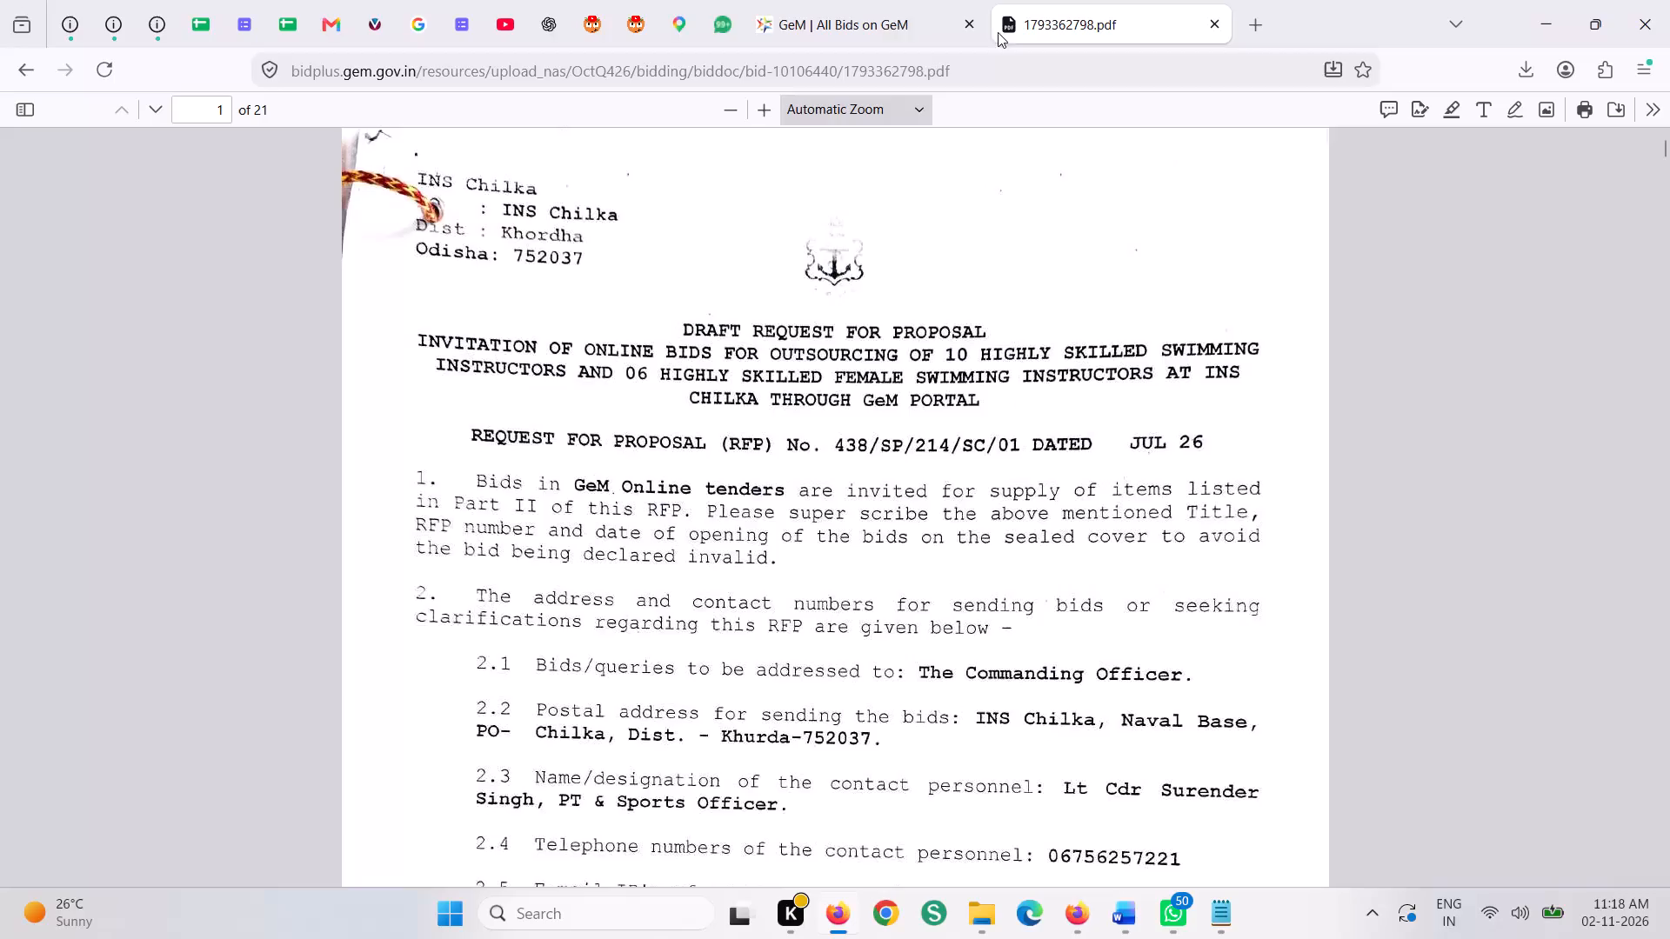
In the DEV1 folder in File Explorer, create a folder named GEM2026B8222545 and open it.
{"action": "left_click_drag", "start_coordinate": [880, 0], "coordinate": [889, 2]}
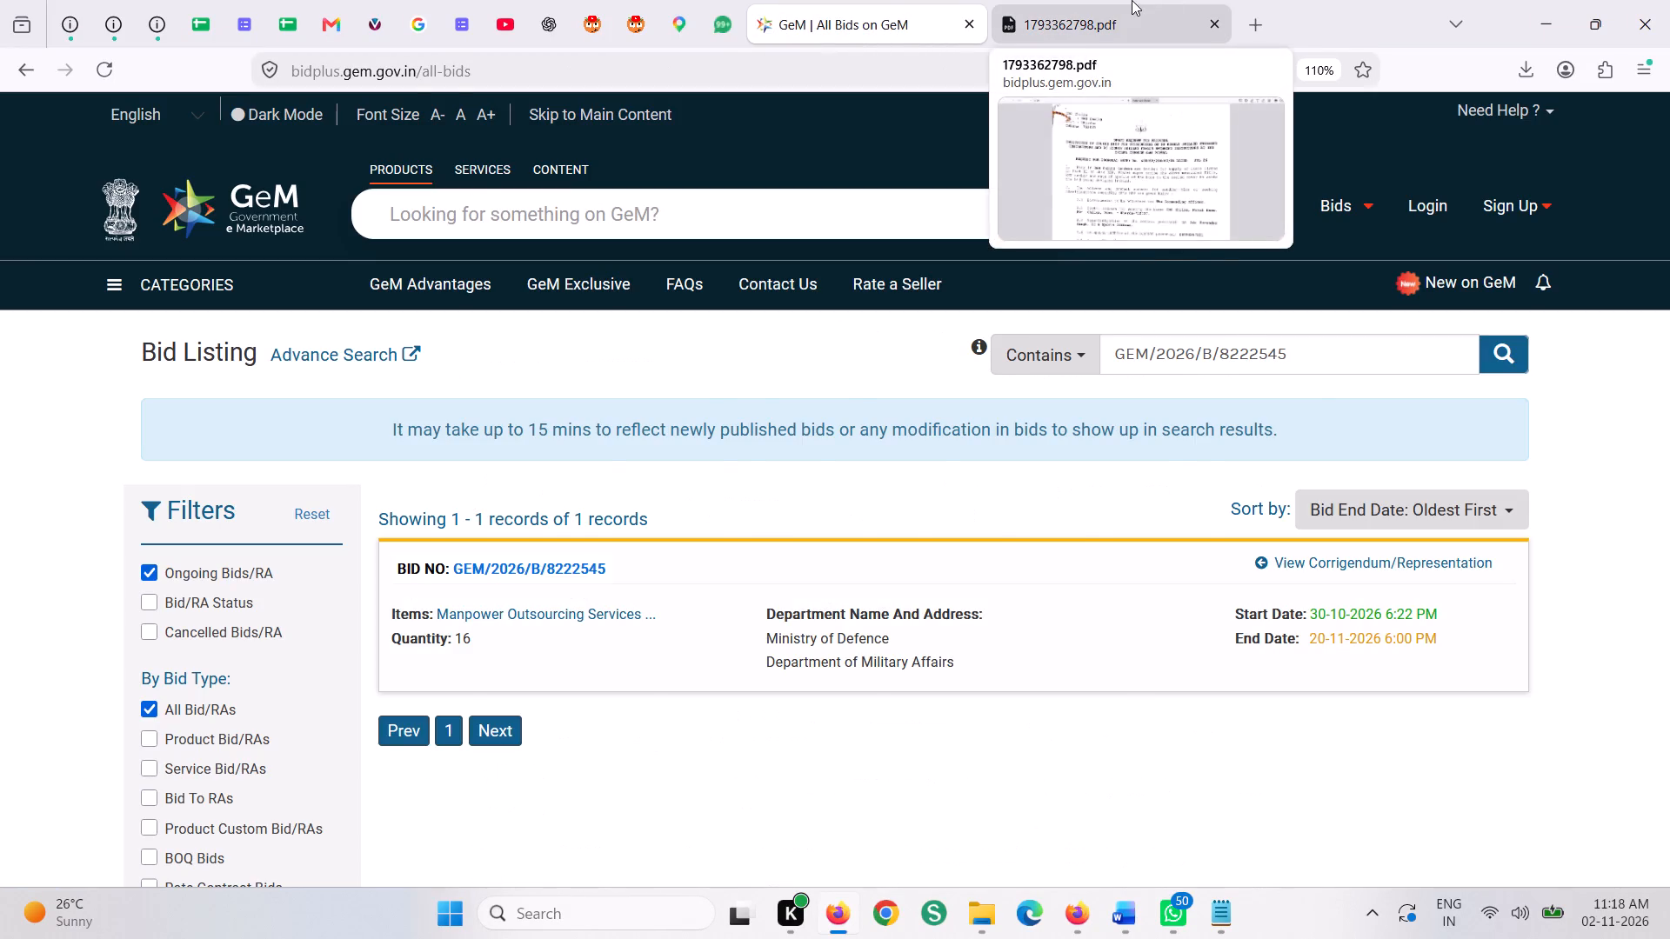
{"action": "left_click", "coordinate": [1132, 0]}
{"action": "left_click", "coordinate": [866, 5]}
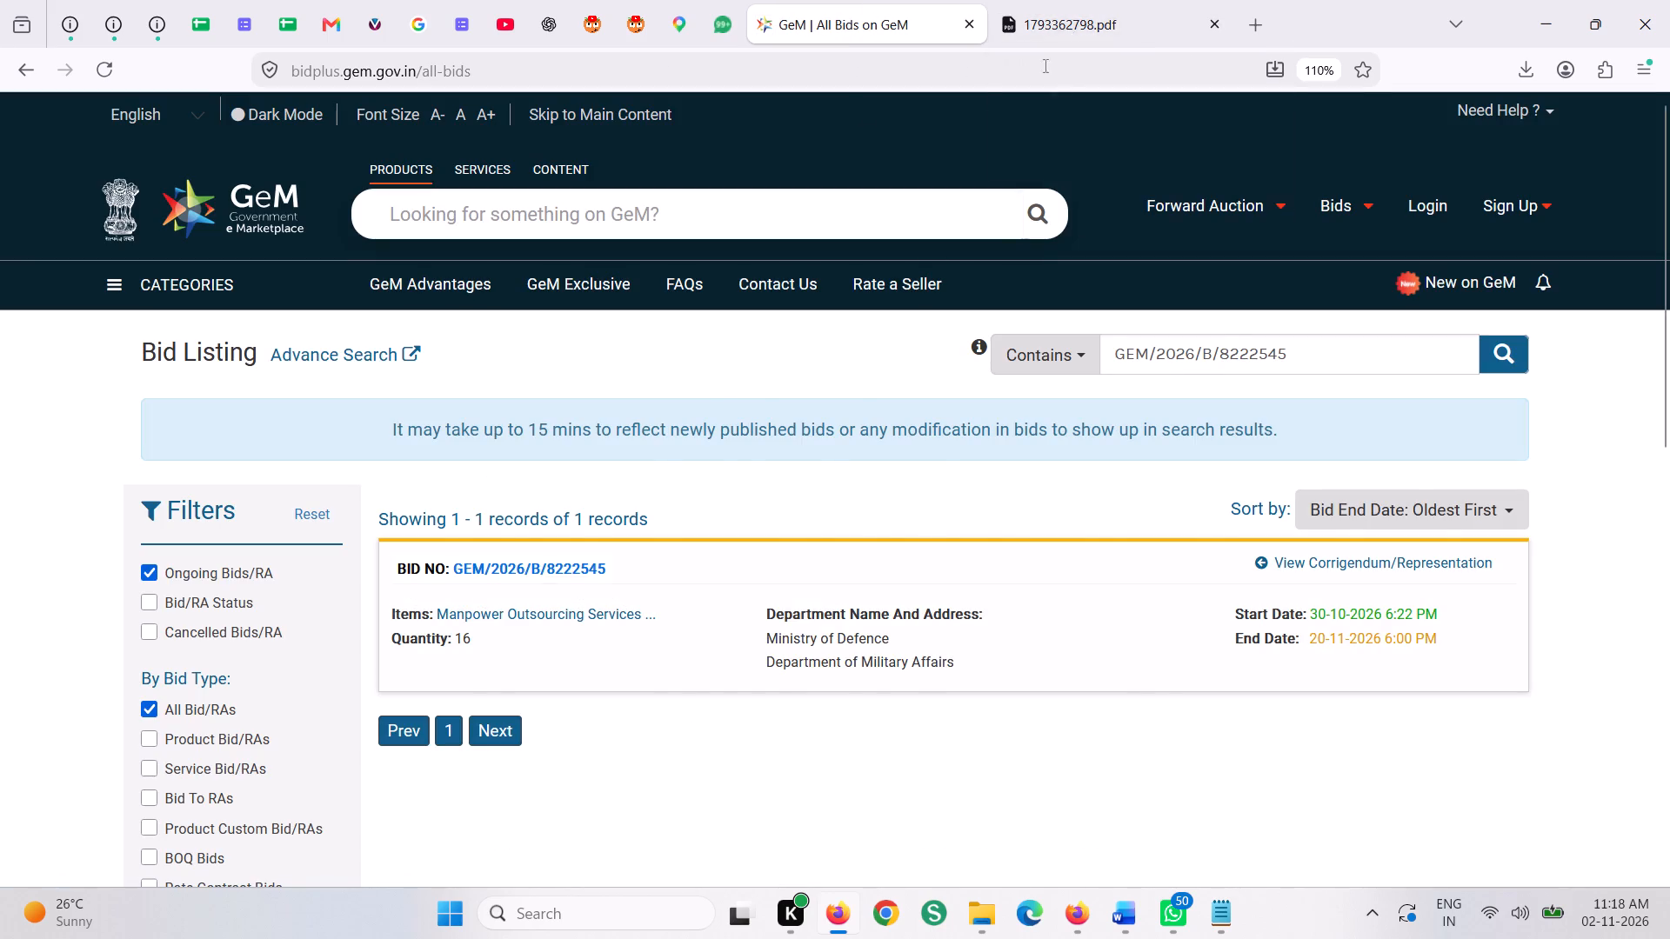
{"action": "left_click", "coordinate": [1101, 0]}
{"action": "left_click", "coordinate": [979, 903]}
{"action": "right_click", "coordinate": [1008, 408]}
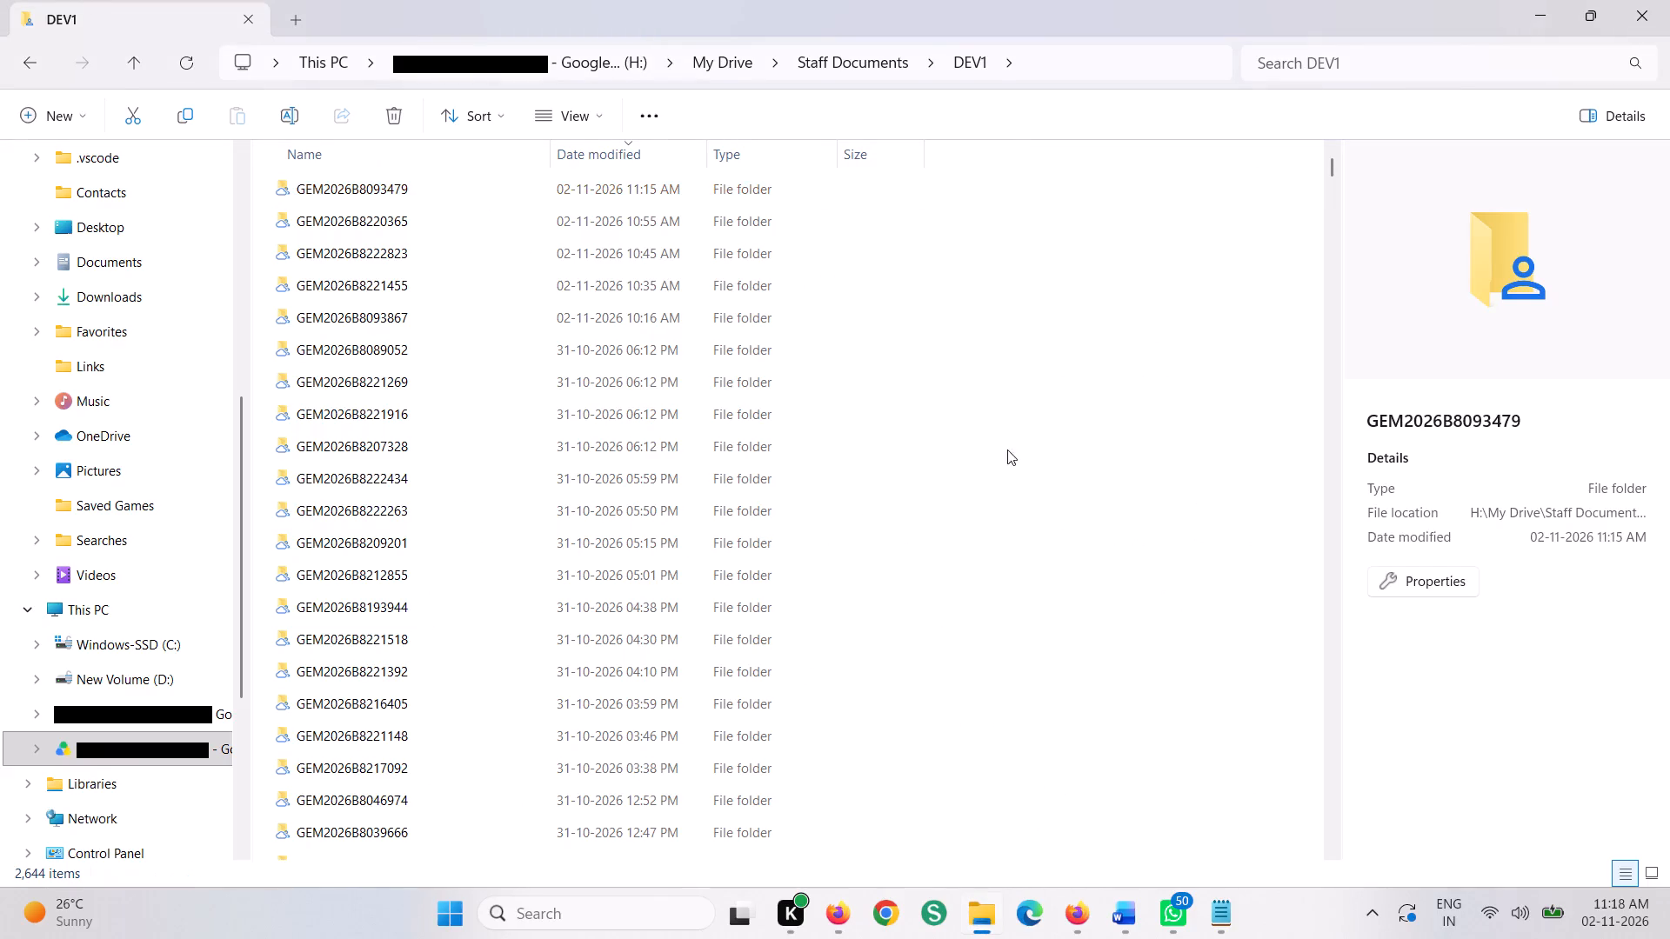
{"action": "left_click", "coordinate": [1064, 590]}
{"action": "left_click", "coordinate": [1360, 230]}
{"action": "key", "text": "ctrl+v"}
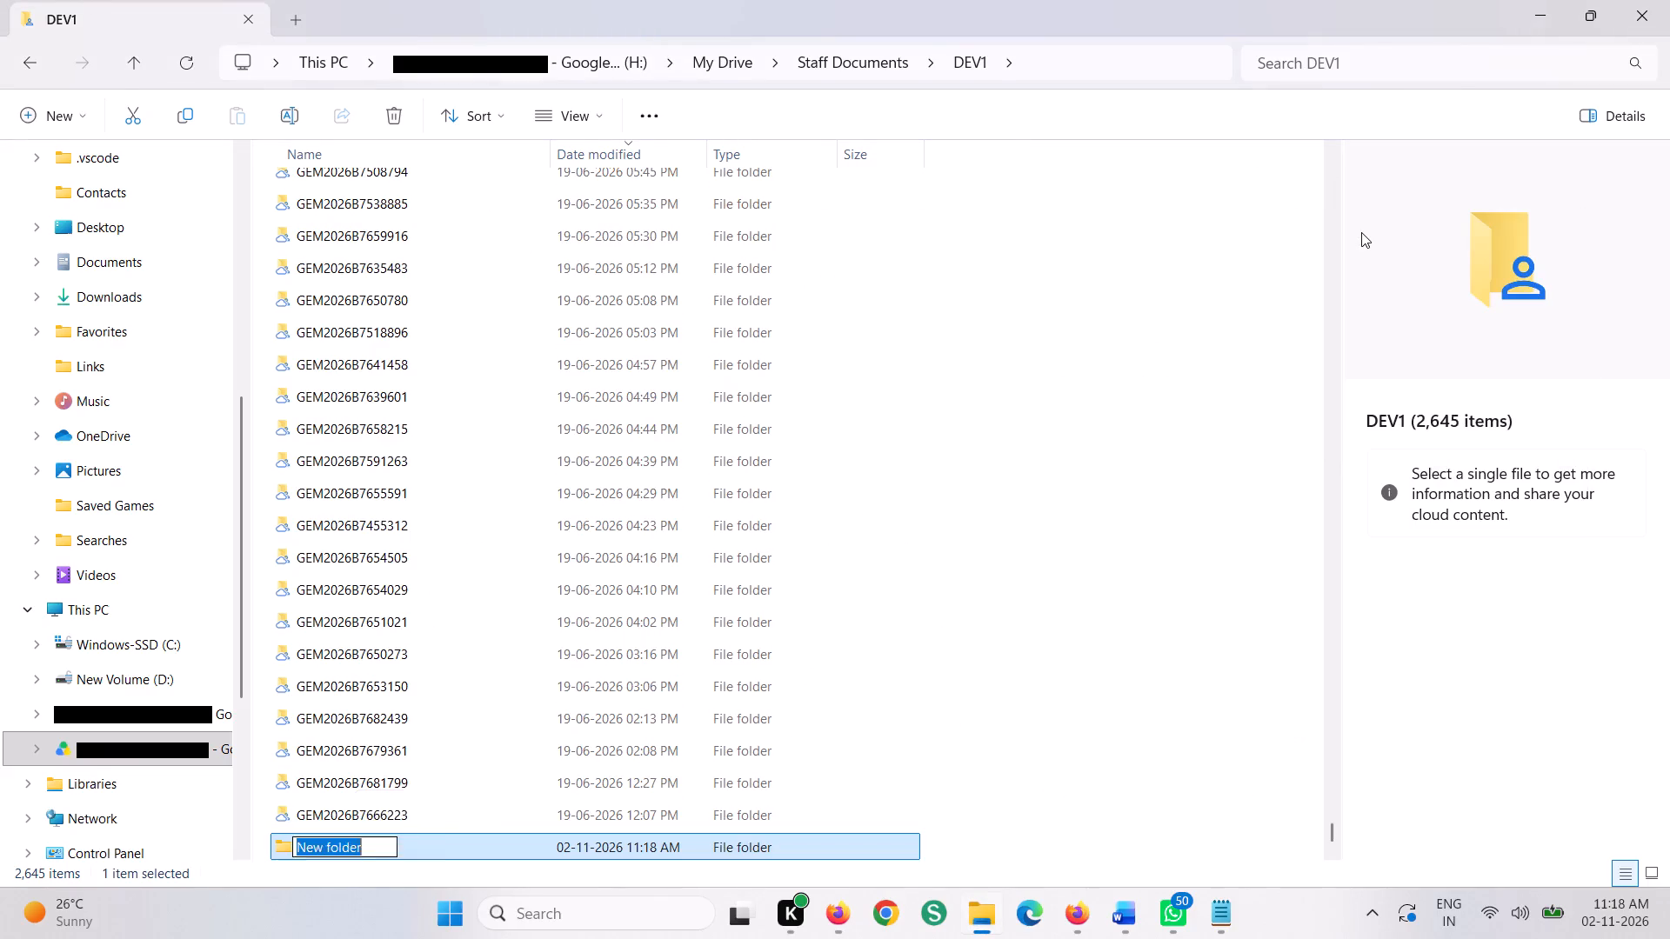
{"action": "key", "text": "Return"}
{"action": "double_click", "coordinate": [377, 851]}
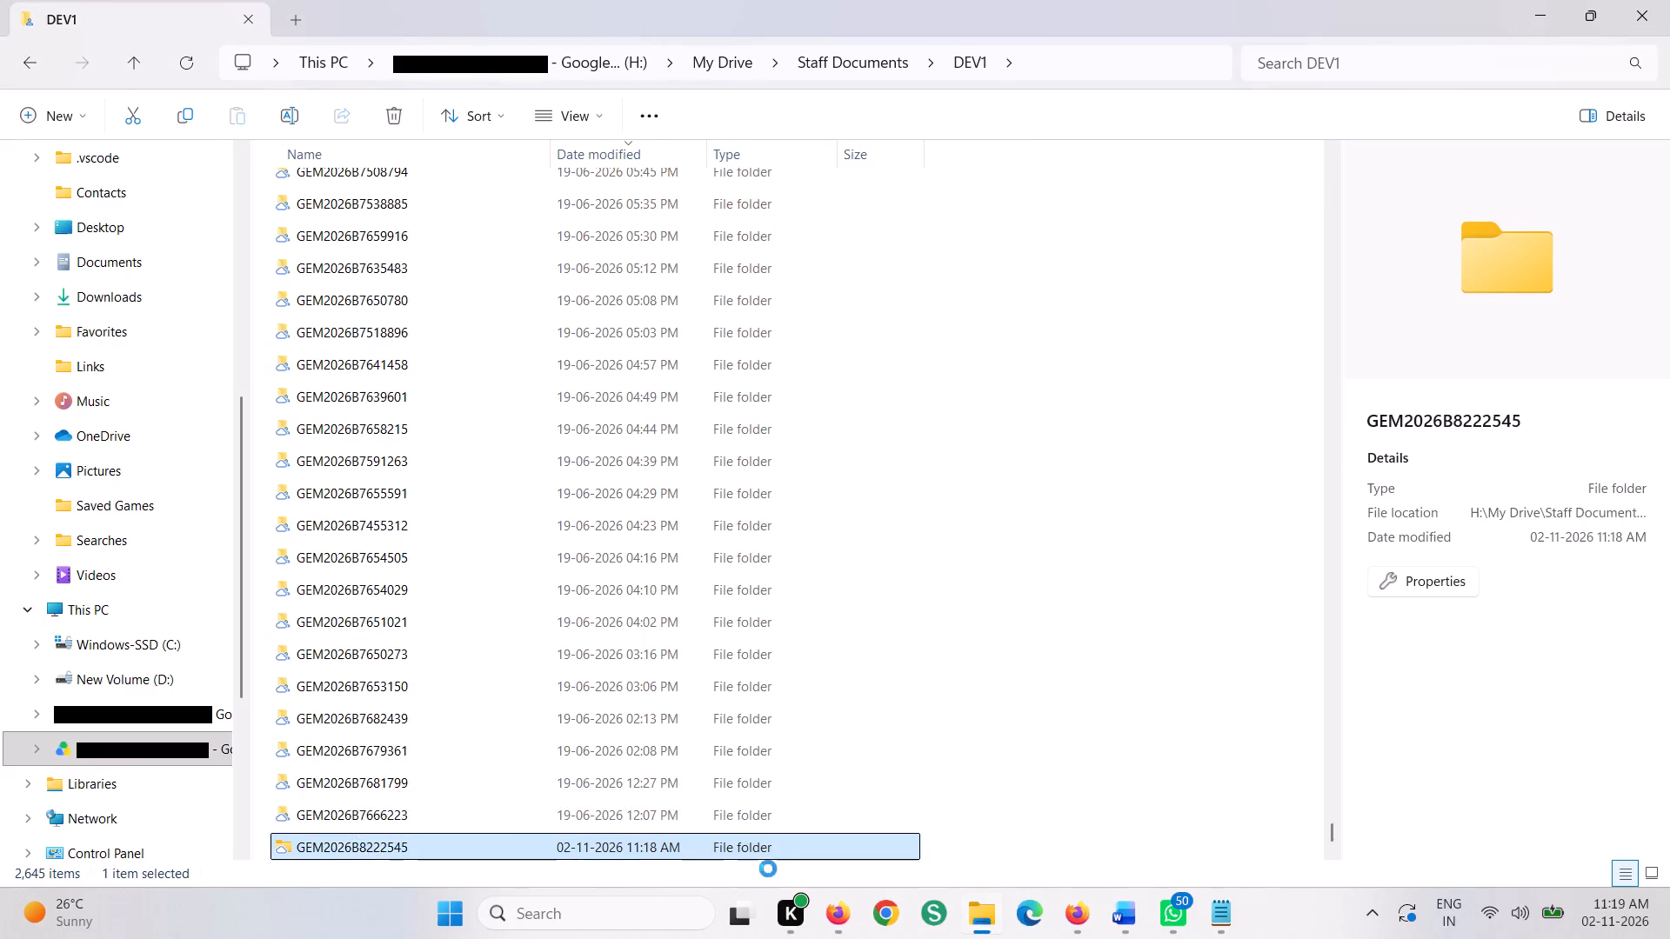
Save the RFP PDF open in Firefox into the GEM2026B8222545 folder as SCOPE OF WORK 01.
{"action": "left_click", "coordinate": [831, 922]}
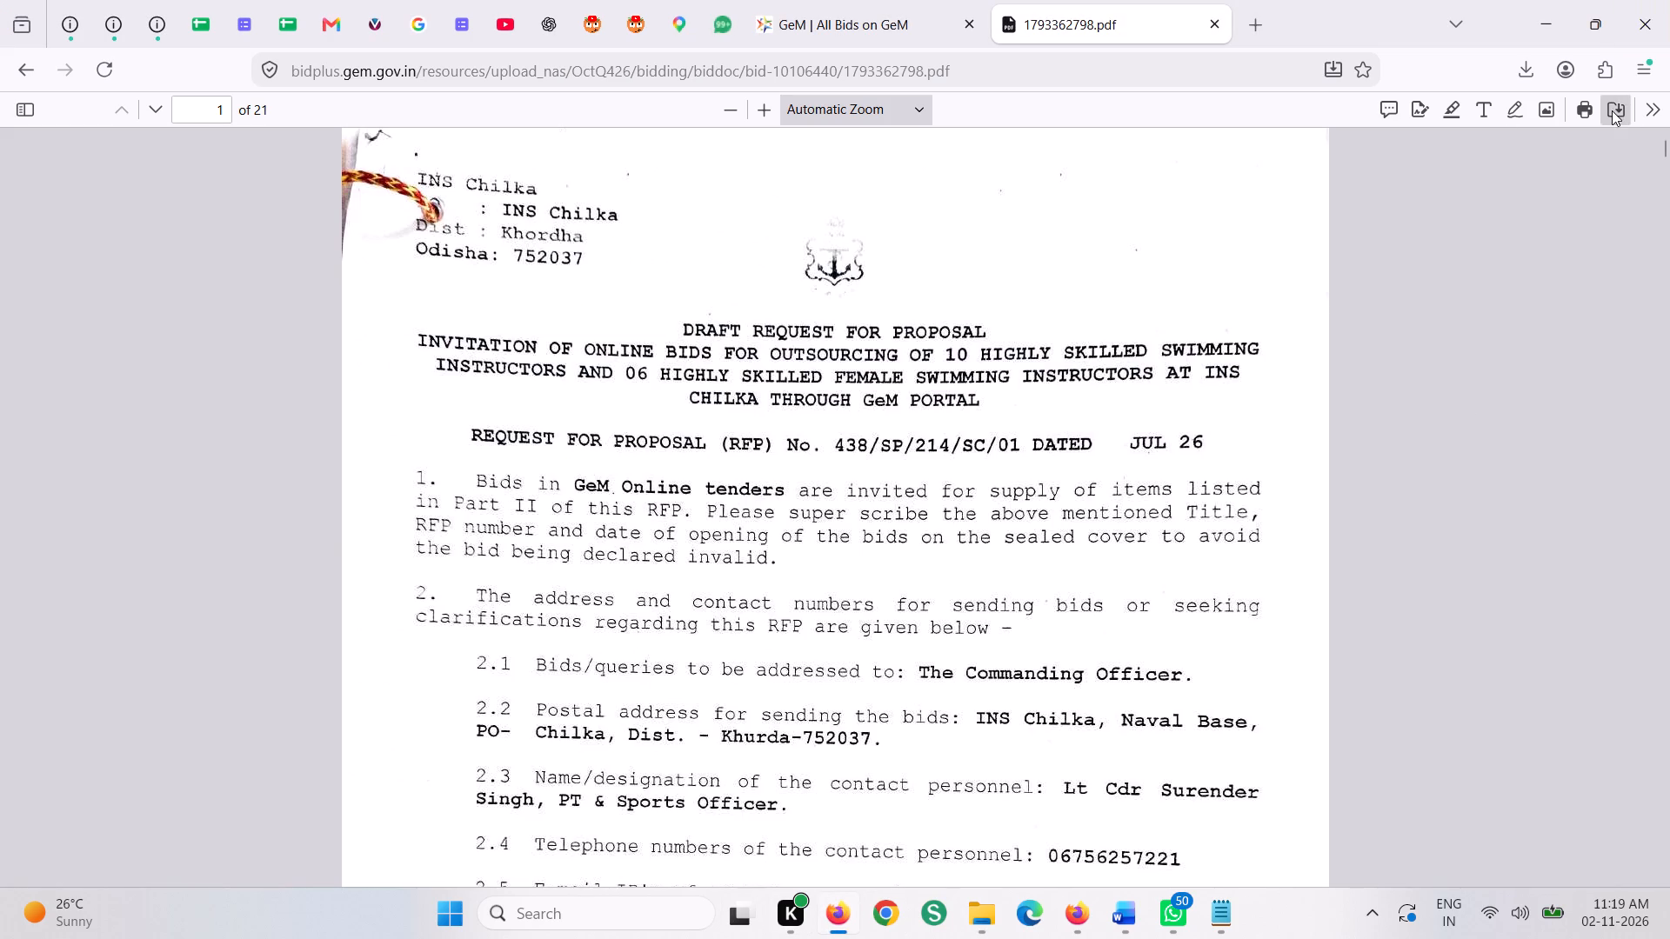
{"action": "left_click", "coordinate": [1612, 110]}
{"action": "scroll", "coordinate": [947, 291], "scroll_direction": "up", "scroll_amount": 3}
{"action": "scroll", "coordinate": [688, 236], "scroll_direction": "up", "scroll_amount": 5}
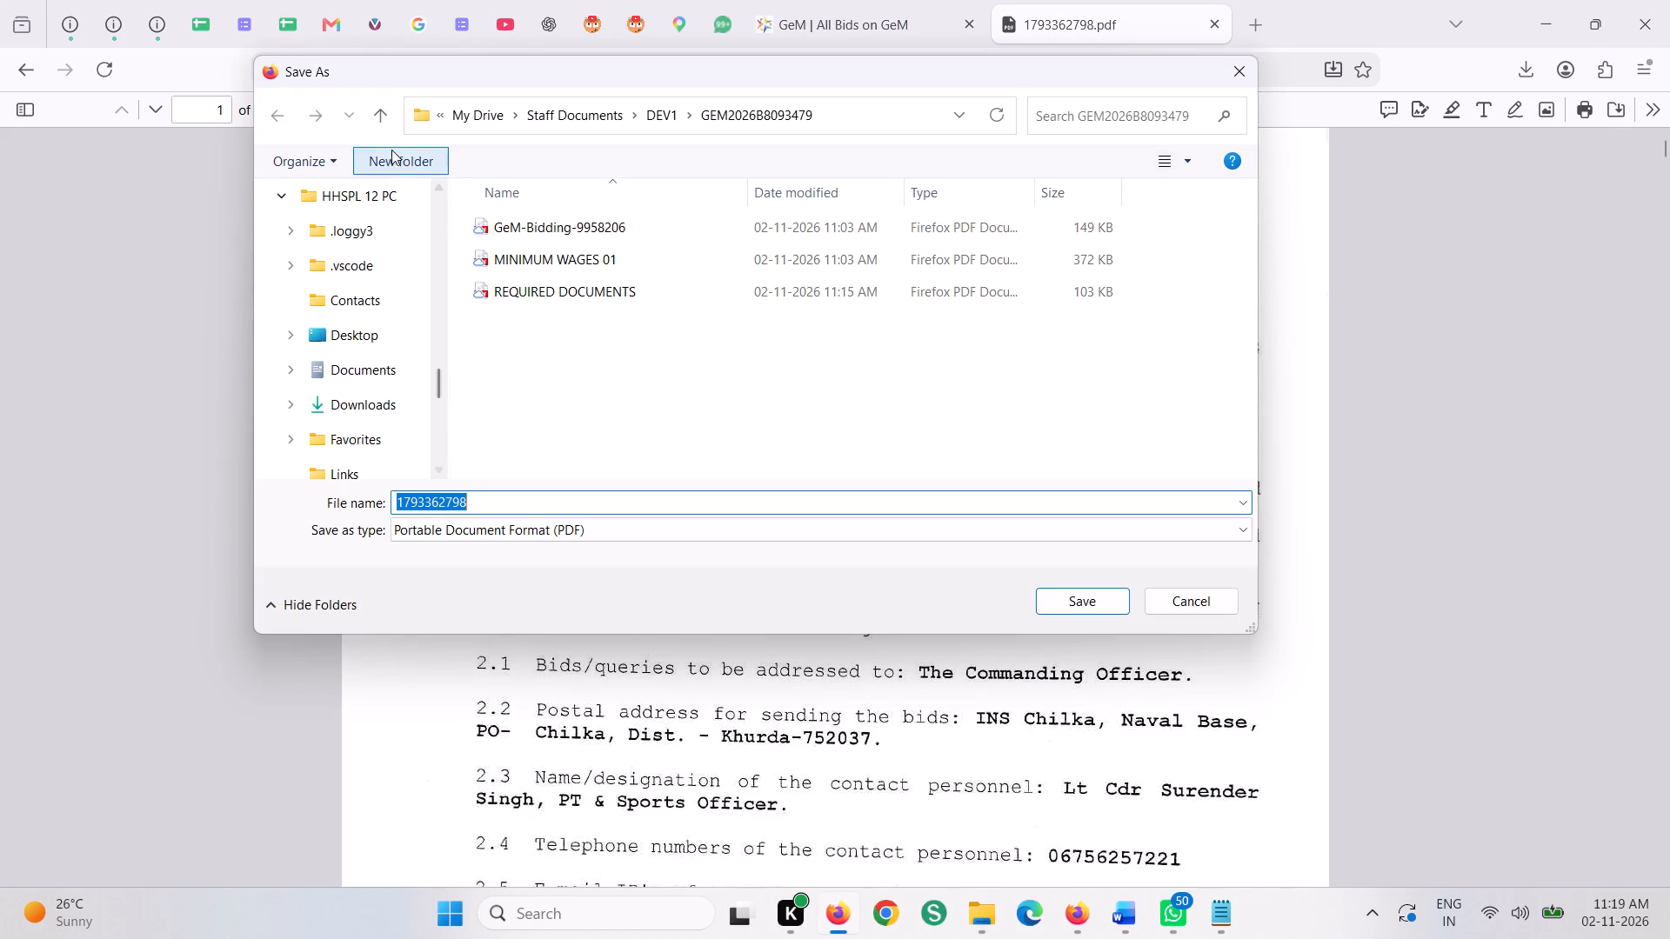
{"action": "left_click", "coordinate": [383, 124]}
{"action": "scroll", "coordinate": [551, 243], "scroll_direction": "up", "scroll_amount": 6}
{"action": "double_click", "coordinate": [601, 225]}
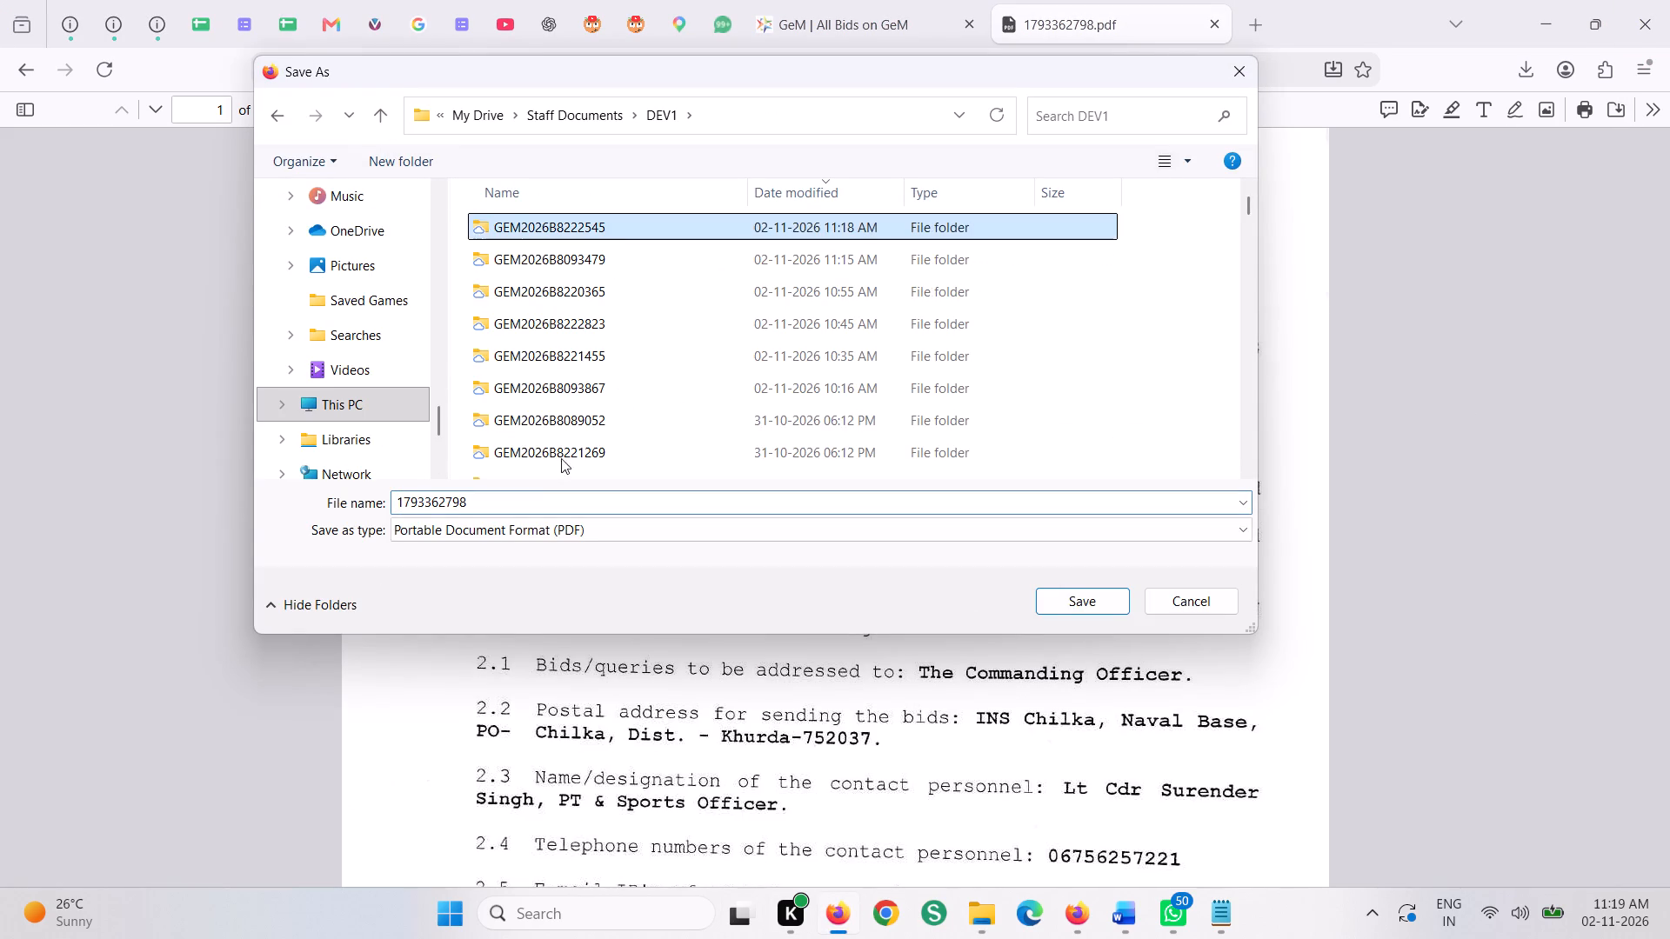
{"action": "left_click", "coordinate": [548, 496]}
{"action": "type", "text": "SCOPE OF WORK 01"}
{"action": "key", "text": "Return"}
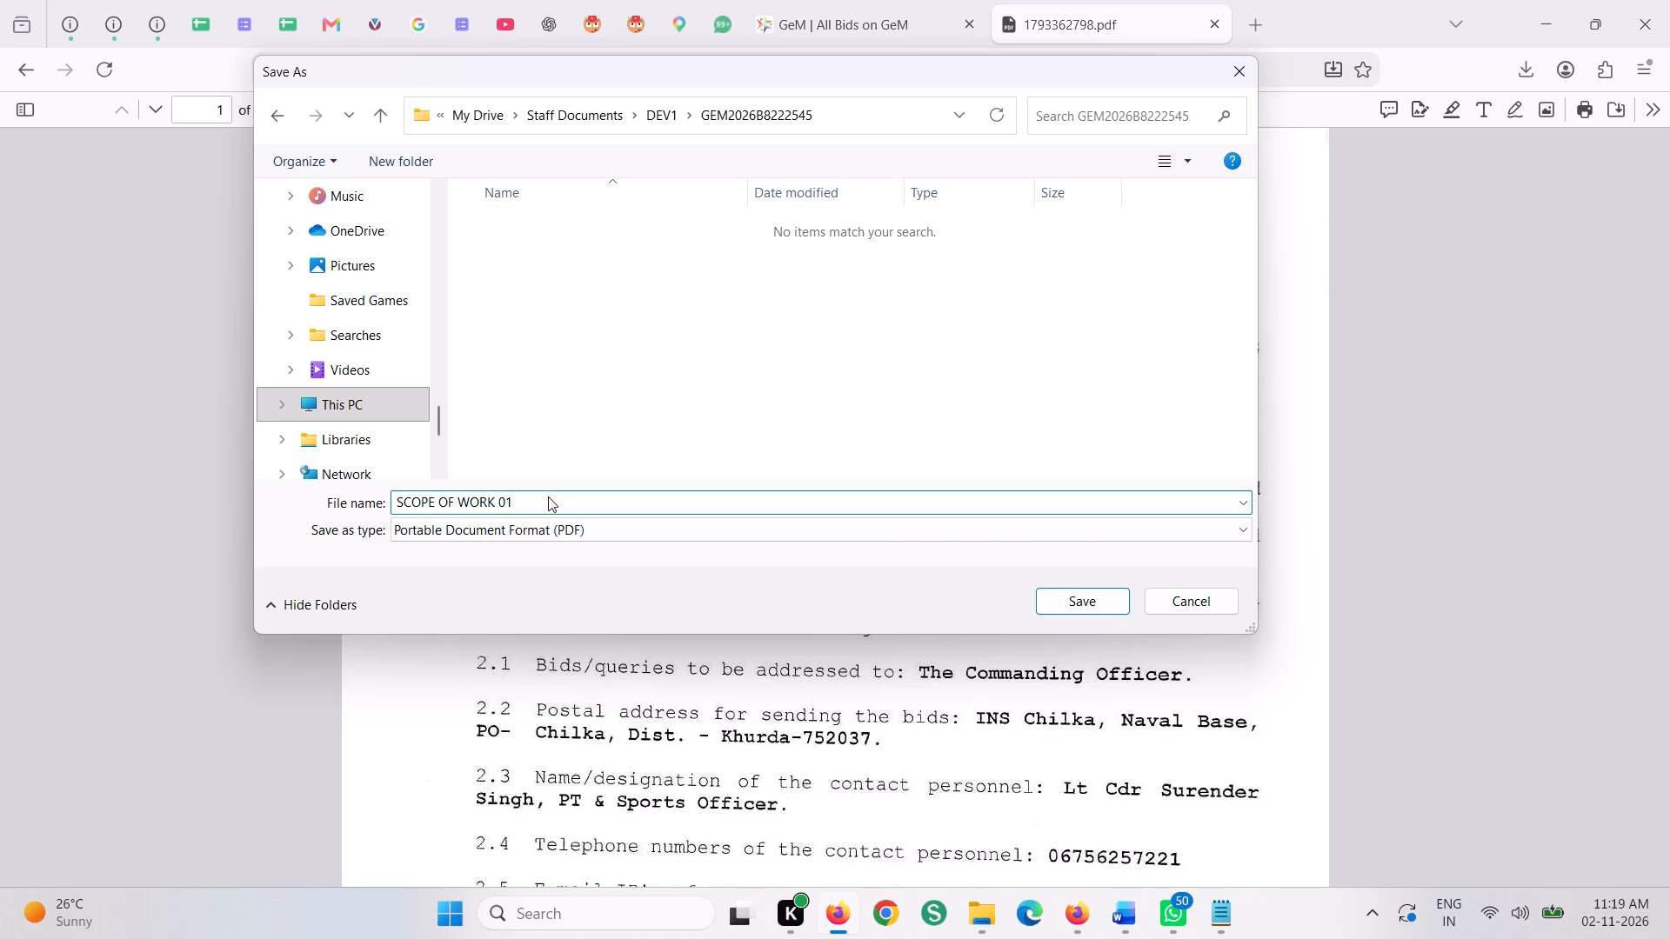
Compare the scope of work PDF with the minimum wages undertaking PDF linked in the bid document.
{"action": "scroll", "coordinate": [730, 418], "scroll_direction": "down", "scroll_amount": 1}
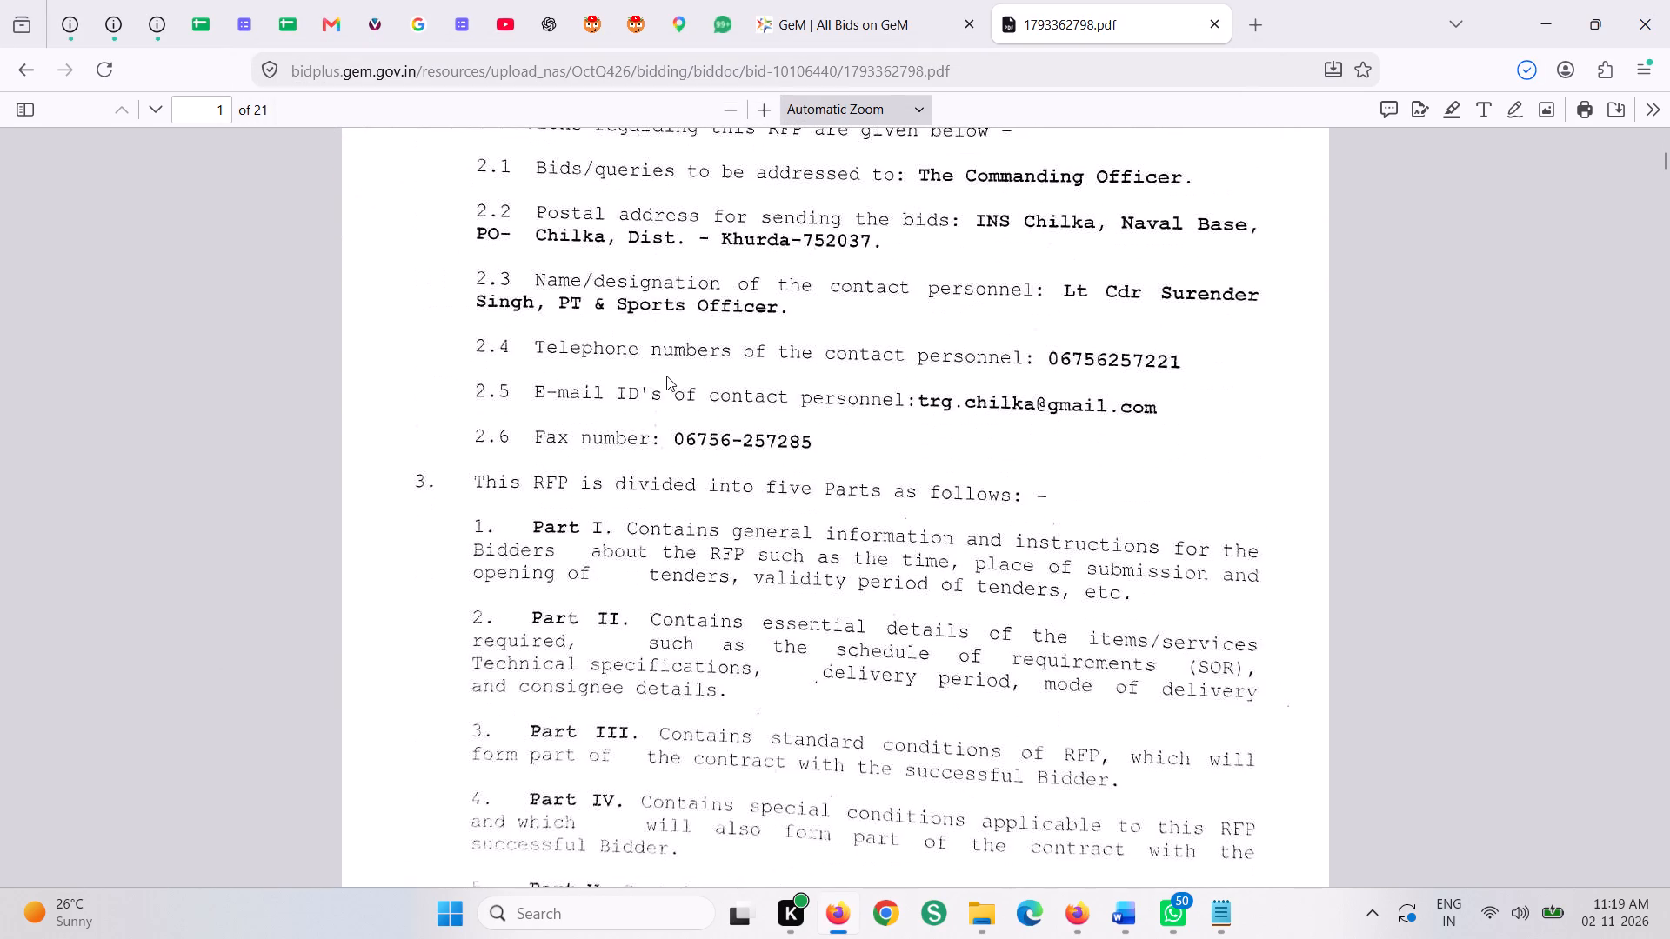
{"action": "scroll", "coordinate": [739, 471], "scroll_direction": "down", "scroll_amount": 1}
{"action": "scroll", "coordinate": [736, 472], "scroll_direction": "up", "scroll_amount": 2}
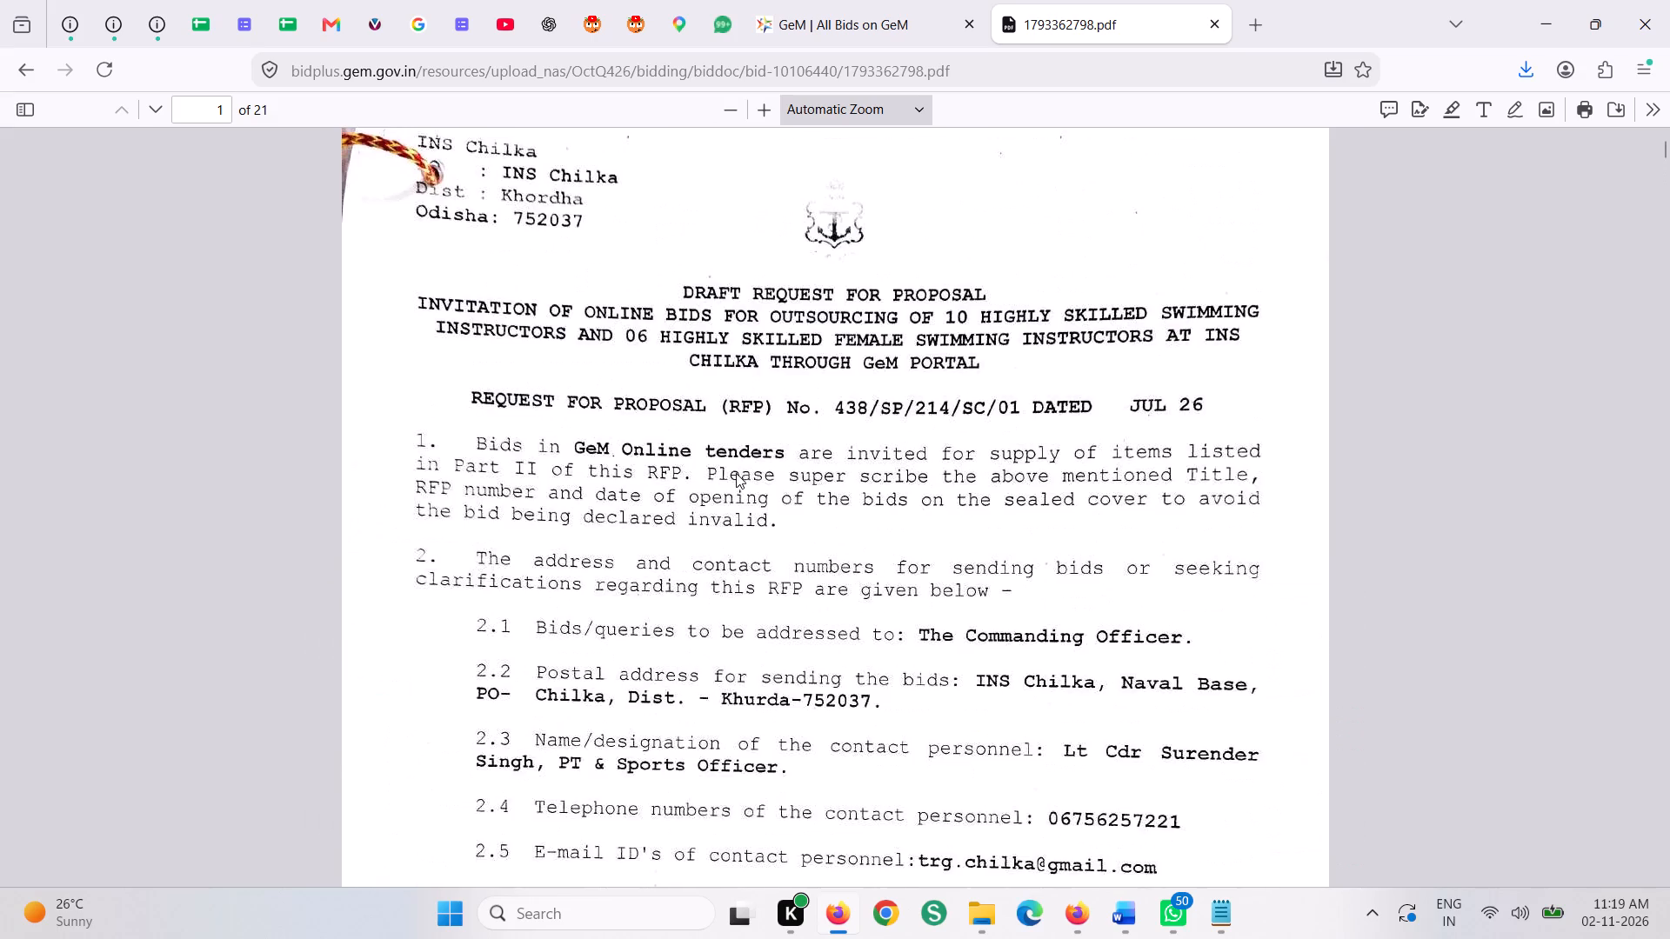
{"action": "scroll", "coordinate": [865, 507], "scroll_direction": "down", "scroll_amount": 2}
{"action": "left_click", "coordinate": [36, 72]}
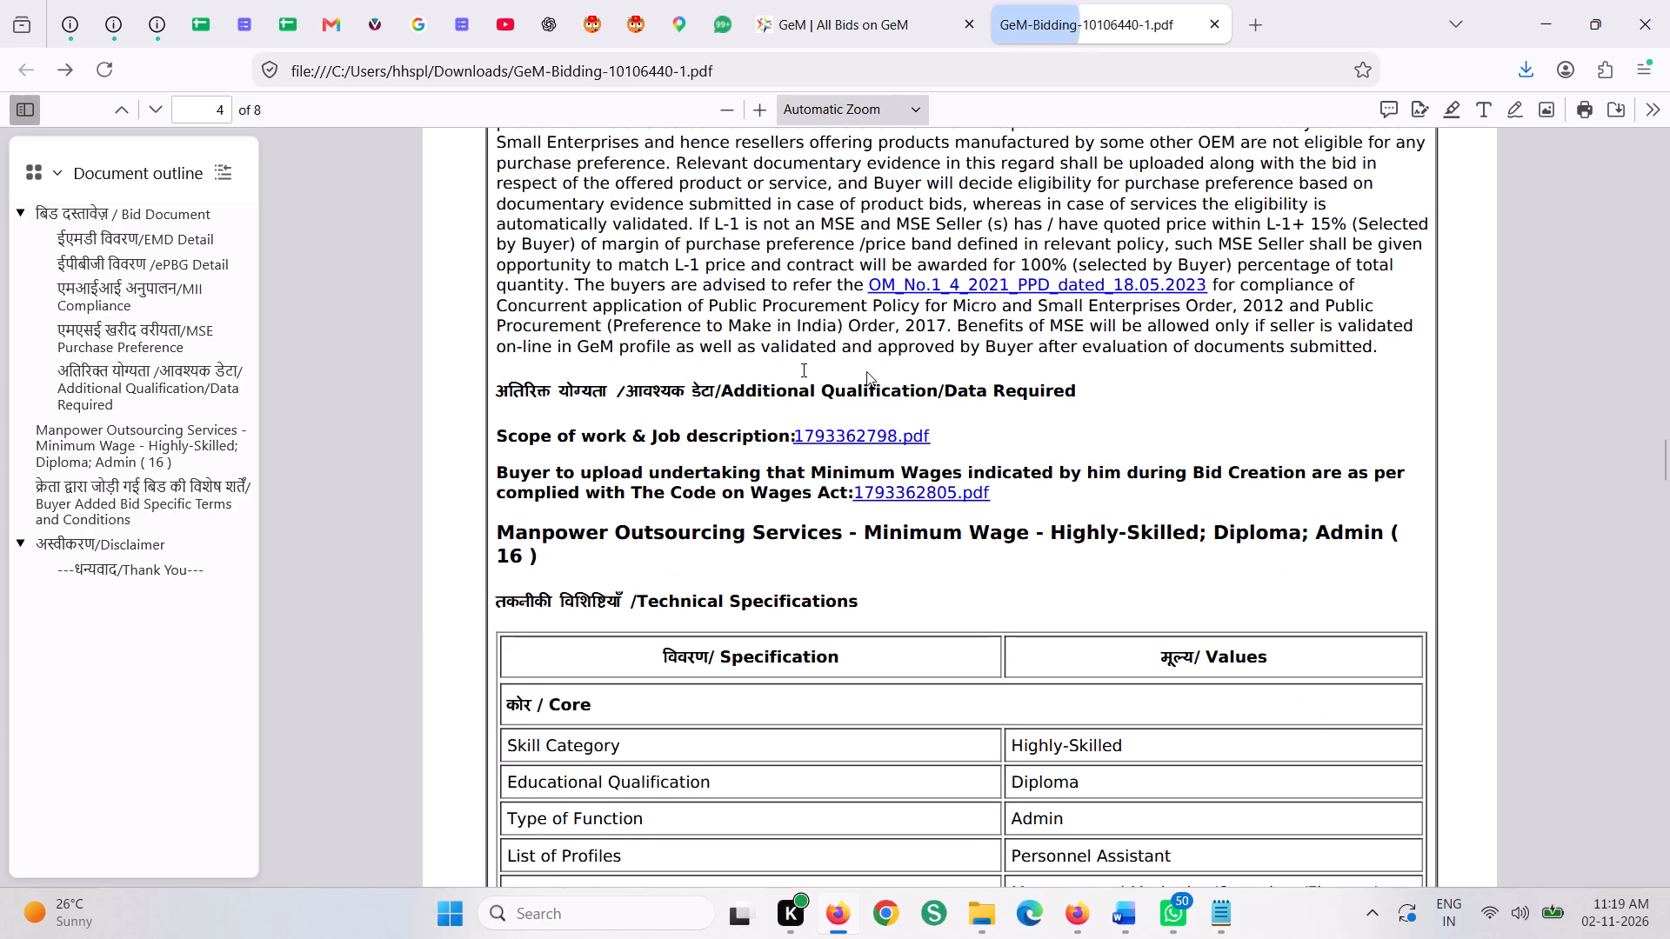
{"action": "left_click", "coordinate": [864, 495]}
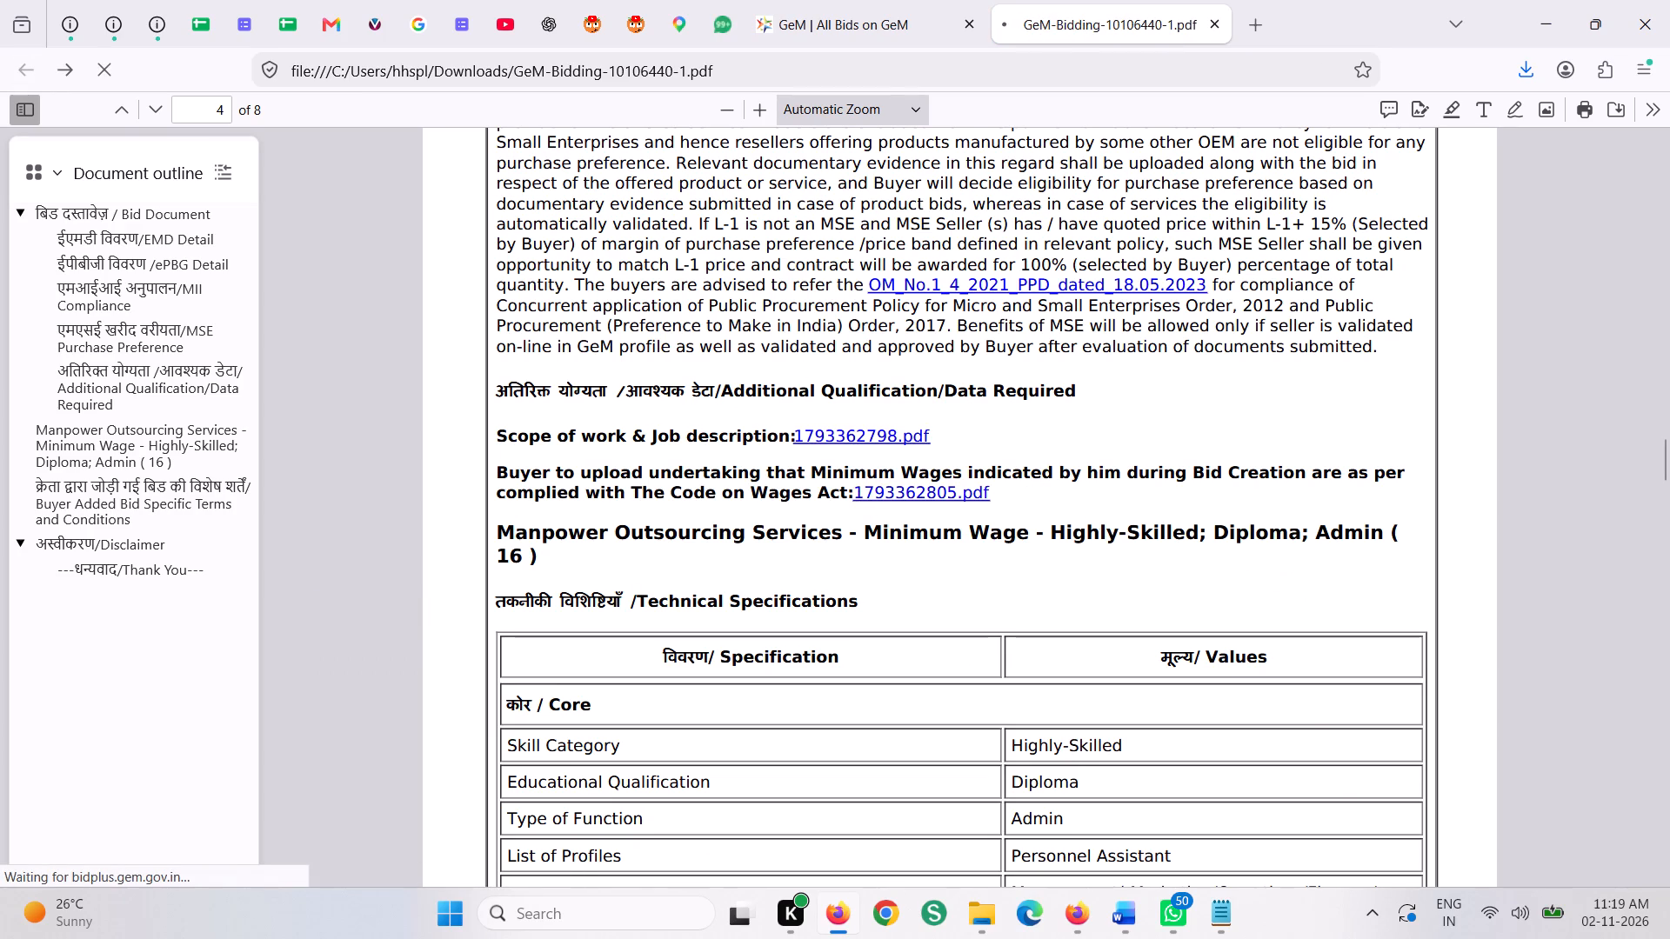
{"action": "scroll", "coordinate": [692, 501], "scroll_direction": "up", "scroll_amount": 4}
{"action": "scroll", "coordinate": [834, 503], "scroll_direction": "up", "scroll_amount": 4}
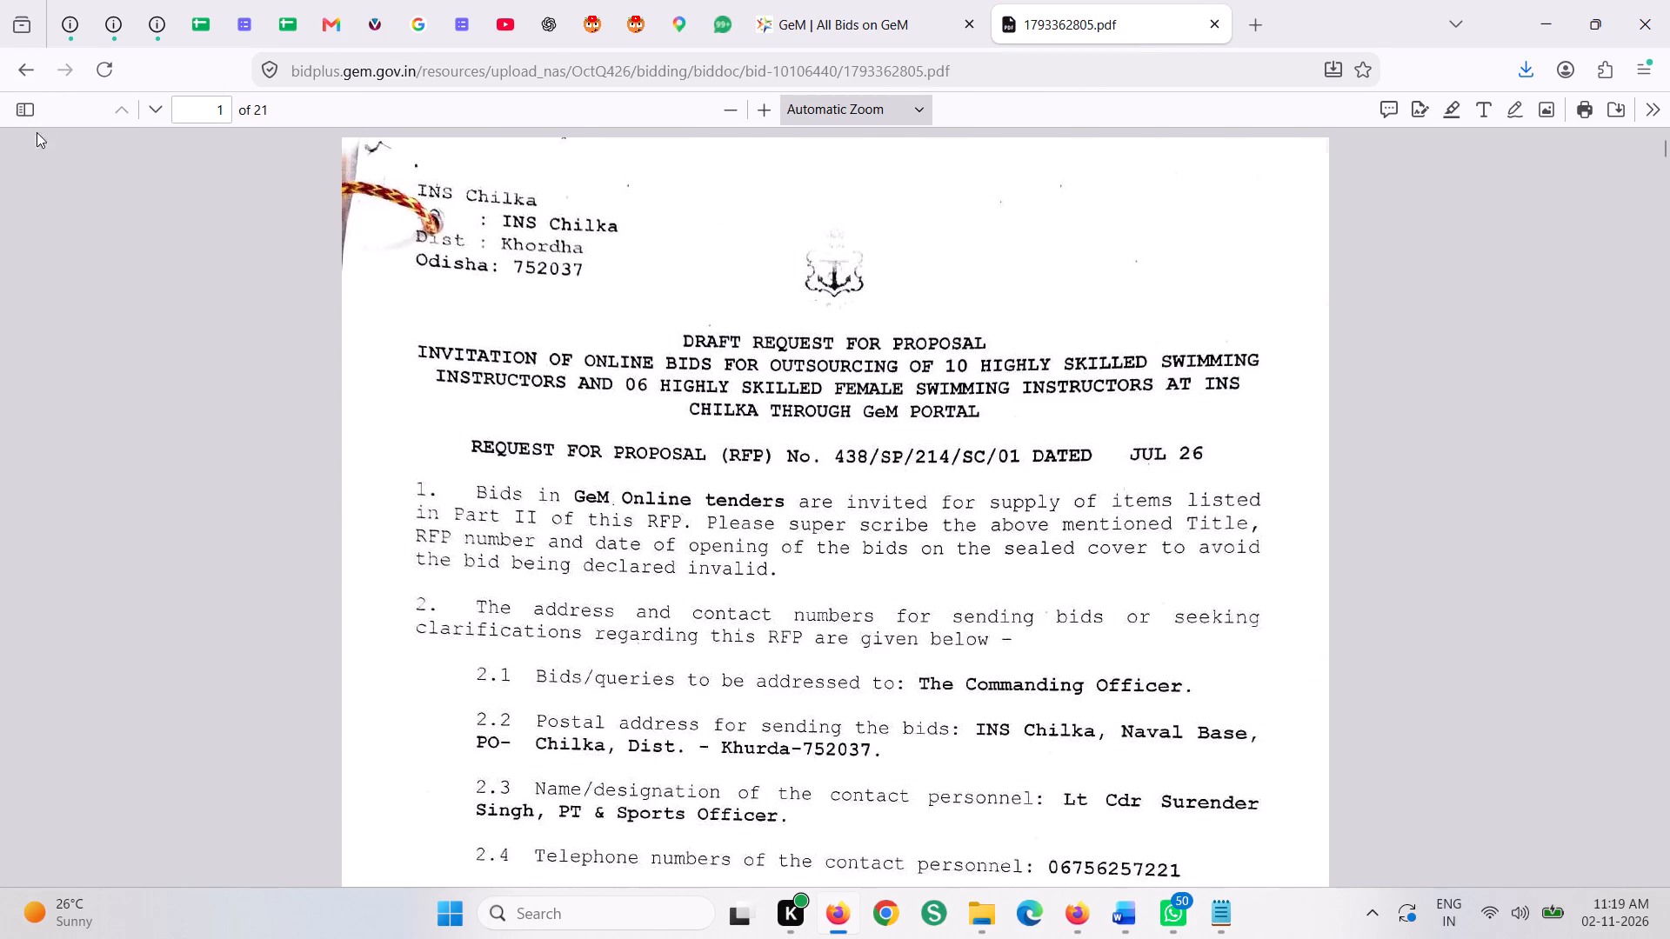
{"action": "left_click", "coordinate": [32, 69]}
{"action": "left_click", "coordinate": [863, 440]}
{"action": "scroll", "coordinate": [668, 407], "scroll_direction": "up", "scroll_amount": 4}
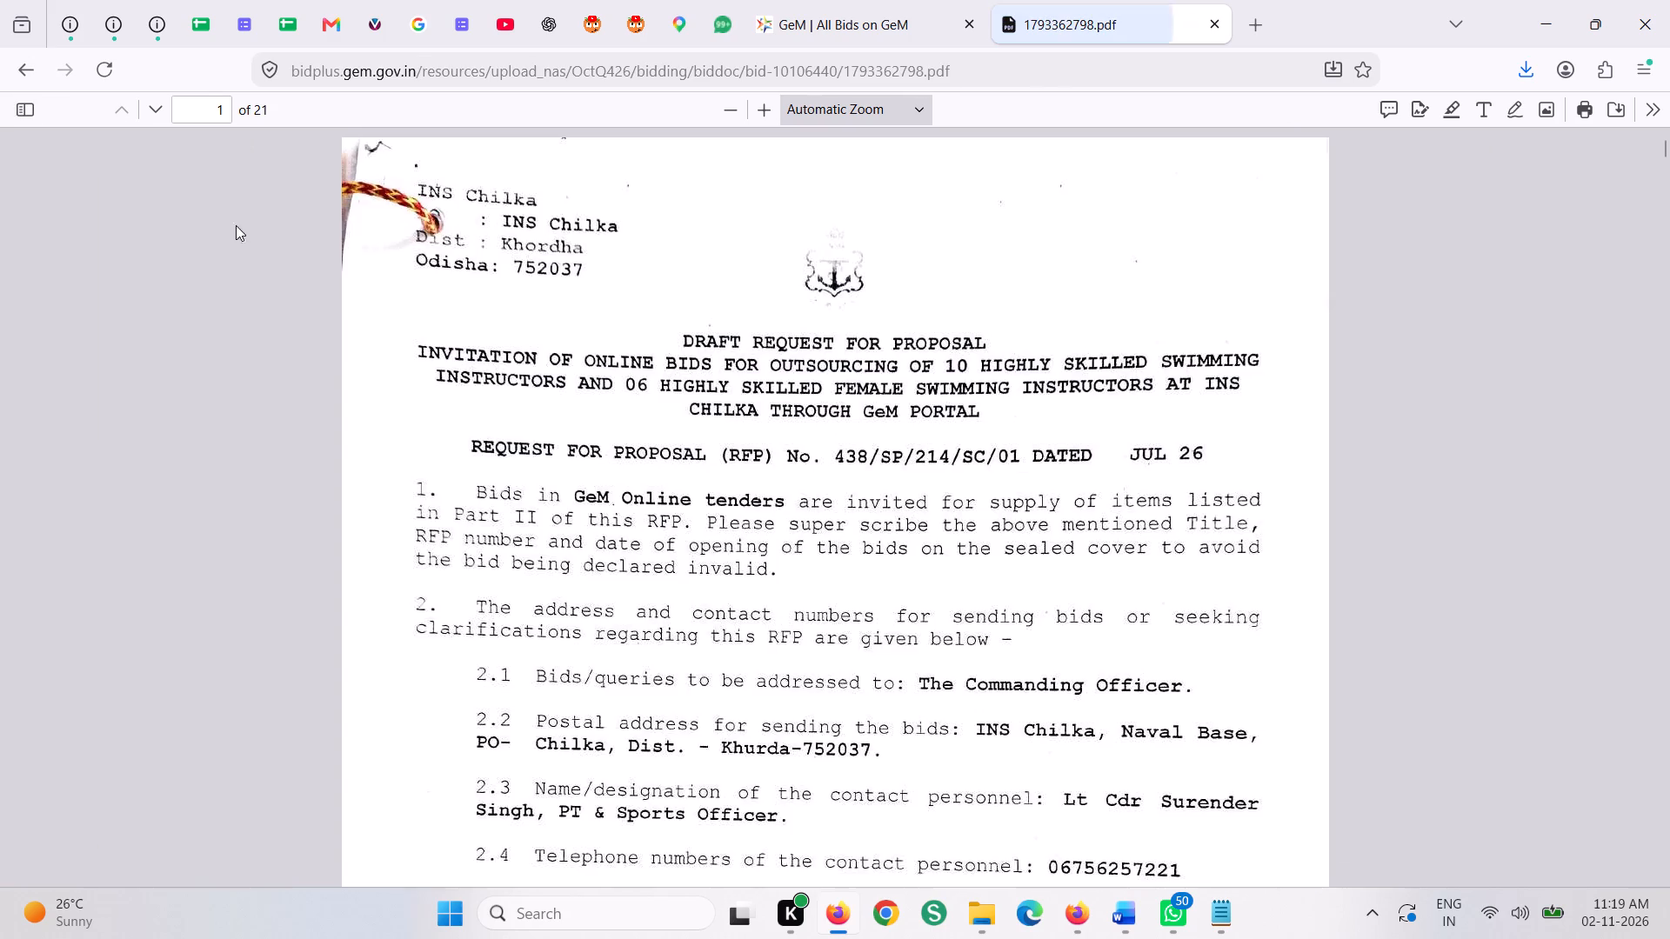
{"action": "left_click", "coordinate": [23, 64]}
Copy the consignee location KHURDA from the bid document and search Google for it in a new browser tab.
{"action": "scroll", "coordinate": [998, 483], "scroll_direction": "down", "scroll_amount": 5}
{"action": "scroll", "coordinate": [885, 430], "scroll_direction": "down", "scroll_amount": 1}
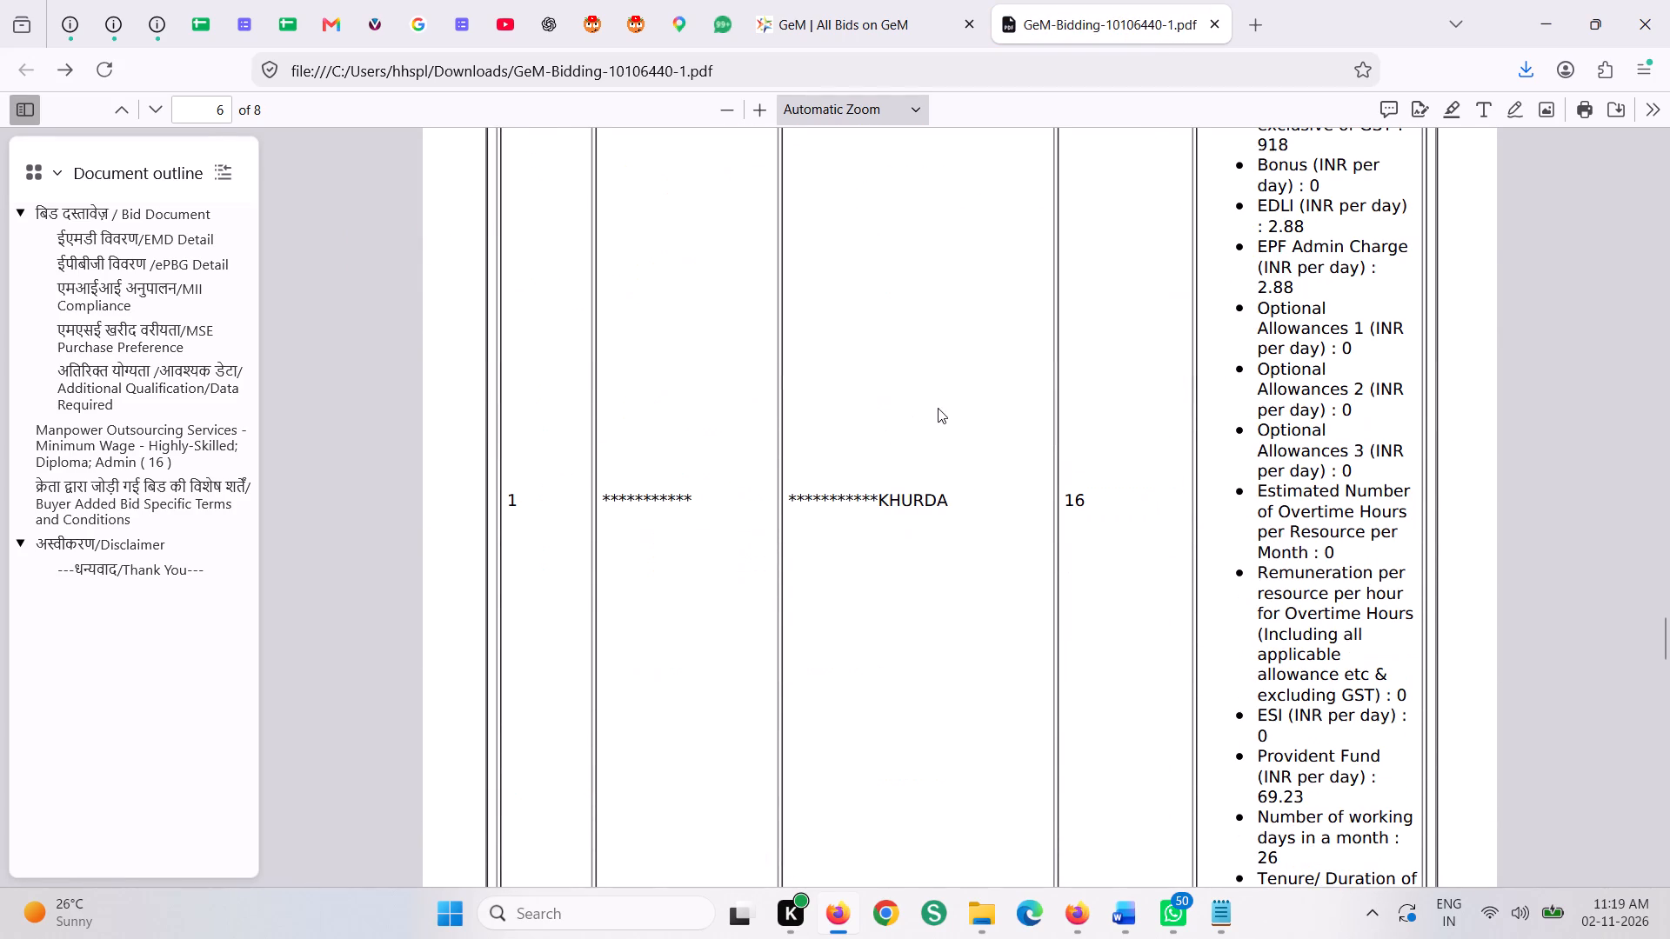
{"action": "double_click", "coordinate": [903, 496]}
{"action": "key", "text": "ctrl+c"}
{"action": "key", "text": "ctrl+c"}
{"action": "left_click", "coordinate": [1255, 34]}
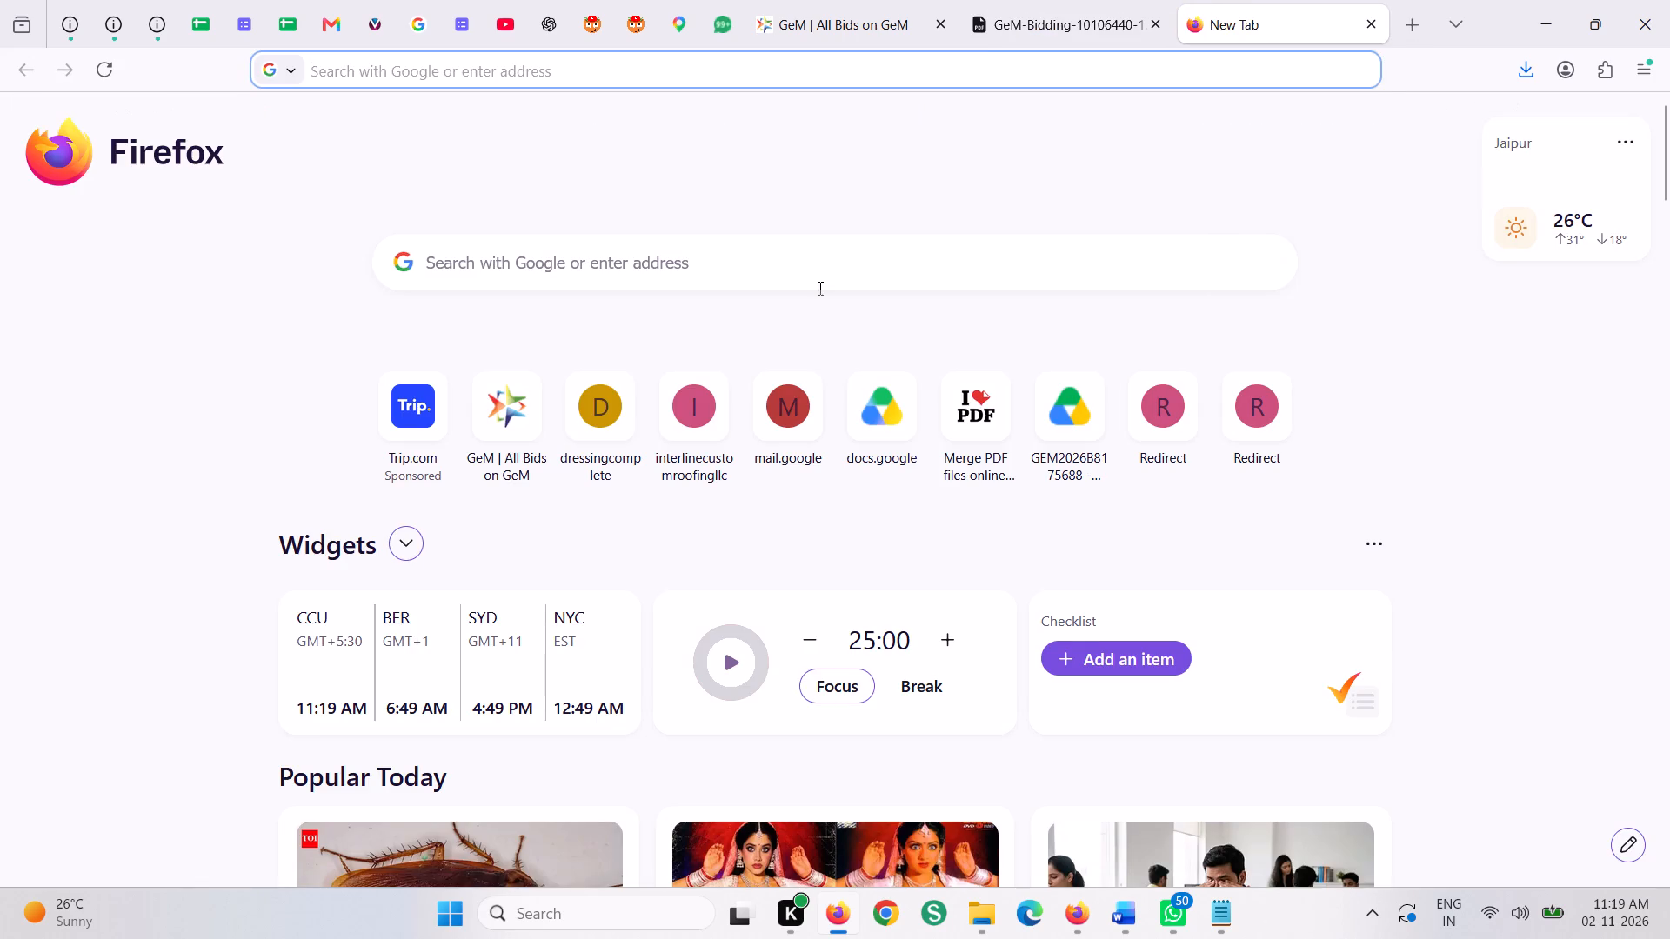
{"action": "left_click", "coordinate": [844, 264]}
{"action": "key", "text": "ctrl+v"}
{"action": "key", "text": "Return"}
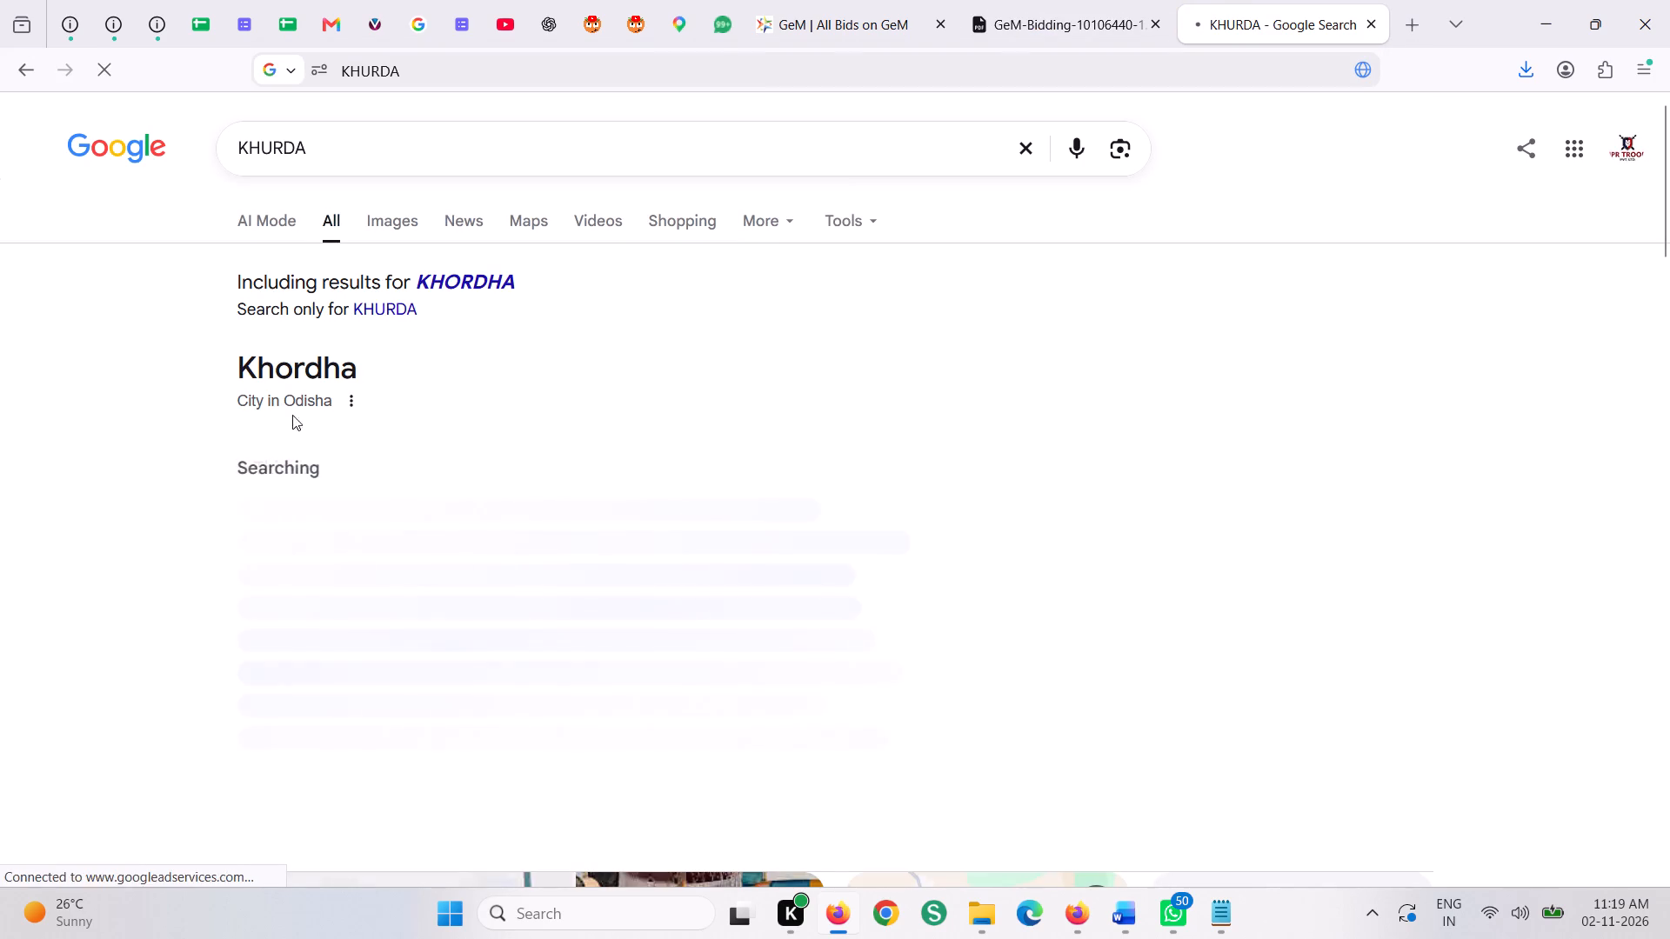
In the REQUIRED DOCUMENTS Word file, replace everything after "SHOPACT –" with "Khordha," copied from the search results.
{"action": "double_click", "coordinate": [302, 369]}
{"action": "key", "text": "ctrl+c"}
{"action": "key", "text": "ctrl+c"}
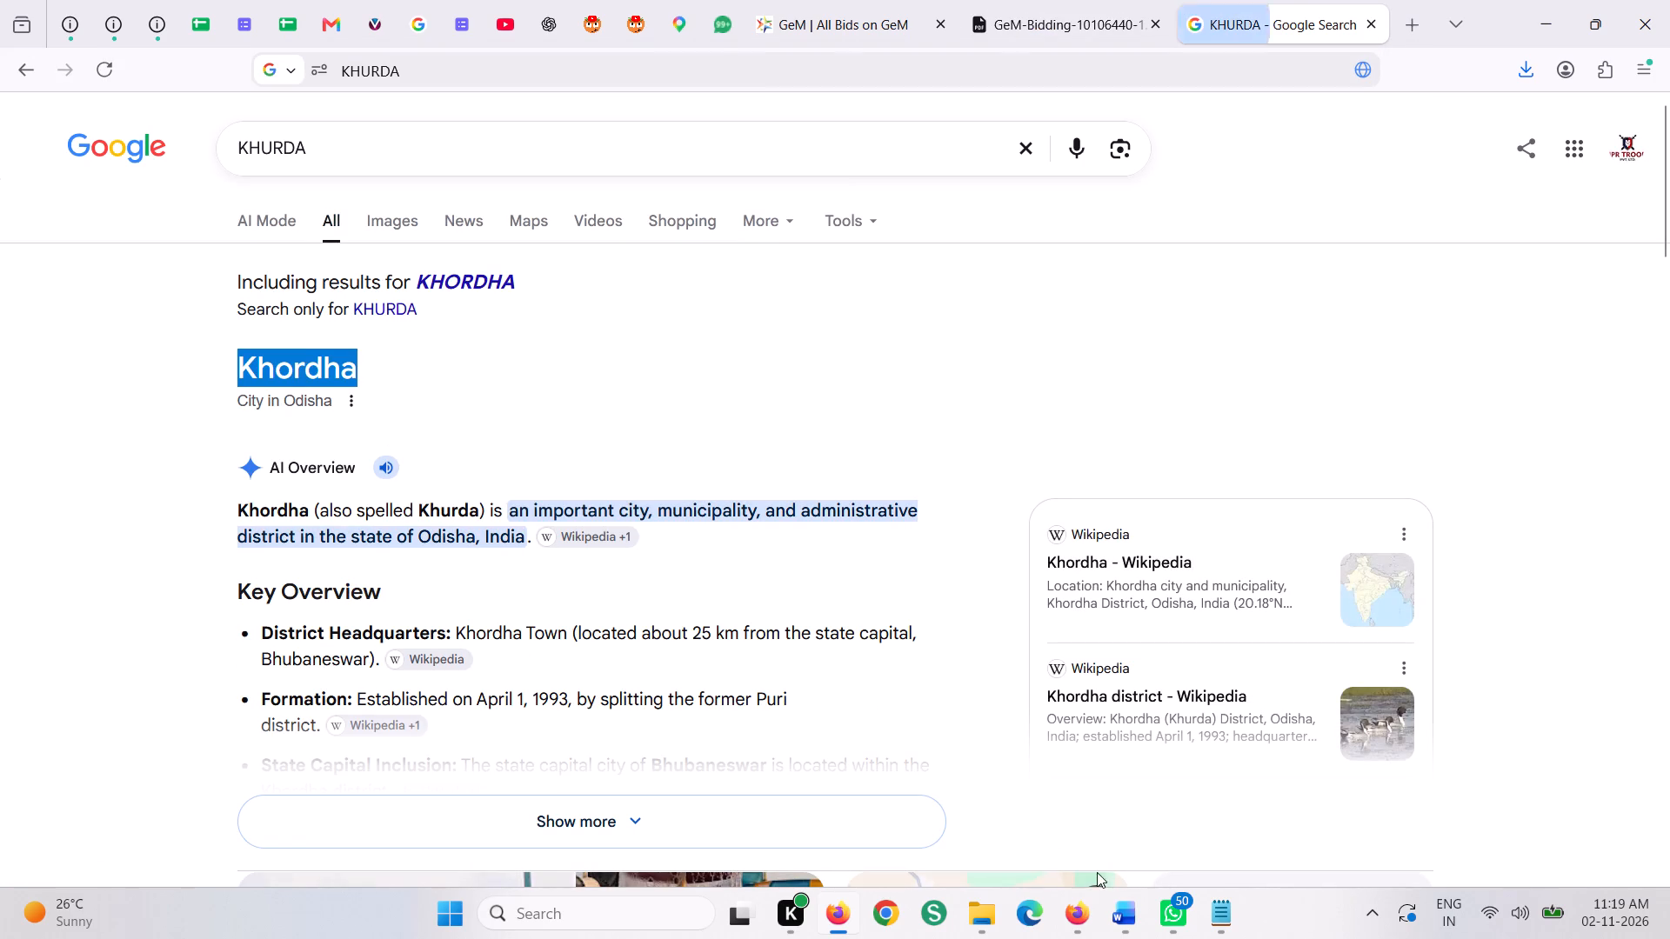
{"action": "left_click", "coordinate": [1108, 903]}
{"action": "left_click", "coordinate": [964, 808]}
{"action": "scroll", "coordinate": [637, 582], "scroll_direction": "up", "scroll_amount": 2}
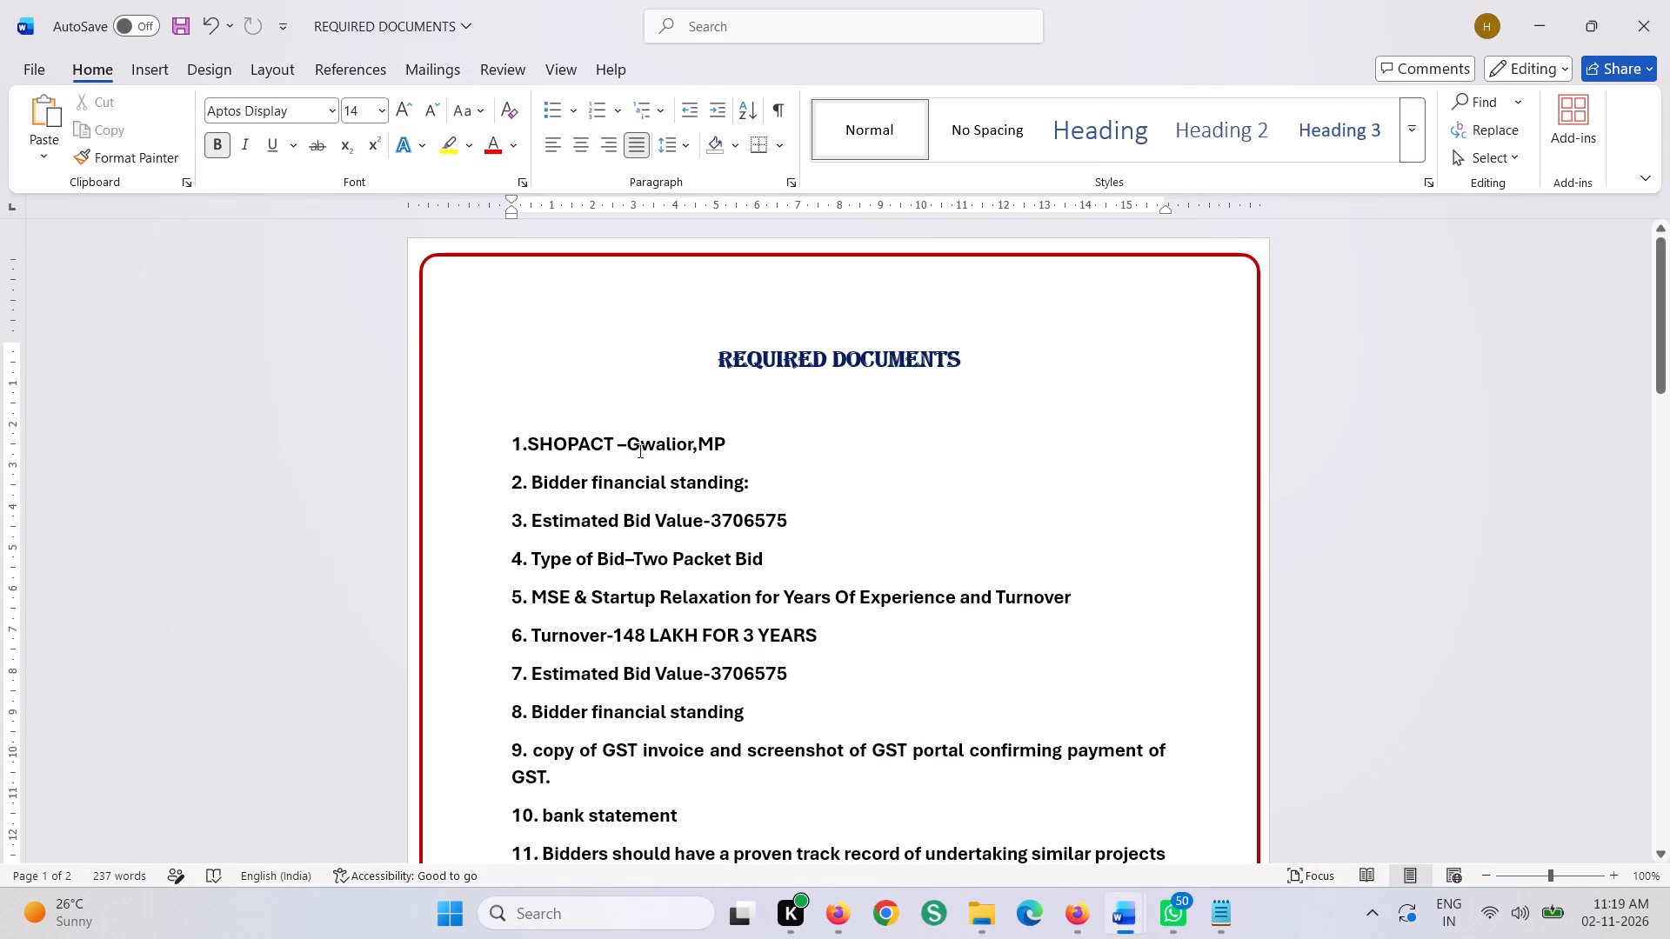
{"action": "left_click_drag", "start_coordinate": [634, 441], "coordinate": [1129, 896]}
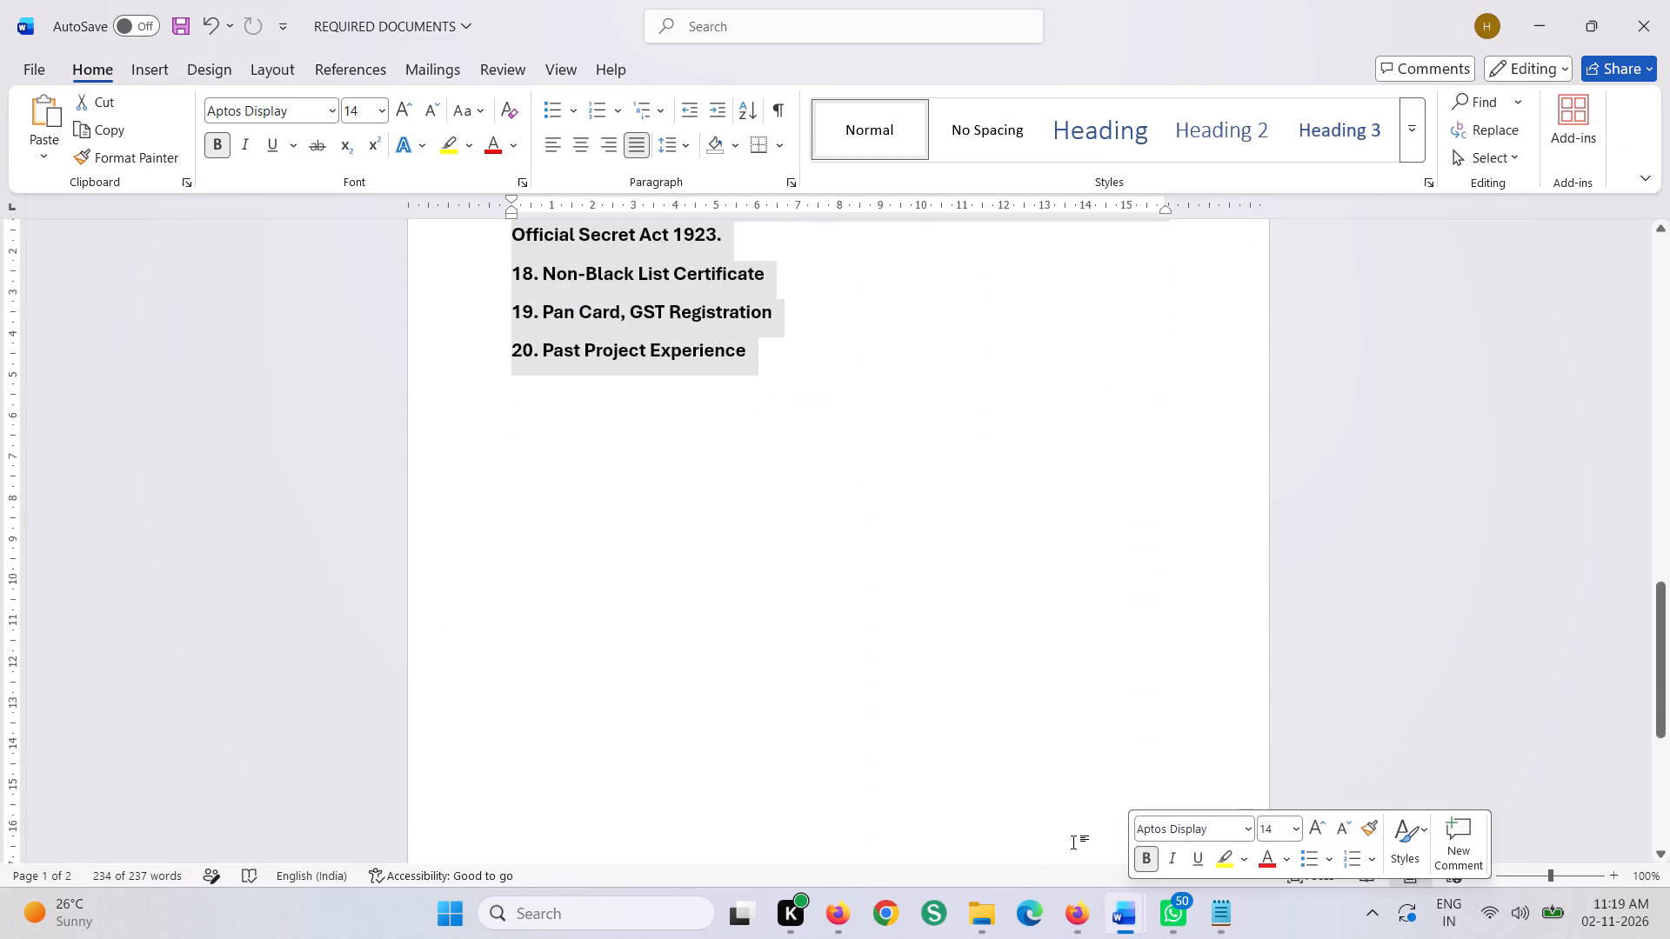
{"action": "key", "text": "BackSpace"}
{"action": "key", "text": "ctrl+v"}
{"action": "key", "text": "comma"}
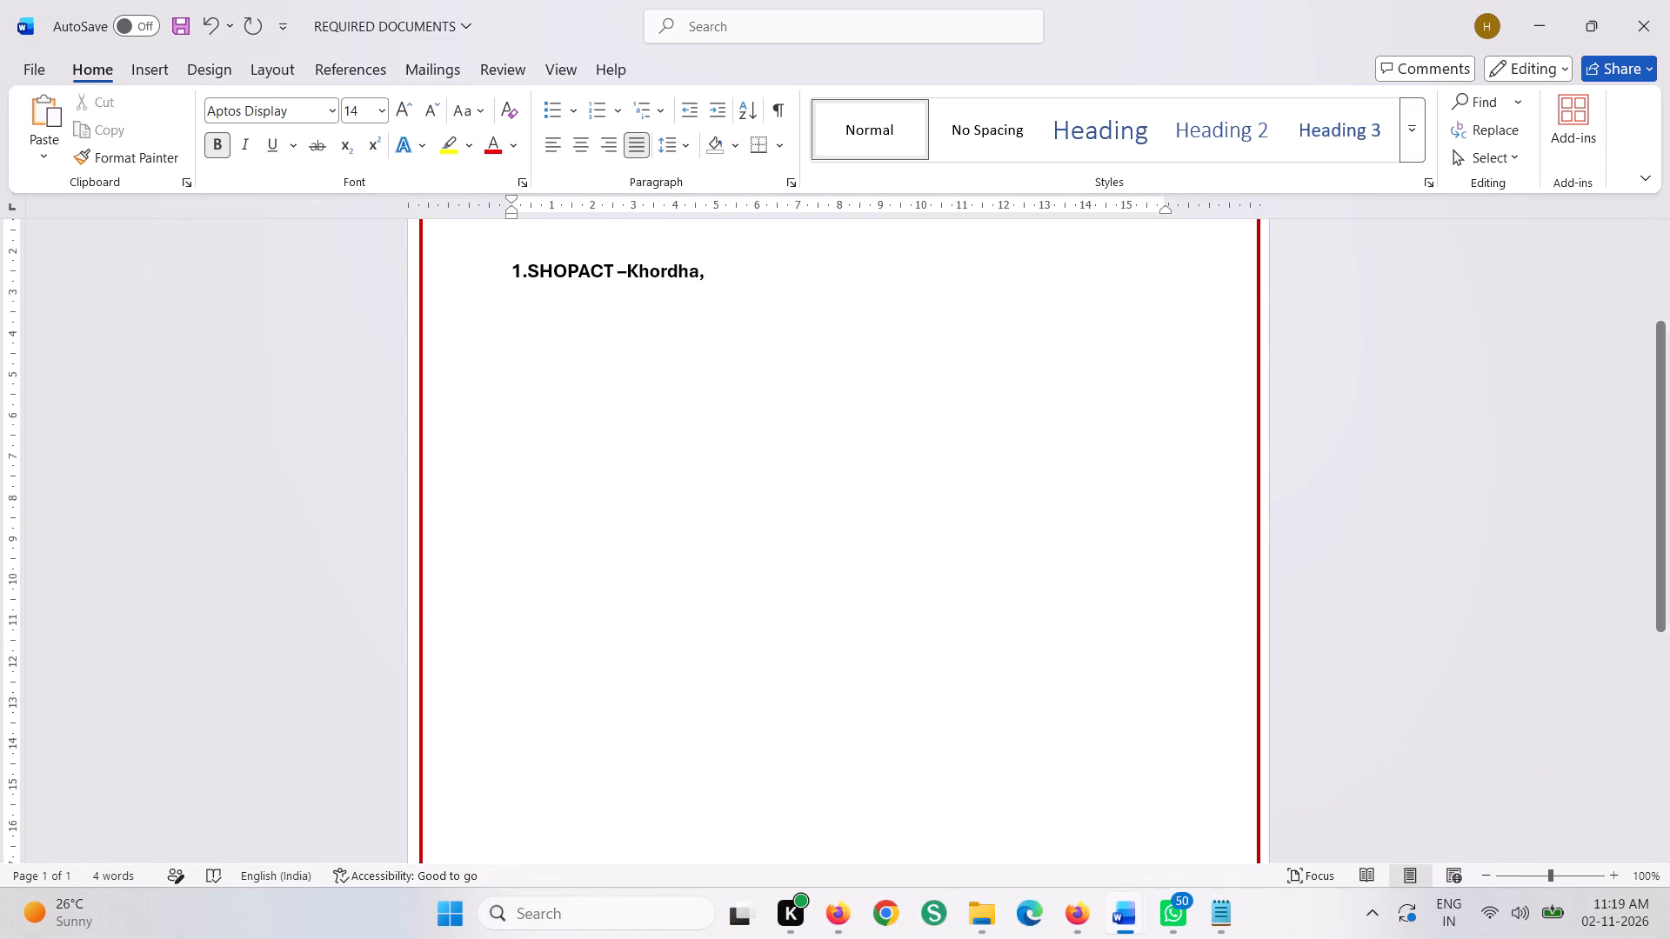
Complete the SHOPACT line with the state Odisha from the search results and start item 2 below it.
{"action": "key", "text": "alt+Tab"}
{"action": "double_click", "coordinate": [283, 391]}
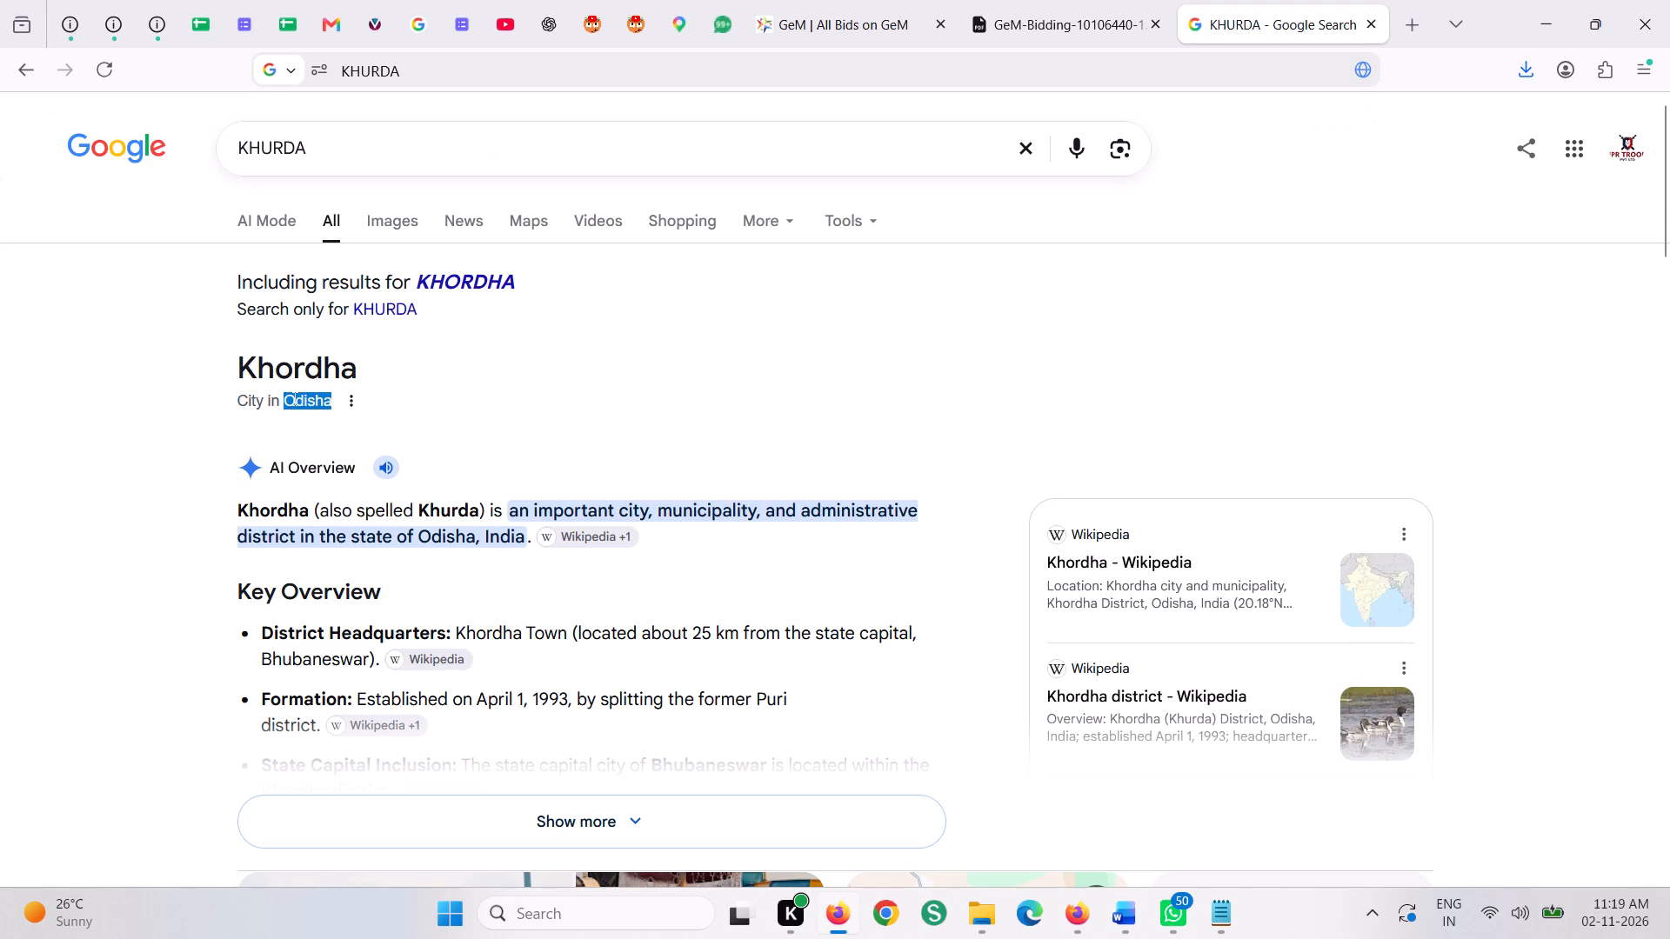
{"action": "key", "text": "ctrl+c"}
{"action": "key", "text": "alt+Tab"}
{"action": "key", "text": "ctrl+v"}
{"action": "key", "text": "Return"}
{"action": "type", "text": "2."}
Close the search results, open the buyer uploaded ATC document linked in the bid PDF, and return to the bid PDF.
{"action": "key", "text": "alt+Tab"}
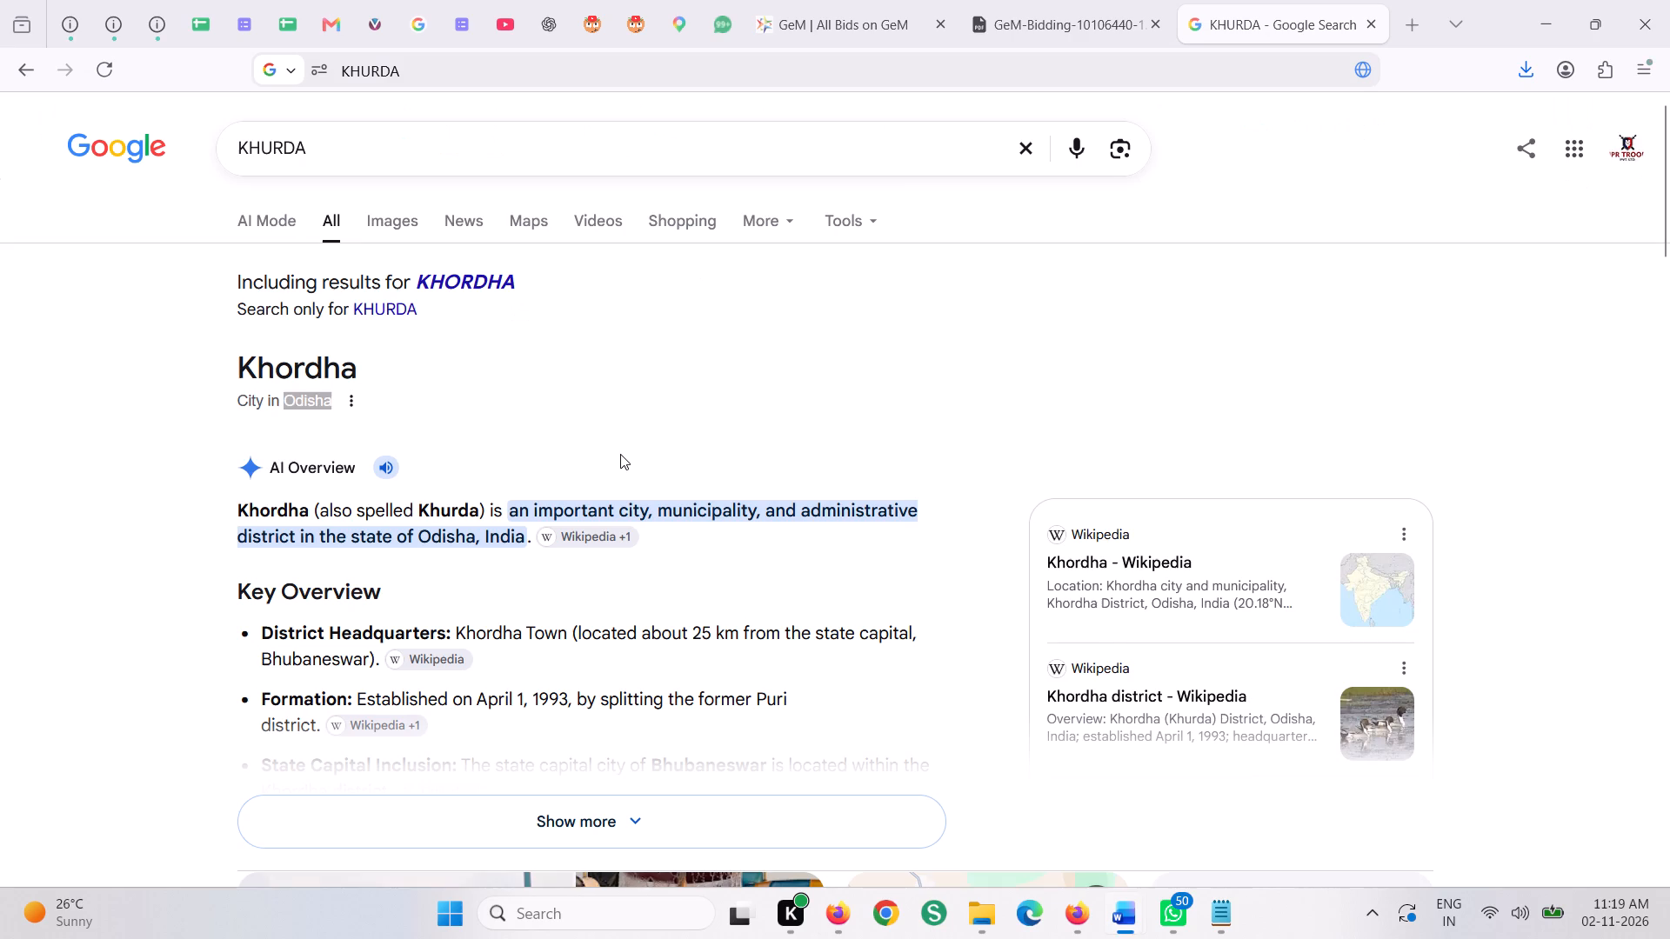
{"action": "scroll", "coordinate": [825, 243], "scroll_direction": "down", "scroll_amount": 1}
{"action": "left_click", "coordinate": [1239, 0]}
{"action": "left_click", "coordinate": [1372, 23]}
{"action": "scroll", "coordinate": [1032, 442], "scroll_direction": "down", "scroll_amount": 3}
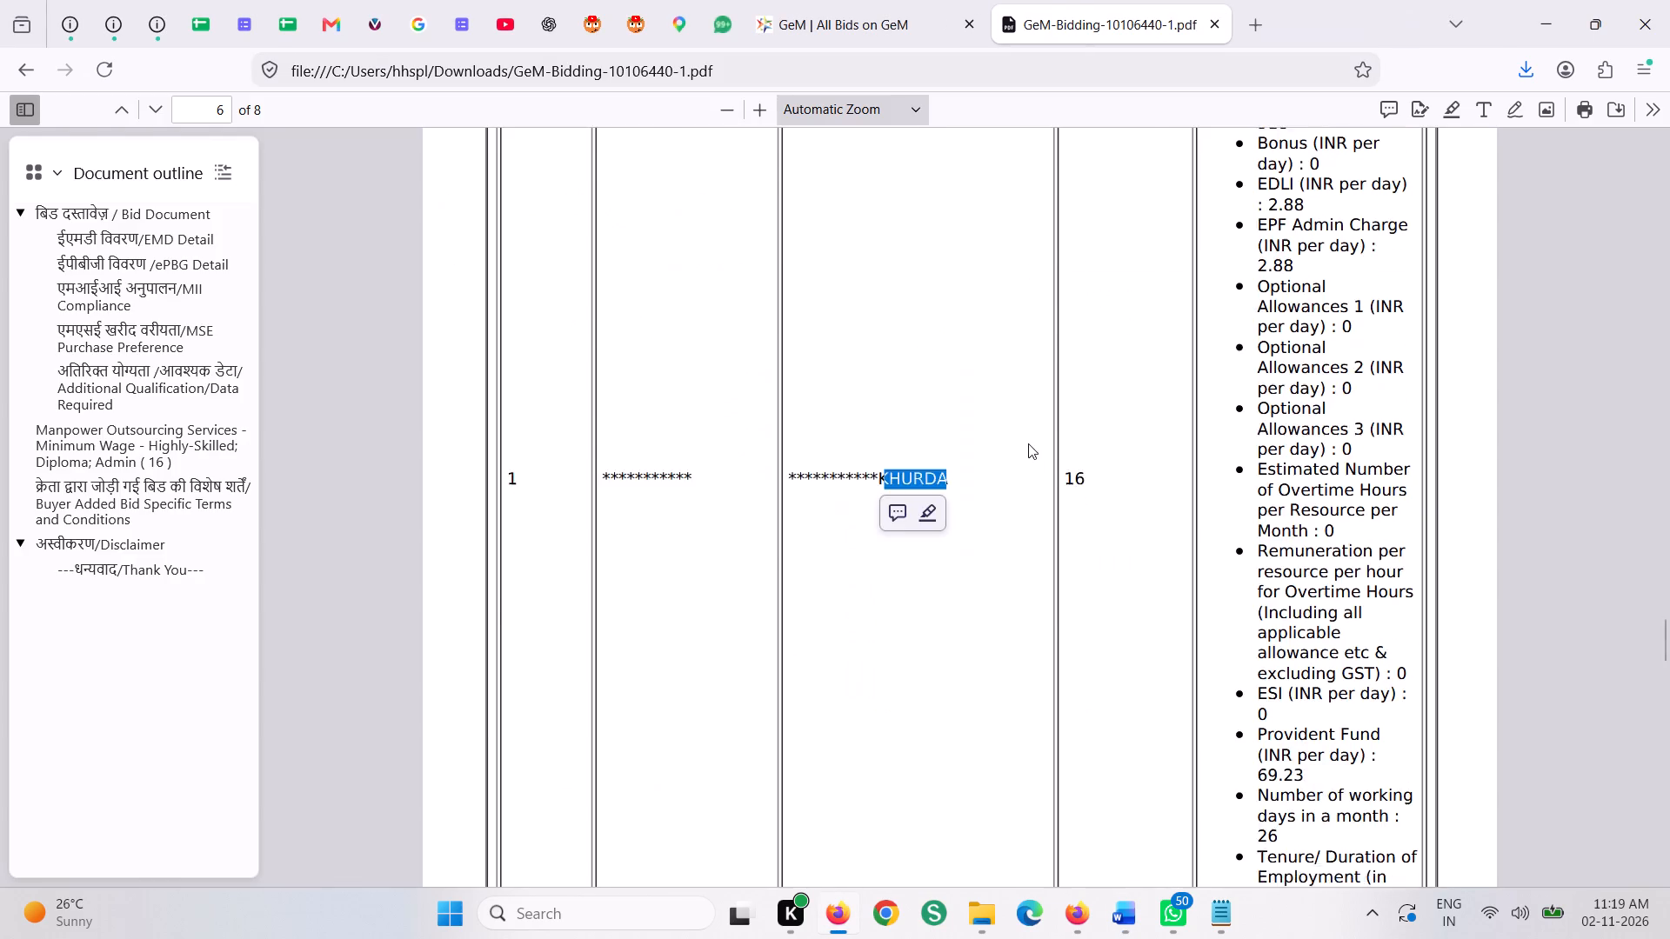
{"action": "scroll", "coordinate": [1028, 443], "scroll_direction": "down", "scroll_amount": 1}
{"action": "scroll", "coordinate": [941, 447], "scroll_direction": "up", "scroll_amount": 3}
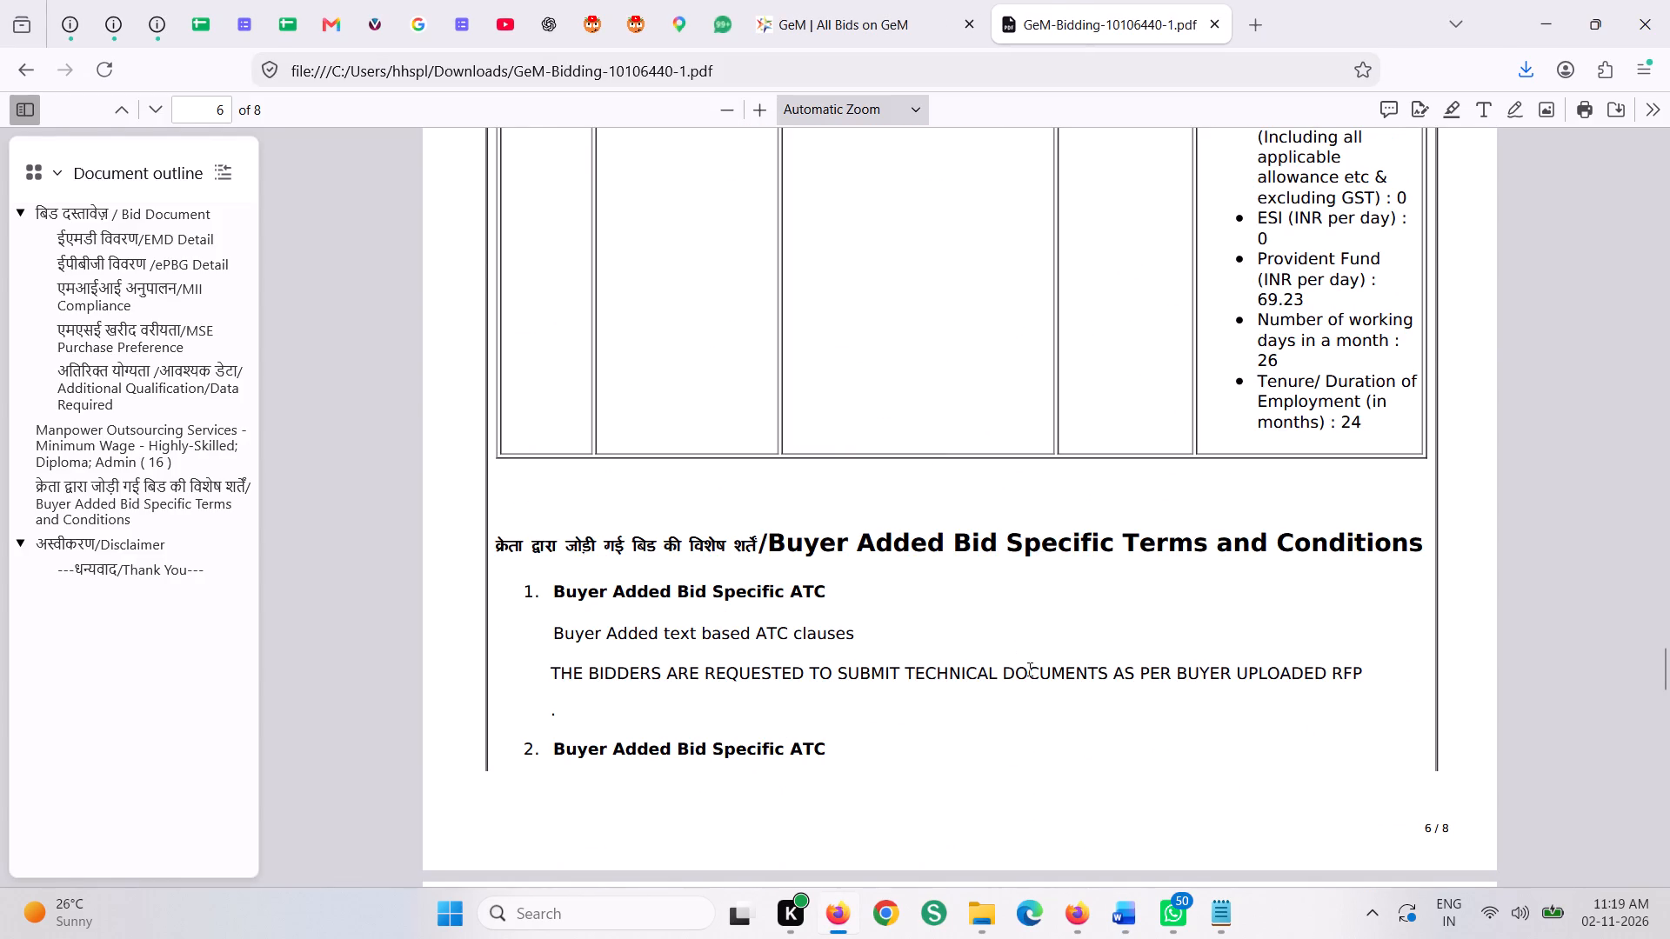
{"action": "scroll", "coordinate": [945, 690], "scroll_direction": "down", "scroll_amount": 1}
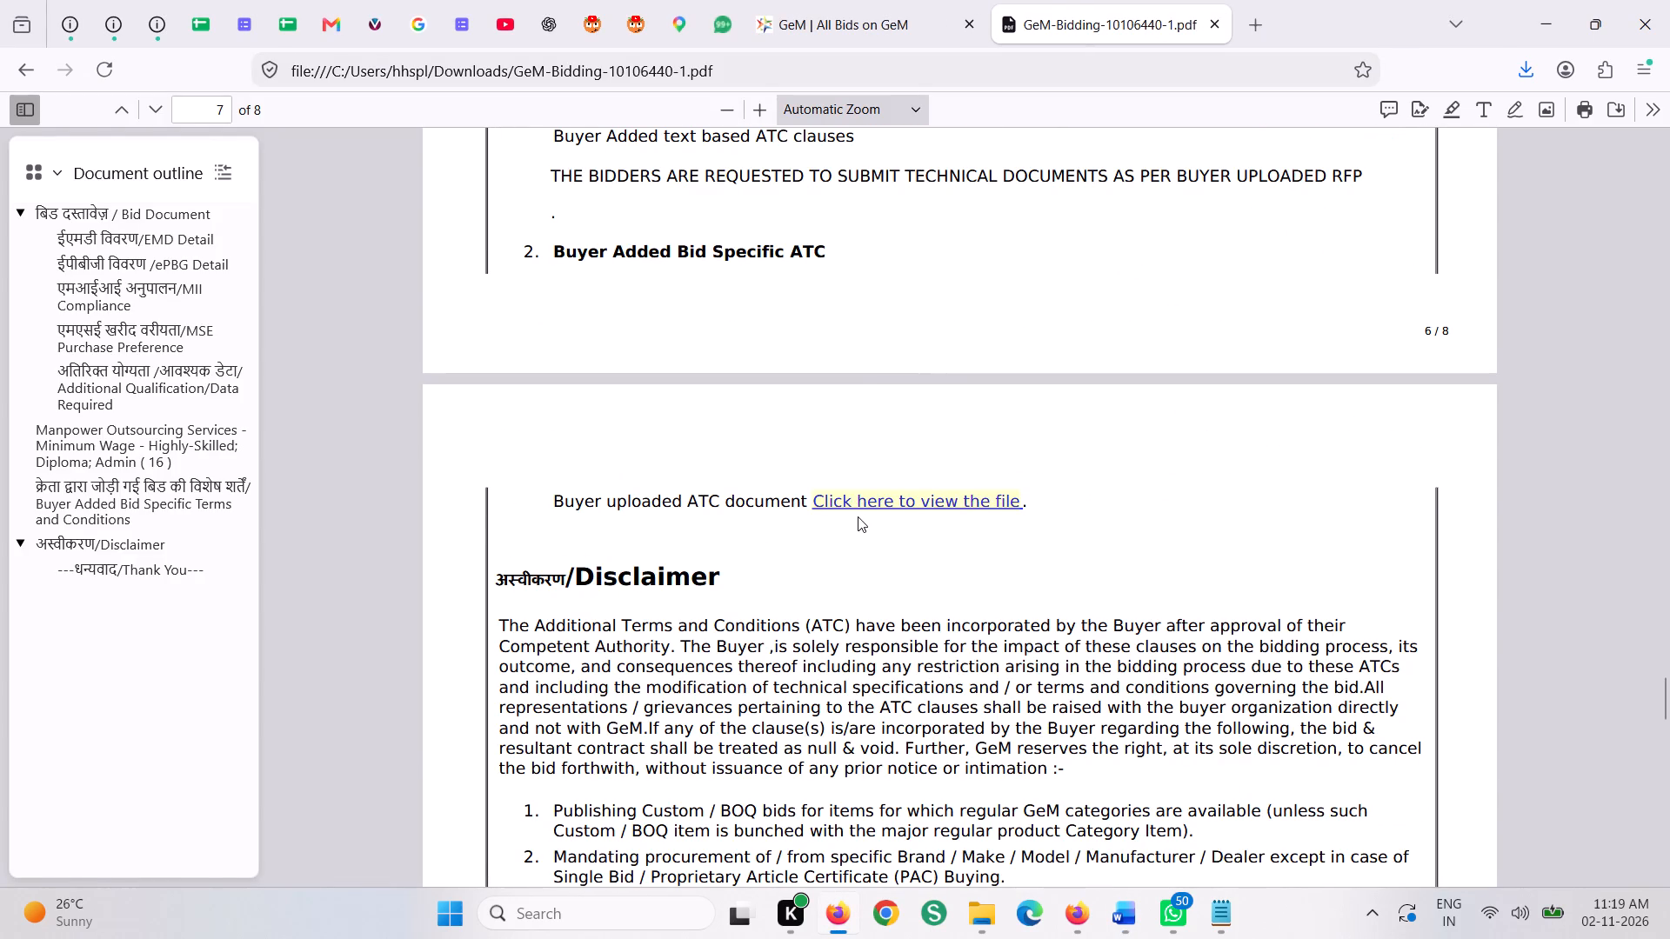
{"action": "left_click", "coordinate": [858, 503]}
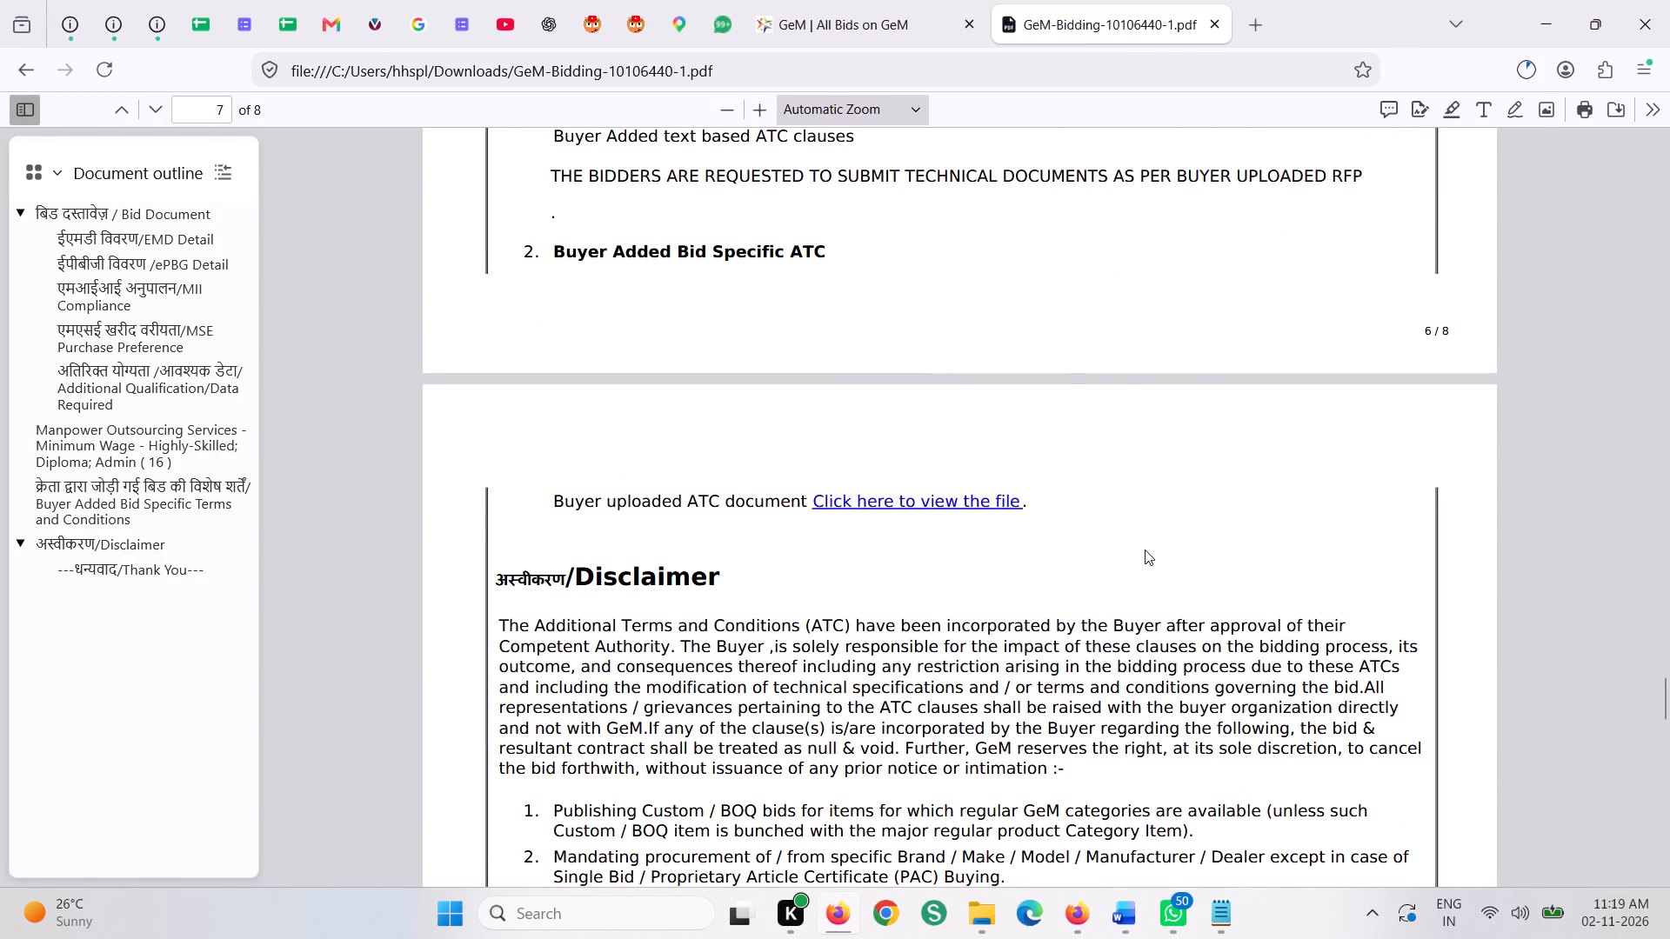
{"action": "left_click", "coordinate": [634, 482]}
{"action": "left_click", "coordinate": [1057, 0]}
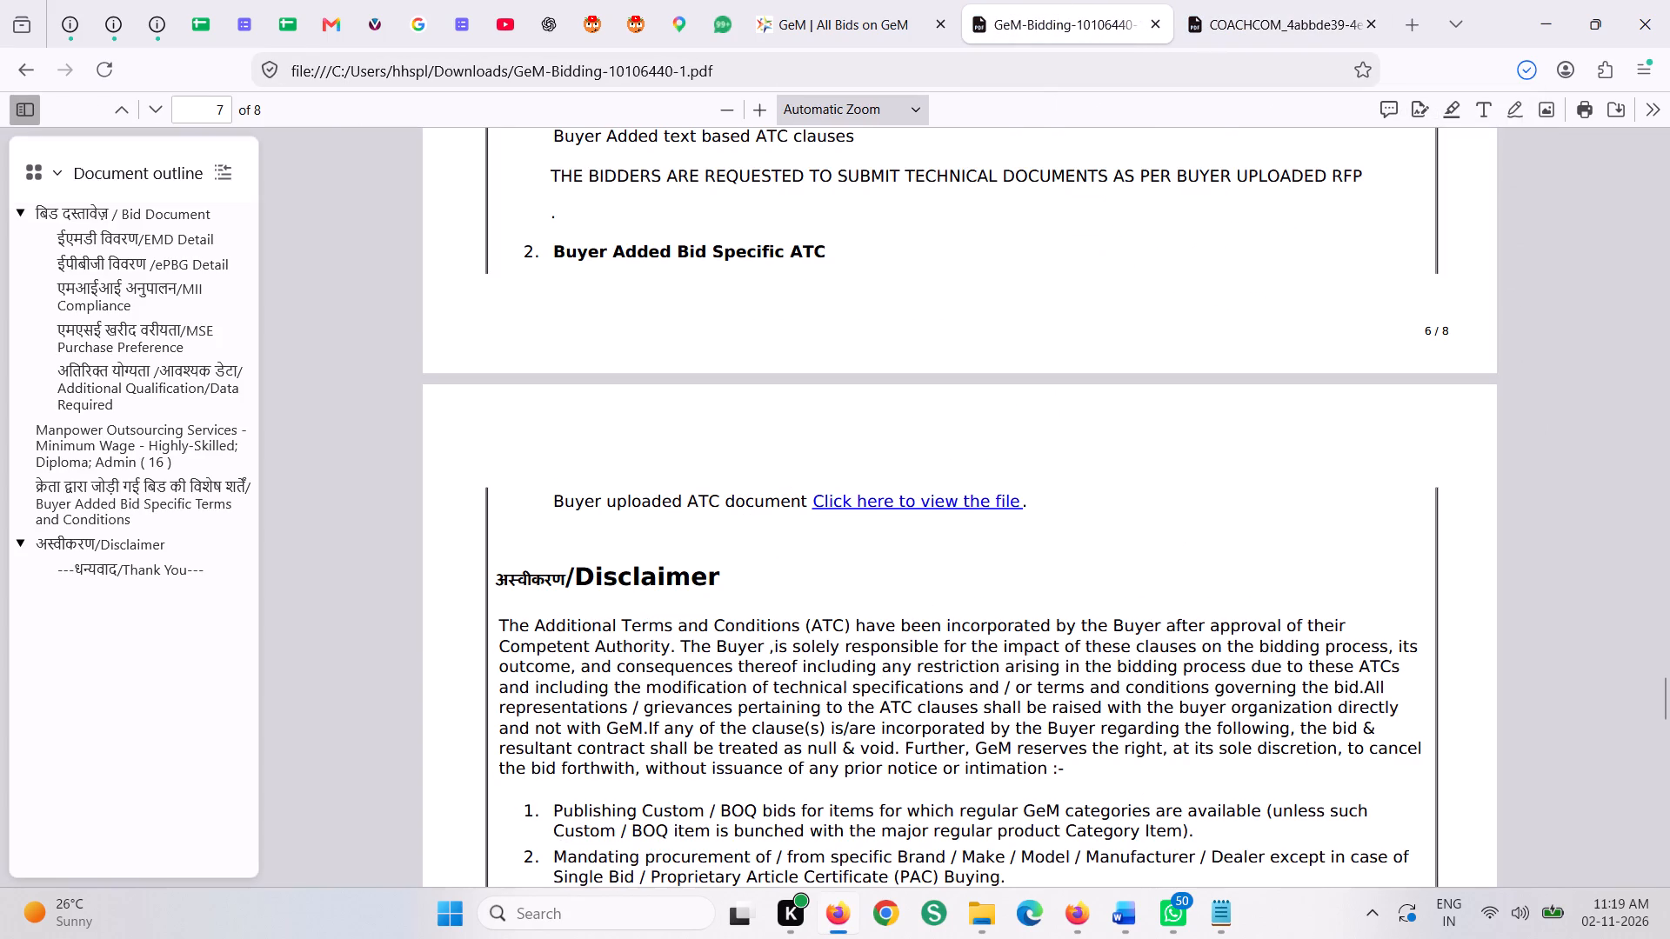
Fill item 2 with "SUBMIT TECHNICAL DOCUMENTS AS PER BUYER UPLOADED RFP" copied from the bid's ATC clause and highlight it yellow.
{"action": "left_click", "coordinate": [1069, 179]}
{"action": "left_click", "coordinate": [845, 171]}
{"action": "left_click_drag", "start_coordinate": [845, 171], "coordinate": [1366, 171]}
{"action": "key", "text": "ctrl+c"}
{"action": "key", "text": "ctrl+c"}
{"action": "key", "text": "ctrl+c"}
{"action": "key", "text": "alt+Tab"}
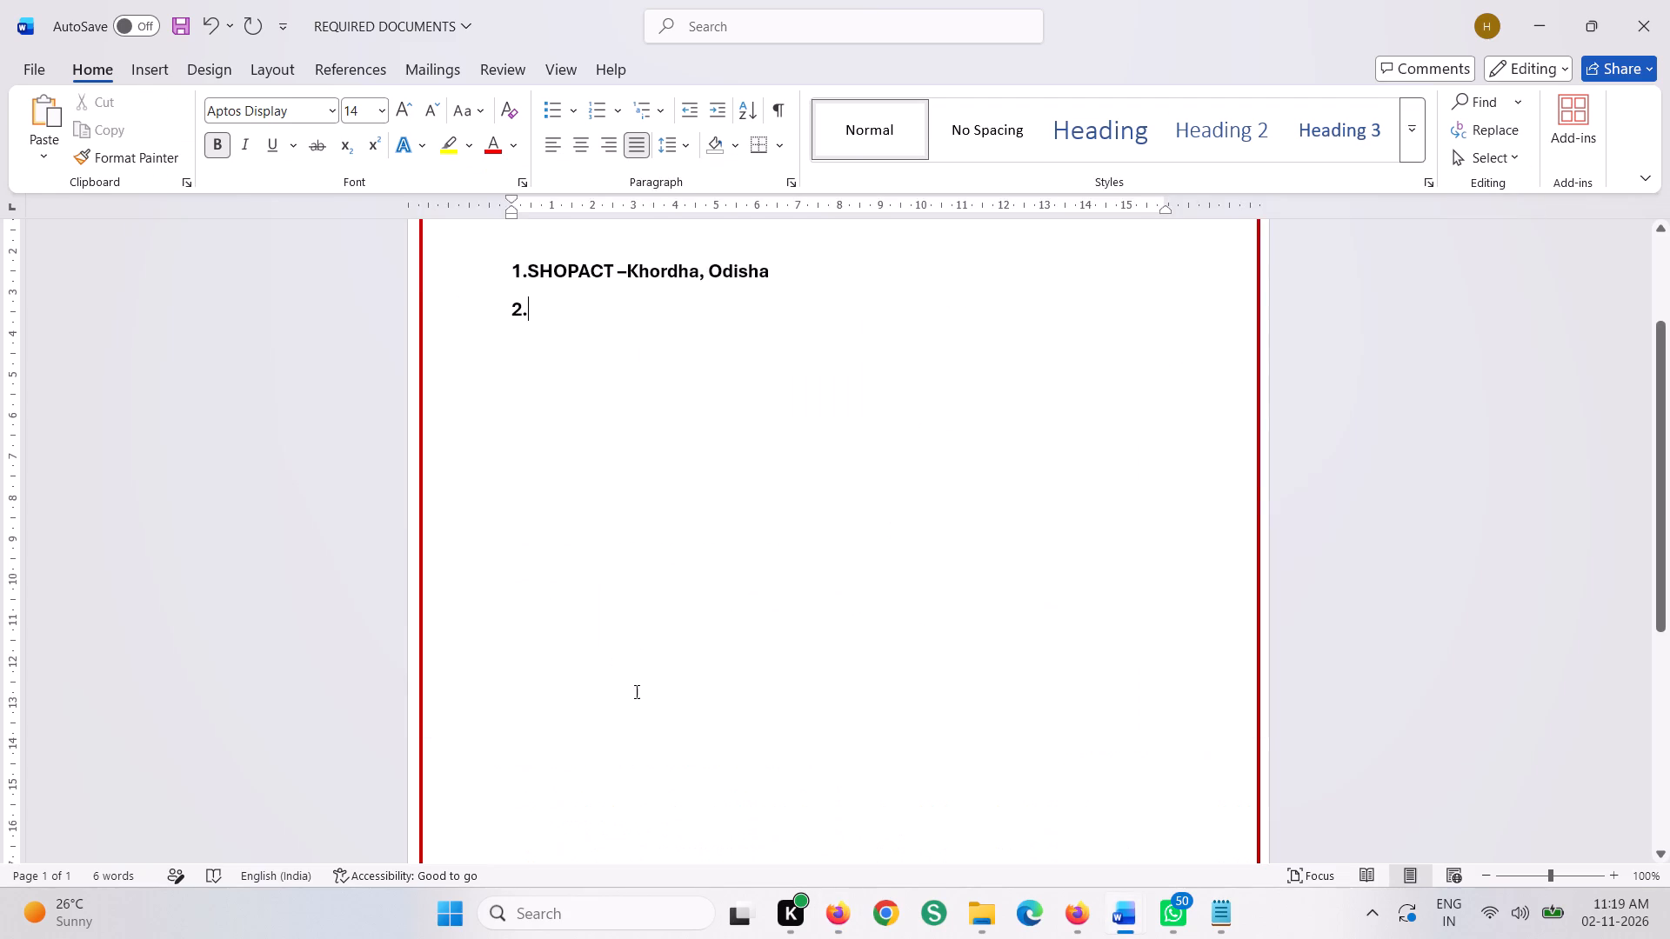
{"action": "key", "text": "ctrl+v"}
{"action": "left_click_drag", "start_coordinate": [544, 309], "coordinate": [1116, 305]}
{"action": "left_click", "coordinate": [1211, 269]}
{"action": "left_click", "coordinate": [1126, 323]}
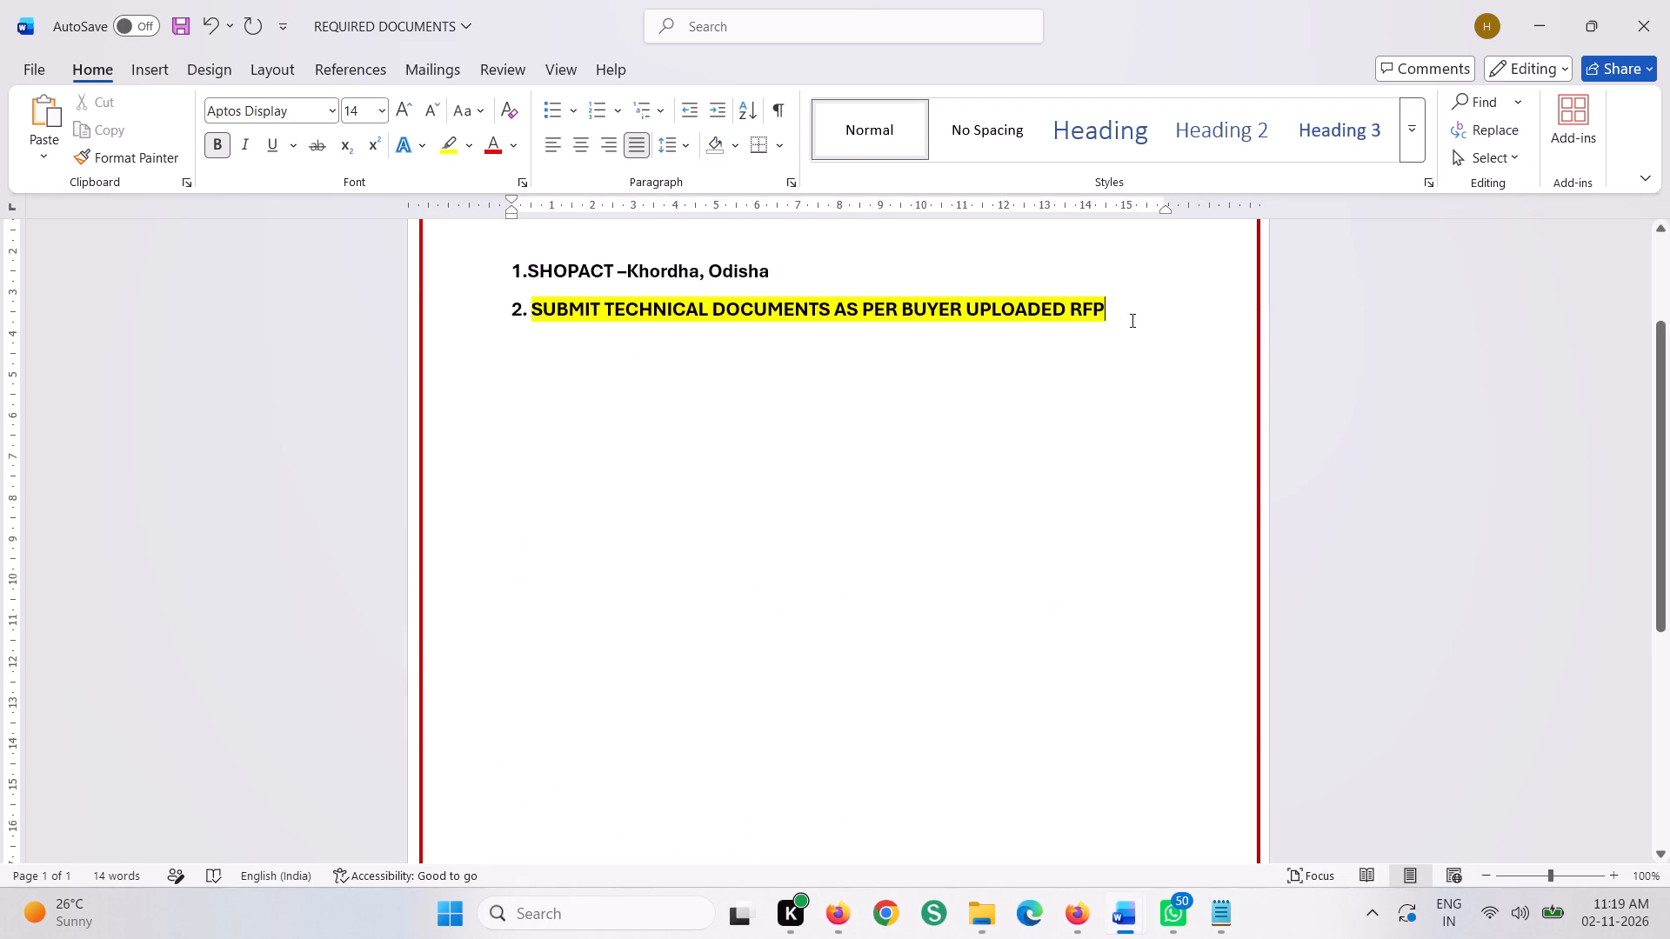
Add item 3 with "MSE Relaxation for Years Of Experience and Turnover" copied from the bid details table.
{"action": "key", "text": "Return"}
{"action": "type", "text": "3."}
{"action": "key", "text": "alt+Tab"}
{"action": "scroll", "coordinate": [1131, 320], "scroll_direction": "up", "scroll_amount": 4}
{"action": "left_click", "coordinate": [684, 389]}
{"action": "scroll", "coordinate": [799, 401], "scroll_direction": "up", "scroll_amount": 9}
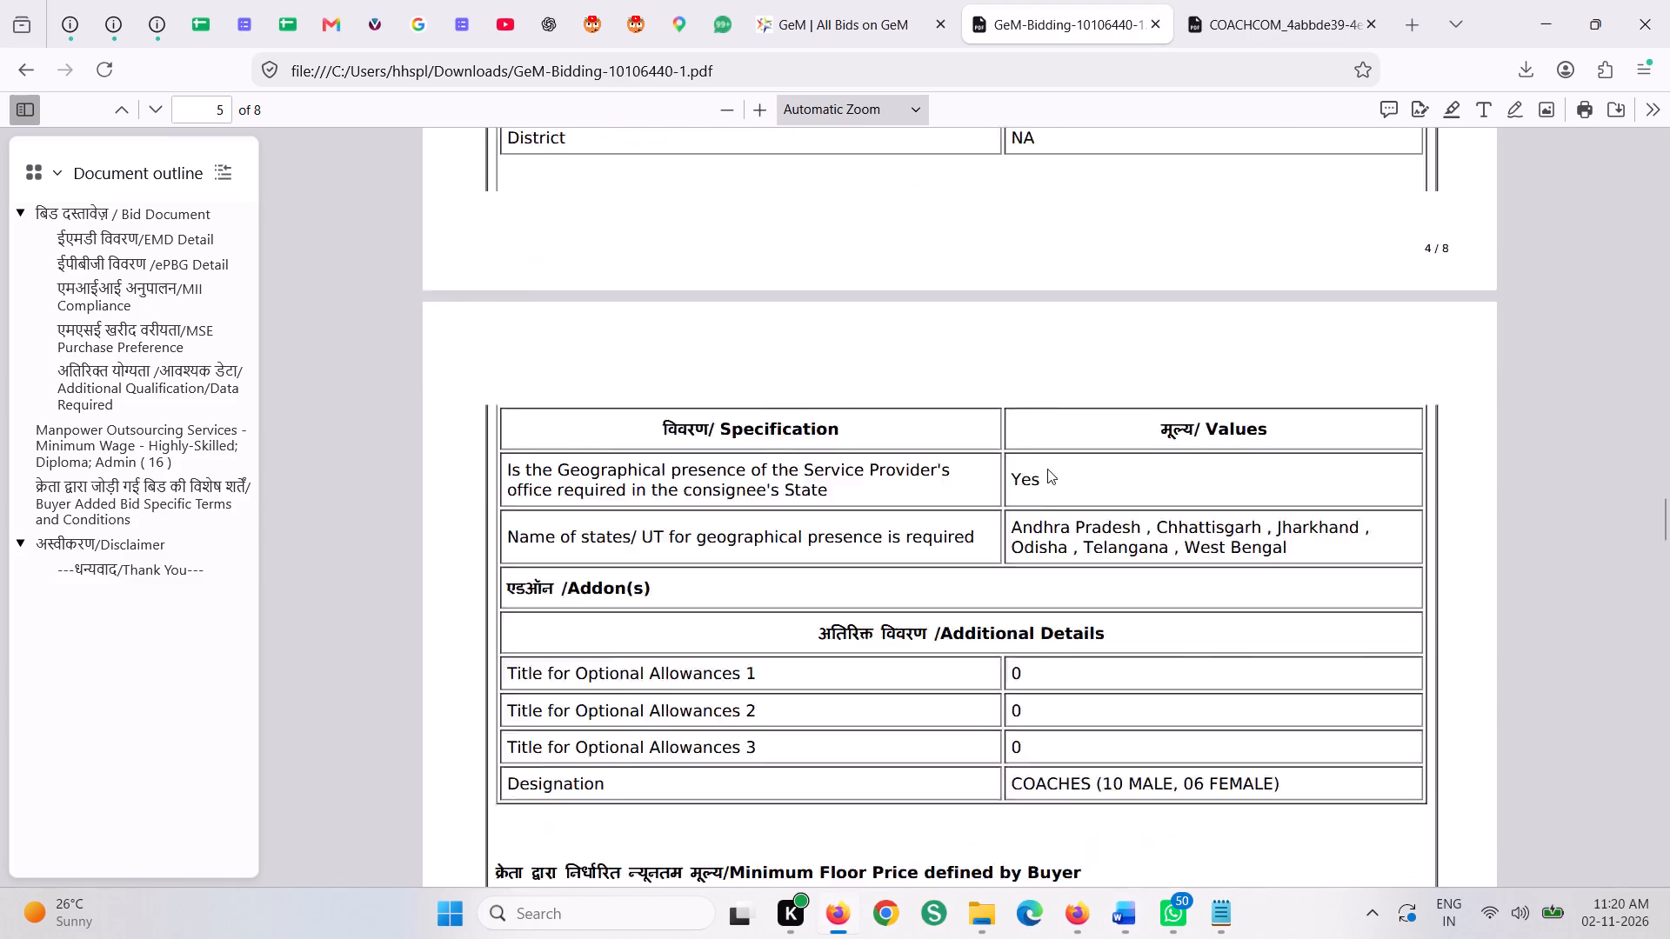
{"action": "scroll", "coordinate": [1047, 469], "scroll_direction": "up", "scroll_amount": 9}
{"action": "scroll", "coordinate": [977, 476], "scroll_direction": "down", "scroll_amount": 2}
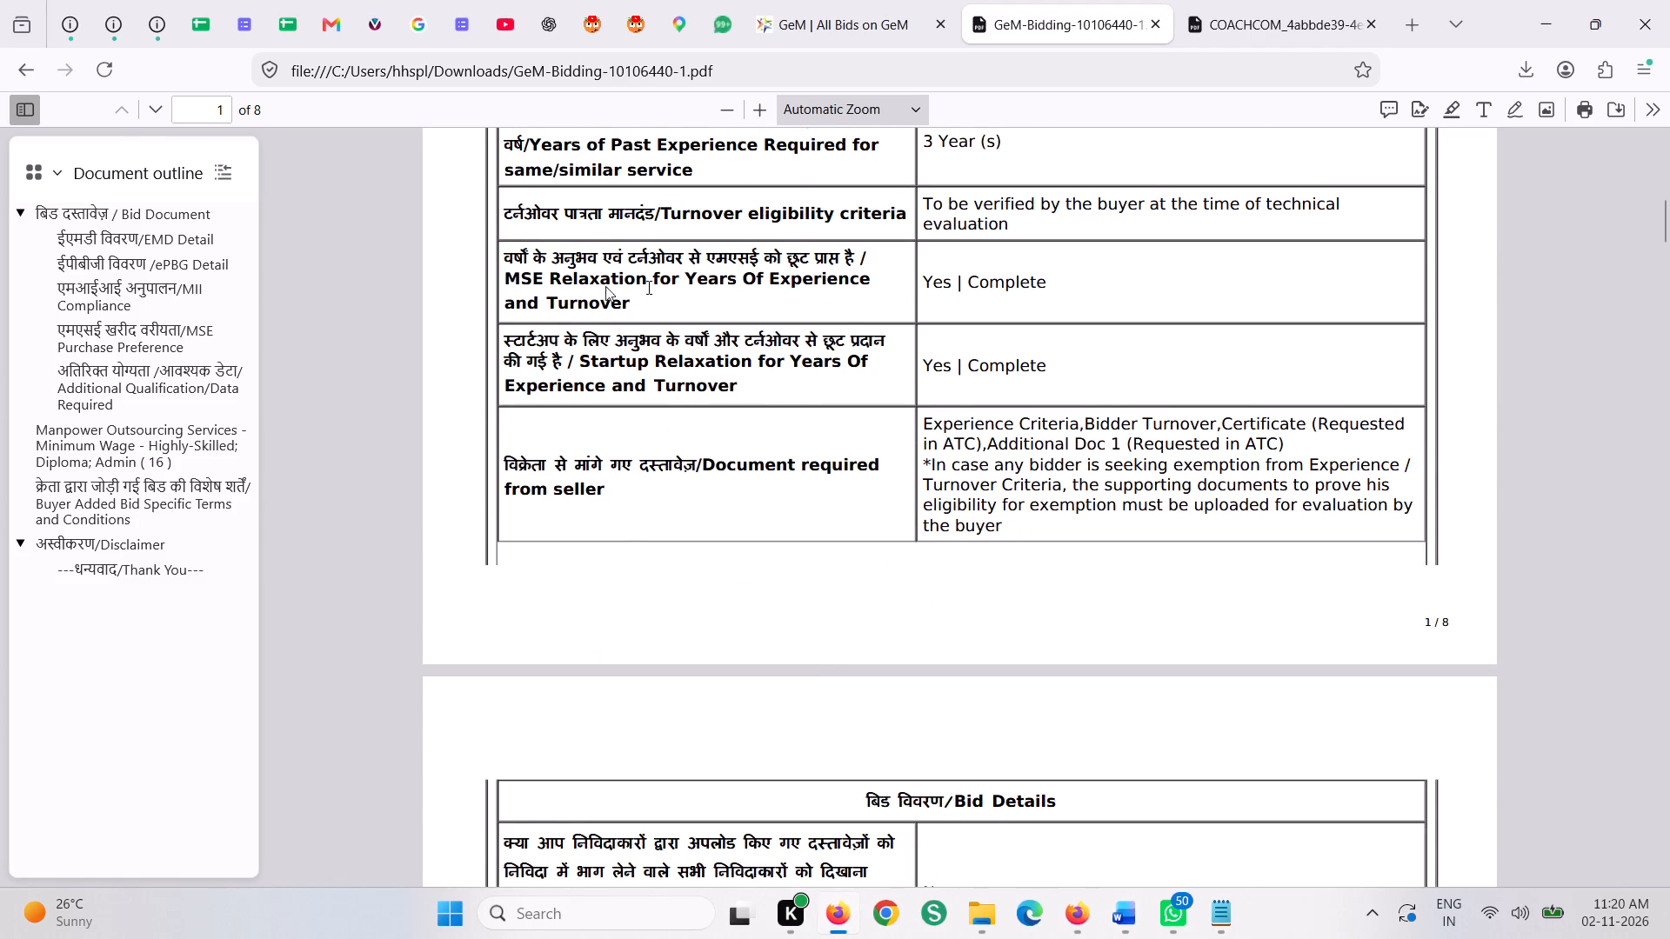
{"action": "left_click", "coordinate": [528, 279]}
{"action": "left_click_drag", "start_coordinate": [529, 279], "coordinate": [654, 302], "text": "ctrl"}
{"action": "key", "text": "ctrl+c"}
{"action": "key", "text": "ctrl+c"}
{"action": "key", "text": "alt+Tab"}
{"action": "key", "text": "ctrl+v"}
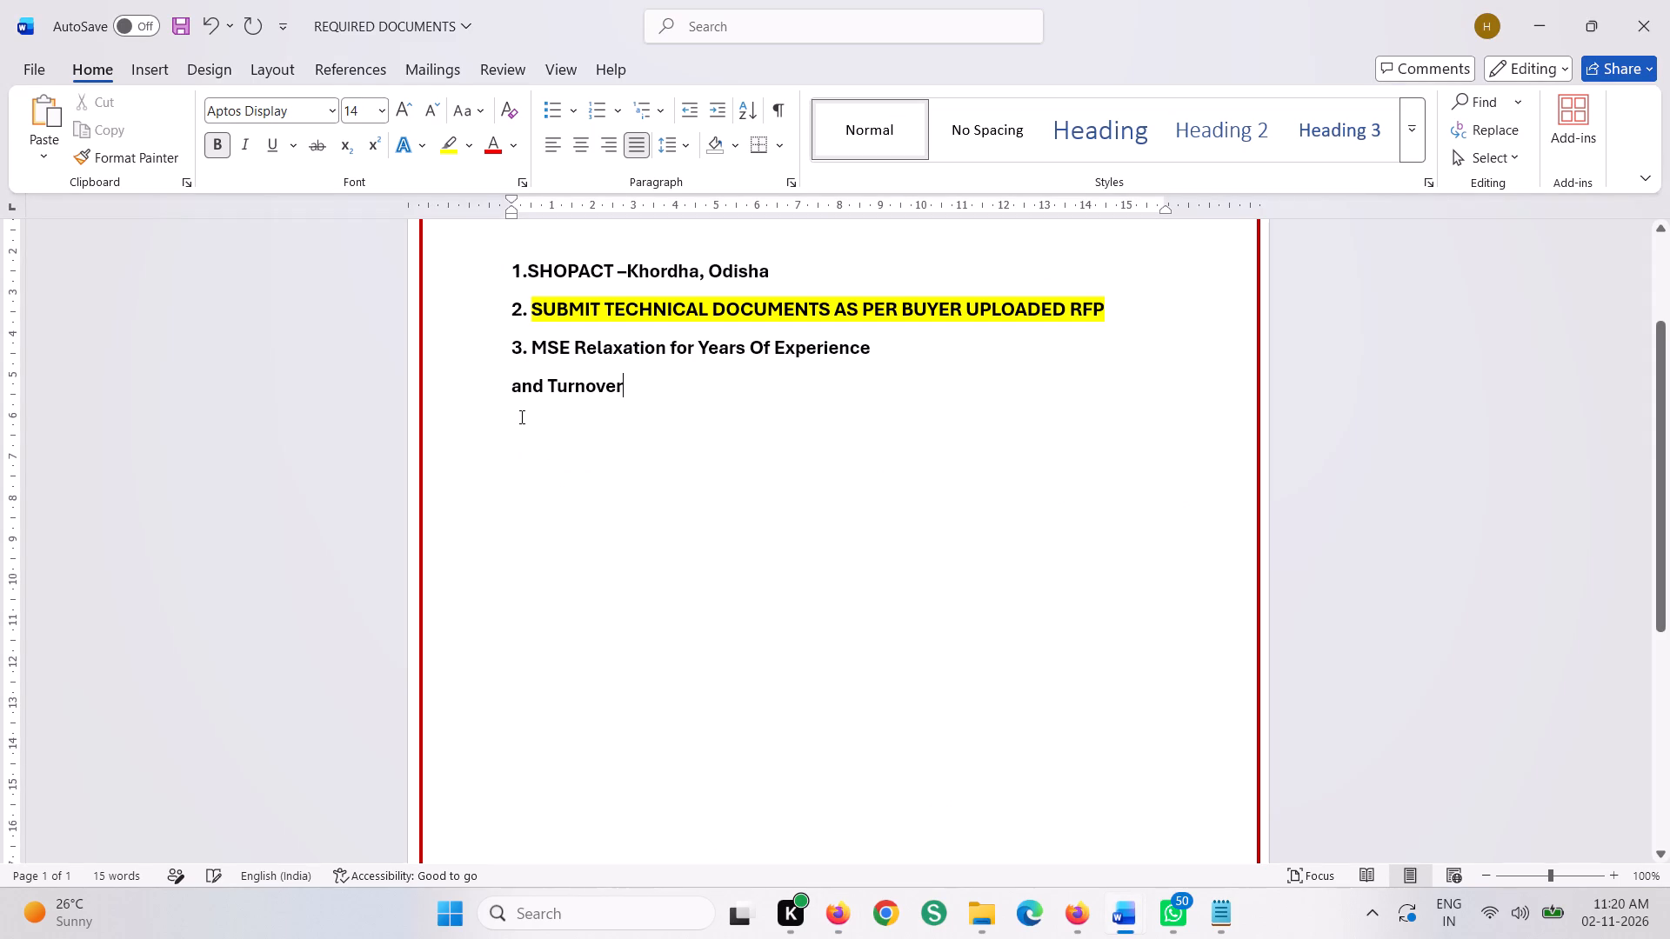
Join the two lines of item 3 into a single line, with a space before "and Turnover".
{"action": "left_click", "coordinate": [507, 388]}
{"action": "key", "text": "BackSpace"}
{"action": "key", "text": "space"}
Extend item 3 with "& Startup" after MSE, copying "Startup" from the bid PDF, and end the line with "- YES".
{"action": "key", "text": "alt+Tab"}
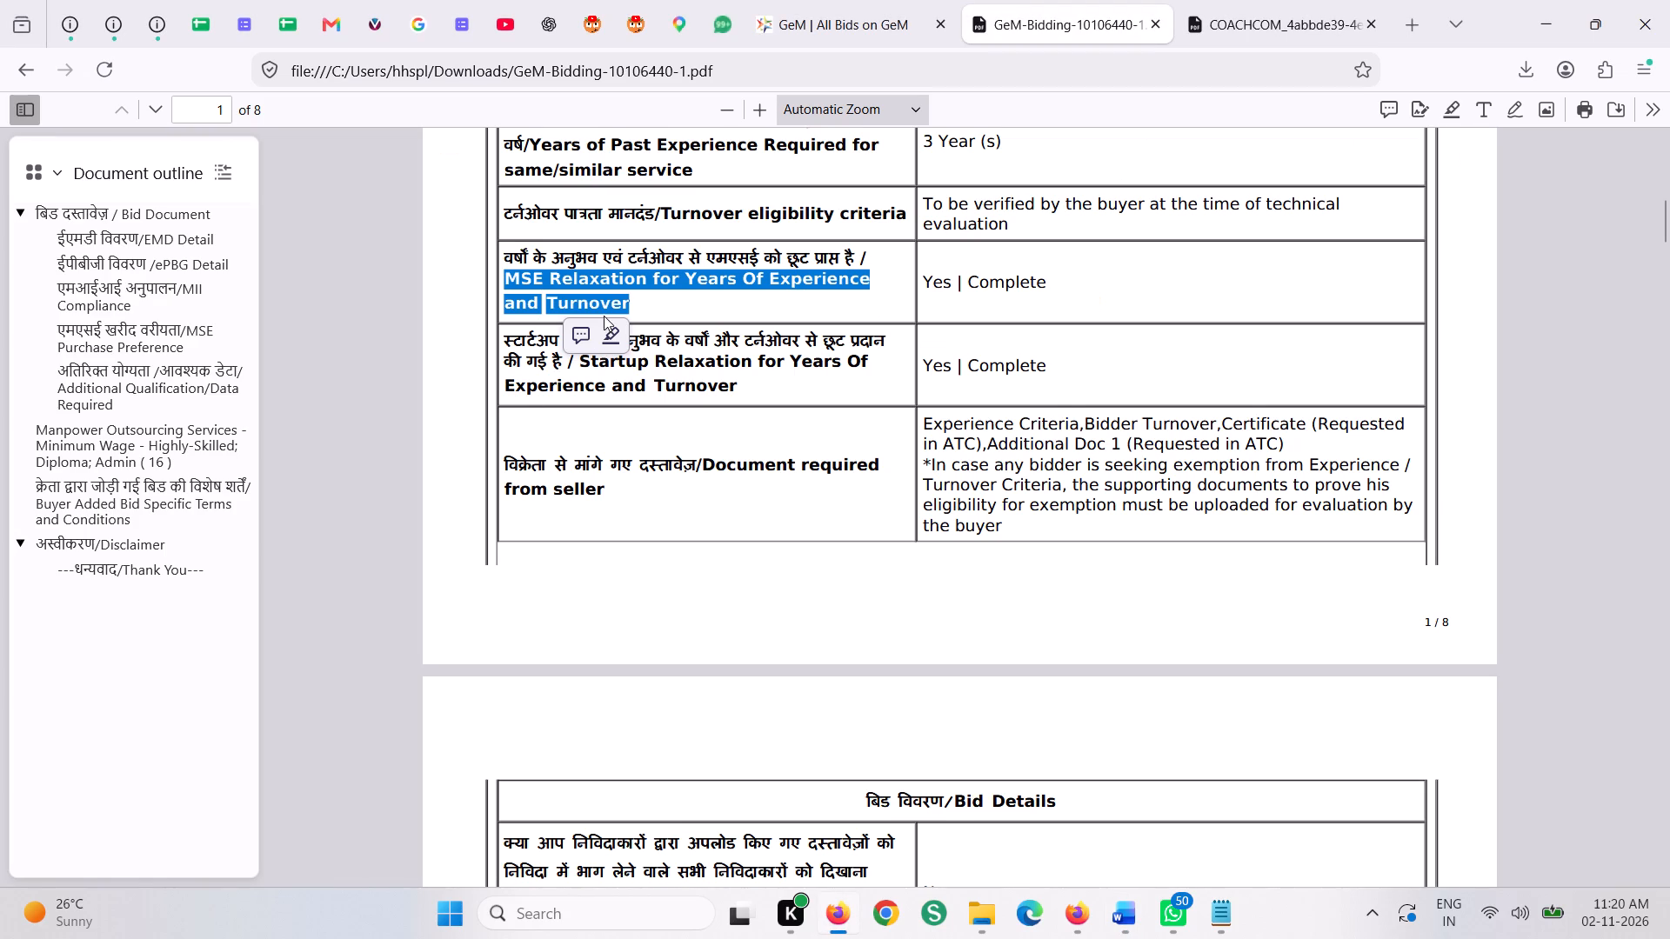
{"action": "double_click", "coordinate": [611, 361]}
{"action": "key", "text": "ctrl+c"}
{"action": "key", "text": "ctrl+c"}
{"action": "key", "text": "alt+Tab"}
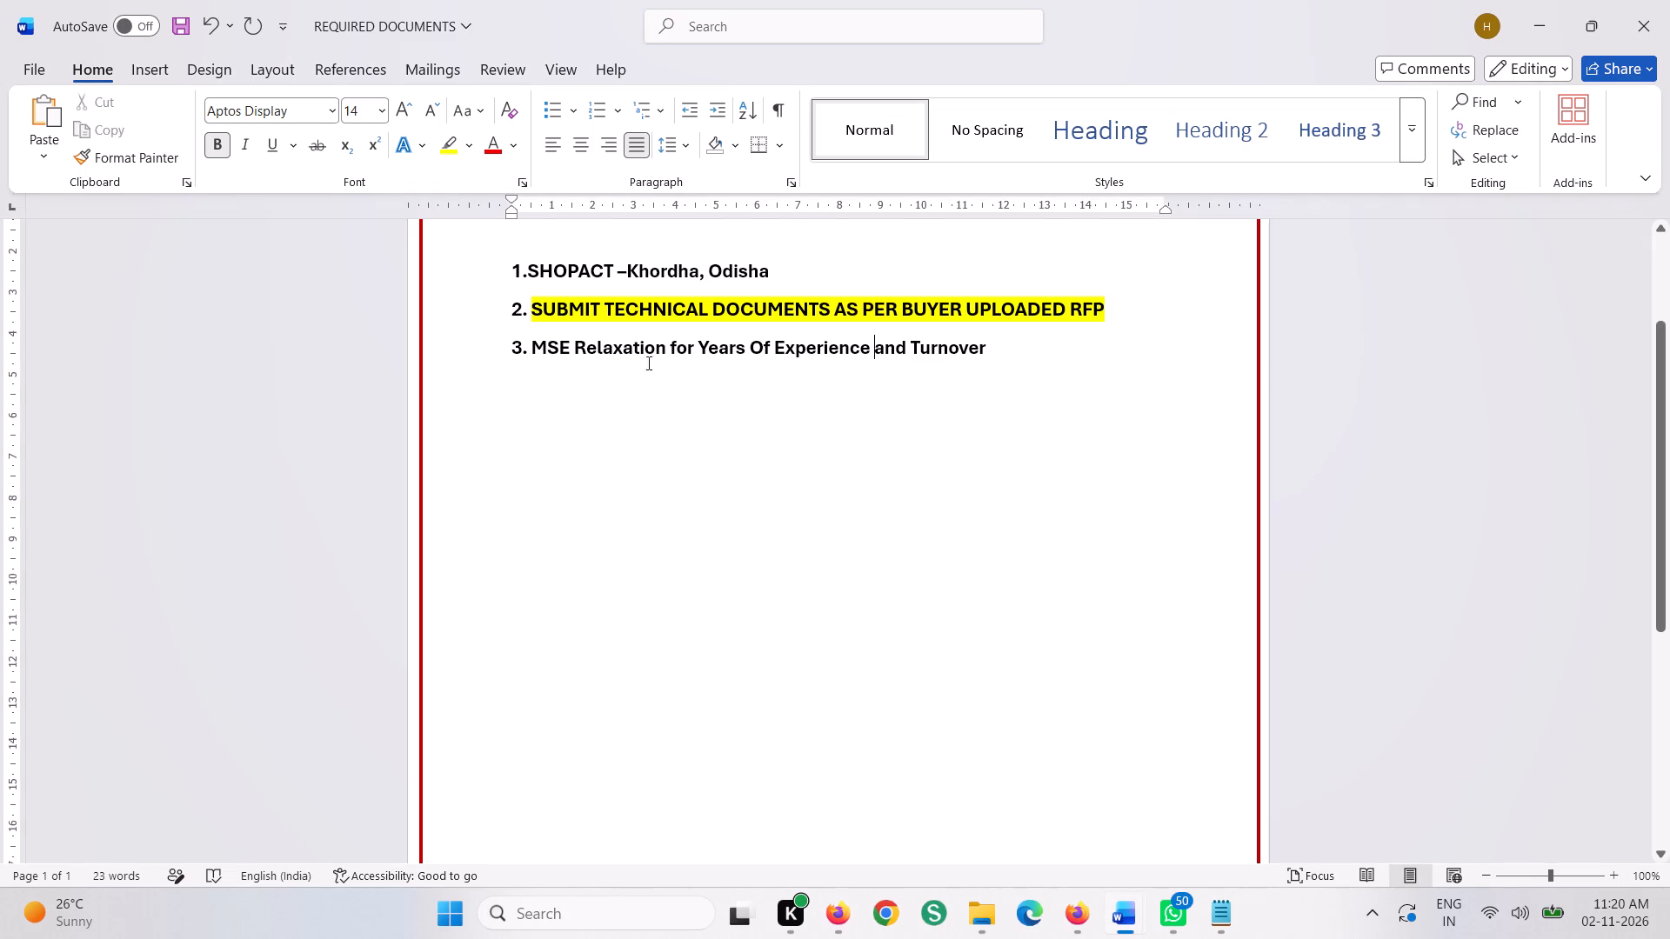
{"action": "left_click", "coordinate": [571, 347]}
{"action": "key", "text": "shift+ampersand"}
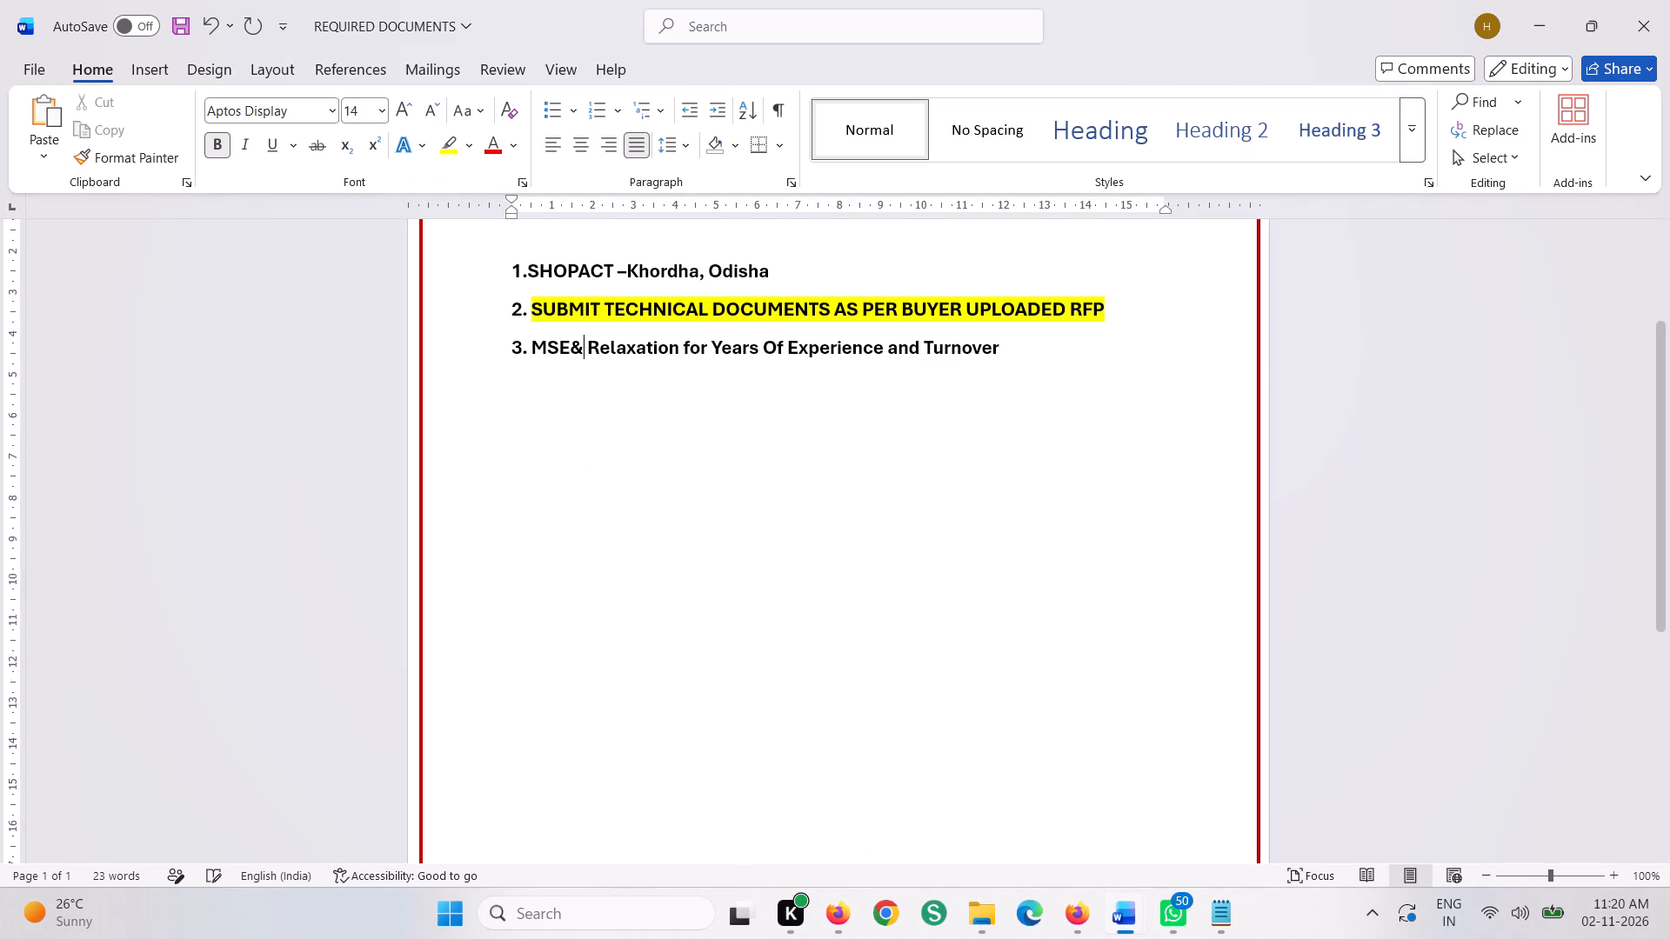
{"action": "key", "text": "space"}
{"action": "key", "text": "ctrl+v"}
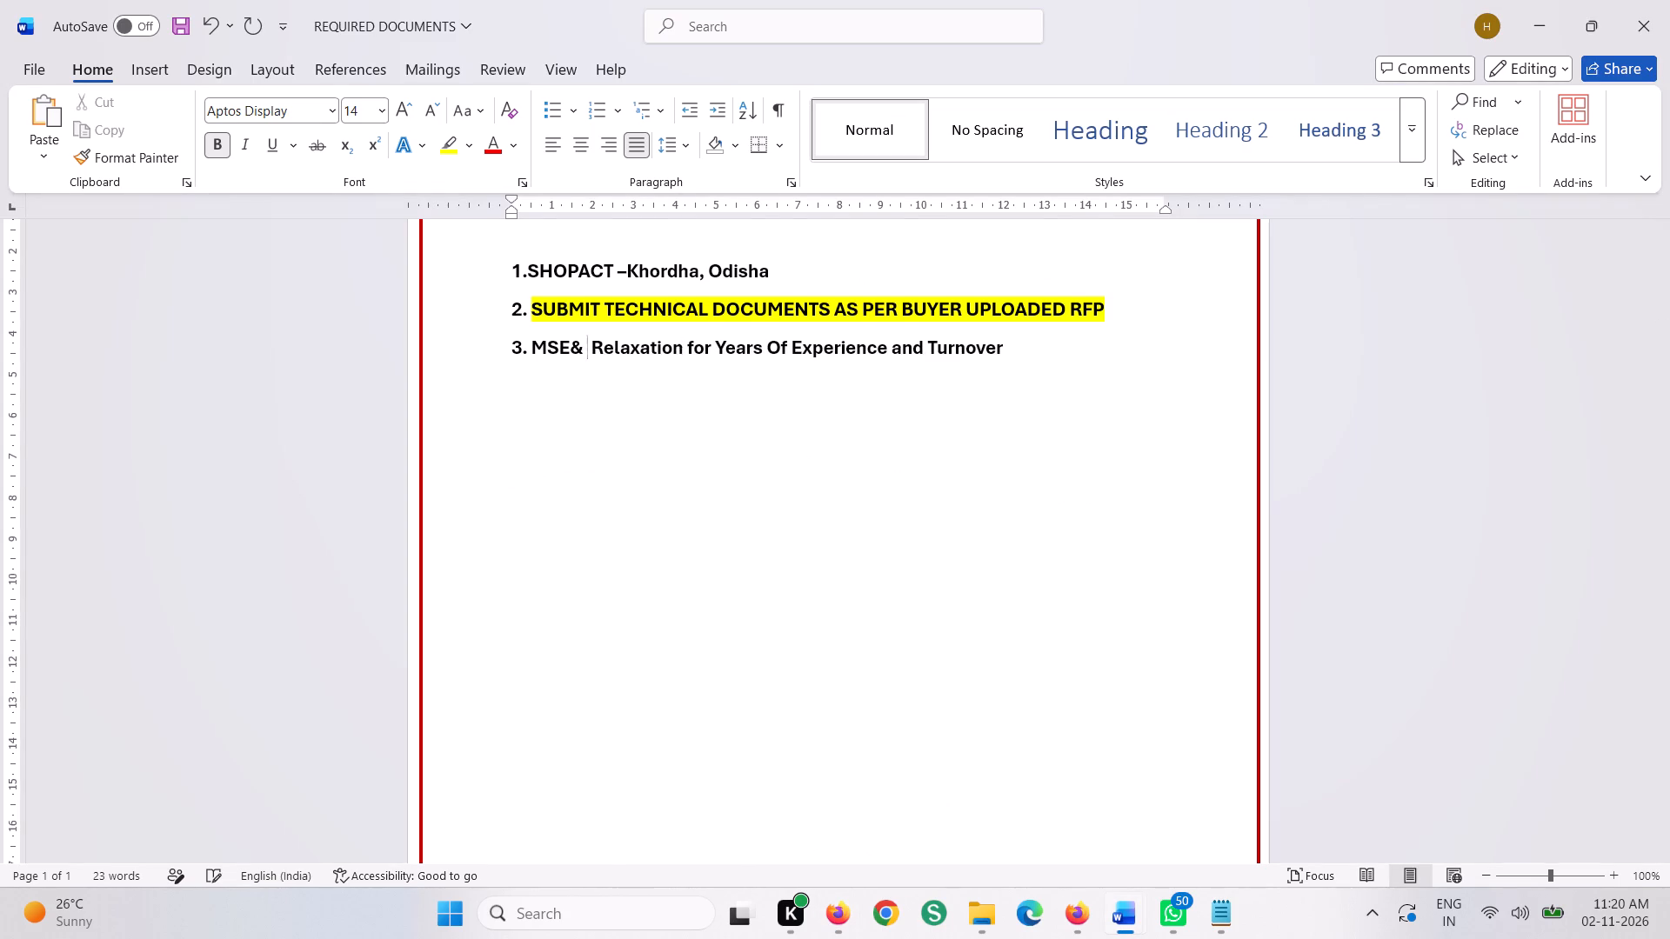
{"action": "key", "text": "alt+Tab"}
{"action": "key", "text": "alt+Tab"}
{"action": "left_click", "coordinate": [1103, 343]}
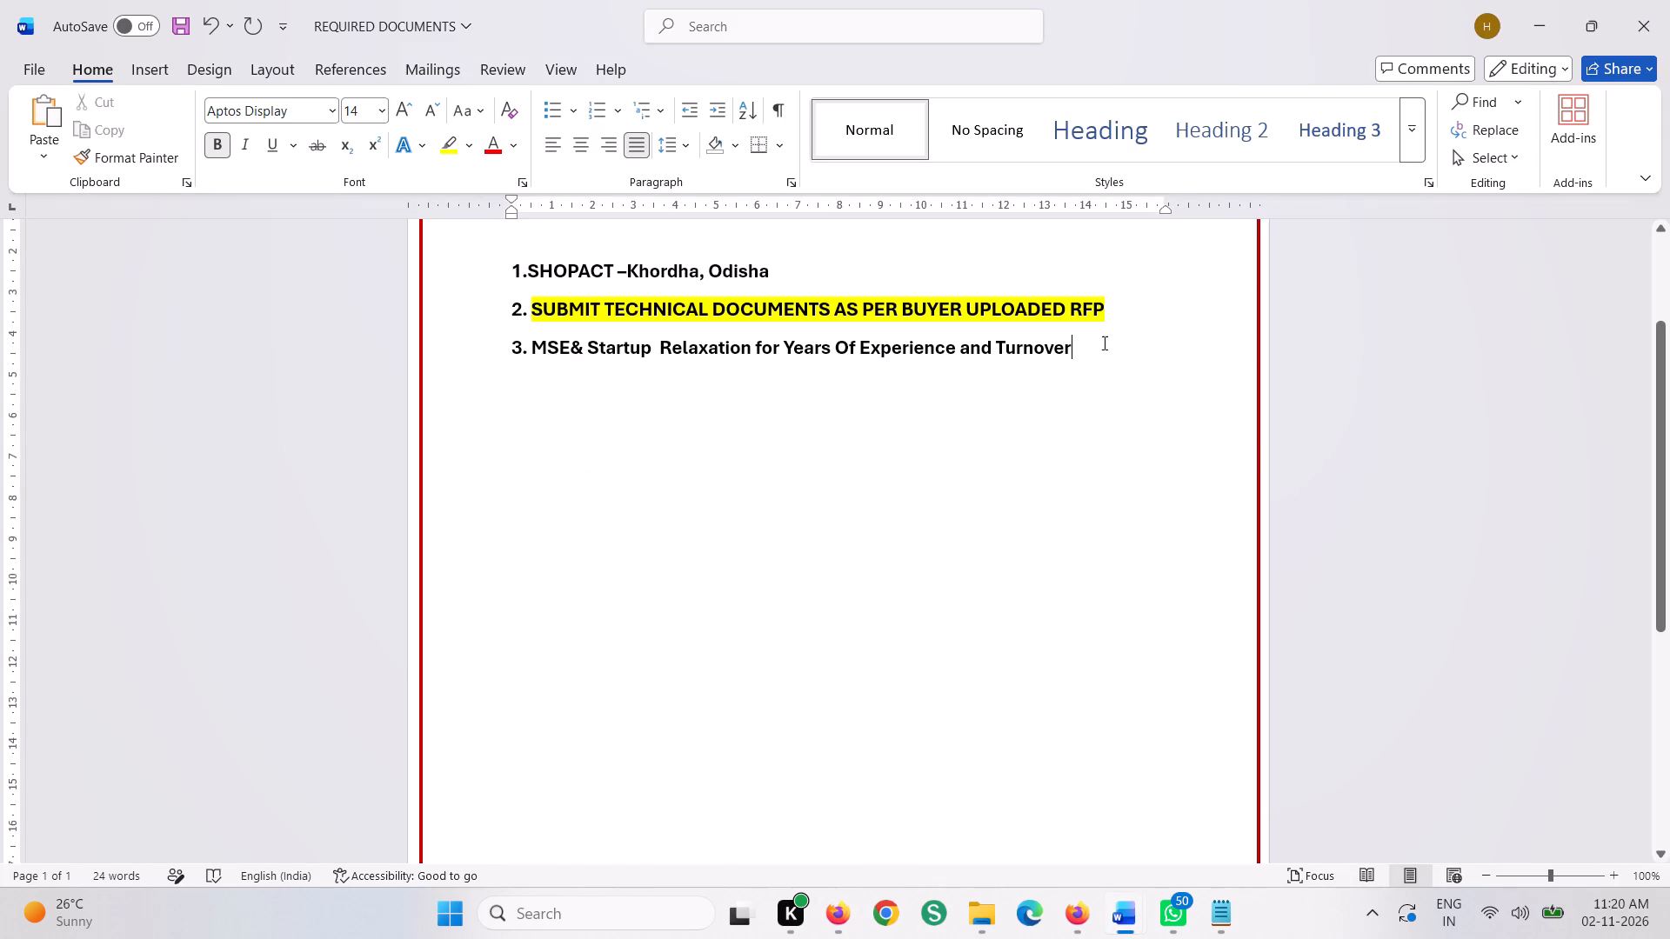
{"action": "type", "text": "- YES"}
{"action": "key", "text": "space"}
{"action": "key", "text": "Tab"}
Add item 4 as "Type of Bid-SINGLE PACKET BID", copying the label from the bid details table.
{"action": "key", "text": "alt+Tab"}
{"action": "scroll", "coordinate": [744, 410], "scroll_direction": "down", "scroll_amount": 2}
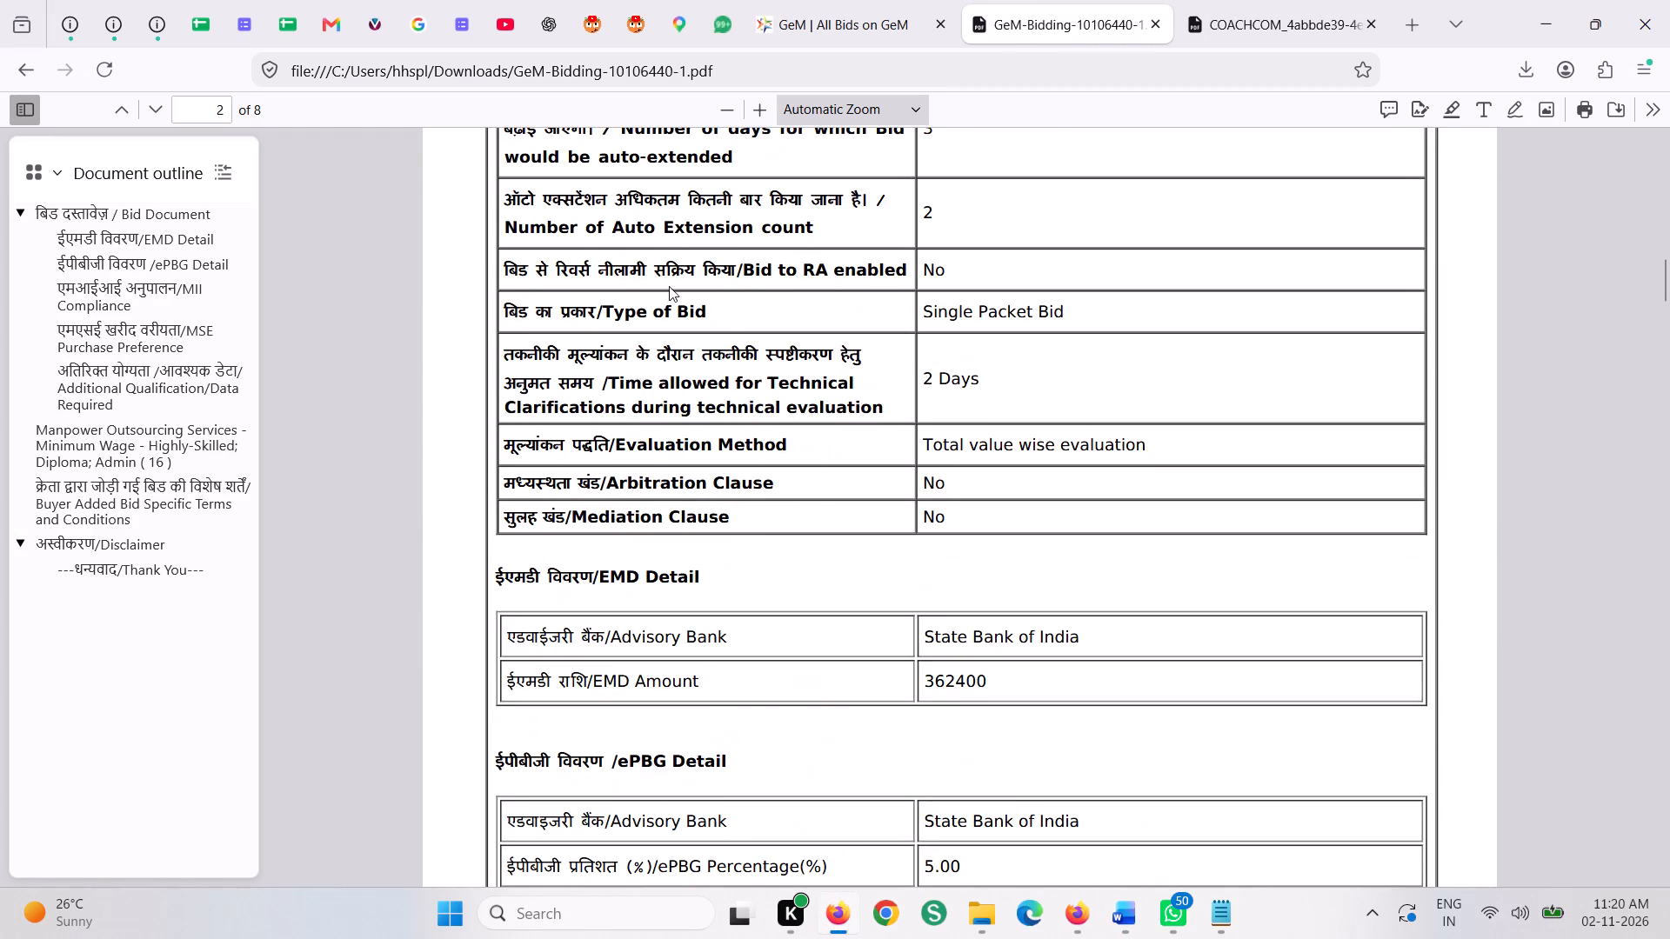
{"action": "left_click", "coordinate": [614, 309]}
{"action": "left_click_drag", "start_coordinate": [612, 309], "coordinate": [749, 316], "text": "ctrl"}
{"action": "key", "text": "ctrl+c"}
{"action": "key", "text": "ctrl+c"}
{"action": "key", "text": "alt+Tab"}
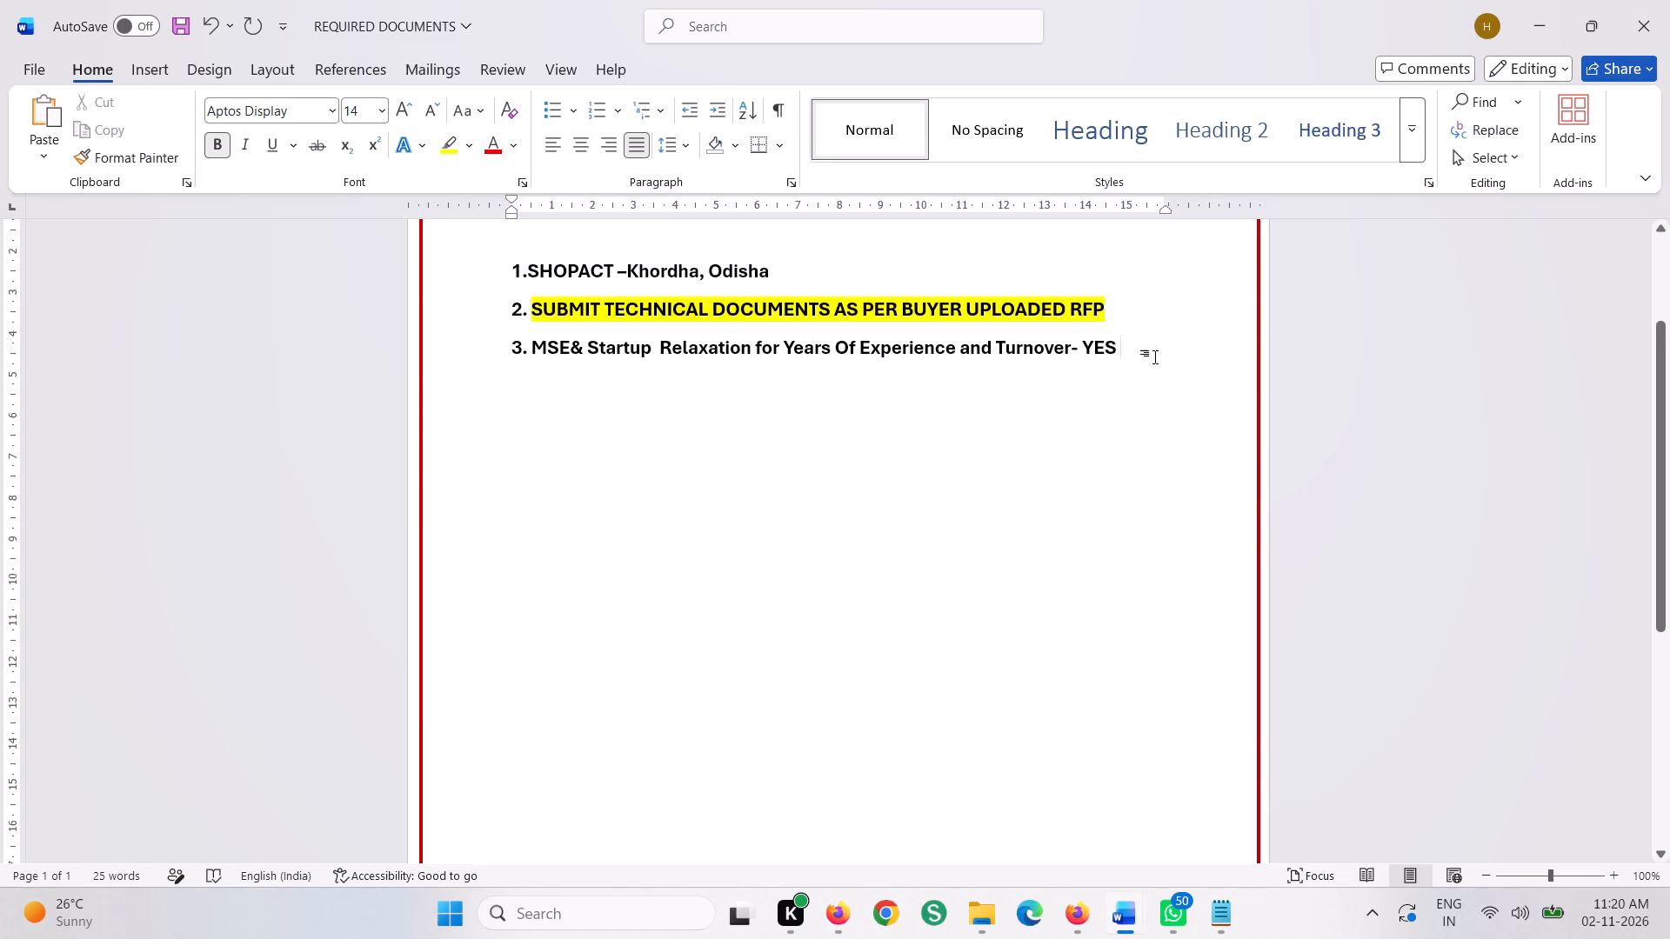
{"action": "key", "text": "Return"}
{"action": "type", "text": "4."}
{"action": "key", "text": "ctrl+v"}
{"action": "key", "text": "minus"}
{"action": "key", "text": "alt+Tab"}
{"action": "key", "text": "alt+Tab"}
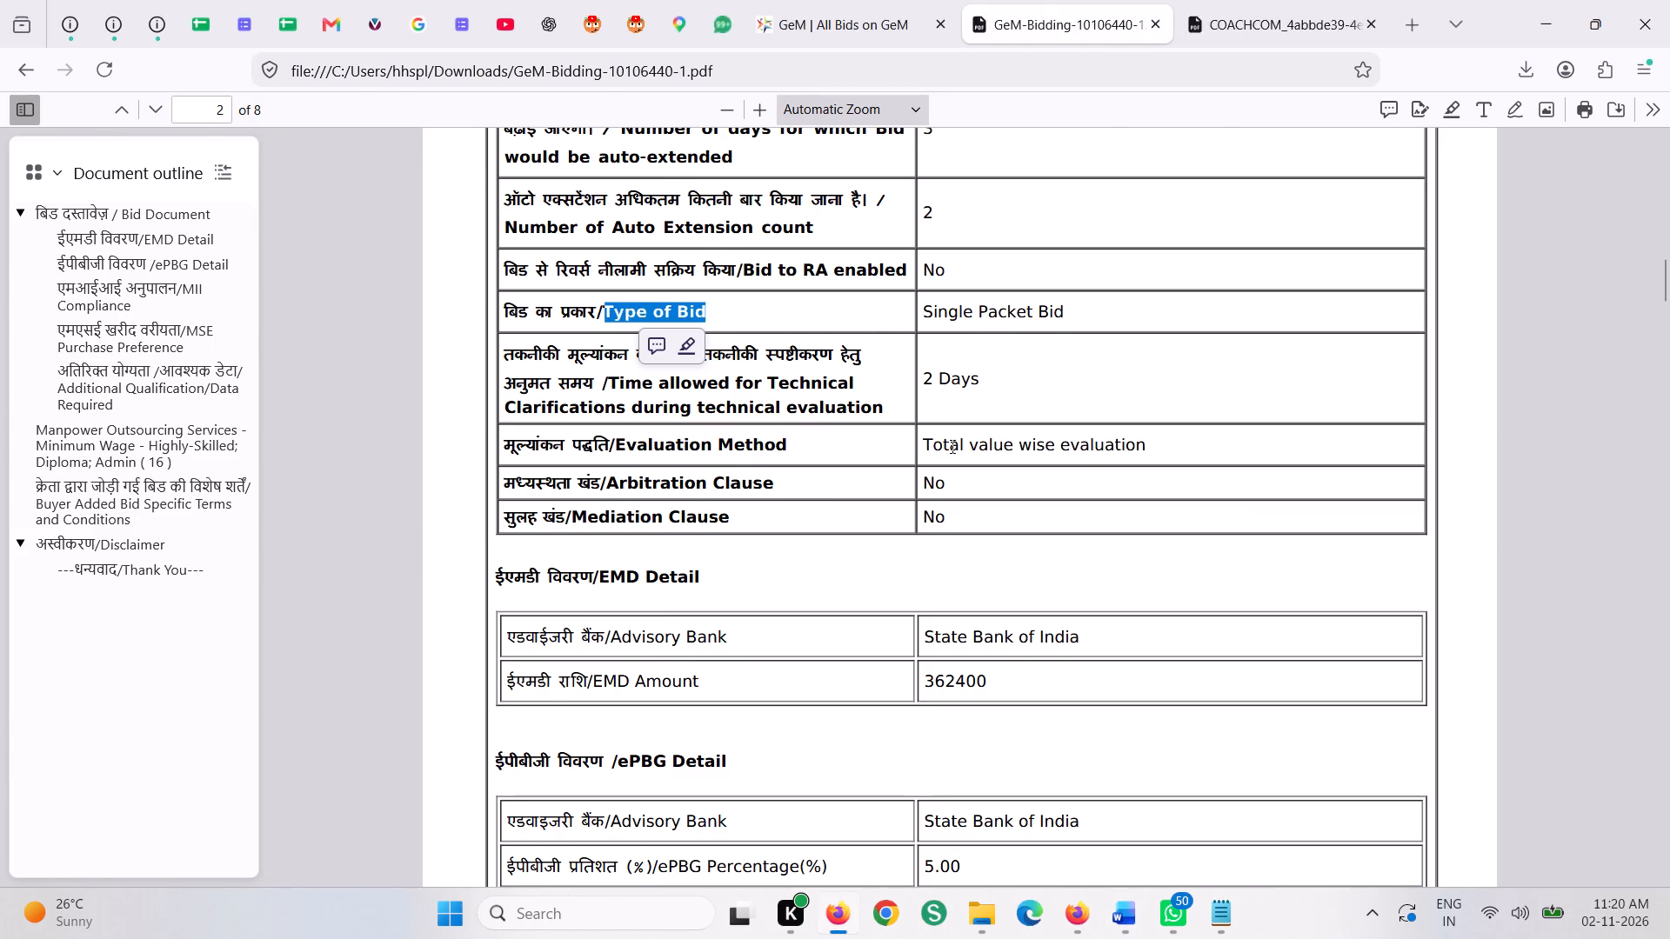
{"action": "type", "text": "SINGLE PACKET BID"}
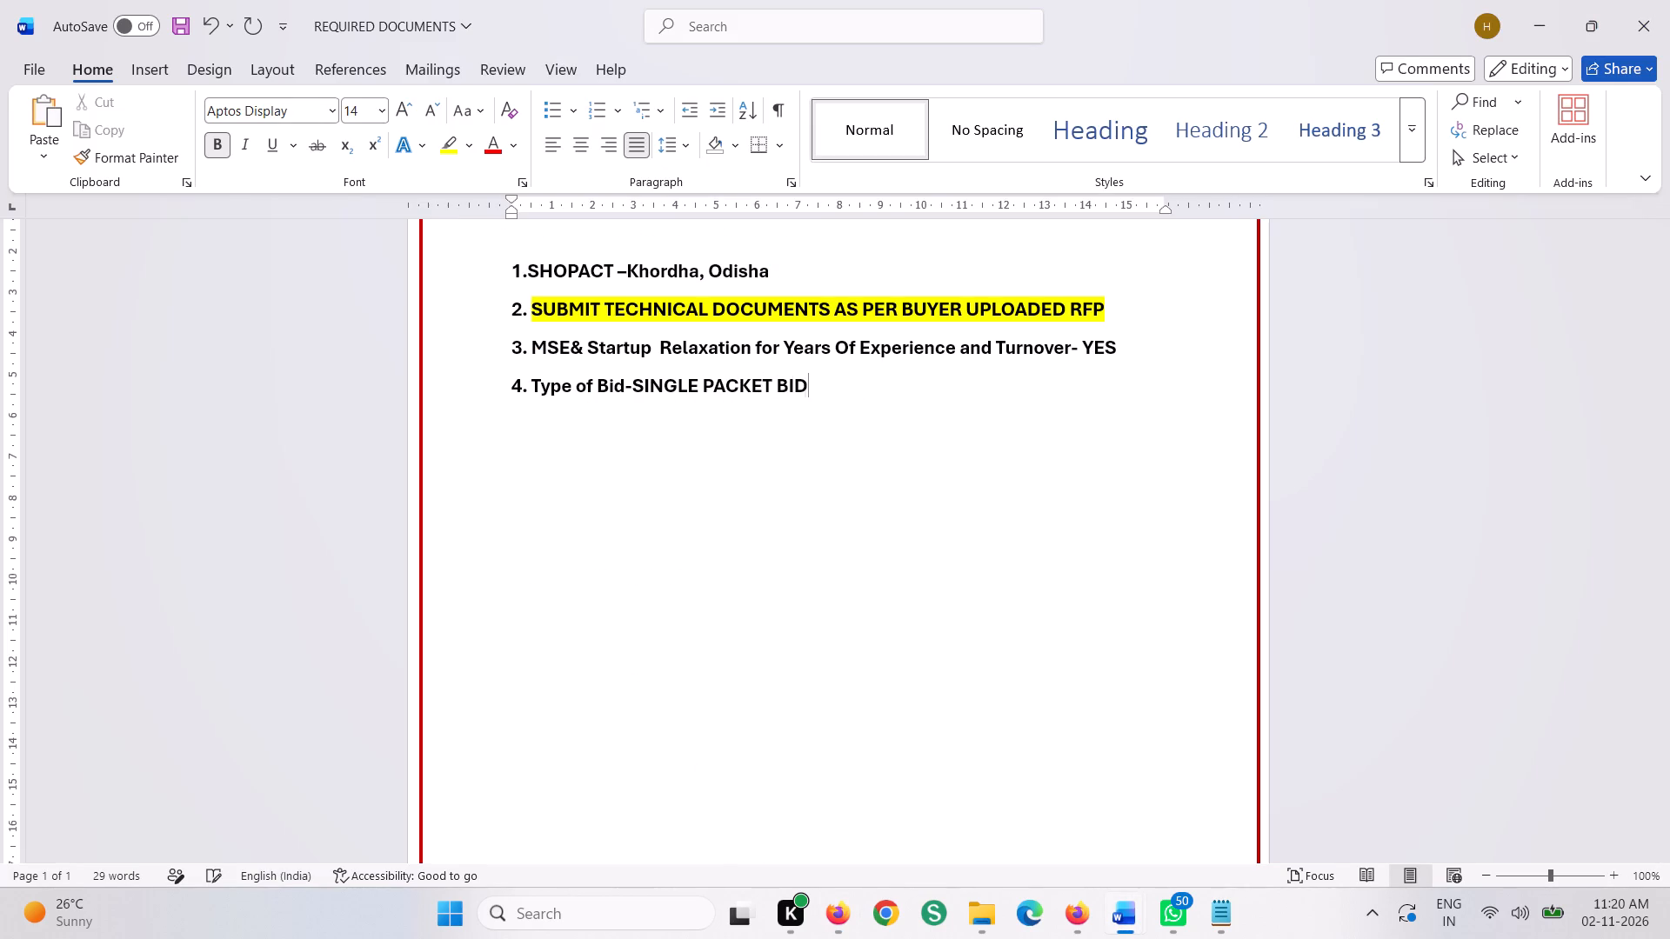
{"action": "key", "text": "space"}
Add item 5 as "Turnover-40 LAKH FOR 3 YEARS", copying the word Turnover from the bid's minimum average annual turnover row.
{"action": "key", "text": "Return"}
{"action": "type", "text": "5."}
{"action": "key", "text": "alt+Tab"}
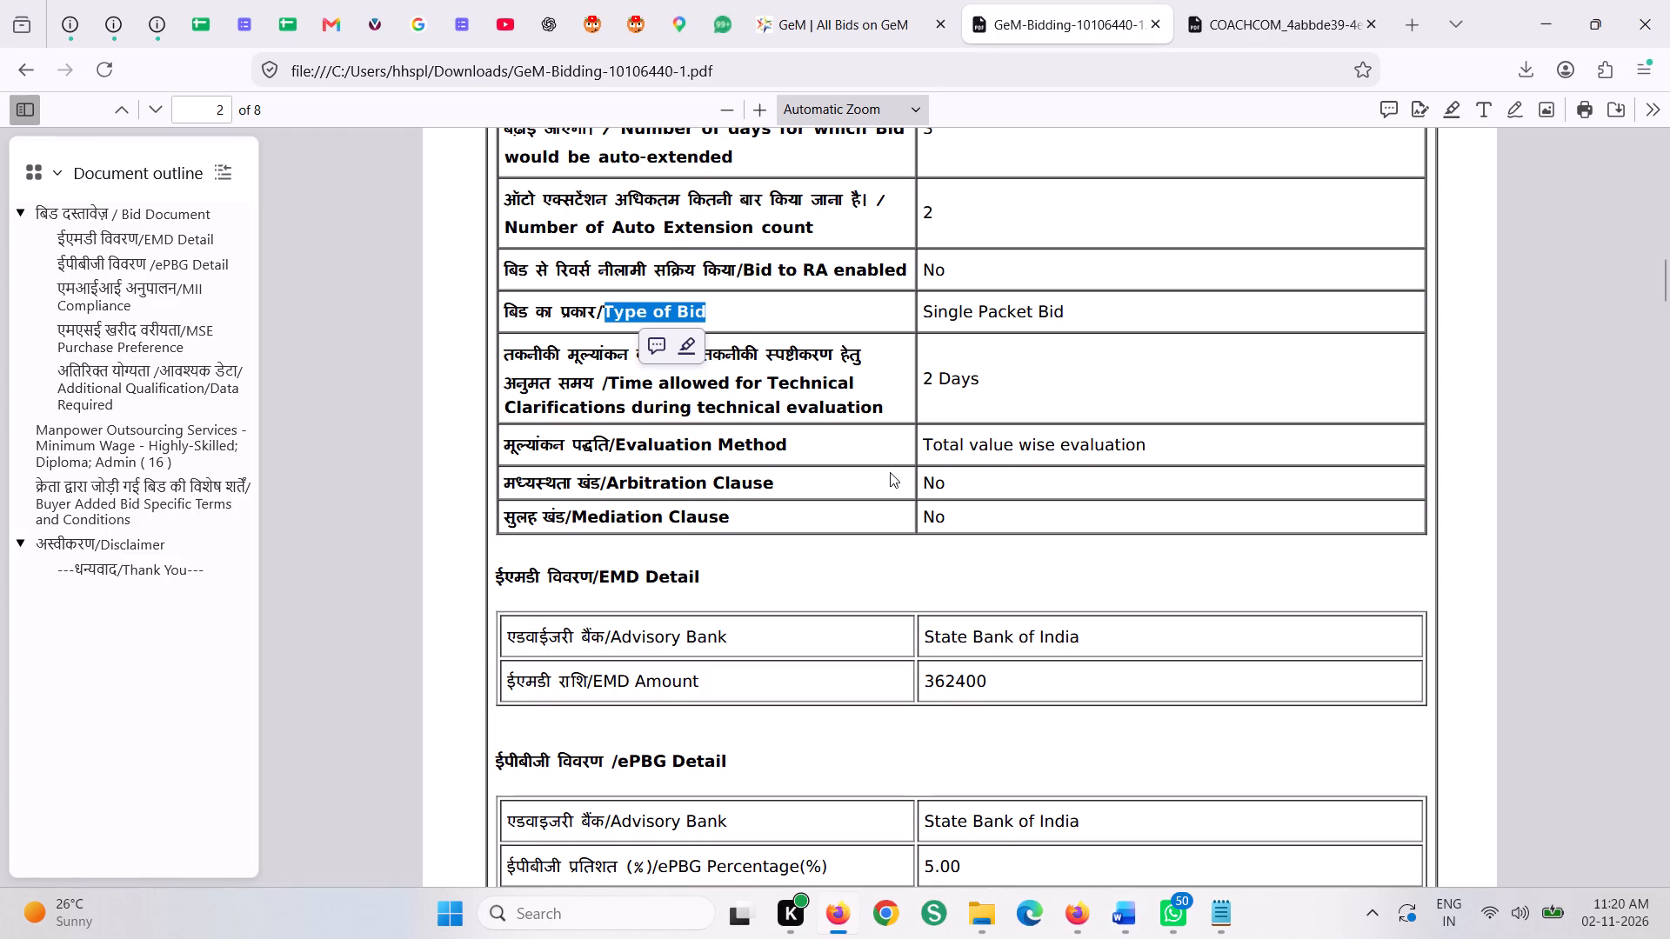
{"action": "scroll", "coordinate": [894, 478], "scroll_direction": "down", "scroll_amount": 2}
{"action": "scroll", "coordinate": [930, 479], "scroll_direction": "up", "scroll_amount": 1}
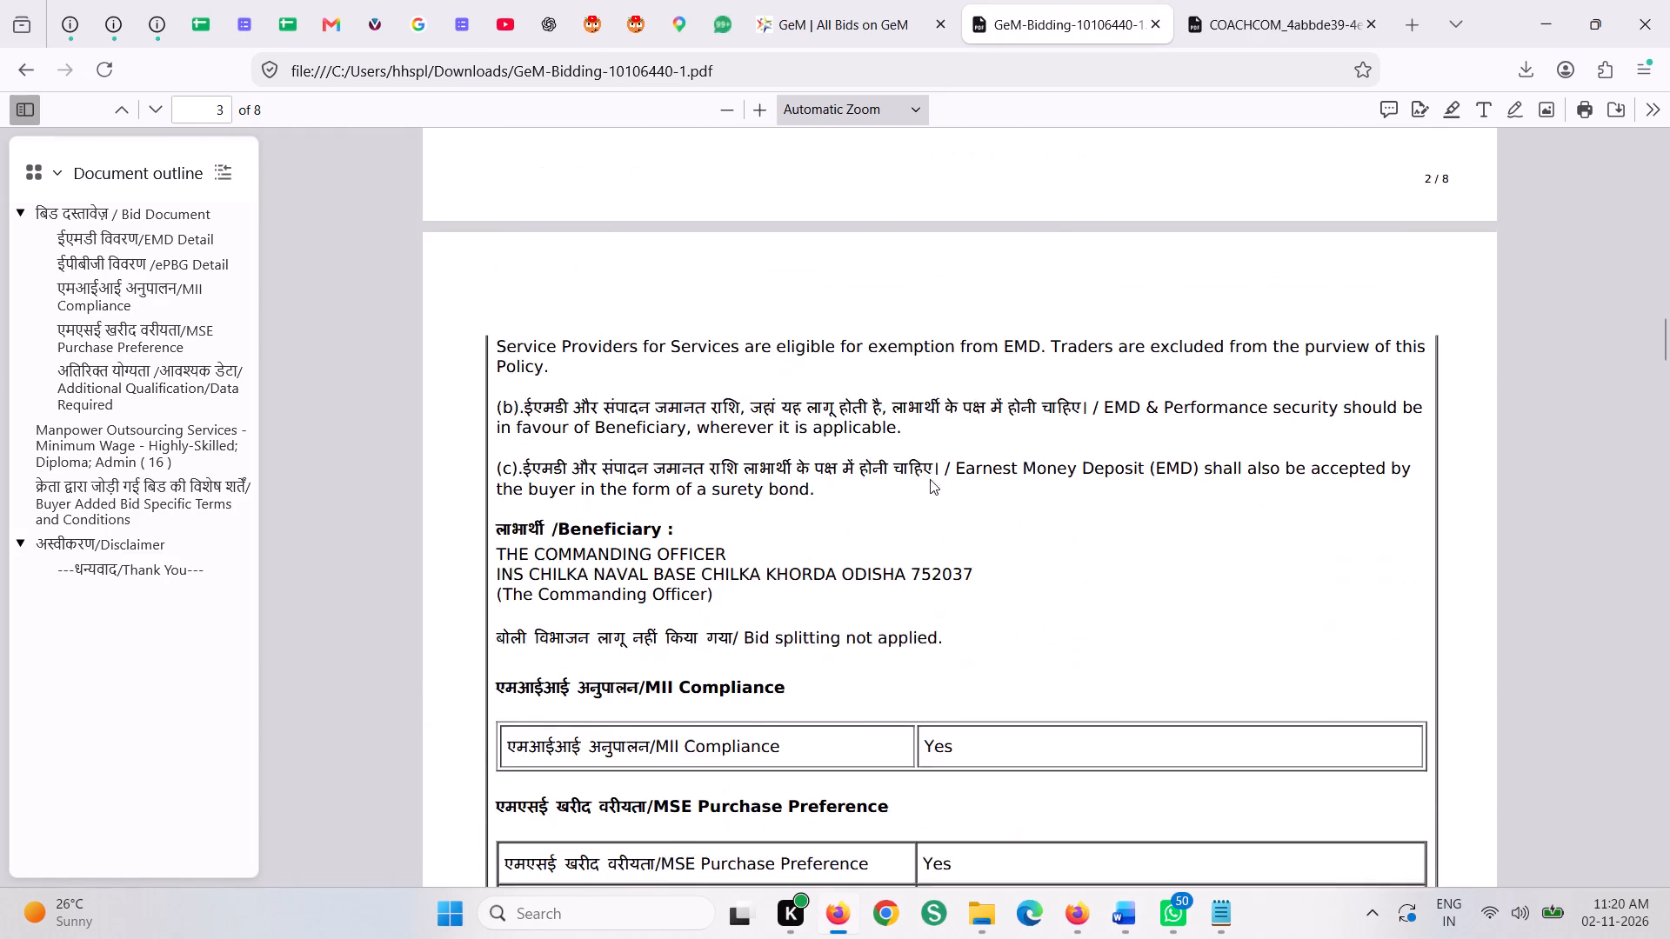
{"action": "scroll", "coordinate": [930, 479], "scroll_direction": "up", "scroll_amount": 5}
{"action": "scroll", "coordinate": [918, 461], "scroll_direction": "down", "scroll_amount": 1}
{"action": "key", "text": "alt+Tab"}
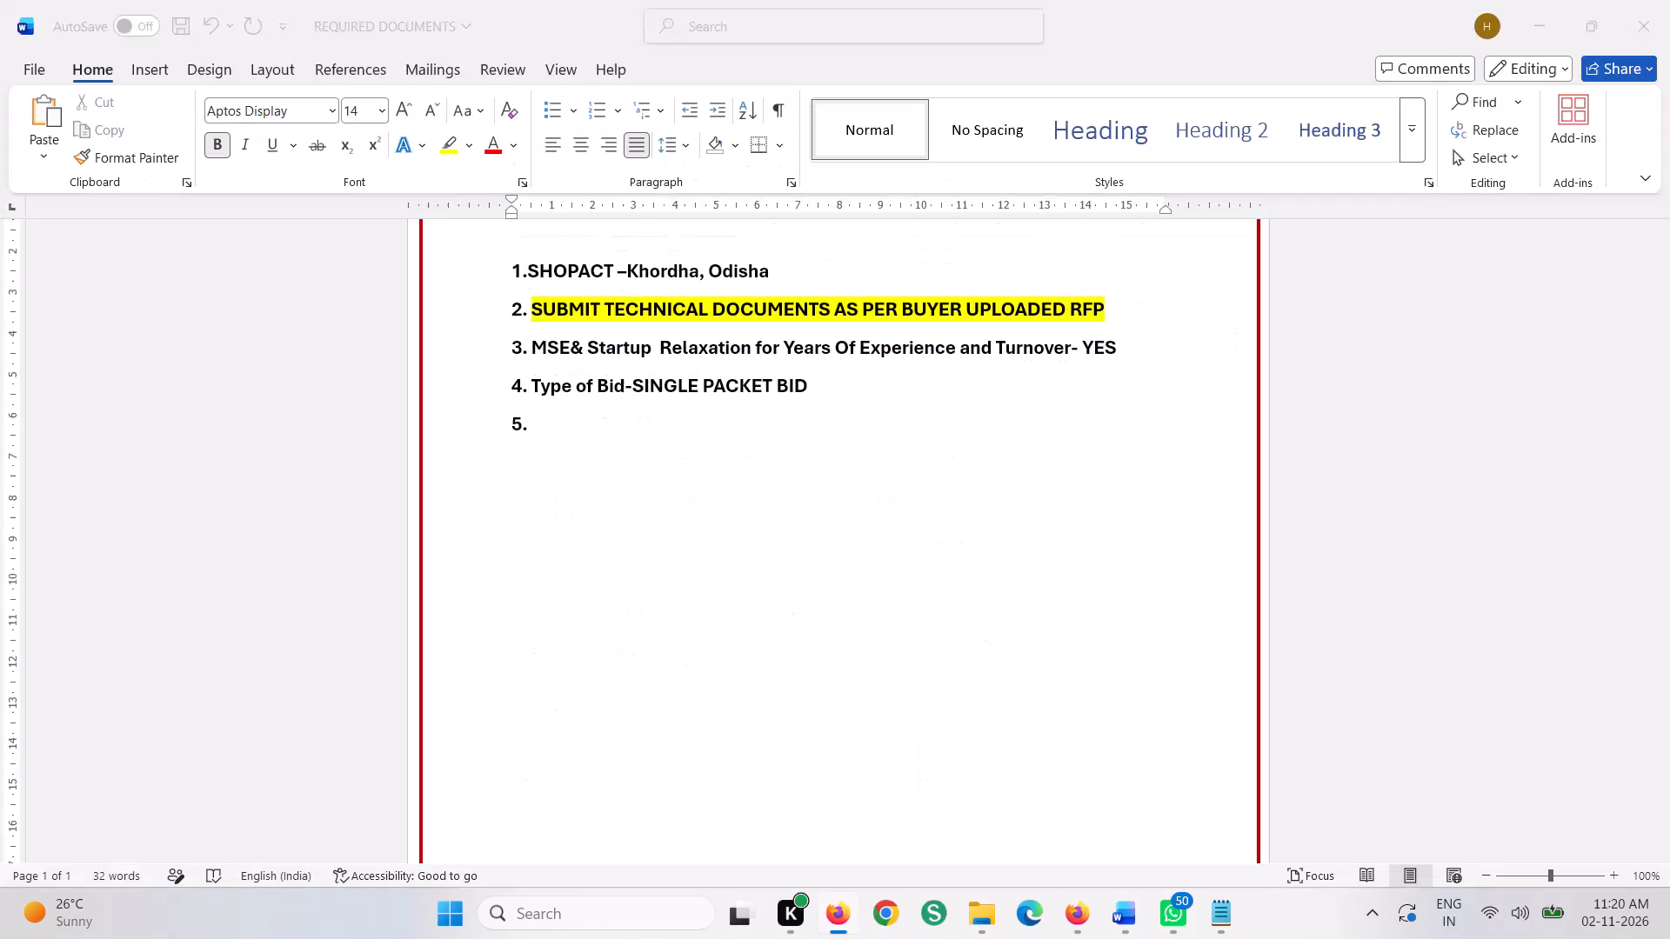
{"action": "left_click", "coordinate": [648, 426]}
{"action": "key", "text": "alt+Tab"}
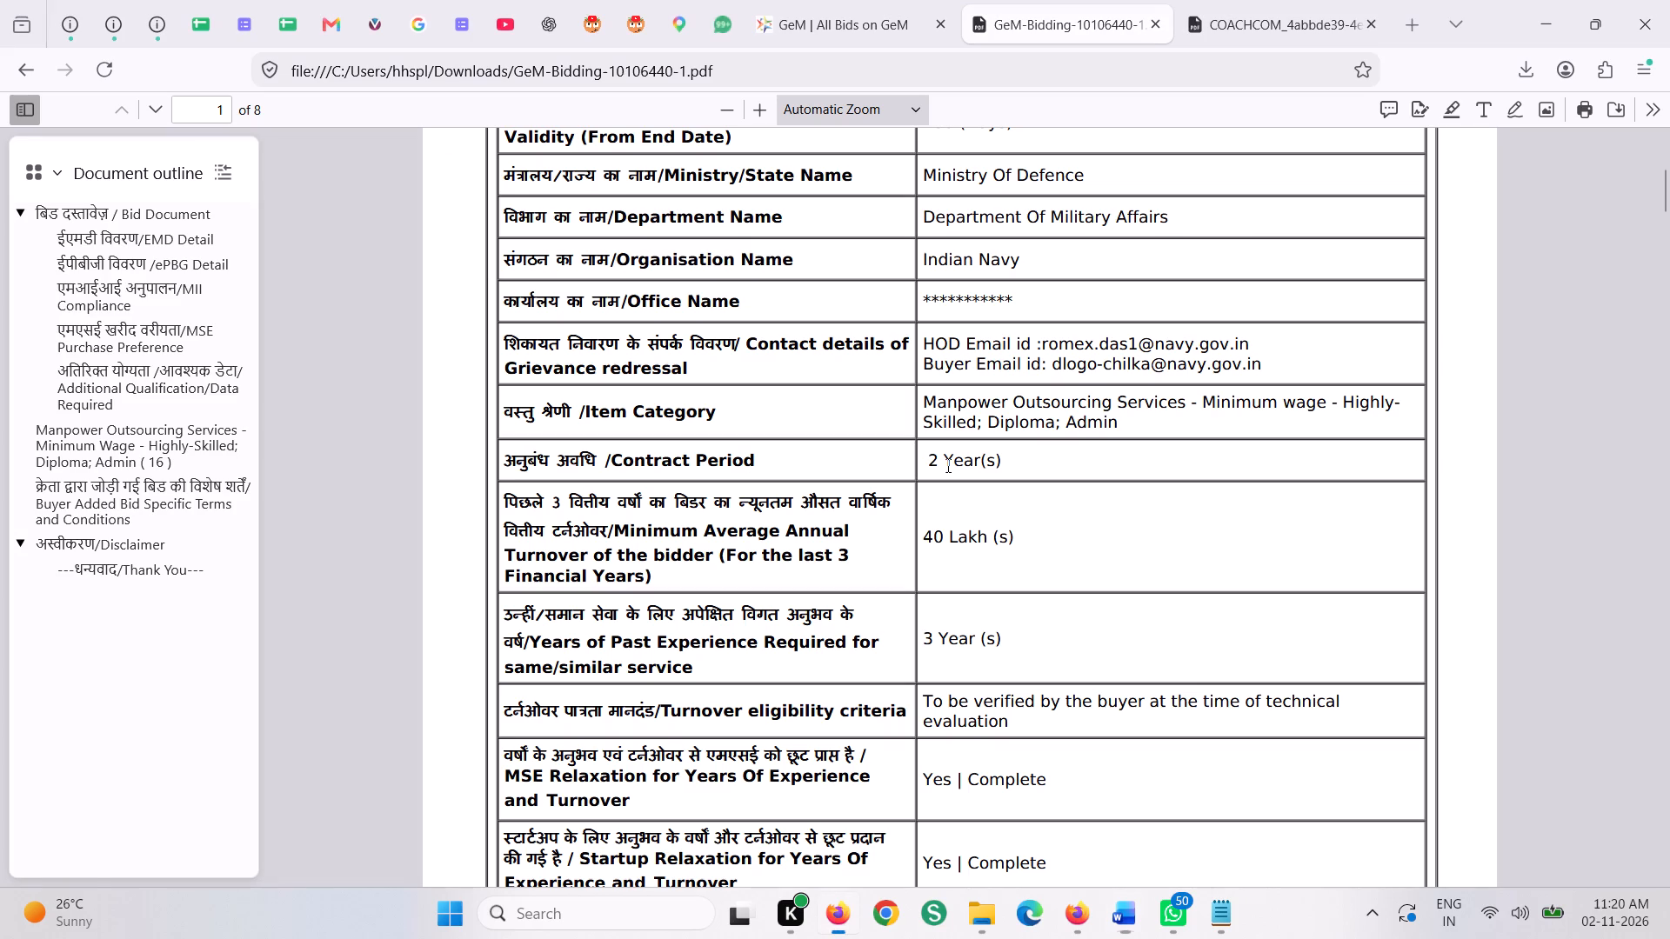
{"action": "double_click", "coordinate": [549, 556]}
{"action": "key", "text": "ctrl+c"}
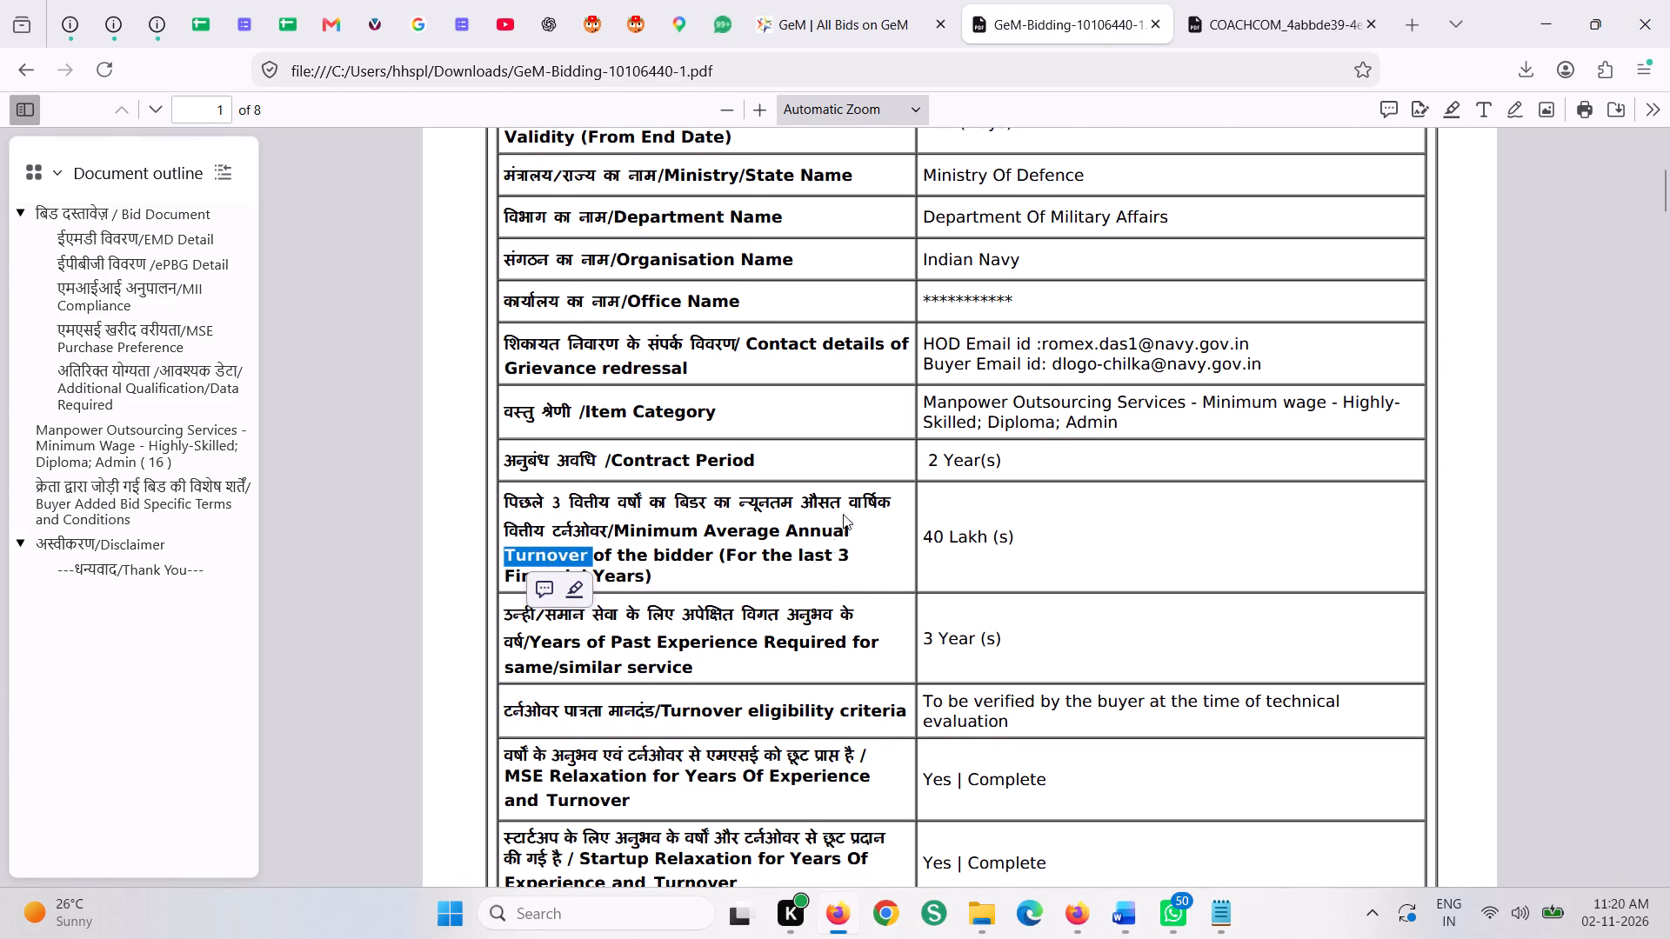
{"action": "key", "text": "alt+Tab"}
{"action": "key", "text": "ctrl+v"}
{"action": "type", "text": "-40 LAKH FOR 3 YEARS"}
{"action": "key", "text": "space"}
Start item 6 below the turnover line.
{"action": "key", "text": "Return"}
{"action": "type", "text": "6."}
Open the scope of work and minimum wages undertaking documents linked in the bid PDF, returning to the bid PDF after each.
{"action": "key", "text": "alt+Tab"}
{"action": "scroll", "coordinate": [843, 514], "scroll_direction": "down", "scroll_amount": 5}
{"action": "key", "text": "alt+Tab"}
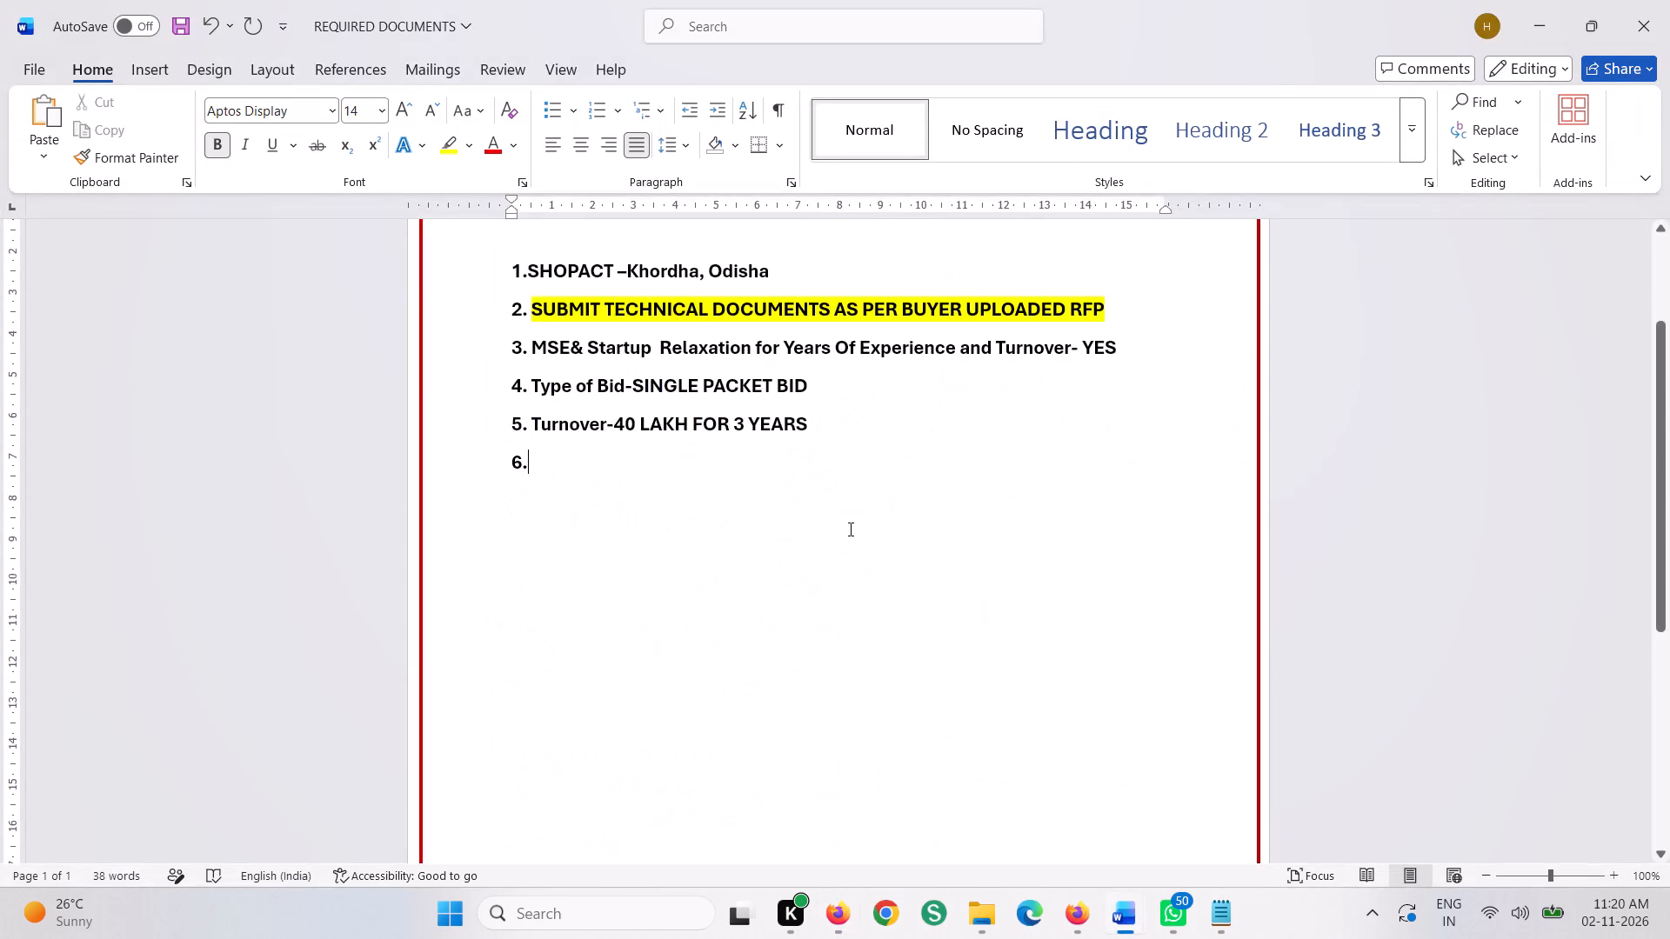
{"action": "key", "text": "alt+Tab"}
{"action": "scroll", "coordinate": [905, 511], "scroll_direction": "down", "scroll_amount": 3}
{"action": "scroll", "coordinate": [964, 445], "scroll_direction": "down", "scroll_amount": 1}
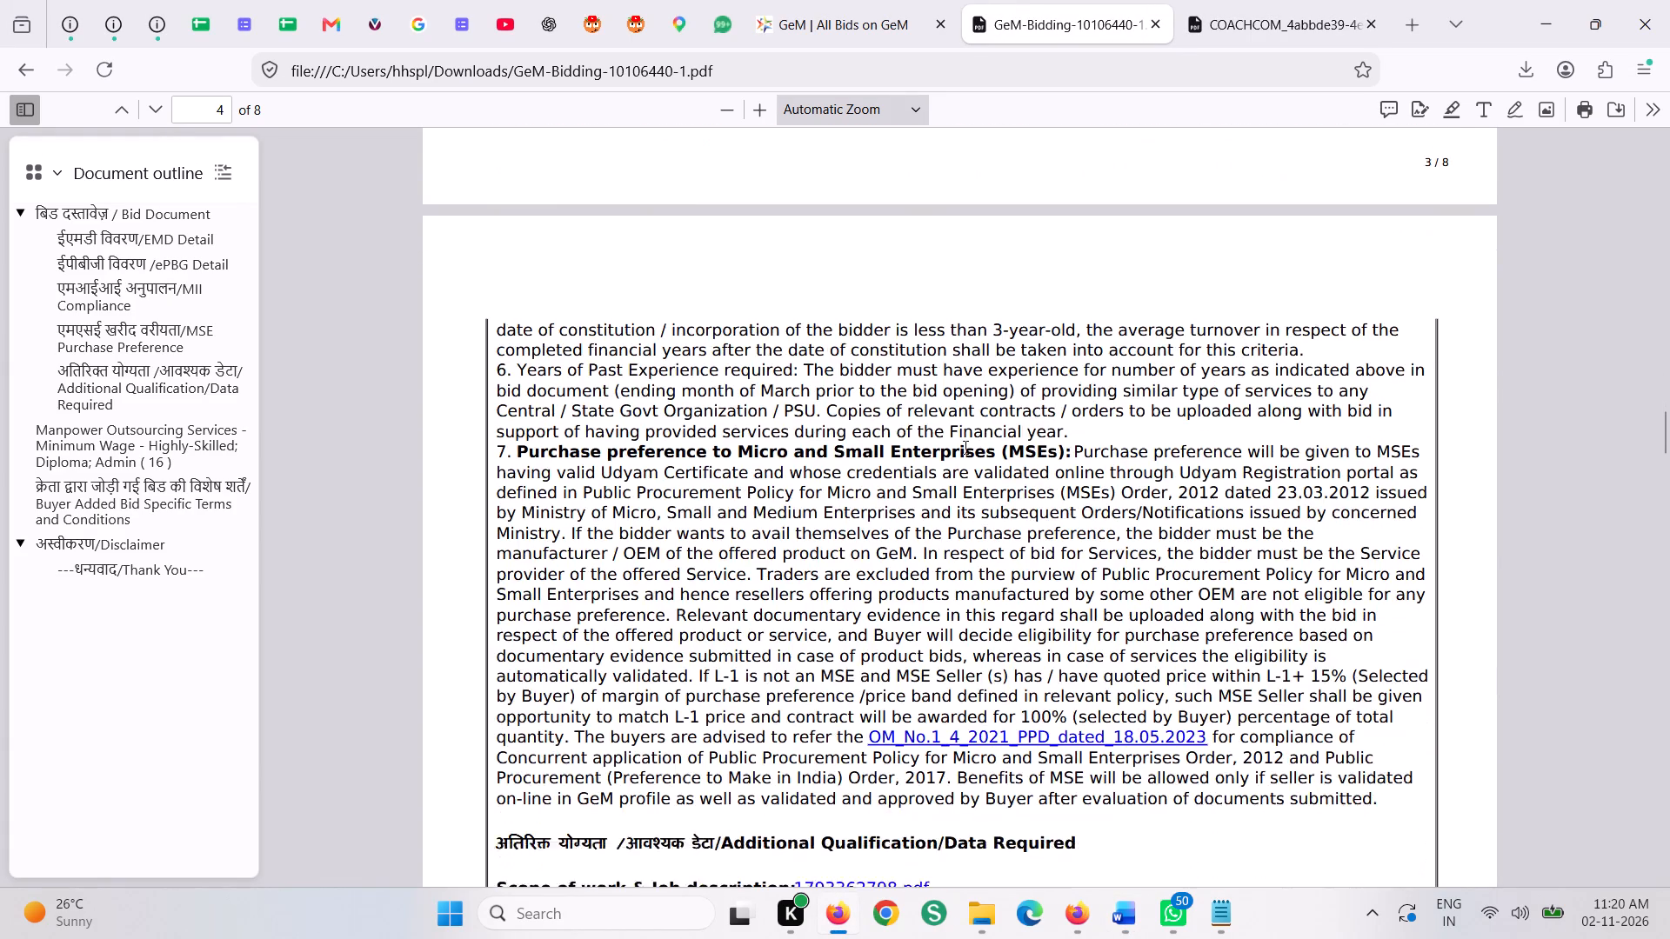
{"action": "left_click", "coordinate": [881, 437]}
{"action": "scroll", "coordinate": [989, 468], "scroll_direction": "up", "scroll_amount": 3}
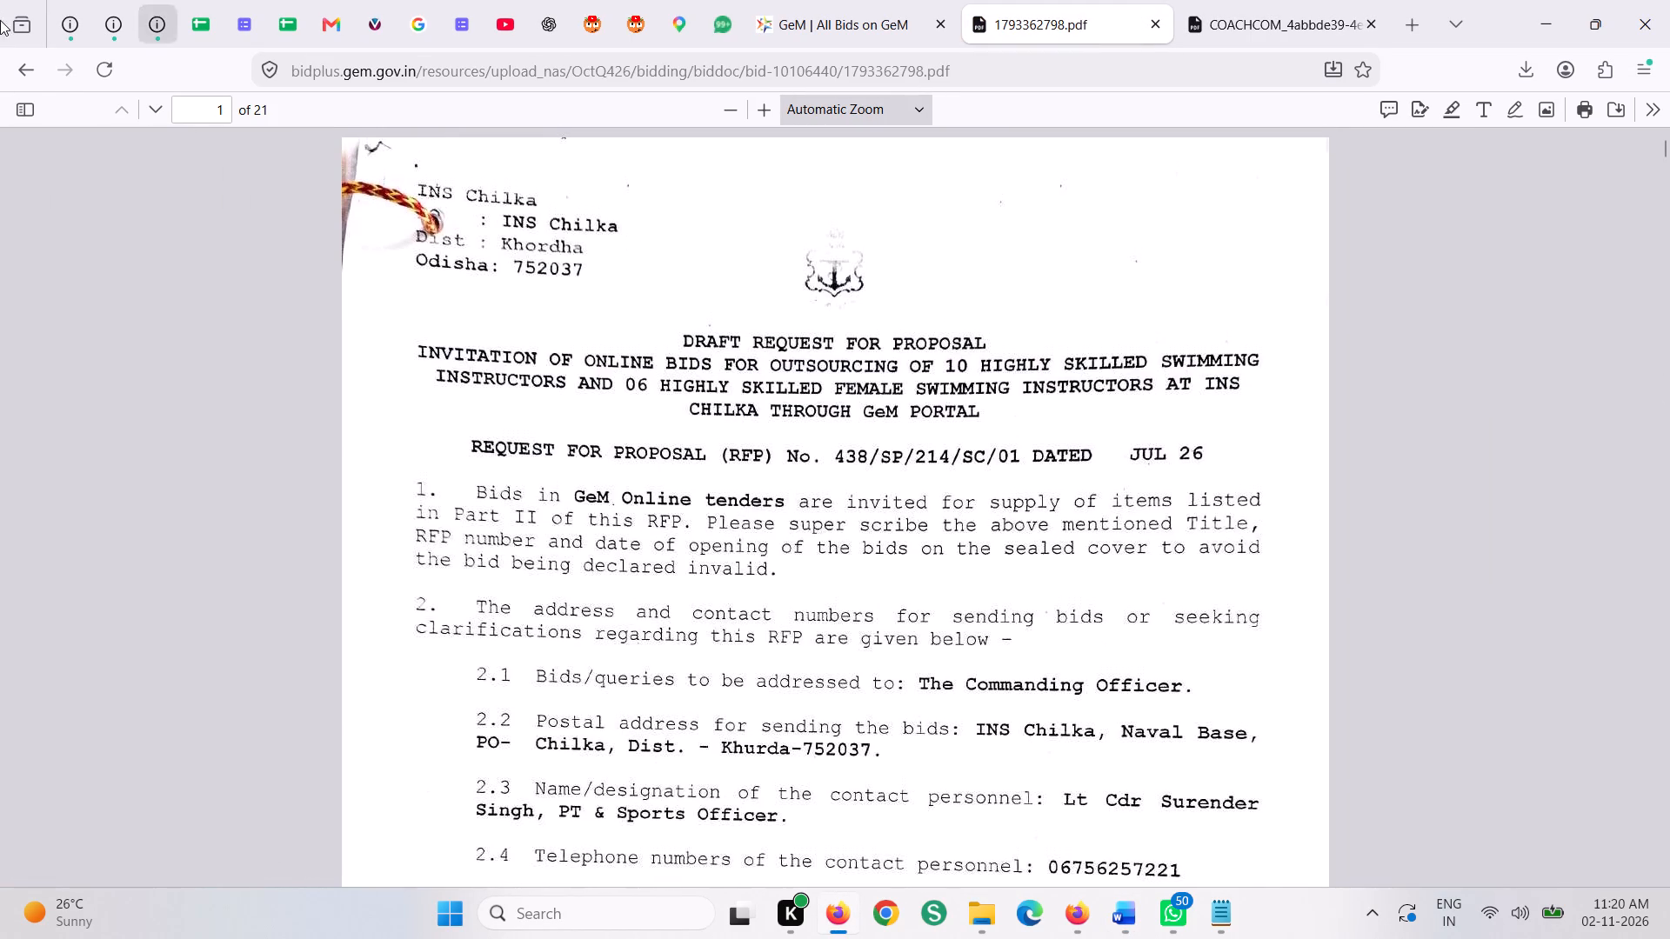
{"action": "left_click", "coordinate": [29, 76]}
{"action": "left_click", "coordinate": [919, 491]}
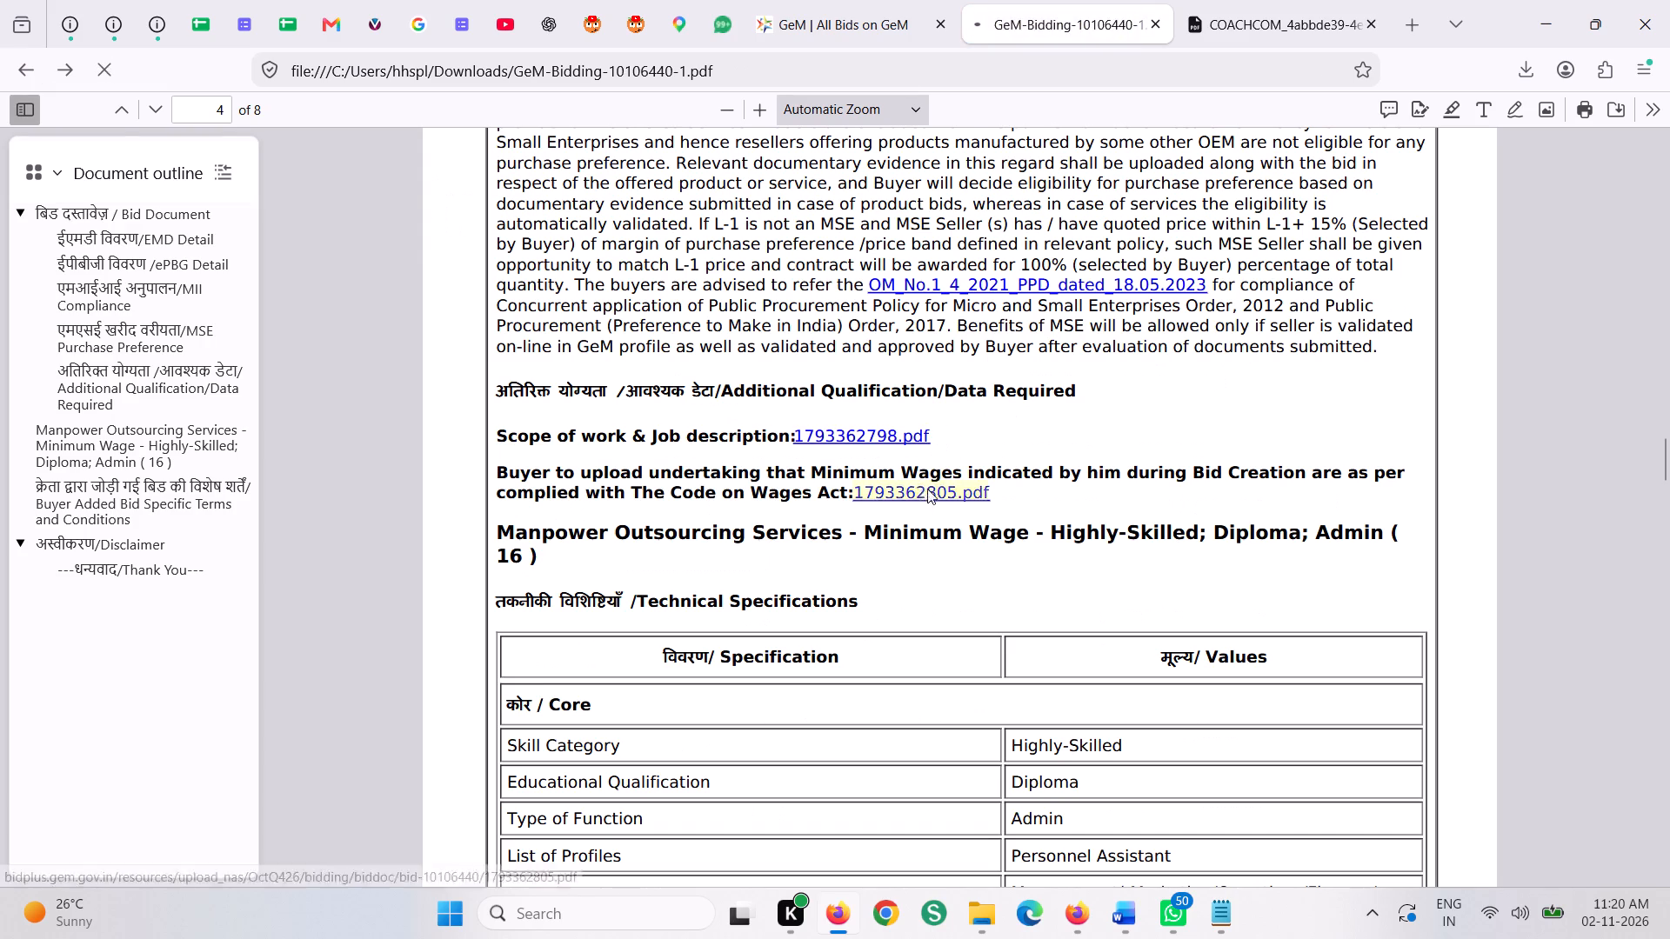
{"action": "scroll", "coordinate": [474, 400], "scroll_direction": "up", "scroll_amount": 4}
{"action": "left_click", "coordinate": [23, 72]}
Examine the buyer uploaded RFP through its Earnest Money Deposit clause for documents bidders must submit.
{"action": "left_click", "coordinate": [1235, 0]}
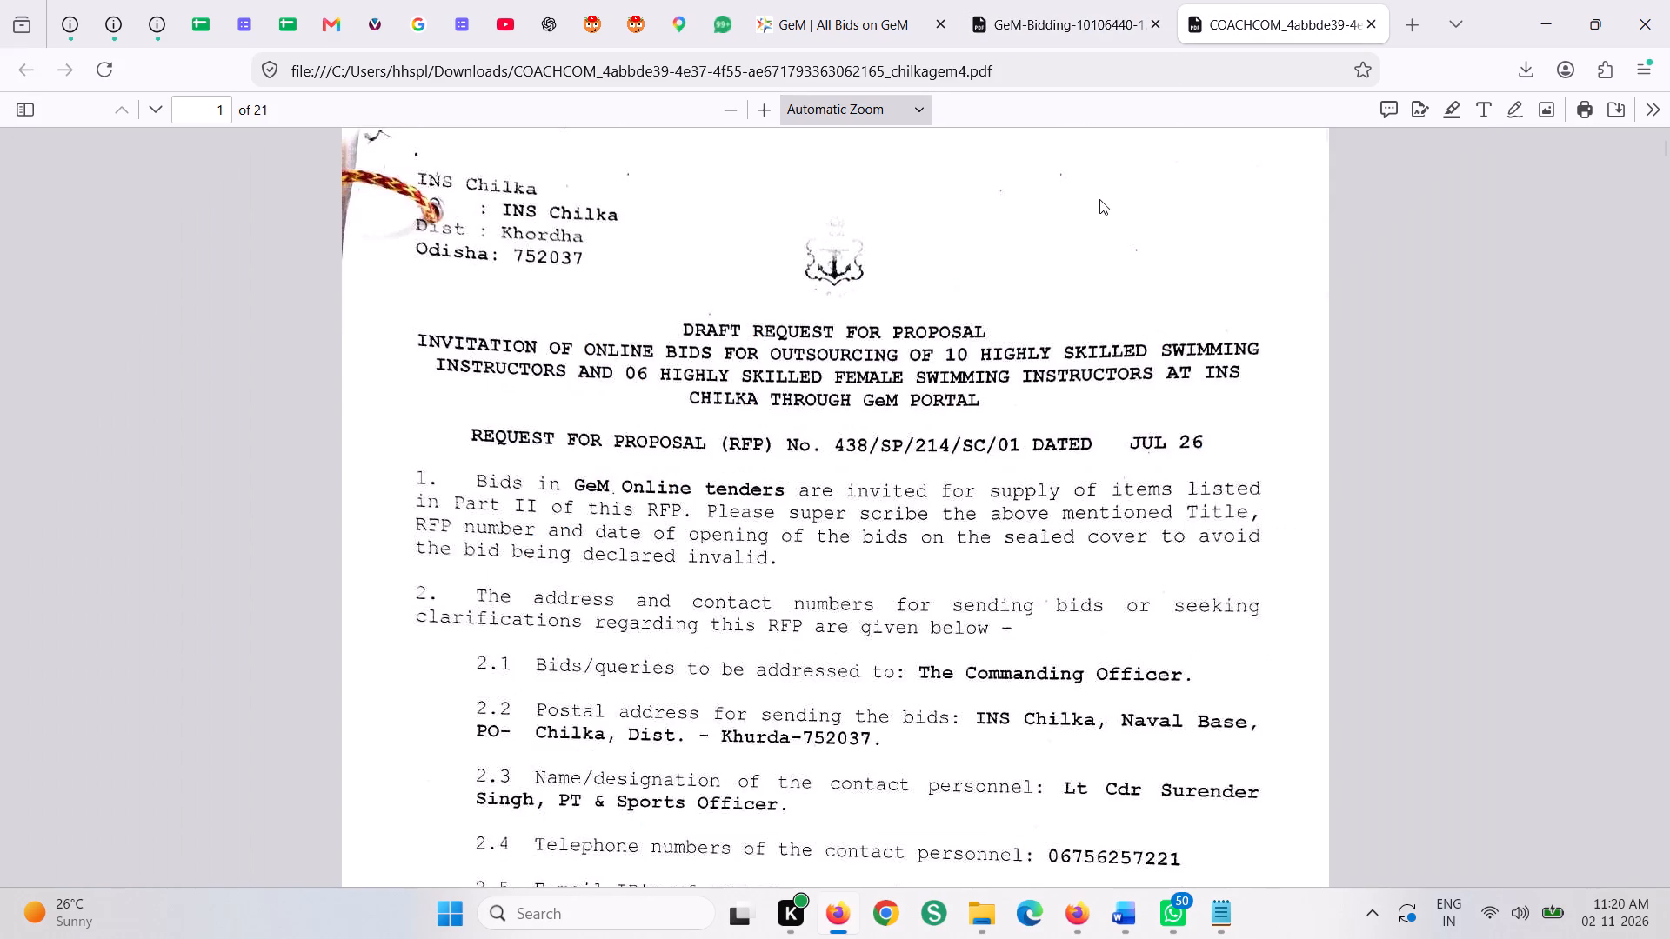
{"action": "left_click", "coordinate": [1096, 0]}
{"action": "left_click", "coordinate": [1293, 0]}
{"action": "scroll", "coordinate": [970, 355], "scroll_direction": "down", "scroll_amount": 1}
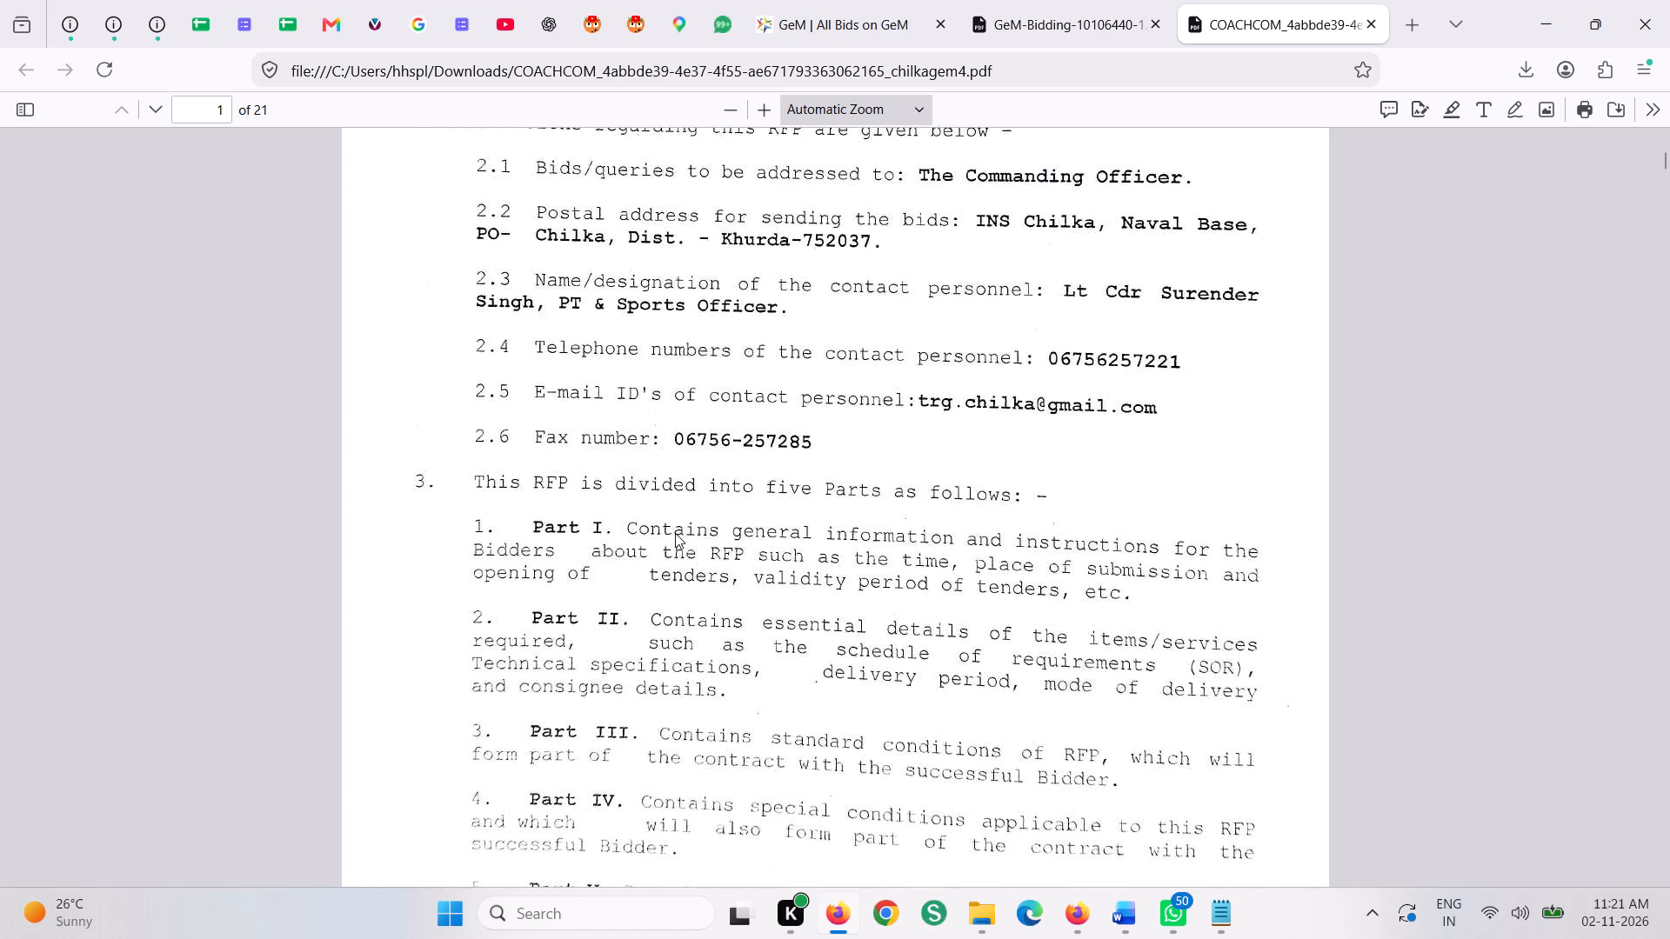
{"action": "scroll", "coordinate": [673, 534], "scroll_direction": "down", "scroll_amount": 3}
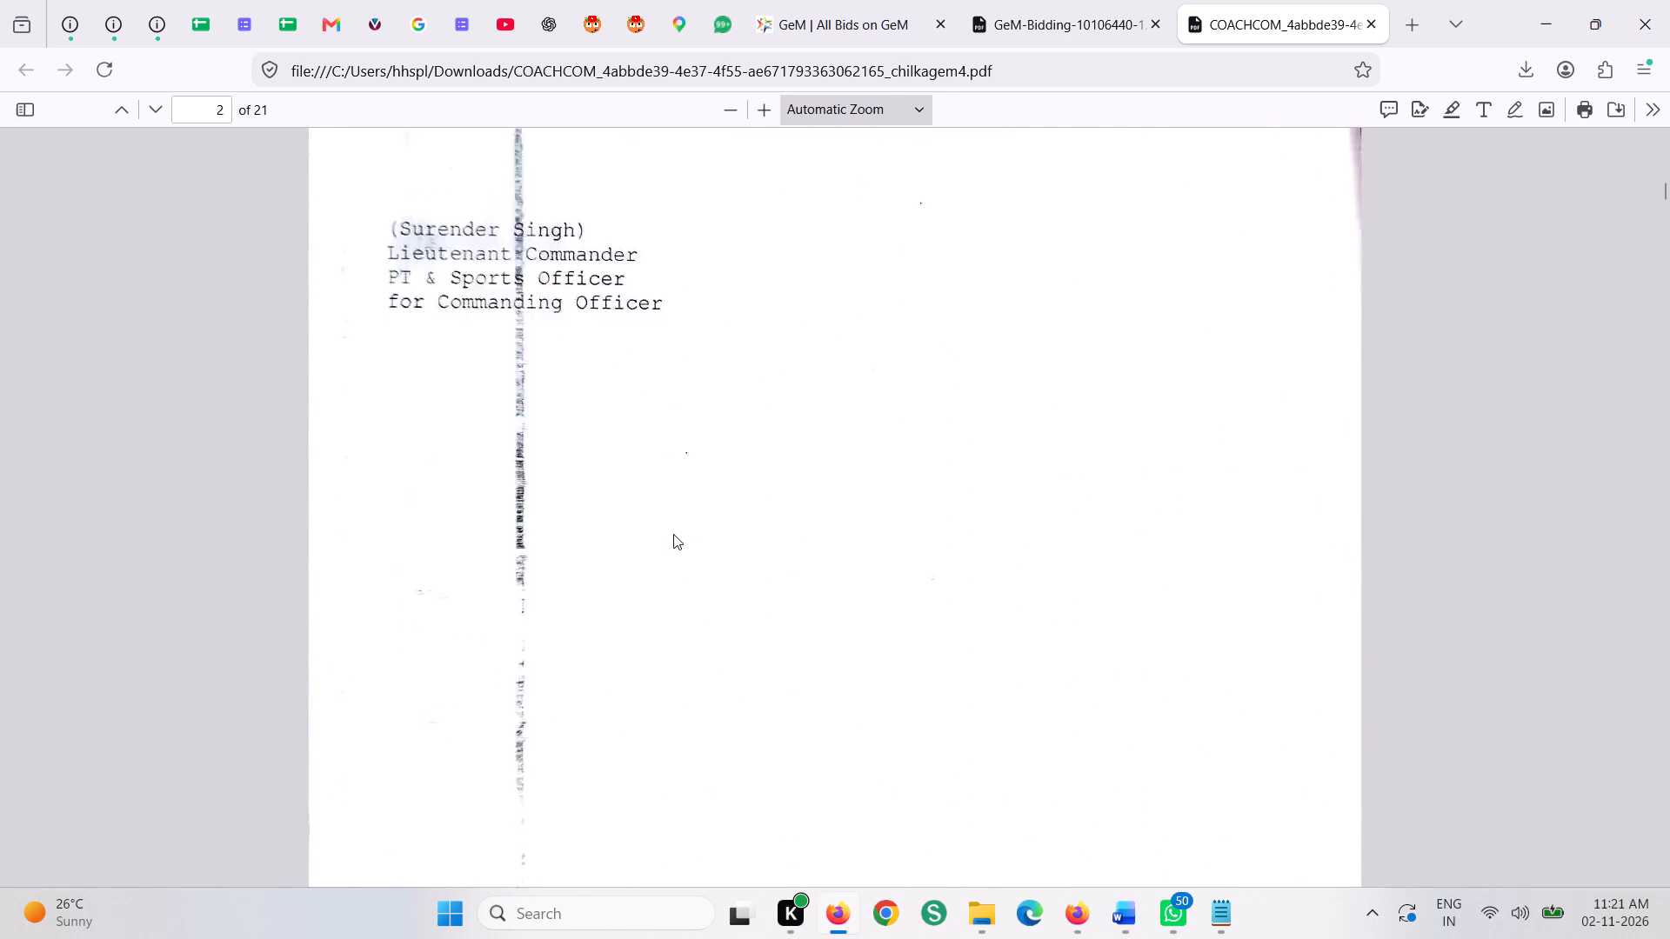
{"action": "scroll", "coordinate": [673, 536], "scroll_direction": "down", "scroll_amount": 2}
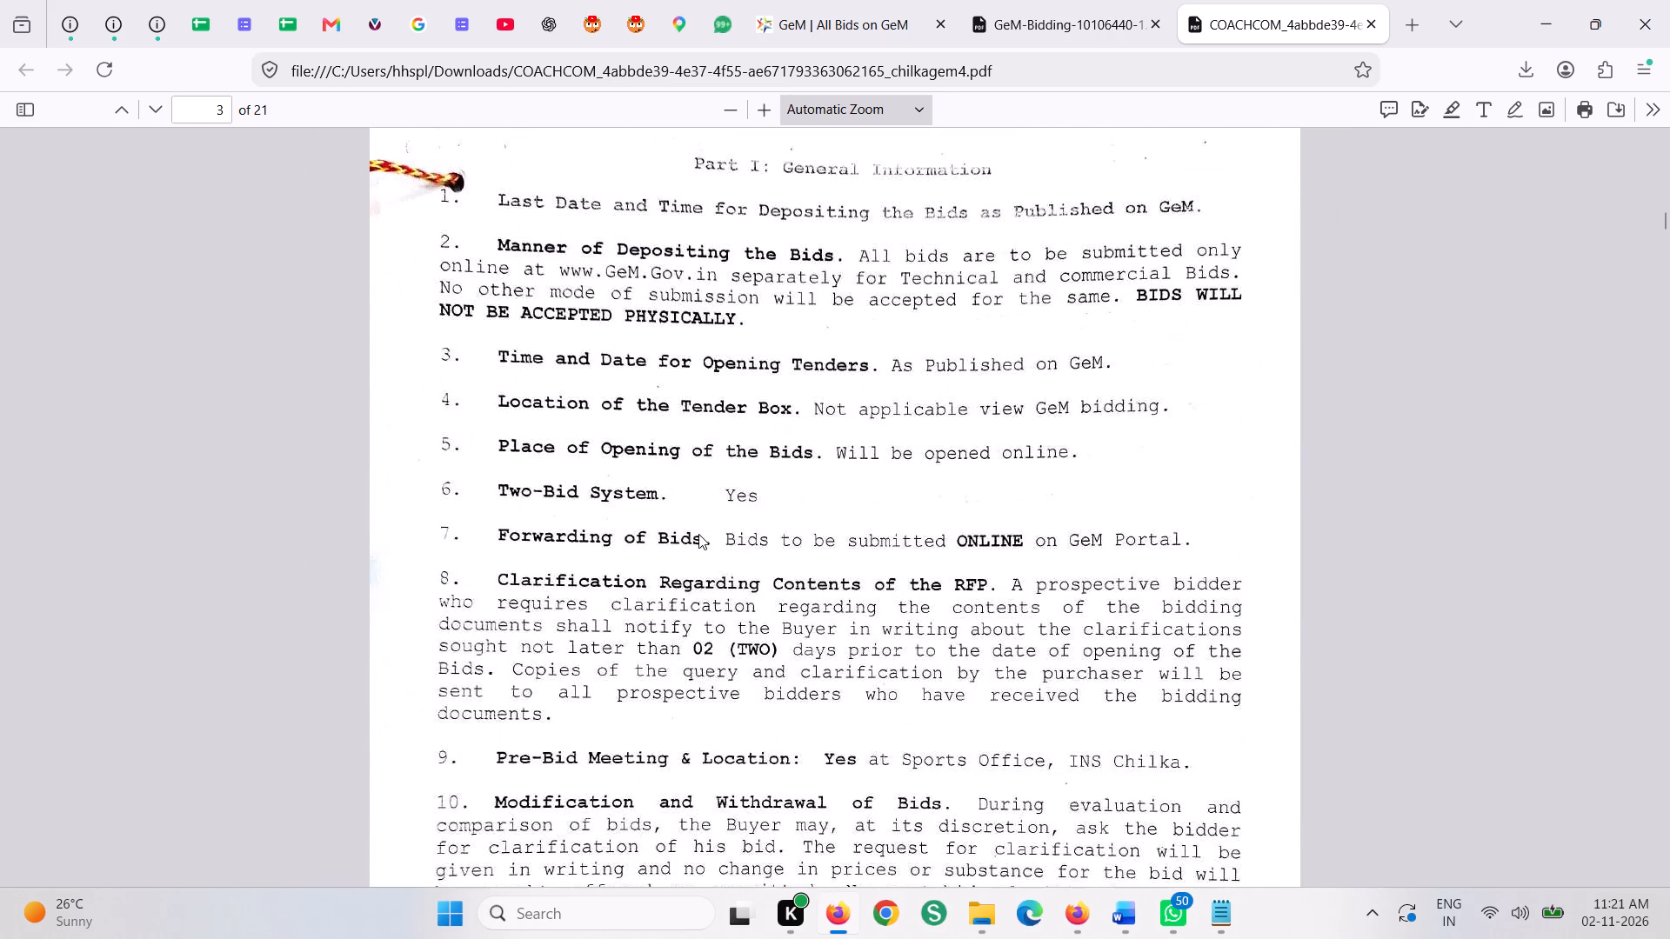
{"action": "scroll", "coordinate": [792, 525], "scroll_direction": "down", "scroll_amount": 1}
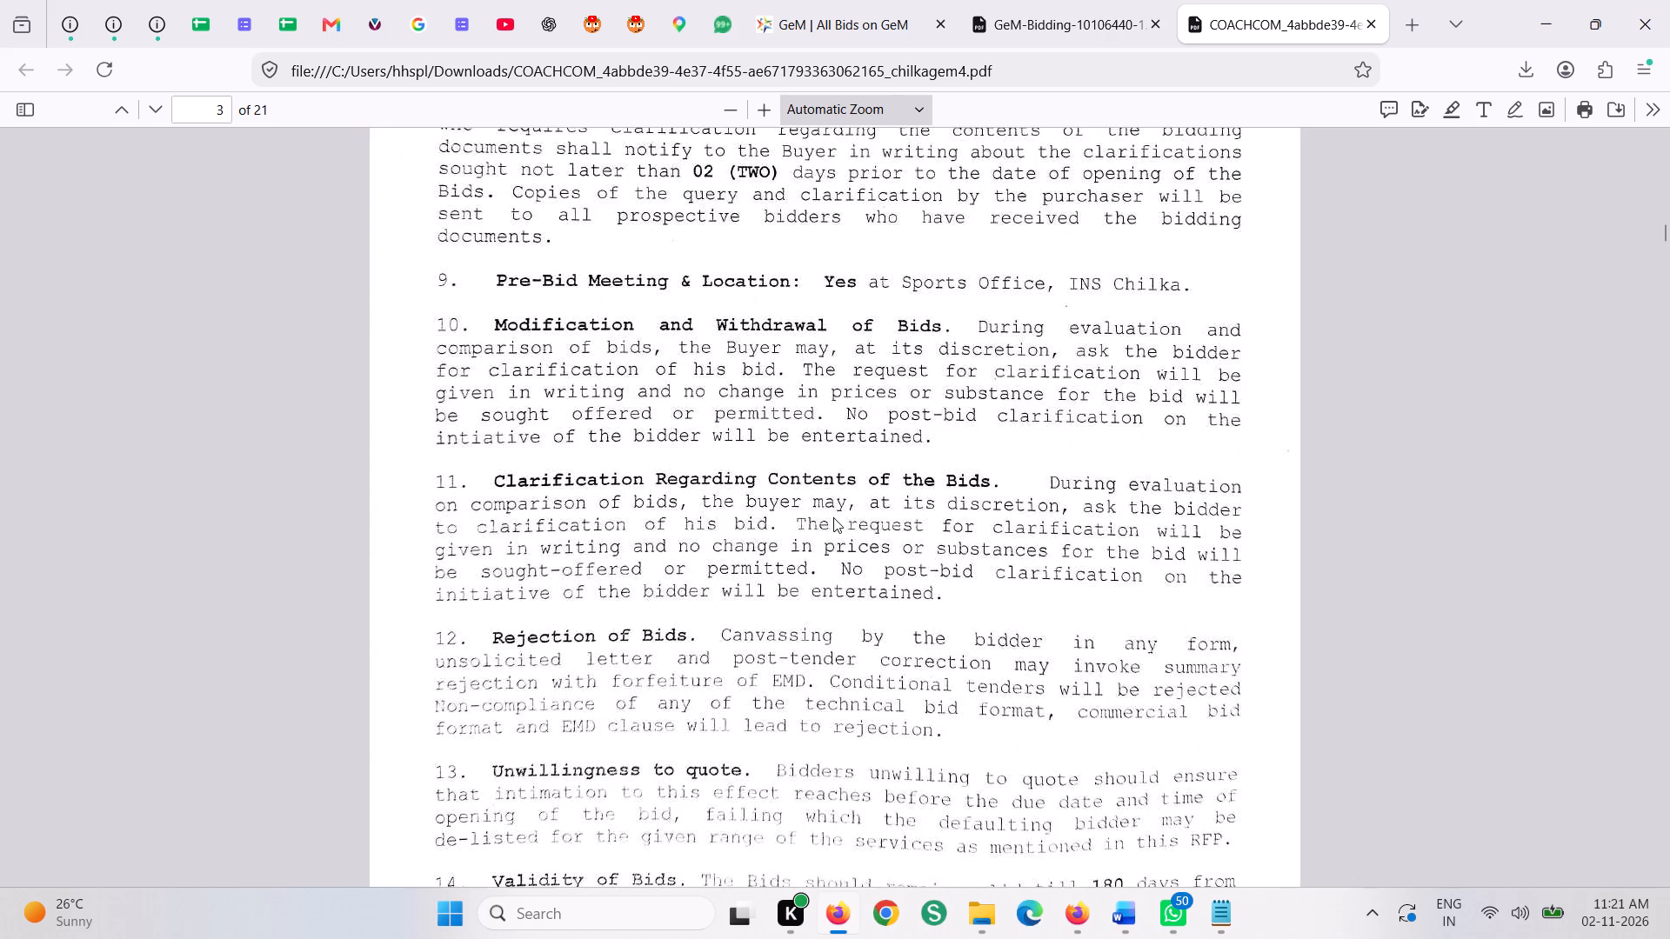
{"action": "scroll", "coordinate": [833, 517], "scroll_direction": "down", "scroll_amount": 2}
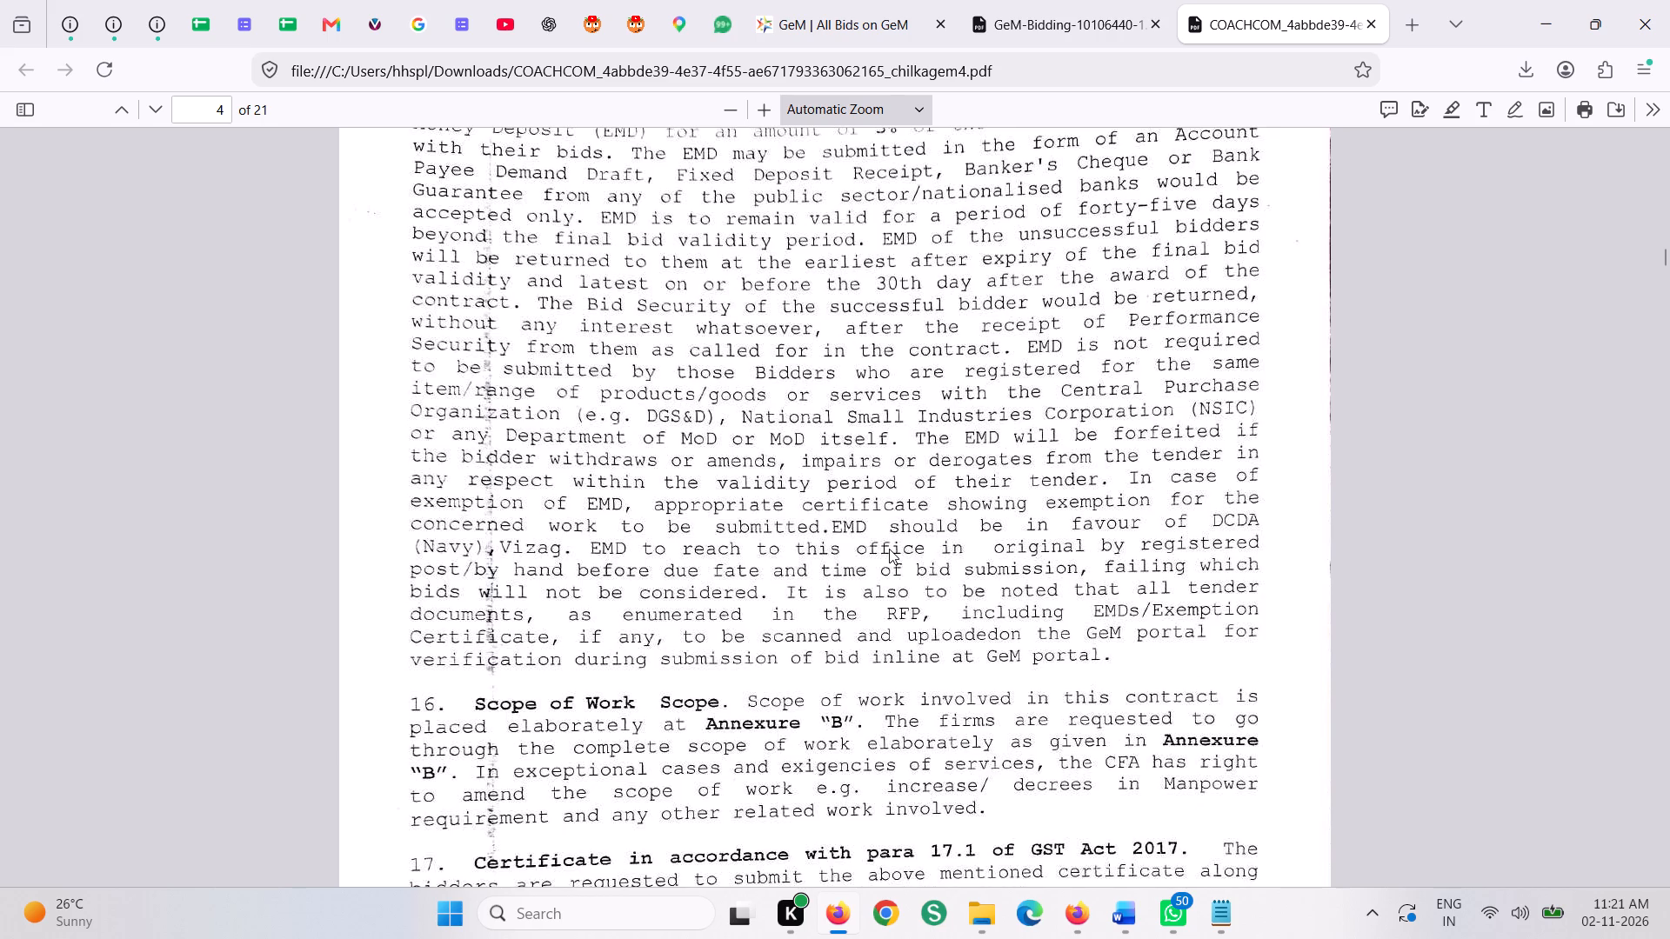
{"action": "scroll", "coordinate": [985, 607], "scroll_direction": "up", "scroll_amount": 1}
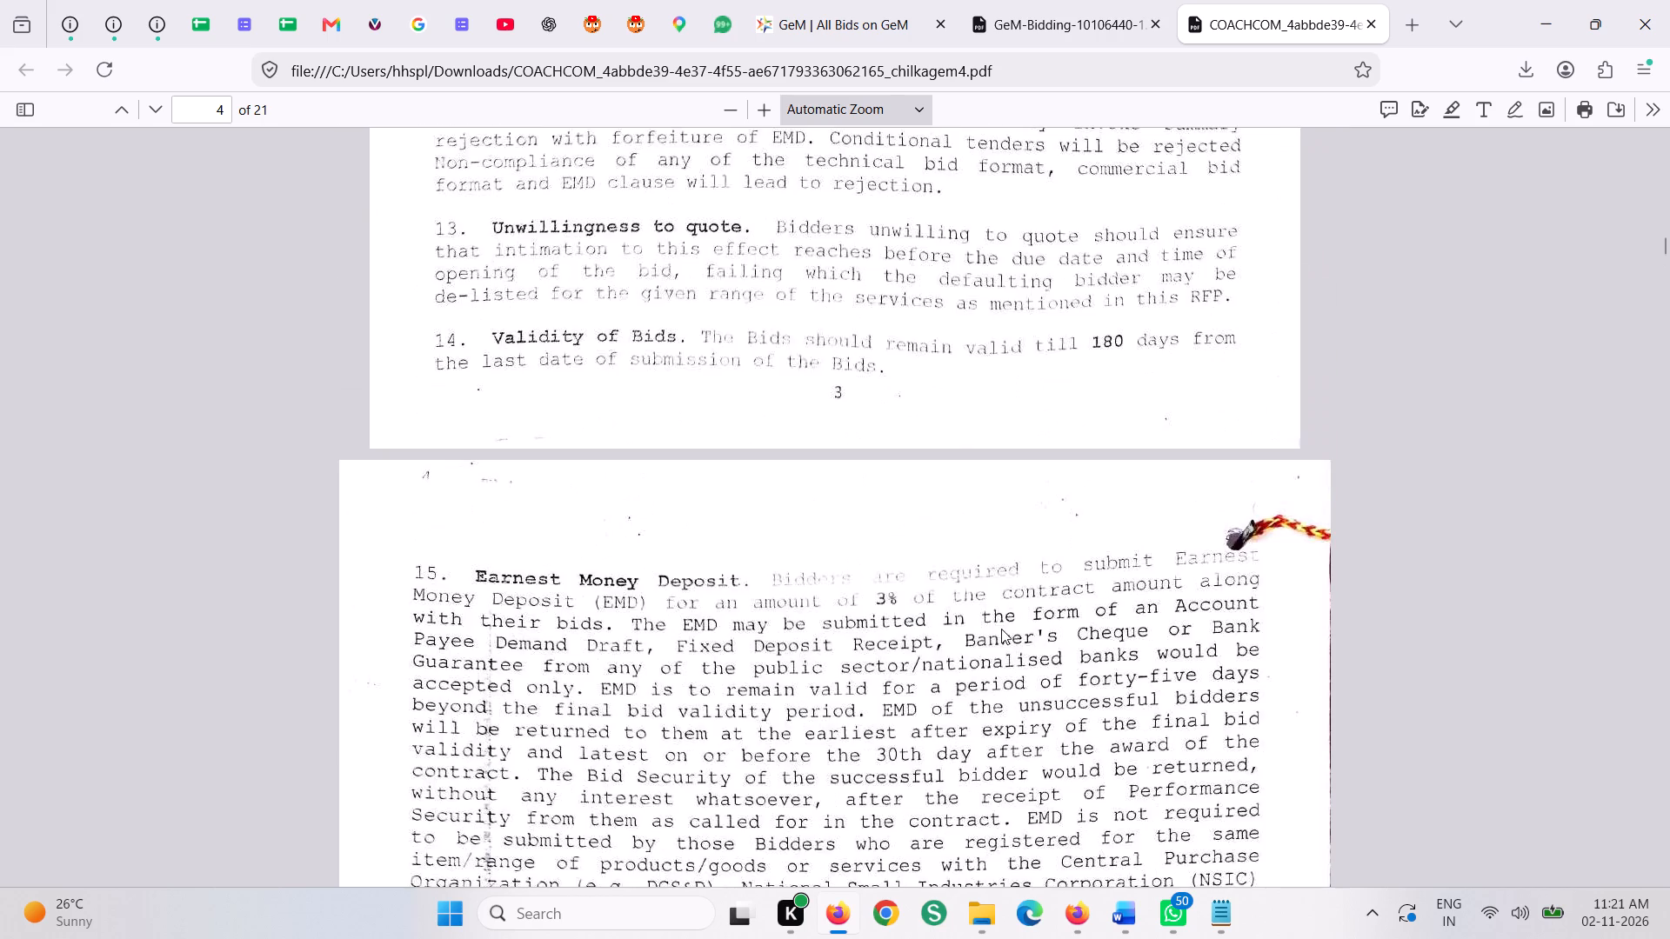
{"action": "scroll", "coordinate": [924, 514], "scroll_direction": "down", "scroll_amount": 1}
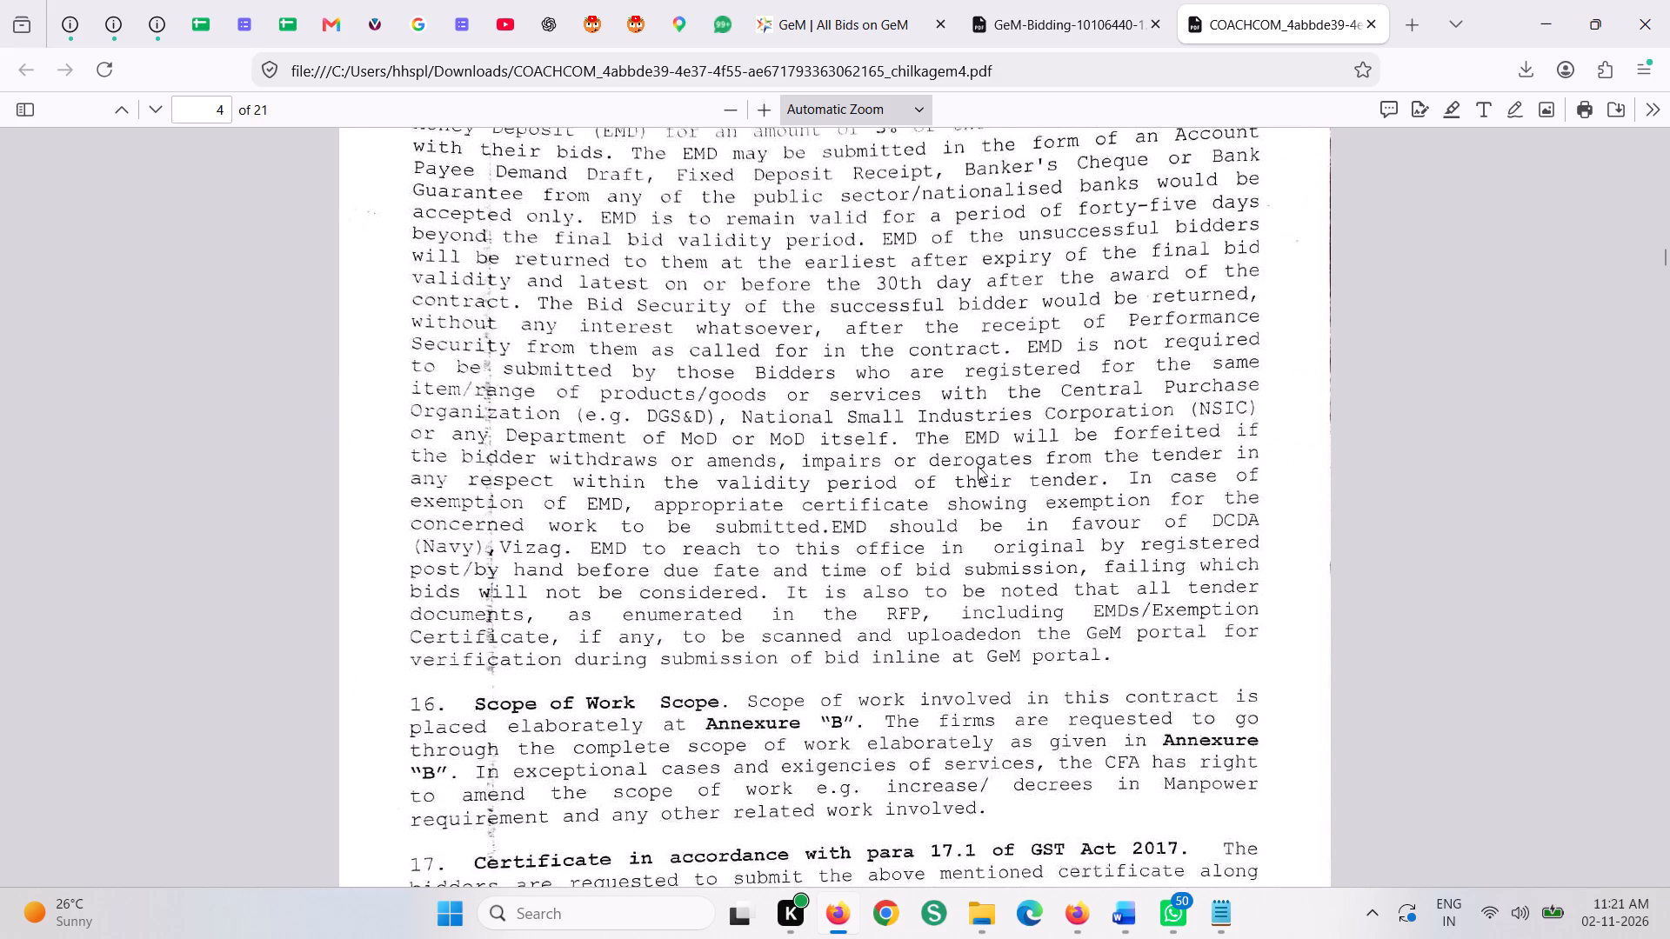
{"action": "scroll", "coordinate": [1123, 452], "scroll_direction": "up", "scroll_amount": 1}
{"action": "scroll", "coordinate": [1129, 468], "scroll_direction": "down", "scroll_amount": 1}
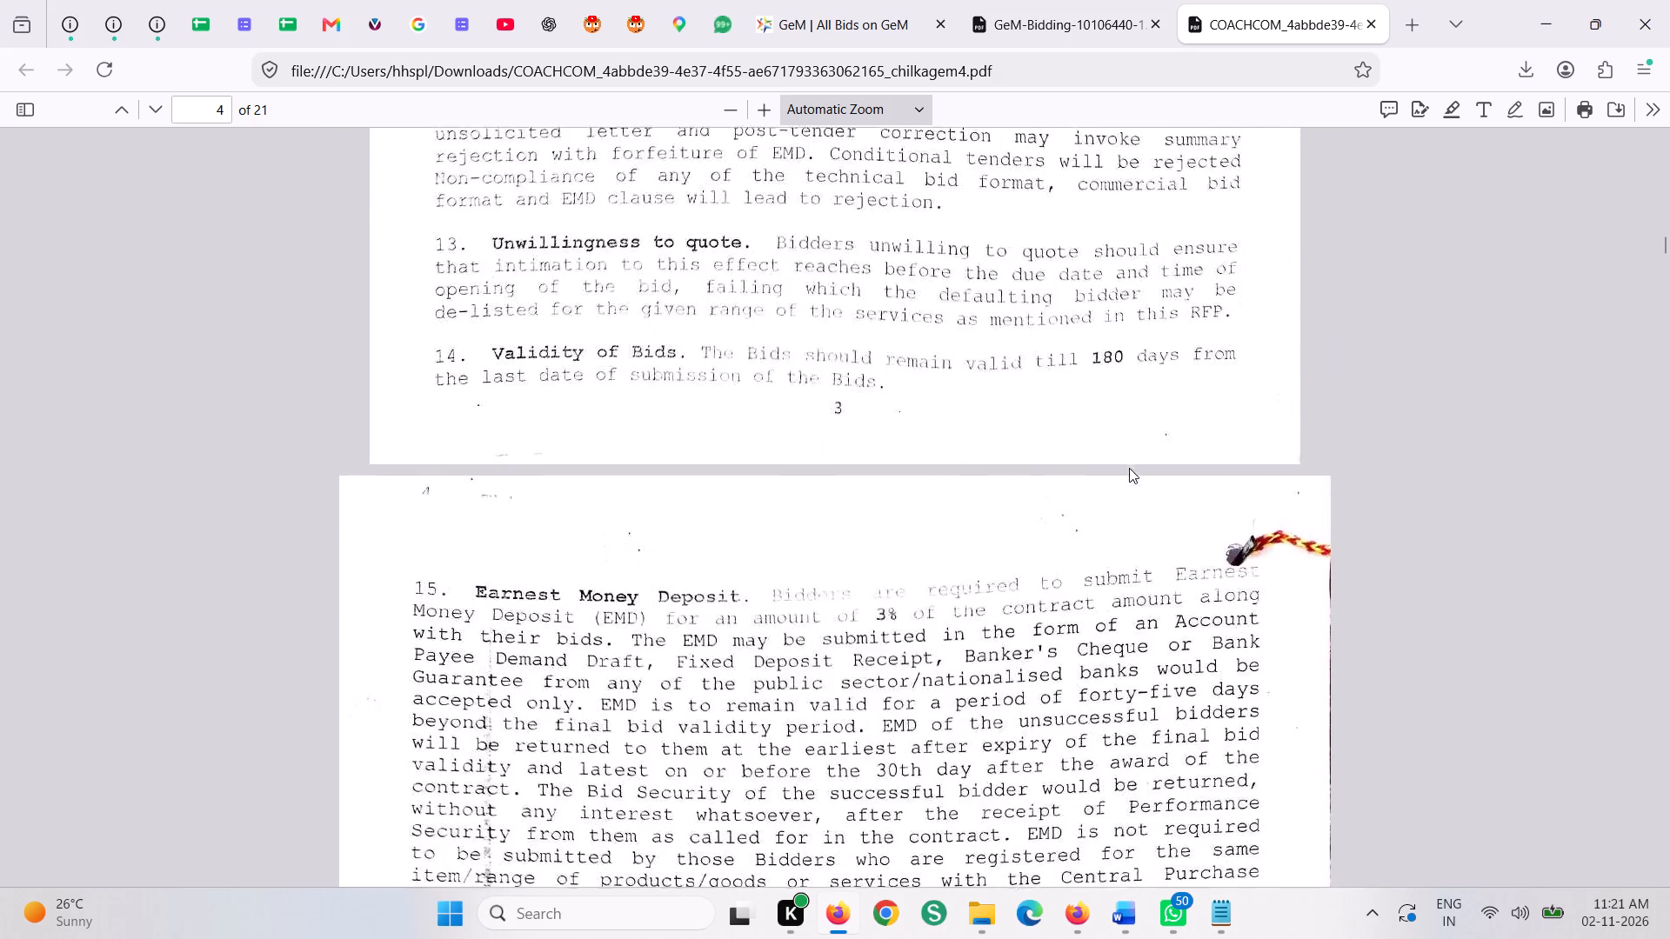
{"action": "scroll", "coordinate": [996, 445], "scroll_direction": "up", "scroll_amount": 2, "text": "ctrl"}
{"action": "scroll", "coordinate": [1066, 469], "scroll_direction": "up", "scroll_amount": 1, "text": "ctrl"}
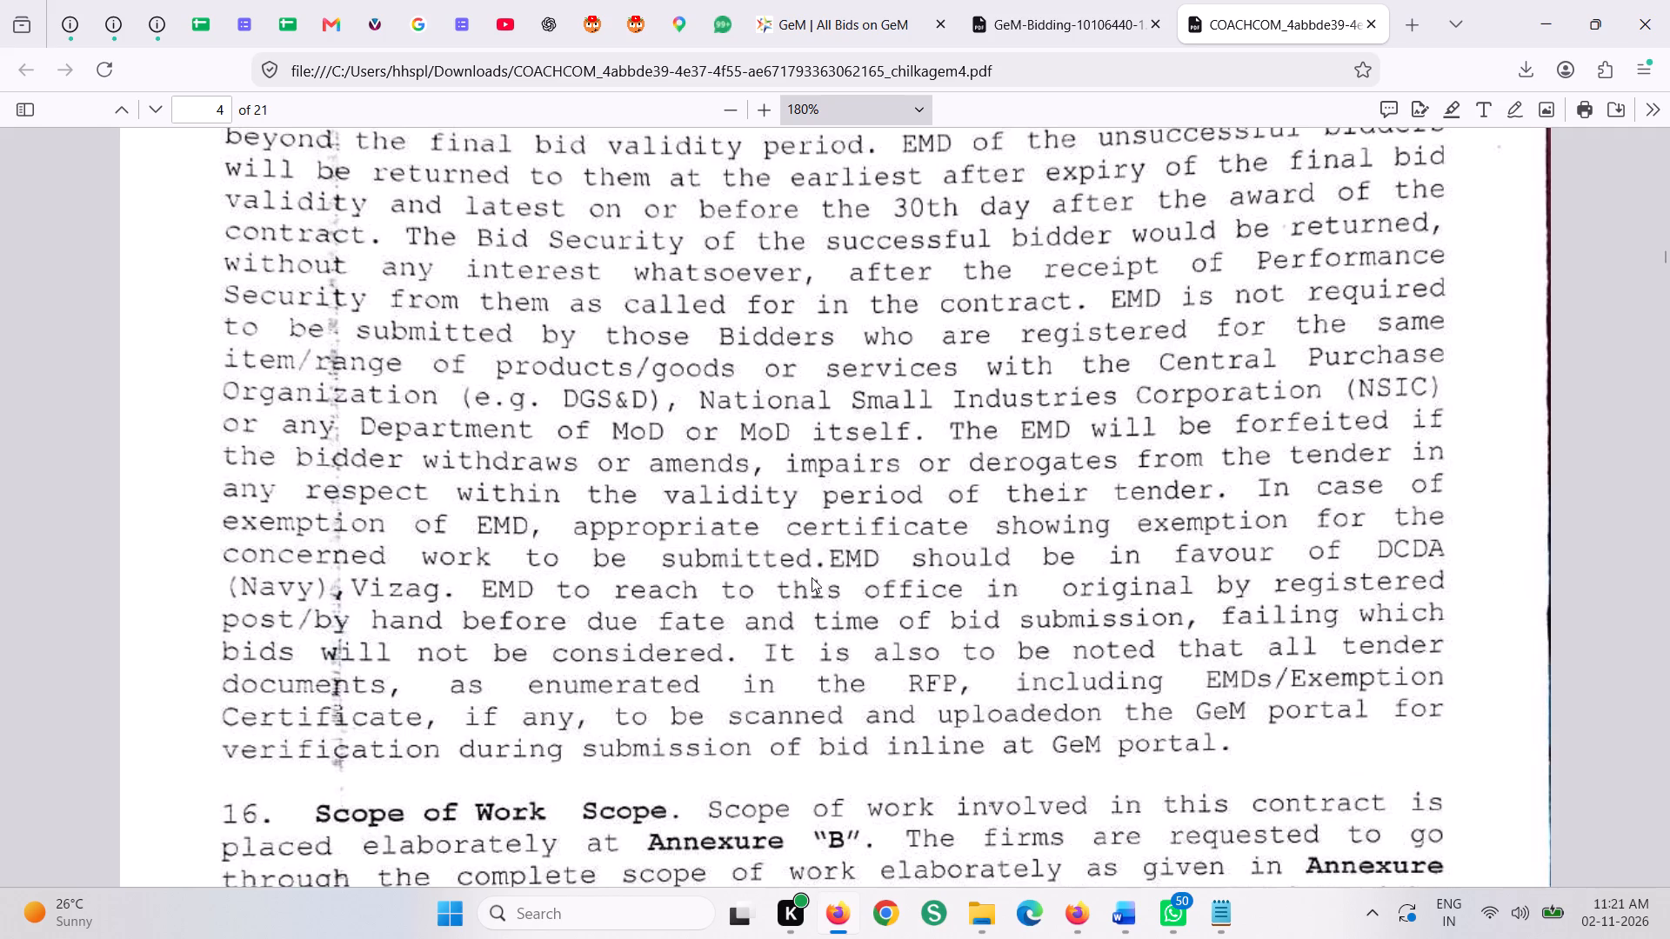
Fill item 6 with "EMD EXEMPTION - NSIC CERTIFICATE".
{"action": "key", "text": "alt+Tab"}
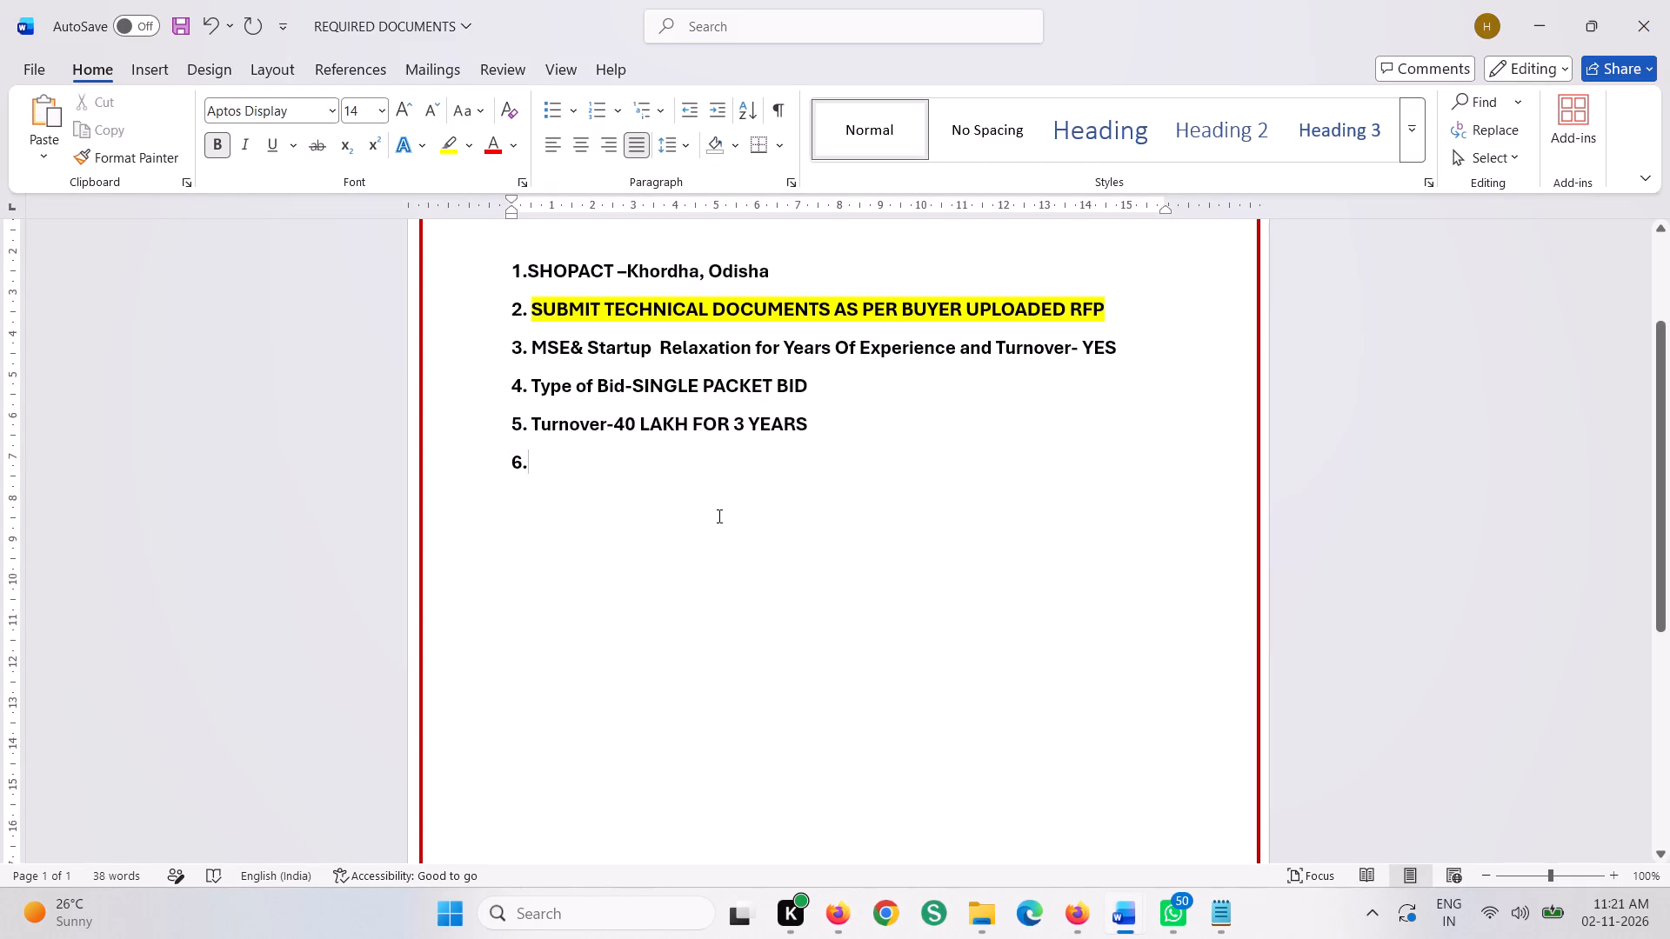
{"action": "type", "text": "EMD EXE"}
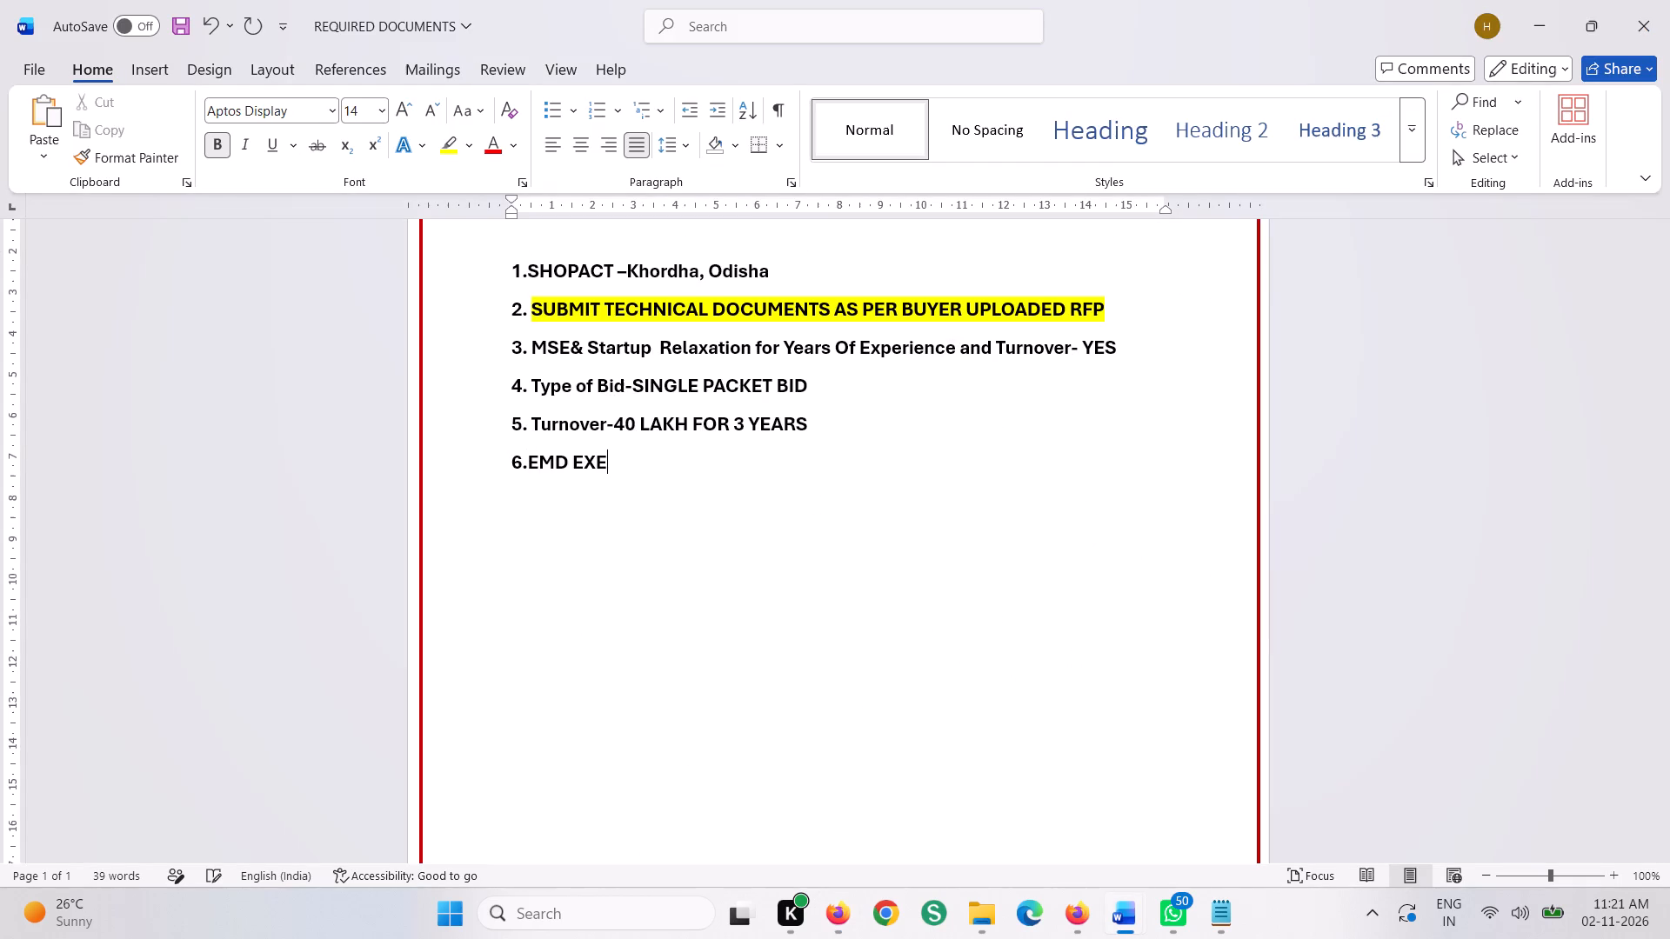
{"action": "type", "text": "MPTION -"}
{"action": "key", "text": "space"}
{"action": "type", "text": "NSIC CERT"}
{"action": "type", "text": "IFICATE"}
{"action": "key", "text": "space"}
Start item 7 below the EMD exemption line.
{"action": "key", "text": "Return"}
{"action": "type", "text": "7."}
Examine the RFP from the end of the EMD clause through the Technical Parameters under Eligibility Criteria for documents bidders must submit.
{"action": "key", "text": "alt+Tab"}
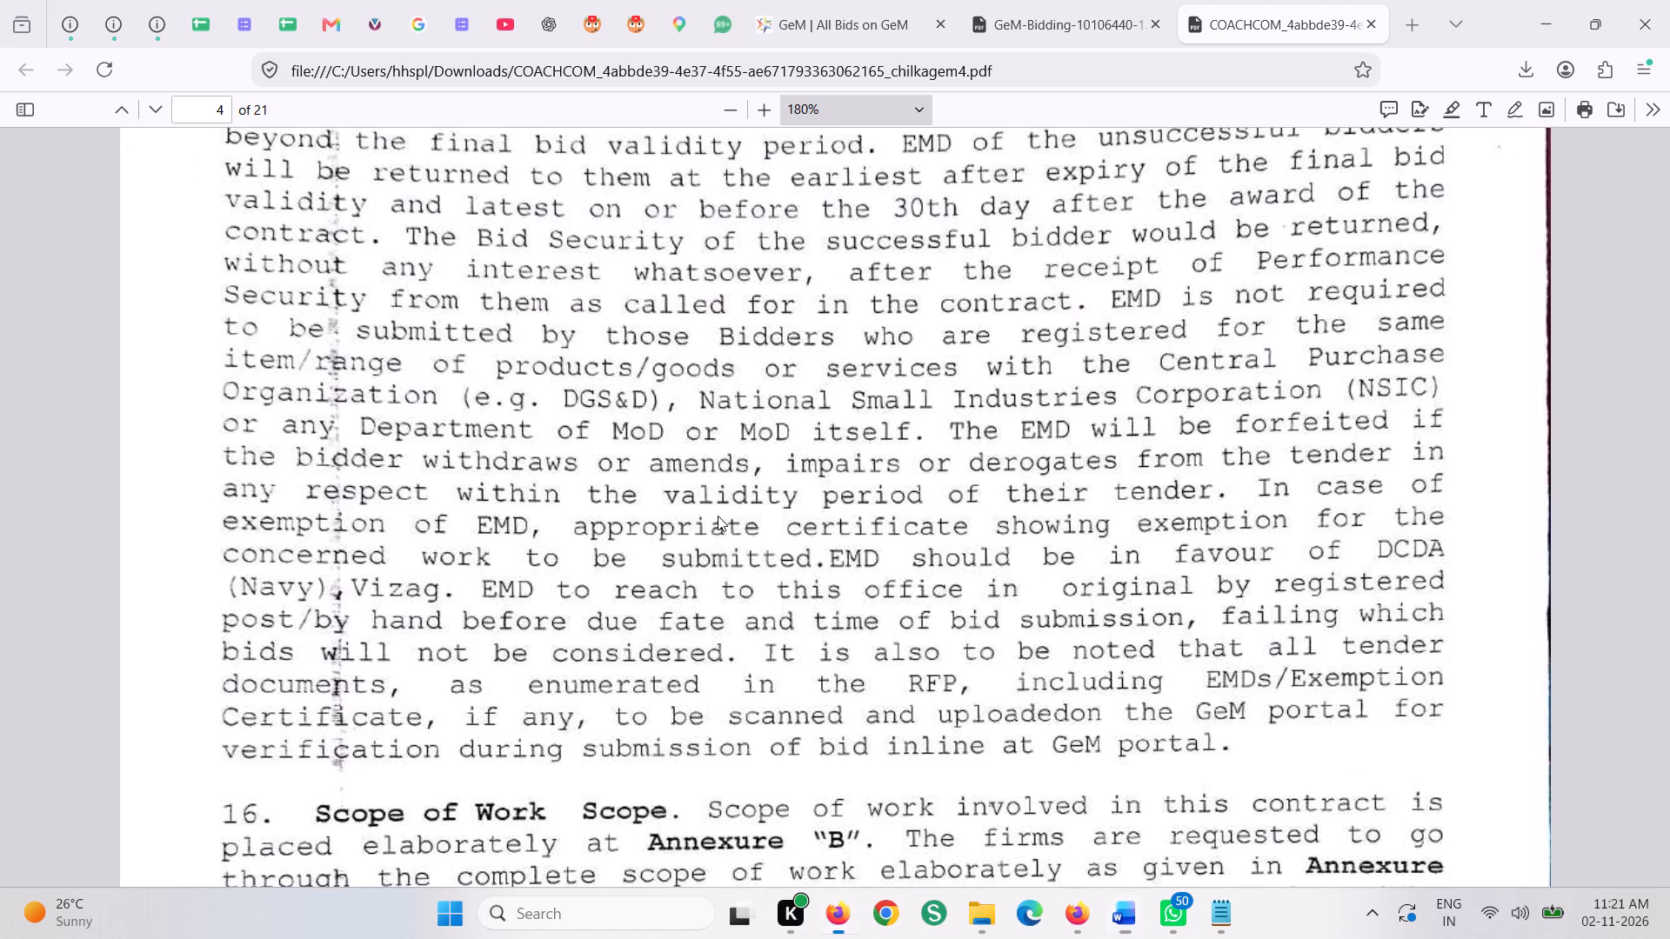
{"action": "scroll", "coordinate": [721, 505], "scroll_direction": "down", "scroll_amount": 2}
{"action": "scroll", "coordinate": [706, 529], "scroll_direction": "down", "scroll_amount": 1, "text": "ctrl"}
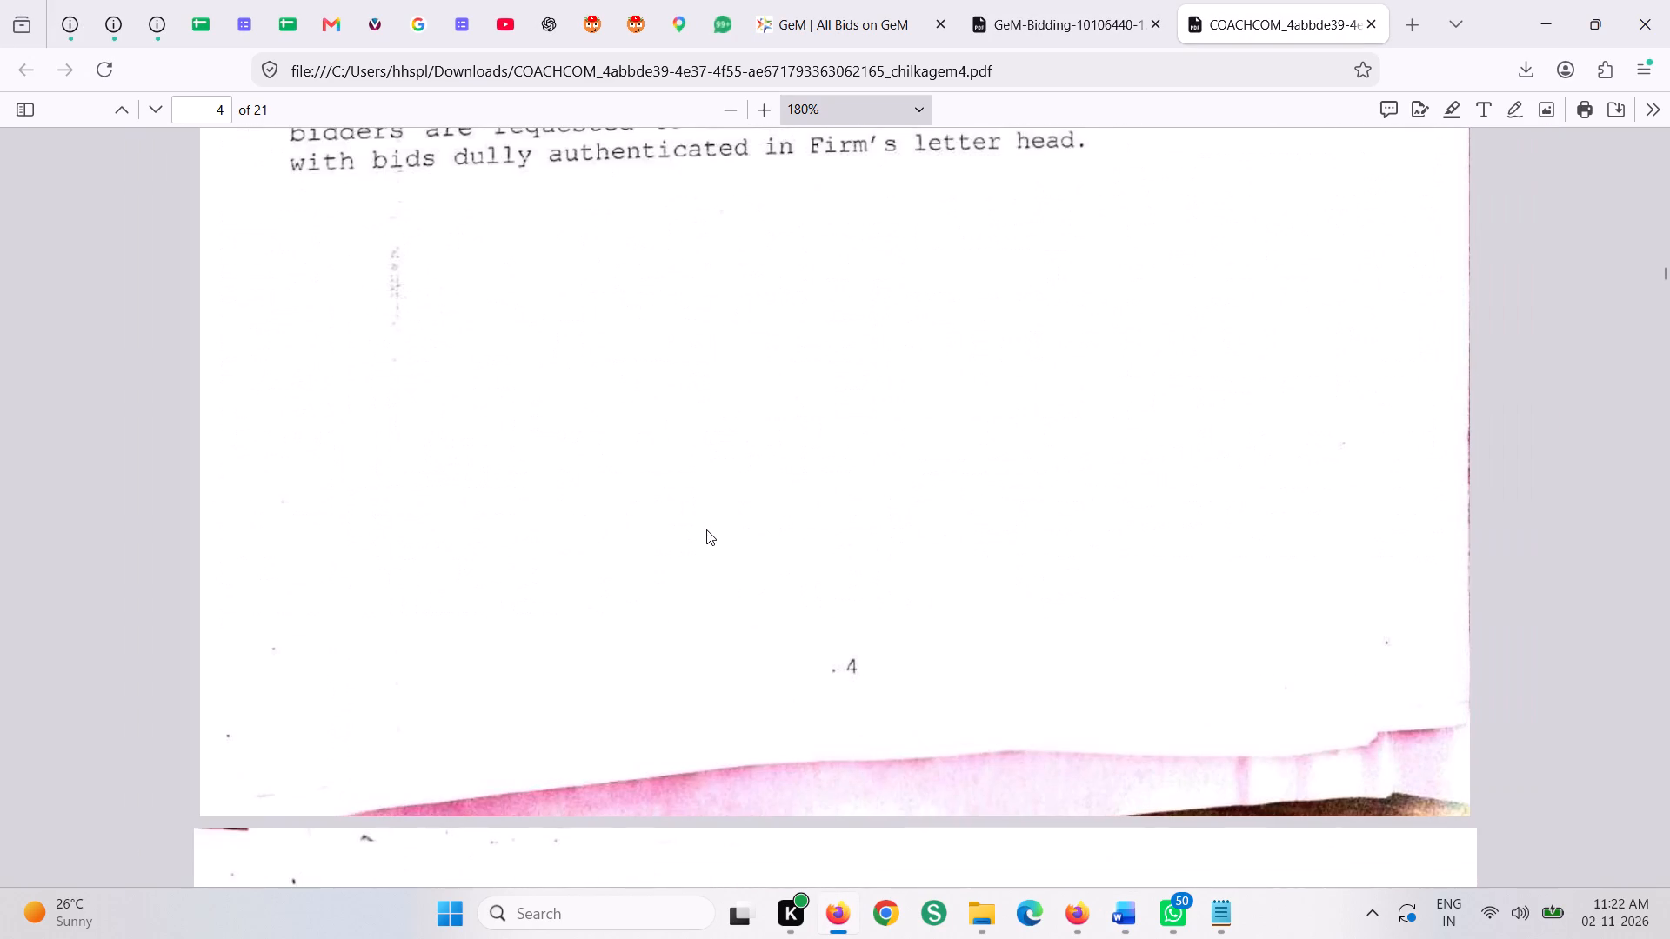
{"action": "scroll", "coordinate": [710, 533], "scroll_direction": "up", "scroll_amount": 1}
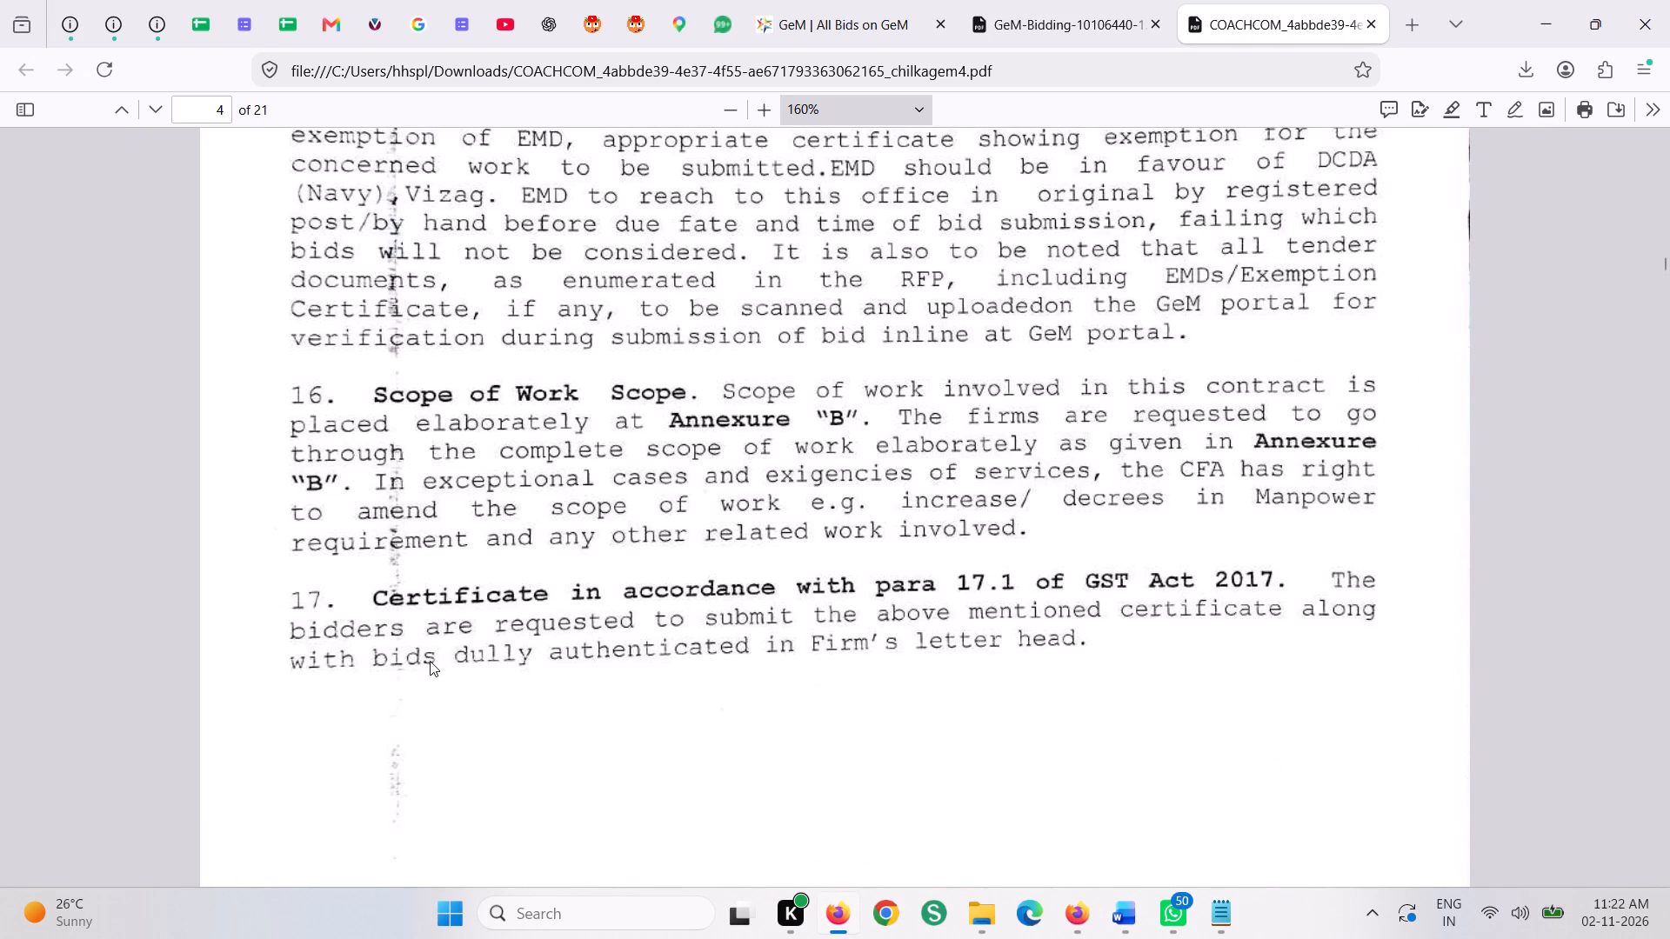
{"action": "scroll", "coordinate": [806, 666], "scroll_direction": "down", "scroll_amount": 1}
{"action": "scroll", "coordinate": [898, 663], "scroll_direction": "down", "scroll_amount": 2}
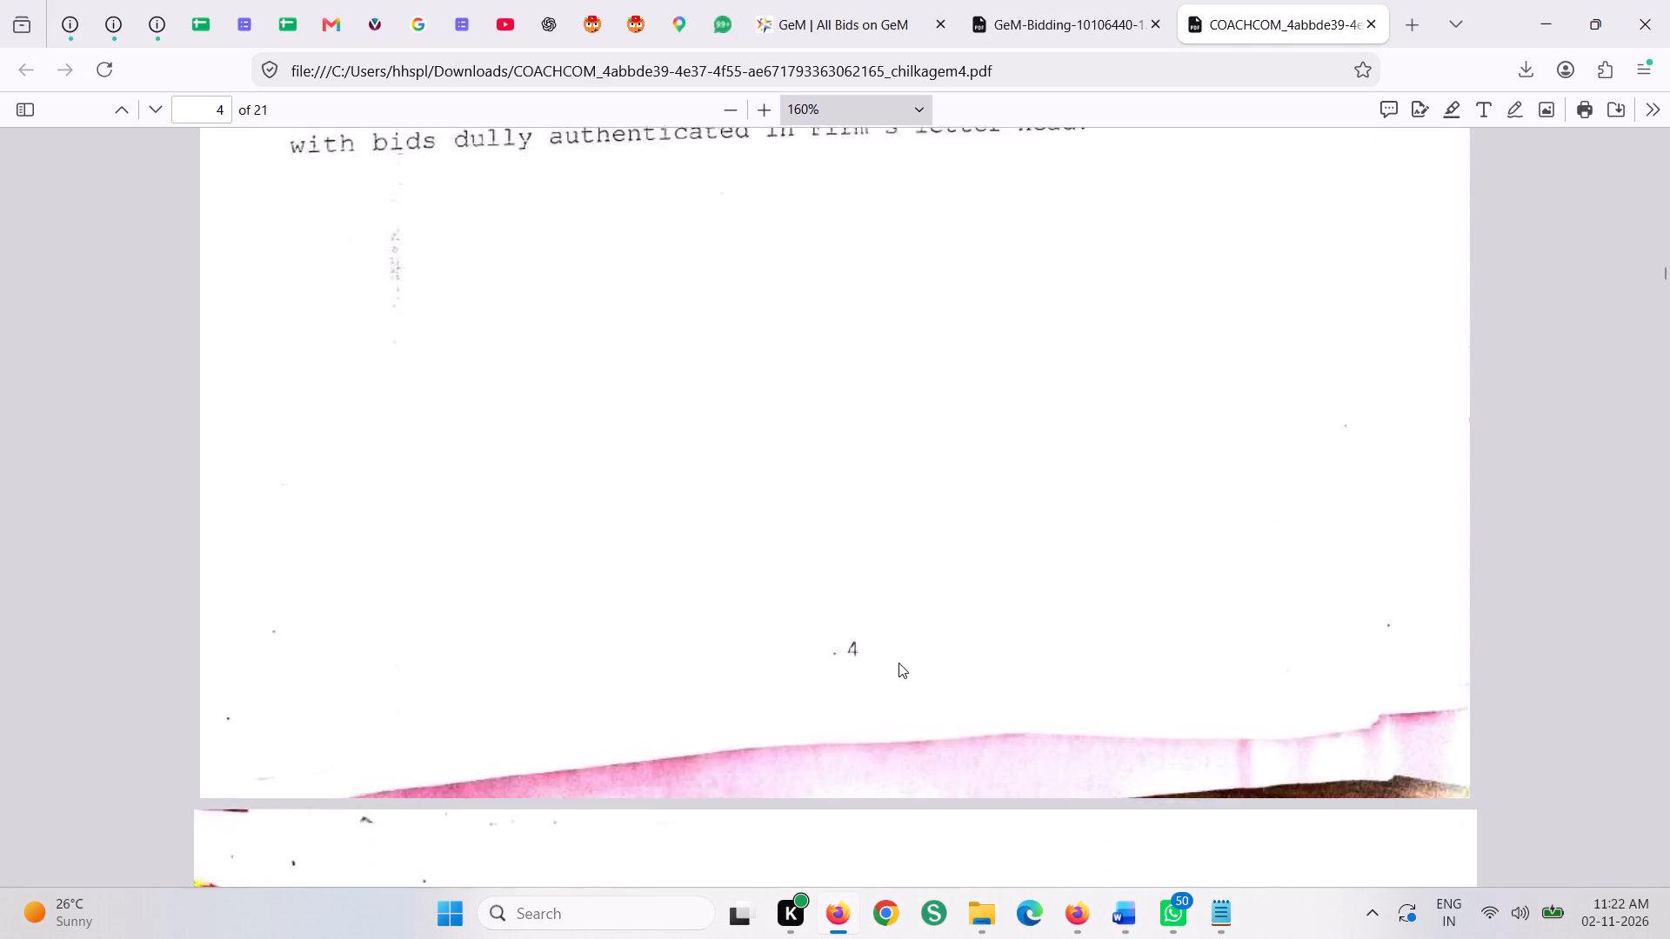
{"action": "scroll", "coordinate": [853, 664], "scroll_direction": "down", "scroll_amount": 1}
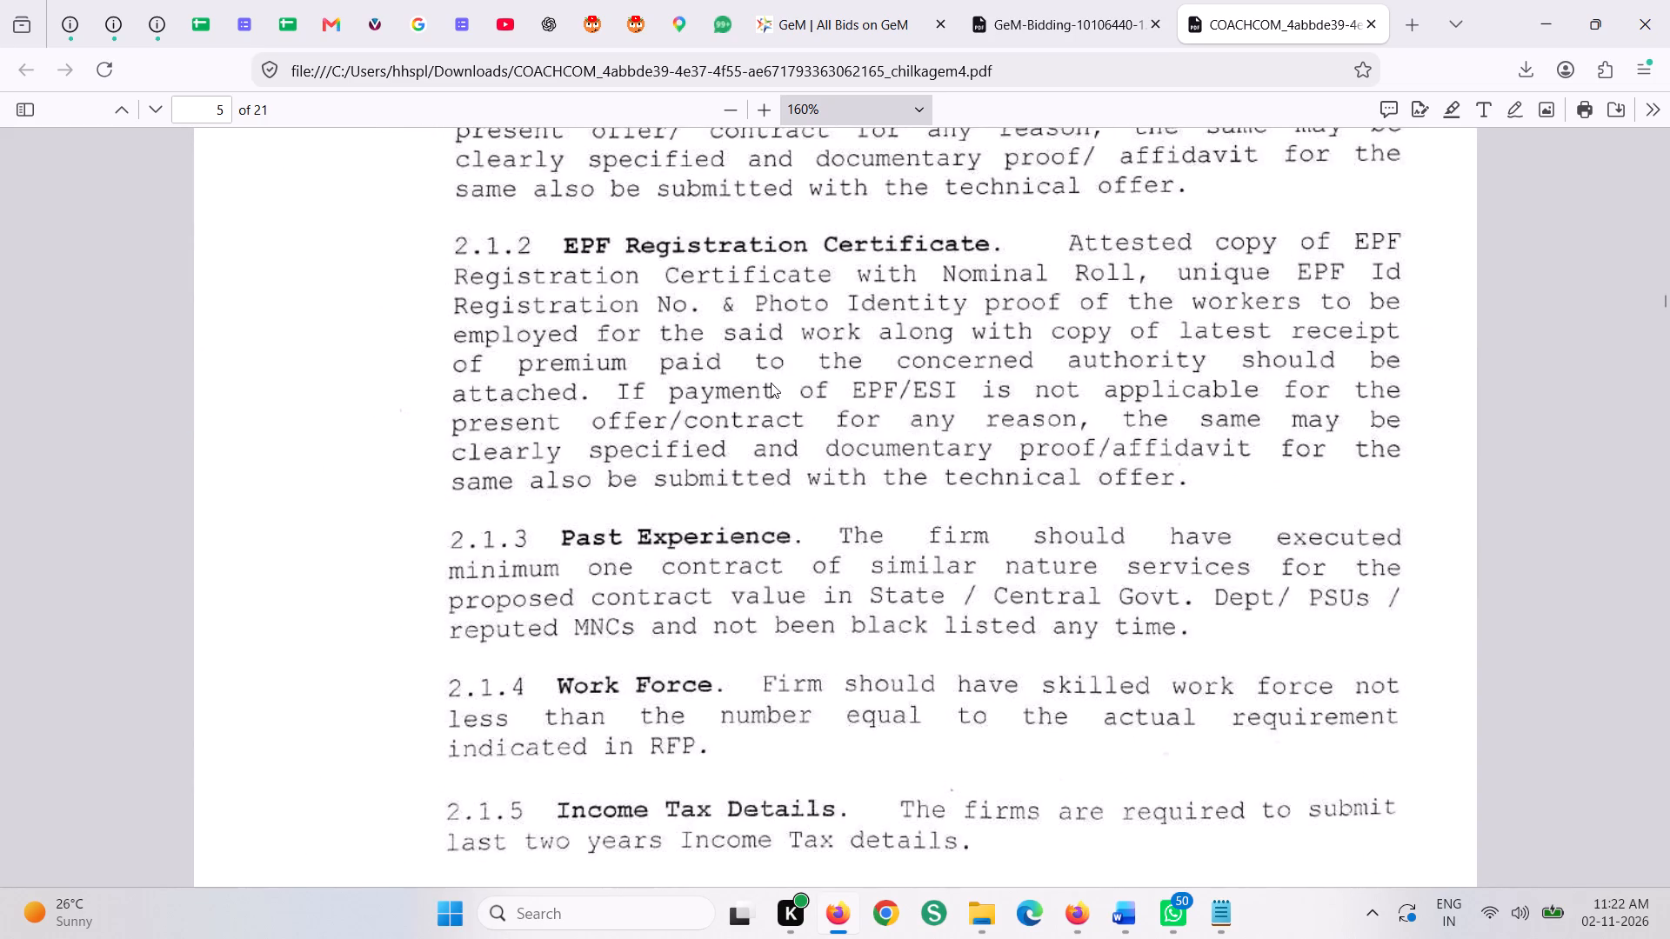
{"action": "scroll", "coordinate": [864, 370], "scroll_direction": "up", "scroll_amount": 1}
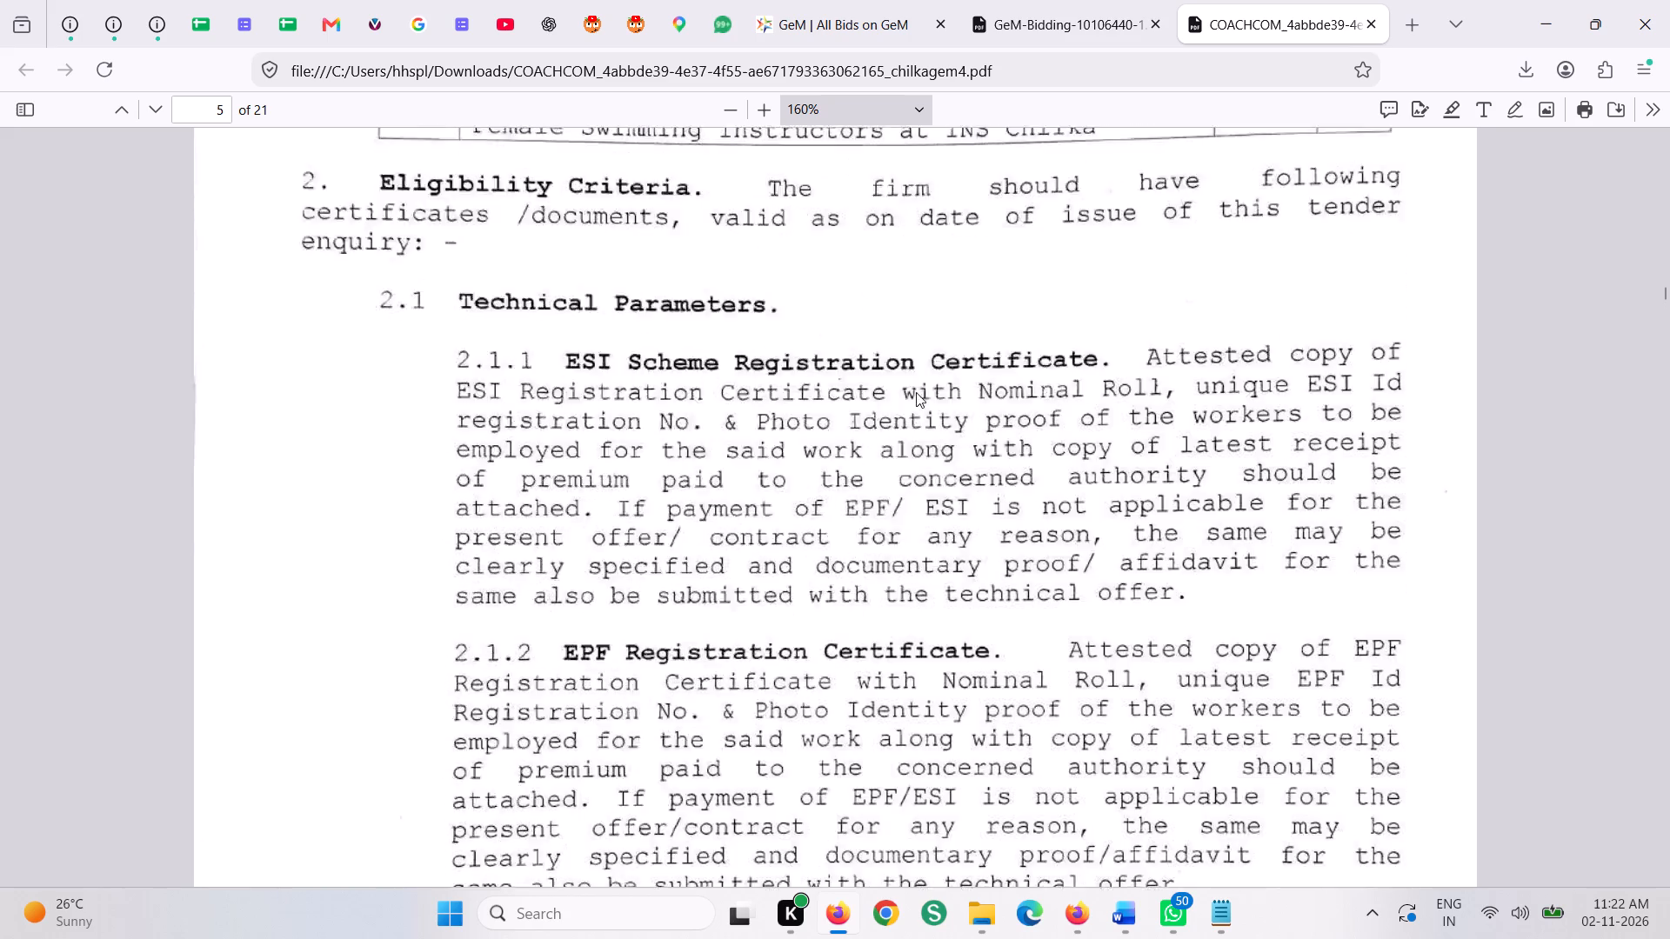
Fill item 7 of the Word list with "EPF,ESIC REG & LATEST PREMIUM PAID".
{"action": "key", "text": "alt+Tab"}
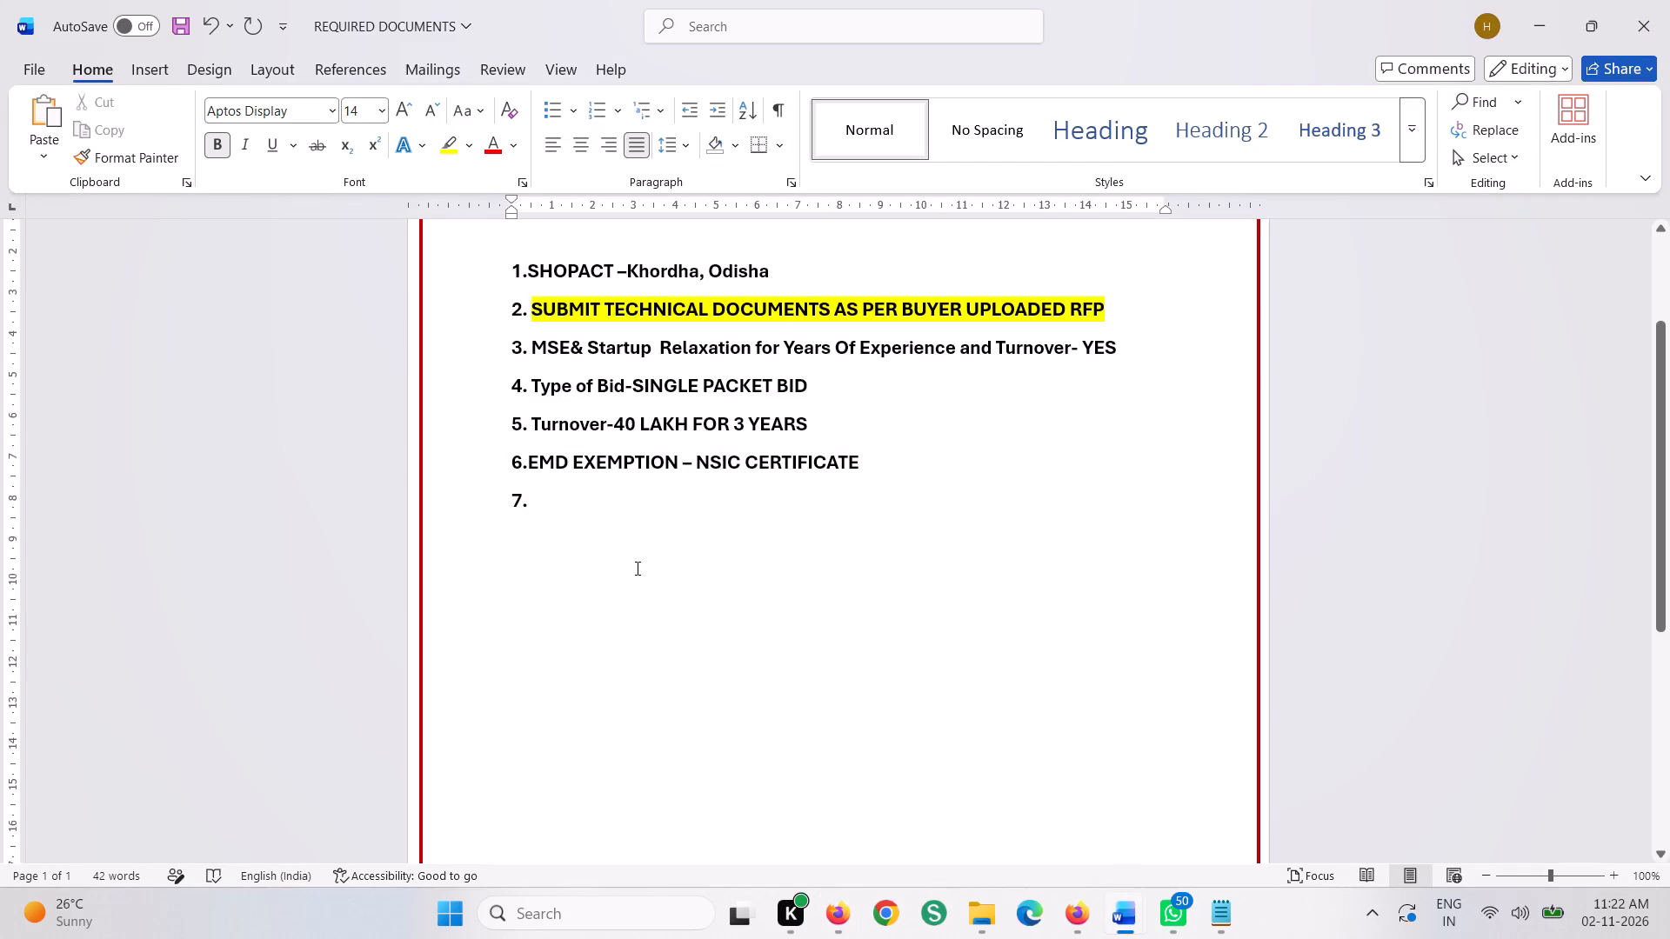
{"action": "key", "text": "c"}
{"action": "key", "text": "BackSpace"}
{"action": "type", "text": "EPF,ESIC"}
{"action": "key", "text": "space"}
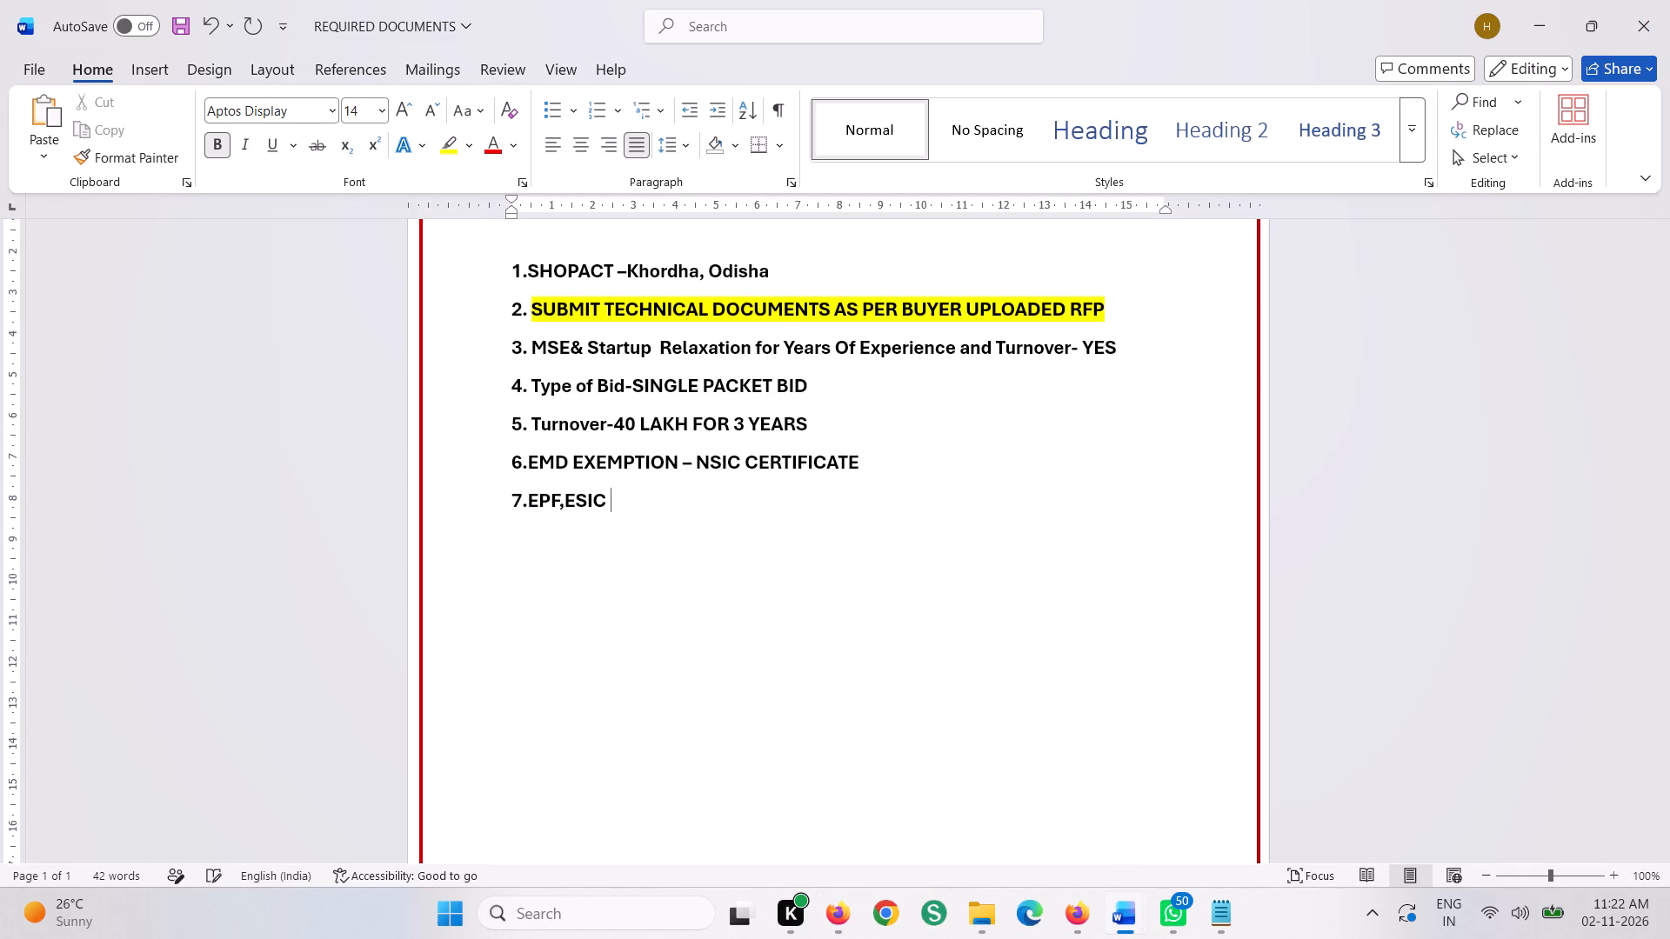
{"action": "type", "text": "REG &"}
{"action": "key", "text": "space"}
{"action": "type", "text": "LATEST PREMIUM PAID"}
{"action": "key", "text": "space"}
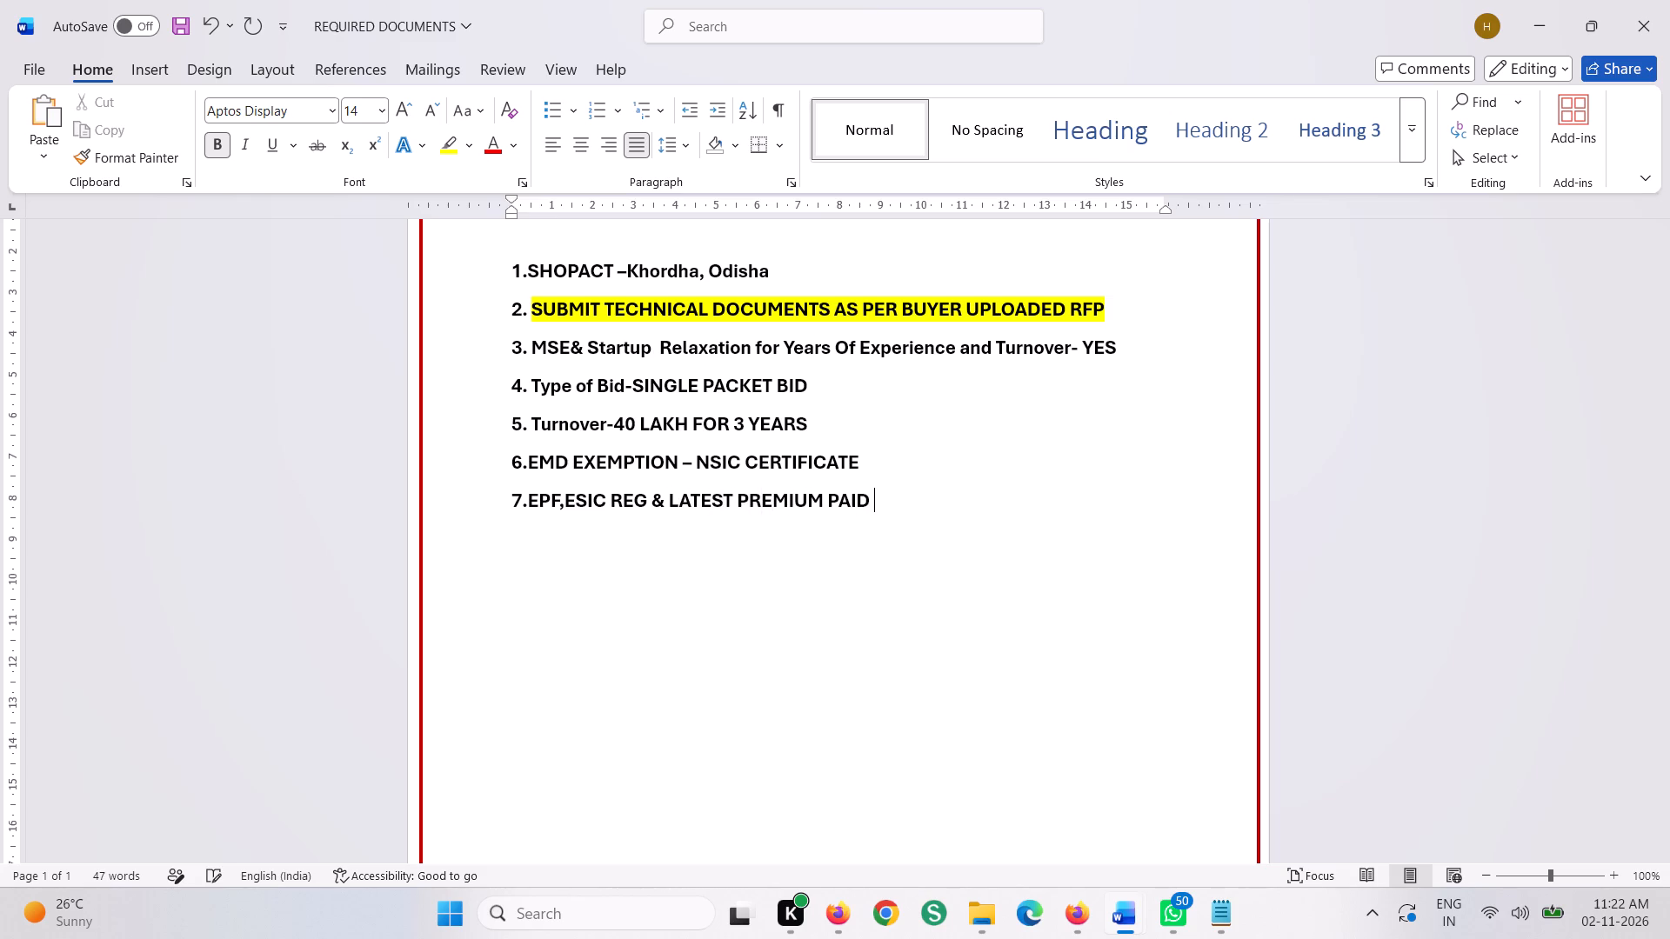
Add item 8 "ITR LAST 2 YEARS" to the list, based on the Income Tax Details clause of the RFP.
{"action": "key", "text": "Return"}
{"action": "type", "text": "8."}
{"action": "key", "text": "alt+Tab"}
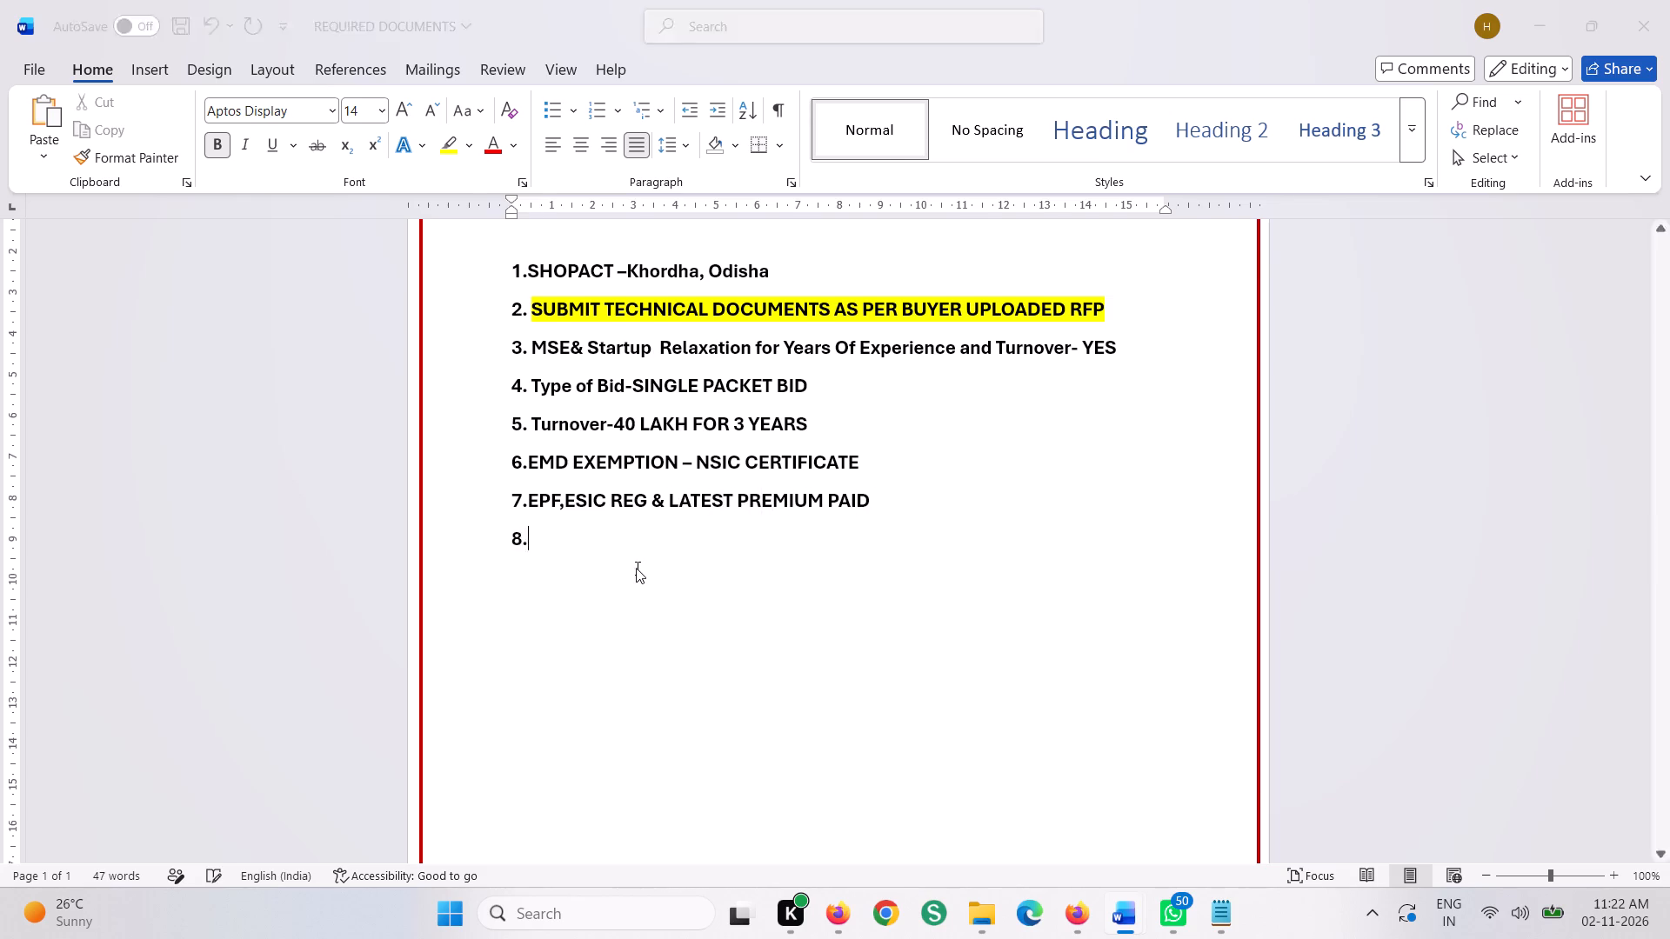
{"action": "scroll", "coordinate": [687, 499], "scroll_direction": "down", "scroll_amount": 1}
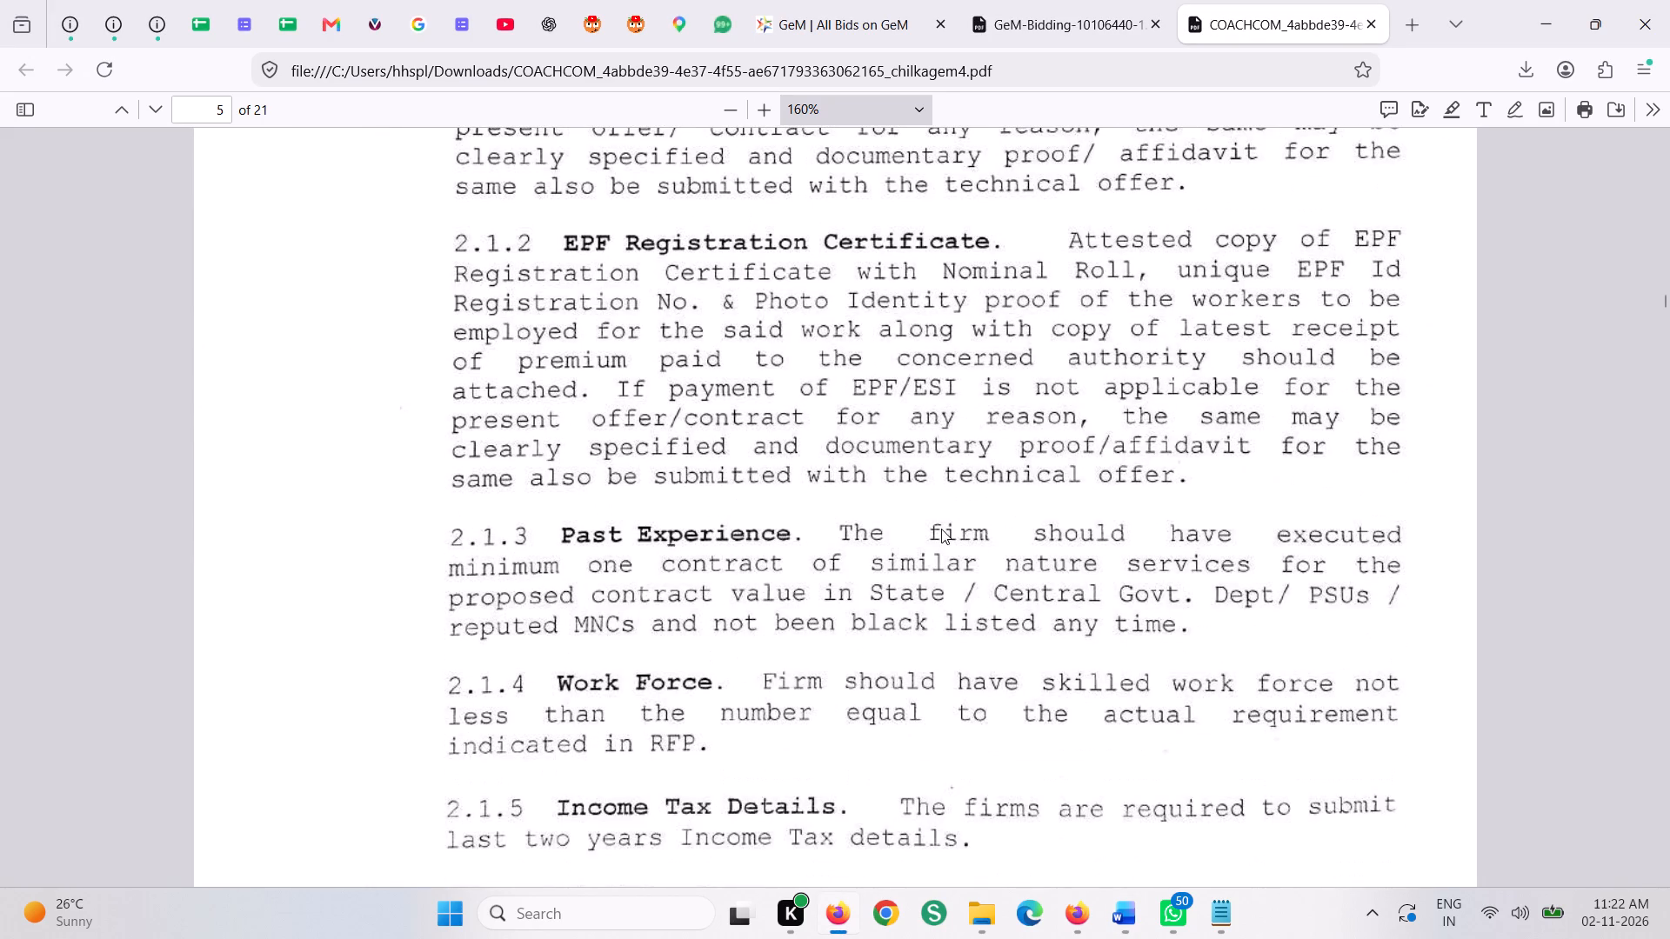
{"action": "key", "text": "alt+Tab"}
{"action": "key", "text": "alt+Tab"}
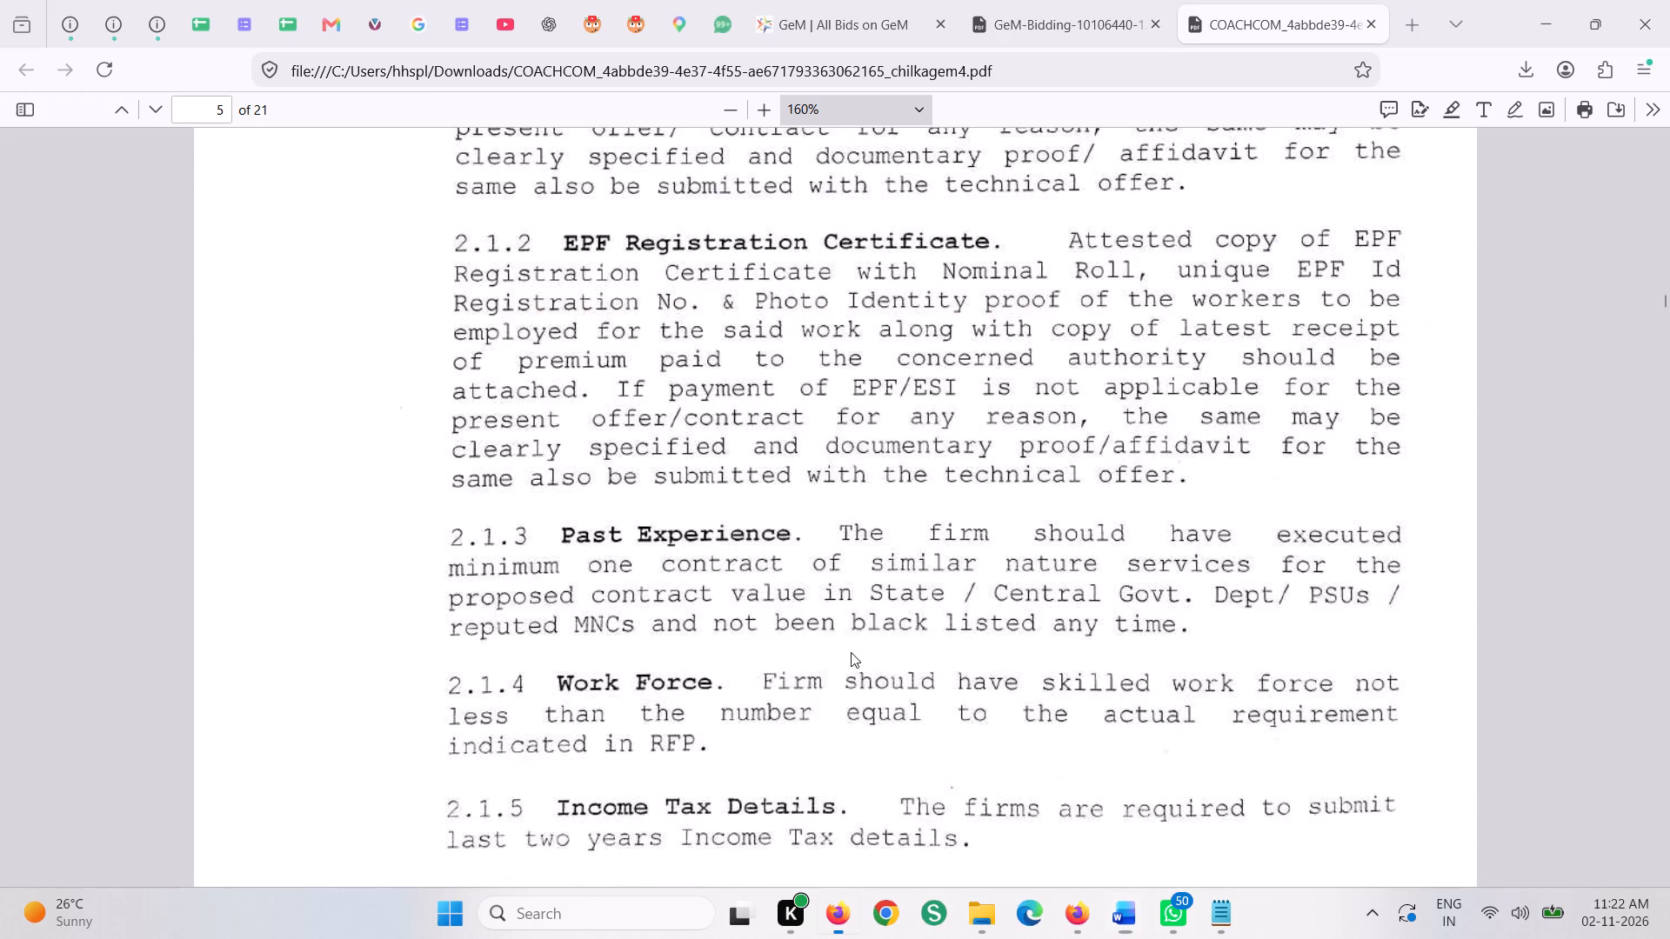
{"action": "scroll", "coordinate": [792, 637], "scroll_direction": "down", "scroll_amount": 1}
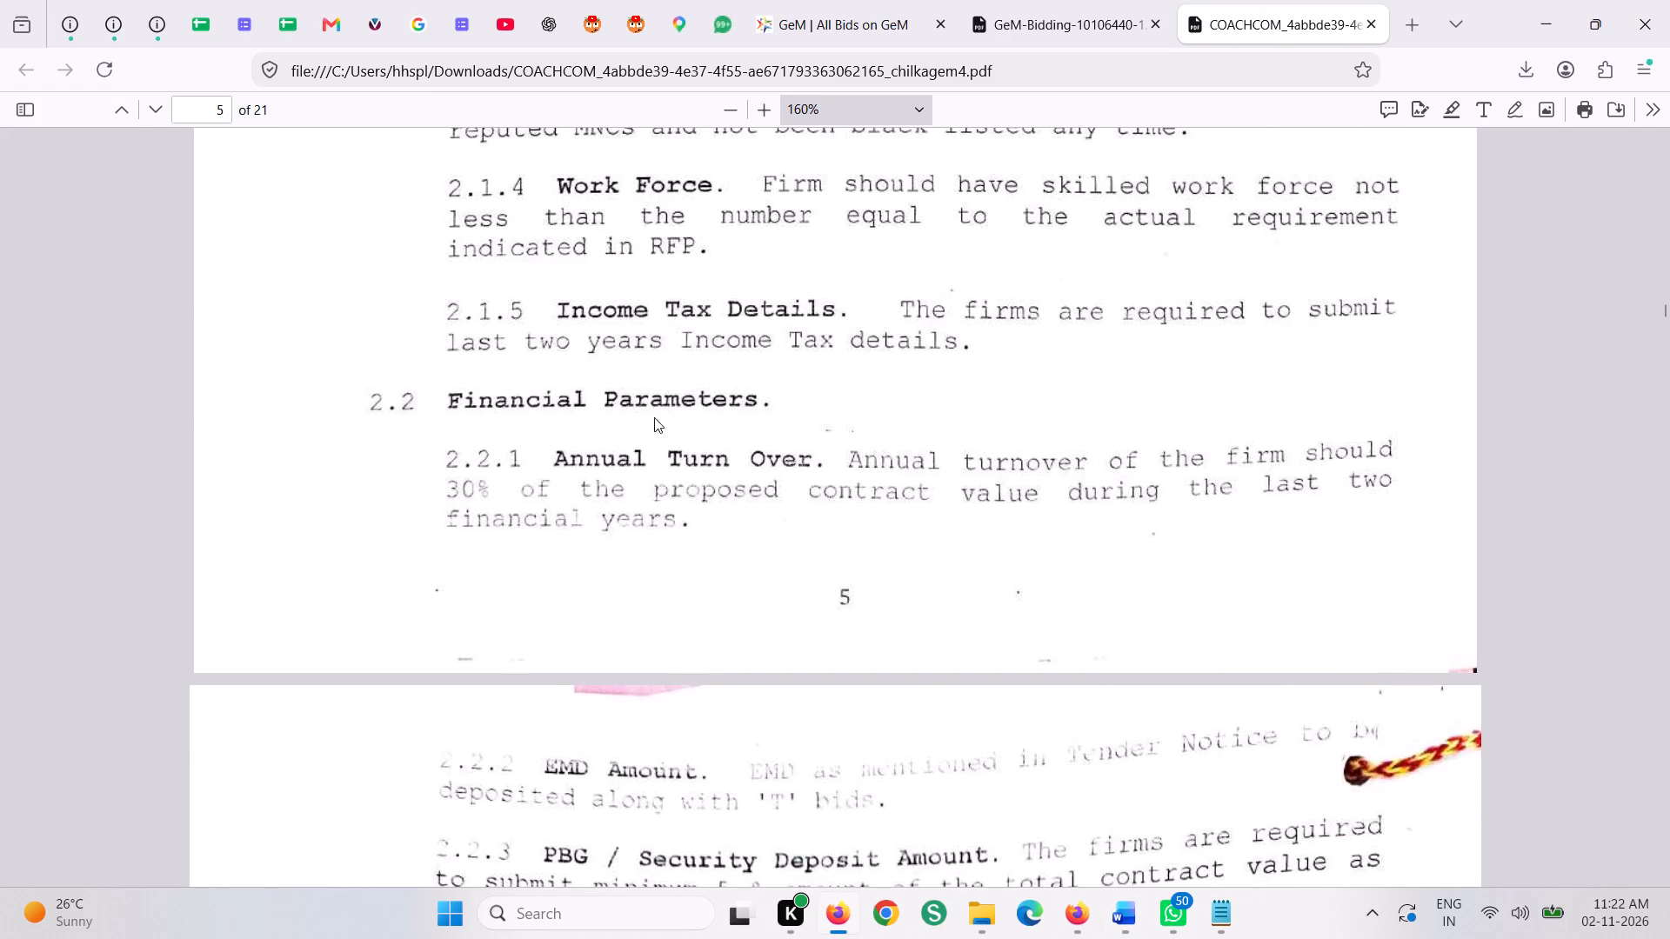
{"action": "key", "text": "alt+Tab"}
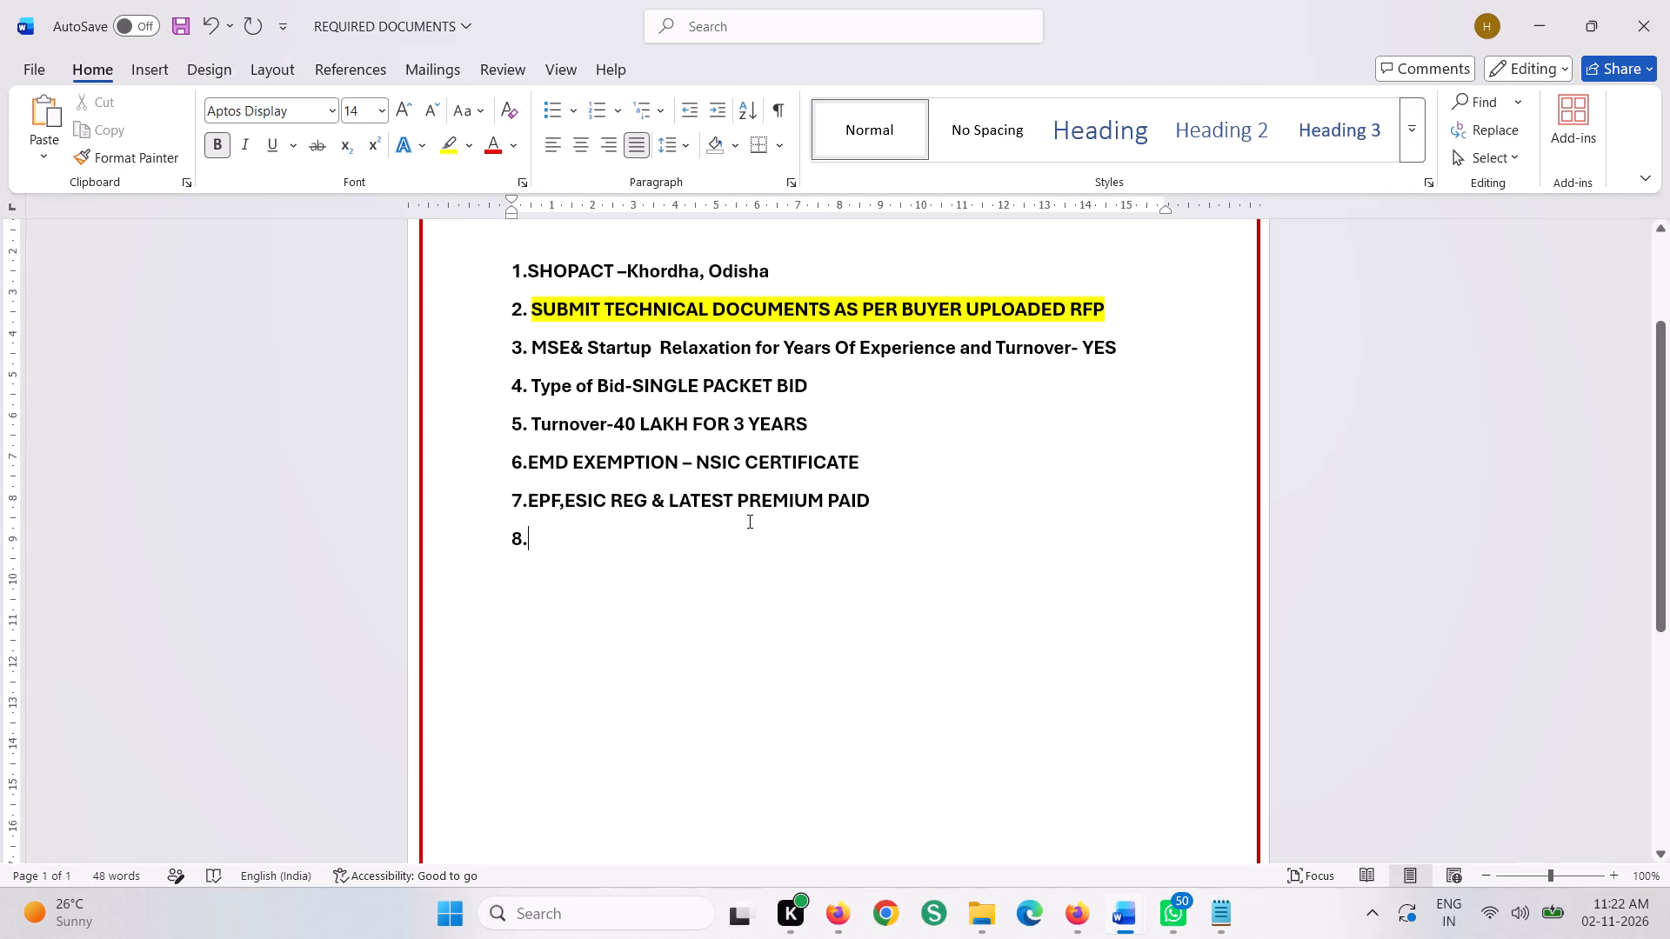
{"action": "type", "text": "ITR LAST 2 YEARS"}
{"action": "key", "text": "space"}
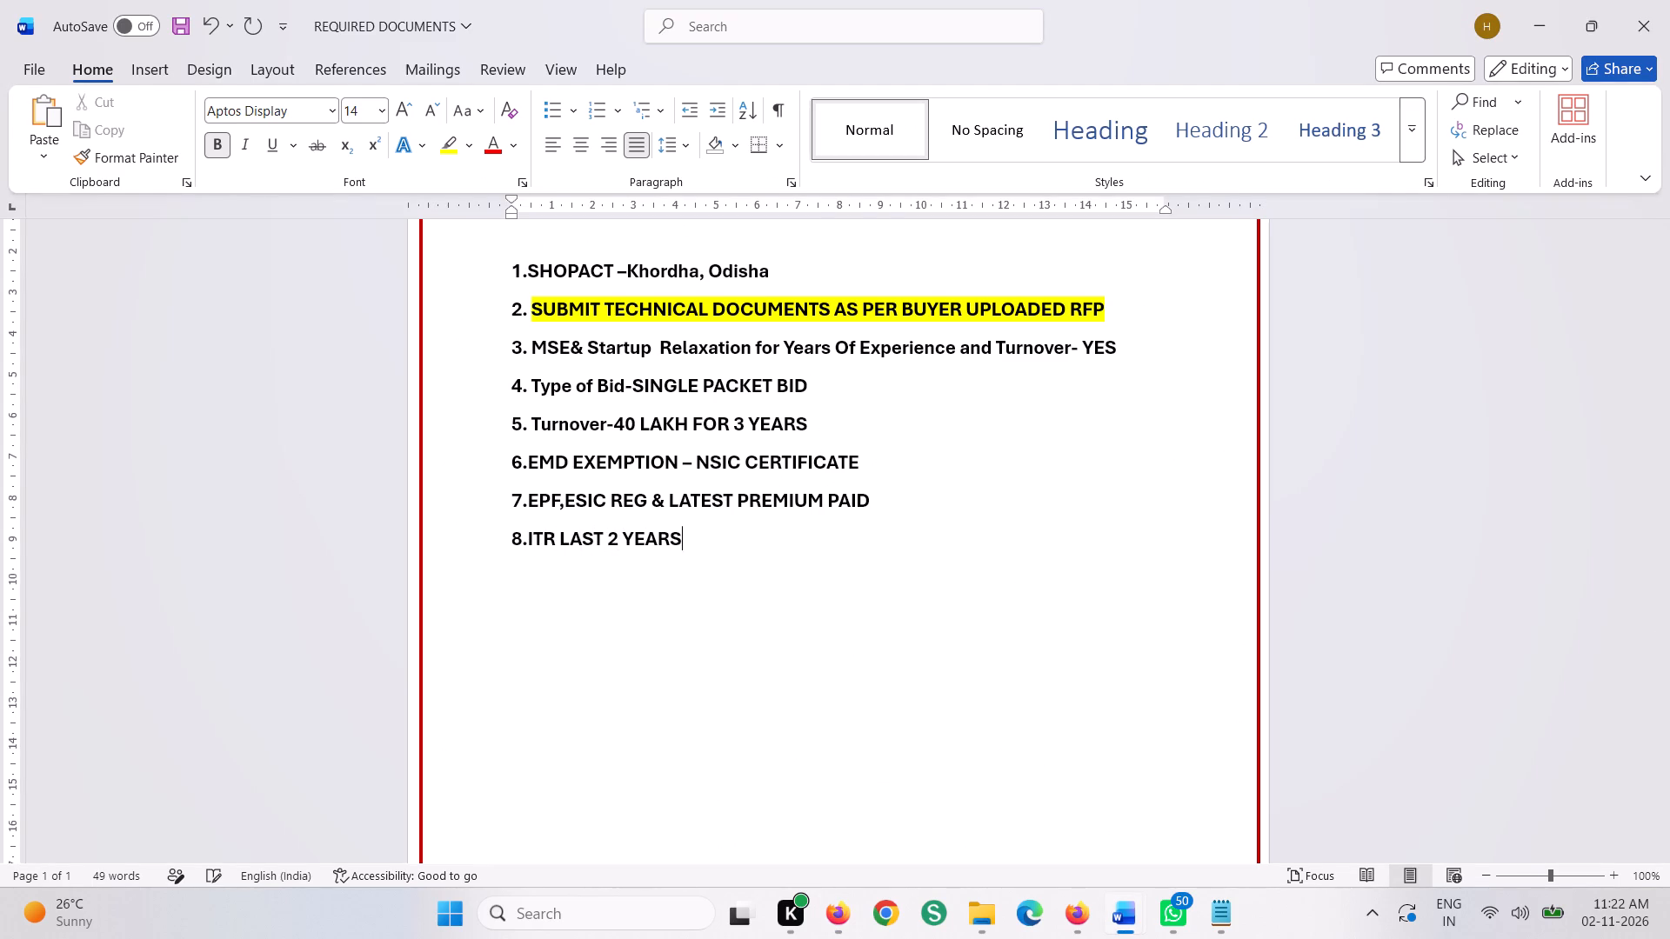
Start item 9 below the ITR line.
{"action": "key", "text": "Return"}
{"action": "type", "text": "9."}
Copy a screenshot of clause 2.3.1 Affidavit under Statutory parameters in the RFP PDF.
{"action": "key", "text": "alt+Tab"}
{"action": "left_click", "coordinate": [764, 379]}
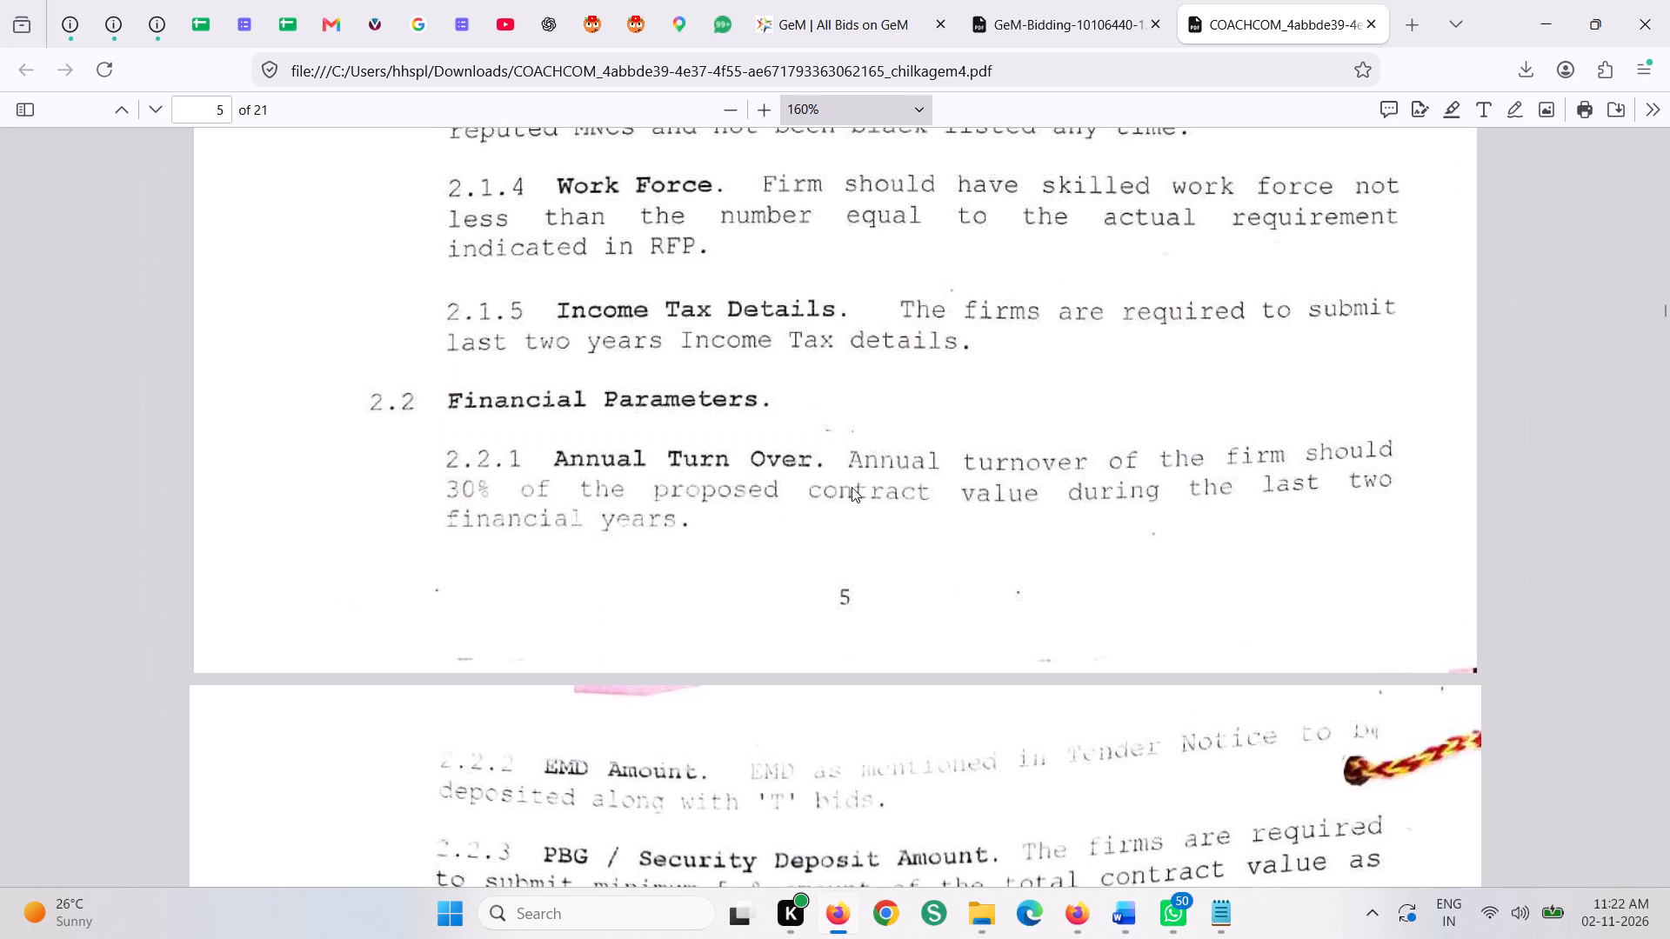
{"action": "scroll", "coordinate": [941, 559], "scroll_direction": "down", "scroll_amount": 1}
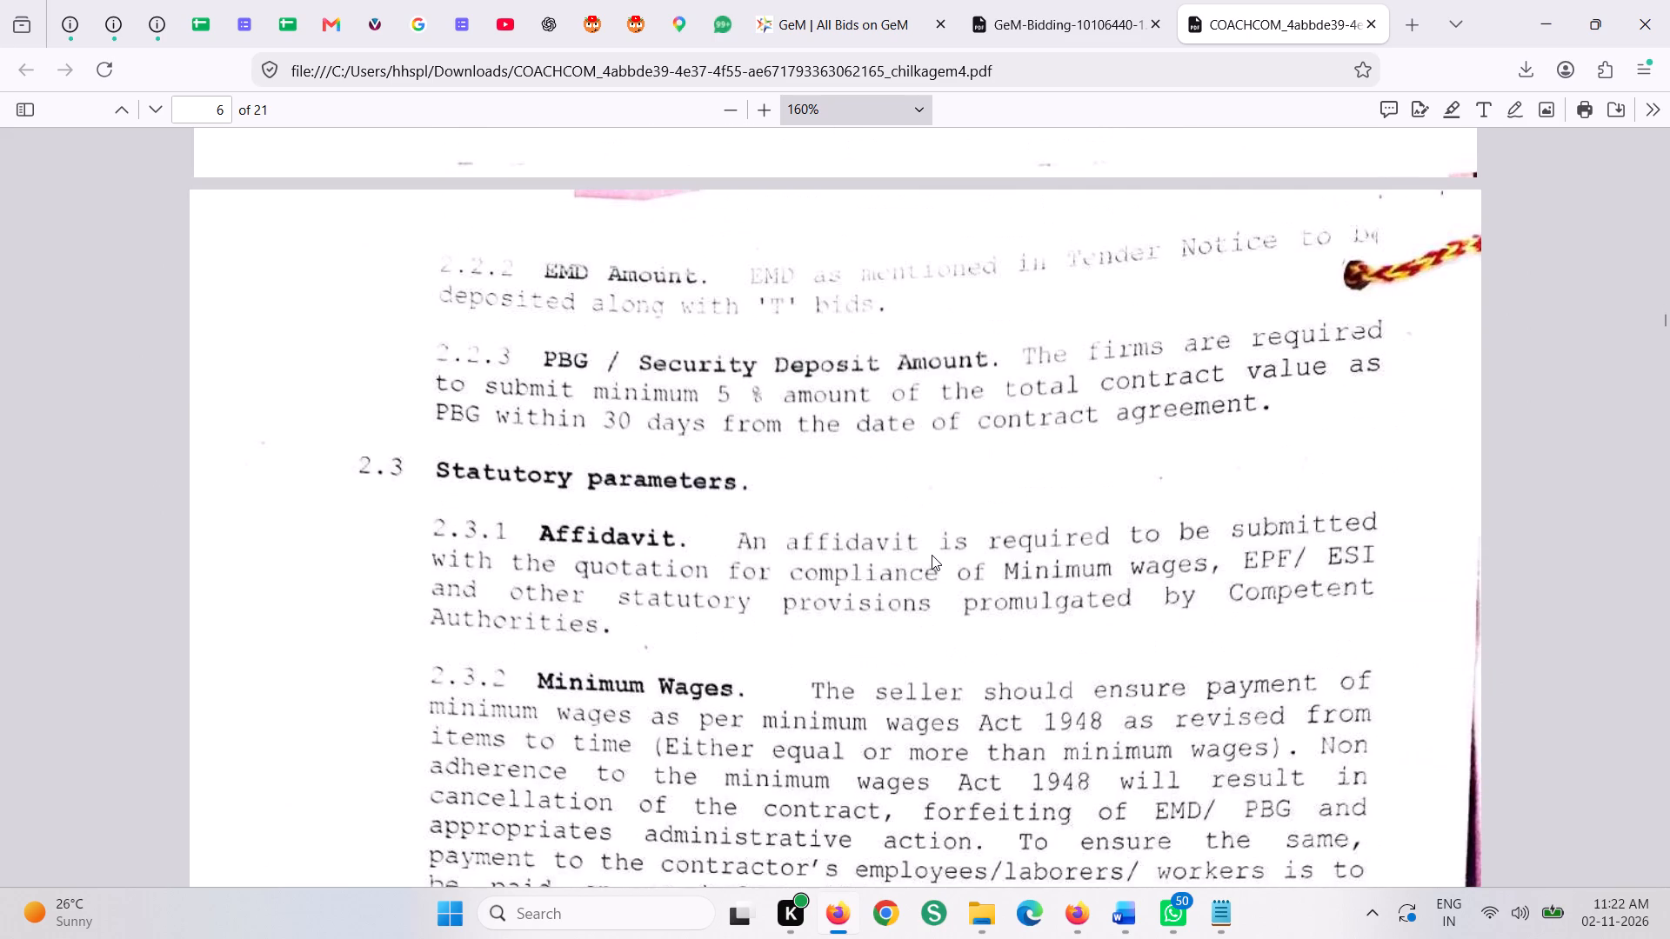
{"action": "scroll", "coordinate": [945, 550], "scroll_direction": "up", "scroll_amount": 1}
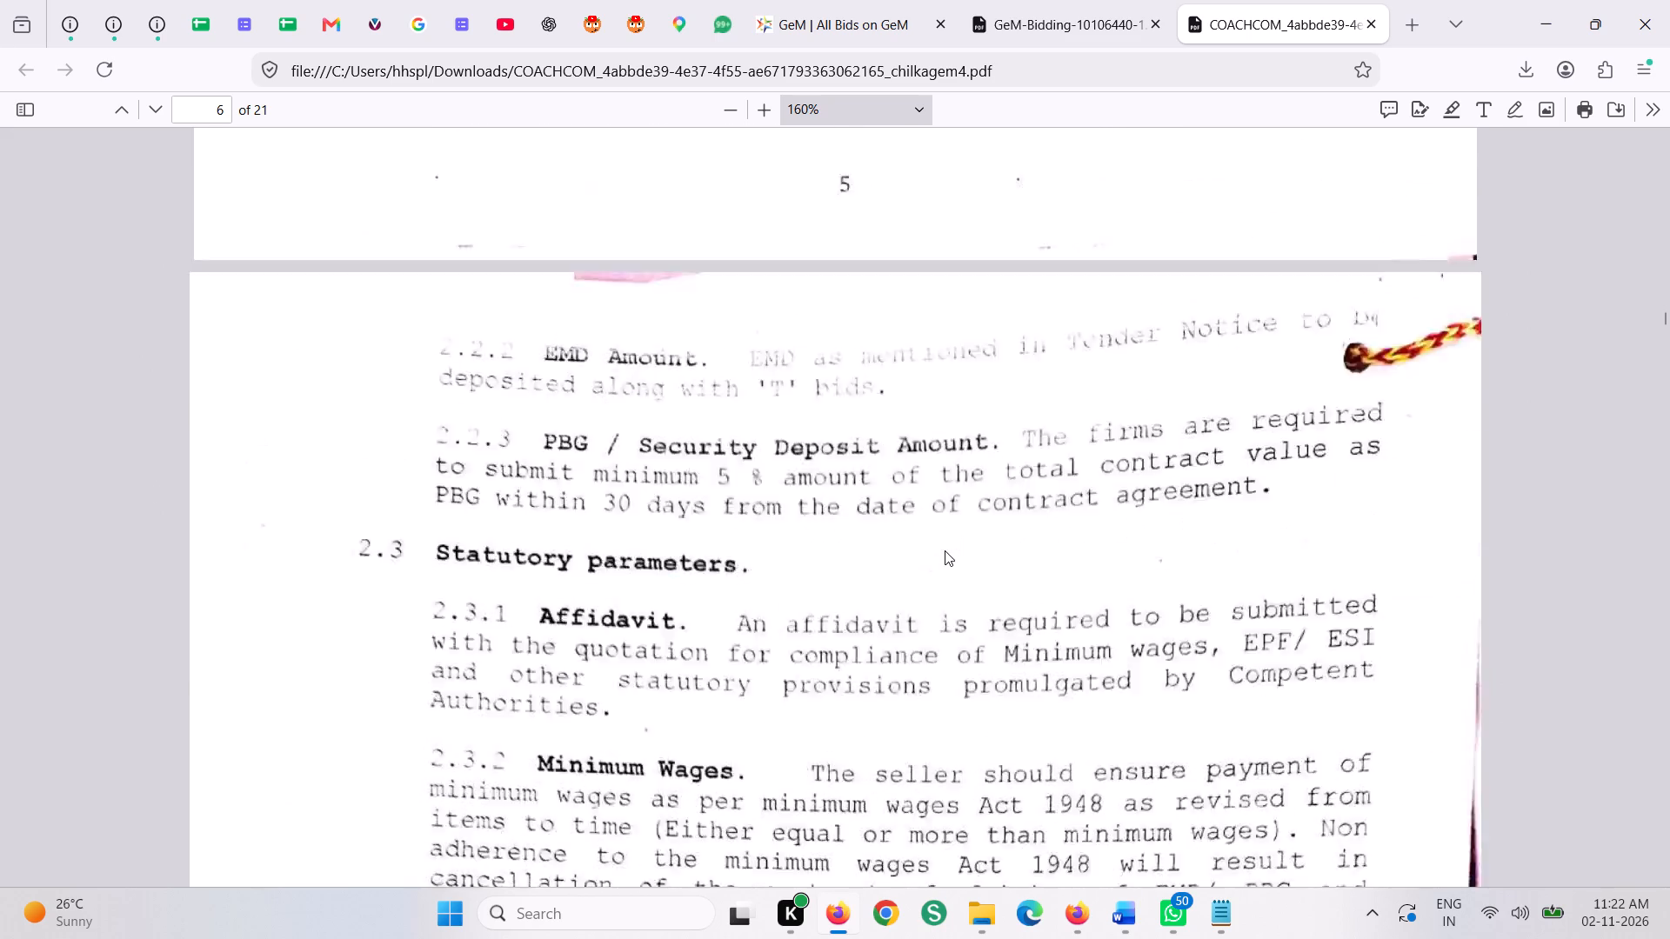
{"action": "scroll", "coordinate": [940, 559], "scroll_direction": "down", "scroll_amount": 1}
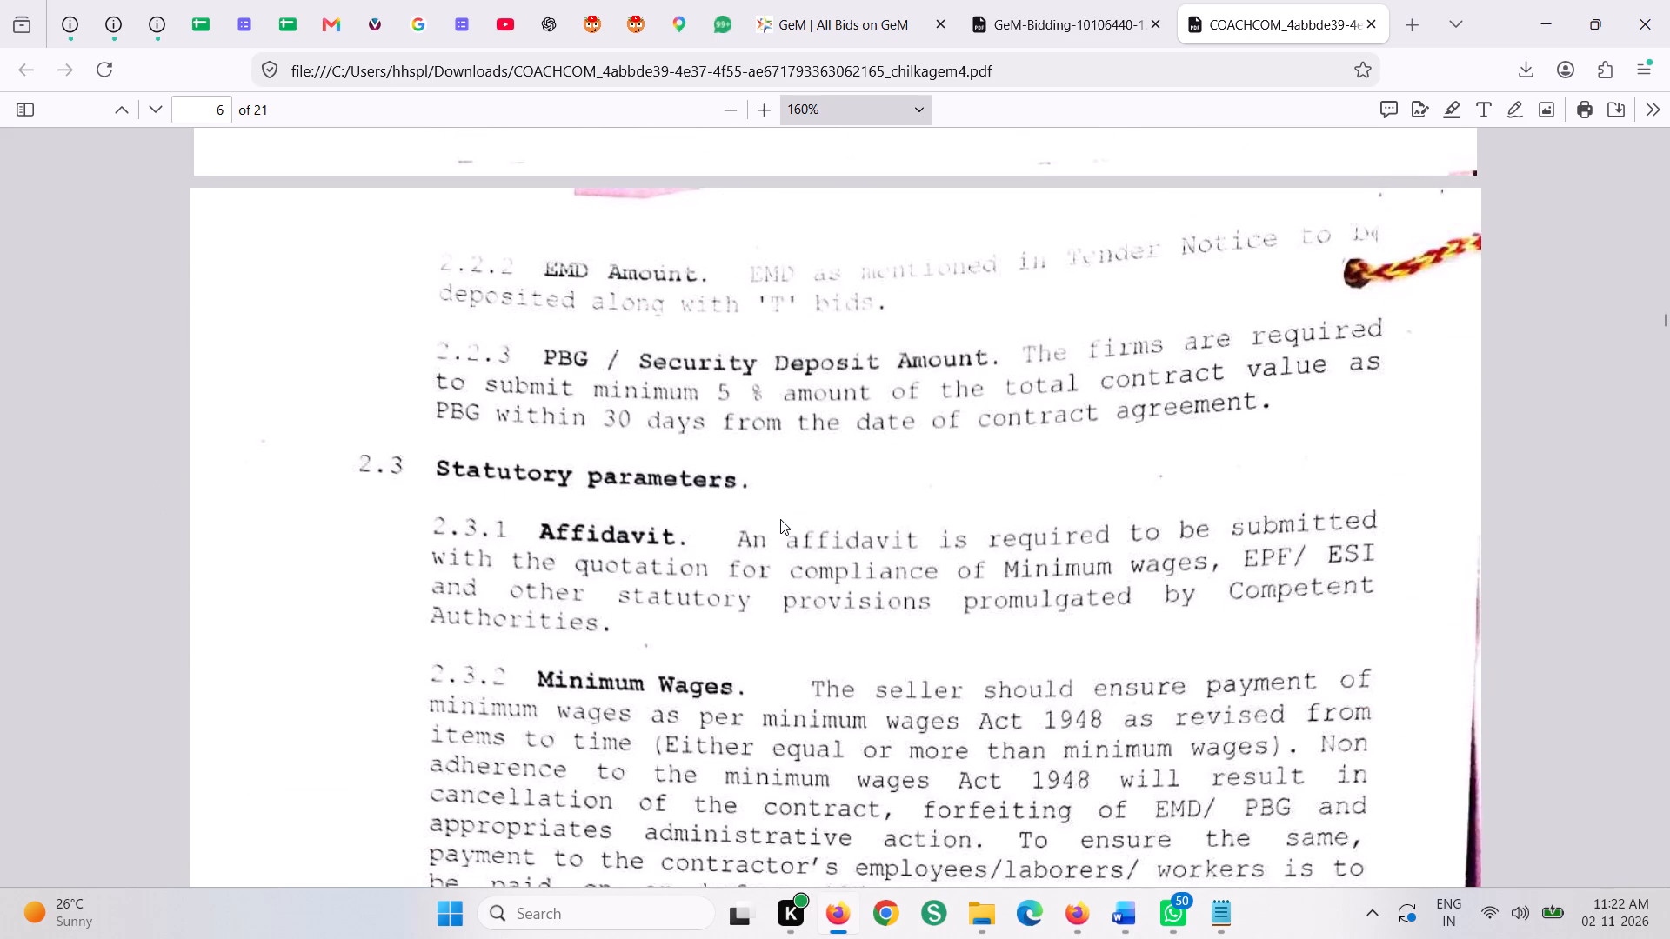
{"action": "key", "text": "ctrl+shift+s"}
{"action": "left_click_drag", "start_coordinate": [369, 470], "coordinate": [1553, 662]}
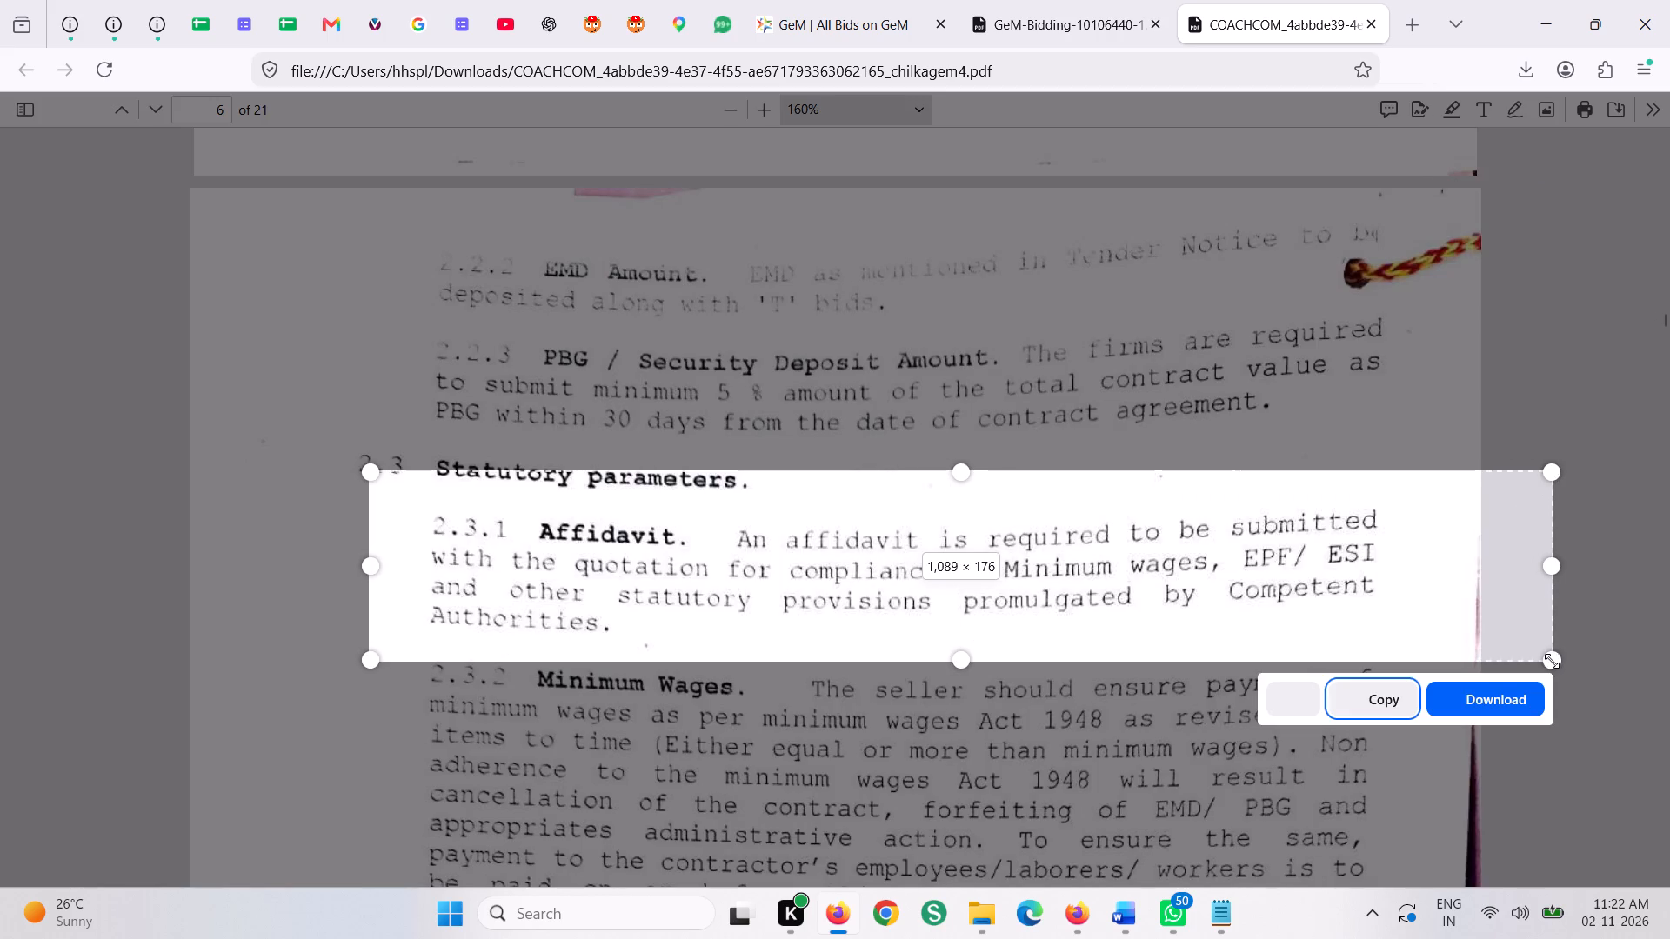
{"action": "left_click", "coordinate": [1388, 700]}
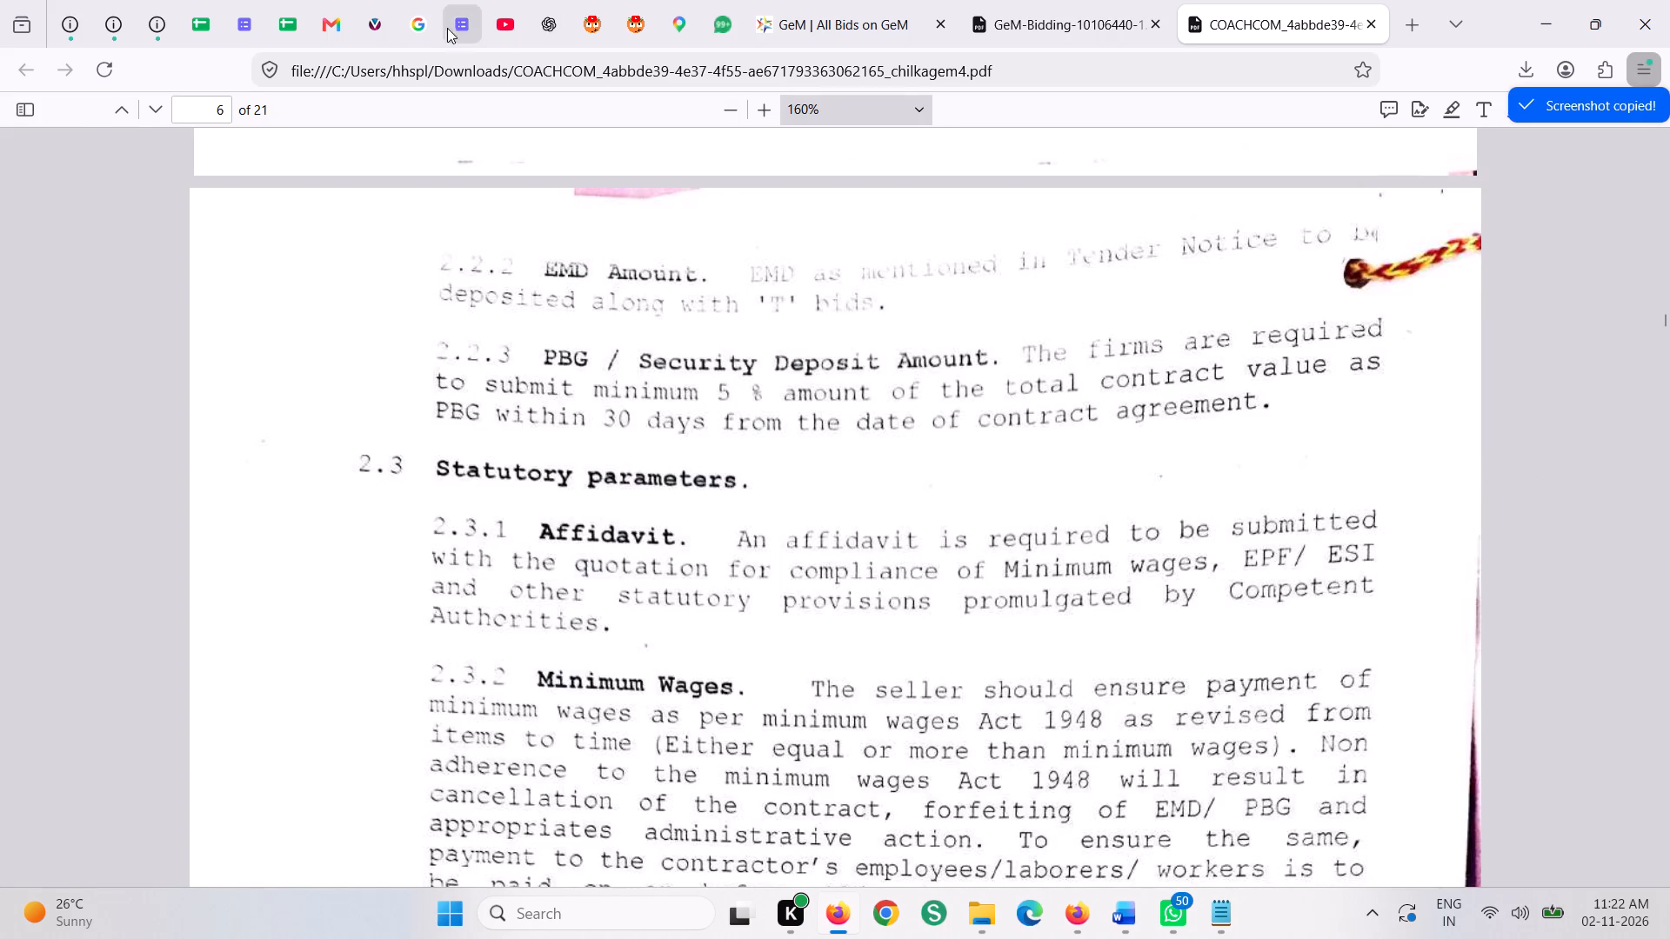
Run a Google Lens image search on the copied Affidavit clause screenshot.
{"action": "left_click", "coordinate": [417, 28]}
{"action": "left_click", "coordinate": [1114, 158]}
{"action": "left_click", "coordinate": [1070, 152]}
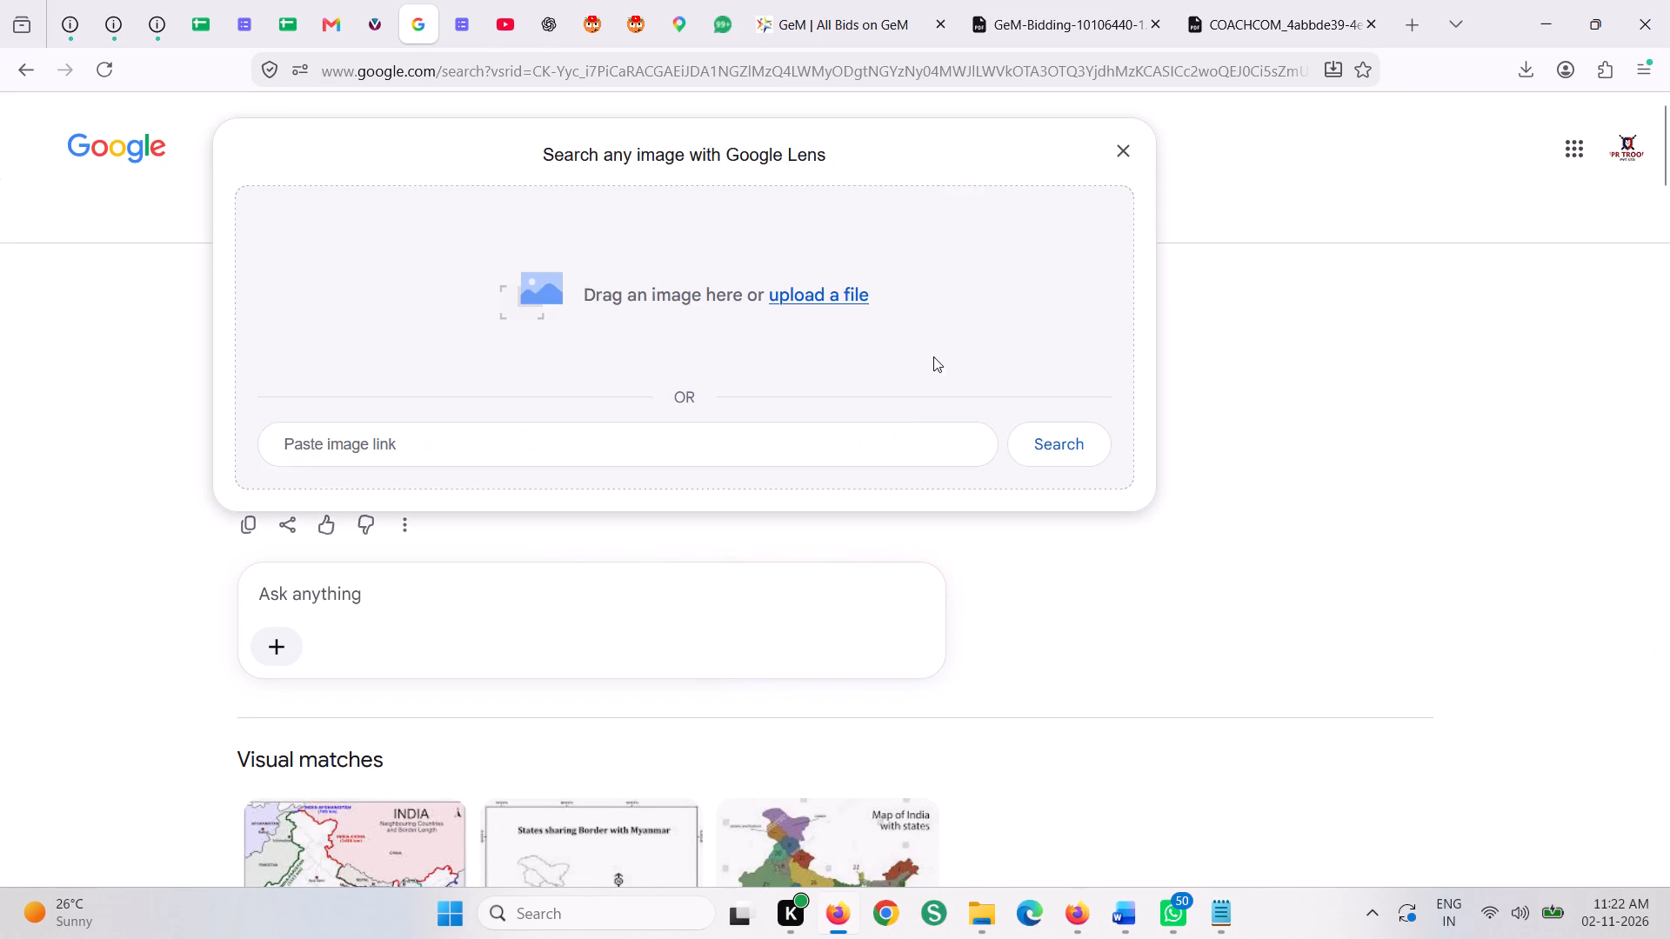
{"action": "left_click", "coordinate": [903, 420]}
{"action": "key", "text": "ctrl+v"}
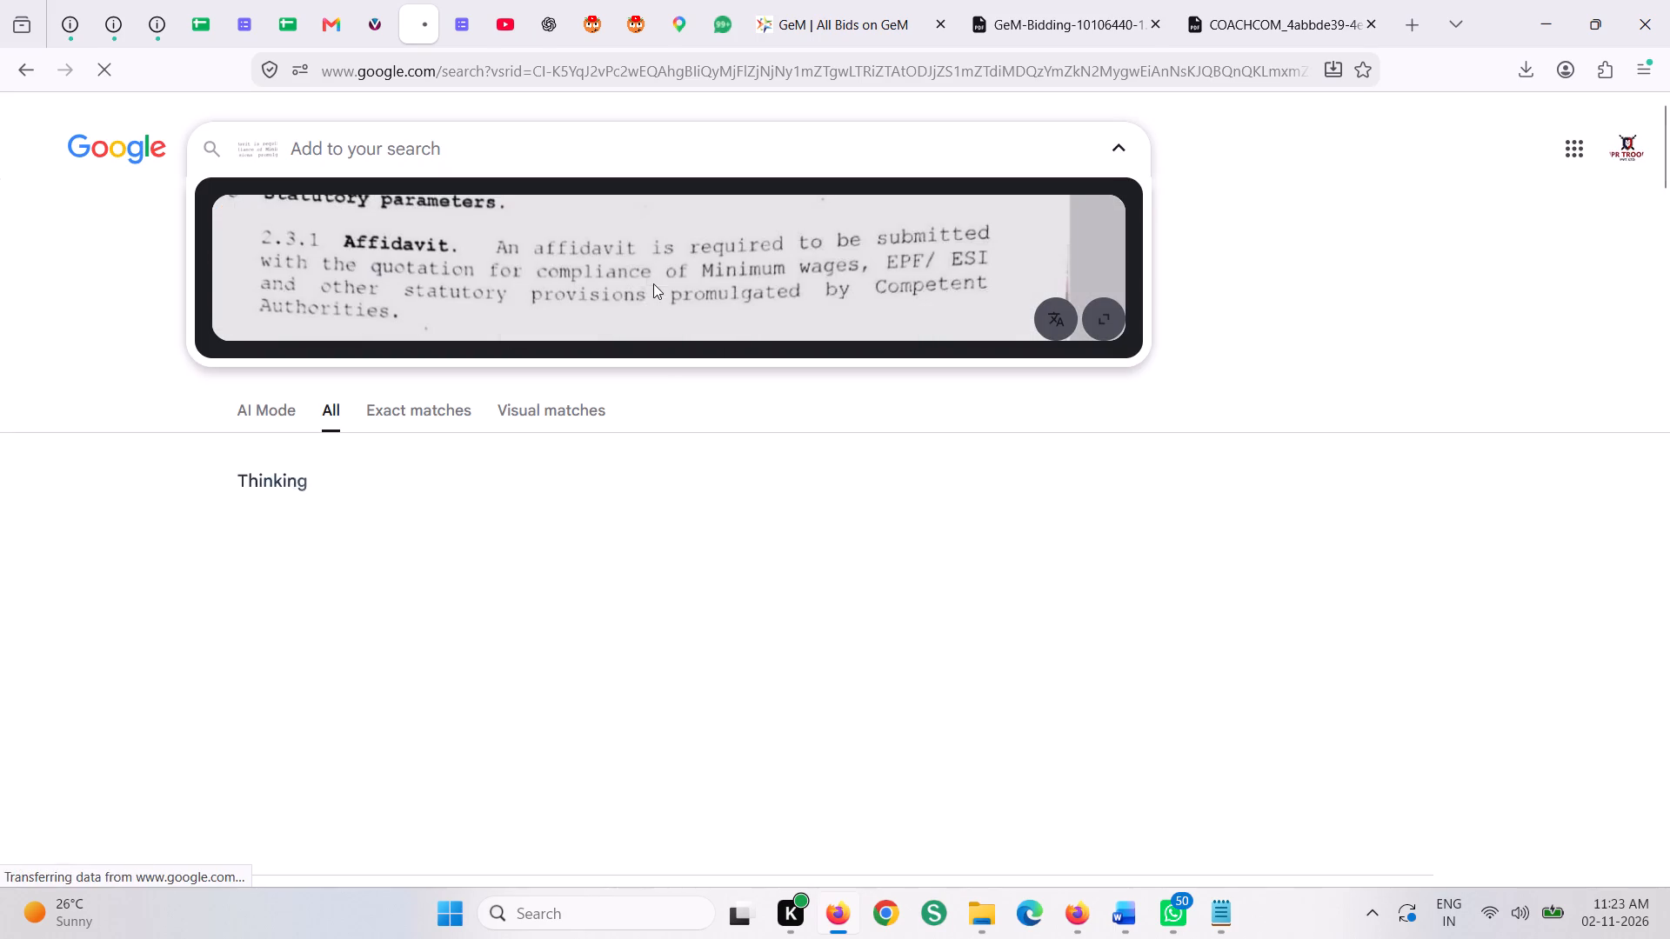
Copy the recognised clause text from "Affidavit." to "Competent Authorities." and paste it as item 9 in the Word list.
{"action": "left_click", "coordinate": [352, 242]}
{"action": "left_click_drag", "start_coordinate": [352, 242], "coordinate": [444, 312]}
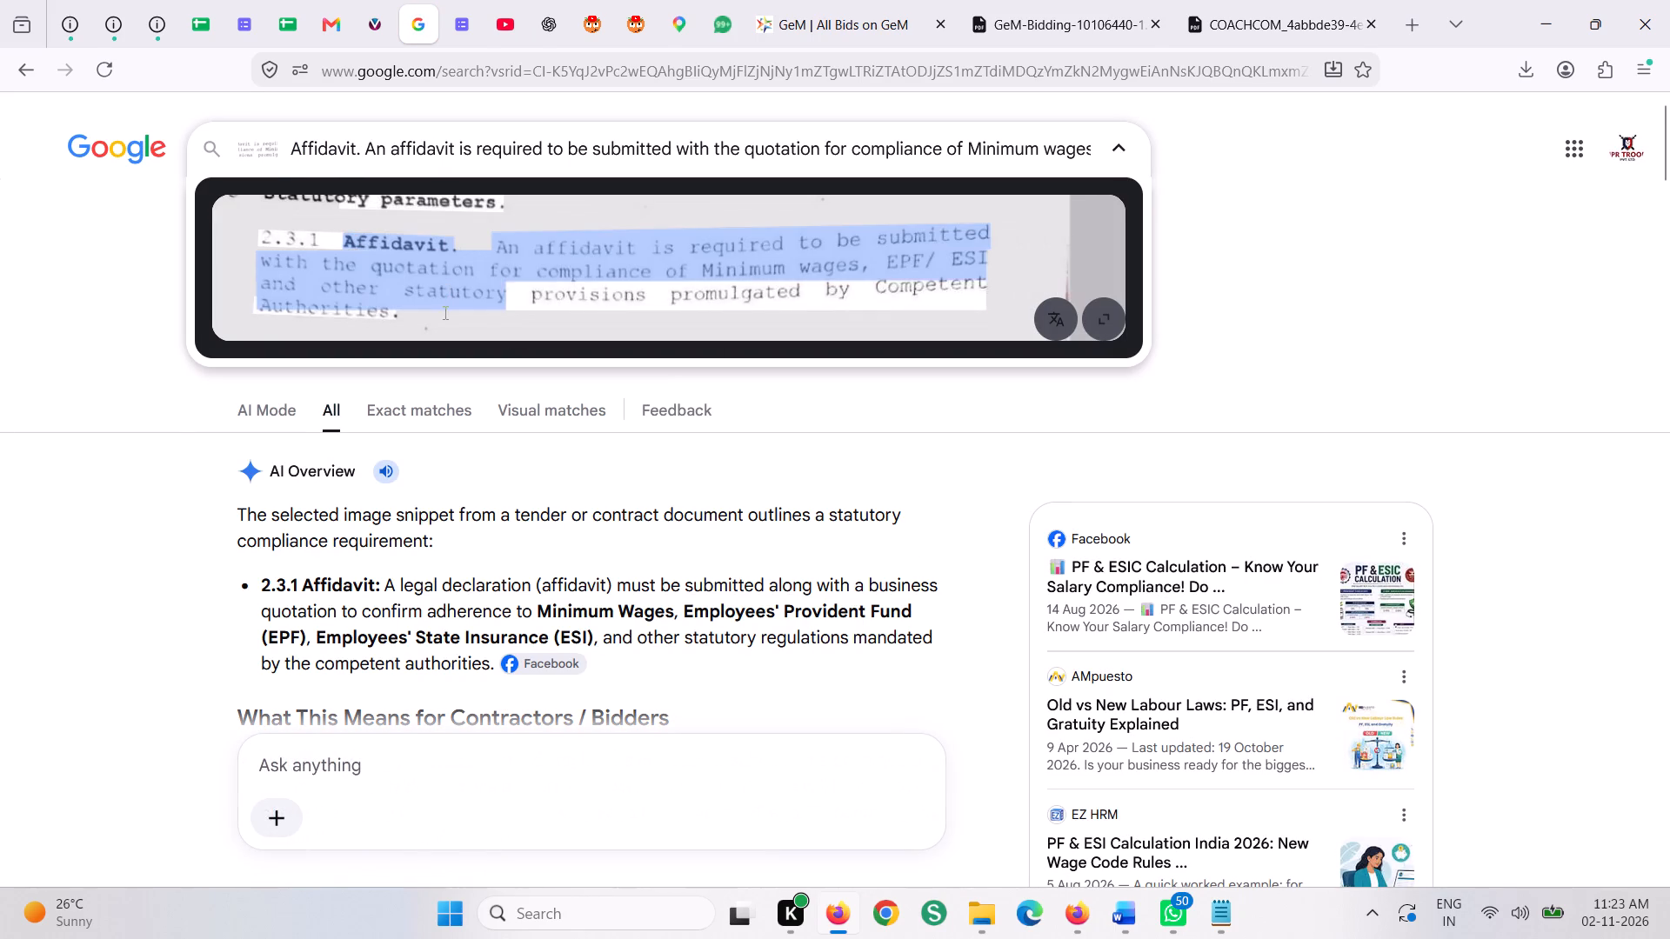
{"action": "left_click_drag", "start_coordinate": [444, 312], "coordinate": [439, 317]}
{"action": "left_click", "coordinate": [561, 233]}
{"action": "key", "text": "alt+Tab"}
{"action": "key", "text": "ctrl+v"}
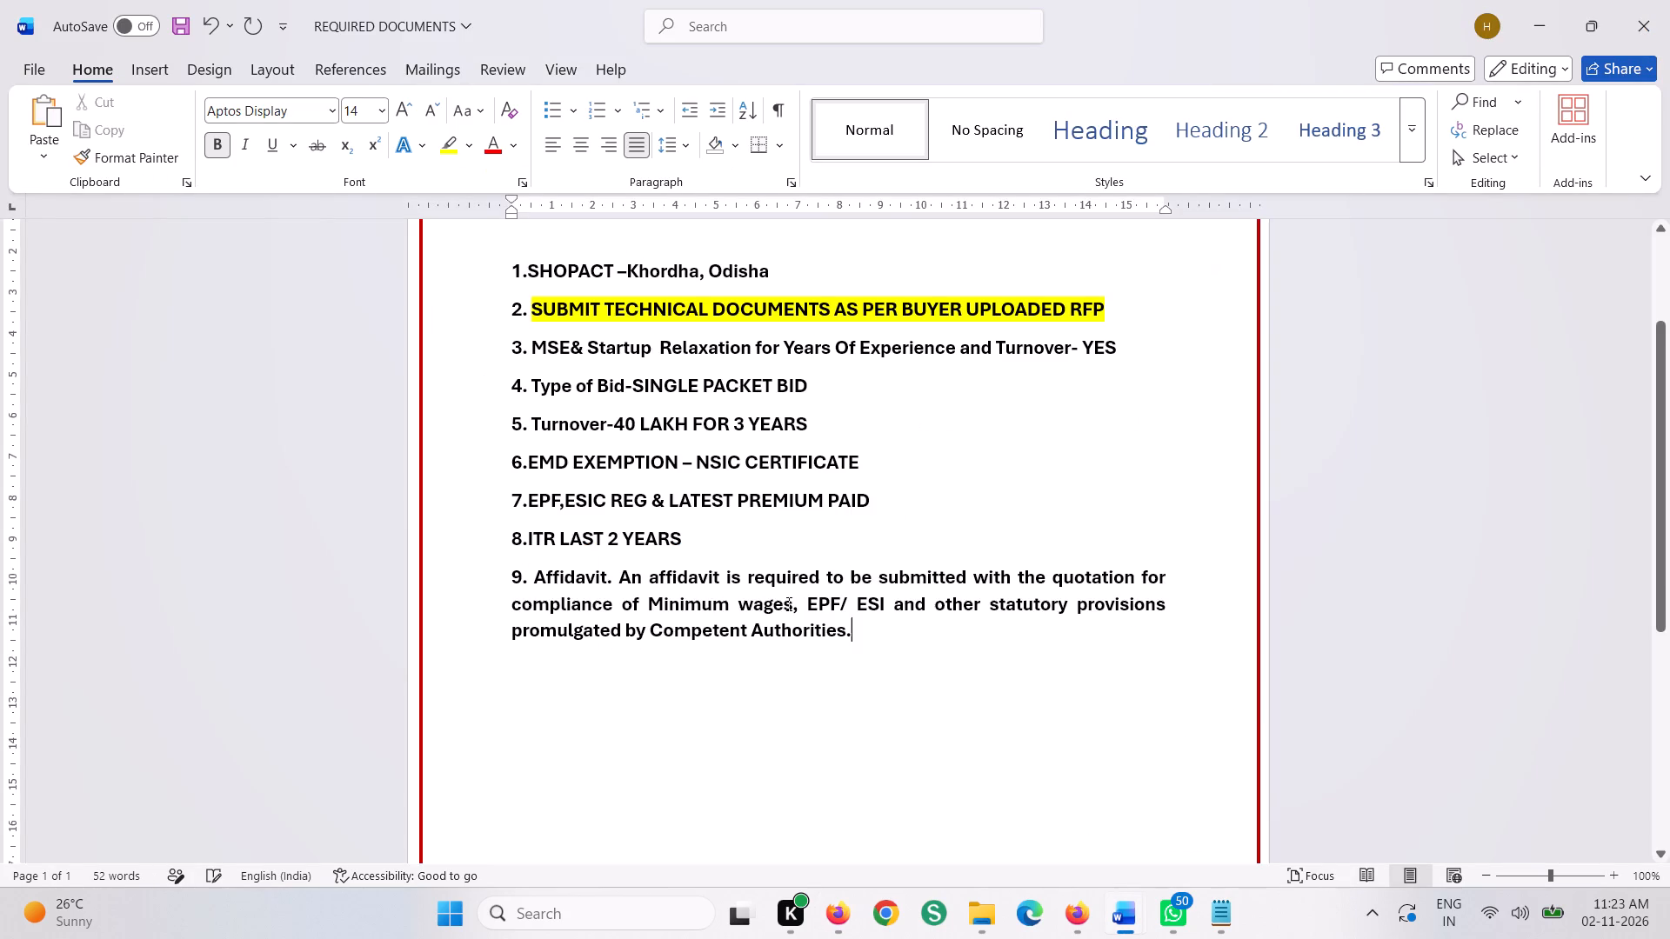
Add item 10 "POLICE VERIFICATION" to the list, based on clause 2.4.5 of the RFP.
{"action": "key", "text": "Return"}
{"action": "type", "text": "10."}
{"action": "key", "text": "alt+Tab"}
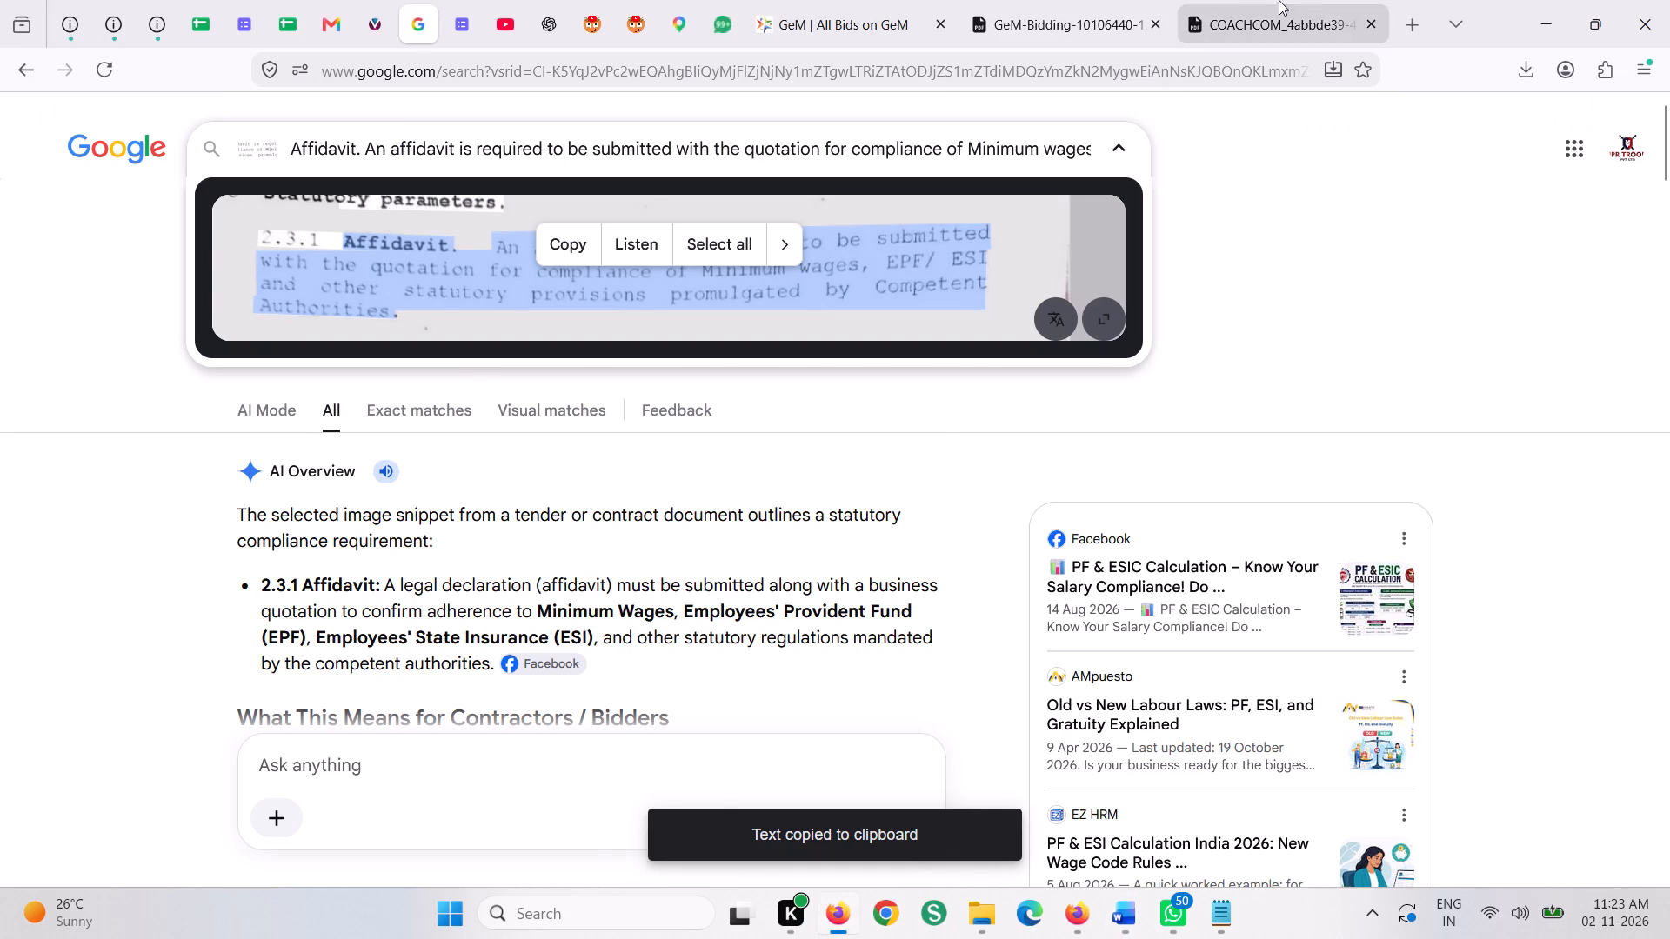
{"action": "left_click", "coordinate": [1327, 0]}
{"action": "scroll", "coordinate": [1061, 382], "scroll_direction": "down", "scroll_amount": 1}
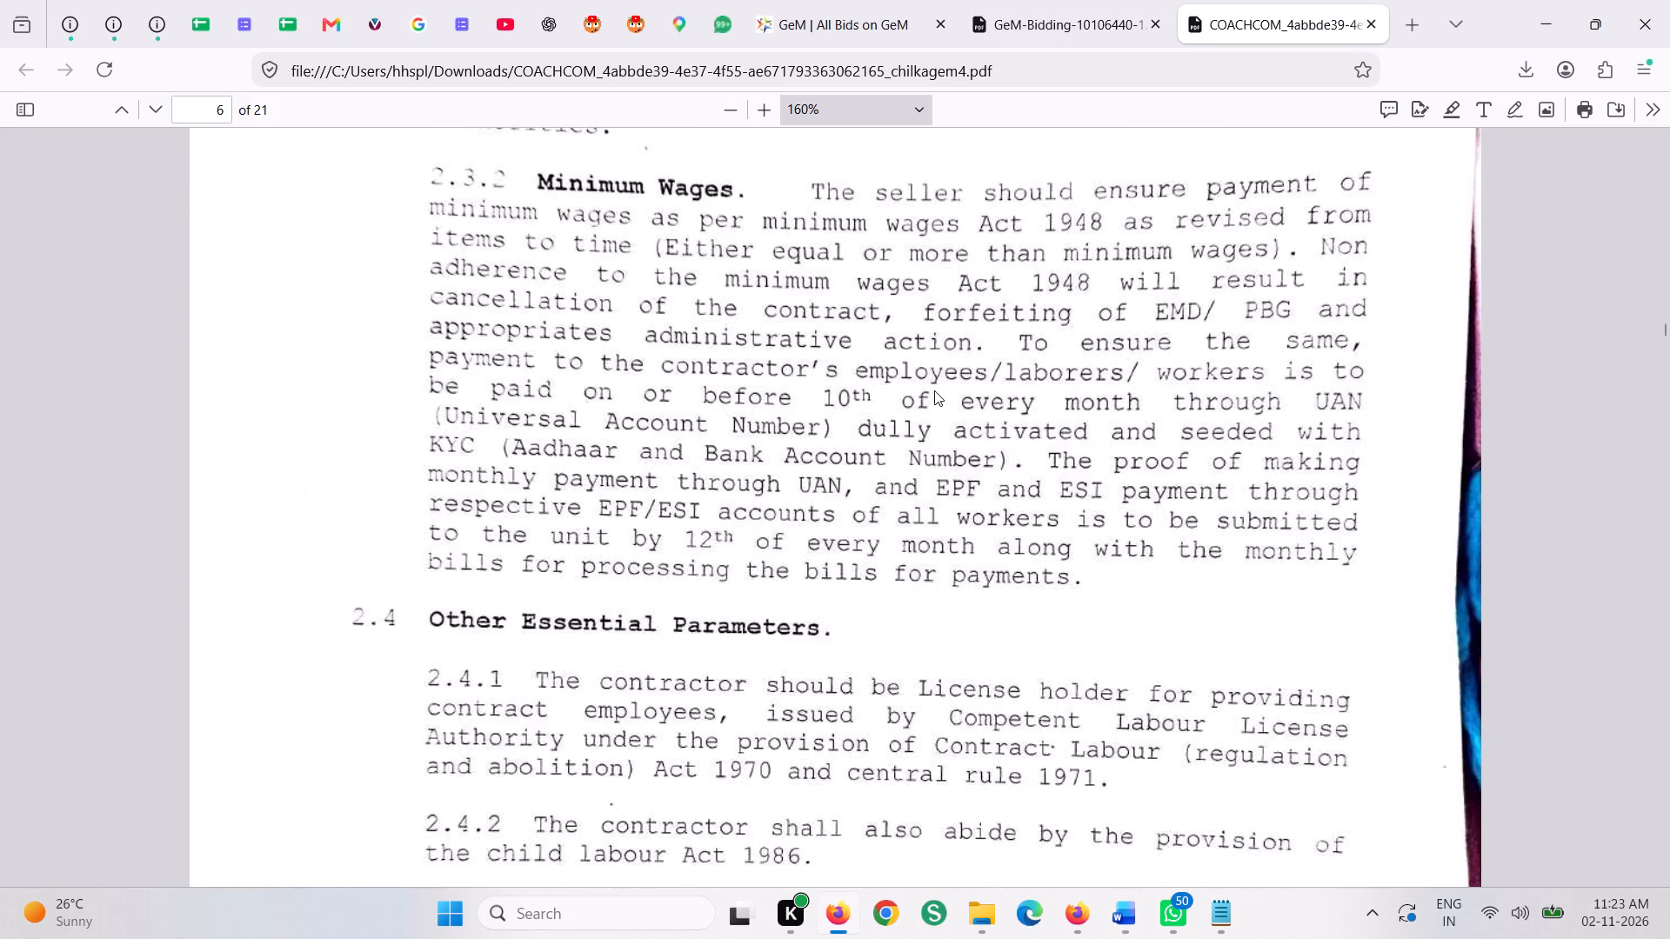
{"action": "scroll", "coordinate": [1015, 416], "scroll_direction": "down", "scroll_amount": 1}
{"action": "scroll", "coordinate": [832, 407], "scroll_direction": "down", "scroll_amount": 1}
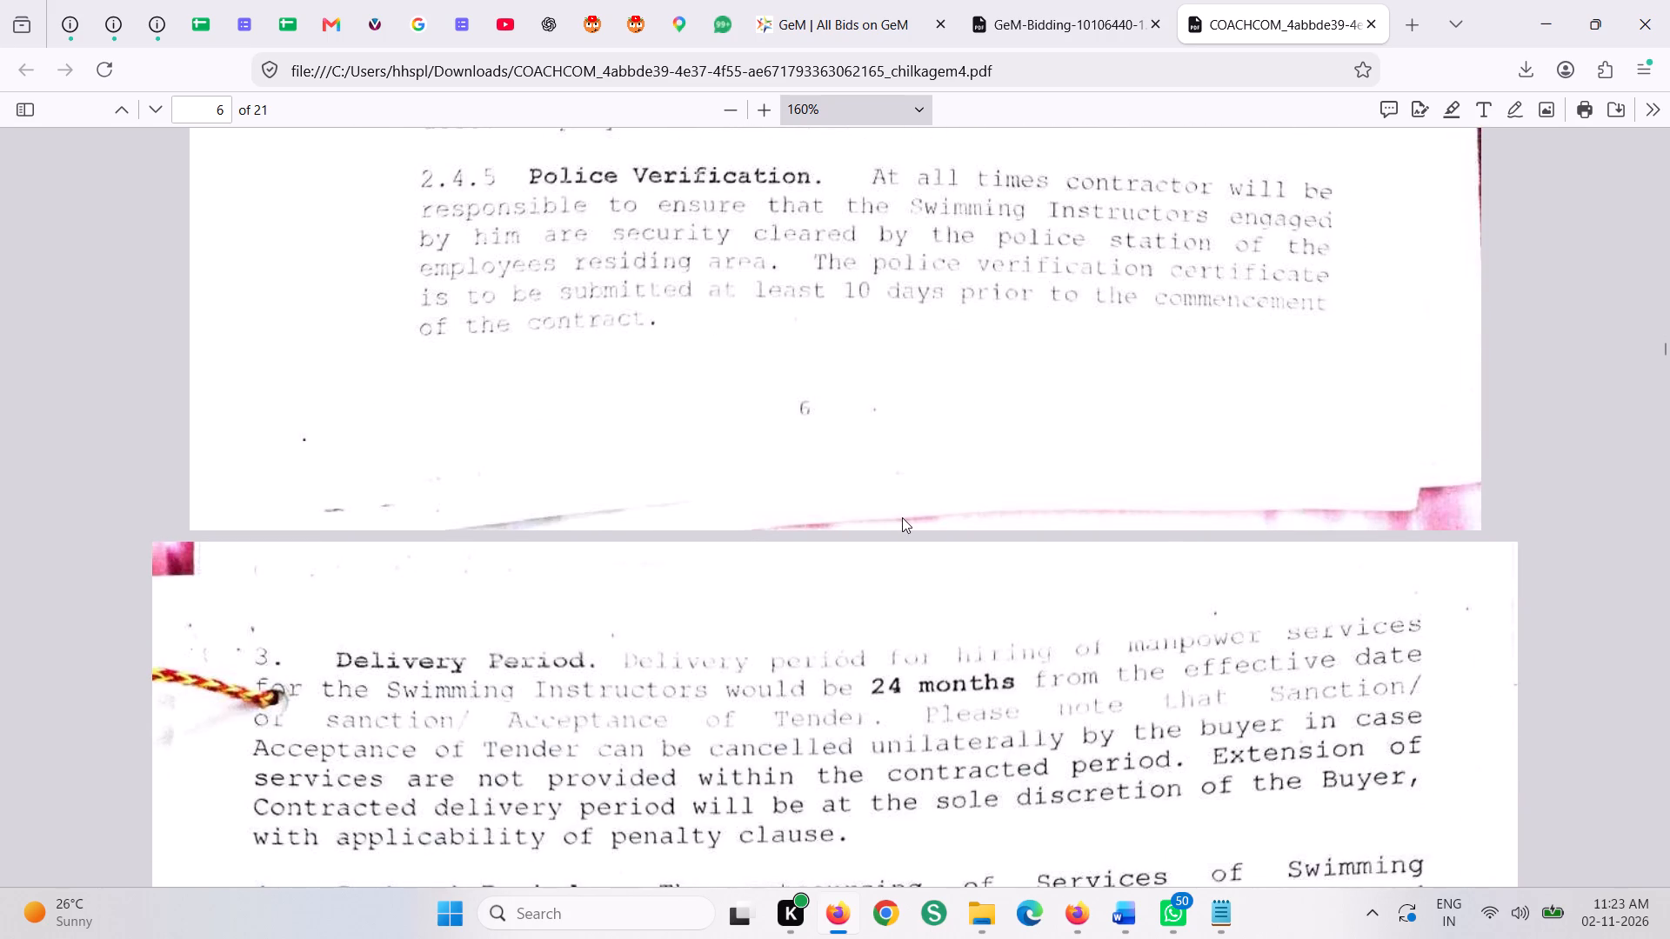
{"action": "key", "text": "alt+Tab"}
{"action": "type", "text": "POLICE VERIFICATION"}
{"action": "key", "text": "space"}
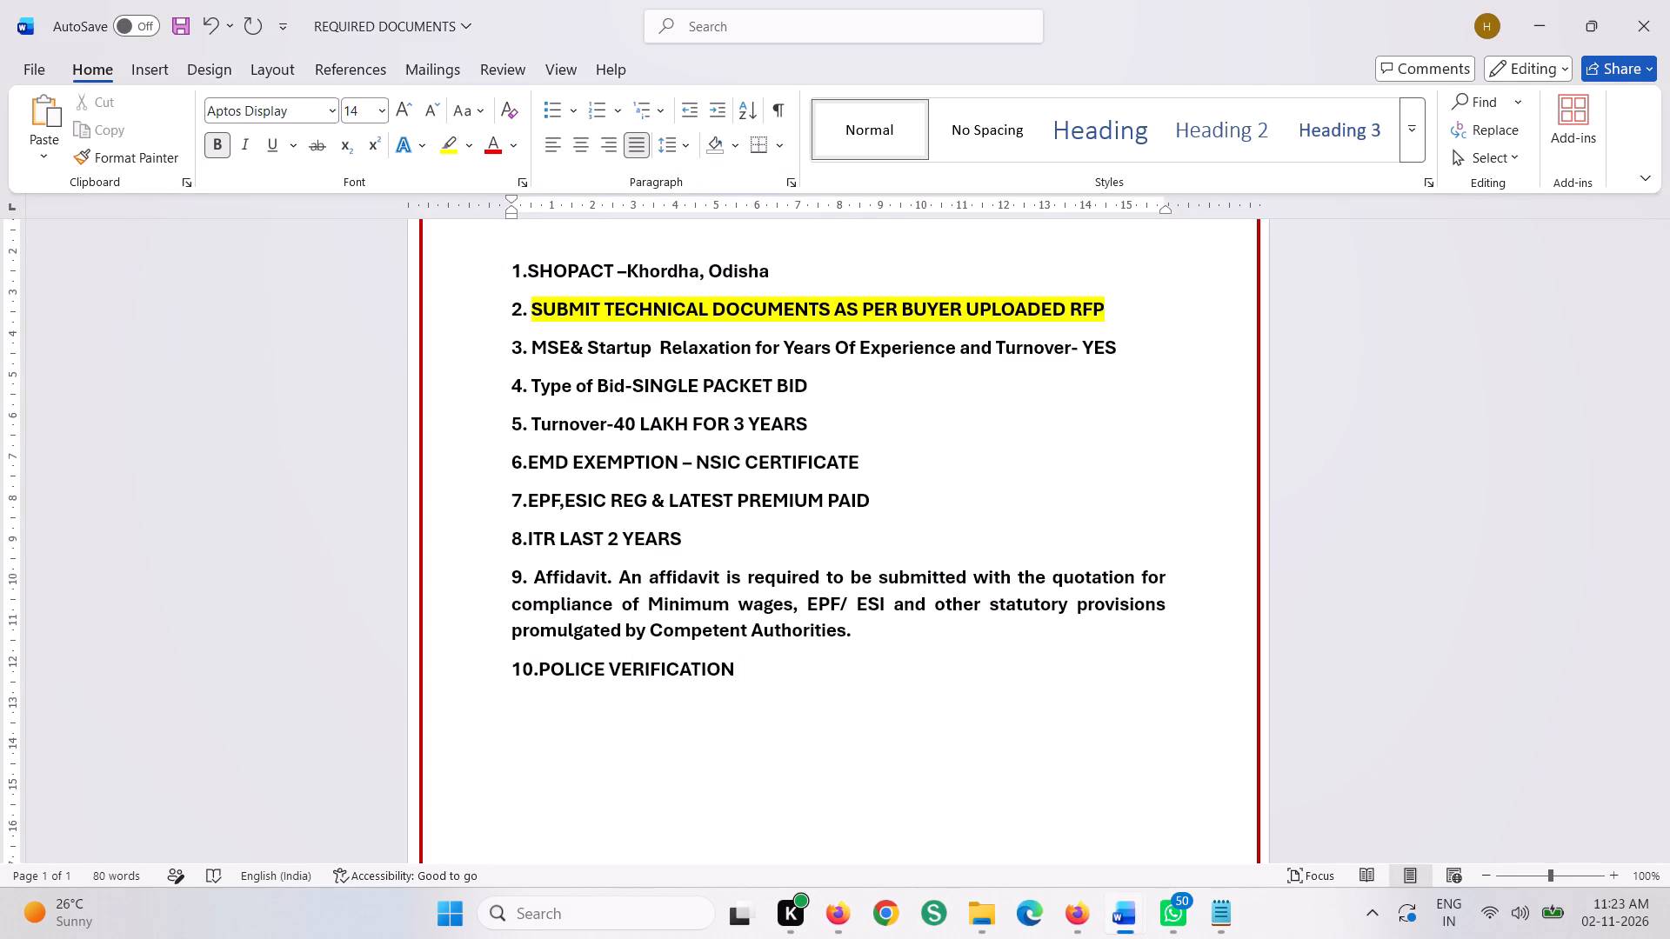
Start item 11 below the police verification line.
{"action": "key", "text": "Return"}
{"action": "type", "text": "11."}
Read through the RFP from page 6 to the technical details of vendor table on page 17, looking for further document requirements.
{"action": "key", "text": "alt+Tab"}
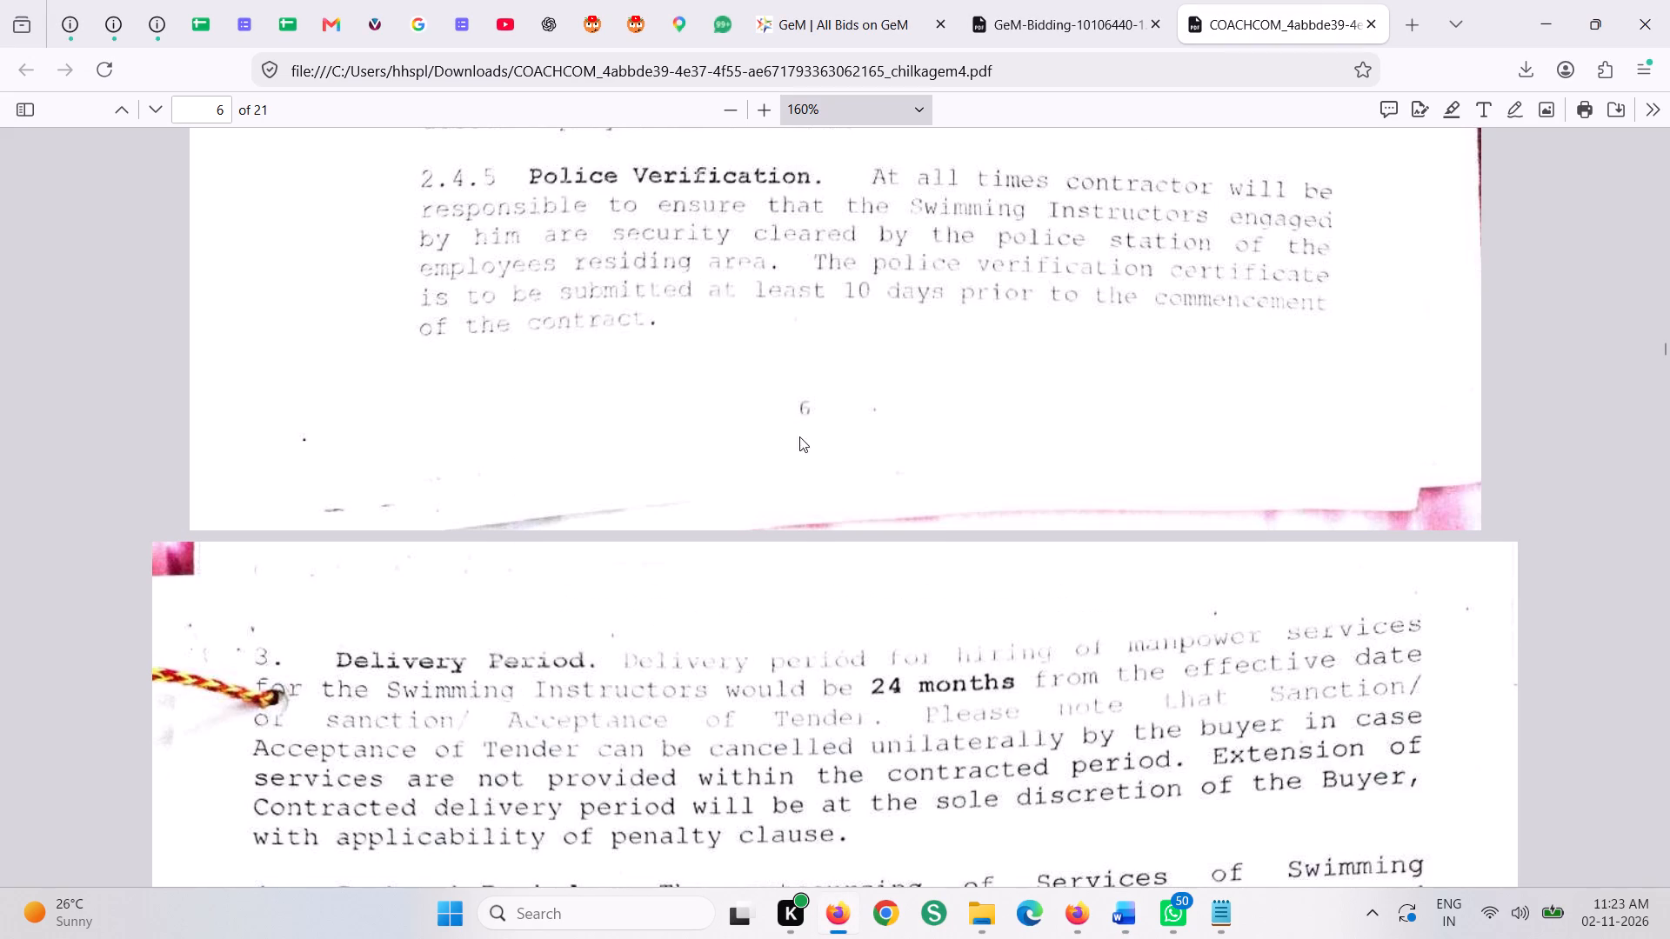
{"action": "scroll", "coordinate": [799, 445], "scroll_direction": "down", "scroll_amount": 2}
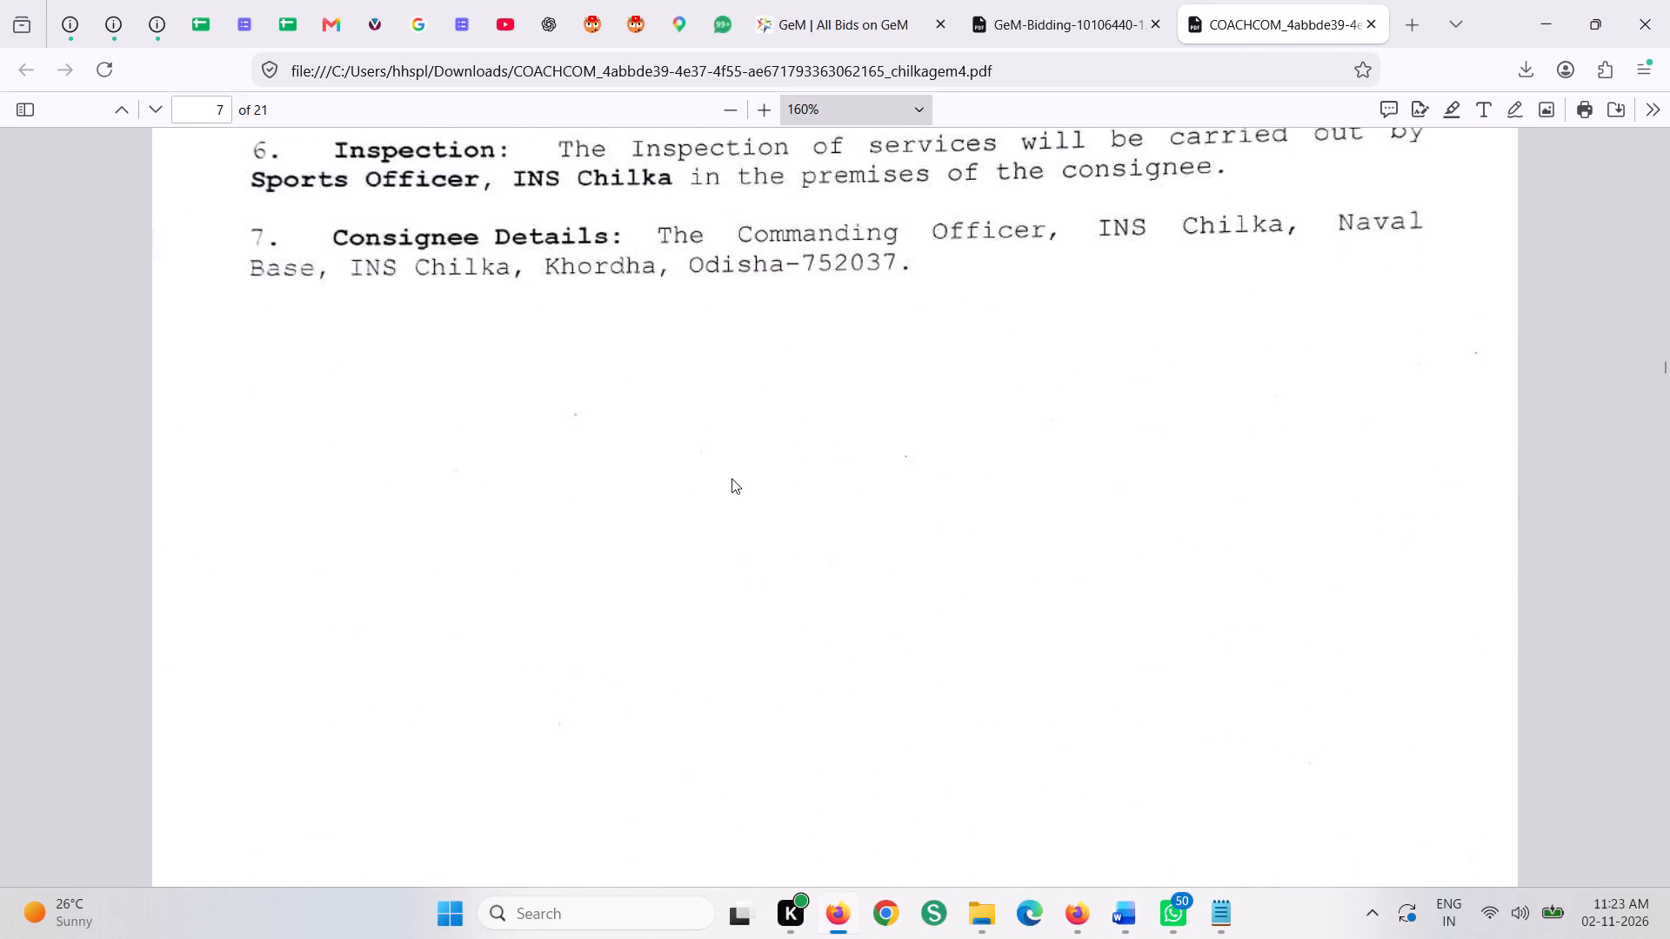
{"action": "scroll", "coordinate": [731, 478], "scroll_direction": "down", "scroll_amount": 5}
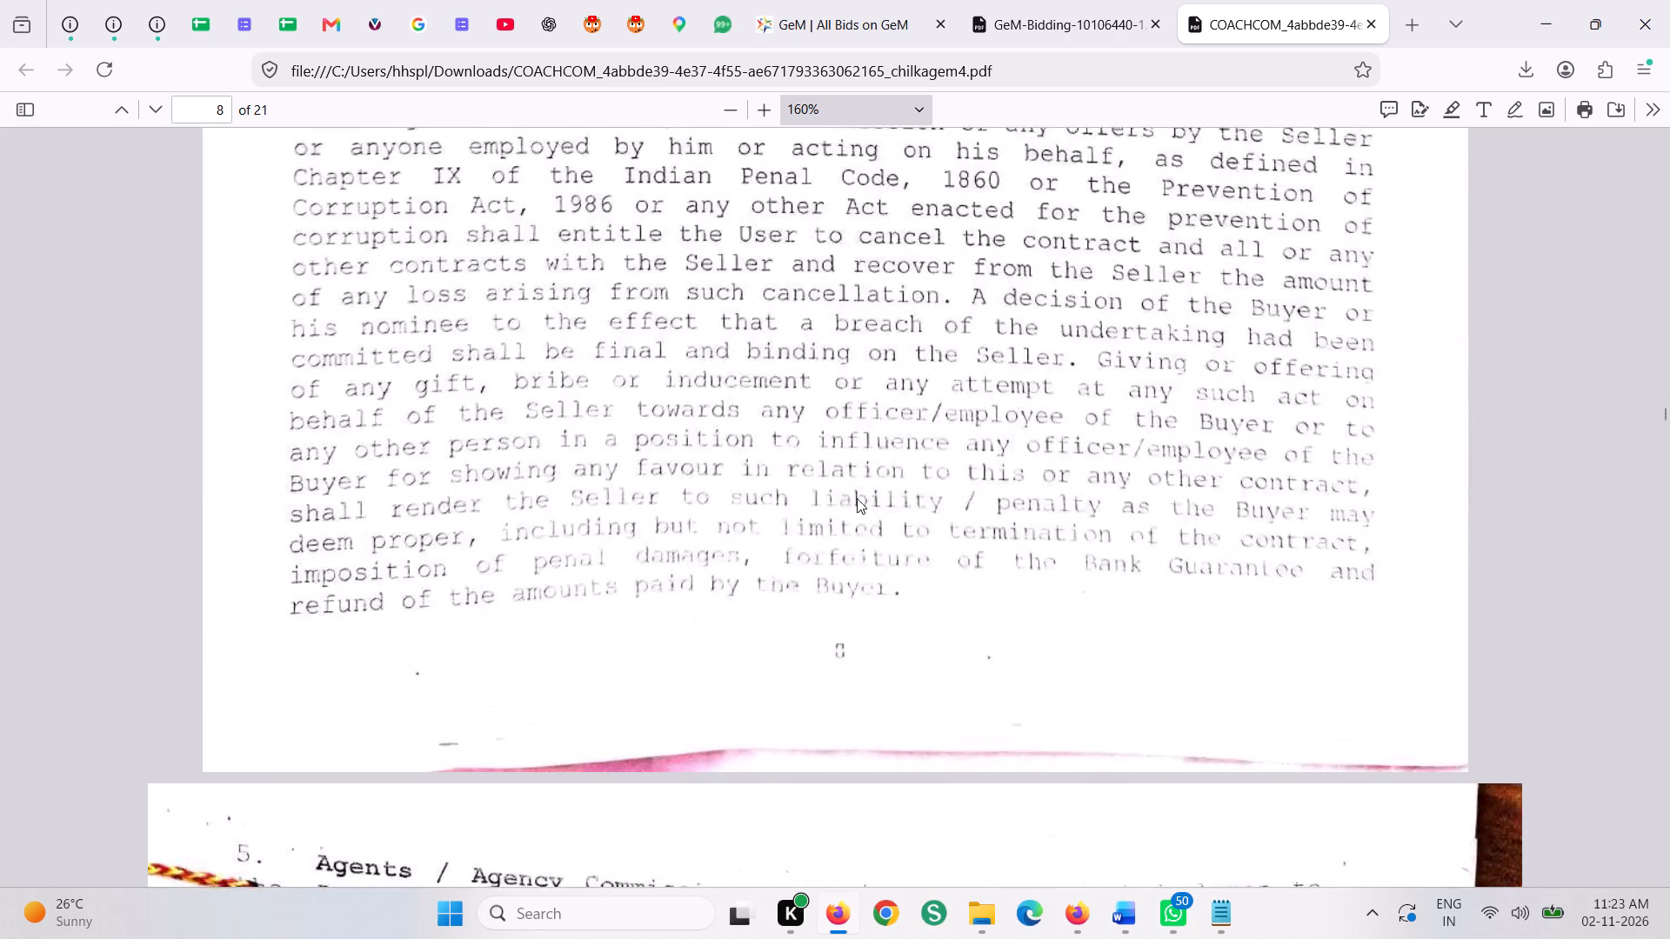
{"action": "scroll", "coordinate": [766, 515], "scroll_direction": "down", "scroll_amount": 4}
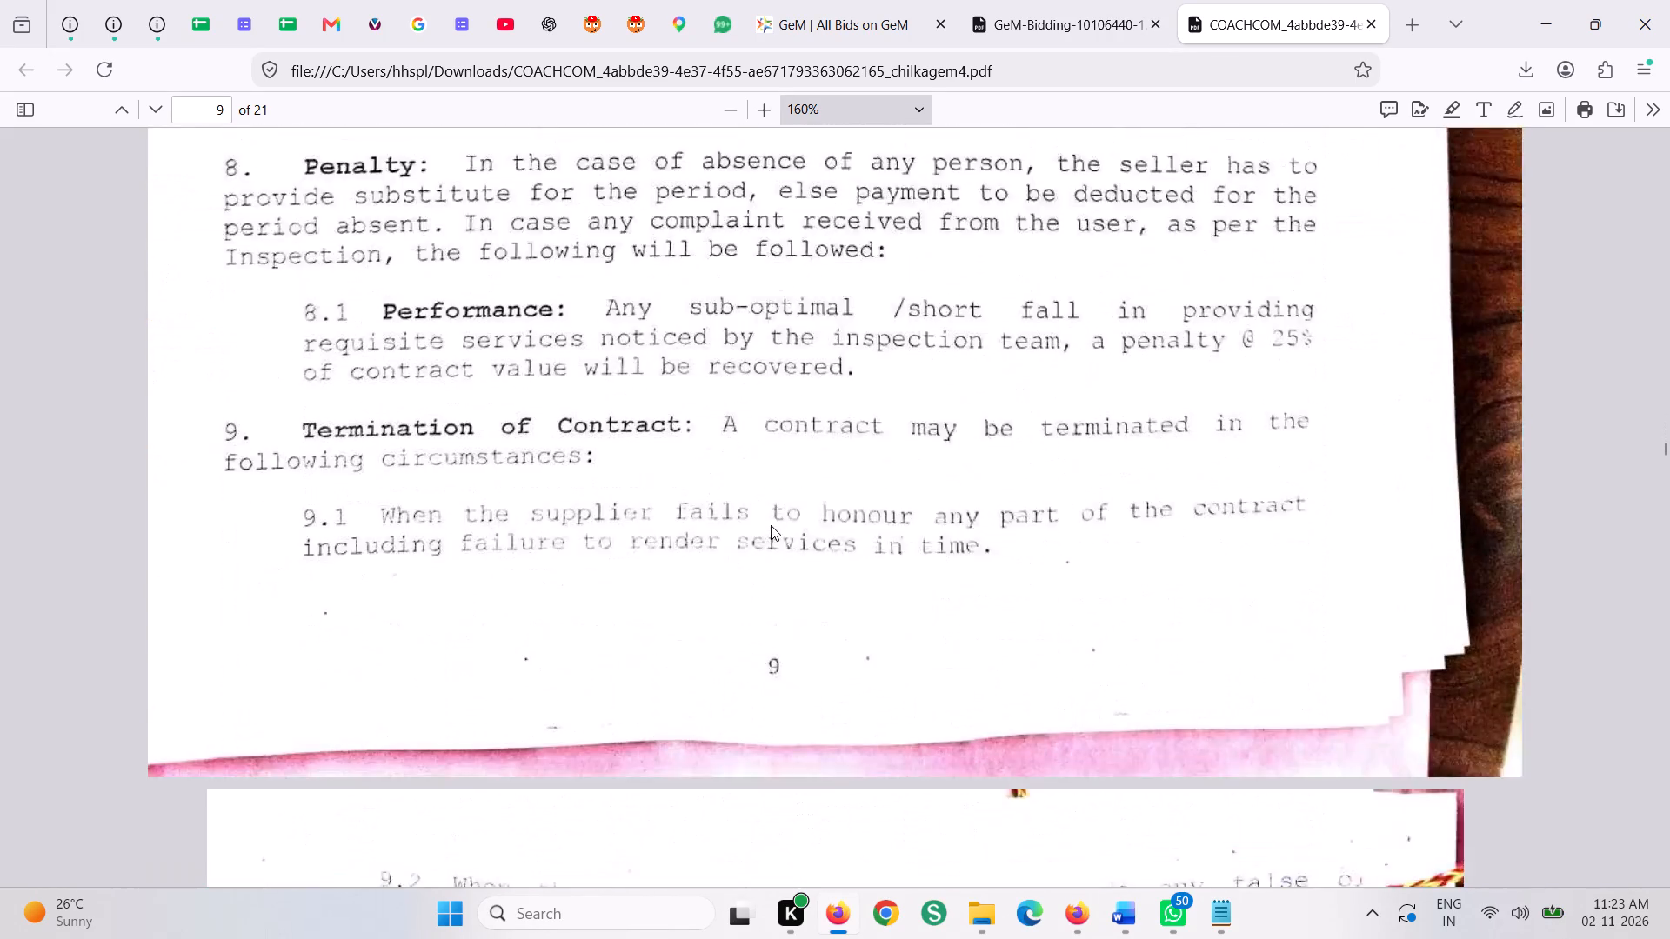
{"action": "scroll", "coordinate": [771, 525], "scroll_direction": "down", "scroll_amount": 5}
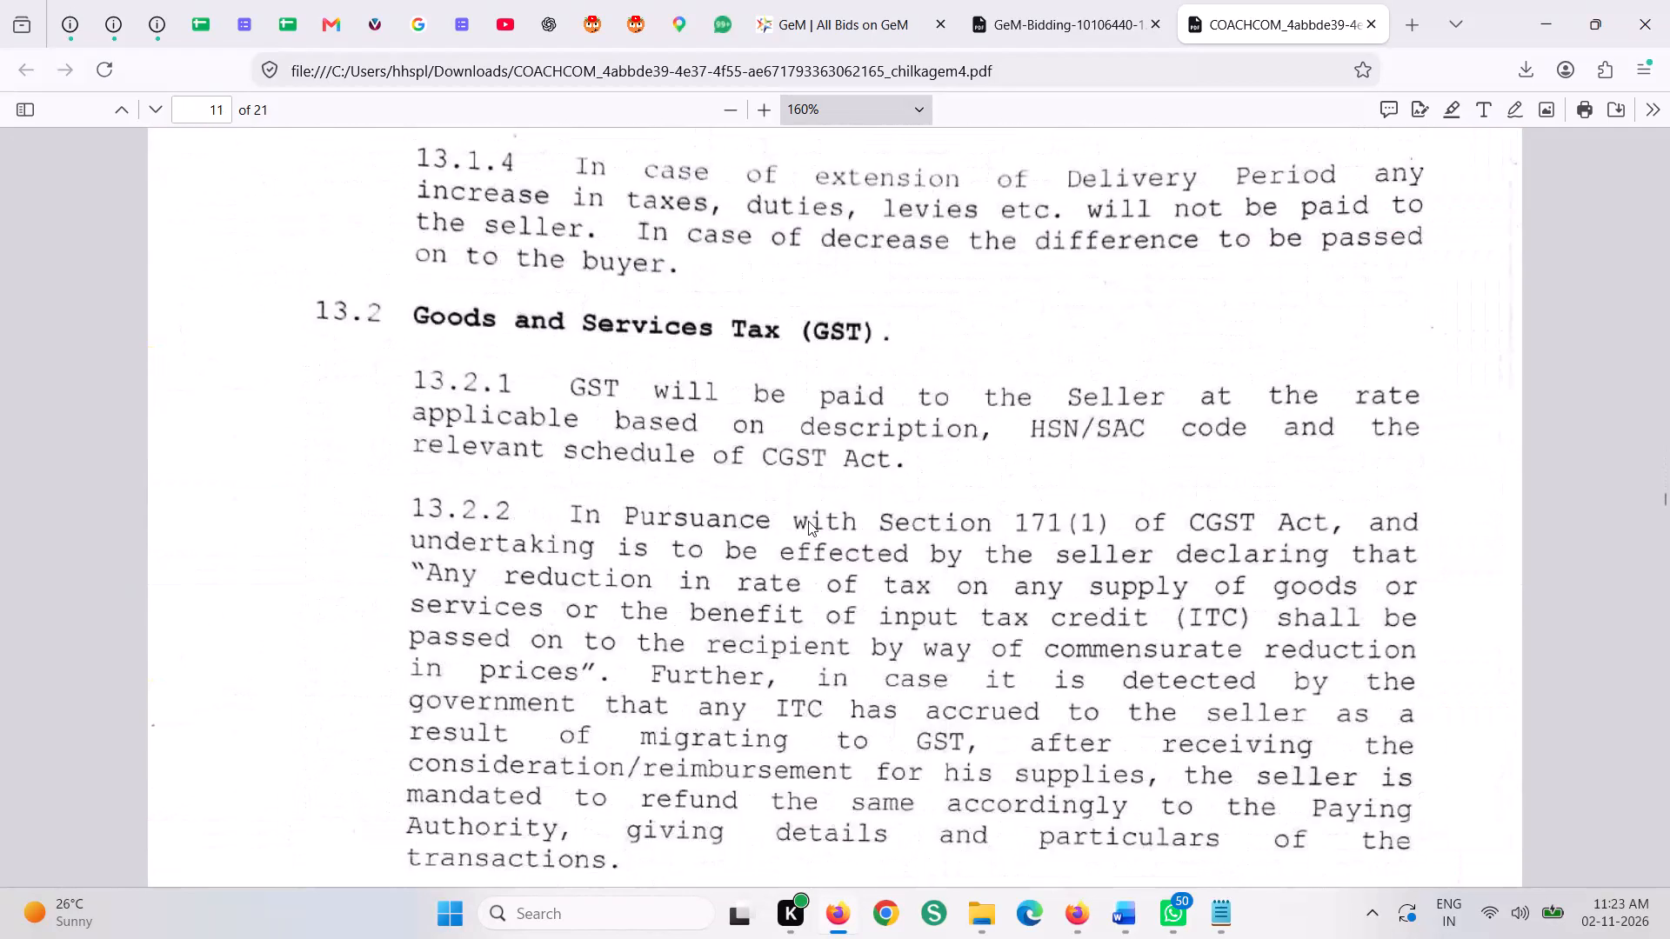
{"action": "scroll", "coordinate": [808, 521], "scroll_direction": "down", "scroll_amount": 1}
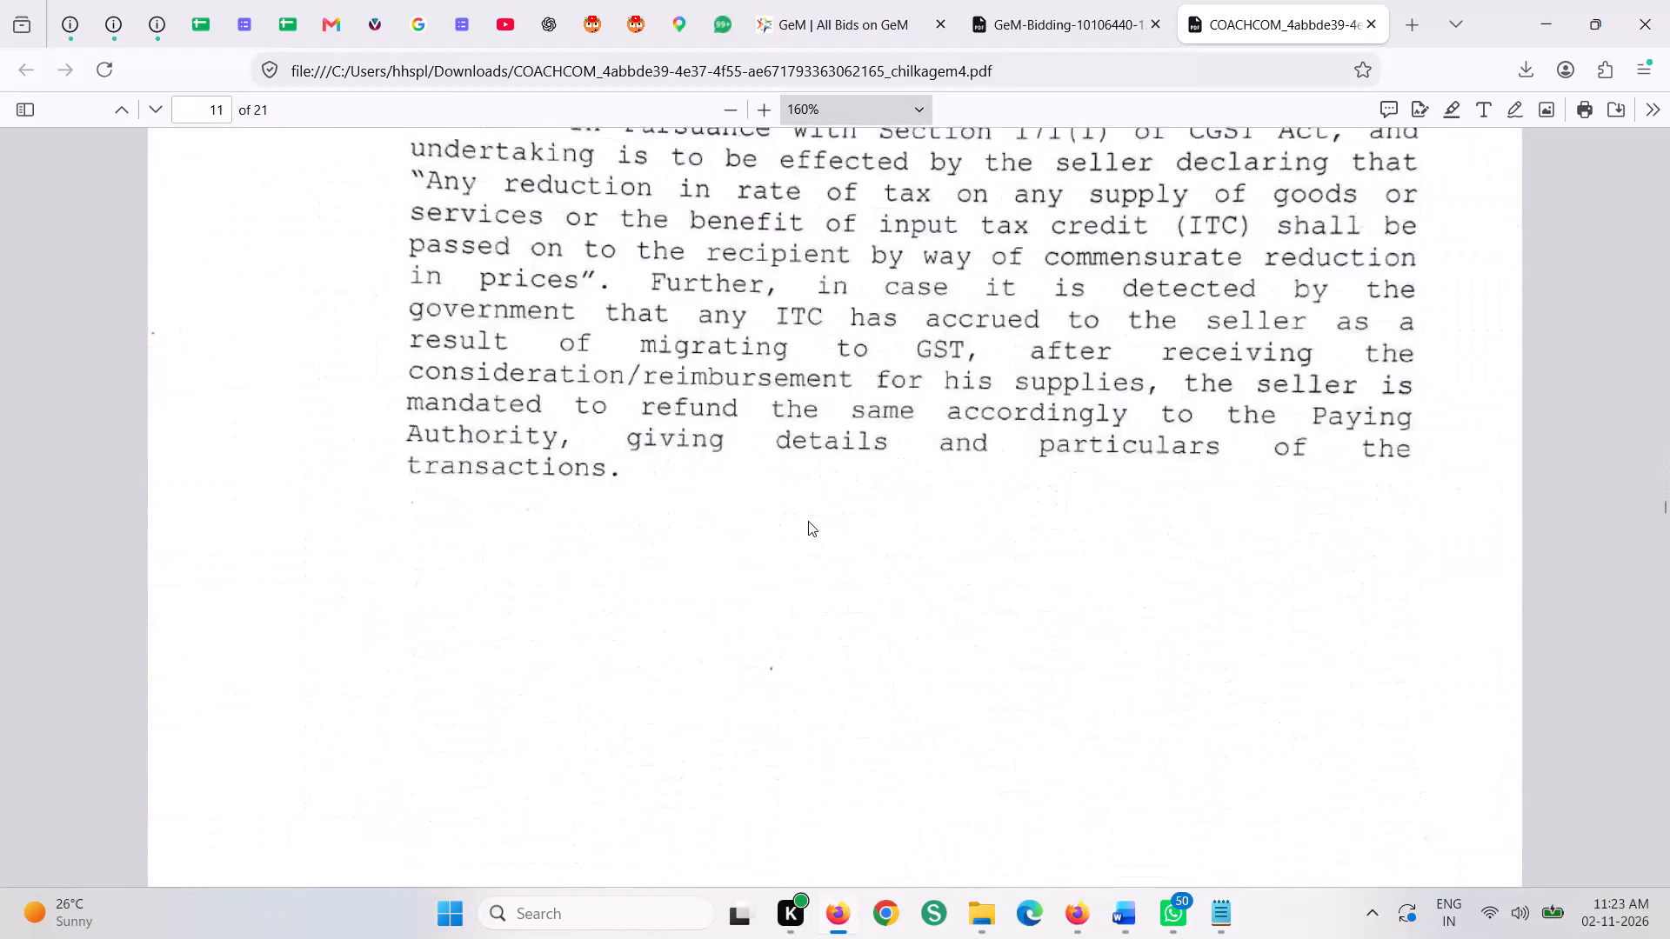
{"action": "scroll", "coordinate": [808, 521], "scroll_direction": "down", "scroll_amount": 3}
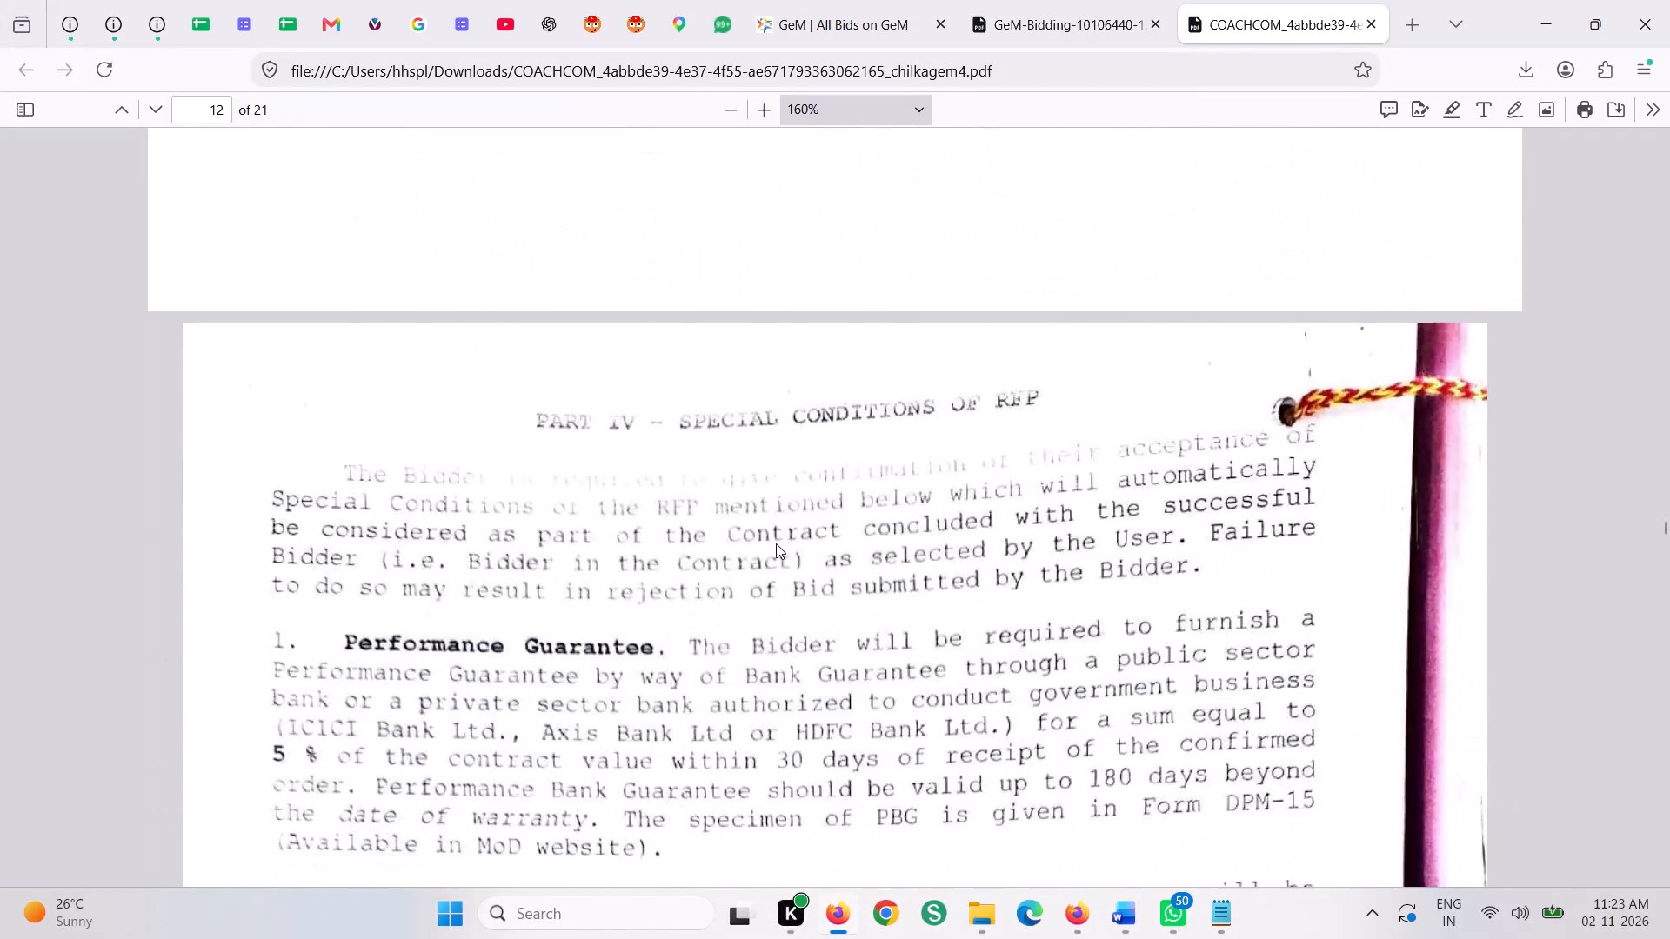
{"action": "scroll", "coordinate": [802, 542], "scroll_direction": "down", "scroll_amount": 3}
{"action": "scroll", "coordinate": [725, 555], "scroll_direction": "down", "scroll_amount": 1}
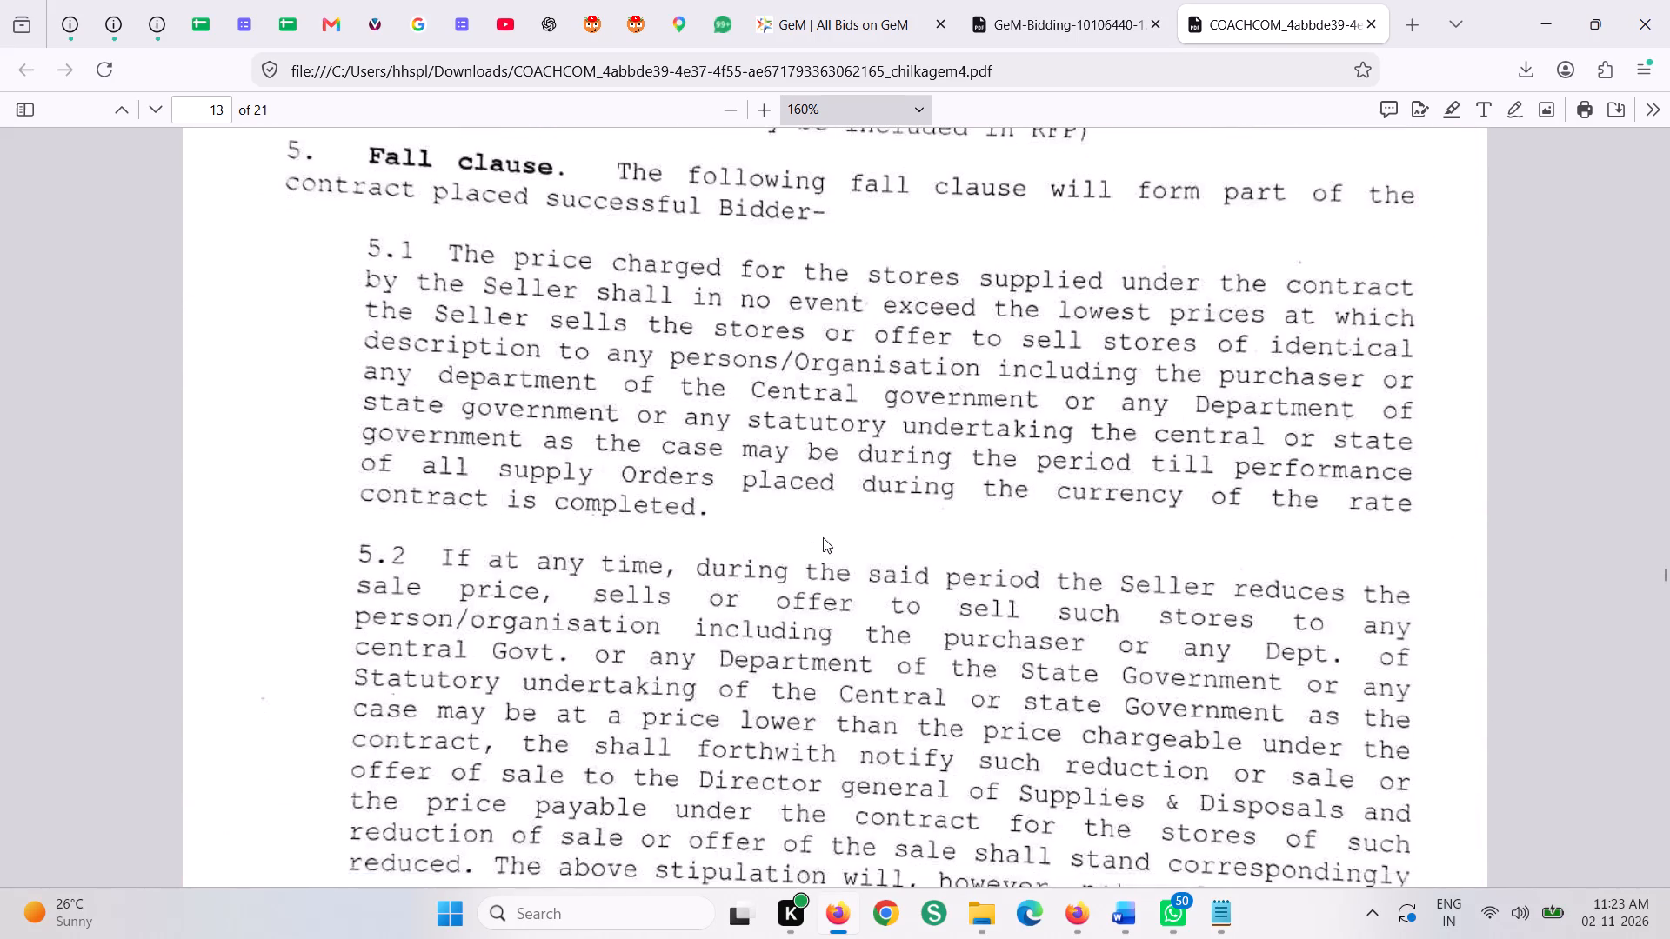
{"action": "scroll", "coordinate": [741, 541], "scroll_direction": "down", "scroll_amount": 6}
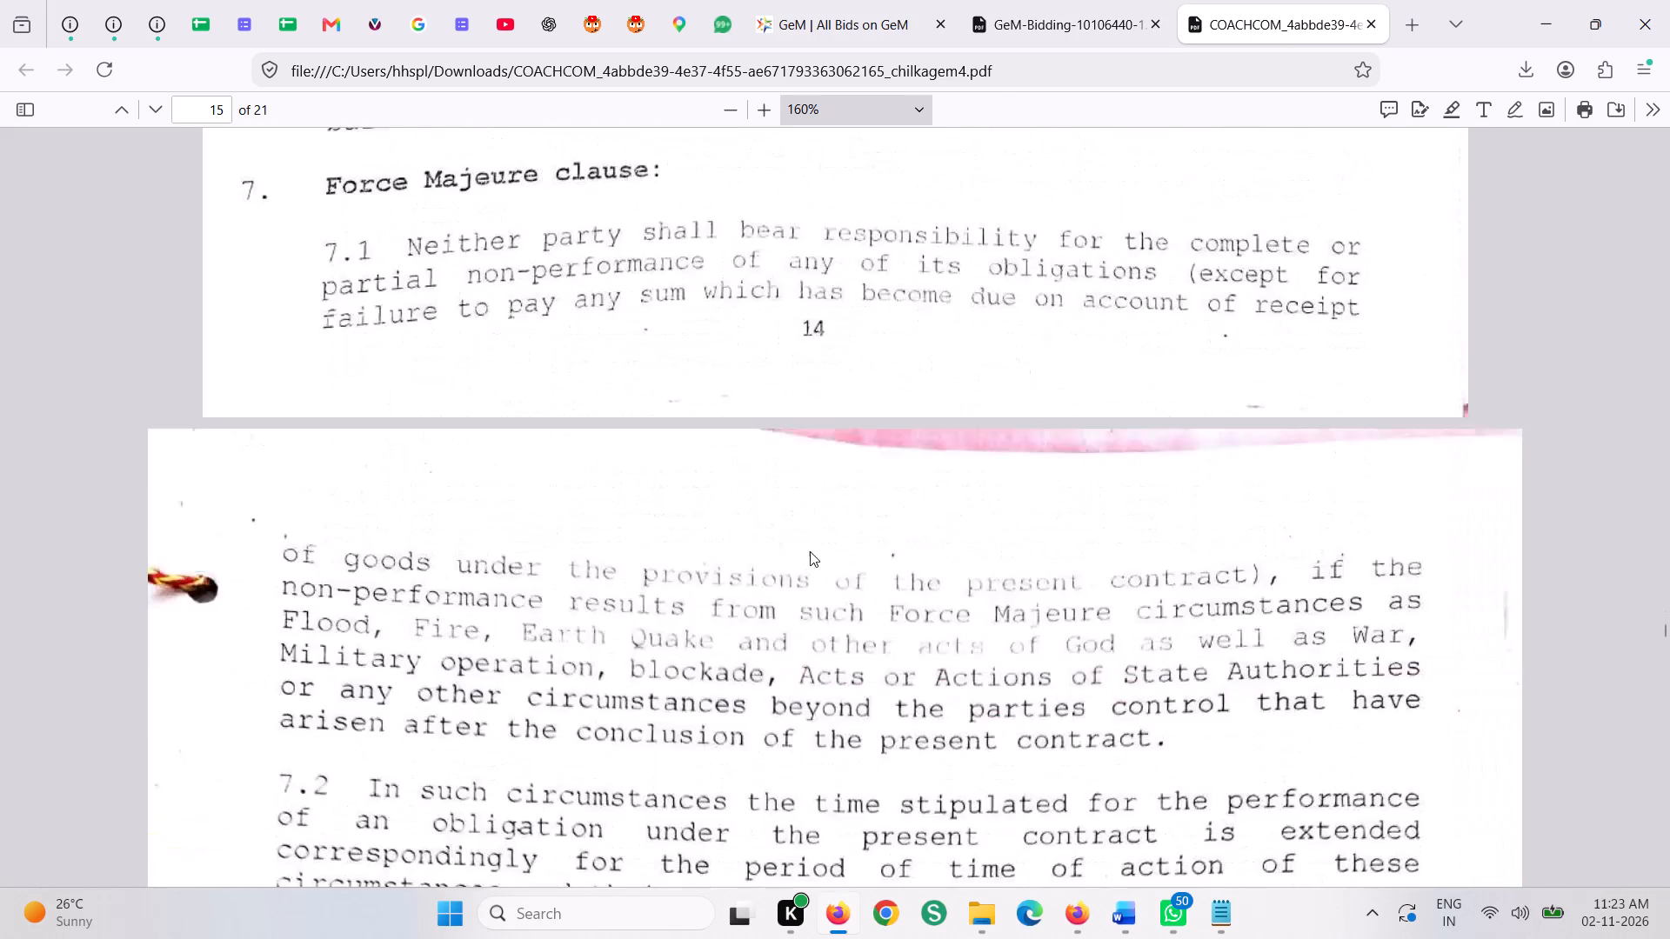
{"action": "scroll", "coordinate": [725, 563], "scroll_direction": "down", "scroll_amount": 4}
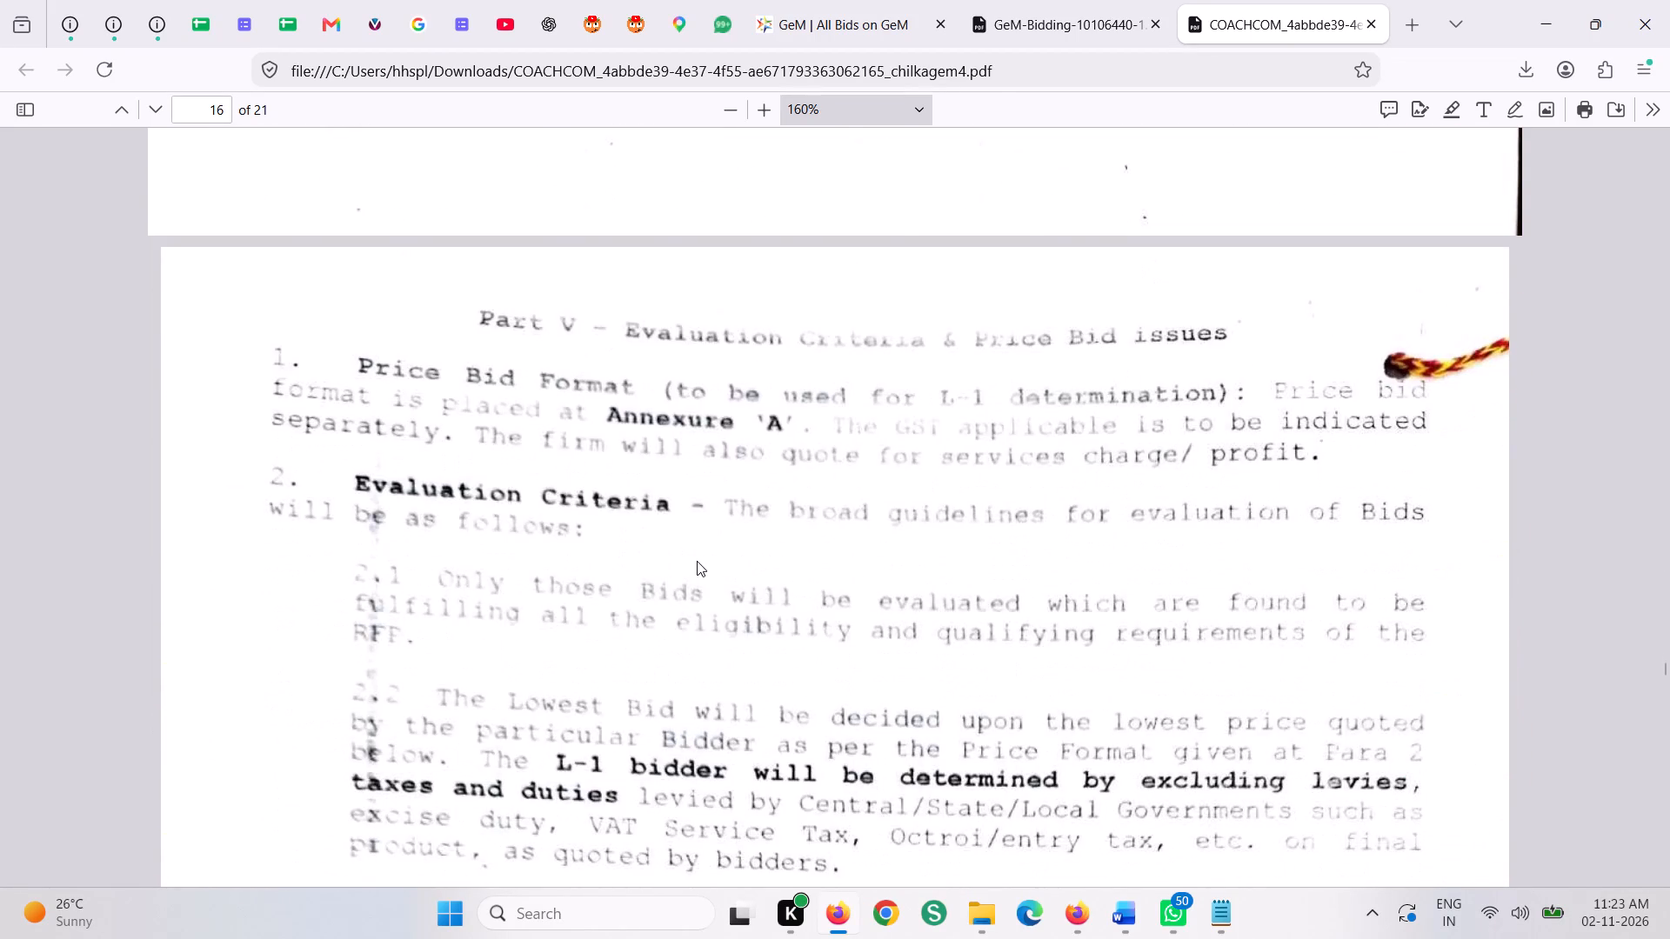
{"action": "scroll", "coordinate": [697, 561], "scroll_direction": "down", "scroll_amount": 2}
{"action": "scroll", "coordinate": [711, 549], "scroll_direction": "up", "scroll_amount": 1}
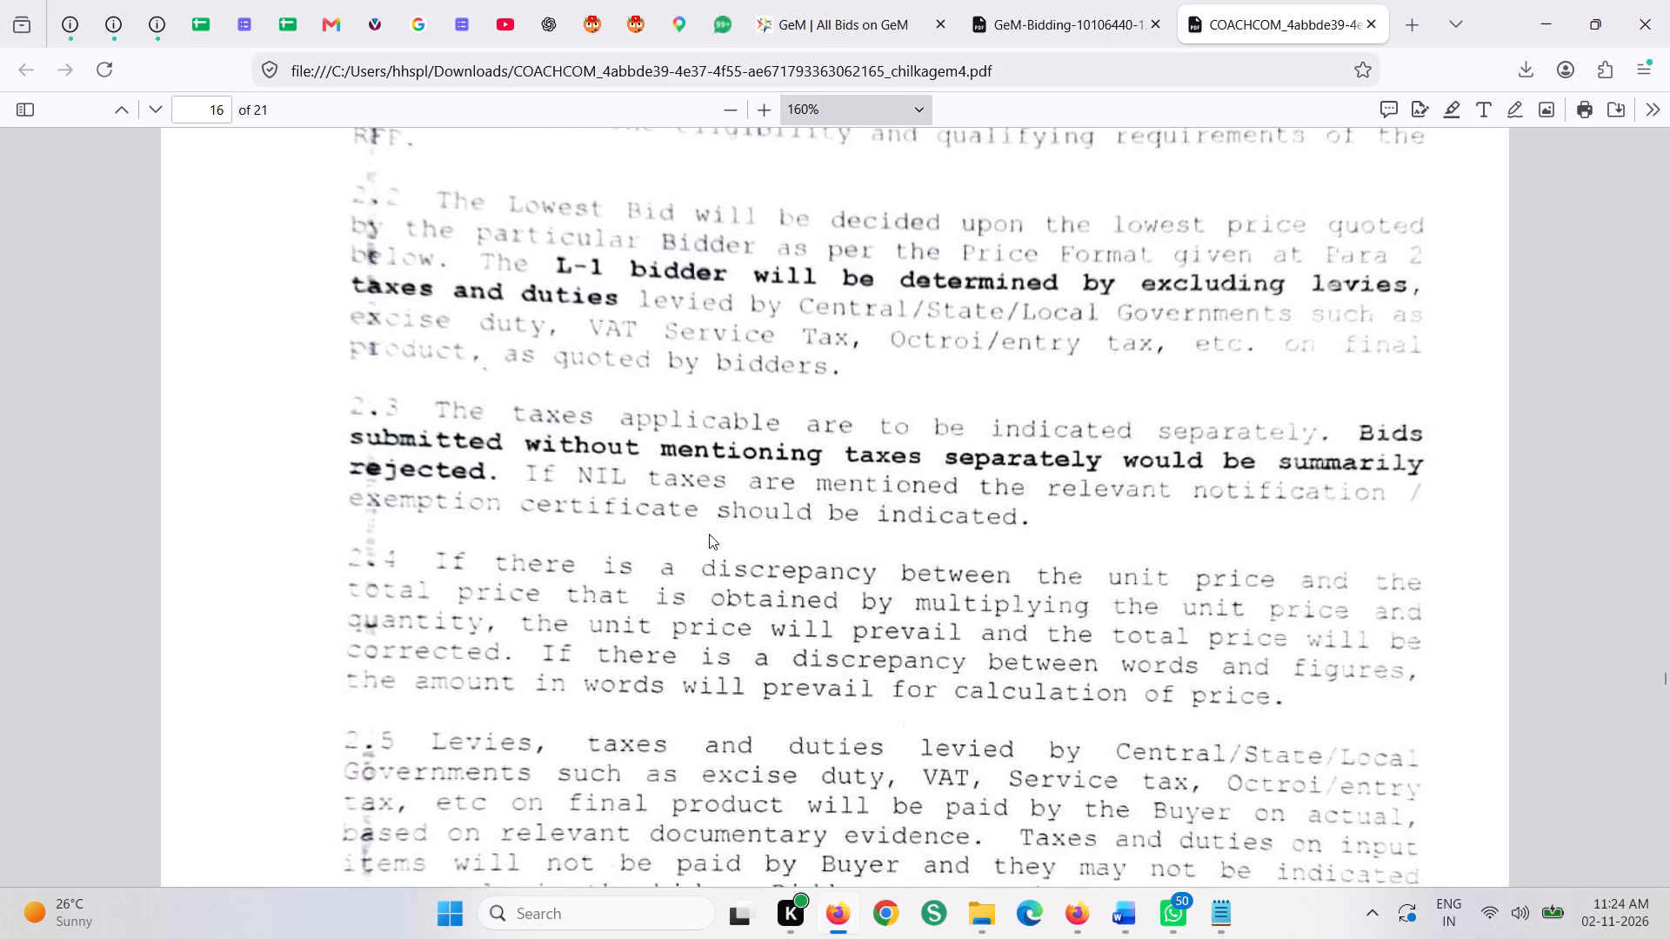
{"action": "scroll", "coordinate": [709, 534], "scroll_direction": "down", "scroll_amount": 1}
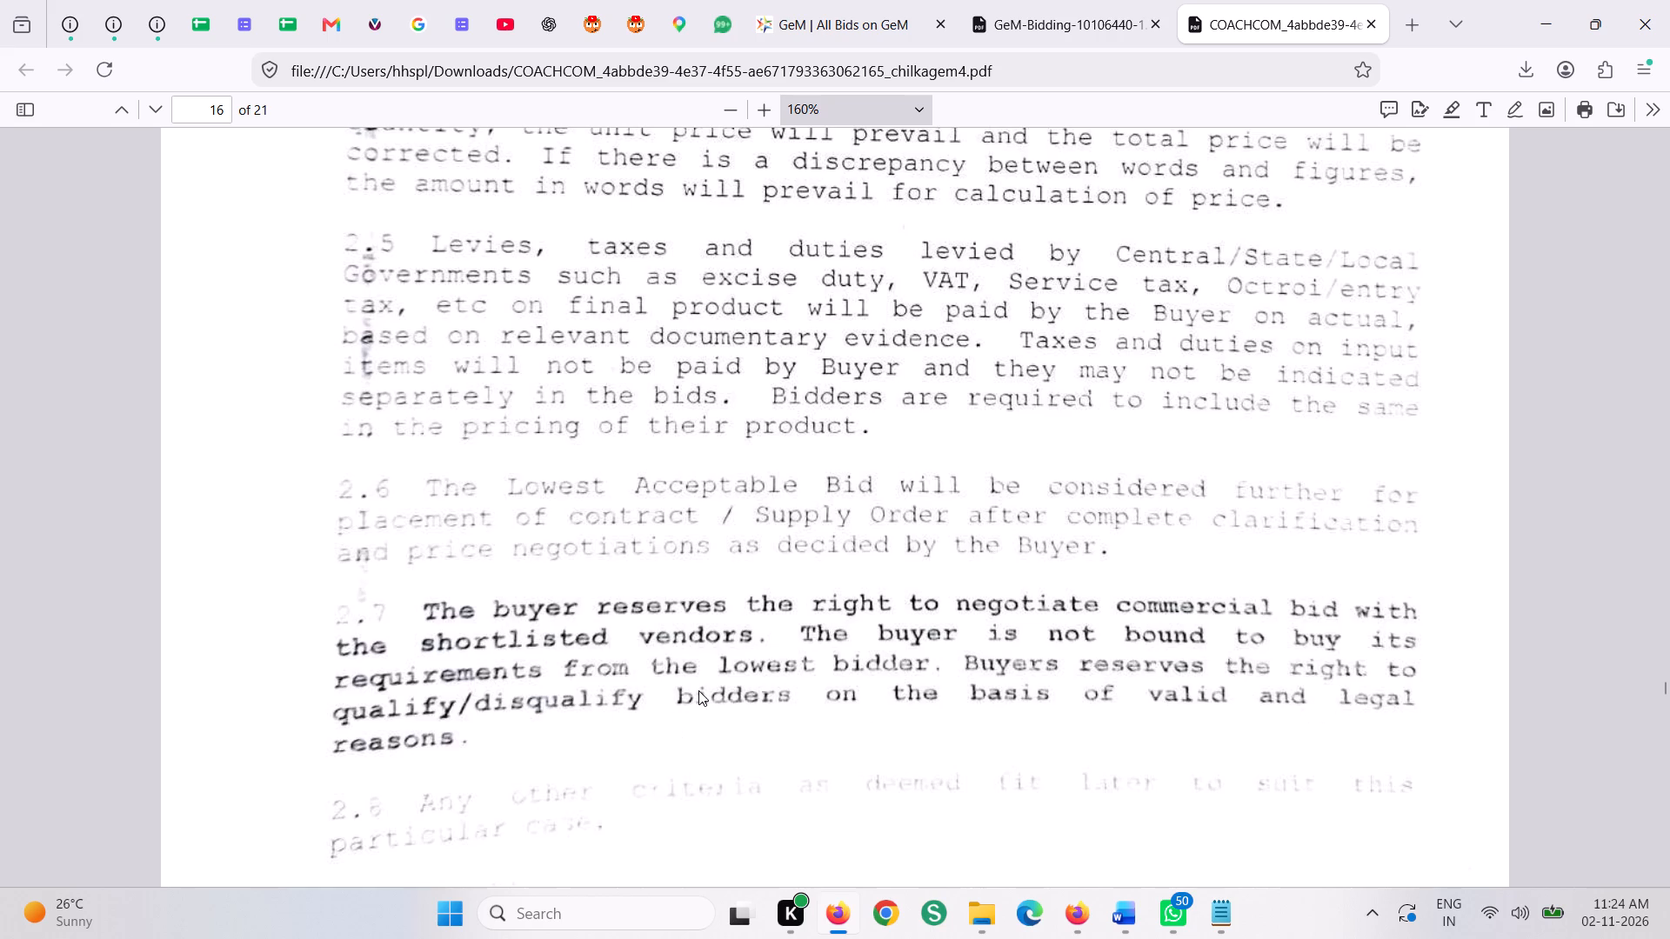
{"action": "scroll", "coordinate": [701, 689], "scroll_direction": "down", "scroll_amount": 2}
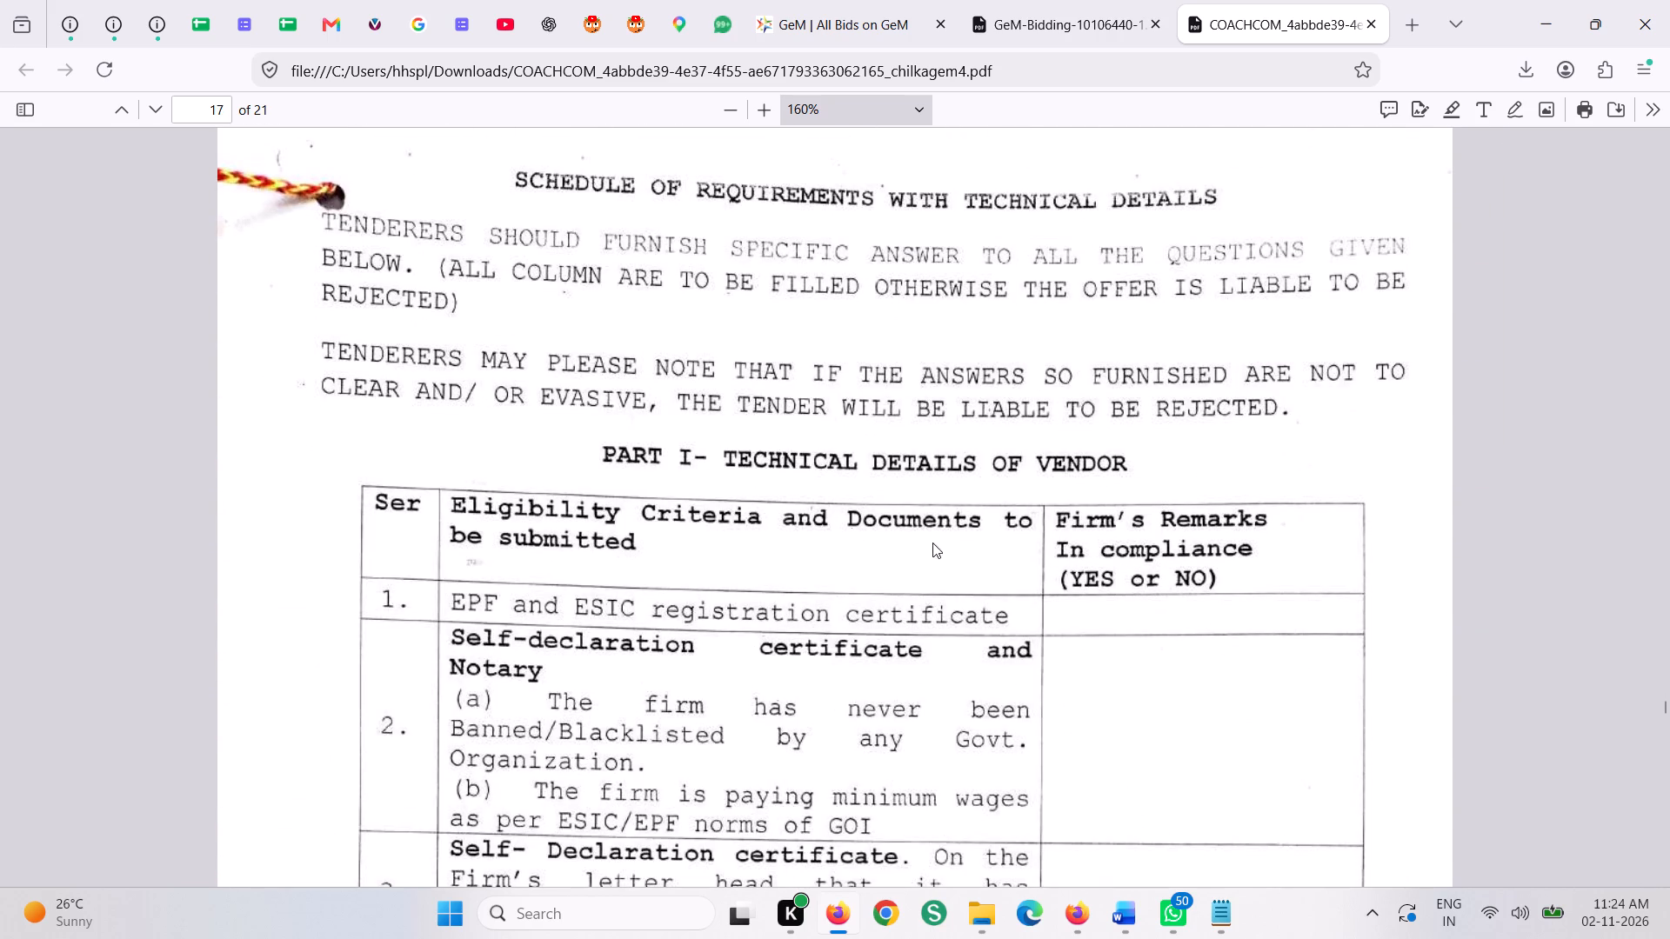
Check the bid document's Scope of work & Job description attachment 1793362798.pdf and return to the RFP.
{"action": "left_click", "coordinate": [1036, 0]}
{"action": "scroll", "coordinate": [983, 386], "scroll_direction": "up", "scroll_amount": 3}
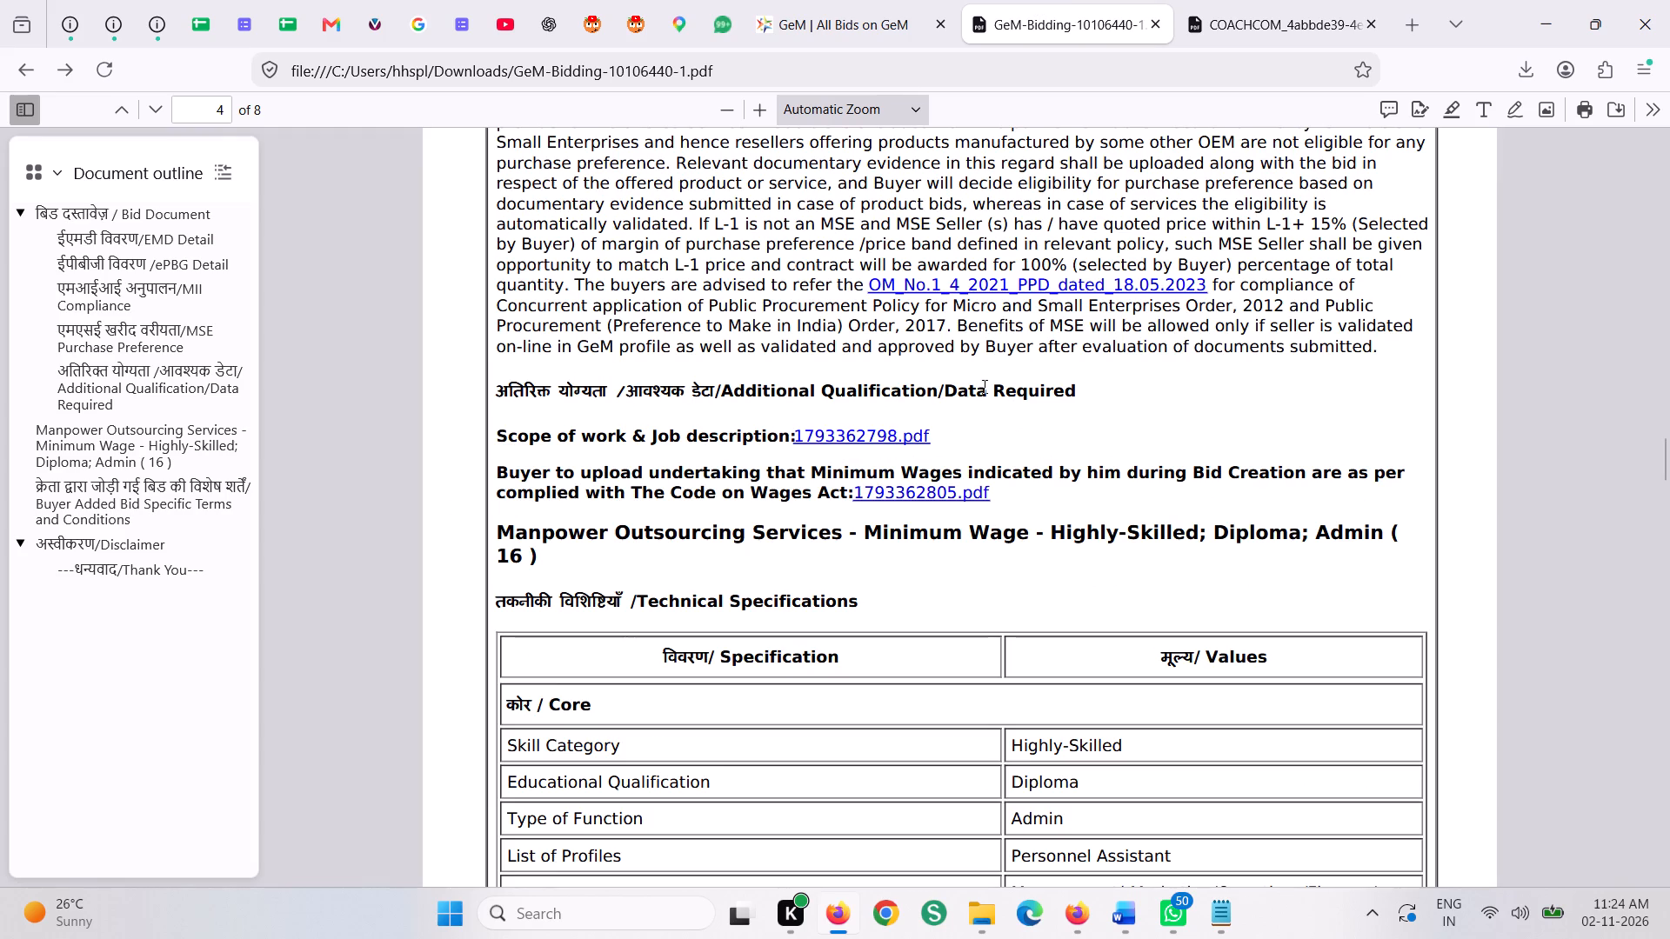
{"action": "scroll", "coordinate": [983, 386], "scroll_direction": "up", "scroll_amount": 3}
{"action": "scroll", "coordinate": [962, 403], "scroll_direction": "down", "scroll_amount": 8}
{"action": "scroll", "coordinate": [945, 398], "scroll_direction": "up", "scroll_amount": 2}
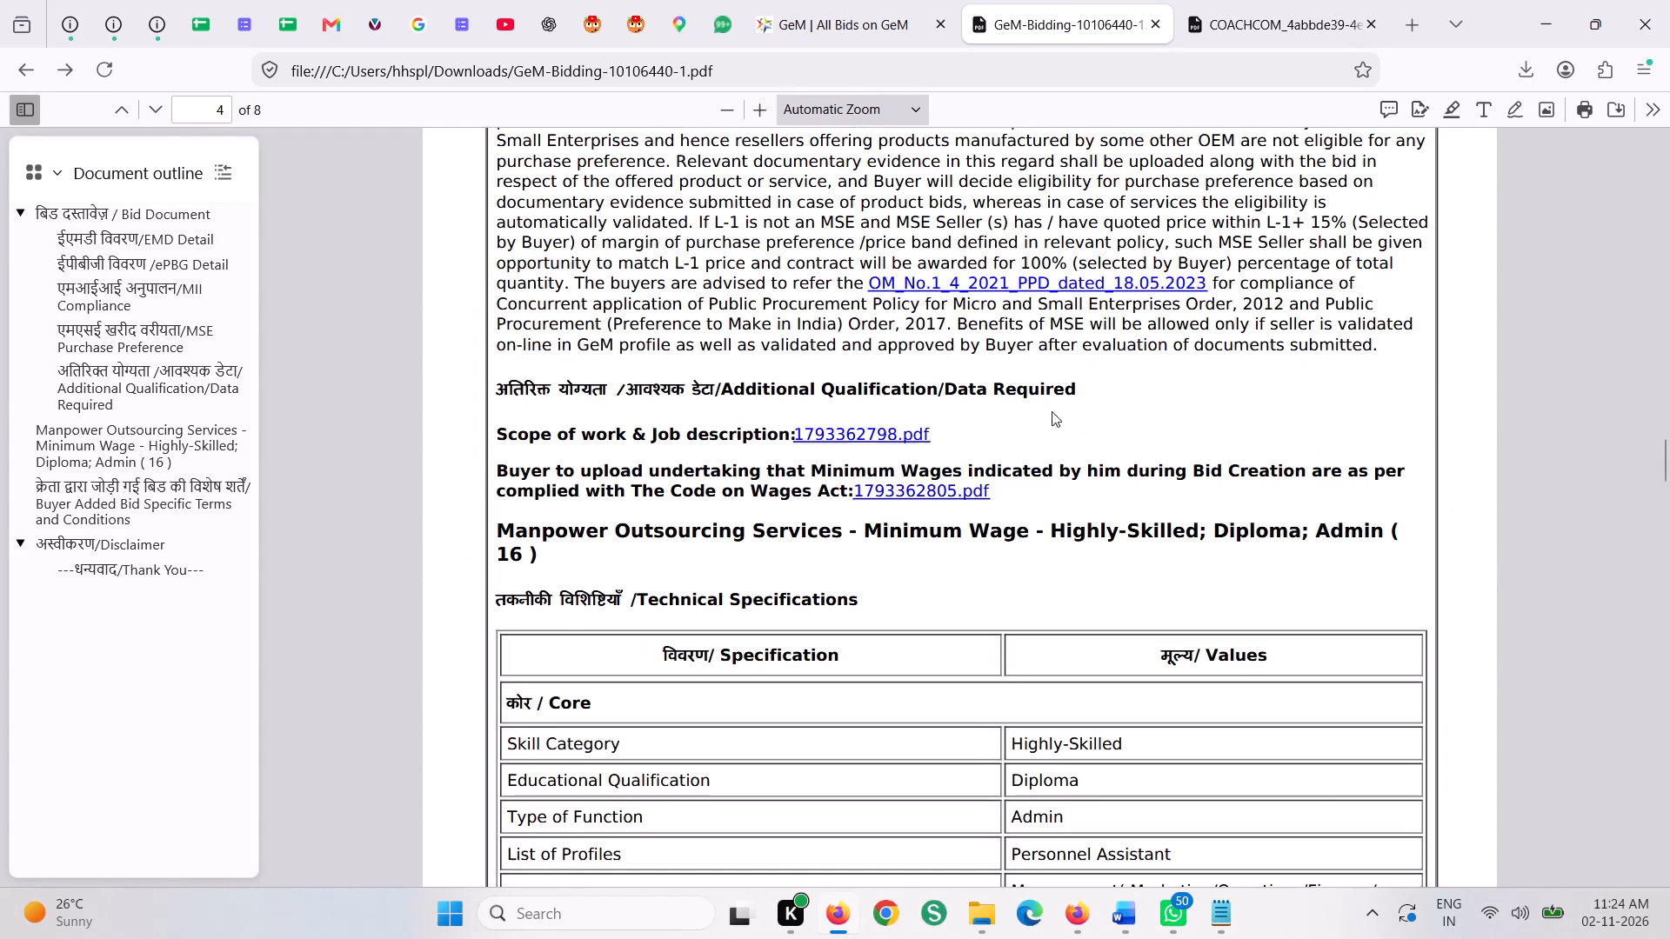
{"action": "left_click", "coordinate": [893, 429]}
{"action": "scroll", "coordinate": [558, 190], "scroll_direction": "up", "scroll_amount": 1}
{"action": "left_click", "coordinate": [15, 58]}
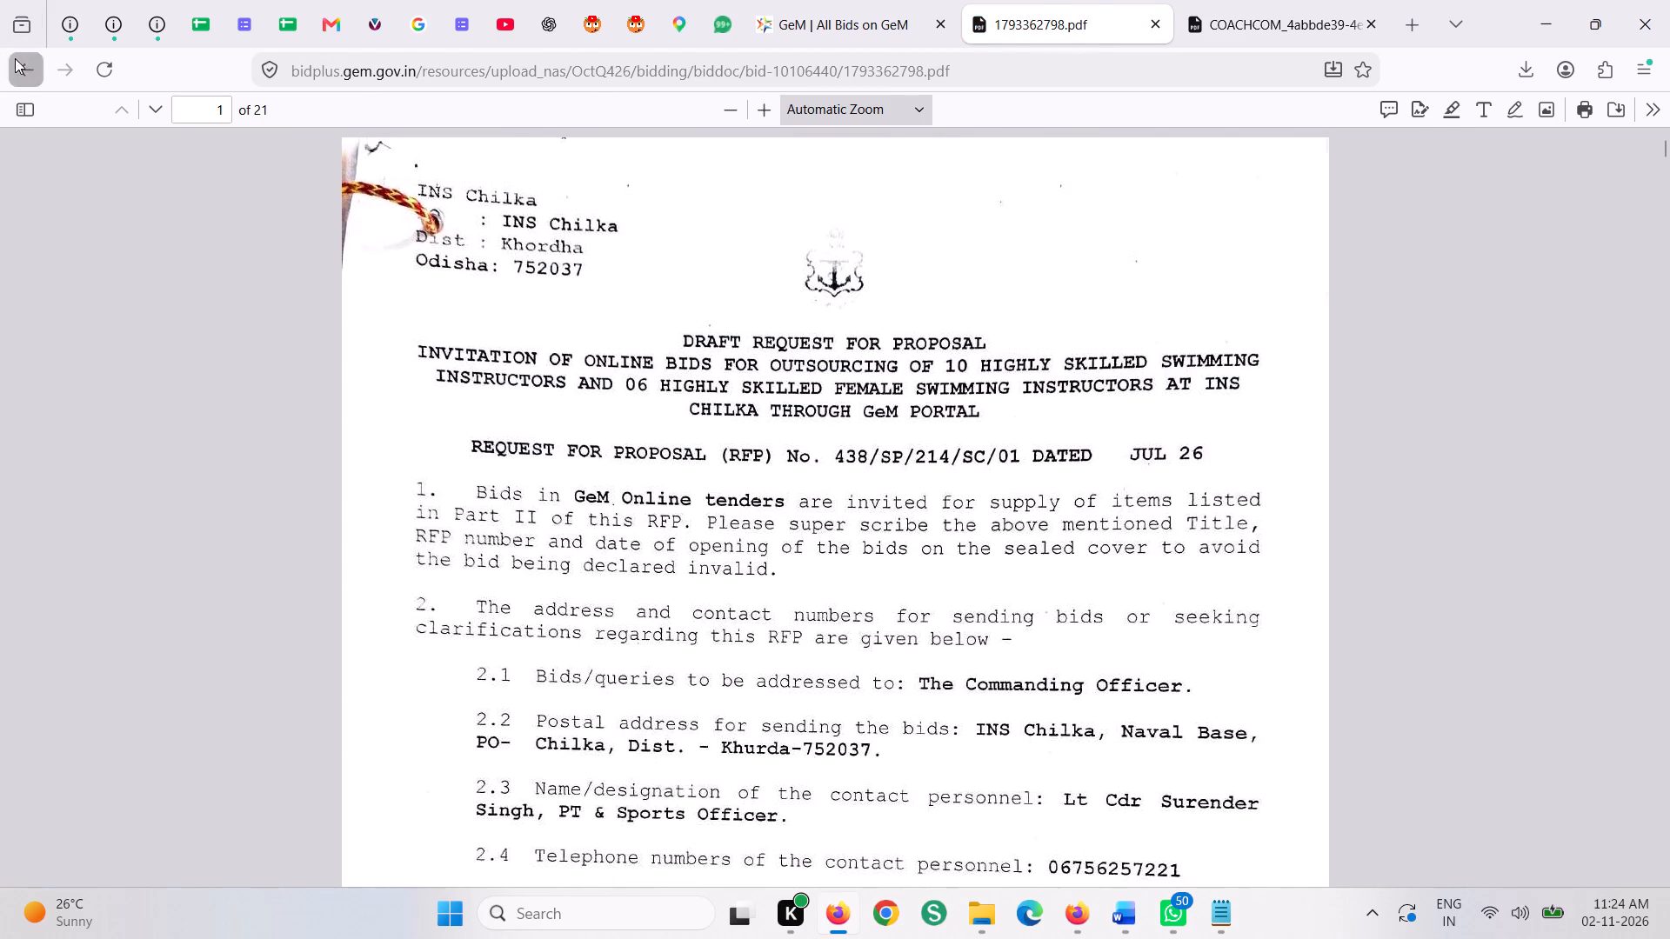
{"action": "scroll", "coordinate": [1285, 227], "scroll_direction": "down", "scroll_amount": 1}
{"action": "scroll", "coordinate": [1154, 231], "scroll_direction": "down", "scroll_amount": 2}
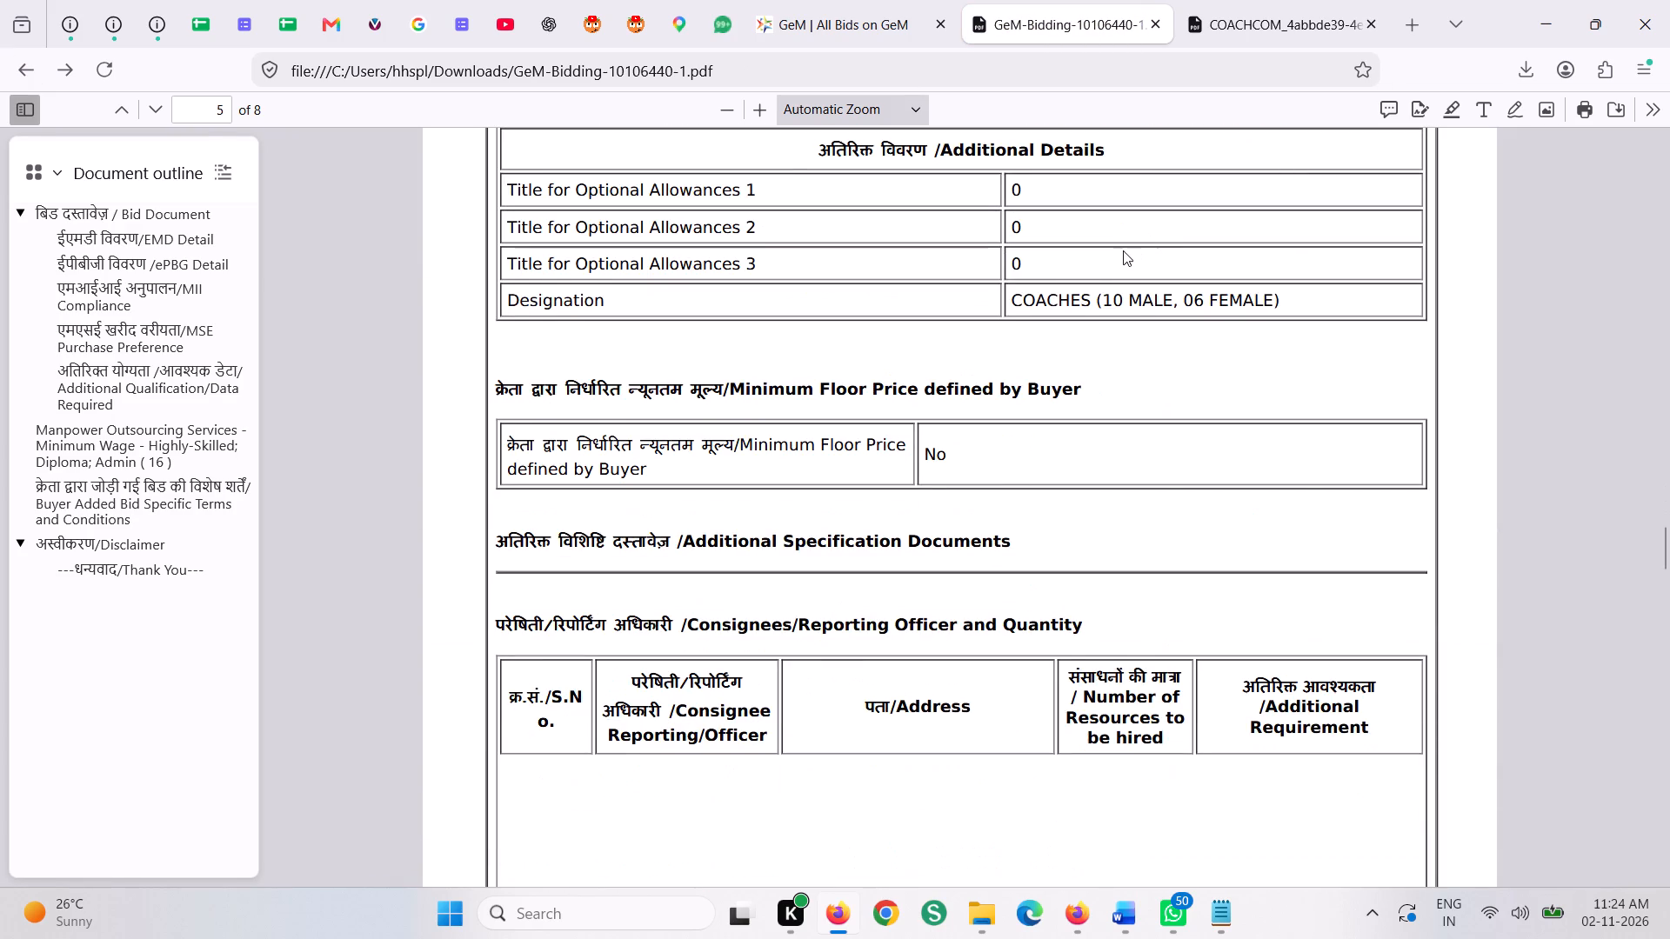
{"action": "scroll", "coordinate": [1123, 250], "scroll_direction": "up", "scroll_amount": 1}
{"action": "left_click", "coordinate": [1244, 12]}
Complete item 11 of the Word list as "SCOPE OF WORK-PG.NO-17 (TECHNICAL DETAILS ) FILL", referring to the RFP's Part I heading.
{"action": "key", "text": "alt+Tab"}
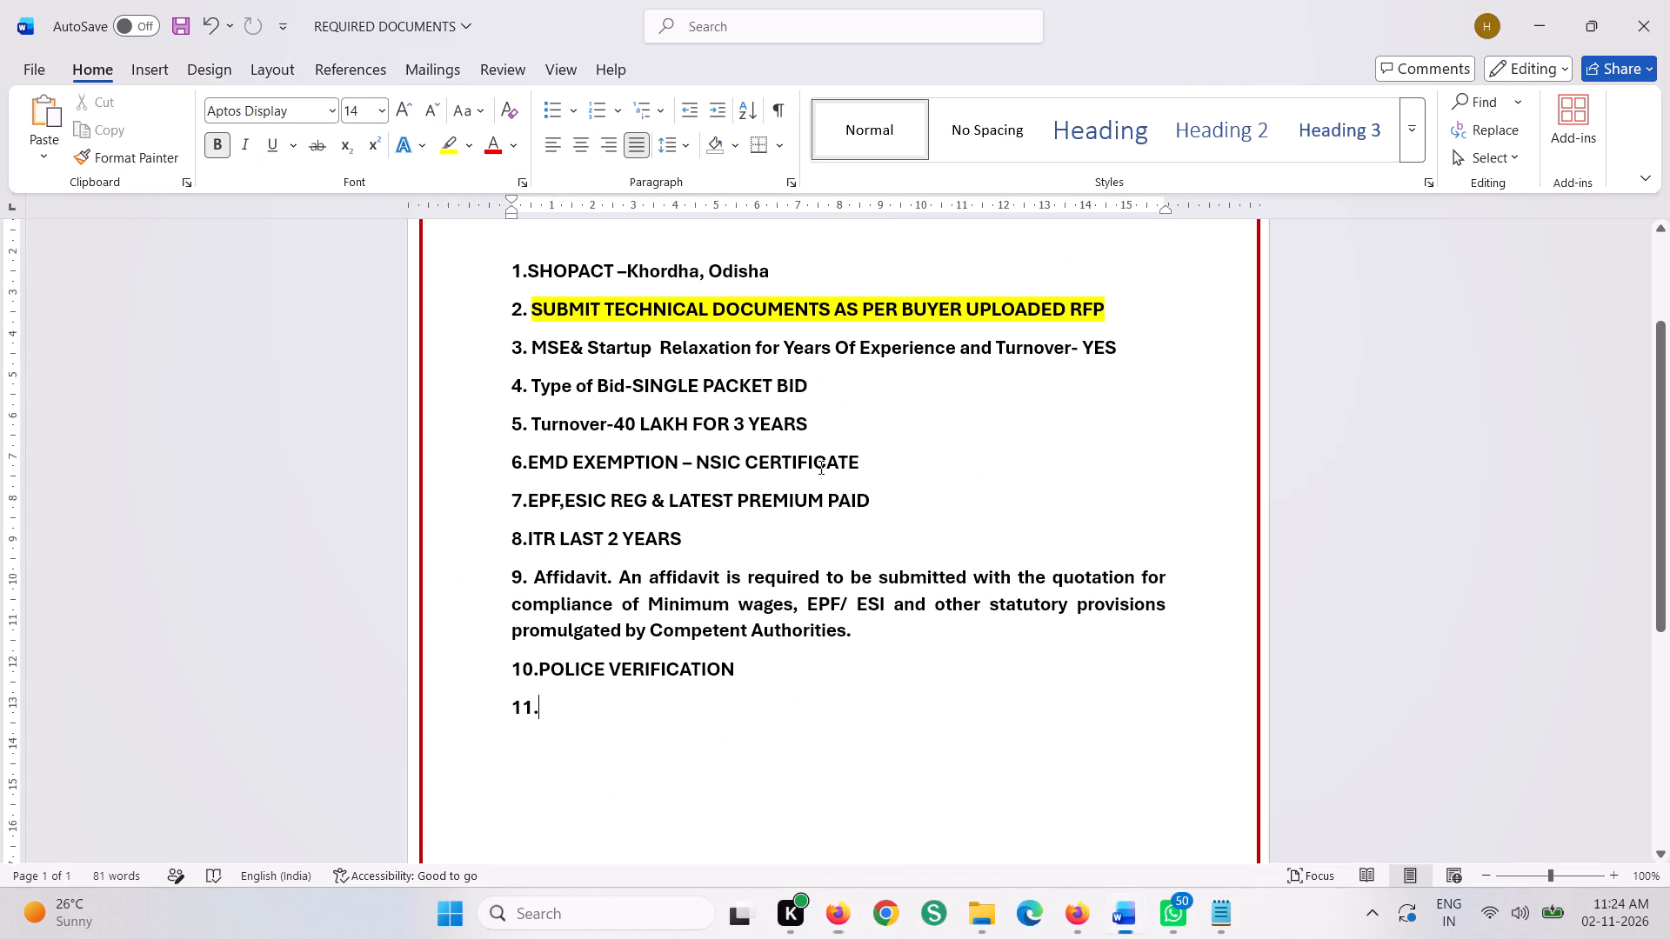
{"action": "type", "text": "SCOPE OF WORK-PG.NO-17"}
{"action": "key", "text": "space"}
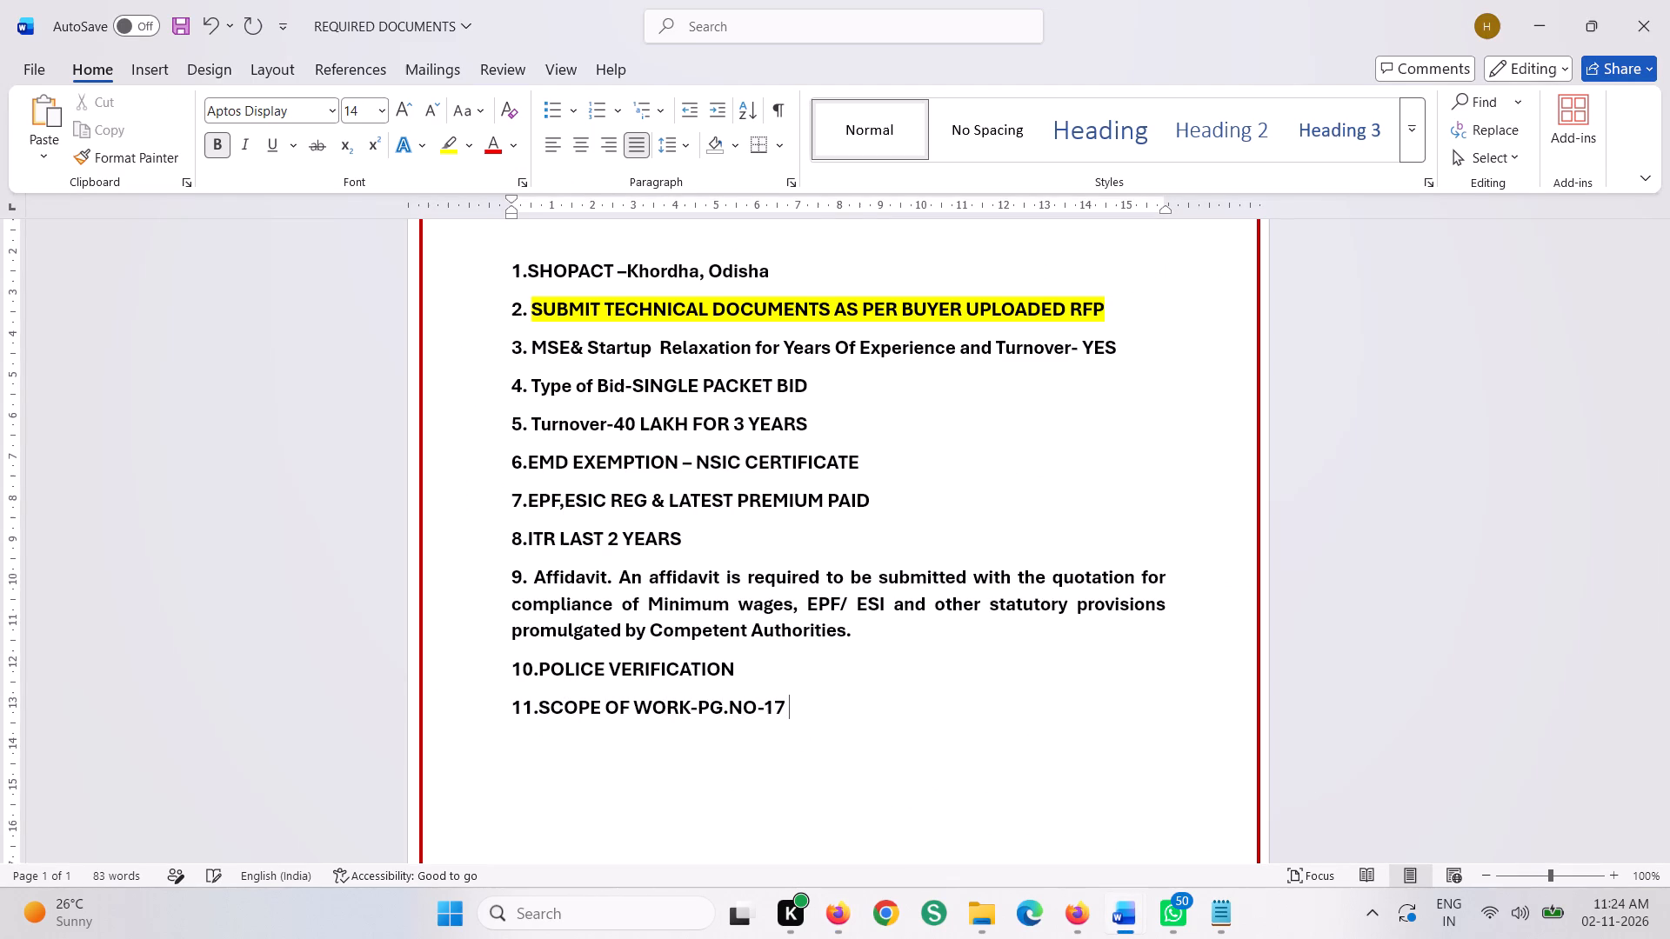
{"action": "key", "text": "shift+parenleft"}
{"action": "key", "text": "alt+Tab"}
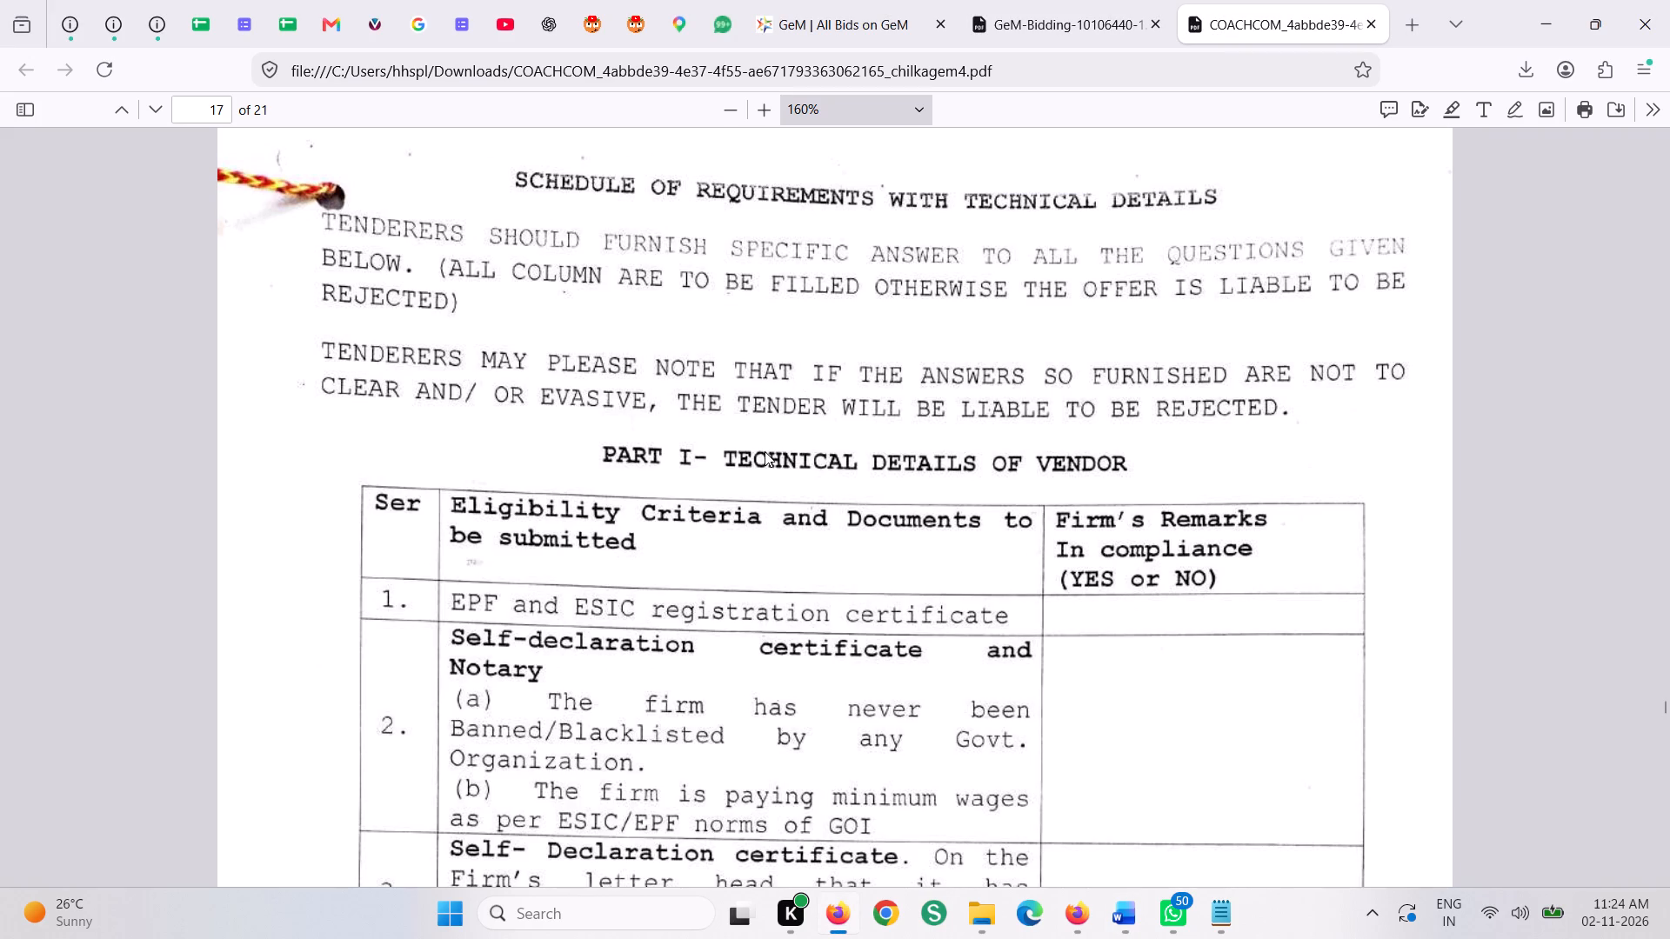
{"action": "scroll", "coordinate": [834, 540], "scroll_direction": "down", "scroll_amount": 1}
{"action": "scroll", "coordinate": [821, 489], "scroll_direction": "up", "scroll_amount": 1}
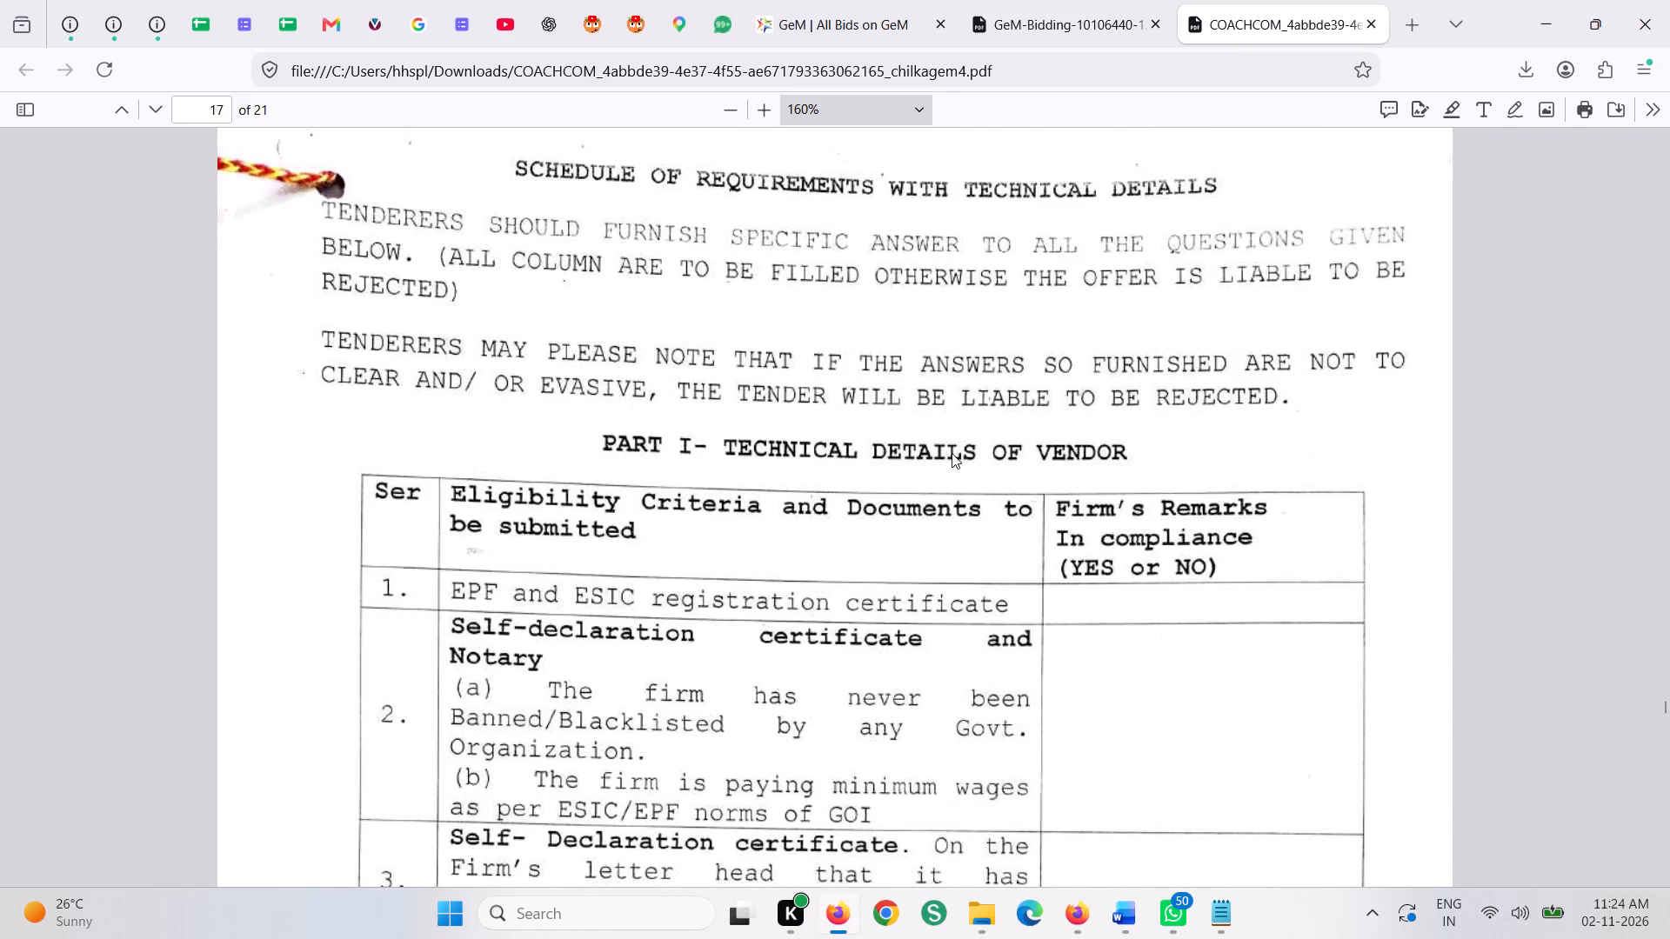
{"action": "key", "text": "alt+Tab"}
{"action": "key", "text": "alt+Tab"}
{"action": "key", "text": "alt+Tab"}
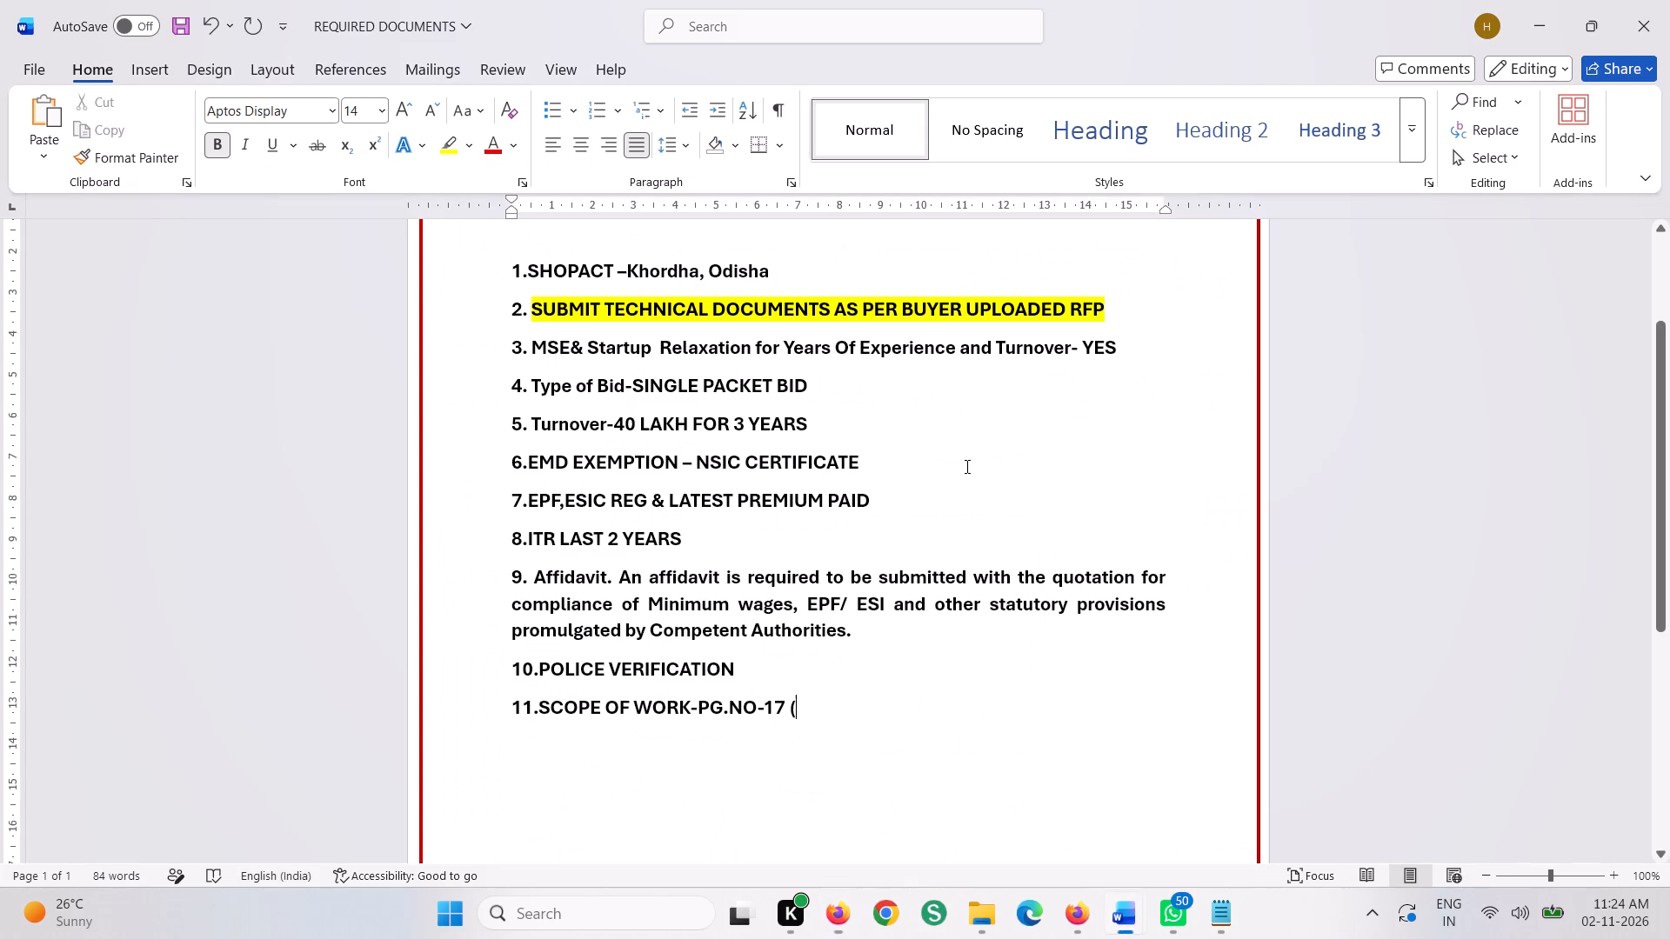
{"action": "type", "text": "TECHNICAL DETAILS"}
{"action": "key", "text": "space"}
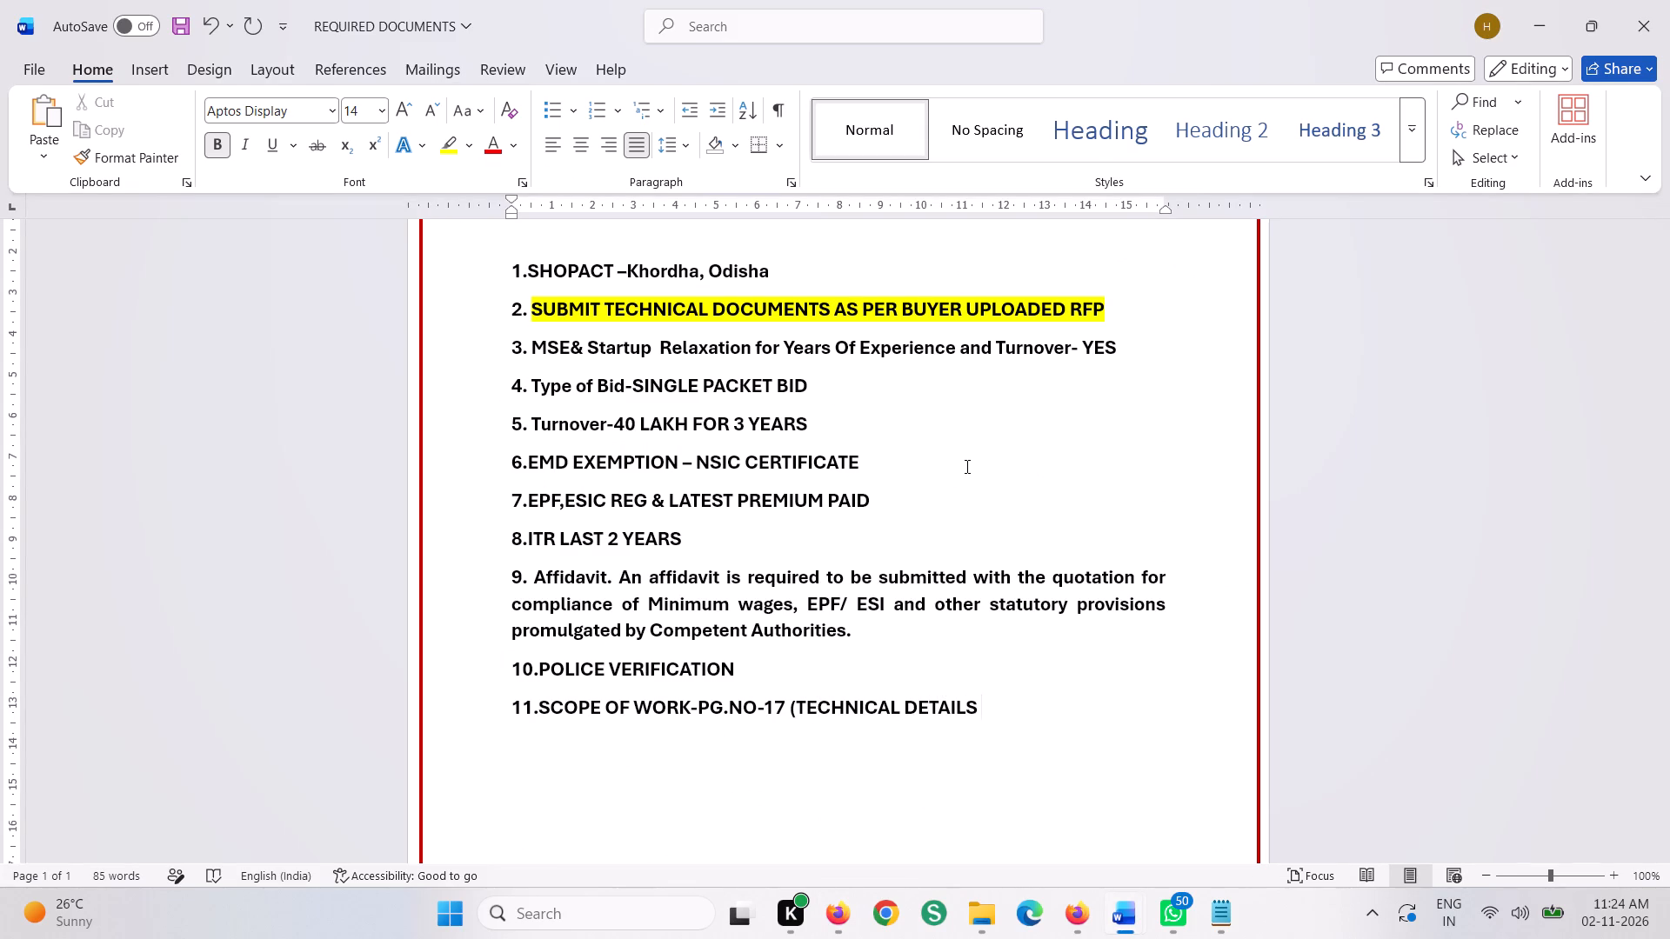
{"action": "type", "text": ") FILL"}
{"action": "key", "text": "space"}
{"action": "key", "text": "Return"}
Start item 12 in the Word list and consult the eligibility documents table on RFP page 17 for its content.
{"action": "key", "text": "alt+Tab"}
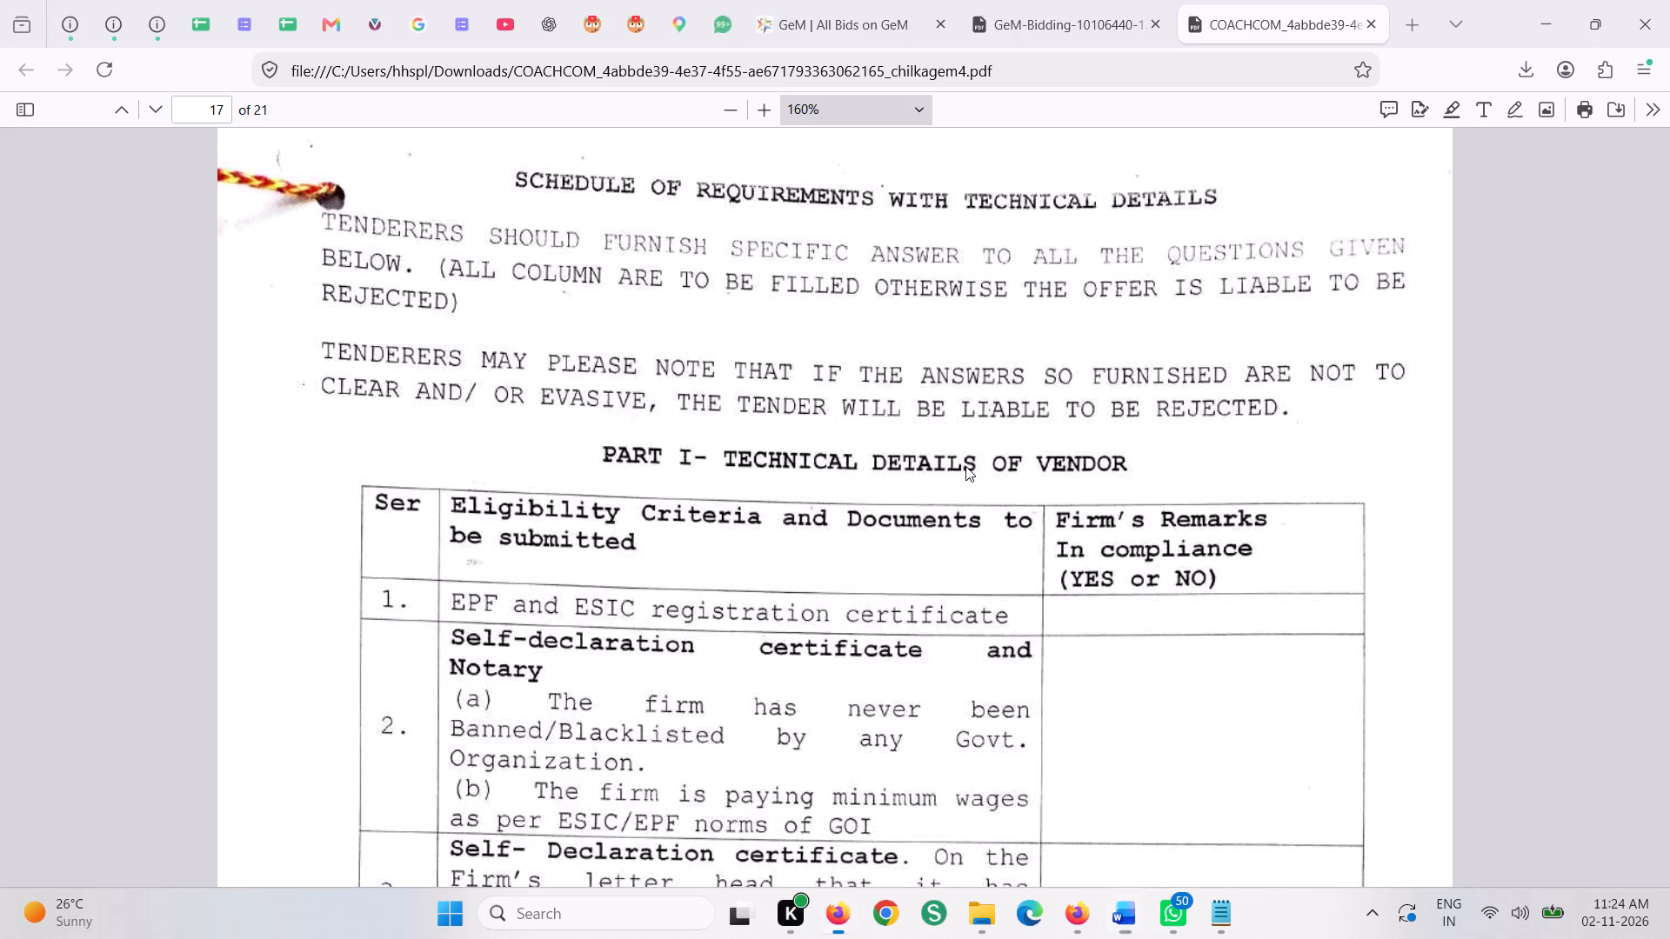
{"action": "key", "text": "alt+Tab"}
{"action": "type", "text": "12."}
{"action": "key", "text": "alt+Tab"}
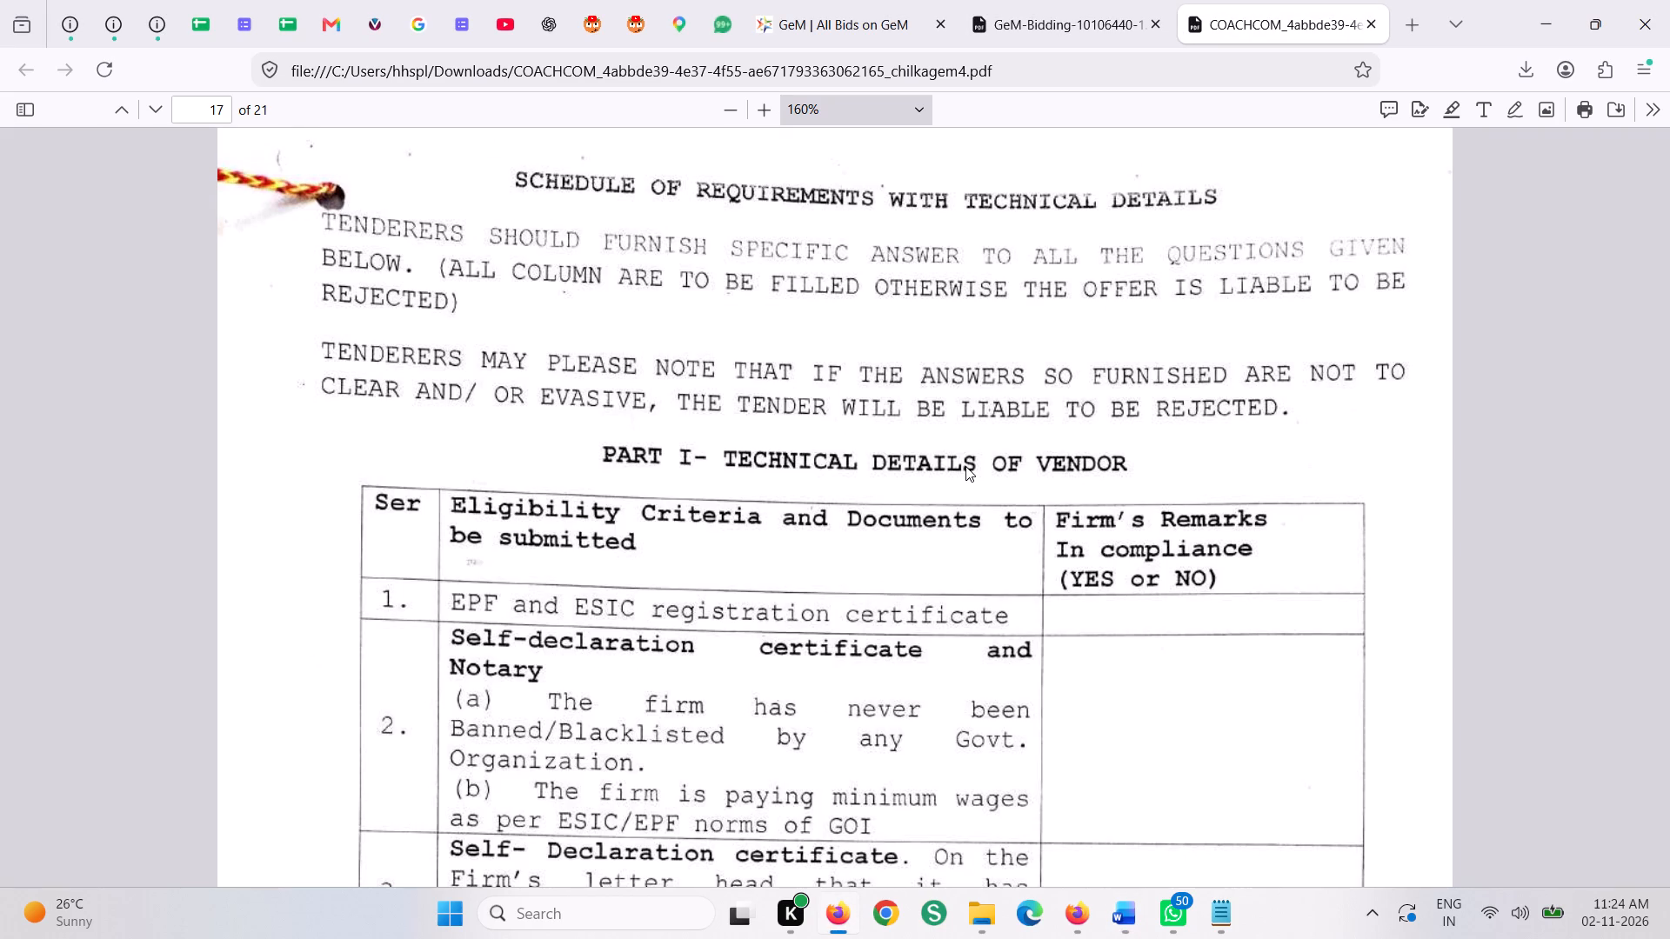
{"action": "scroll", "coordinate": [922, 473], "scroll_direction": "down", "scroll_amount": 1}
{"action": "key", "text": "alt+Tab"}
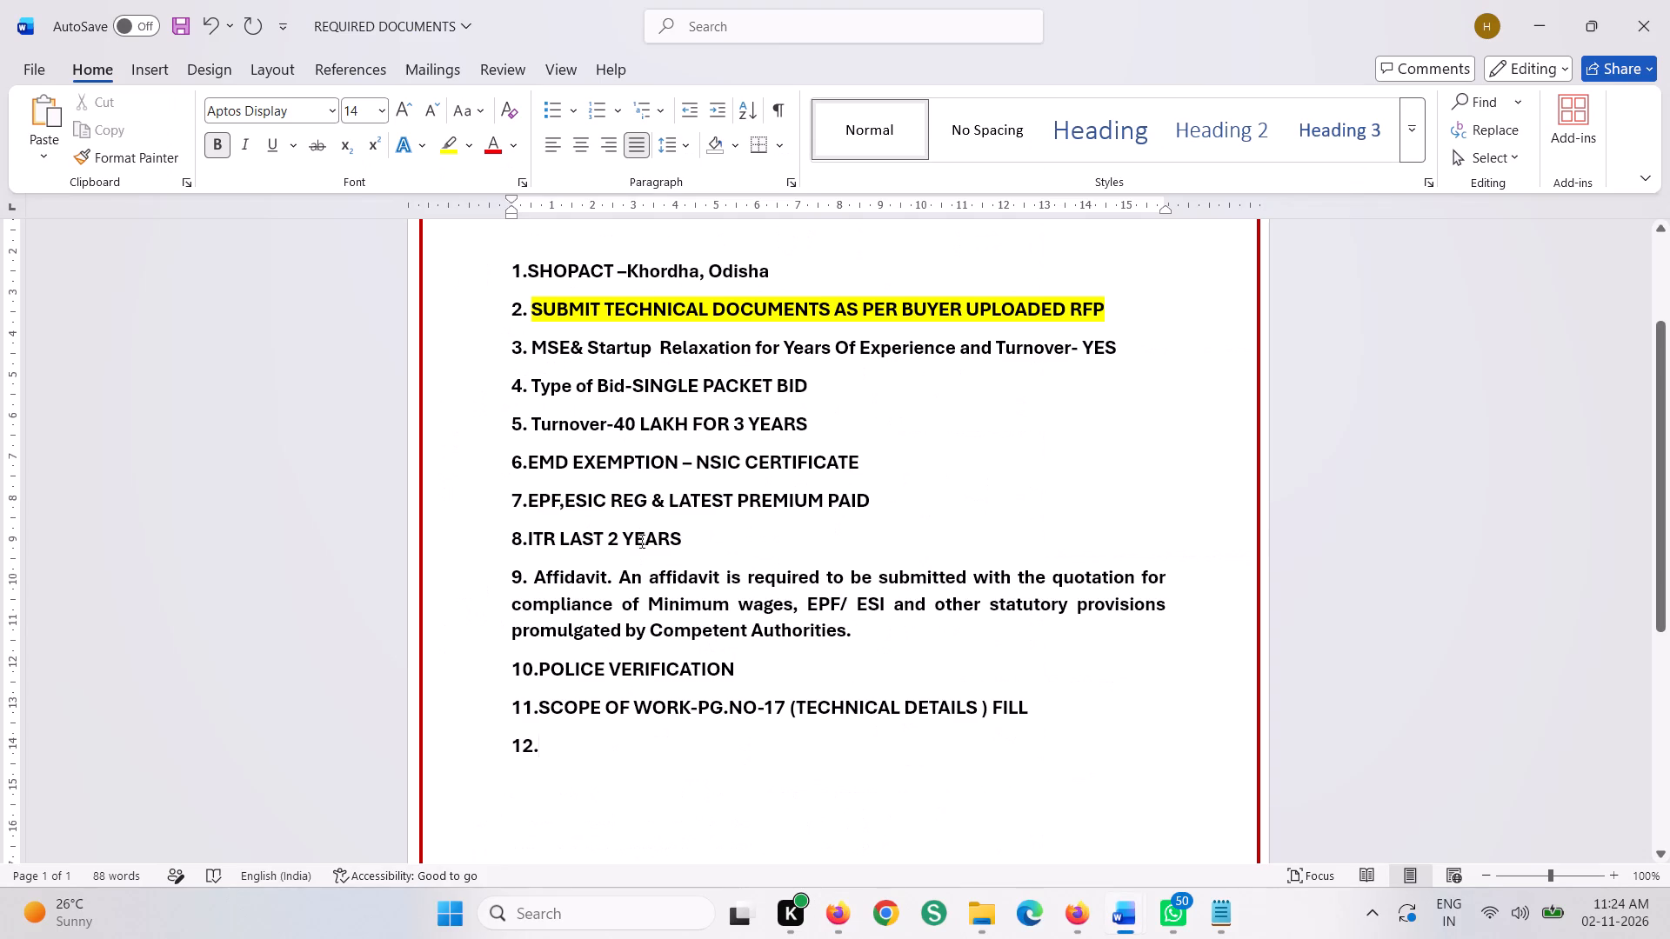
{"action": "key", "text": "alt+Tab"}
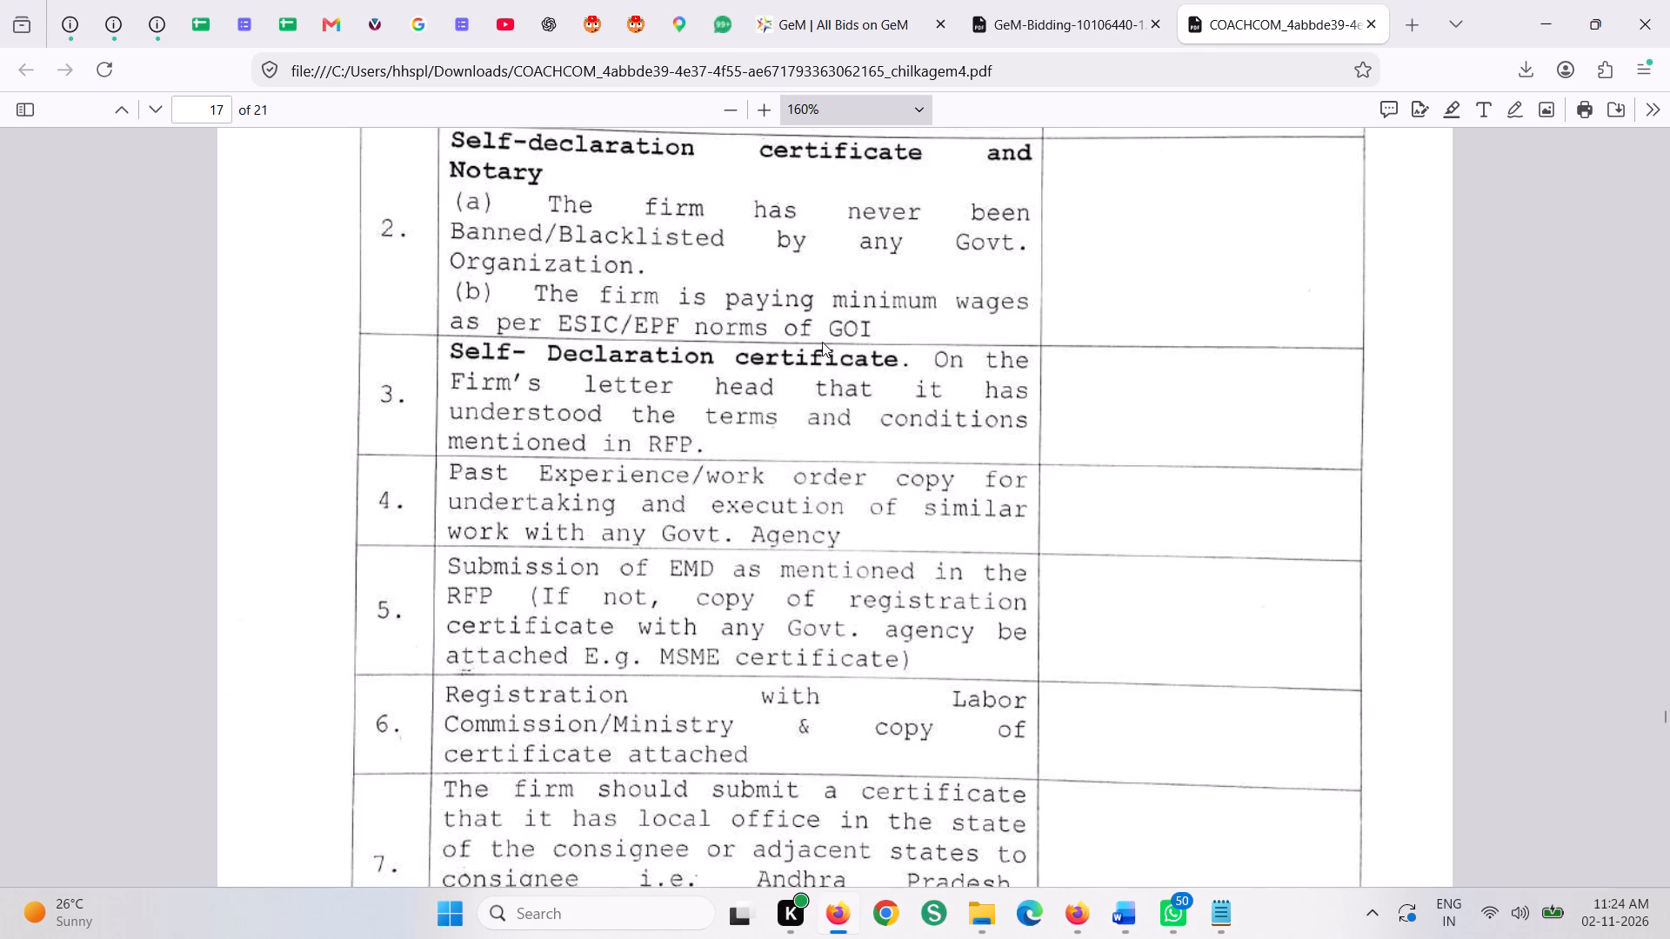
{"action": "key", "text": "alt+Tab"}
{"action": "key", "text": "alt+Tab"}
{"action": "key", "text": "alt+Tab"}
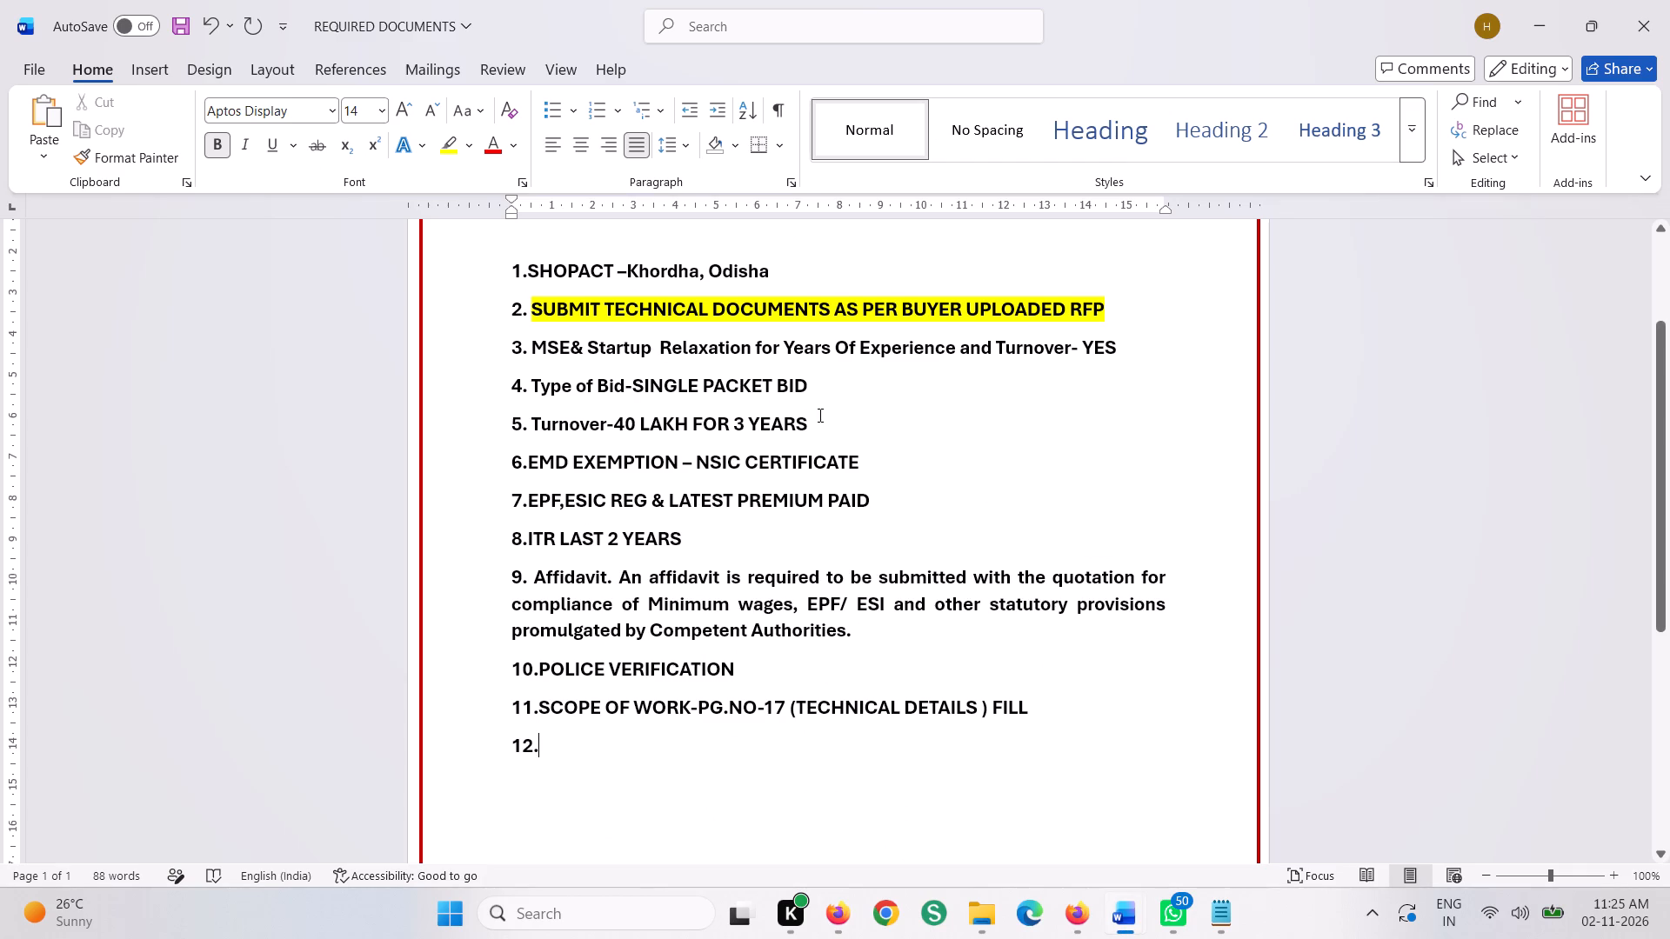
{"action": "key", "text": "alt+Tab"}
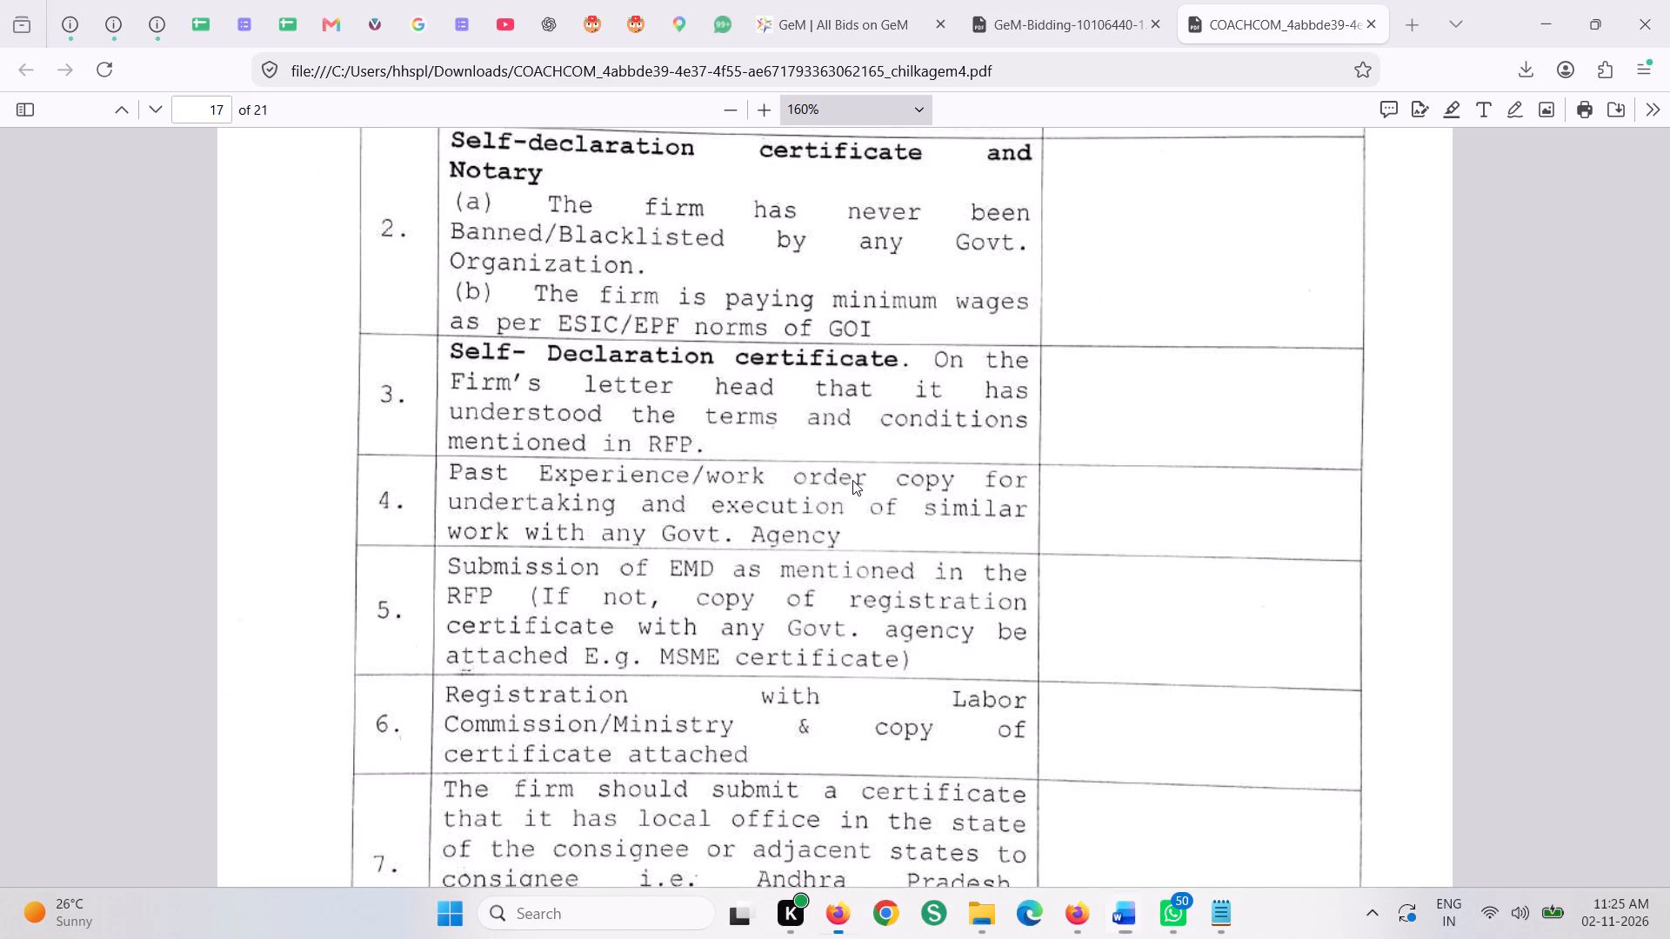
Copy a screenshot of row 2, "Self-declaration certificate and Notary", from the table on RFP page 17.
{"action": "key", "text": "ctrl+shift+s"}
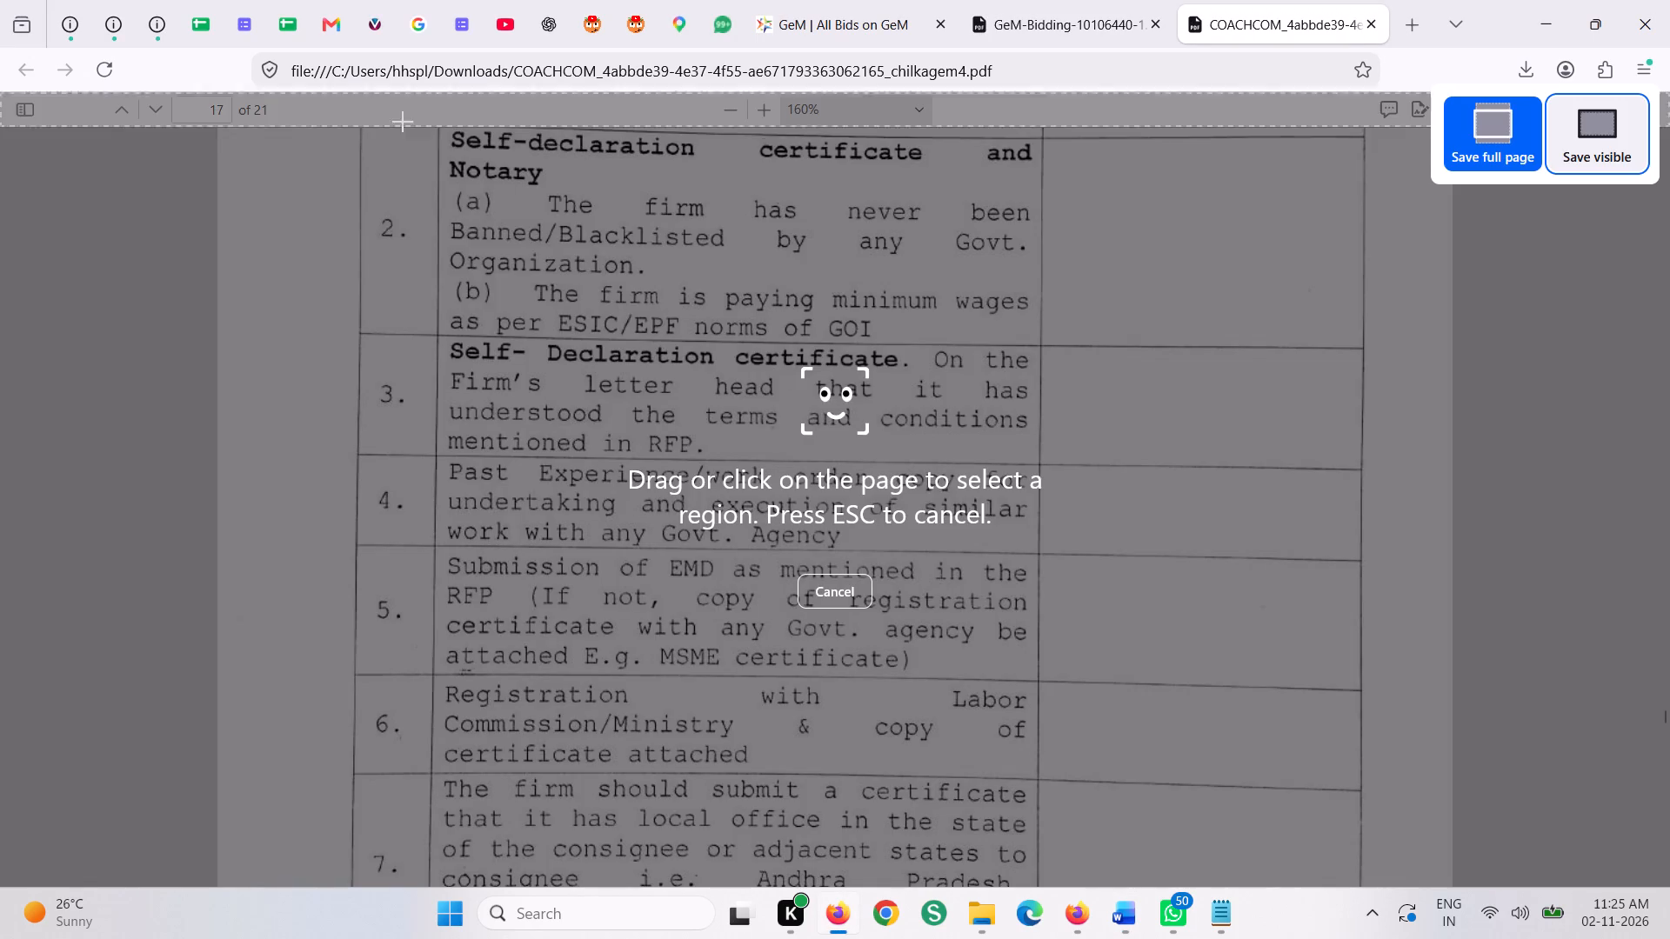
{"action": "left_click_drag", "start_coordinate": [391, 115], "coordinate": [1068, 348]}
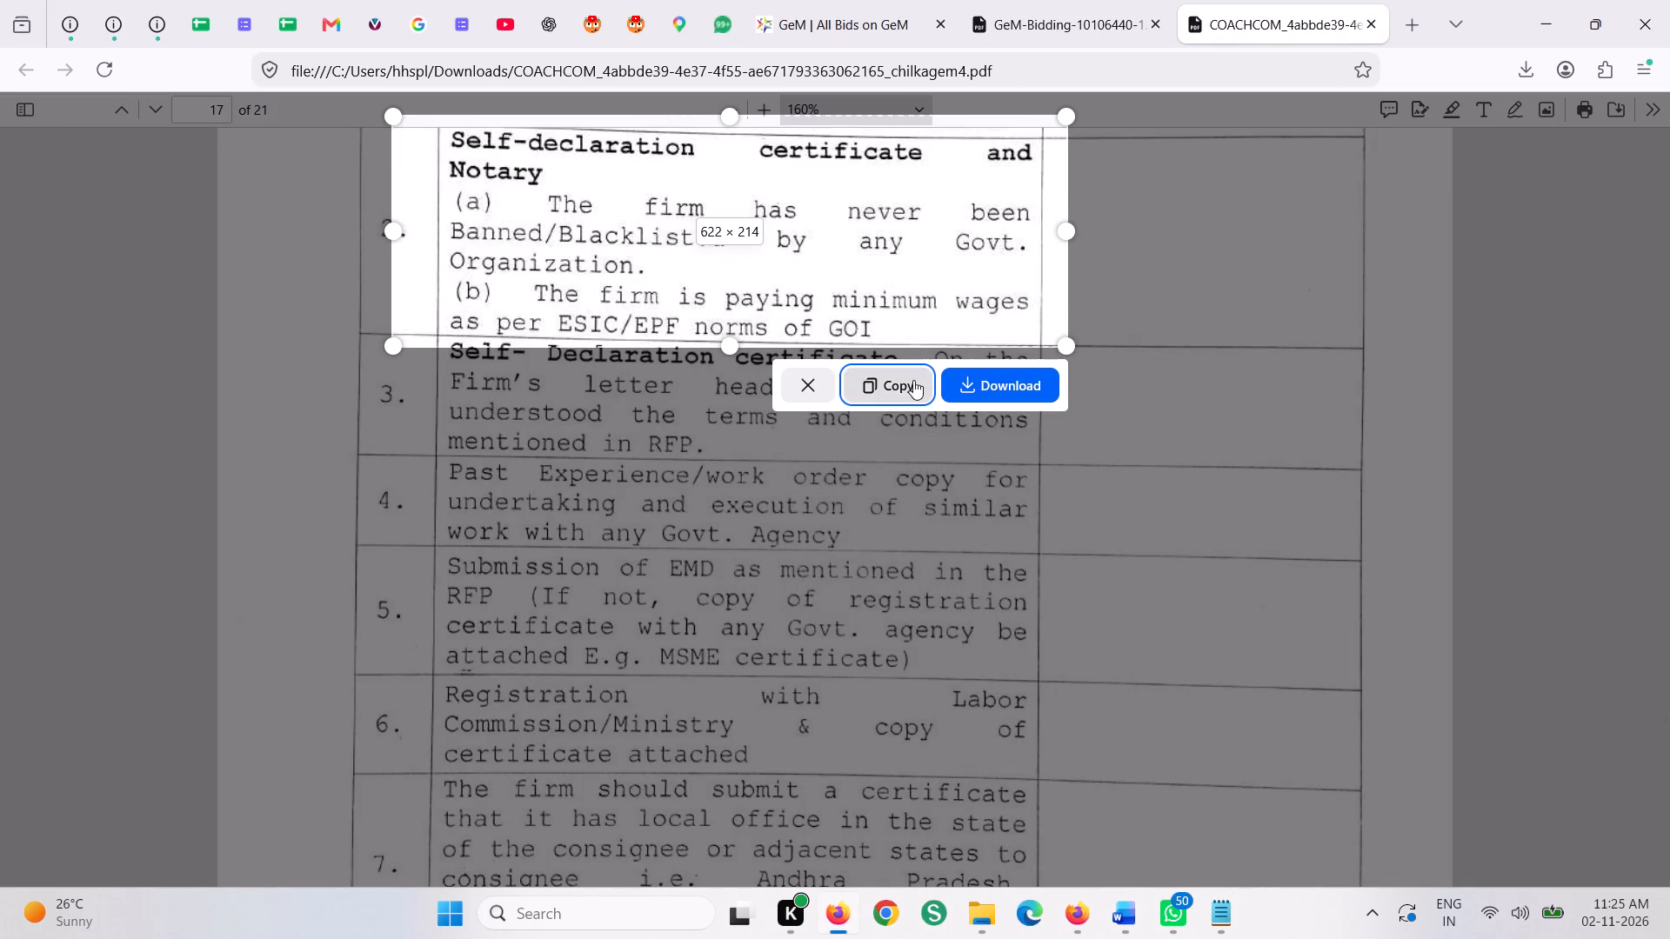
{"action": "left_click", "coordinate": [913, 380]}
Run a Google image search on the copied self-declaration screenshot, replacing the earlier Affidavit search.
{"action": "left_click", "coordinate": [423, 22]}
{"action": "left_click", "coordinate": [1106, 153]}
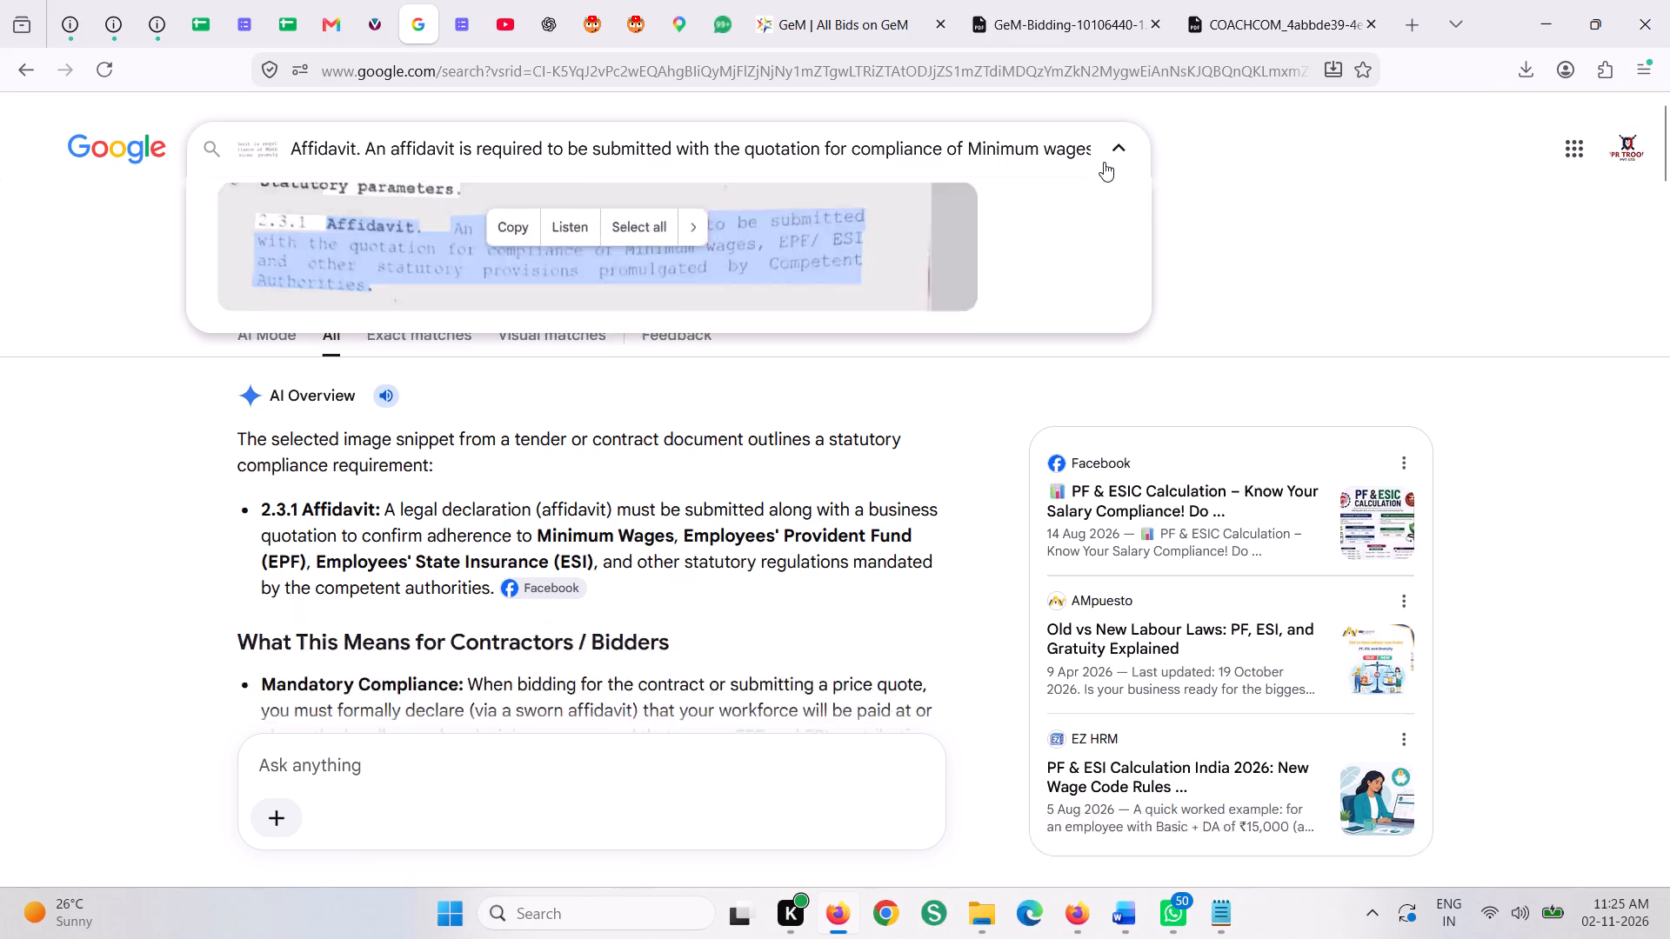
{"action": "left_click", "coordinate": [1075, 151]}
{"action": "left_click", "coordinate": [890, 424]}
{"action": "key", "text": "ctrl+v"}
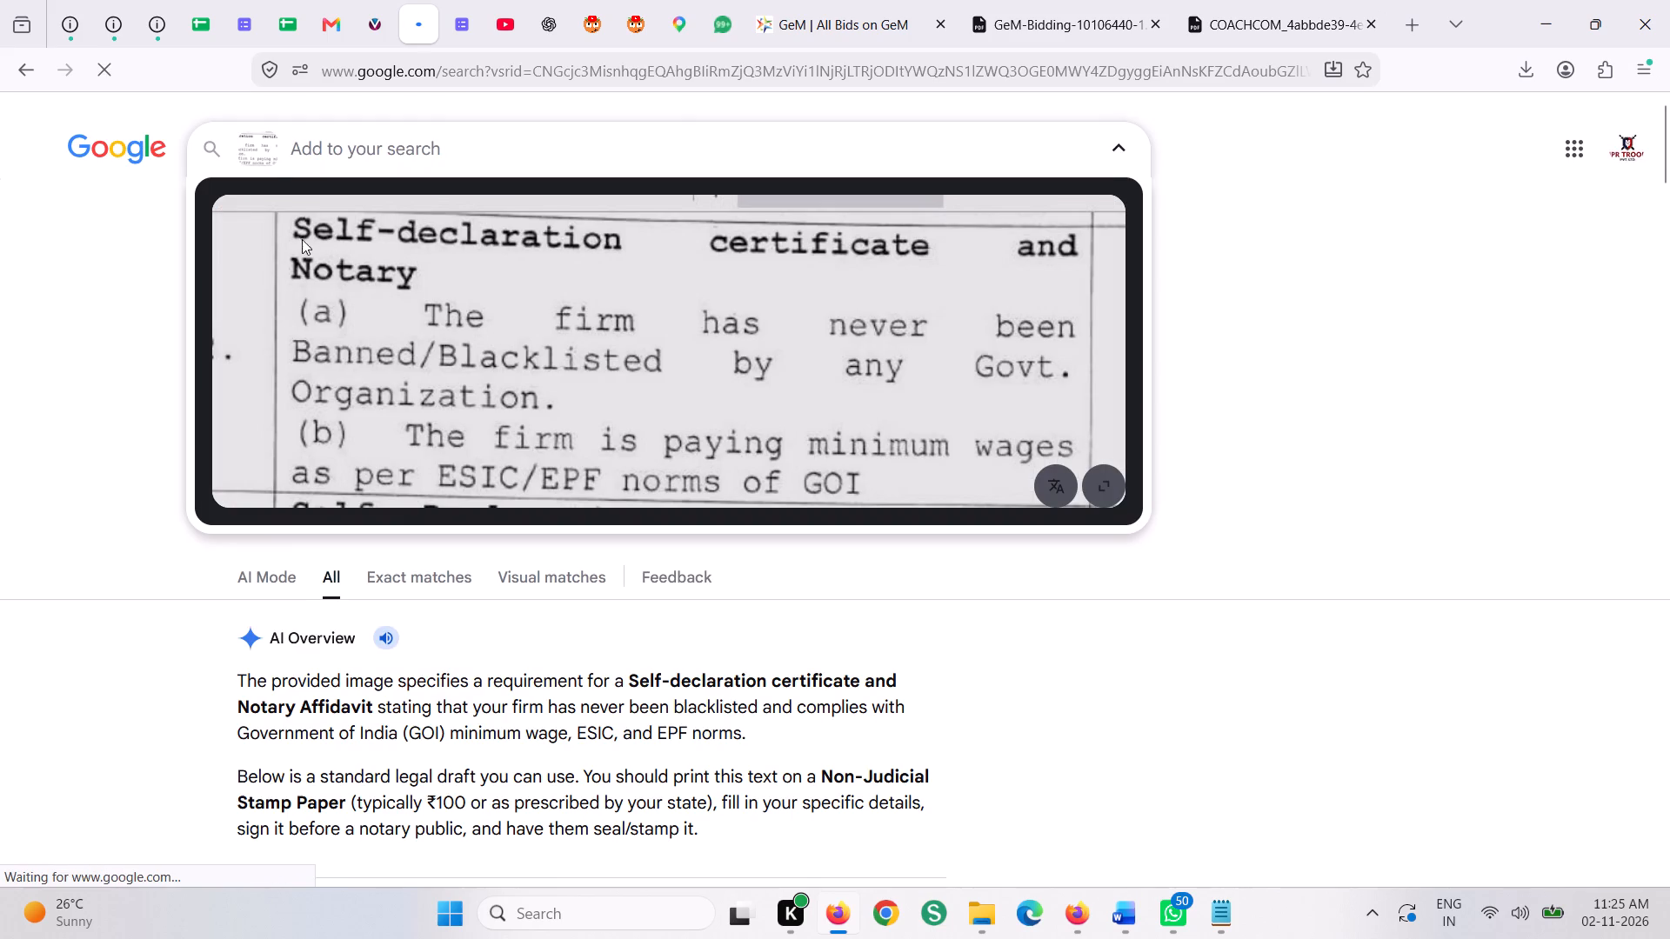
Copy the recognised text of the whole self-declaration image and paste it after "12." in the Word list.
{"action": "left_click", "coordinate": [313, 227]}
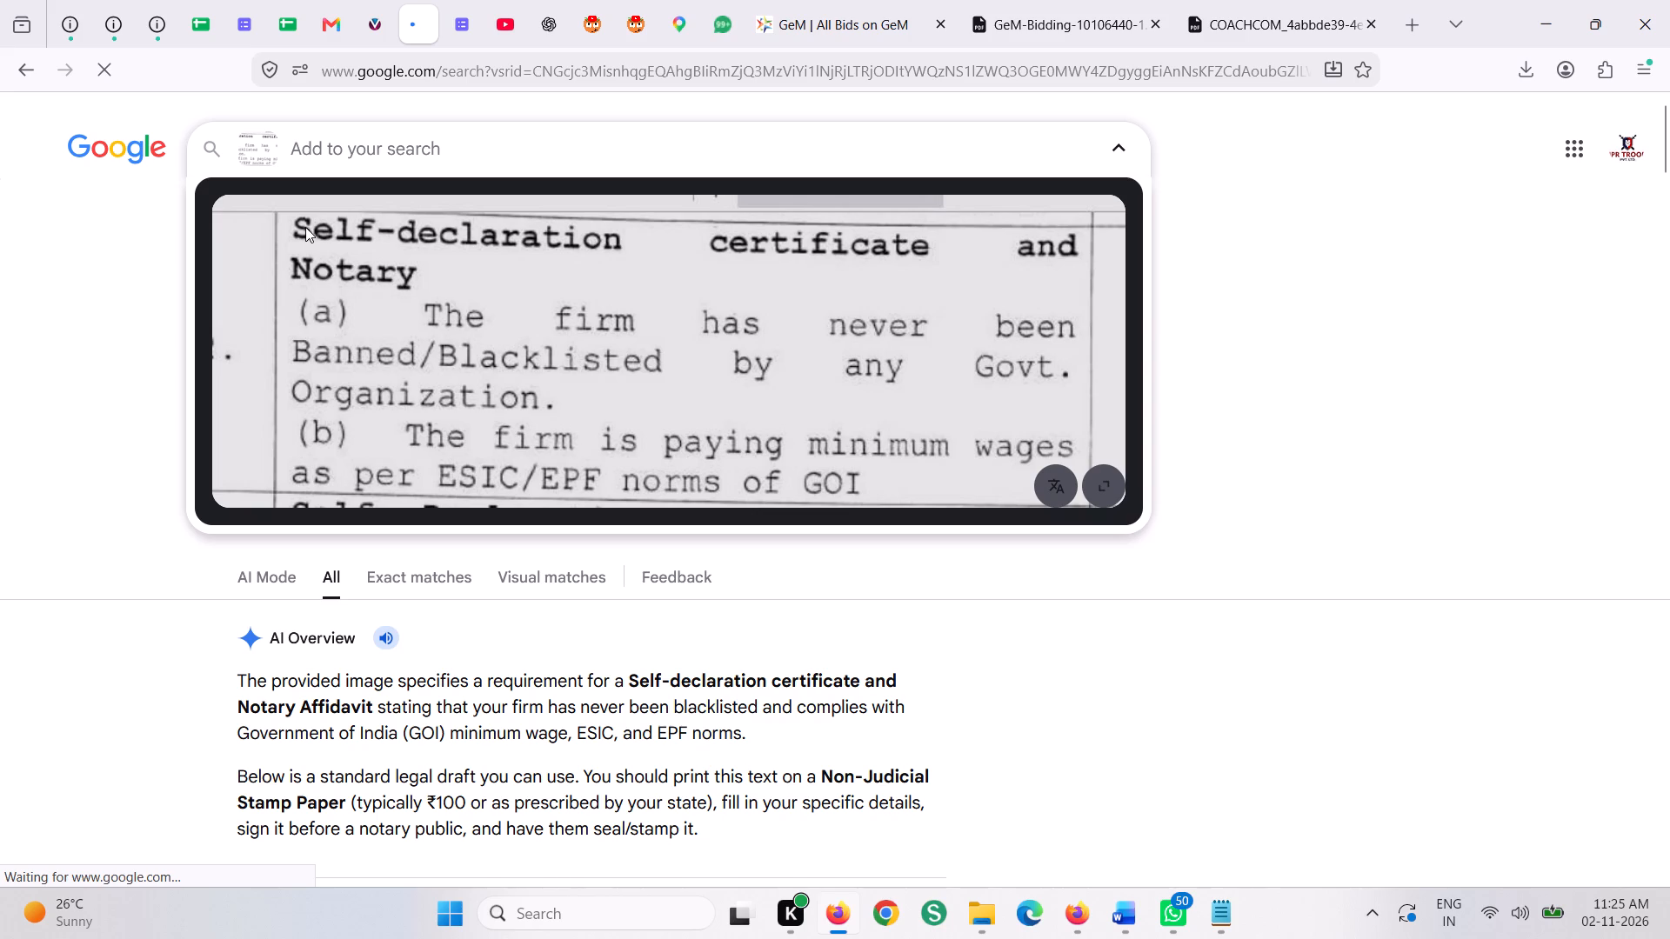
{"action": "left_click", "coordinate": [309, 224]}
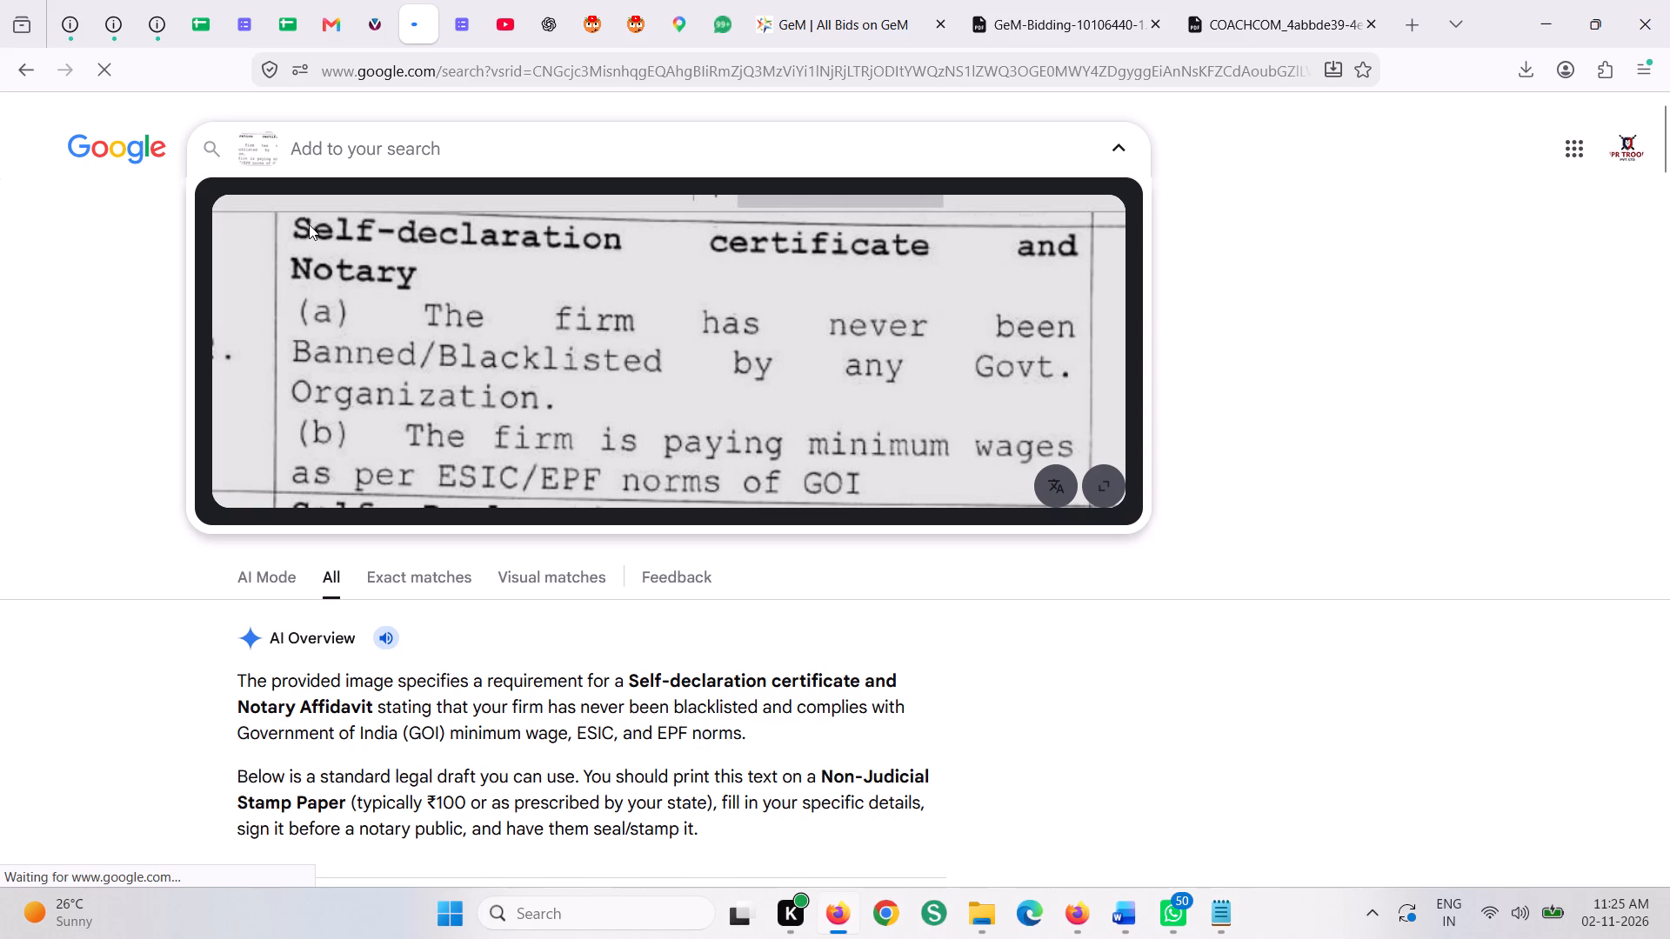
{"action": "left_click", "coordinate": [311, 224]}
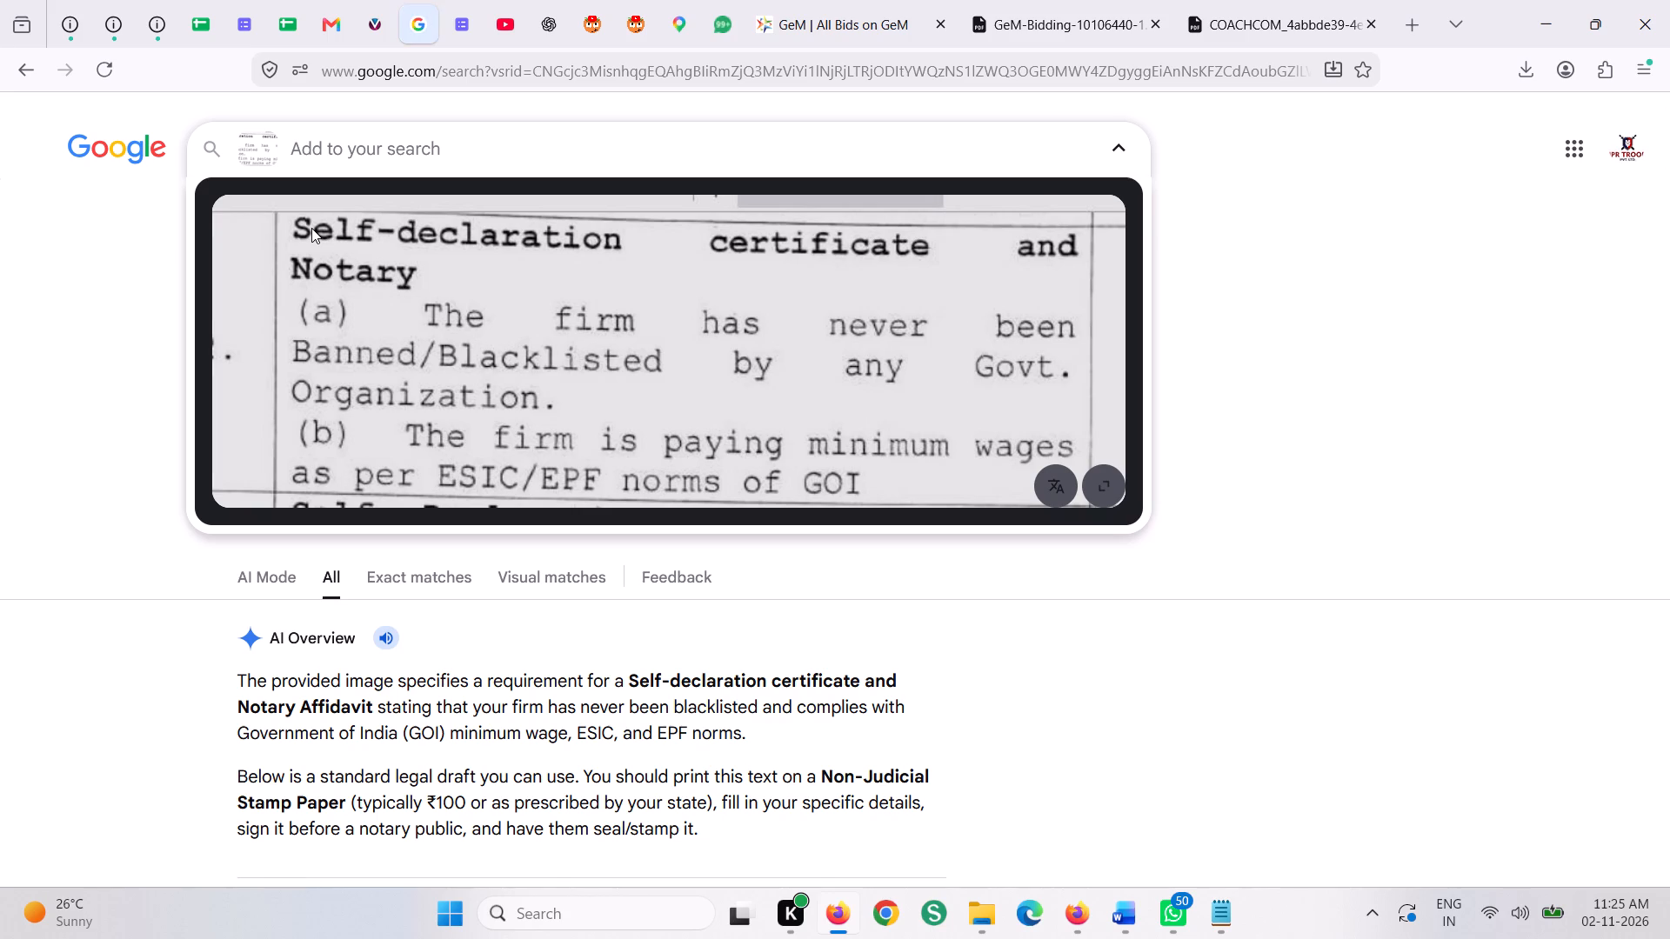
{"action": "triple_click", "coordinate": [311, 228]}
{"action": "double_click", "coordinate": [311, 228]}
{"action": "left_click_drag", "start_coordinate": [311, 228], "coordinate": [504, 425]}
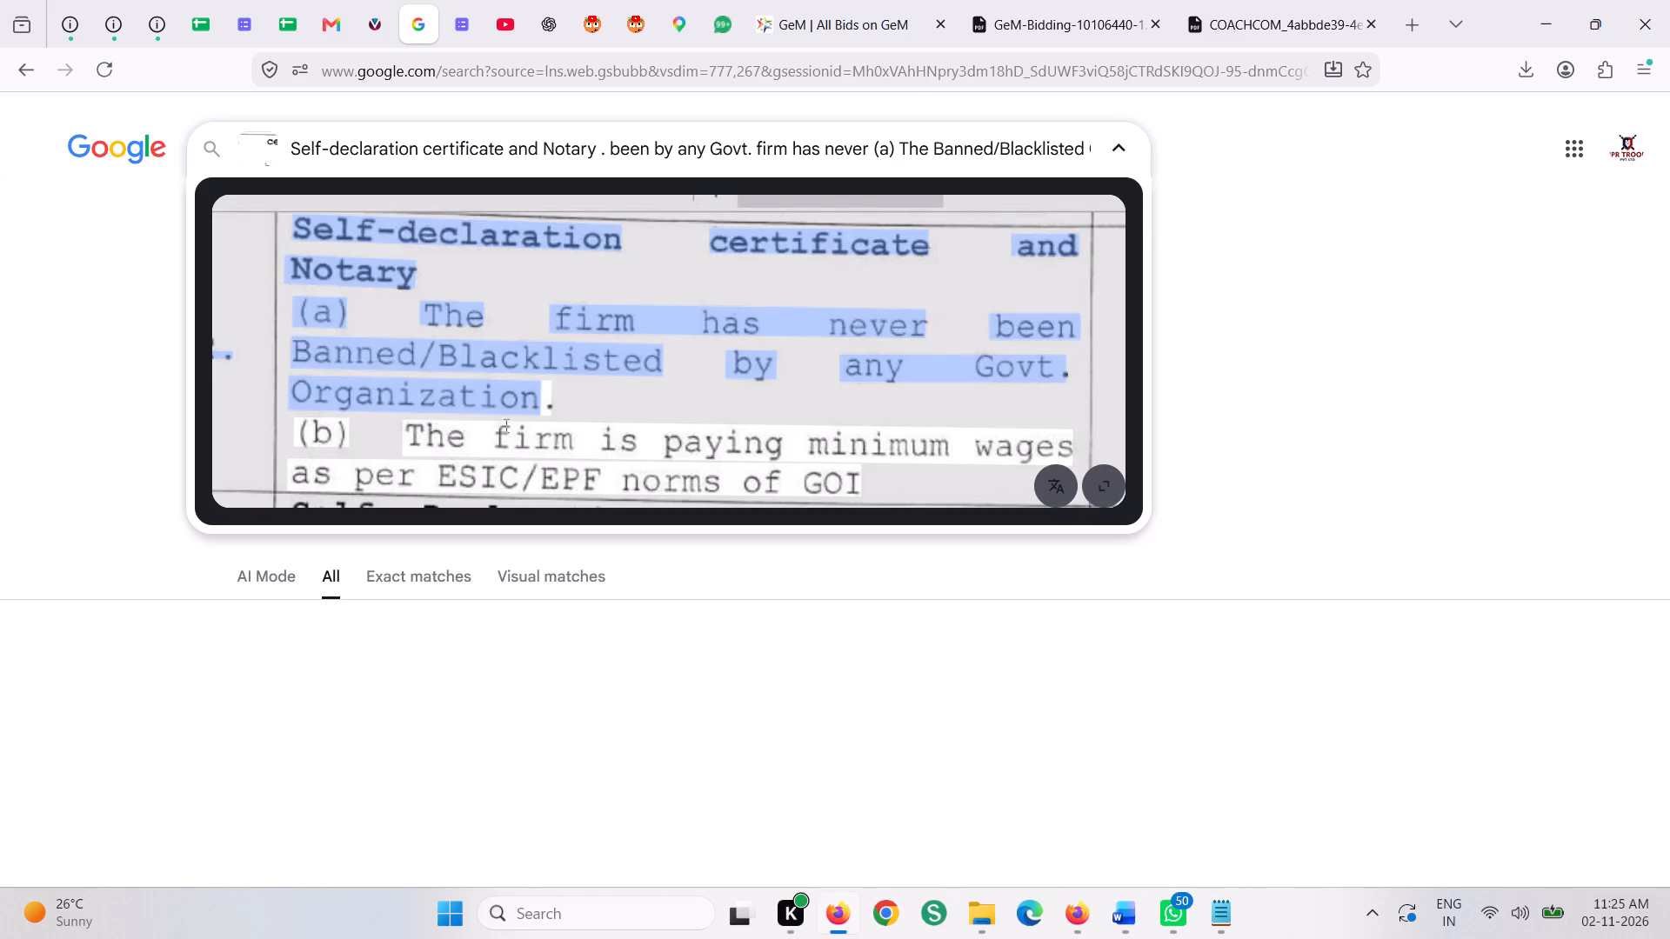
{"action": "left_click_drag", "start_coordinate": [504, 425], "coordinate": [559, 407]}
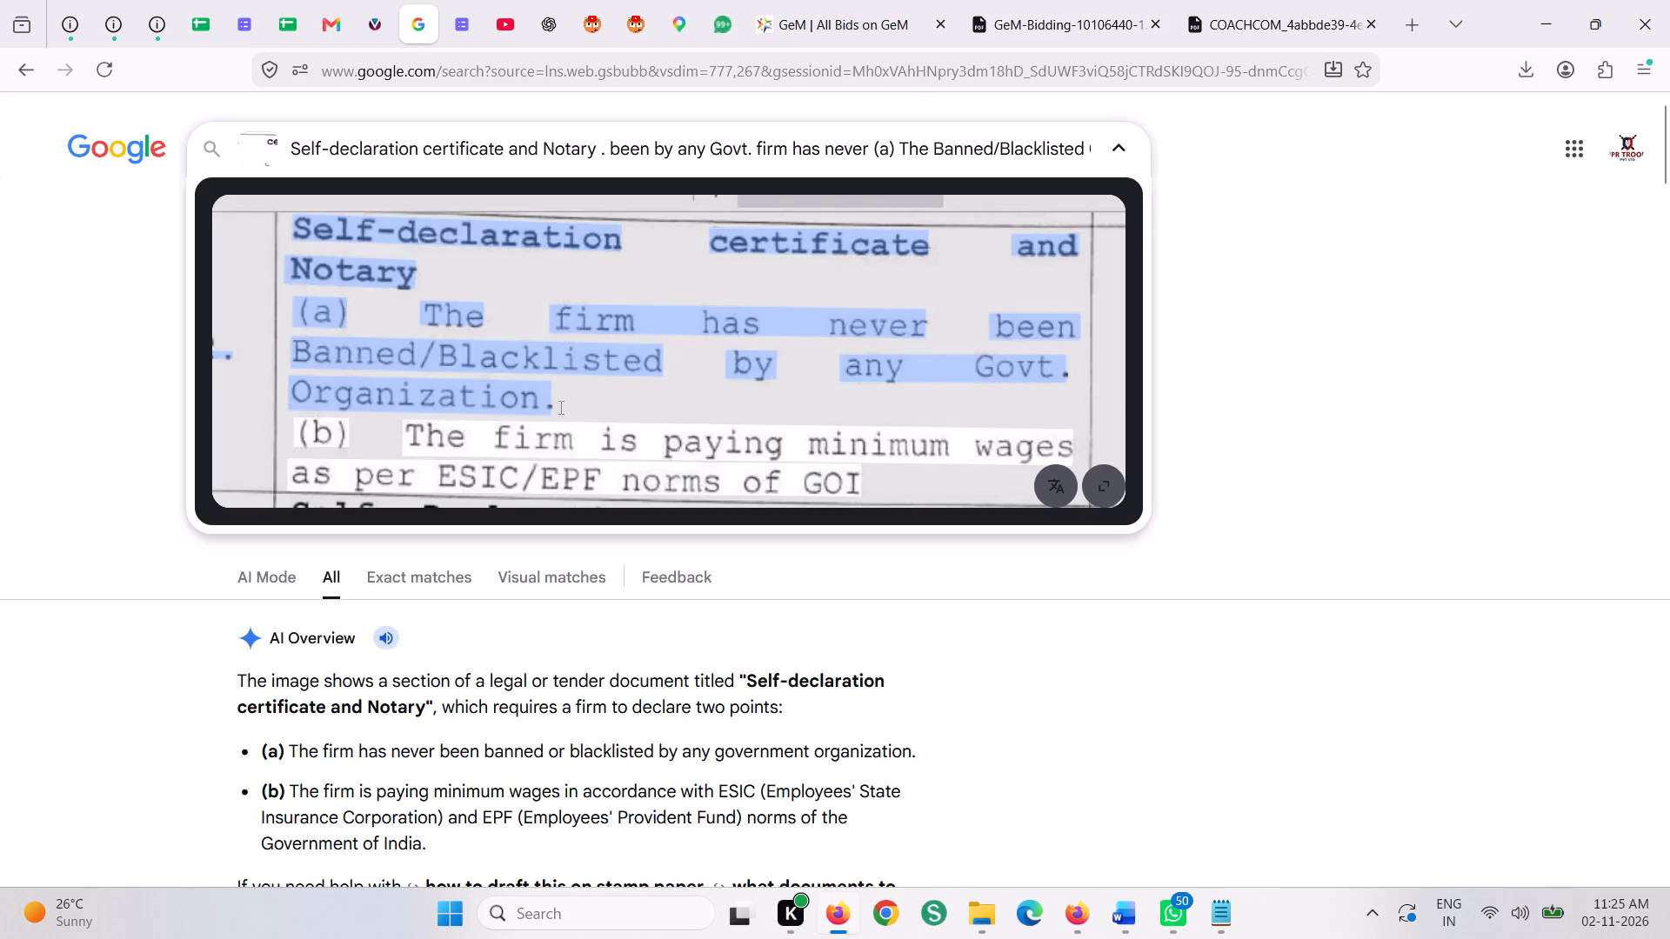
{"action": "left_click_drag", "start_coordinate": [559, 407], "coordinate": [1056, 446]}
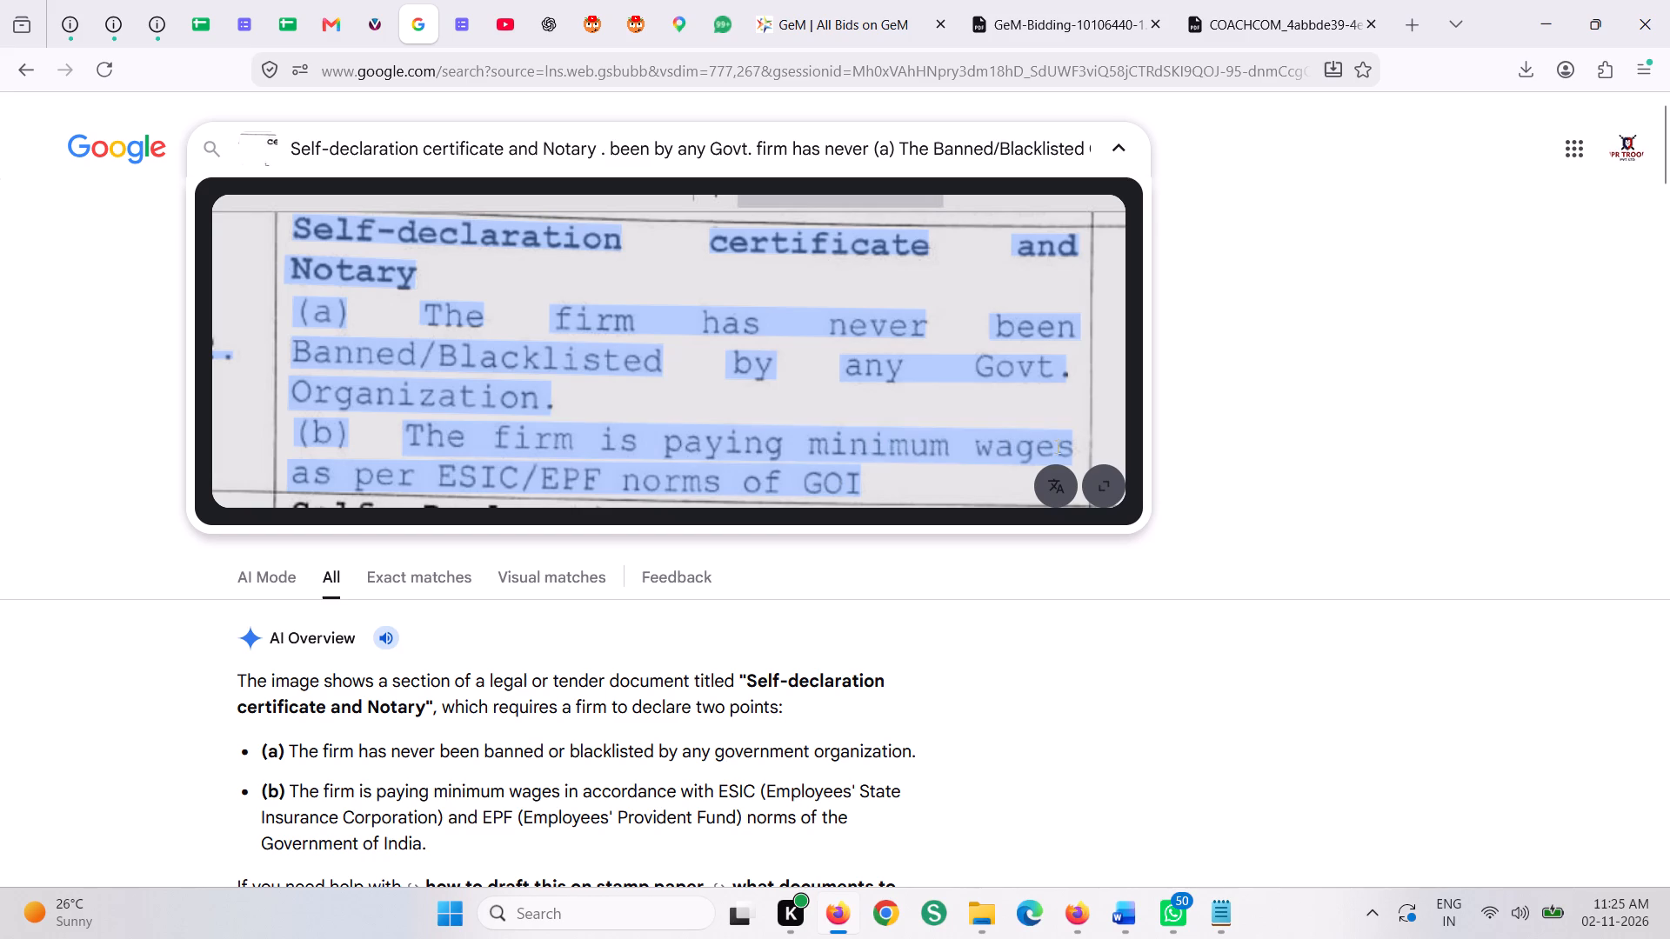
{"action": "left_click_drag", "start_coordinate": [1056, 446], "coordinate": [1056, 447]}
{"action": "left_click", "coordinate": [581, 237]}
{"action": "key", "text": "alt+Tab"}
{"action": "key", "text": "ctrl+v"}
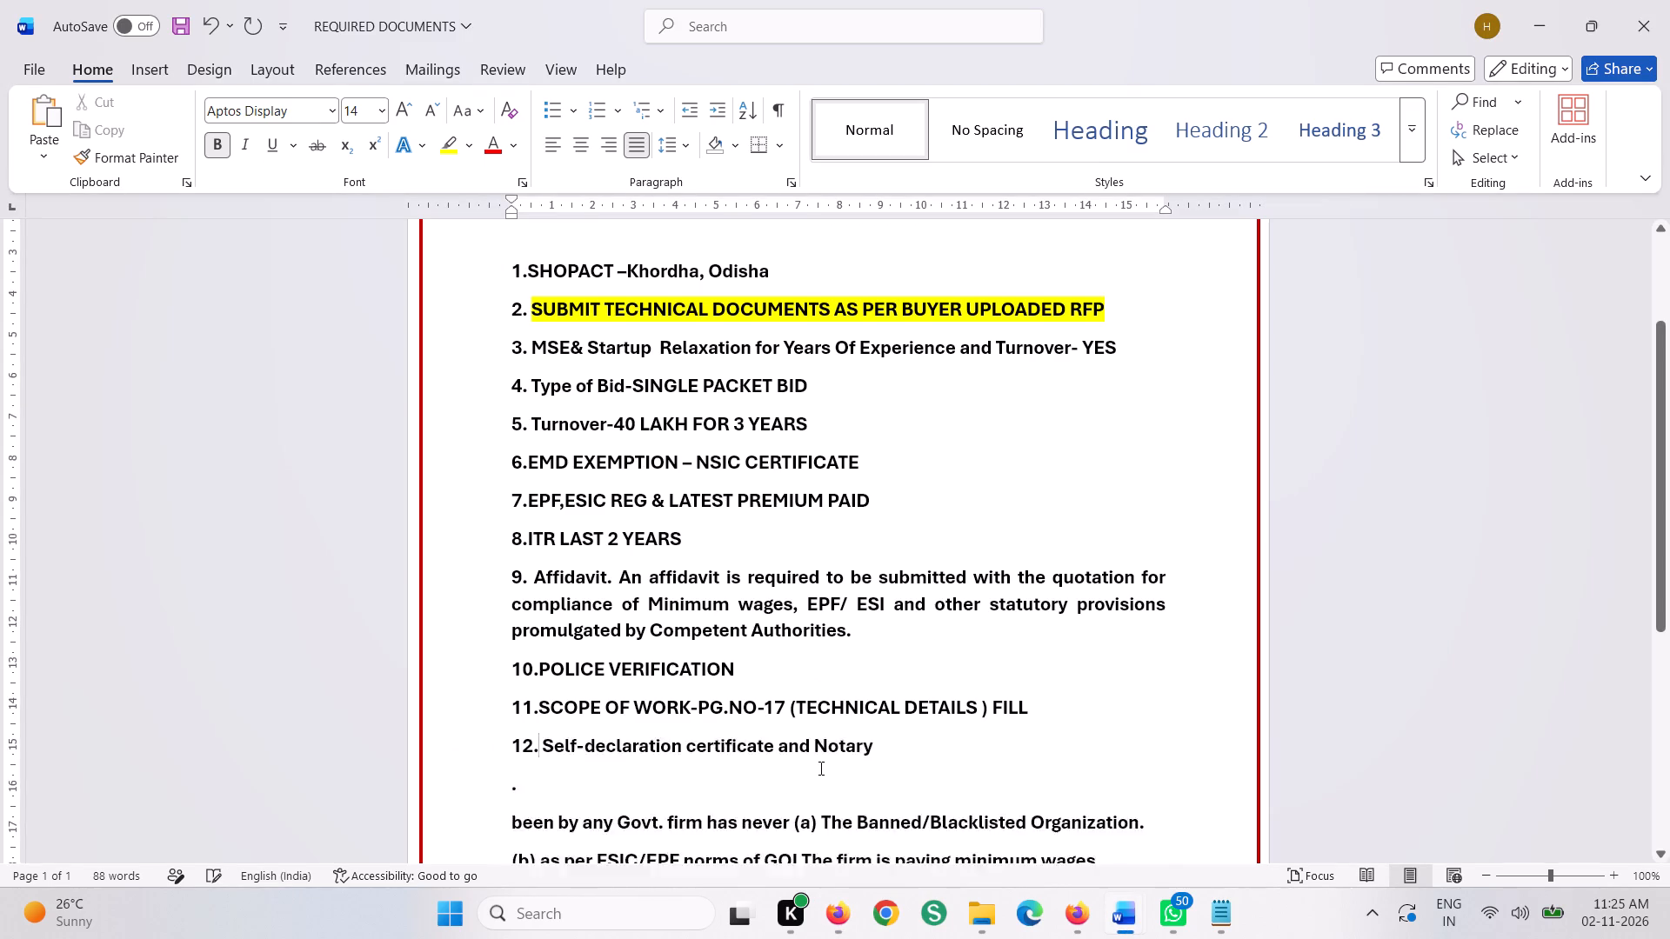
Delete the pasted lines below "Self-declaration certificate and Notary" in item 12, keeping only that heading.
{"action": "left_click_drag", "start_coordinate": [524, 748], "coordinate": [524, 747]}
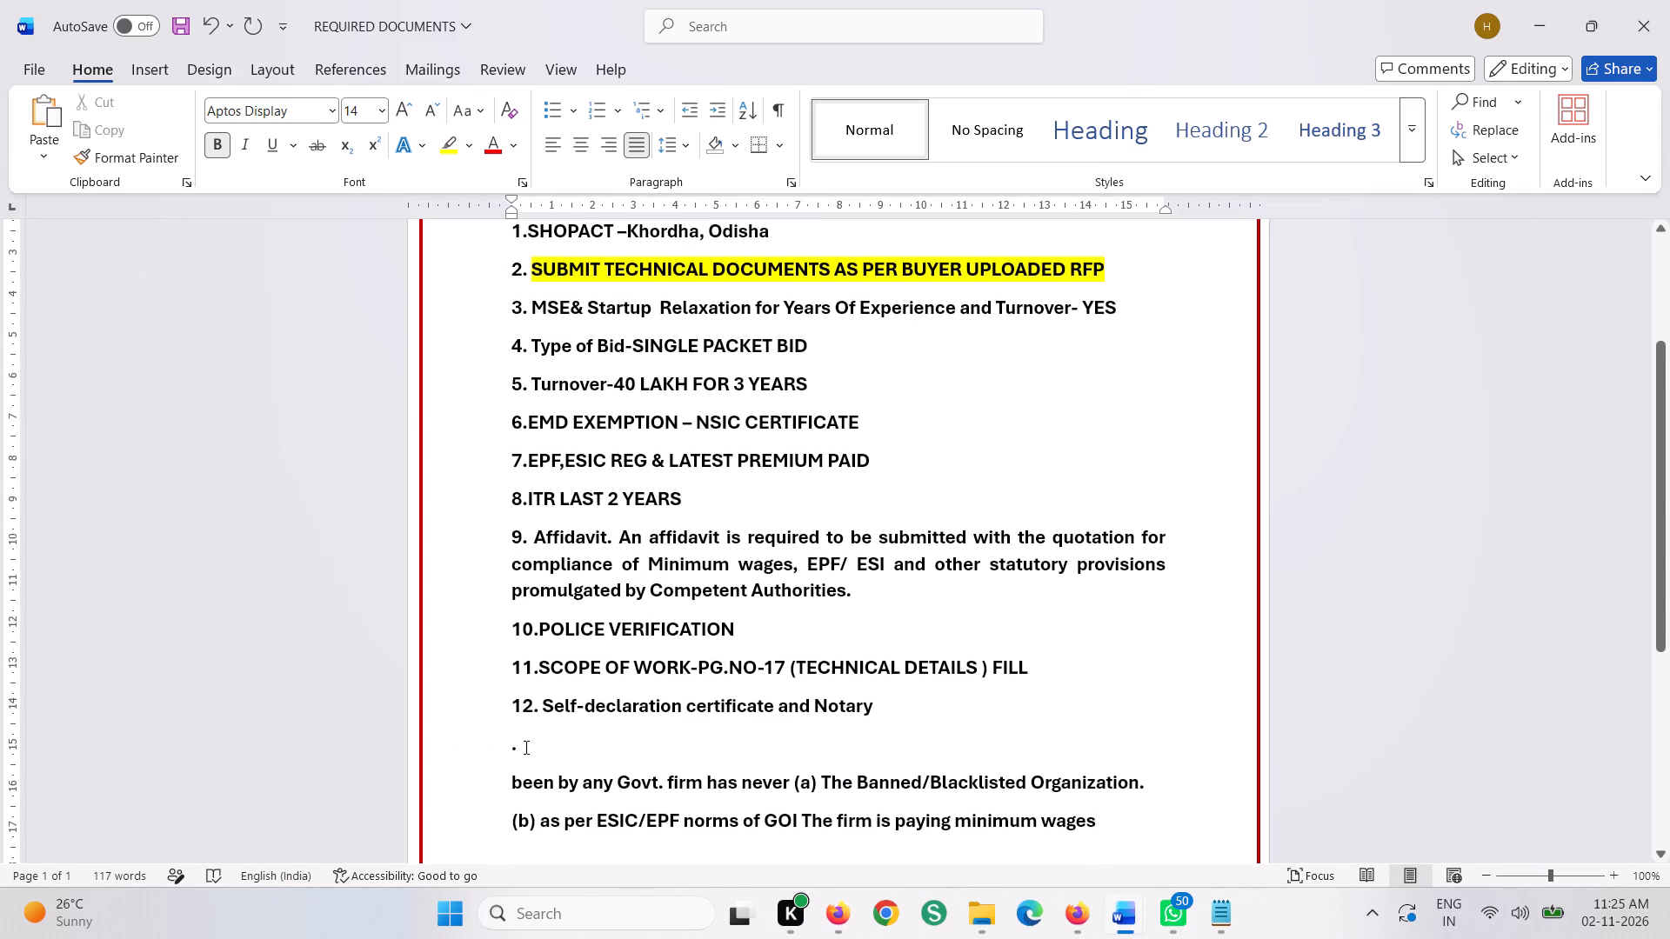
{"action": "left_click_drag", "start_coordinate": [524, 747], "coordinate": [493, 744]}
{"action": "key", "text": "alt+Tab"}
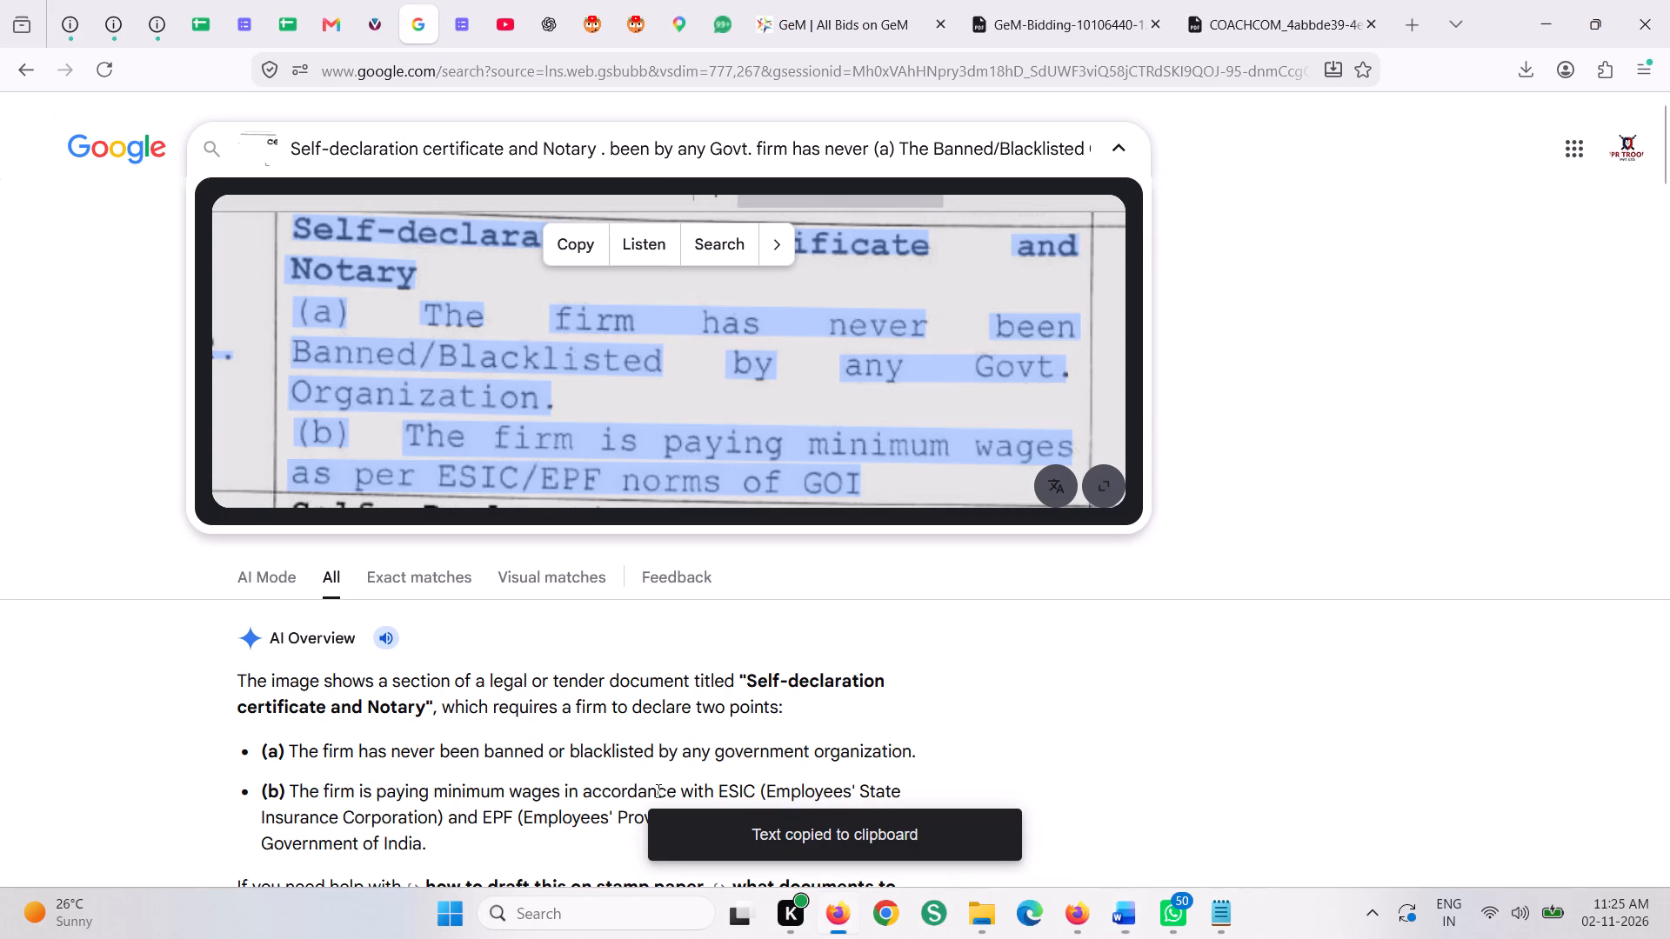
{"action": "key", "text": "alt+Tab"}
{"action": "left_click", "coordinate": [533, 704]}
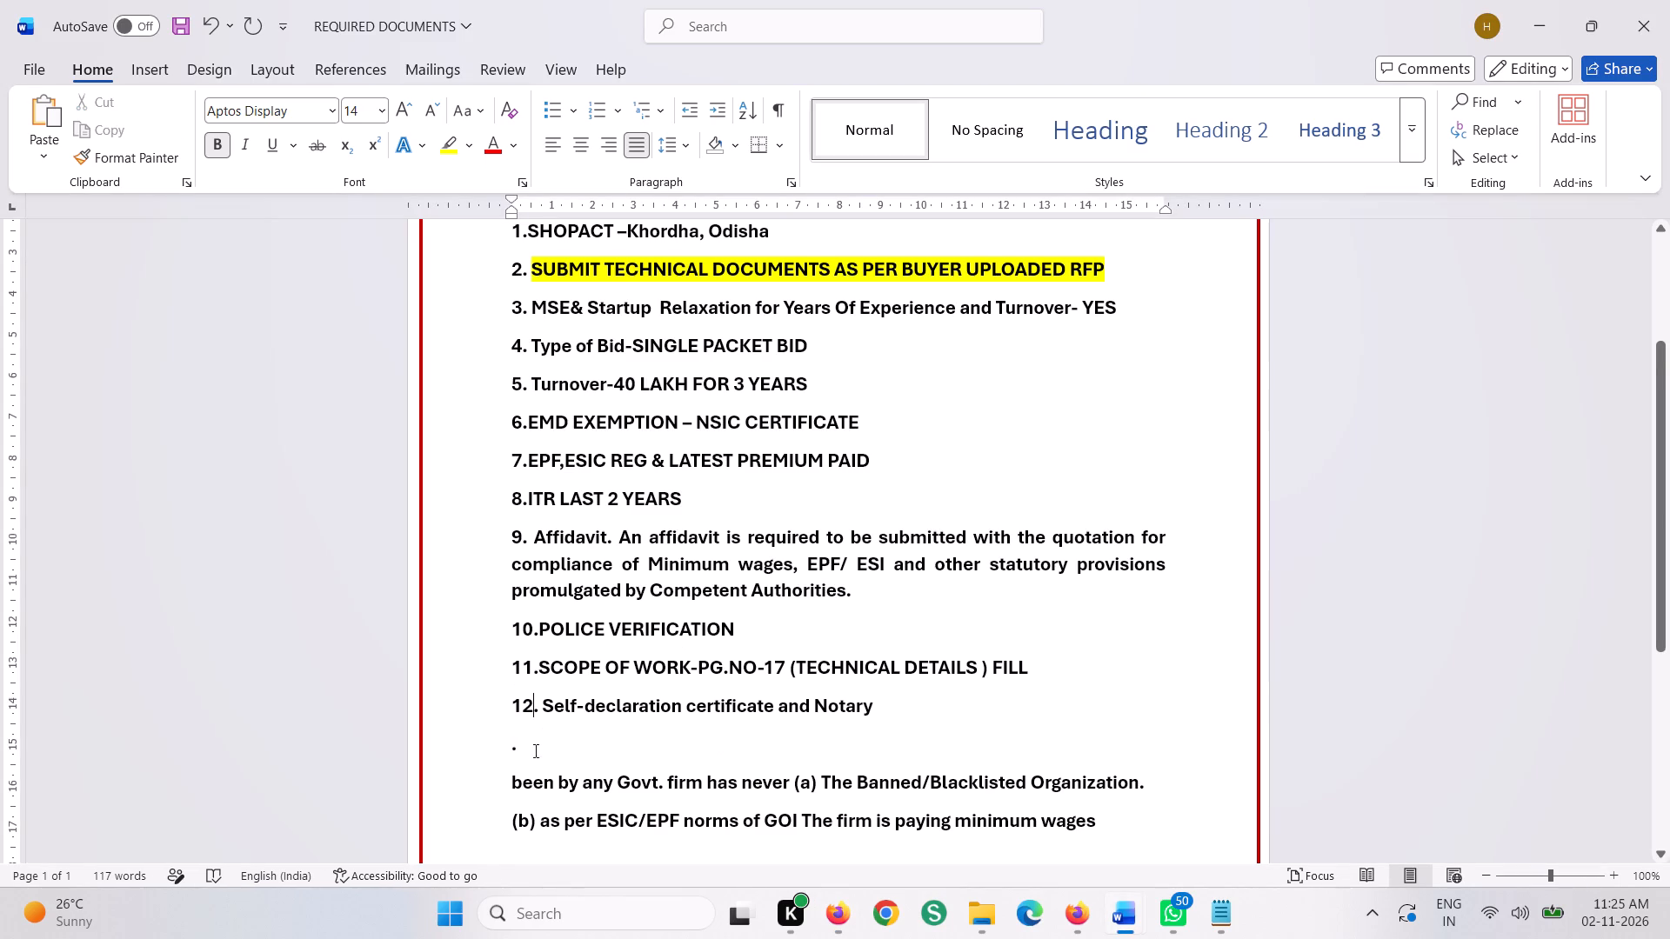
{"action": "left_click_drag", "start_coordinate": [499, 752], "coordinate": [1051, 778]}
{"action": "key", "text": "BackSpace"}
Copy the word "Blacklisted" from point (a) of the searched image and paste it below the item 12 heading in Word.
{"action": "key", "text": "alt+Tab"}
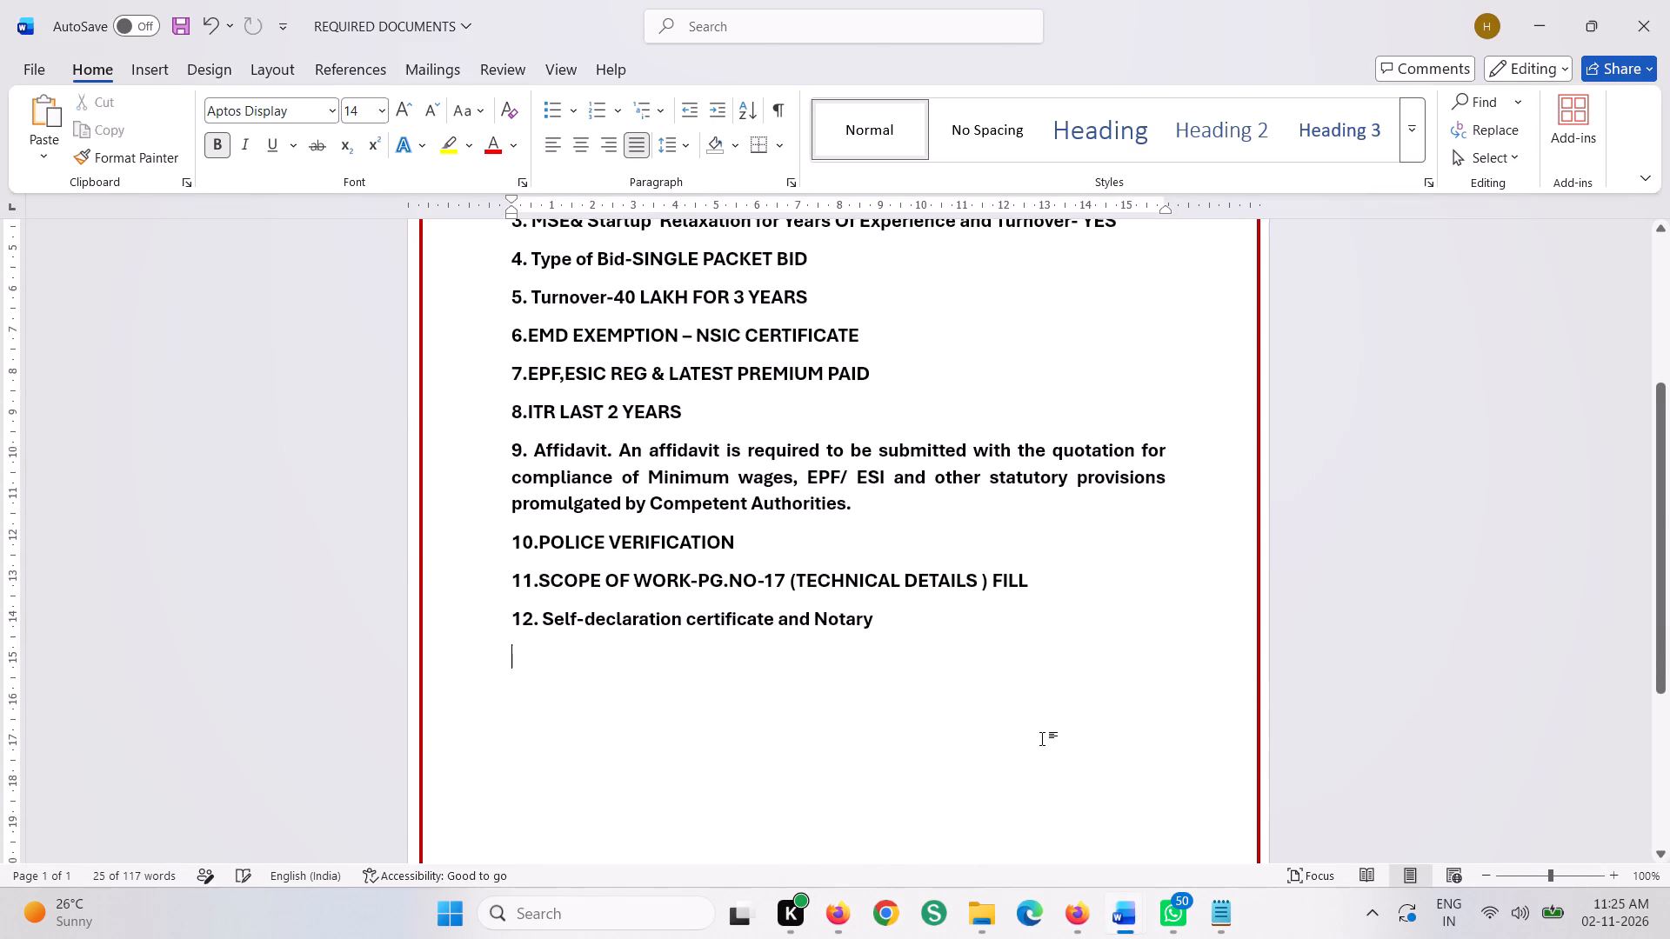
{"action": "left_click_drag", "start_coordinate": [423, 314], "coordinate": [563, 381]}
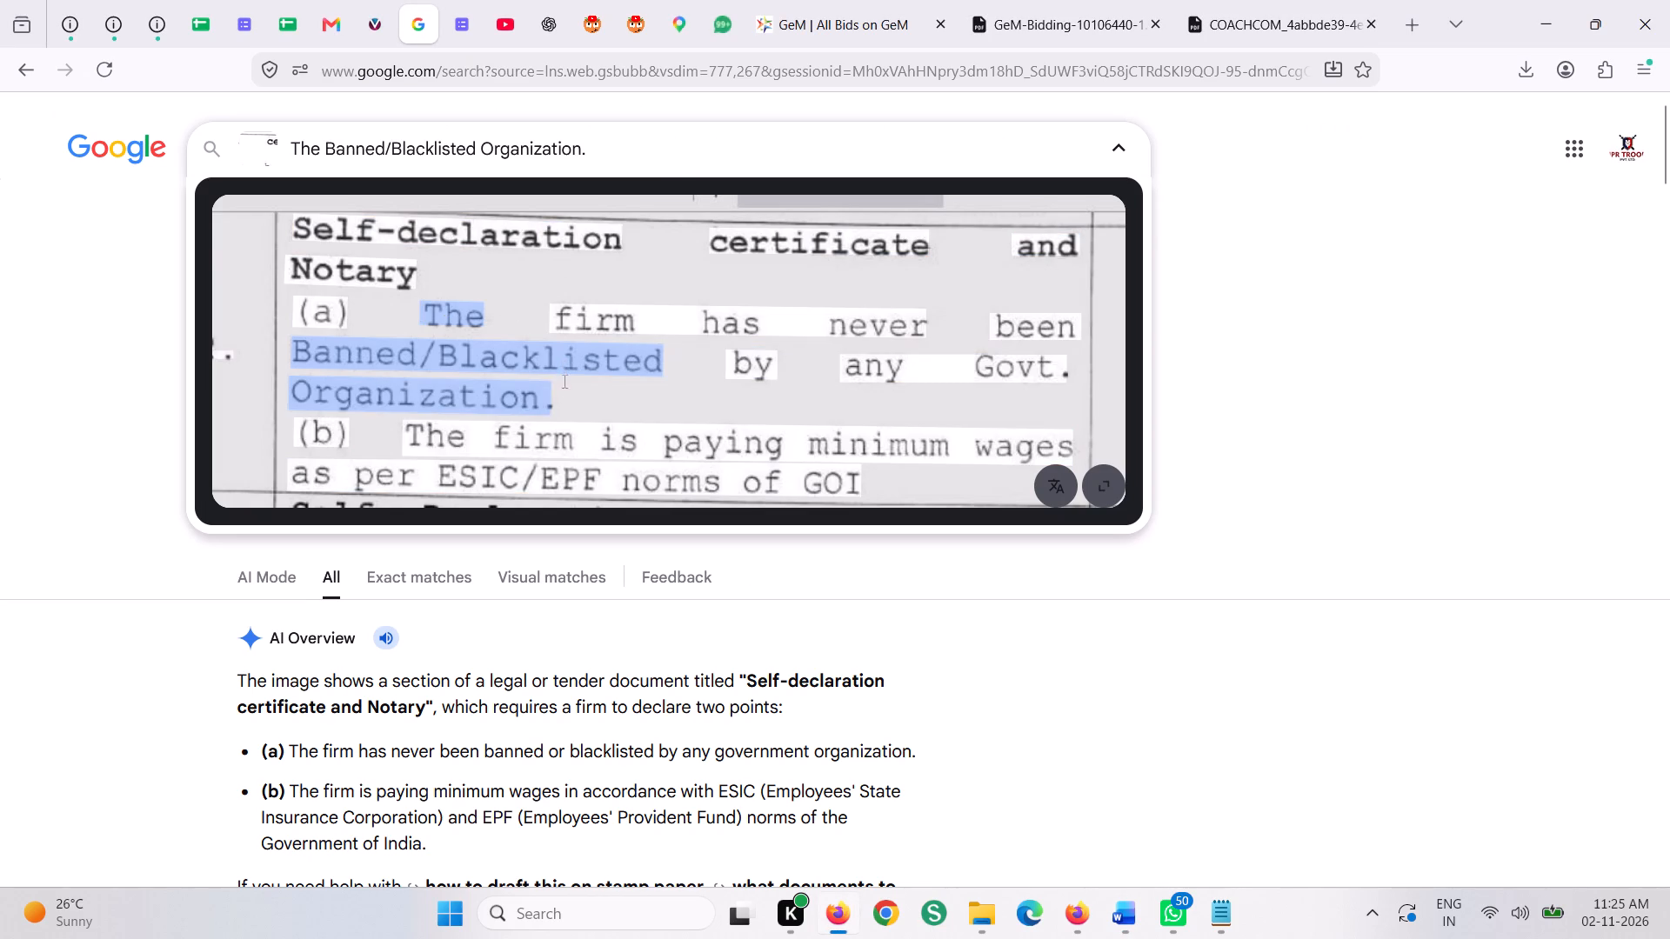
{"action": "left_click_drag", "start_coordinate": [563, 381], "coordinate": [1045, 313]}
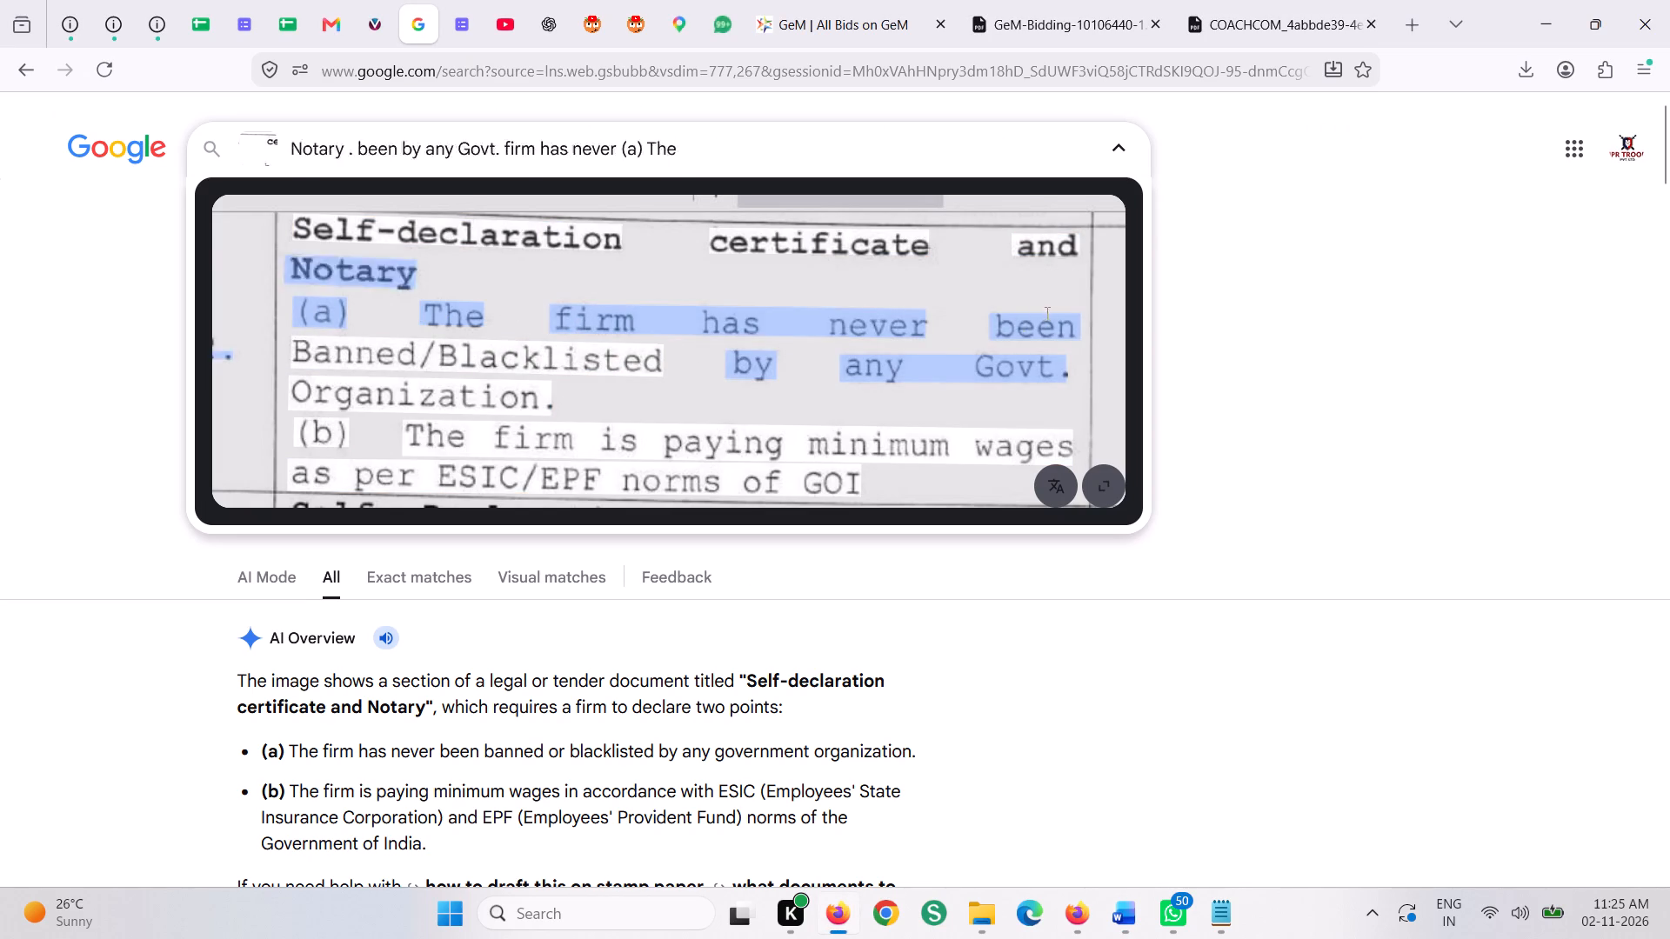
{"action": "left_click_drag", "start_coordinate": [1045, 313], "coordinate": [690, 361]}
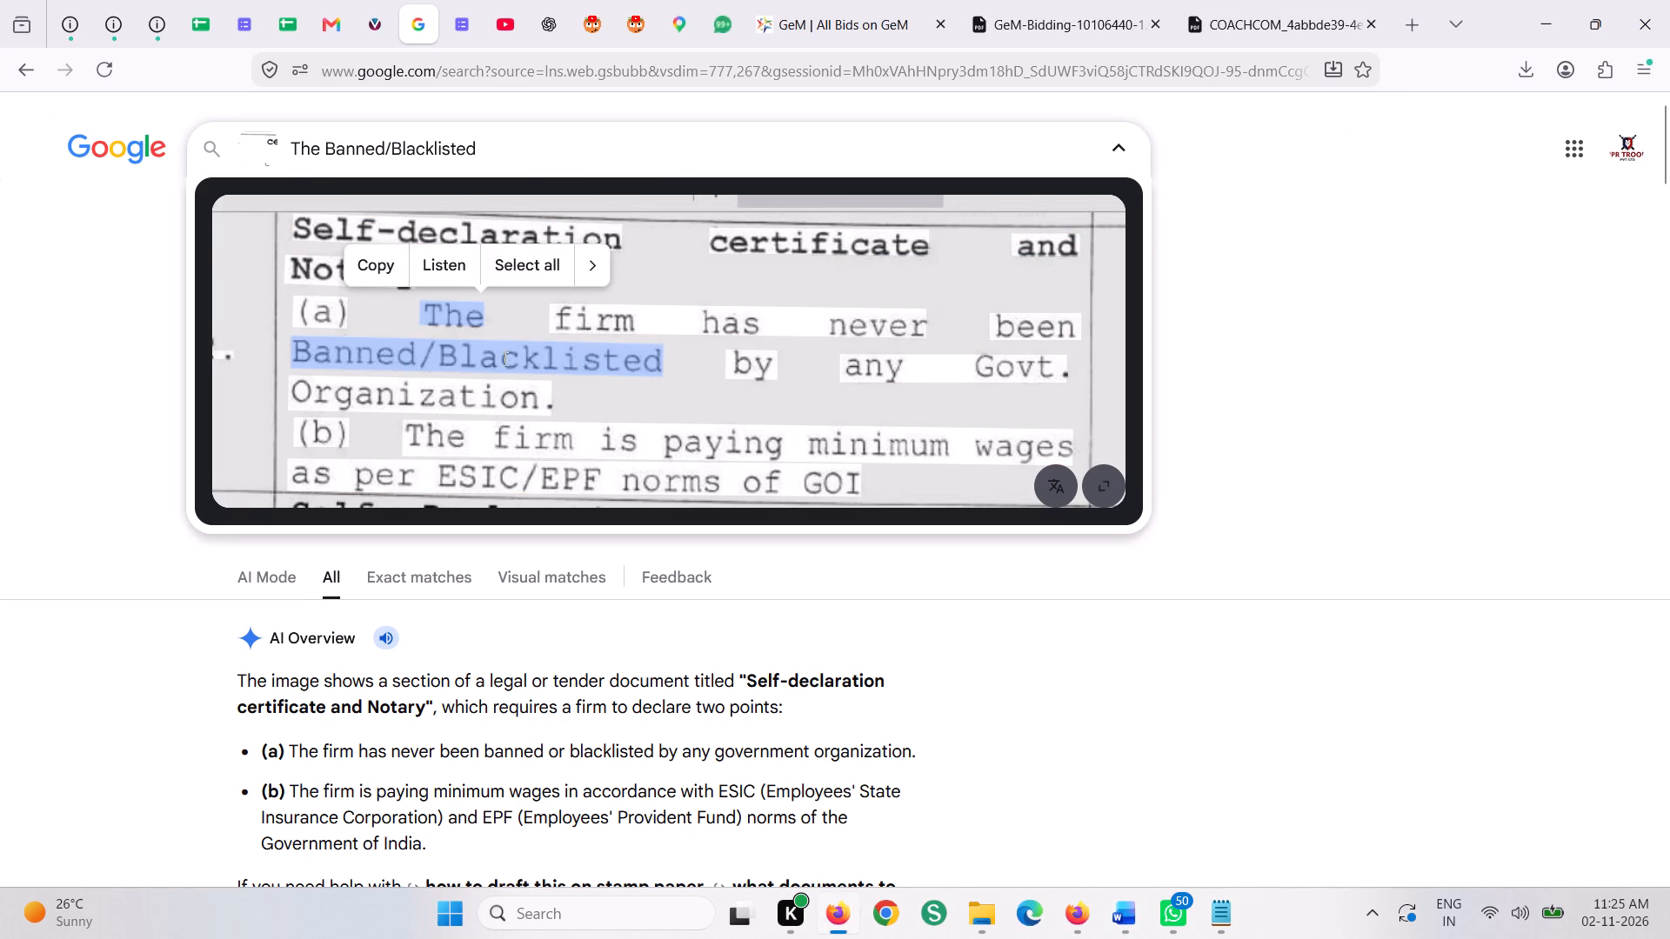
{"action": "left_click", "coordinate": [504, 358]}
{"action": "left_click", "coordinate": [445, 300]}
{"action": "key", "text": "alt+Tab"}
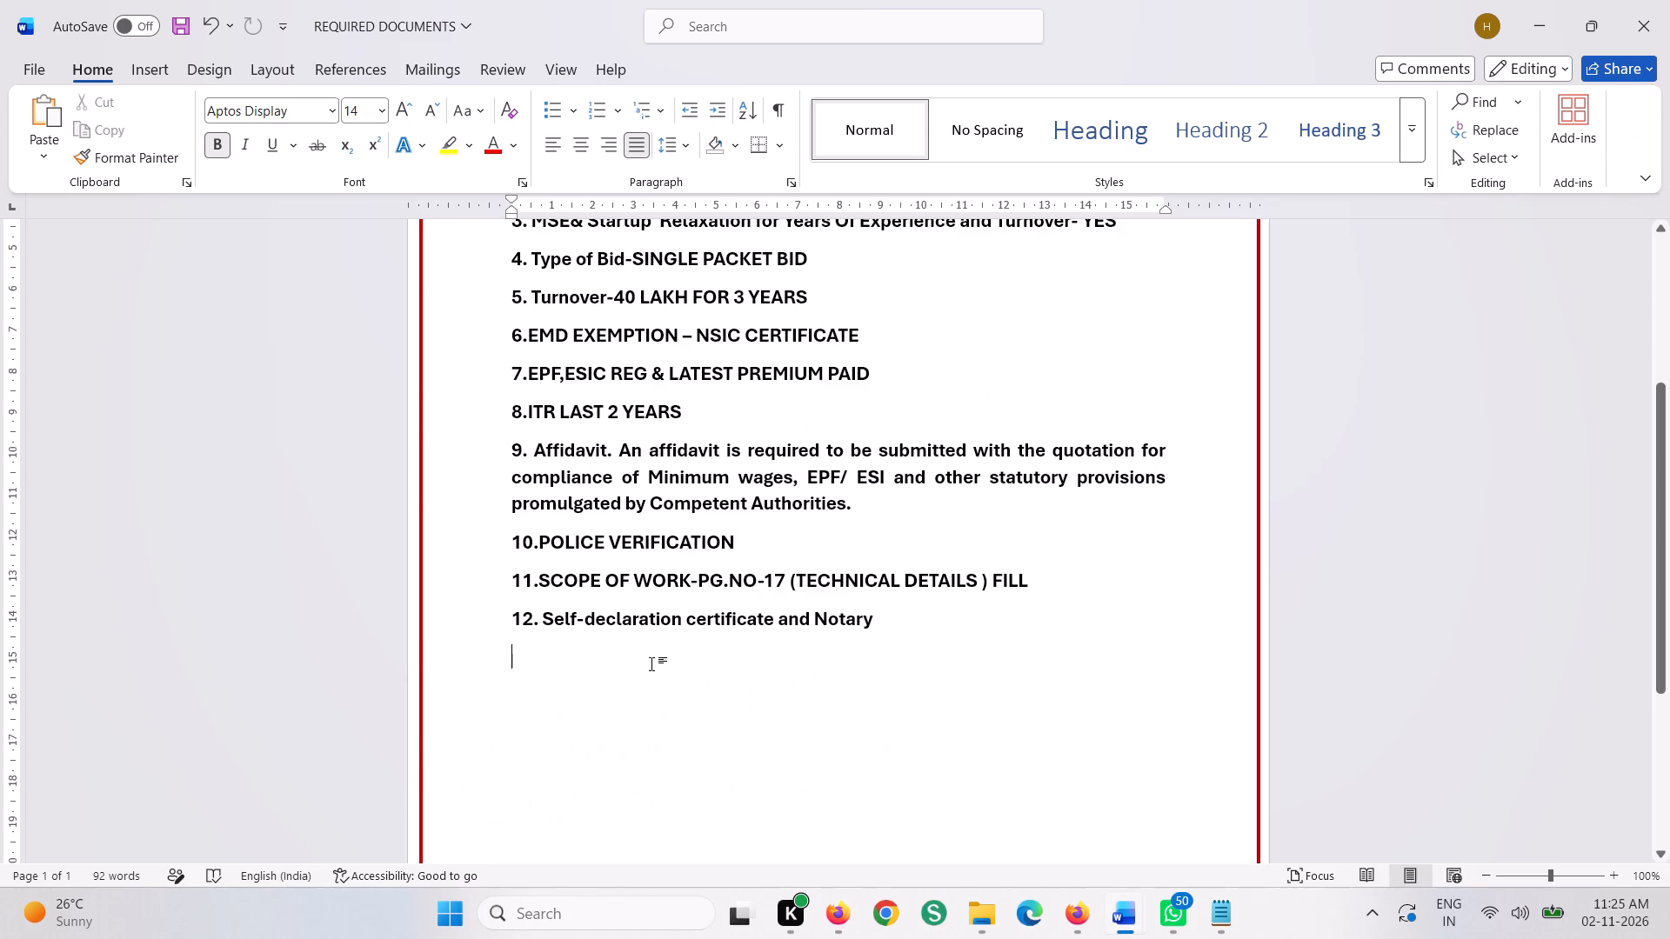
{"action": "key", "text": "ctrl+v"}
Copy point (b) from the image onto a new line in Word: "The firm is paying minimum wages" followed by "as per ESIC/EPF norms of GOI".
{"action": "key", "text": "alt+Tab"}
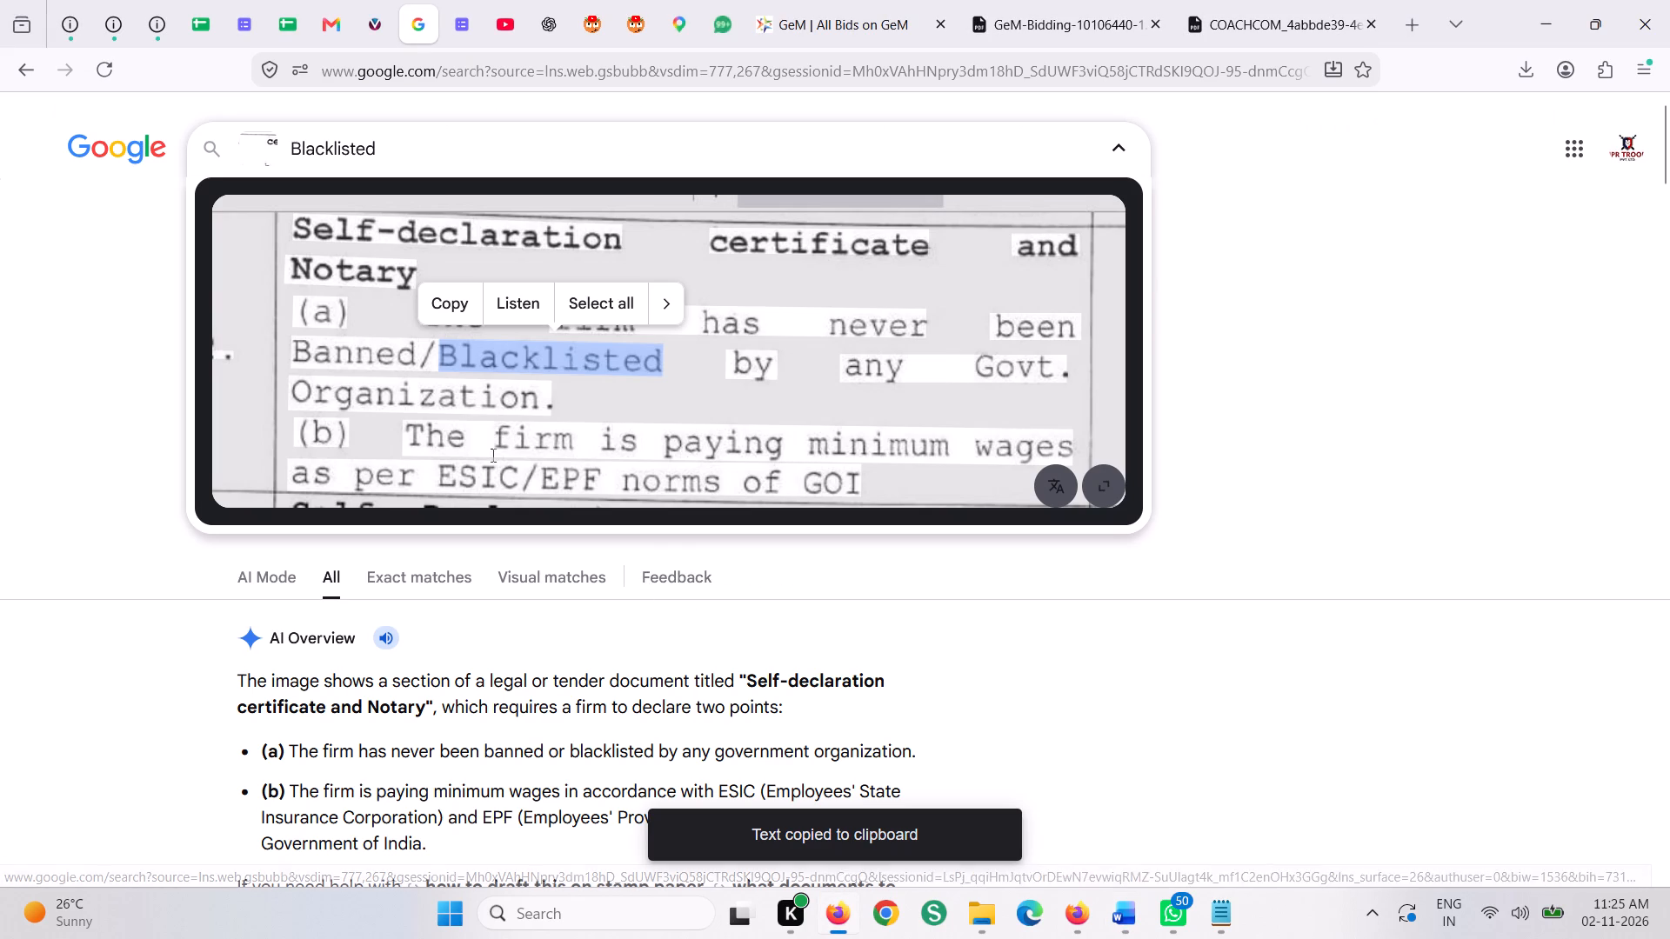
{"action": "left_click_drag", "start_coordinate": [416, 437], "coordinate": [1031, 438]}
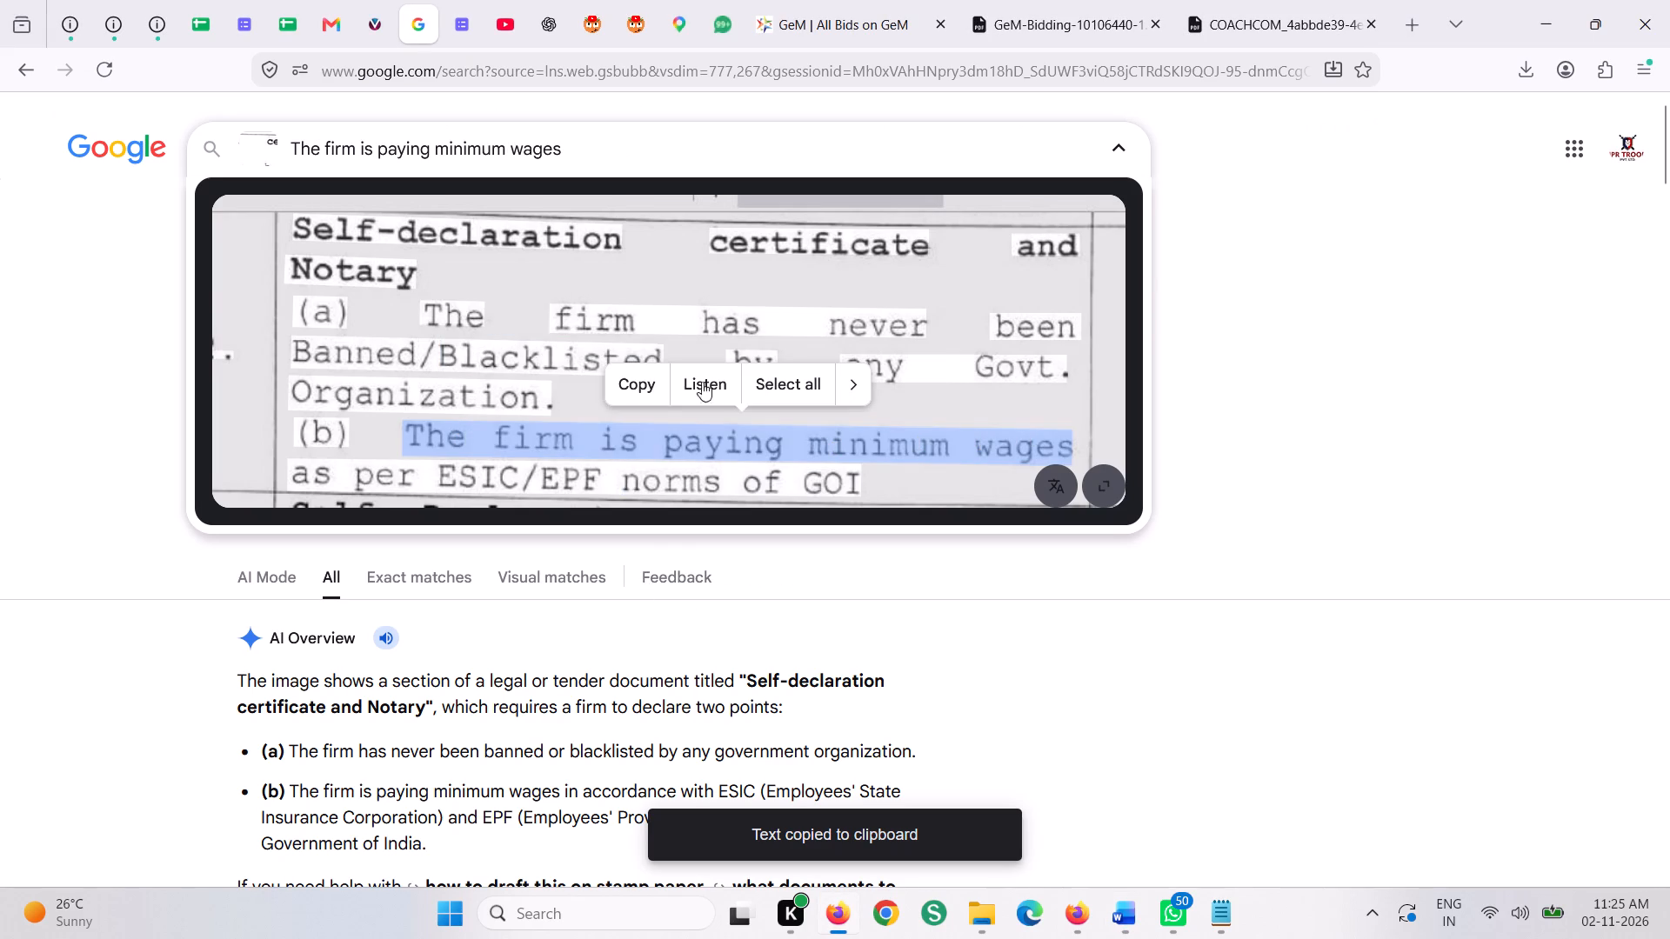
{"action": "left_click", "coordinate": [658, 376]}
{"action": "key", "text": "alt+Tab"}
{"action": "key", "text": "Return"}
{"action": "key", "text": "ctrl+v"}
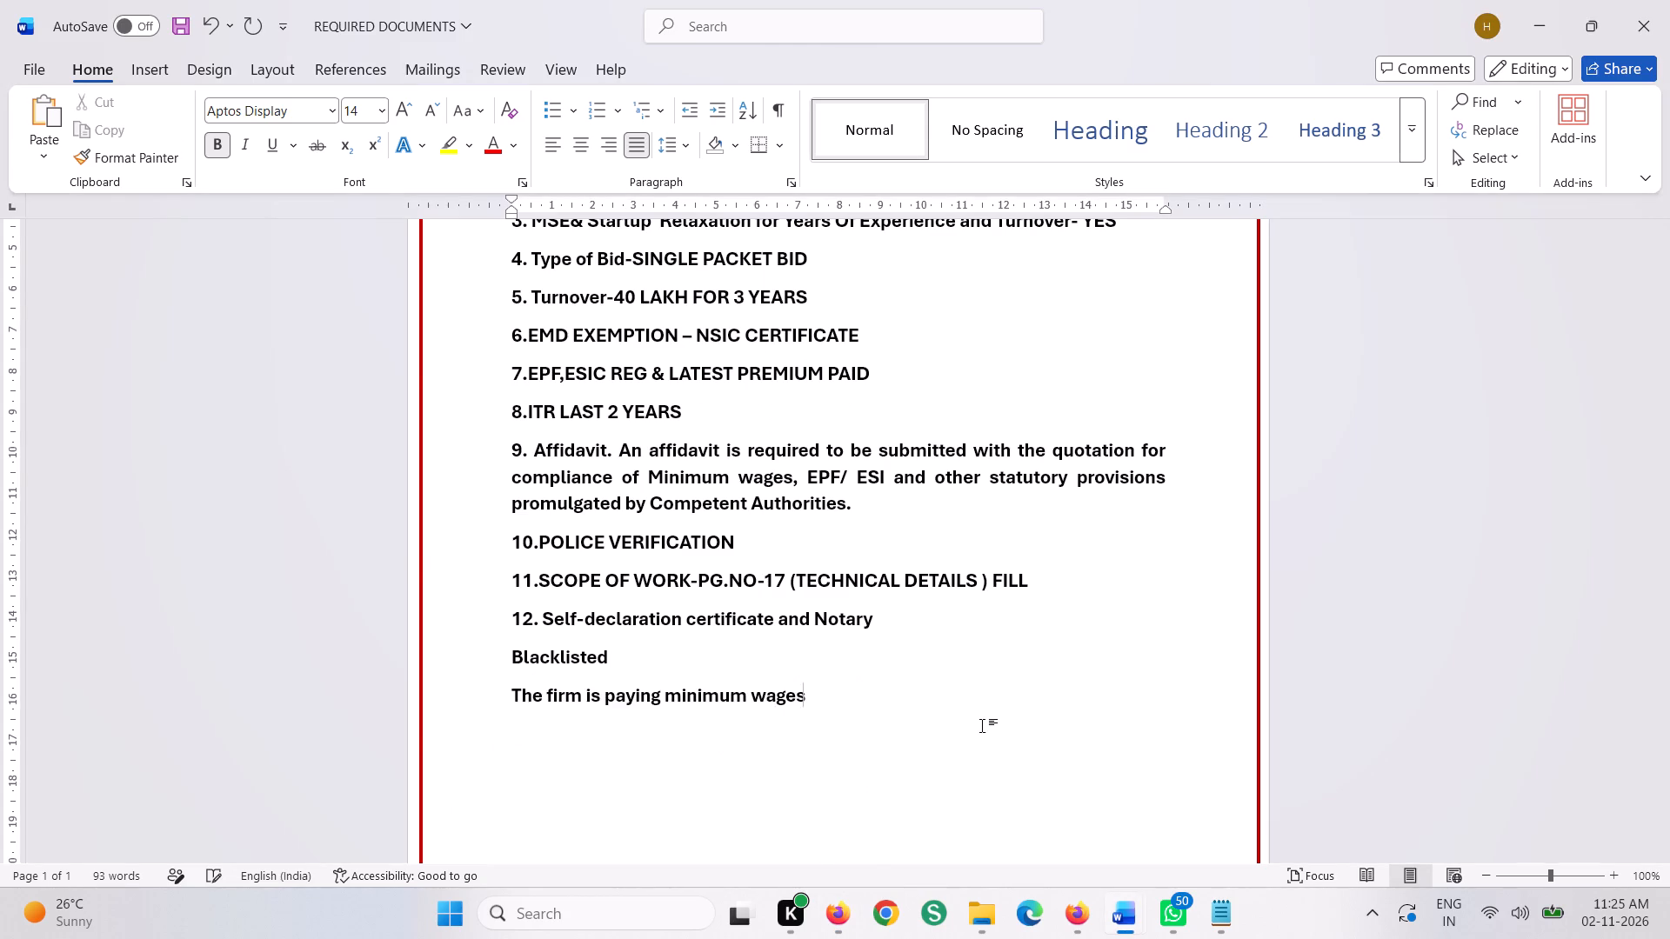
{"action": "key", "text": "alt+Tab"}
{"action": "left_click_drag", "start_coordinate": [304, 482], "coordinate": [831, 480]}
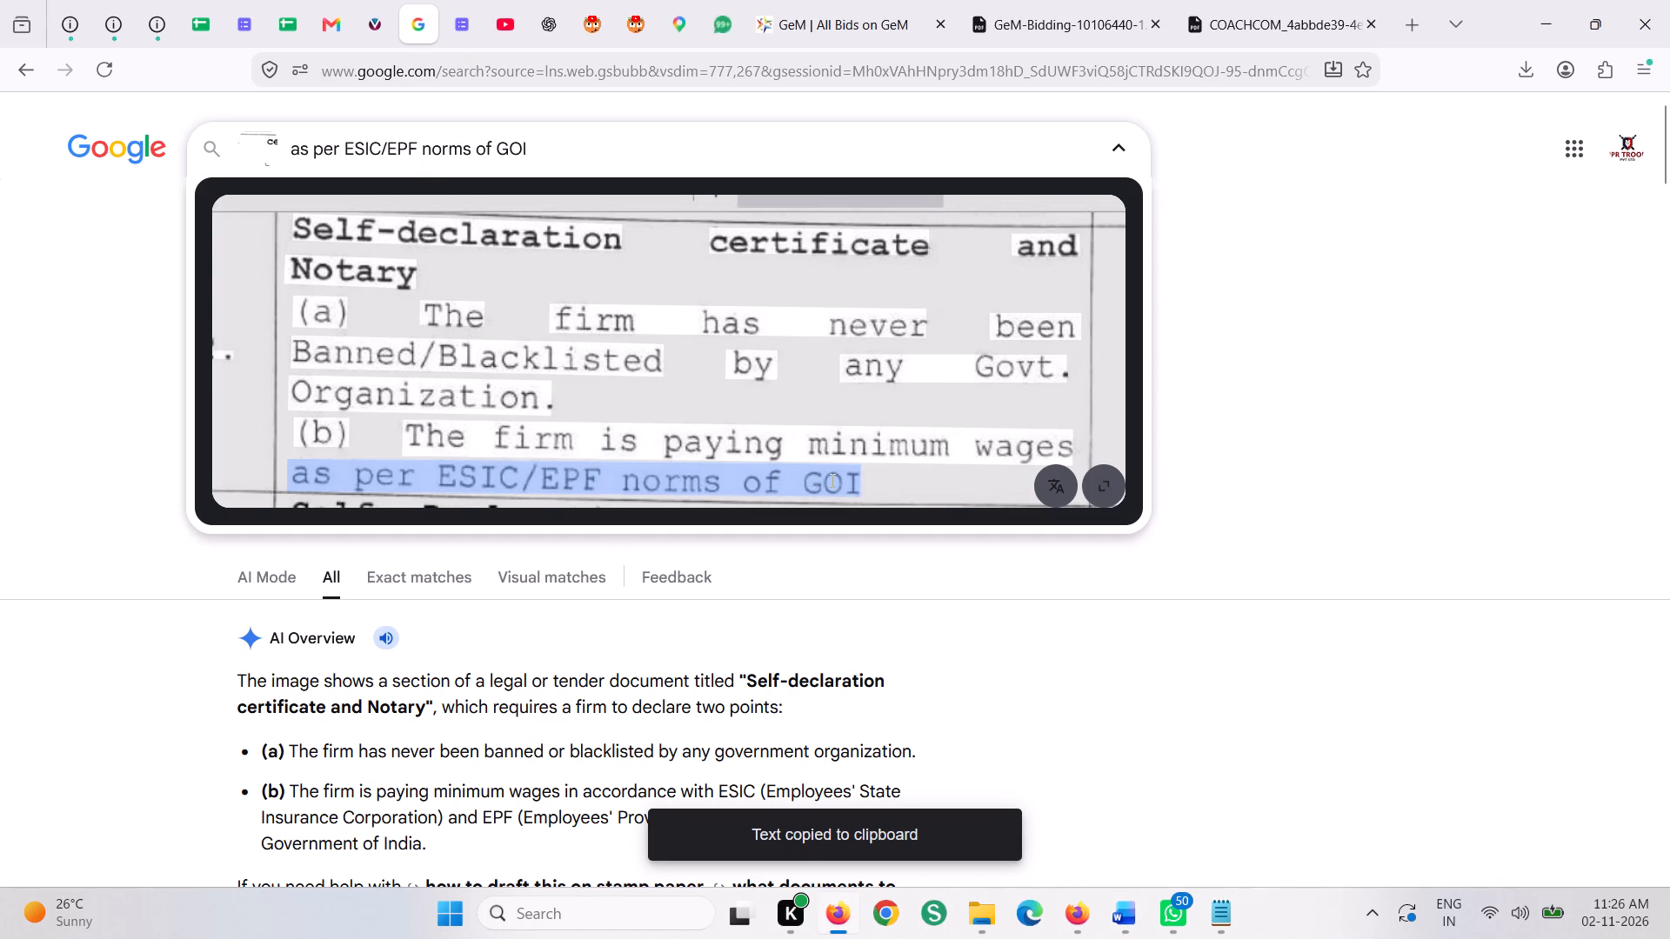
{"action": "left_click_drag", "start_coordinate": [831, 480], "coordinate": [848, 483]}
{"action": "left_click", "coordinate": [480, 430]}
{"action": "key", "text": "alt+Tab"}
{"action": "key", "text": "ctrl+v"}
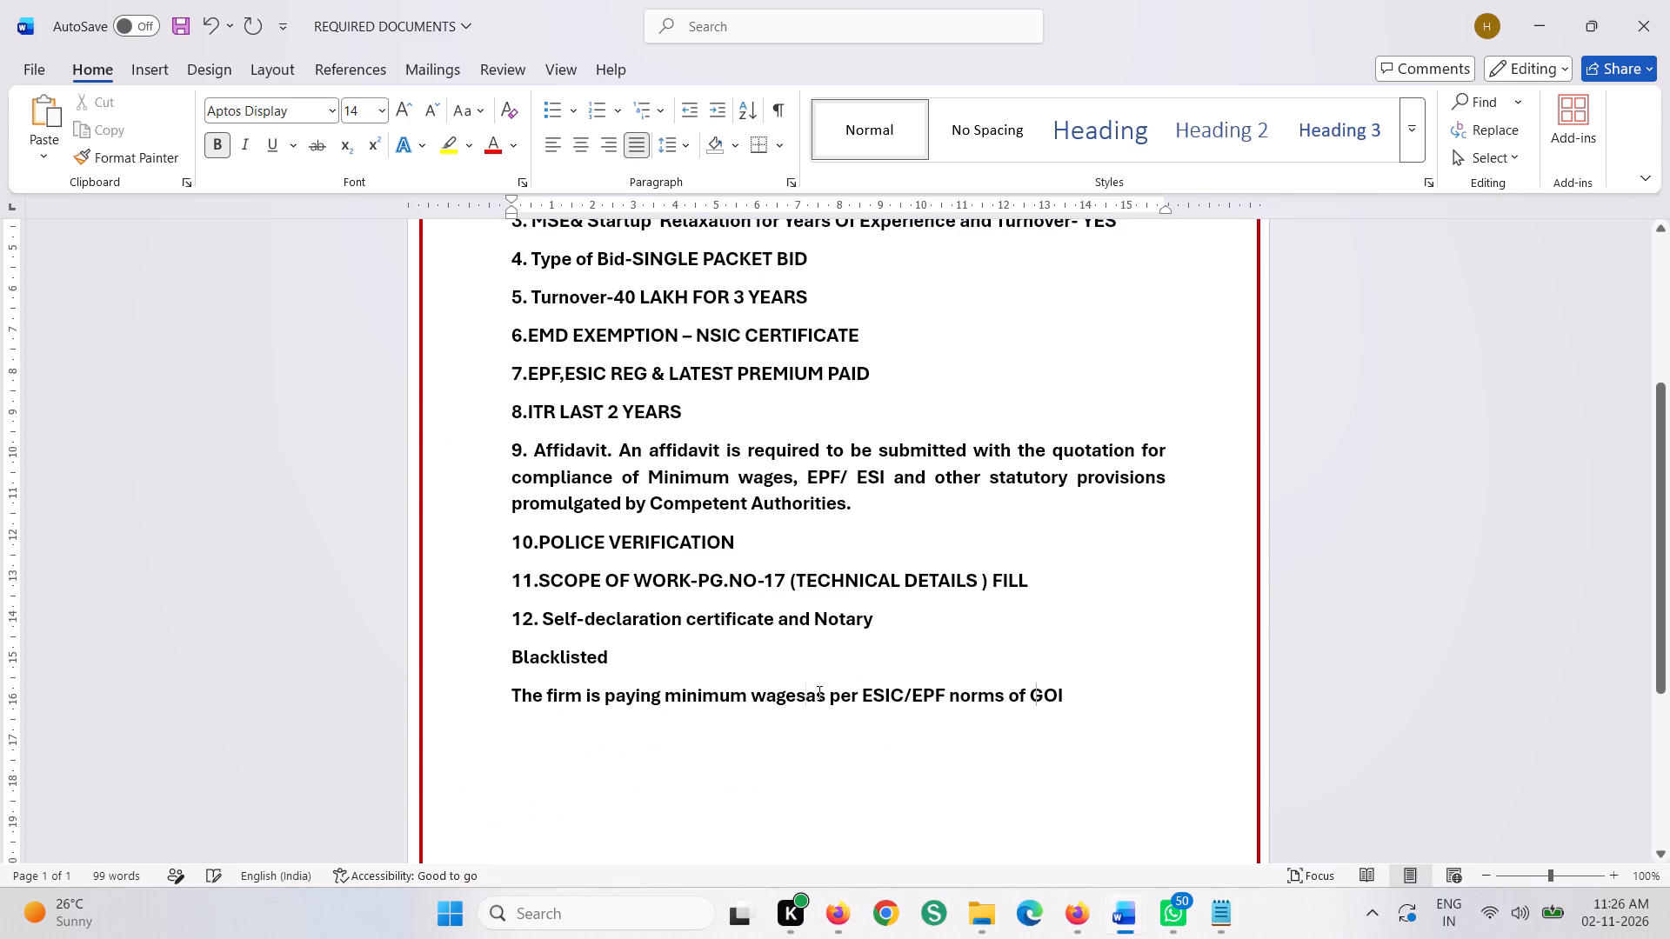
Prefix the minimum wages line under item 12 with "(b)".
{"action": "left_click", "coordinate": [510, 689]}
{"action": "key", "text": "space"}
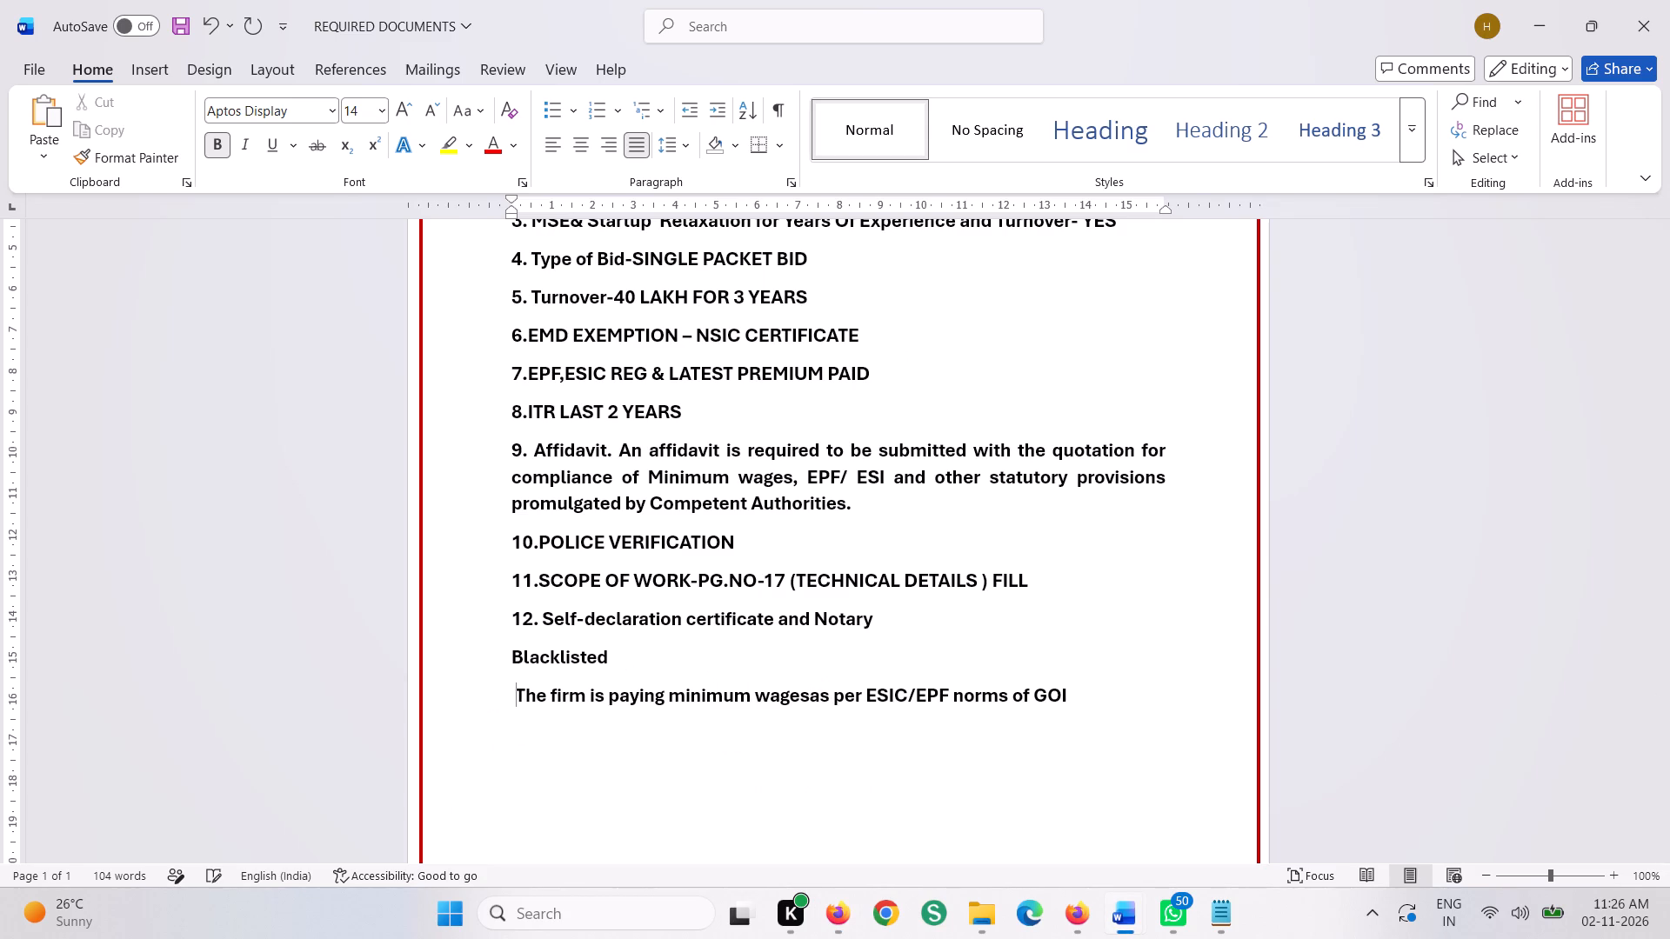
{"action": "type", "text": "(b)"}
Copy a screenshot of rows 2 to 10 of the documents table on RFP page 17, zoomed out to 100%.
{"action": "key", "text": "alt+Tab"}
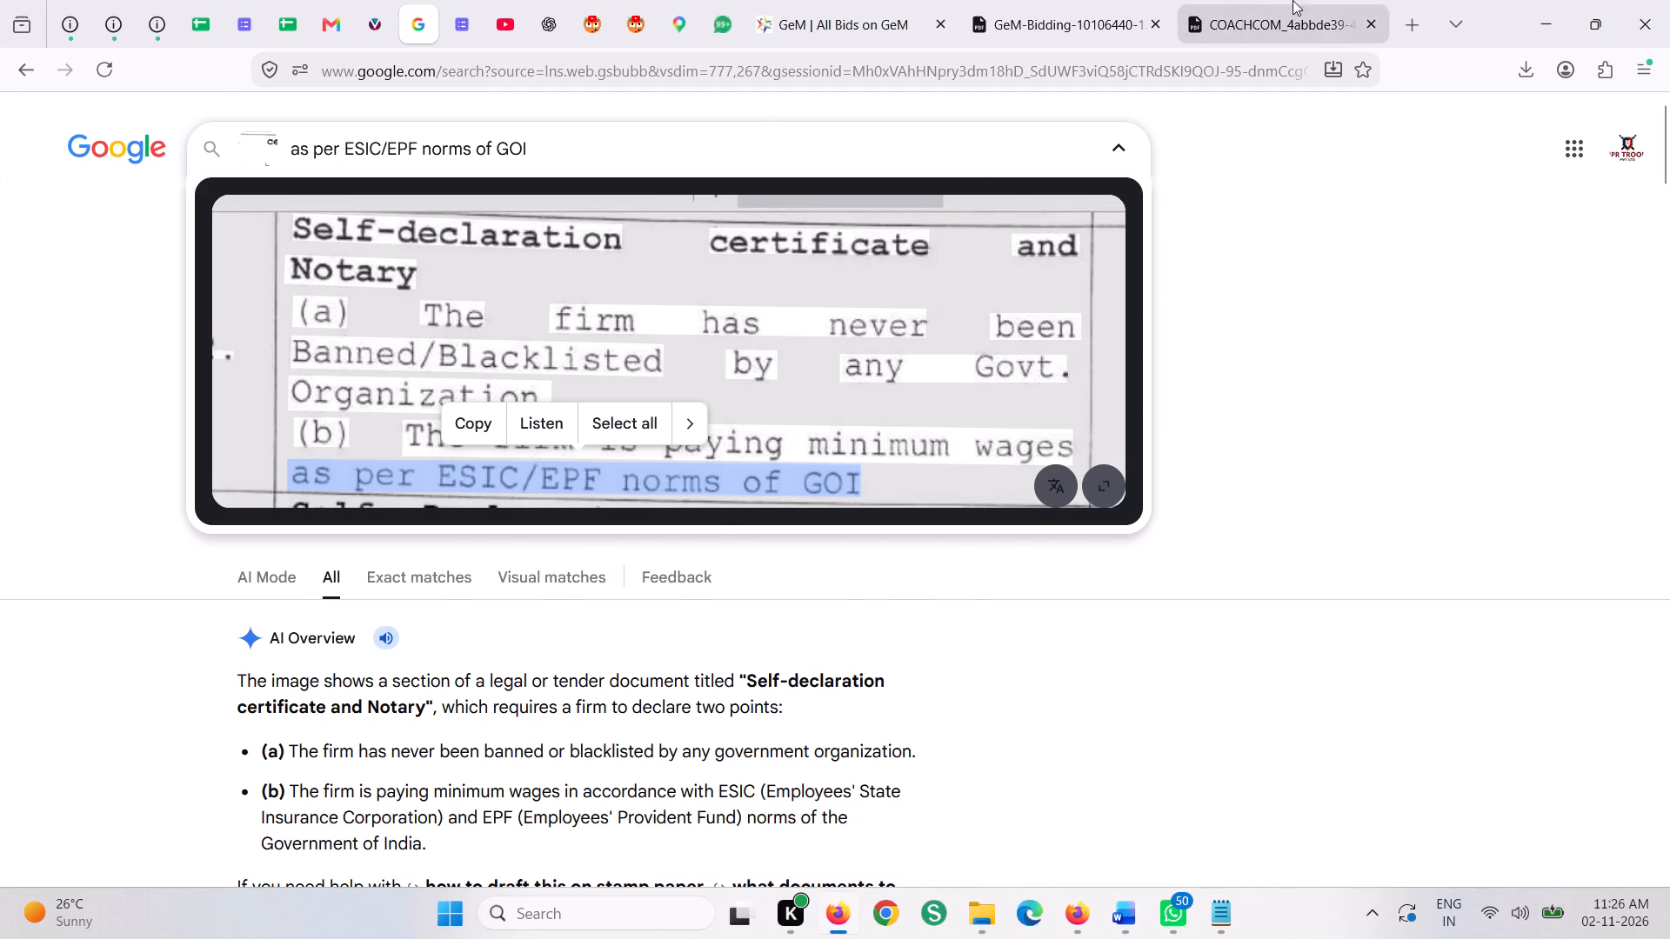
{"action": "left_click", "coordinate": [1293, 0]}
{"action": "scroll", "coordinate": [802, 436], "scroll_direction": "down", "scroll_amount": 1}
{"action": "scroll", "coordinate": [687, 428], "scroll_direction": "up", "scroll_amount": 1}
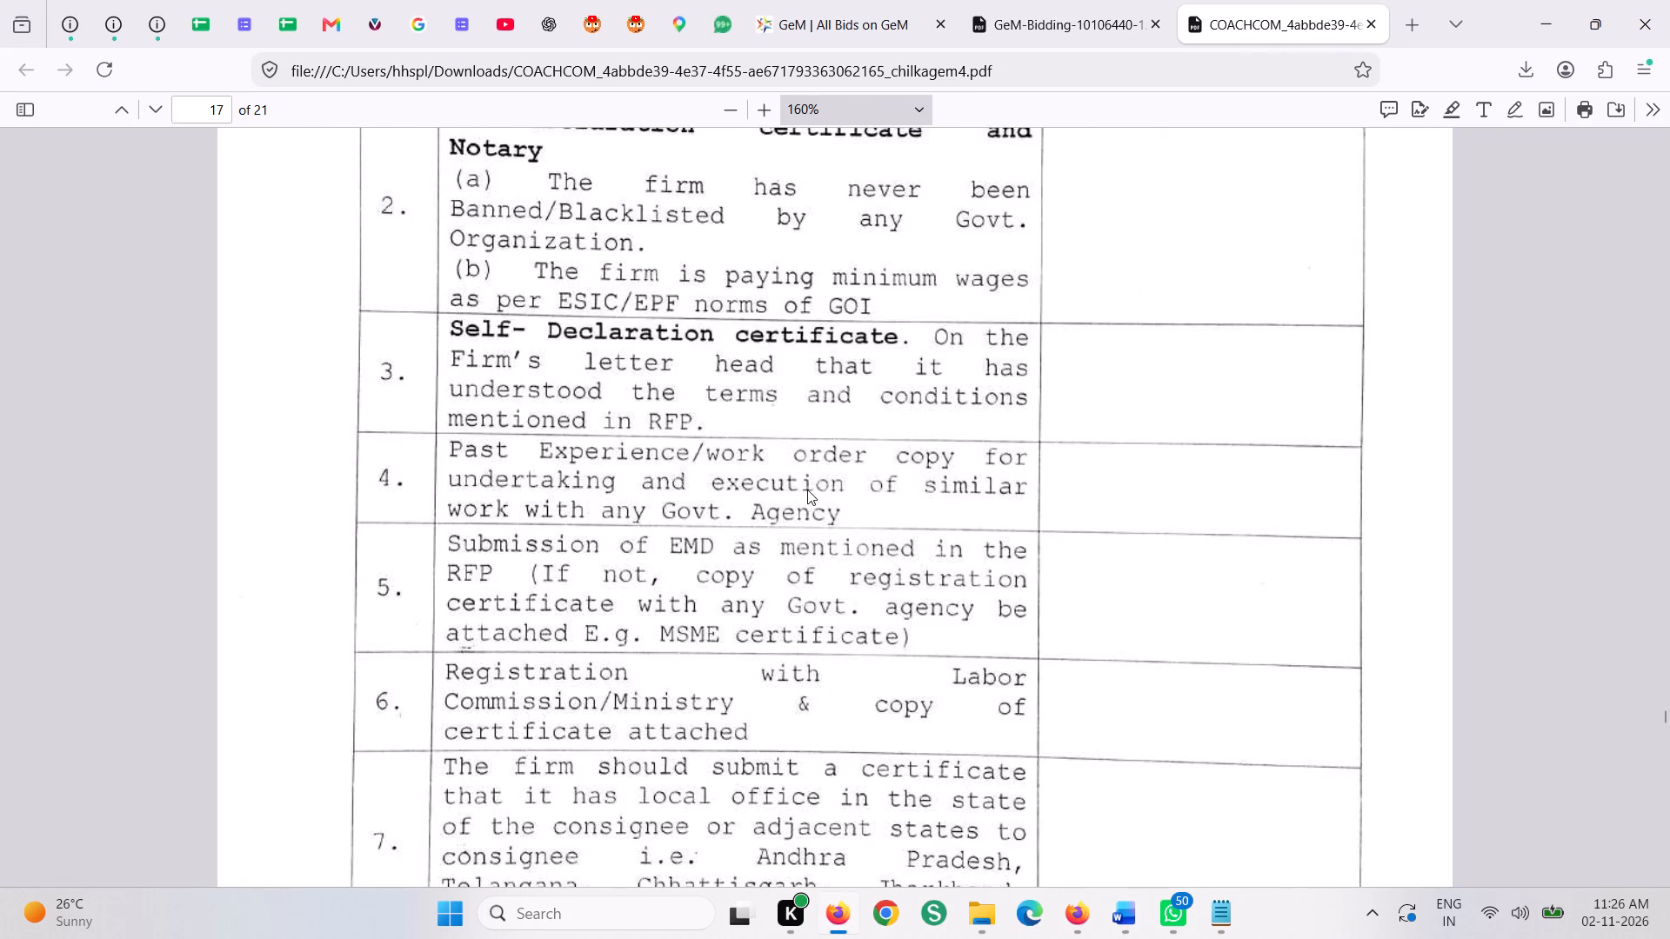
{"action": "left_click", "coordinate": [411, 19]}
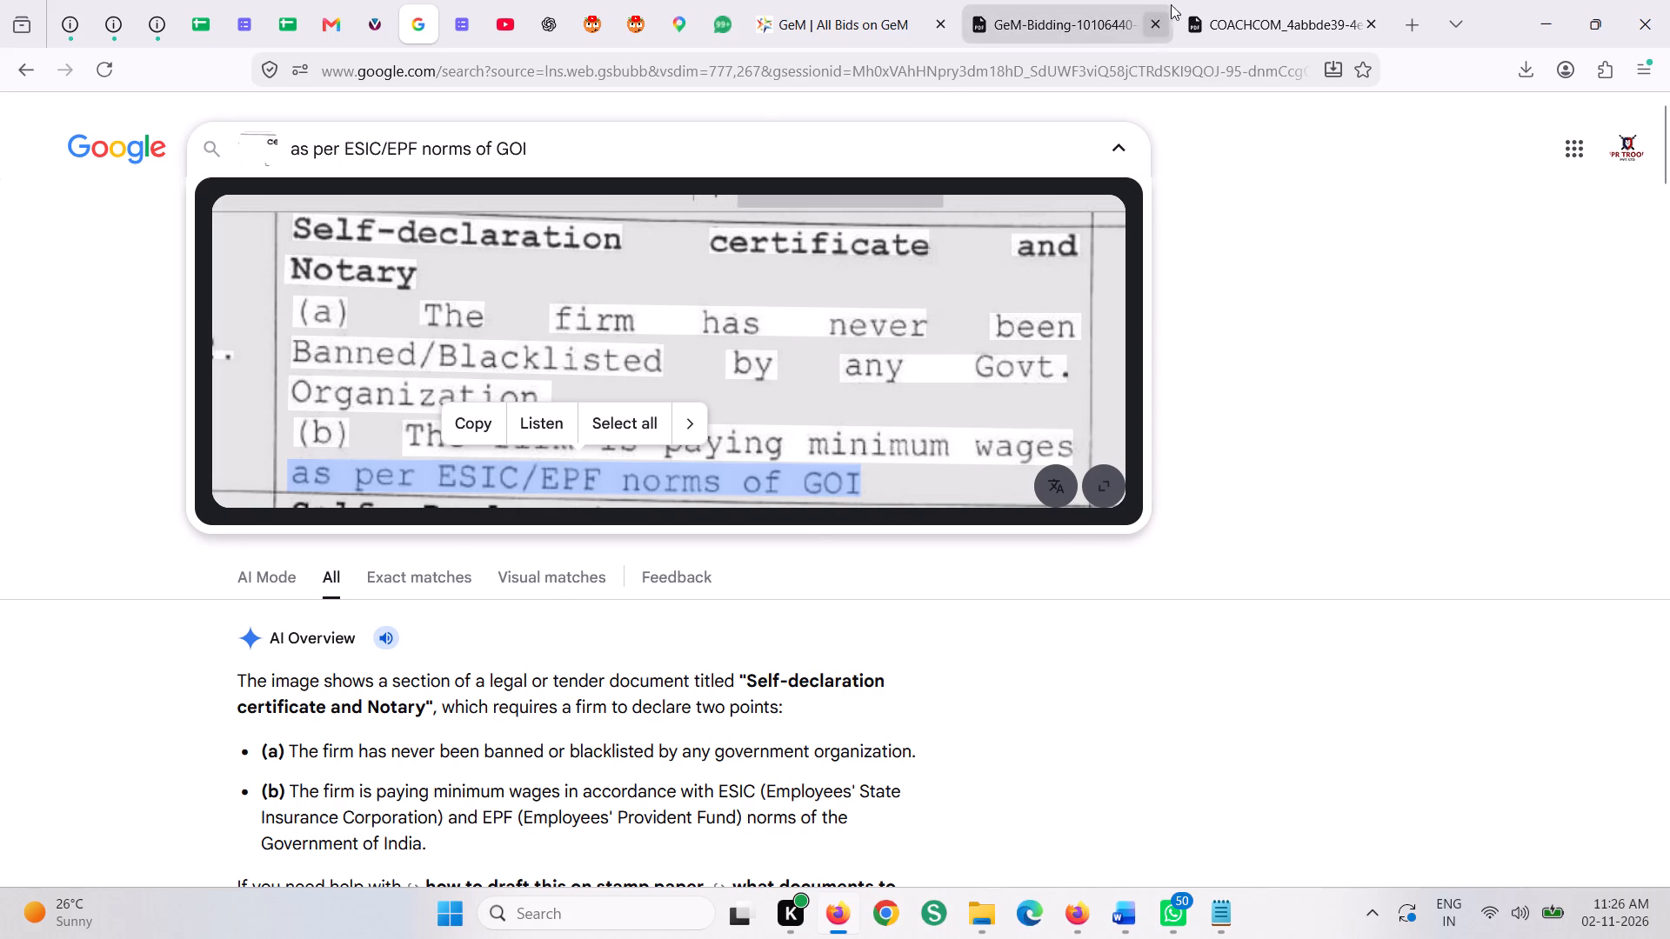
{"action": "left_click", "coordinate": [1252, 0]}
{"action": "triple_click", "coordinate": [723, 110]}
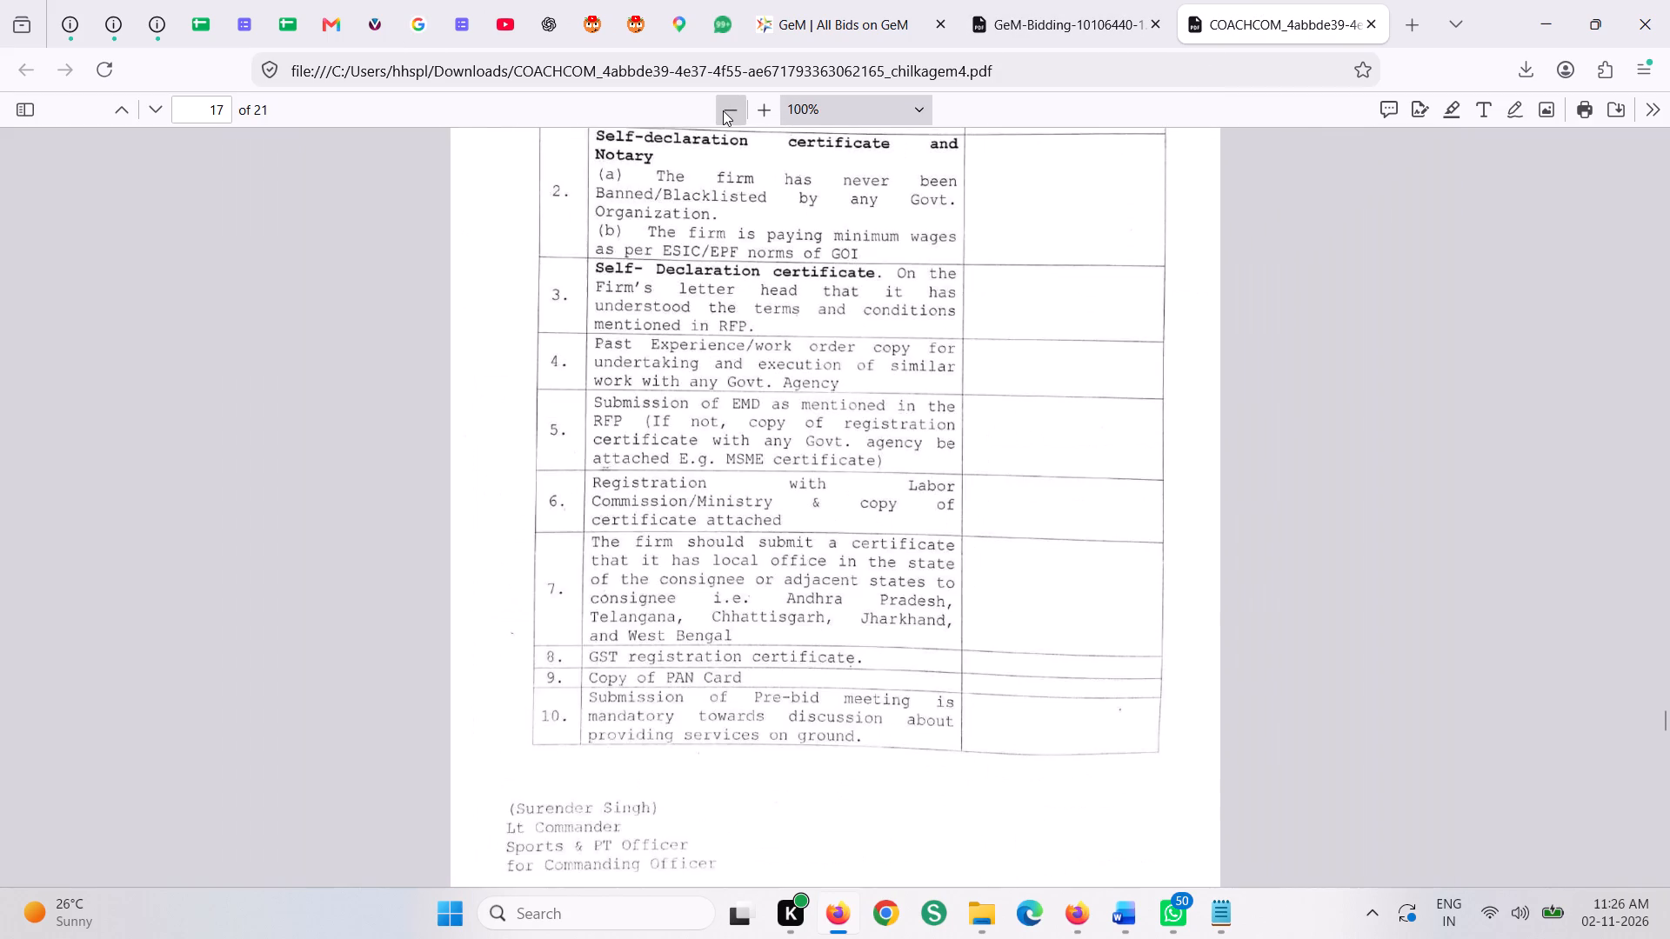
{"action": "key", "text": "ctrl+shift+s"}
{"action": "left_click_drag", "start_coordinate": [516, 132], "coordinate": [1014, 756]}
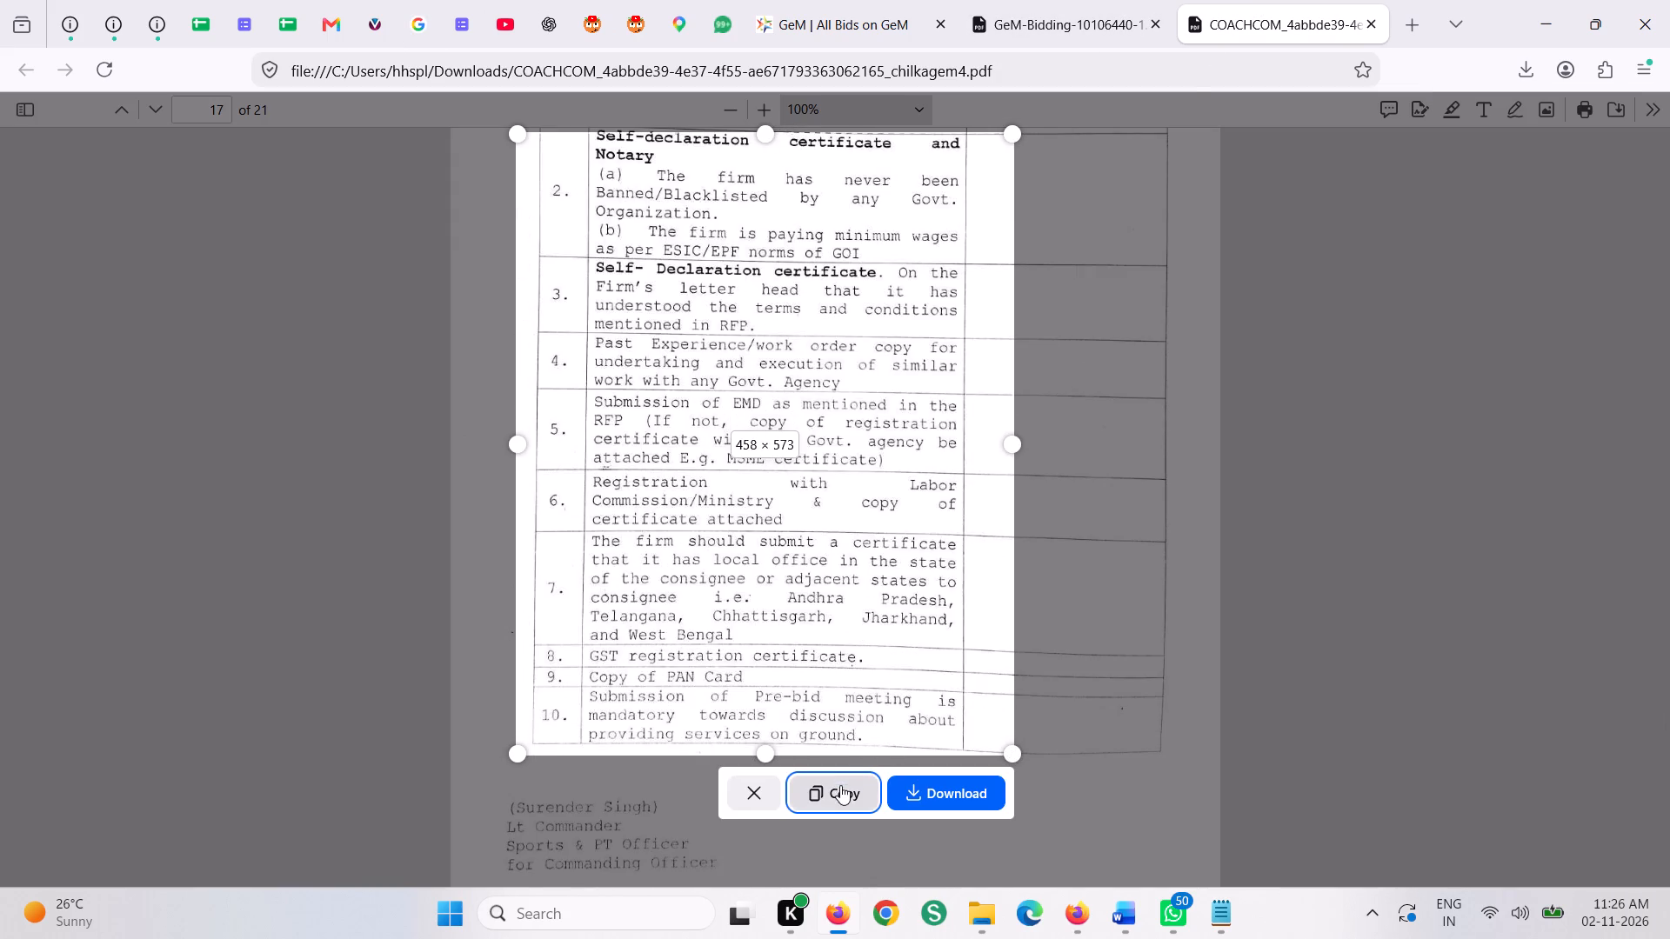
{"action": "left_click", "coordinate": [836, 783]}
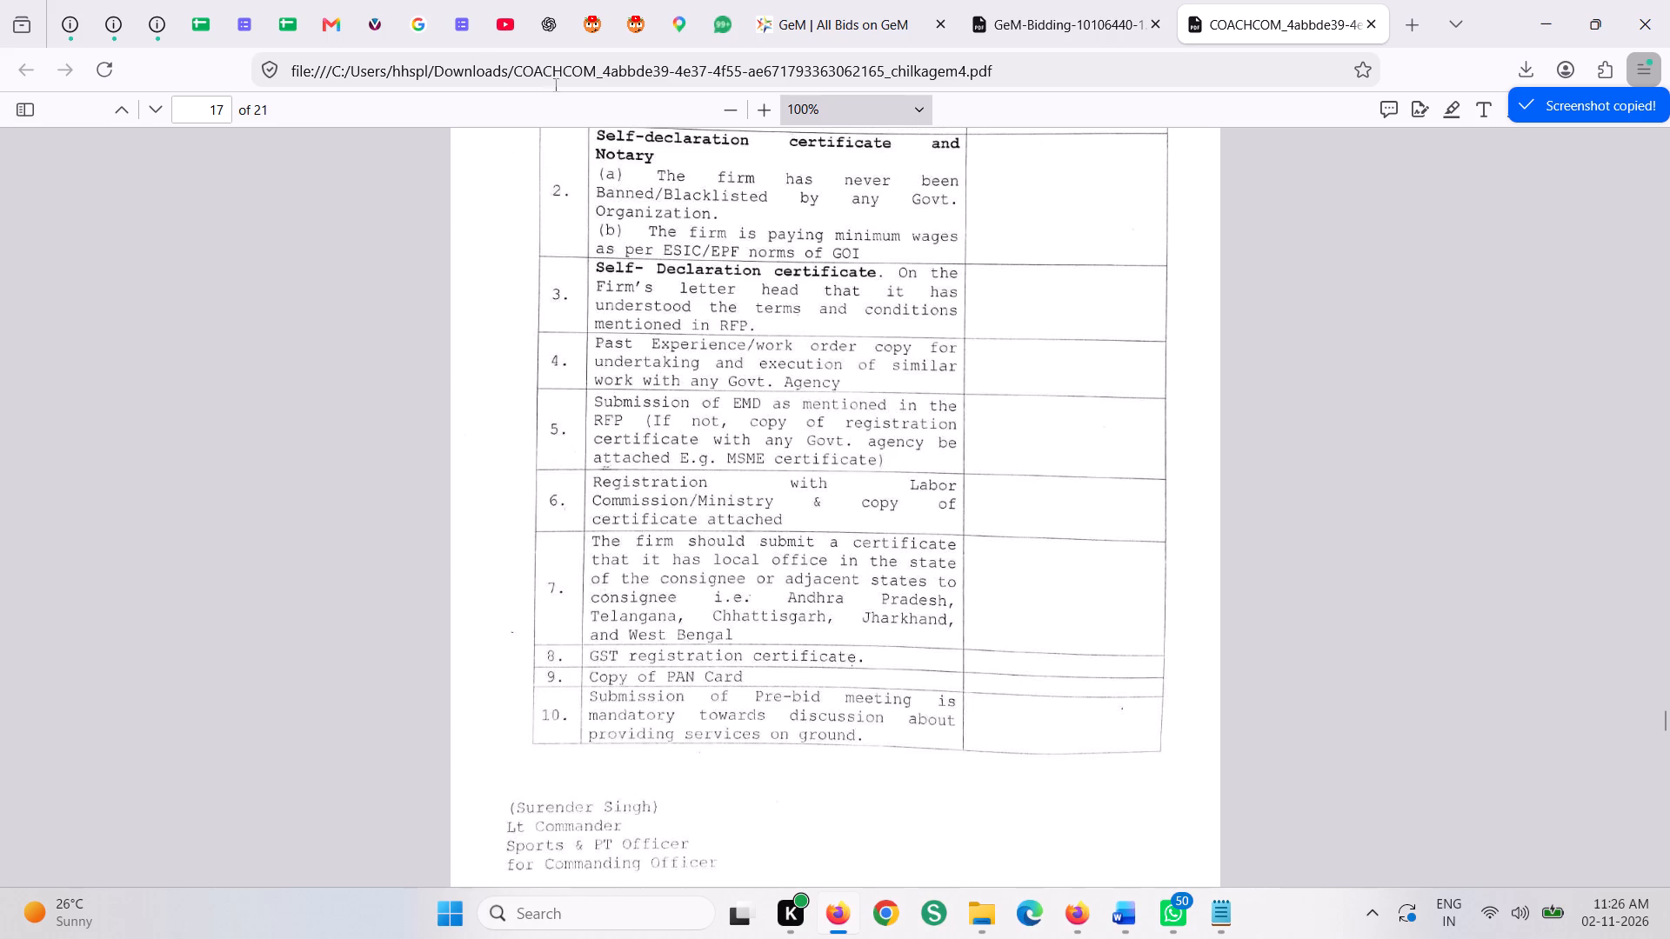
Run a Google image search on the copied table screenshot, replacing the earlier self-declaration image.
{"action": "left_click", "coordinate": [416, 28]}
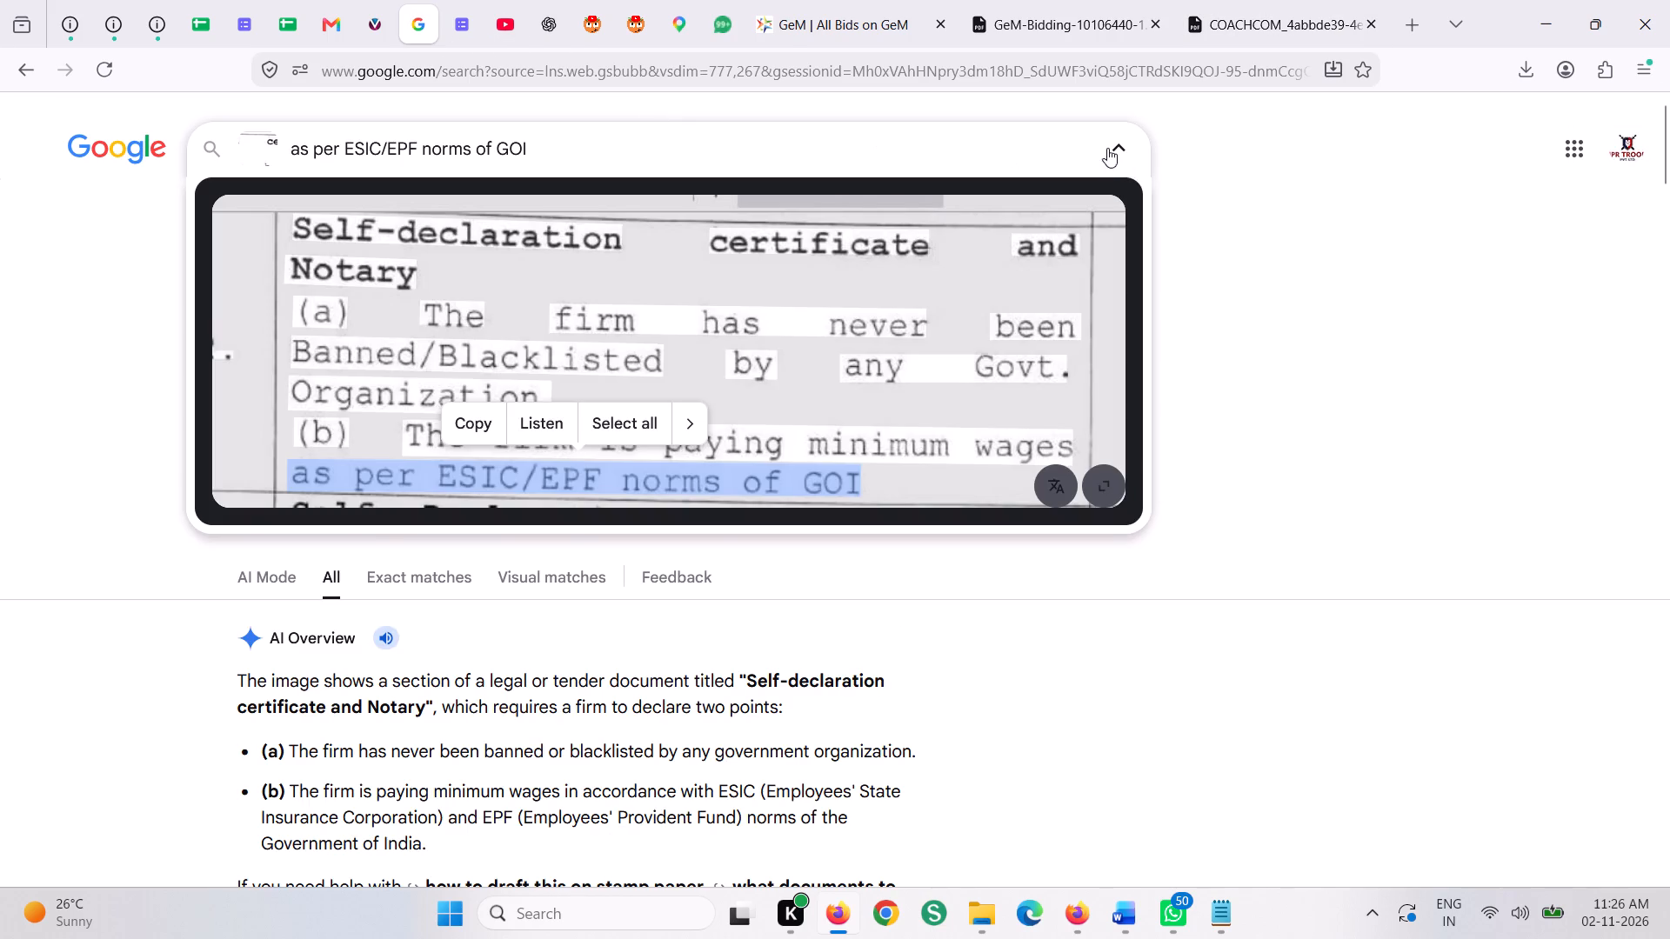
{"action": "left_click", "coordinate": [1107, 148]}
{"action": "left_click", "coordinate": [1066, 148]}
{"action": "left_click", "coordinate": [745, 462]}
{"action": "key", "text": "ctrl+v"}
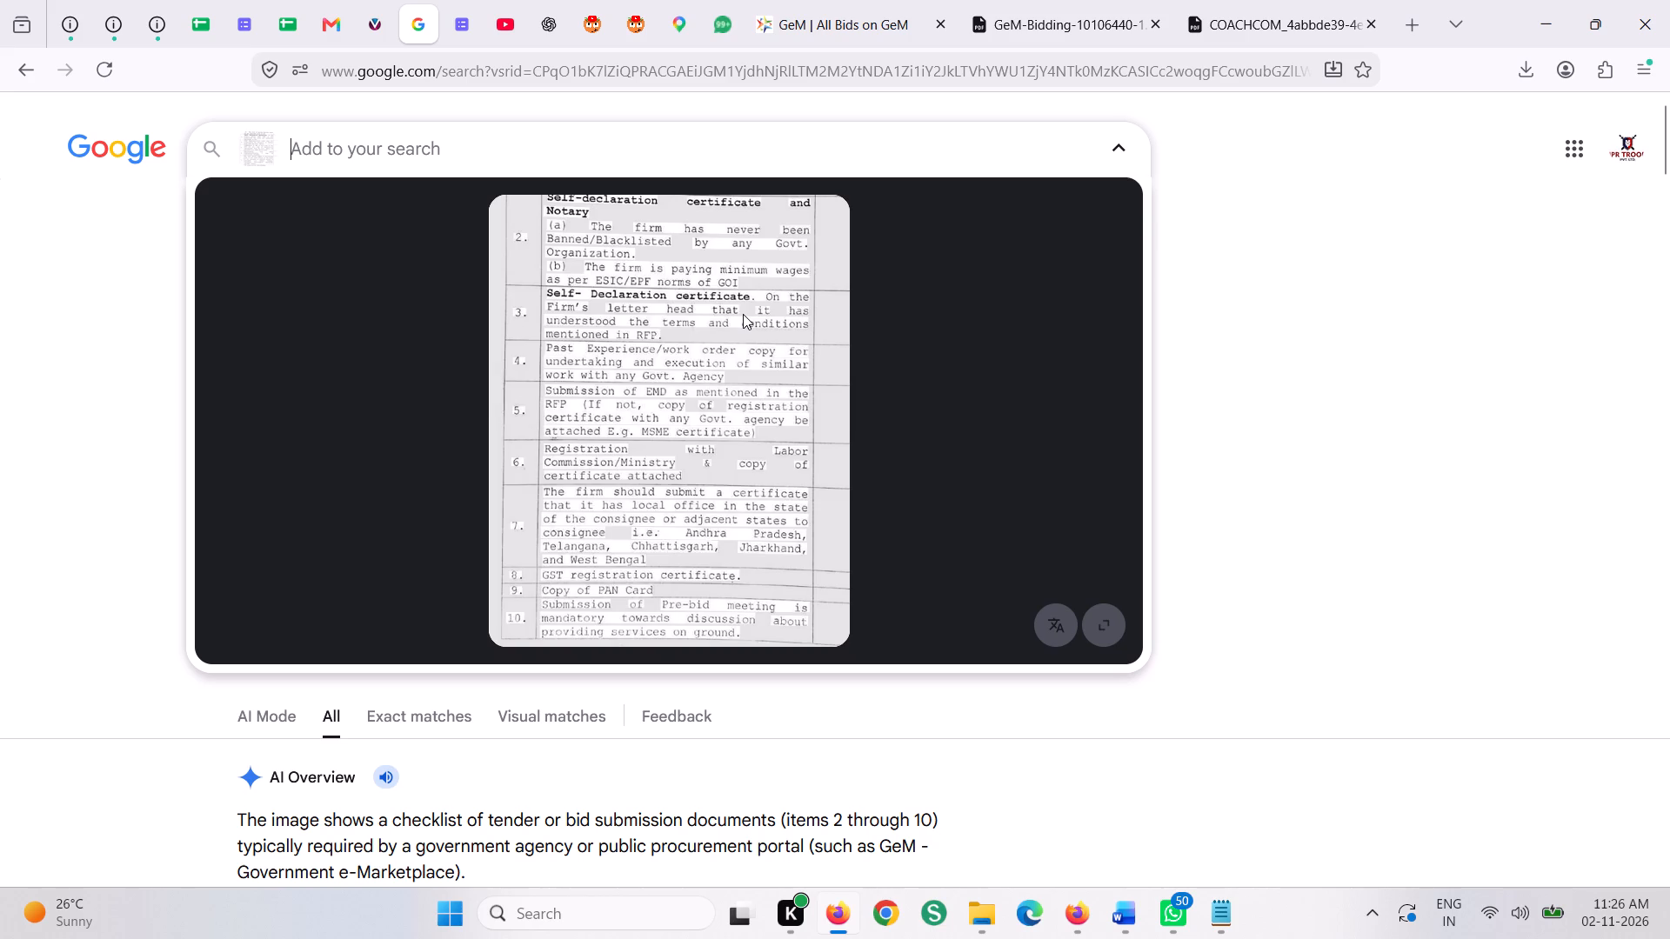
Add item 13 below the (b) line in Word with the text "Self- Declaration certificate." copied from row 3 of the searched image.
{"action": "left_click", "coordinate": [554, 296]}
{"action": "left_click_drag", "start_coordinate": [554, 296], "coordinate": [758, 292]}
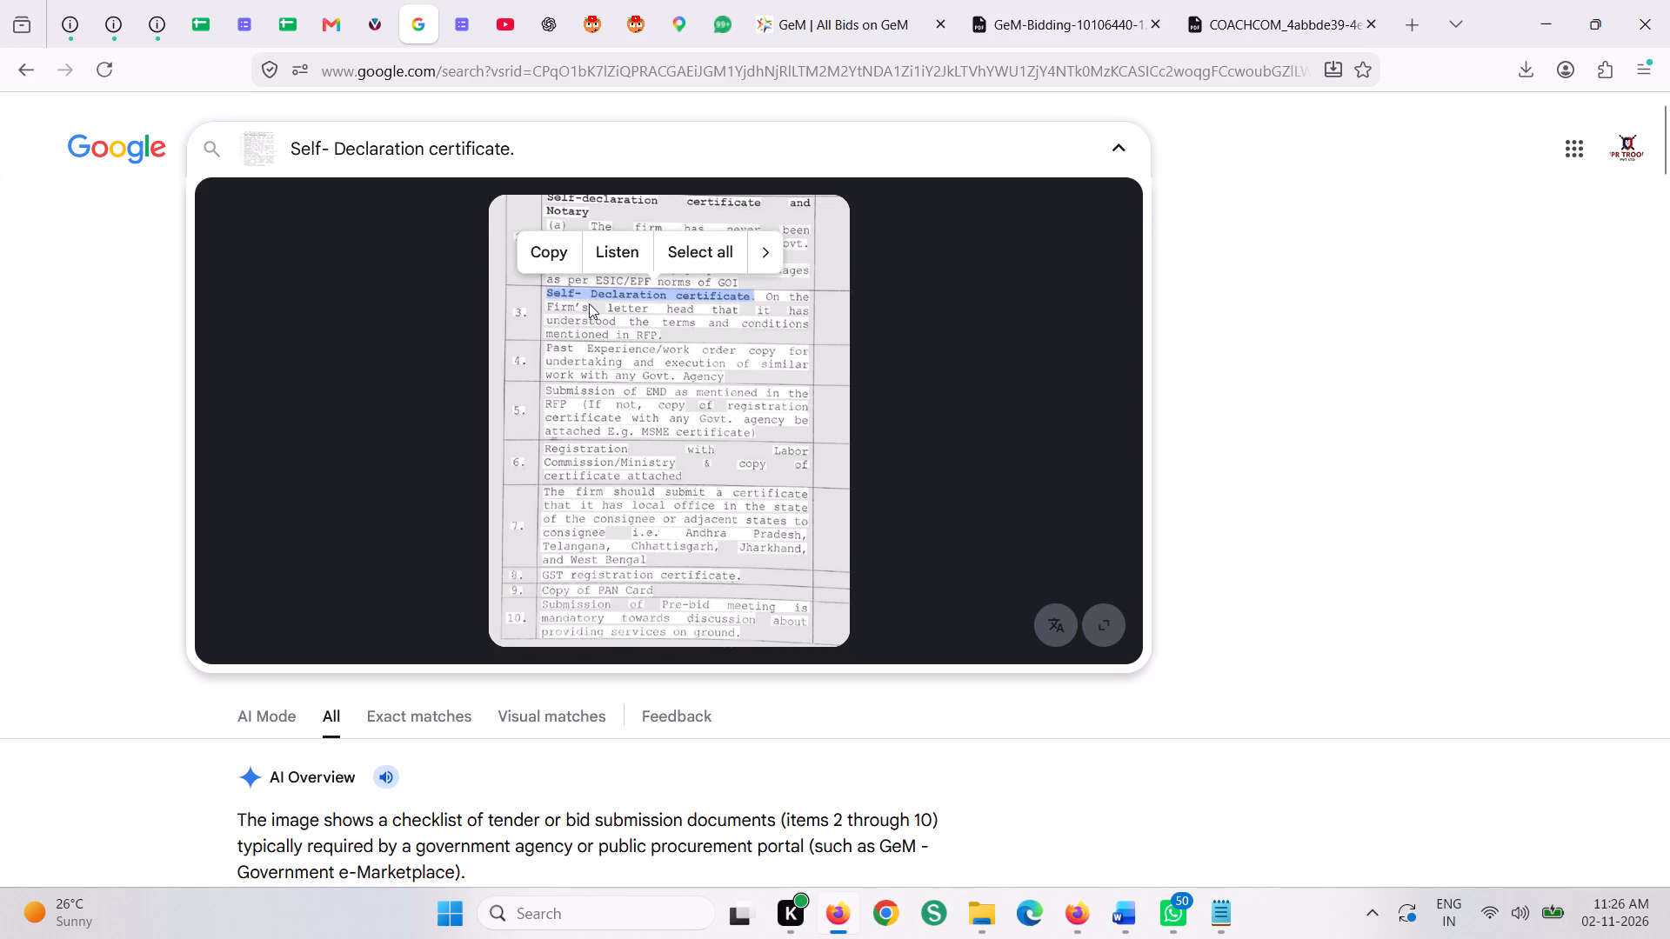
{"action": "left_click", "coordinate": [565, 252]}
{"action": "key", "text": "alt+Tab"}
{"action": "key", "text": "ctrl+v"}
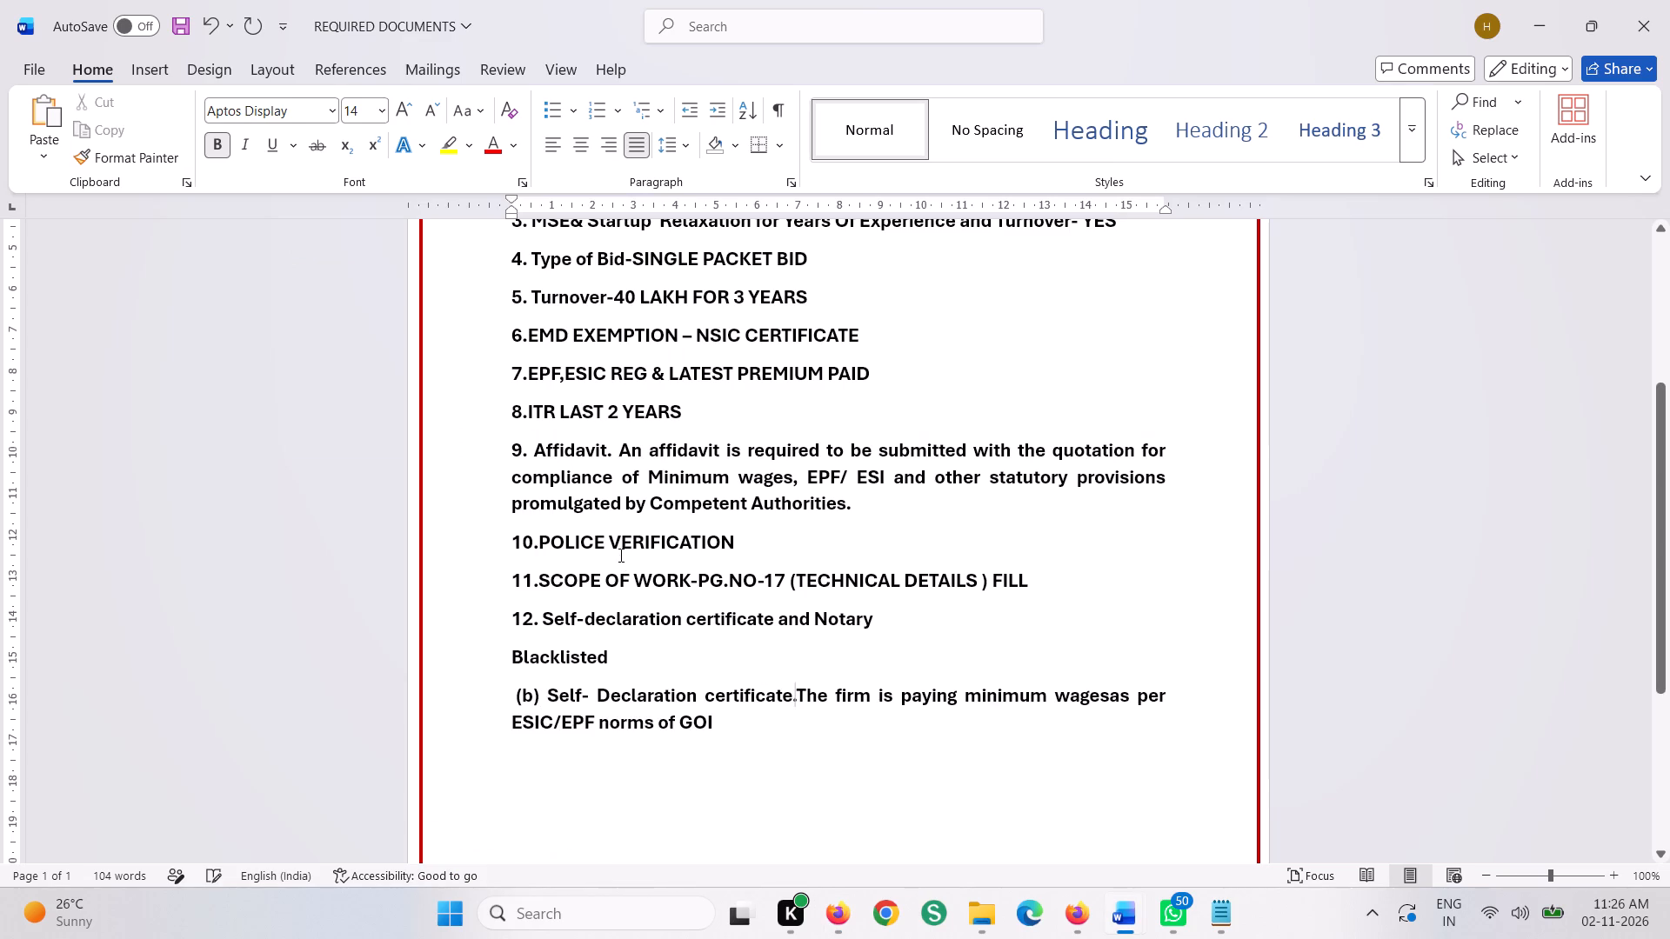
{"action": "key", "text": "ctrl+z"}
{"action": "left_click", "coordinate": [588, 726]}
{"action": "left_click", "coordinate": [1100, 701]}
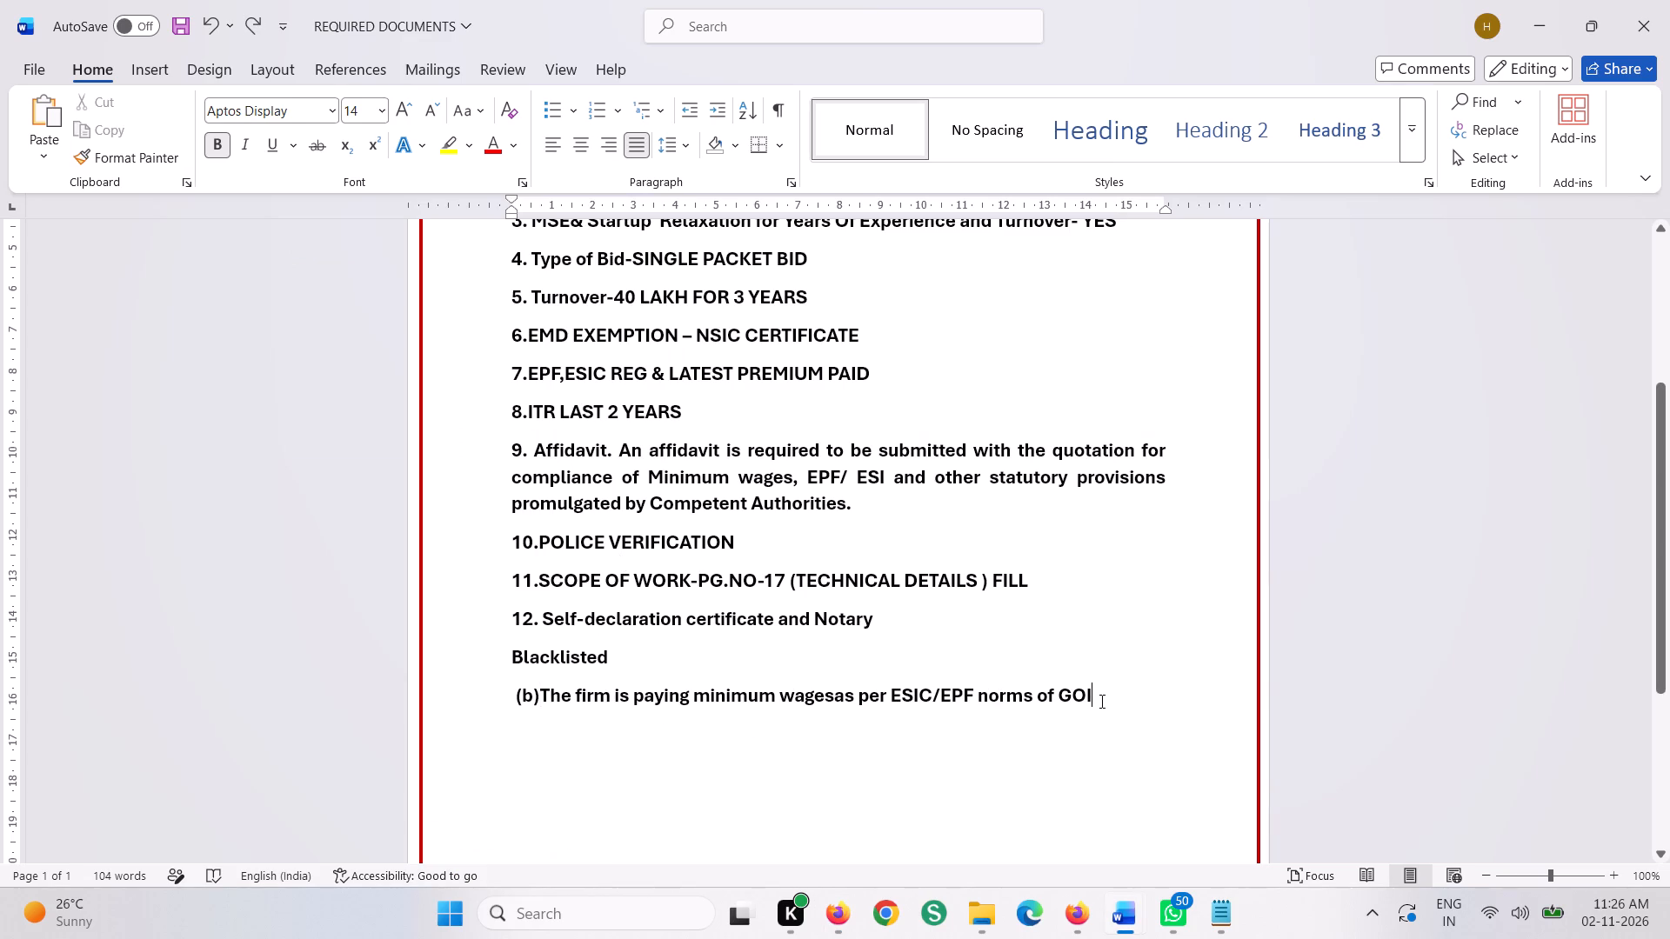
{"action": "key", "text": "Return"}
{"action": "type", "text": "13."}
{"action": "key", "text": "ctrl+v"}
Append "Firm's letter head that it has understood the terms and conditions mentioned in RFP." from row 3 to item 13 and start a new line.
{"action": "key", "text": "alt+Tab"}
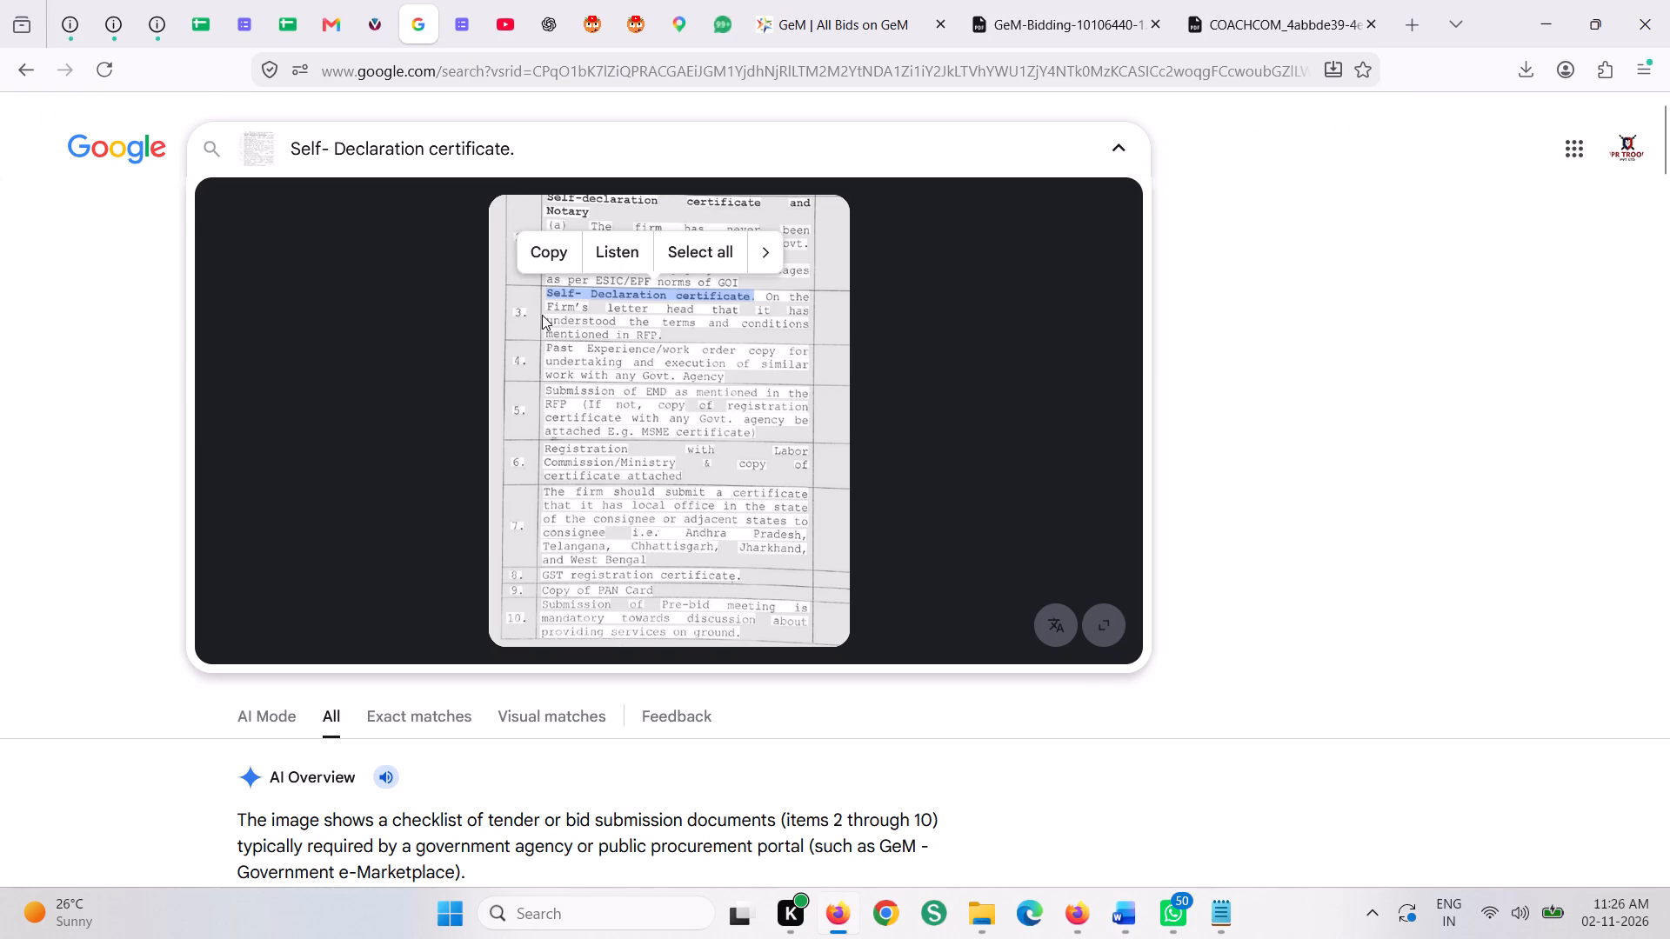
{"action": "left_click_drag", "start_coordinate": [551, 308], "coordinate": [670, 336]}
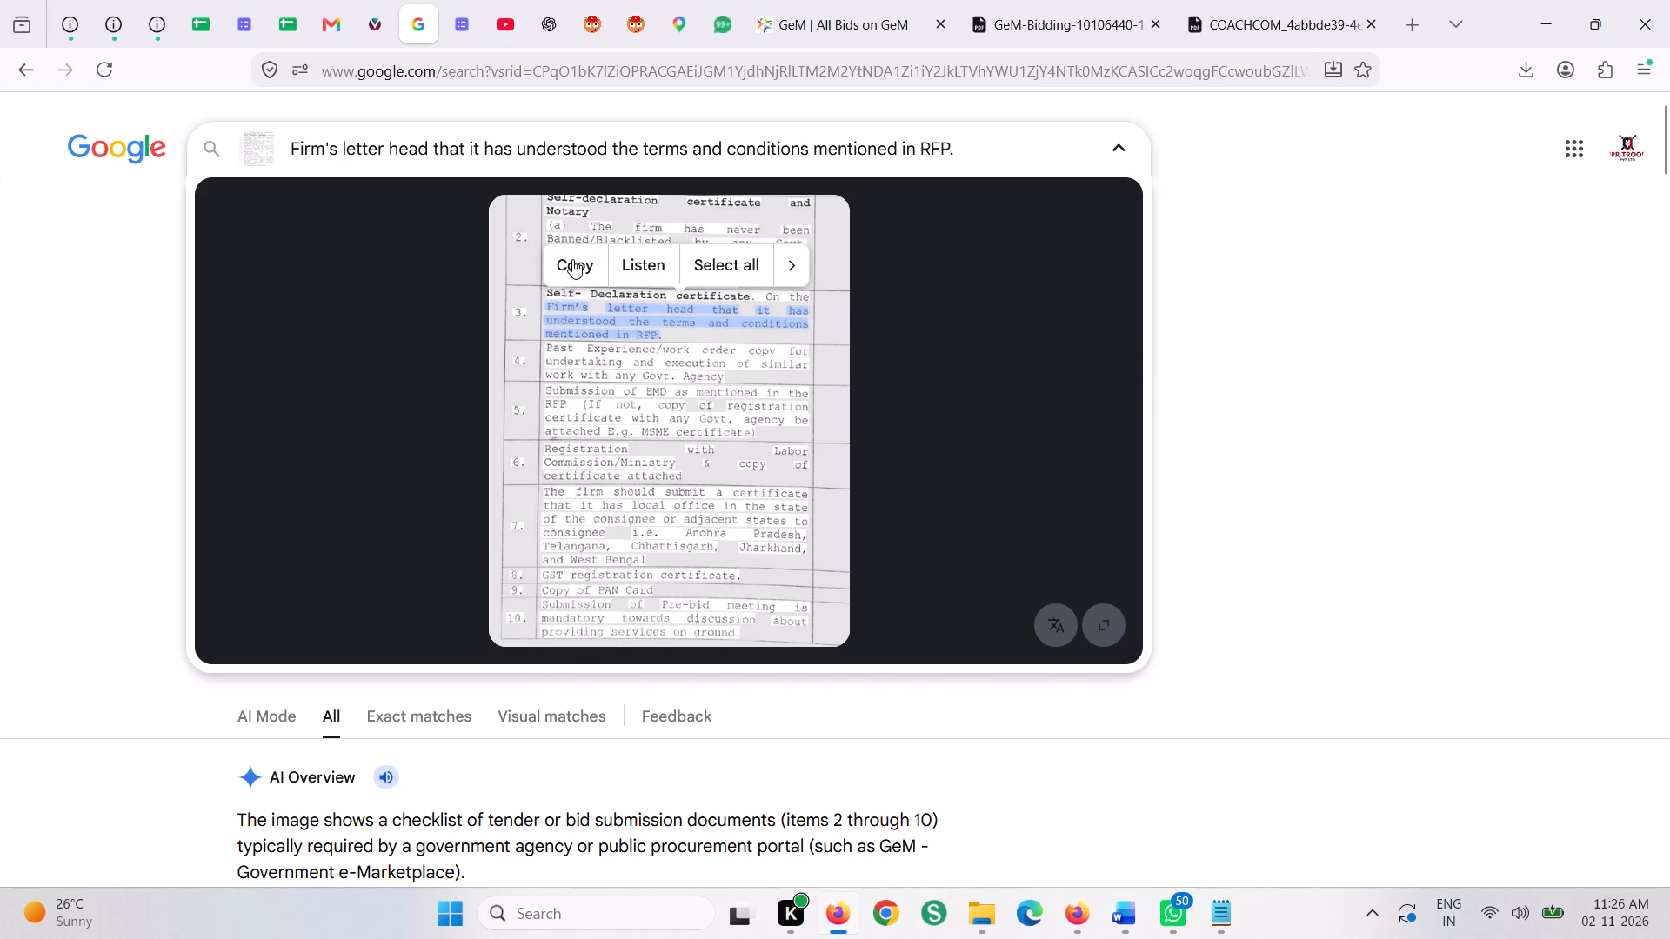
{"action": "left_click", "coordinate": [572, 259]}
{"action": "key", "text": "alt+Tab"}
{"action": "key", "text": "ctrl+v"}
{"action": "key", "text": "Return"}
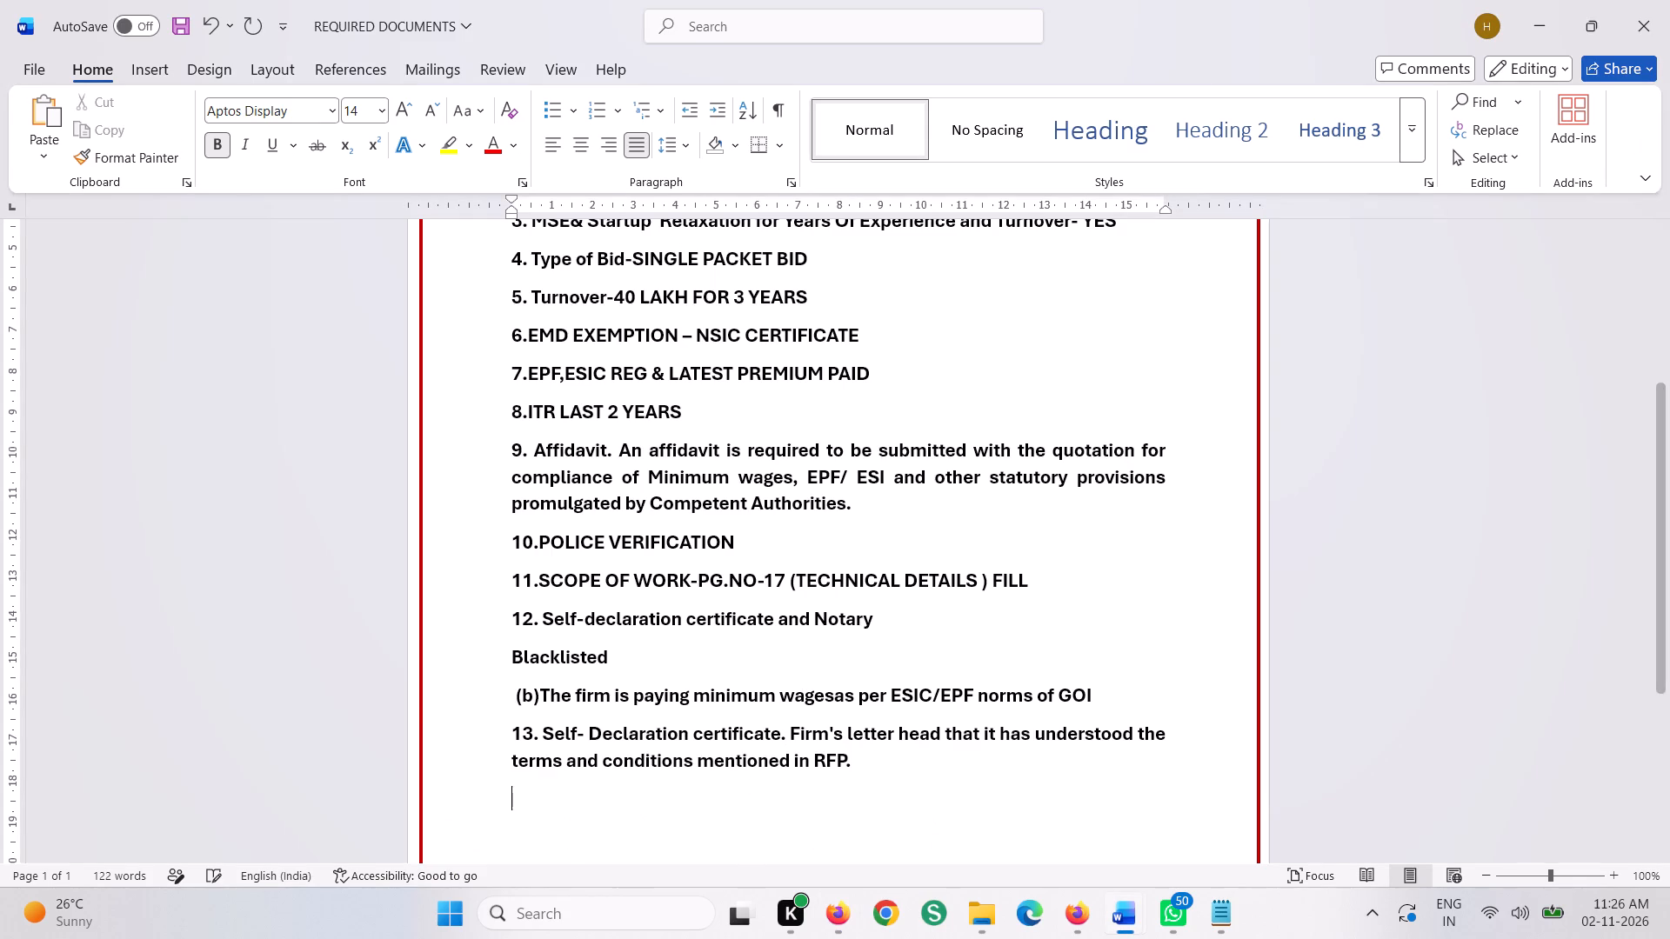
Enter the number "14." on the new line below item 13.
{"action": "type", "text": "14."}
Replace "Khordha, Odisha" in item 1 with "Andhra Pradesh, Telangana, Chhattisgarh, Jharkhand, and West Bengal" copied from row 7 of the searched image.
{"action": "key", "text": "alt+Tab"}
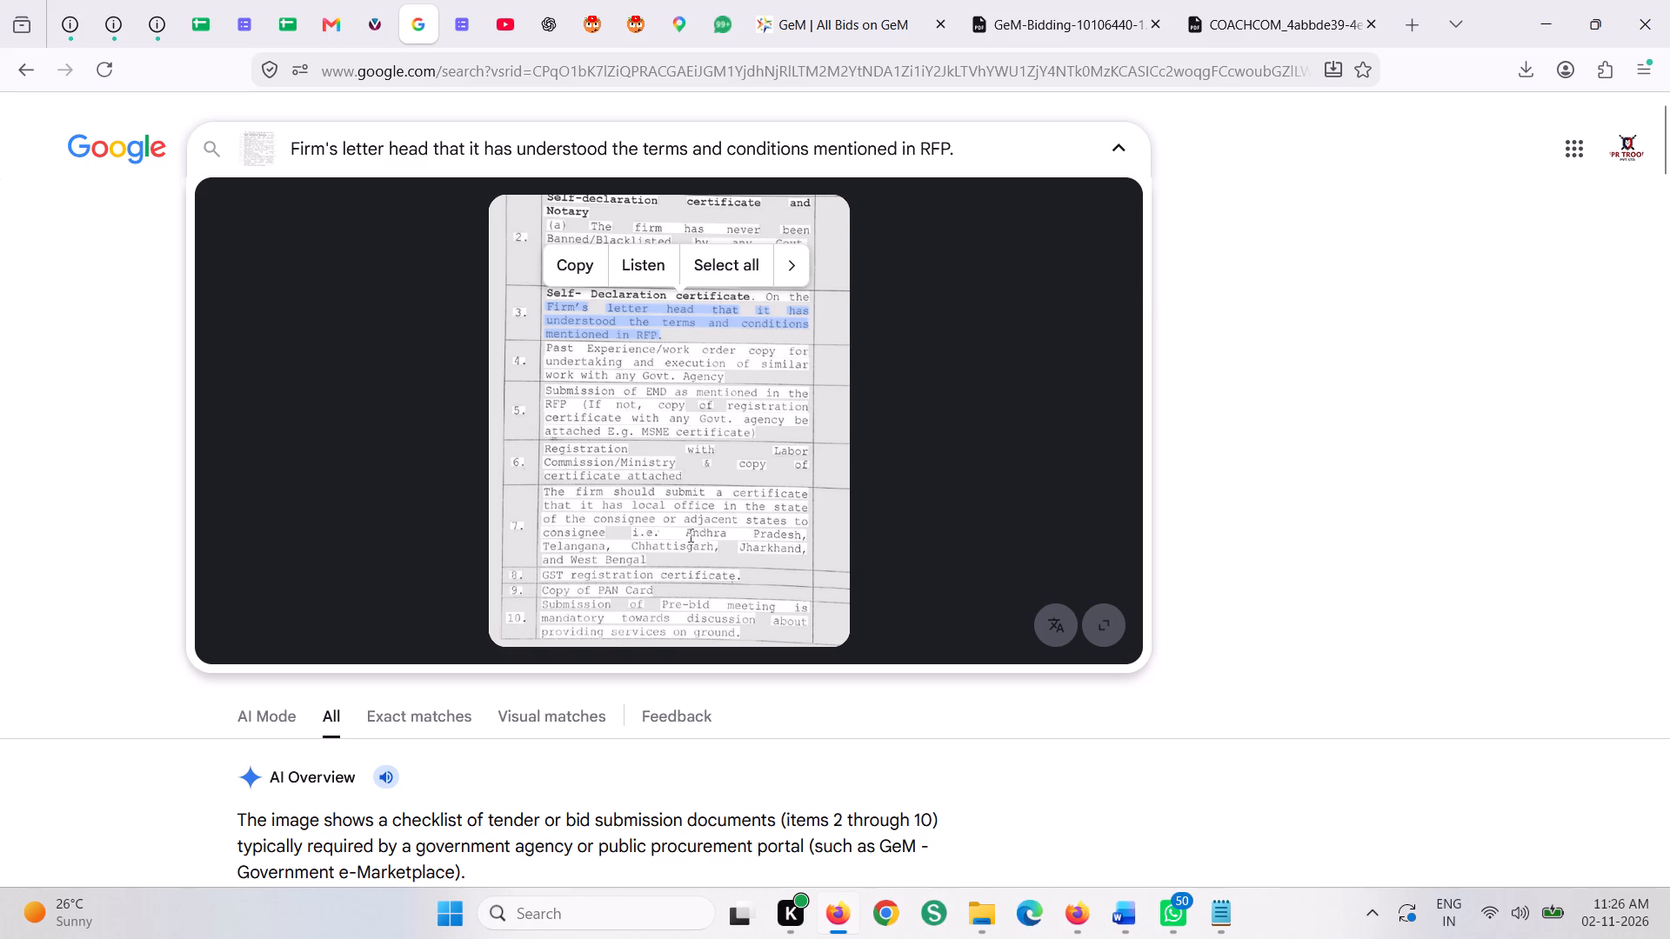
{"action": "left_click_drag", "start_coordinate": [689, 532], "coordinate": [710, 564]}
{"action": "left_click", "coordinate": [579, 486]}
{"action": "key", "text": "alt+Tab"}
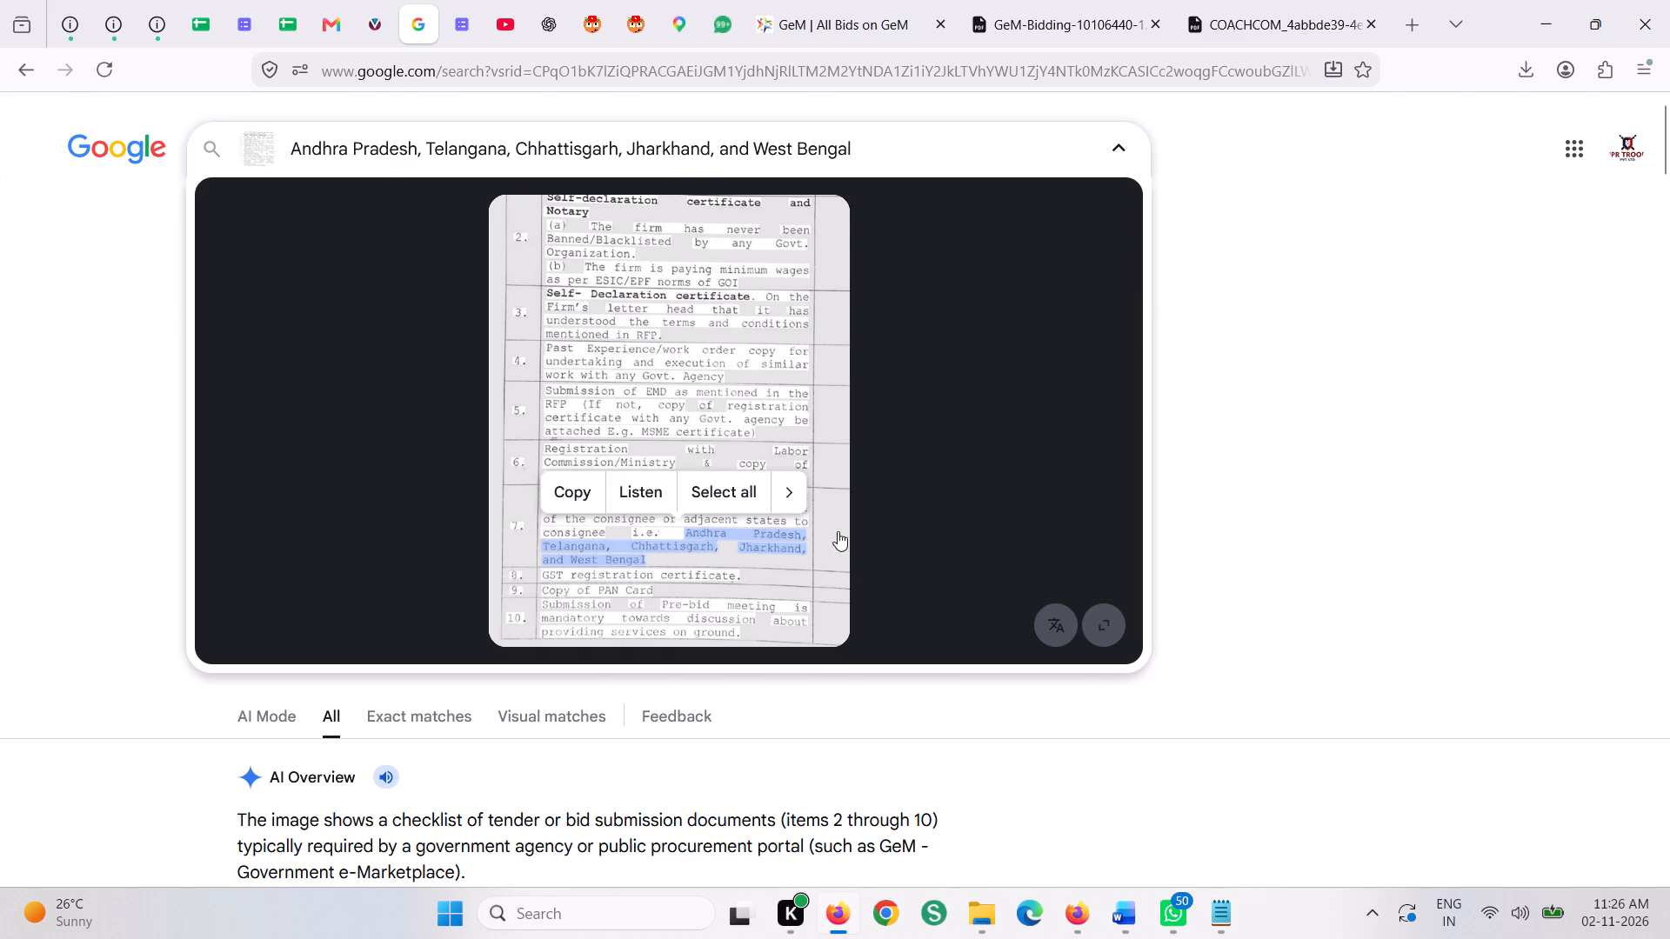
{"action": "scroll", "coordinate": [747, 450], "scroll_direction": "up", "scroll_amount": 3}
{"action": "left_click_drag", "start_coordinate": [626, 439], "coordinate": [756, 449]}
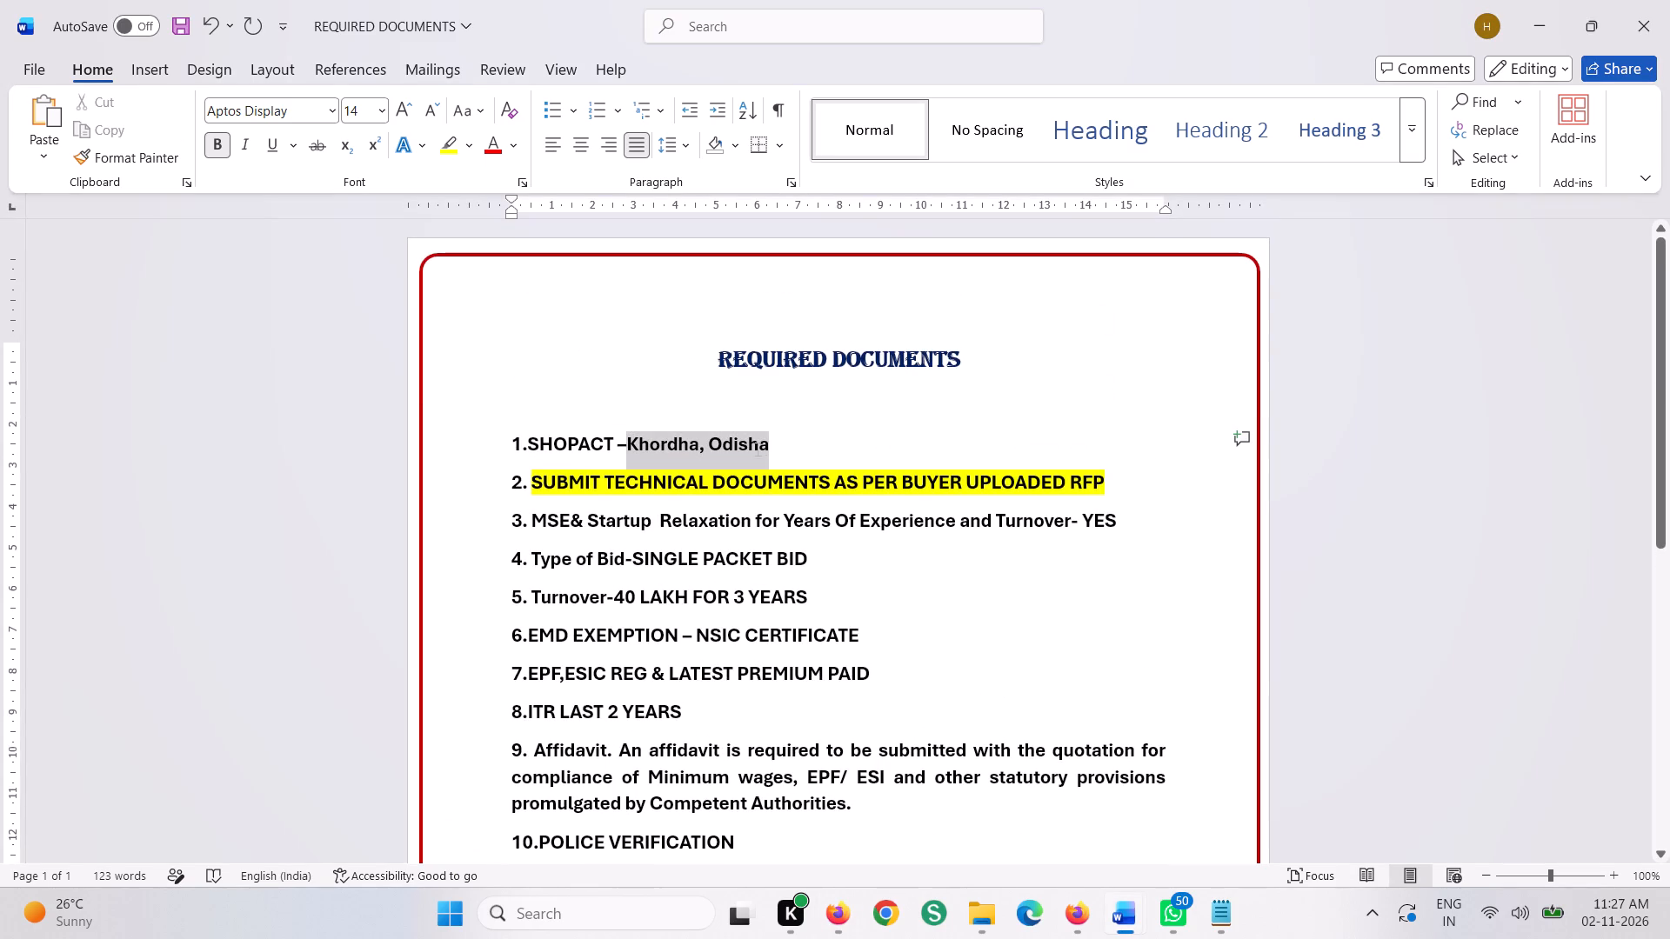
{"action": "left_click_drag", "start_coordinate": [756, 449], "coordinate": [767, 448]}
{"action": "key", "text": "alt+Tab"}
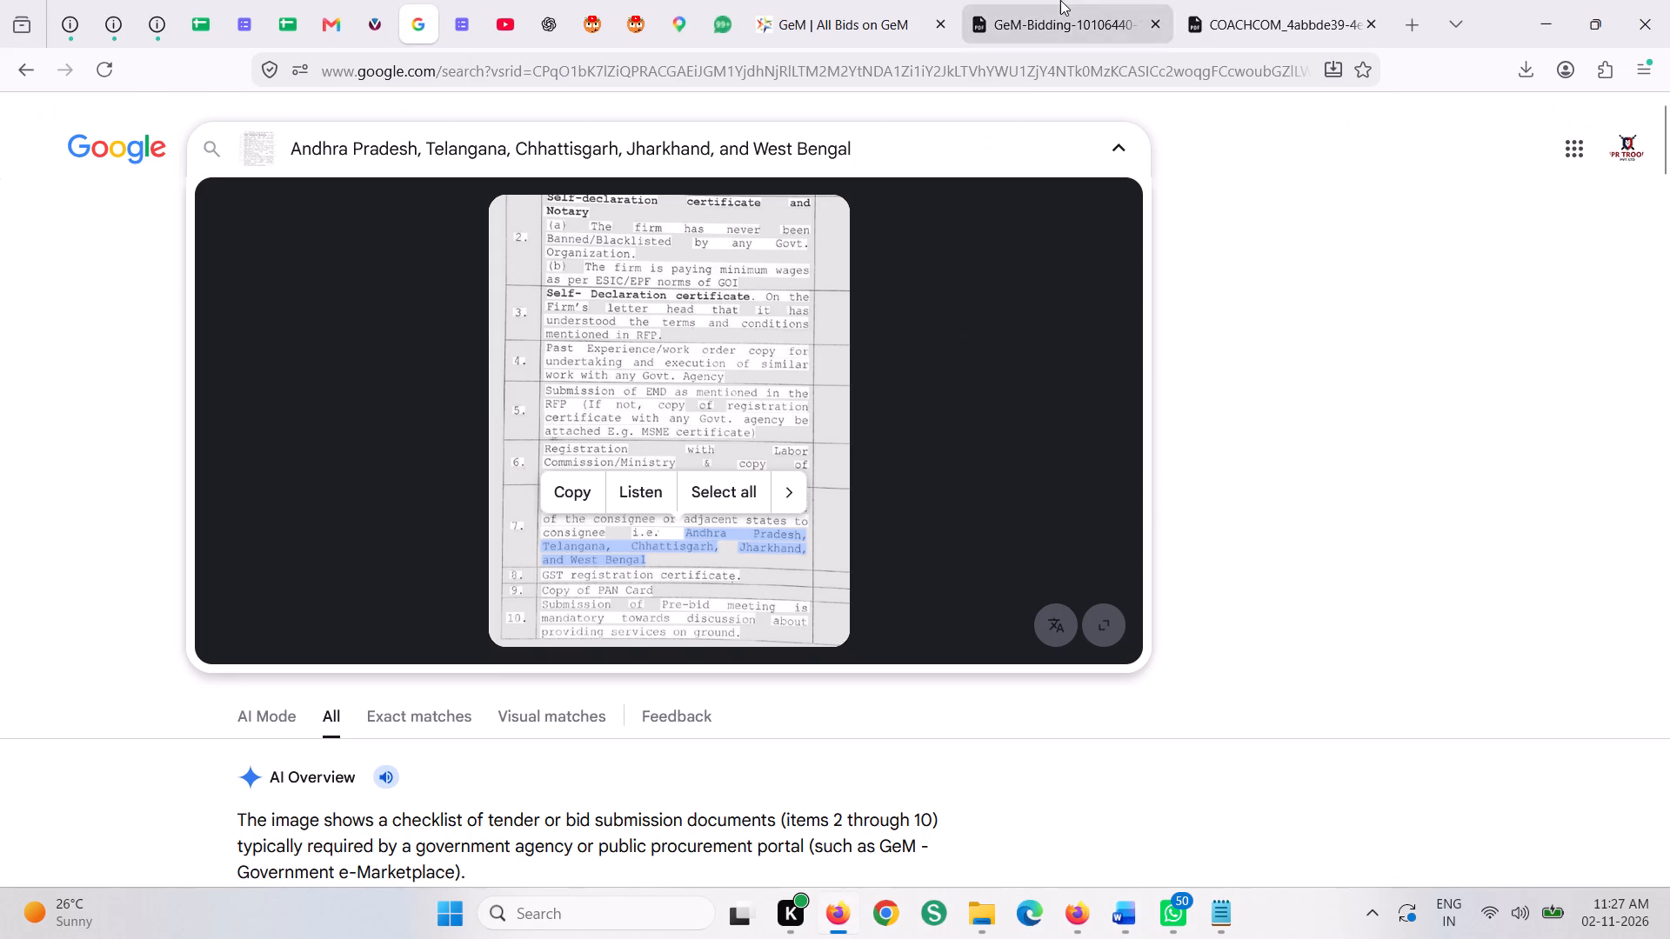
{"action": "left_click", "coordinate": [1060, 0]}
{"action": "scroll", "coordinate": [845, 487], "scroll_direction": "down", "scroll_amount": 16}
{"action": "scroll", "coordinate": [845, 492], "scroll_direction": "up", "scroll_amount": 4}
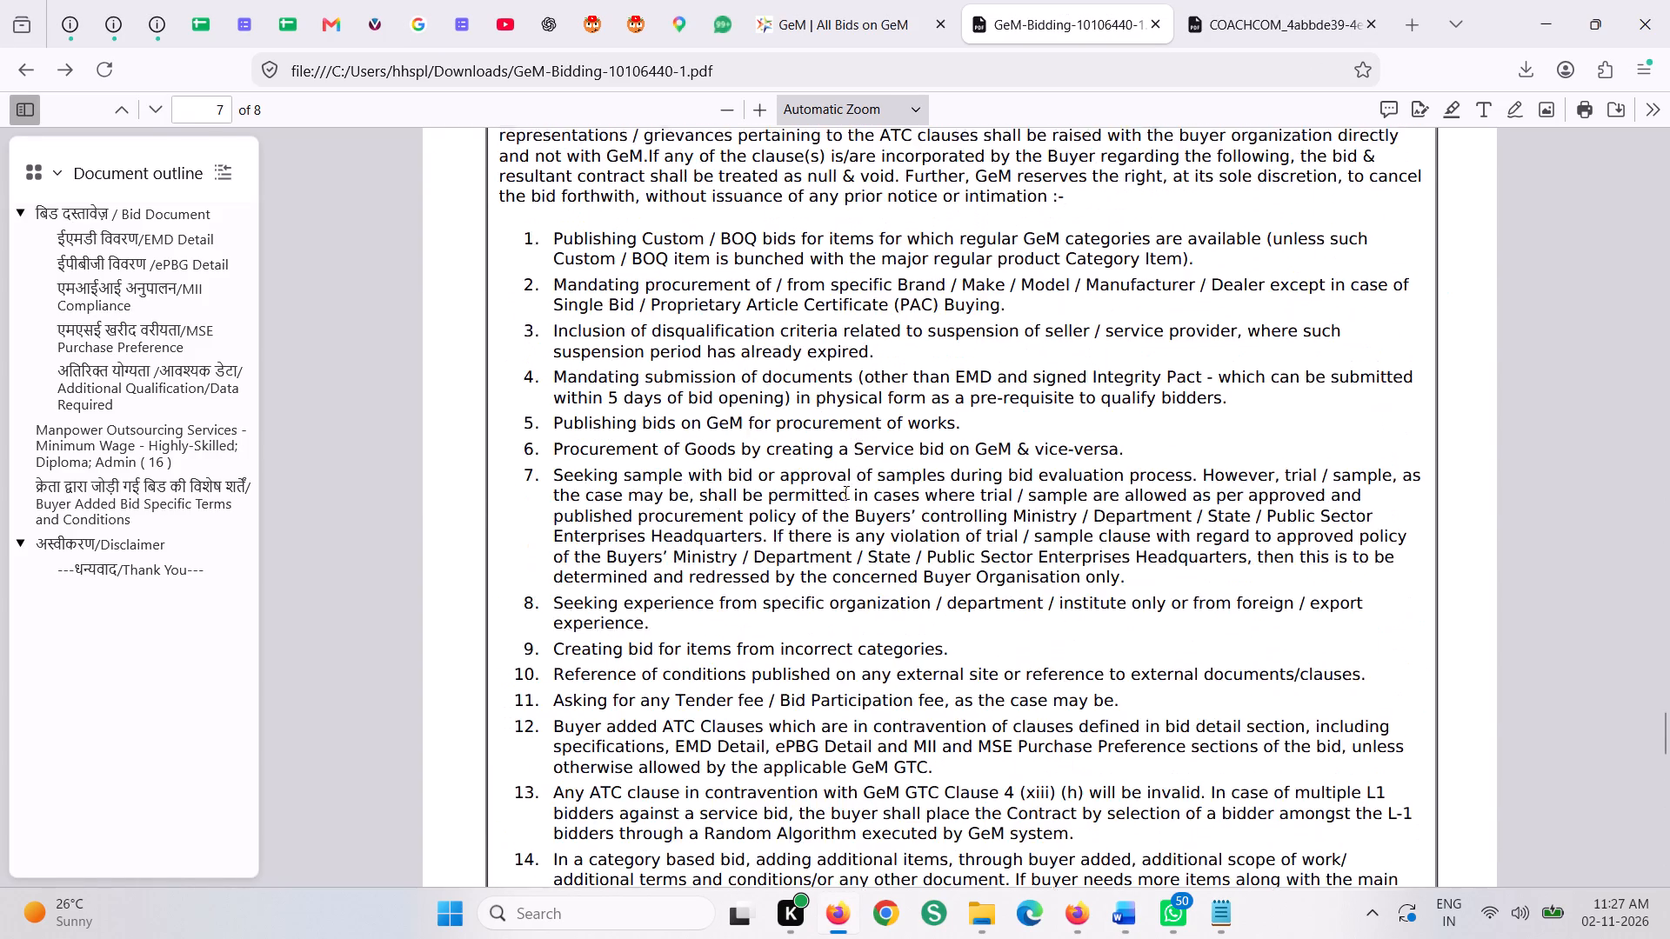
{"action": "scroll", "coordinate": [845, 492], "scroll_direction": "up", "scroll_amount": 2}
{"action": "scroll", "coordinate": [845, 492], "scroll_direction": "down", "scroll_amount": 1}
{"action": "scroll", "coordinate": [845, 492], "scroll_direction": "up", "scroll_amount": 1}
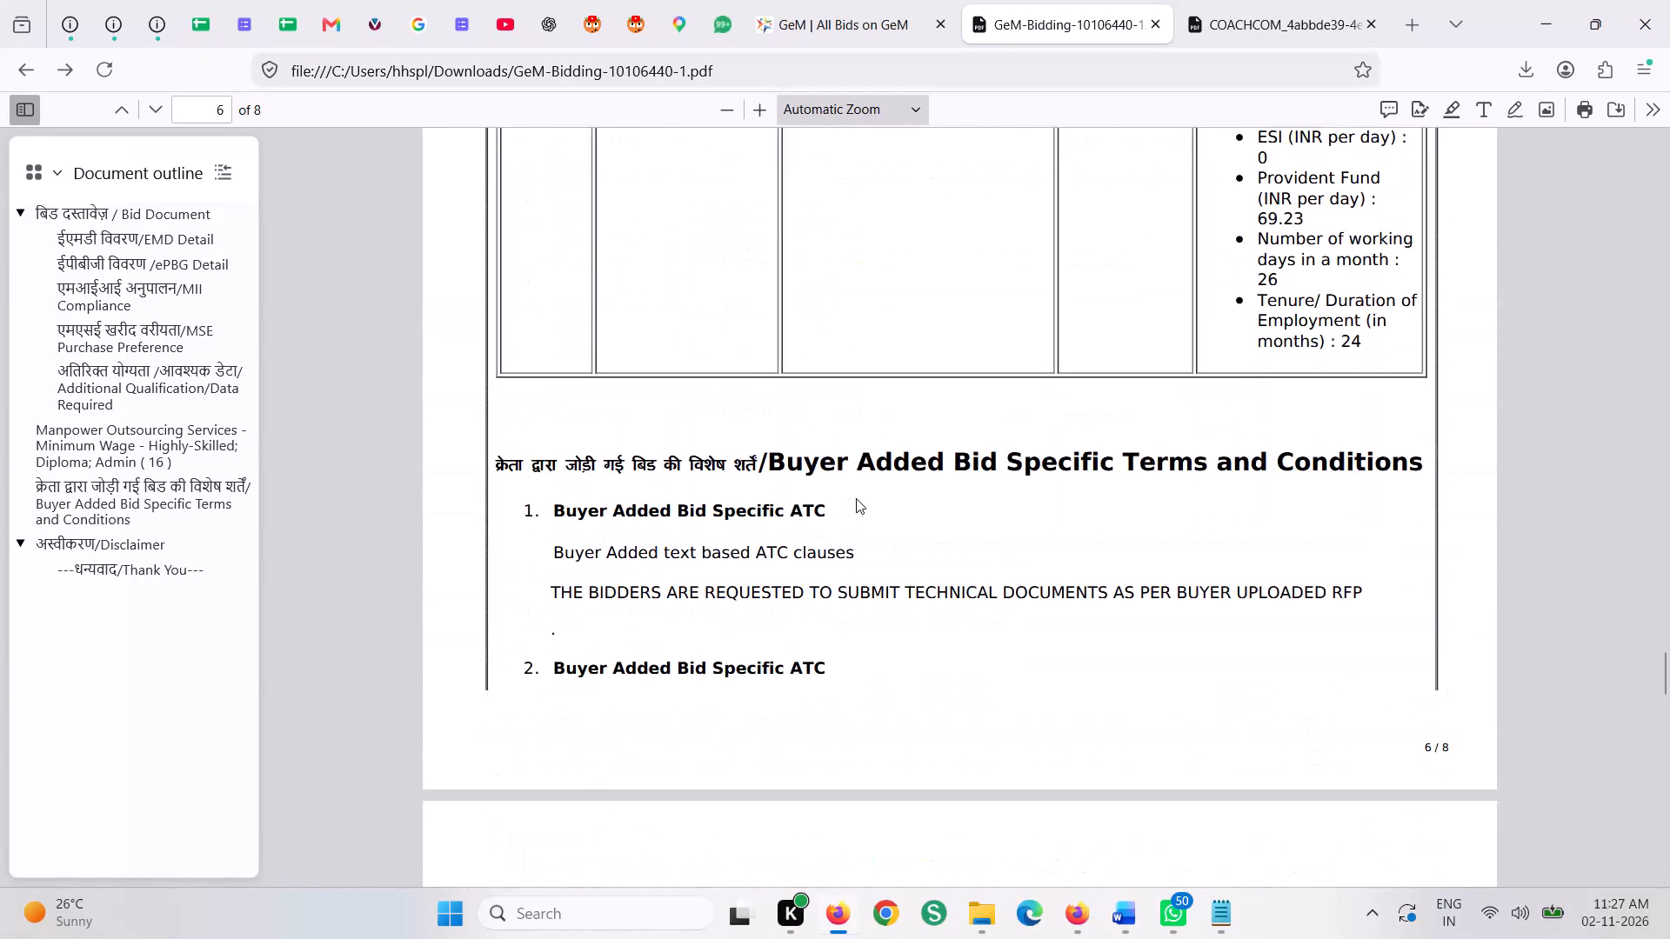
{"action": "key", "text": "alt+Tab"}
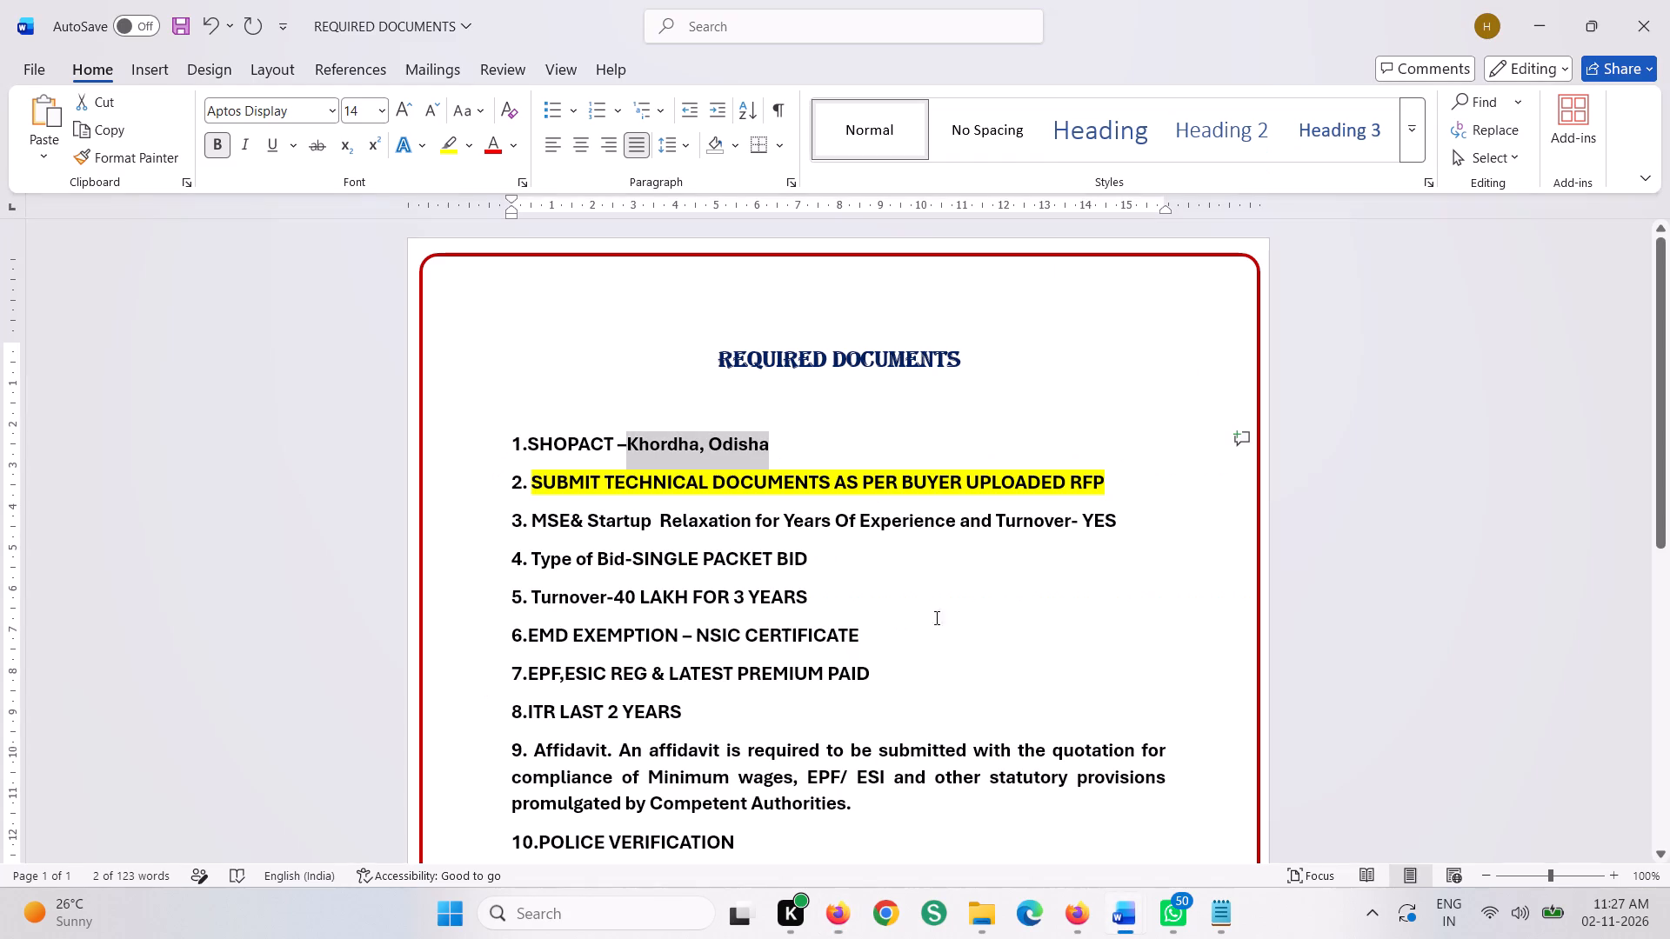
{"action": "key", "text": "ctrl+v"}
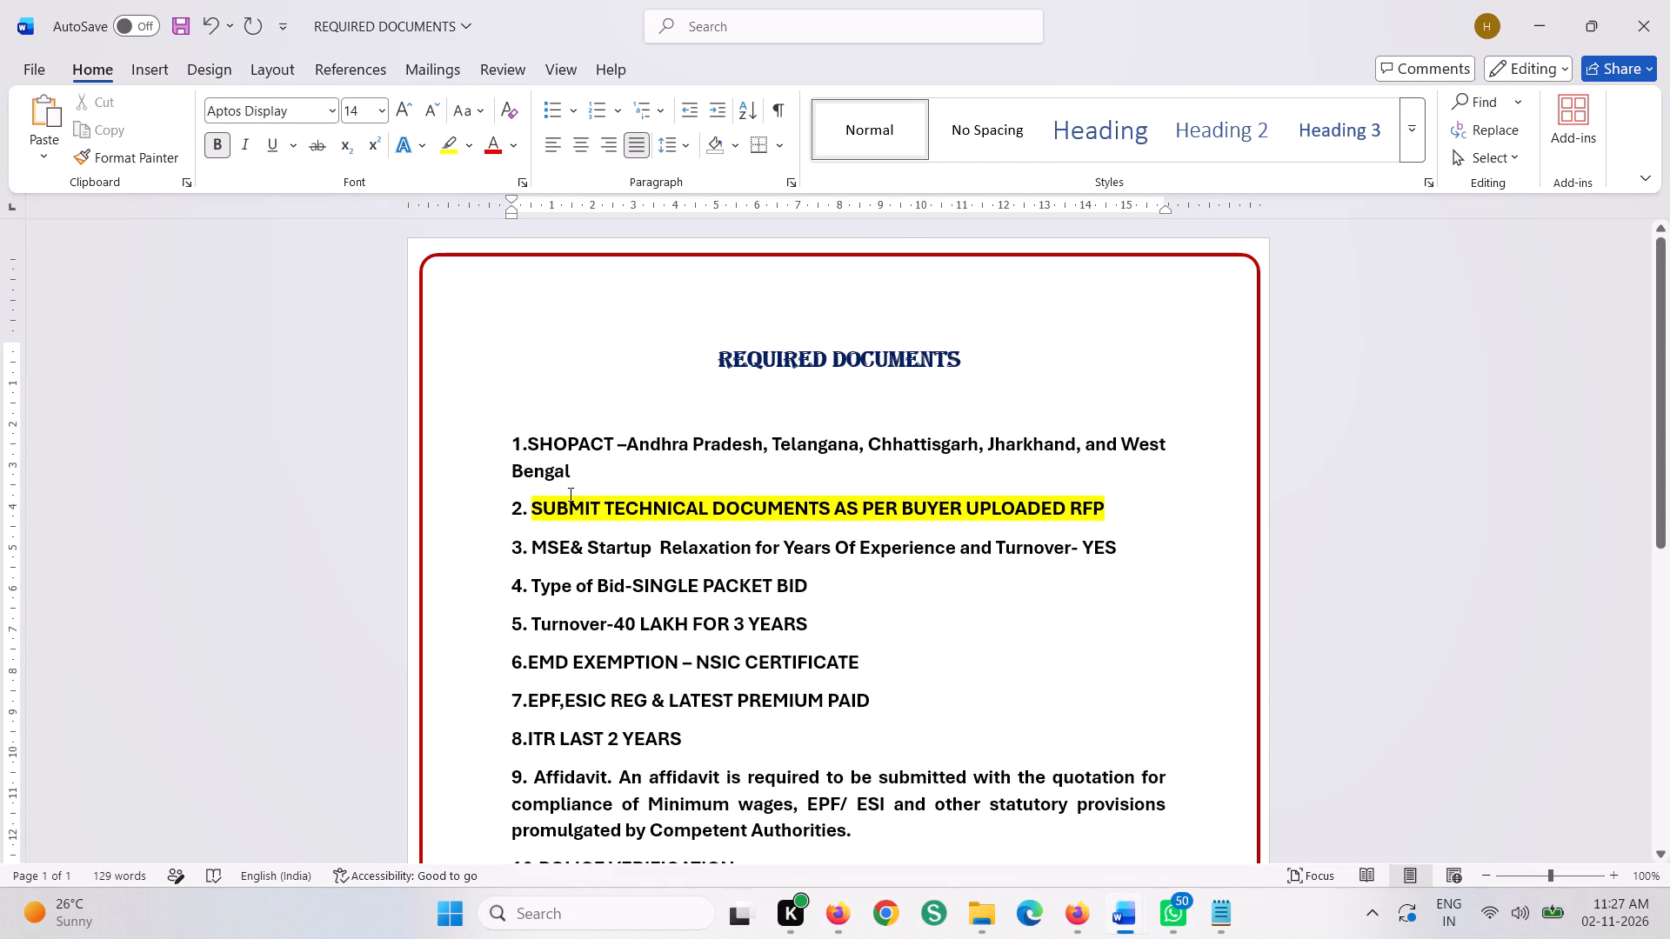
Highlight the list of states after SHOPACT in item 1 in yellow.
{"action": "left_click_drag", "start_coordinate": [633, 445], "coordinate": [674, 469]}
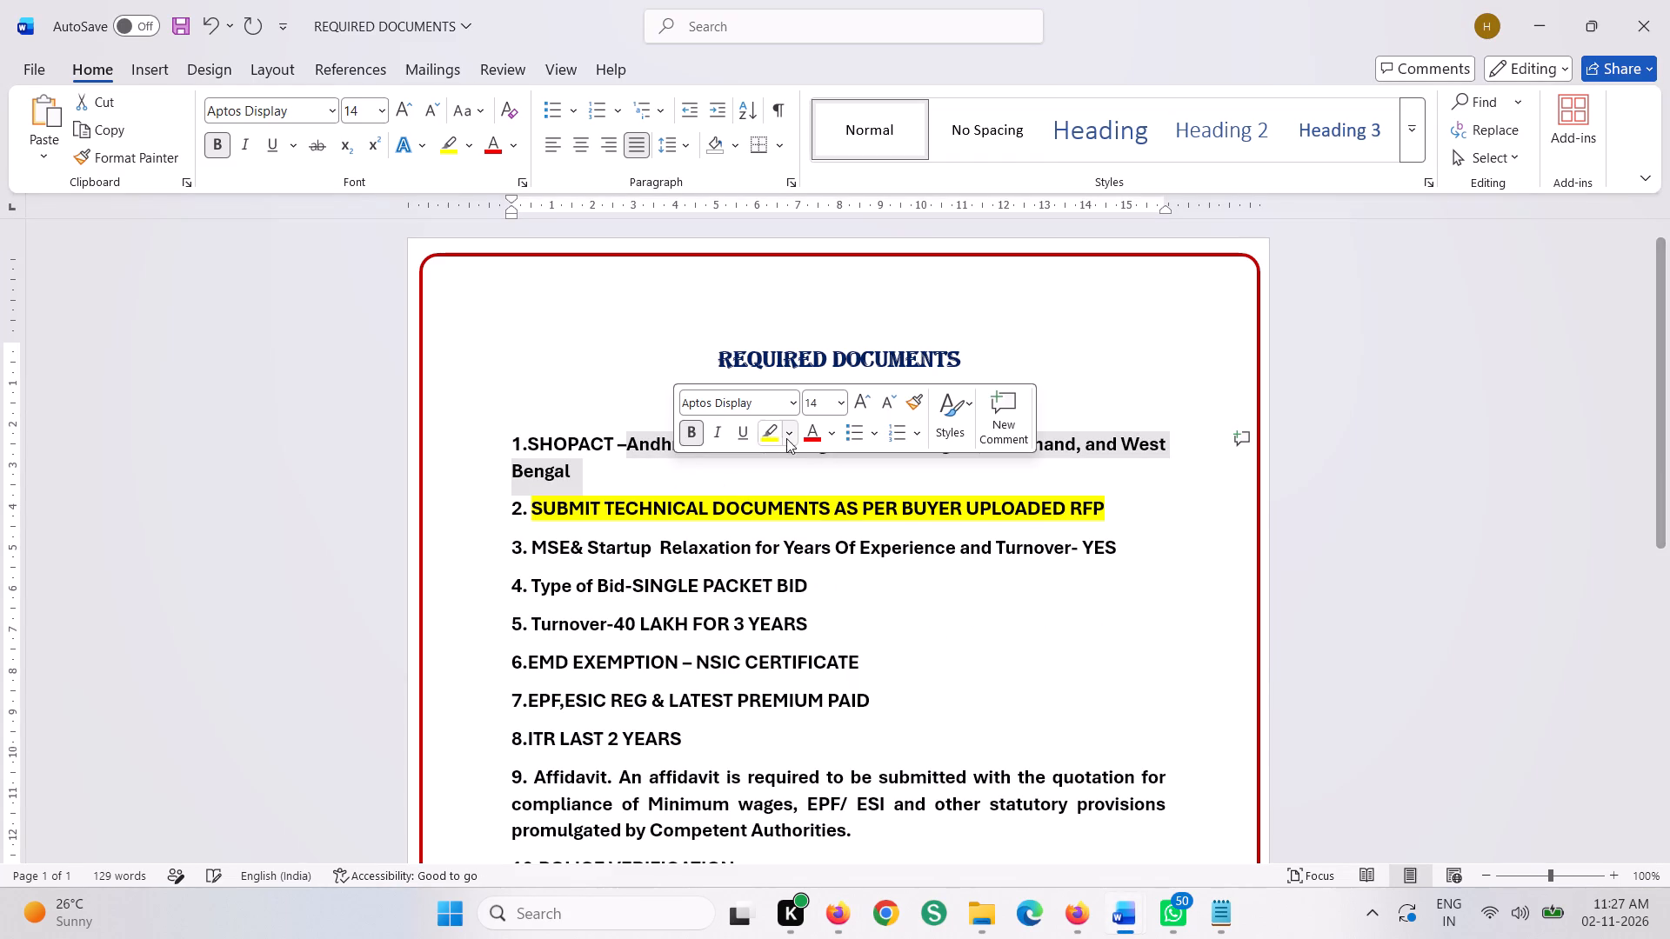
{"action": "left_click", "coordinate": [771, 436]}
{"action": "left_click", "coordinate": [1065, 588]}
Fill item 14 in Word with "Pre-bid meeting is mandatory" copied from row 10 of the searched image, after checking the RFP and tender sheet.
{"action": "key", "text": "alt+Tab"}
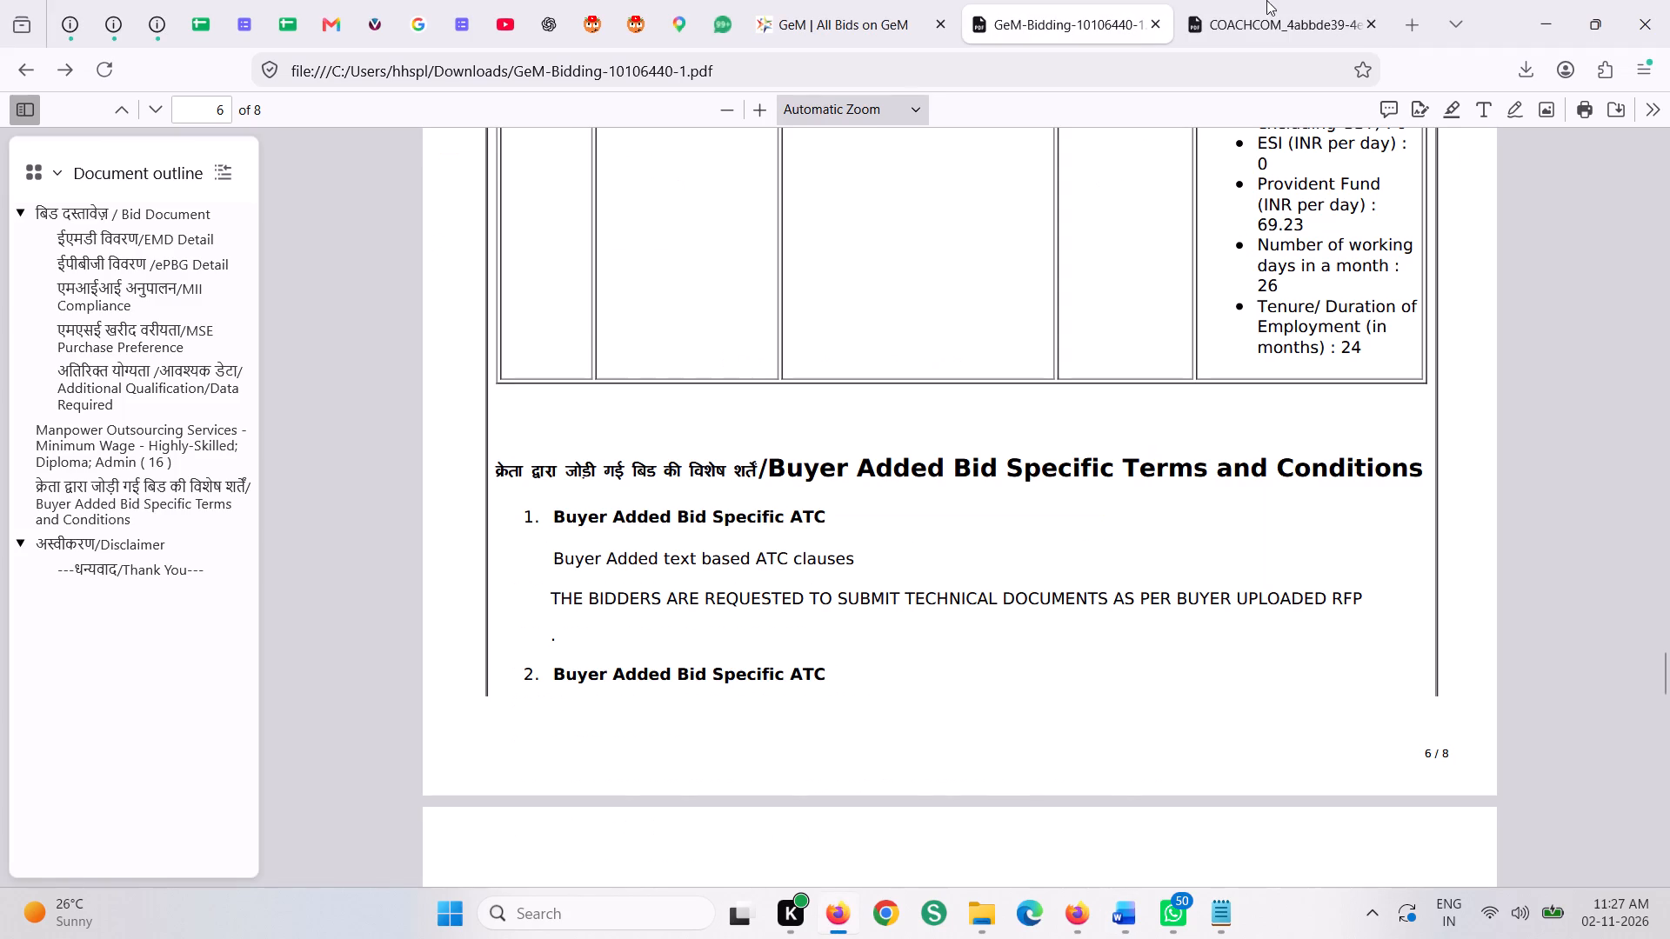
{"action": "left_click", "coordinate": [1321, 0]}
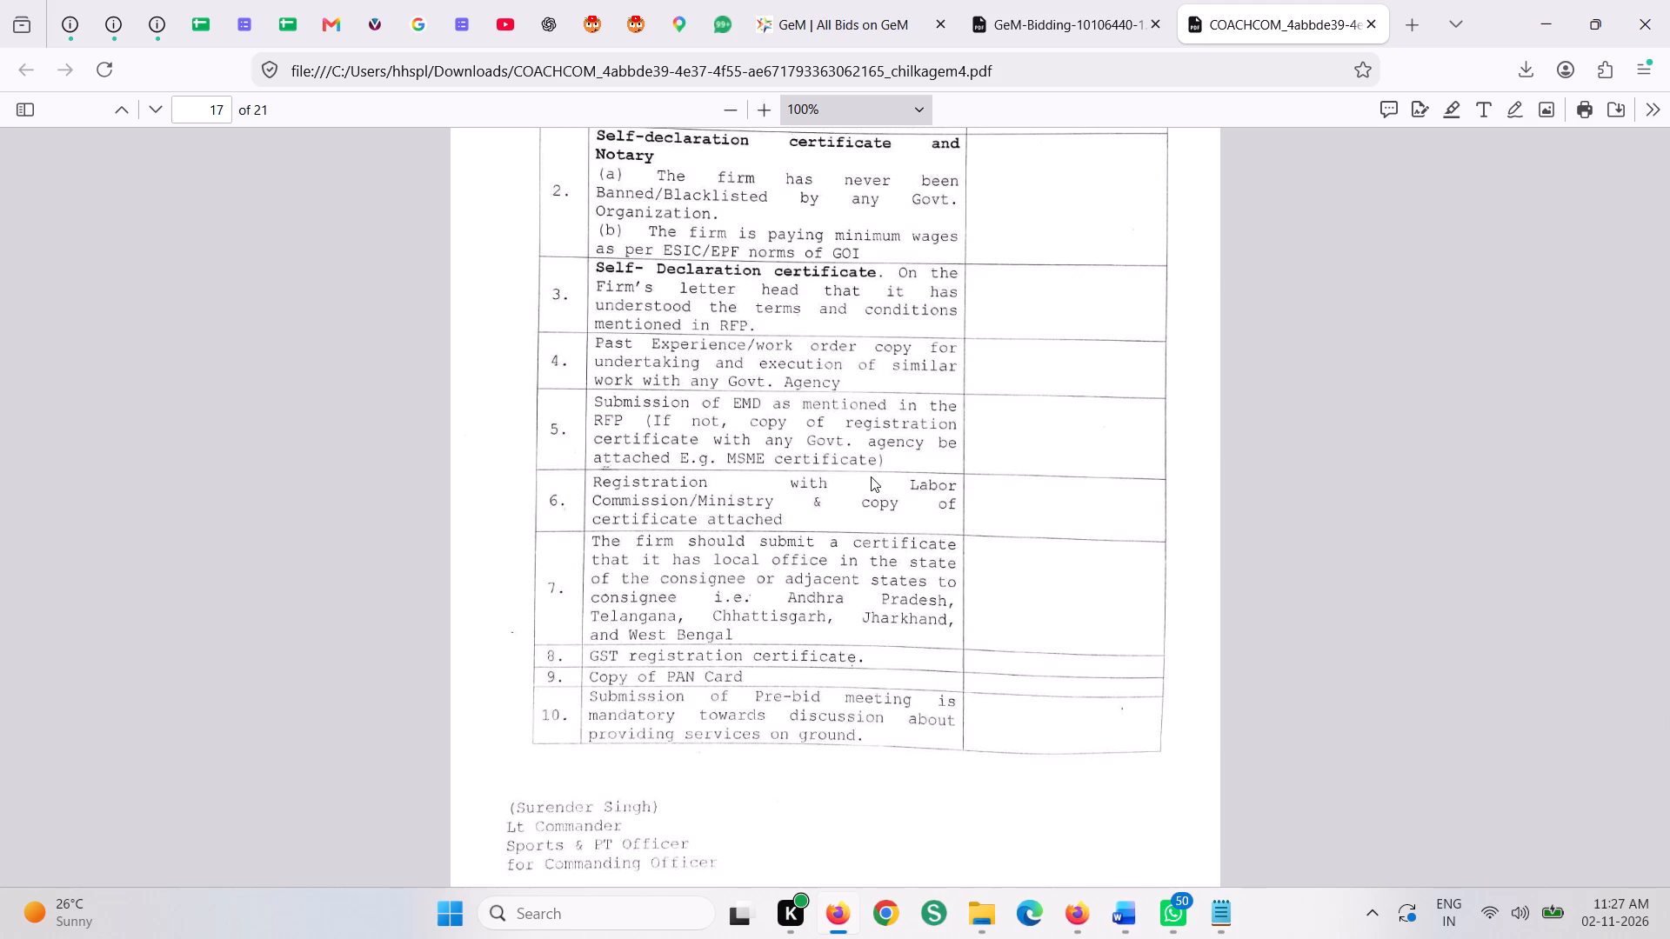
{"action": "left_click", "coordinate": [1095, 0]}
{"action": "left_click", "coordinate": [1306, 0]}
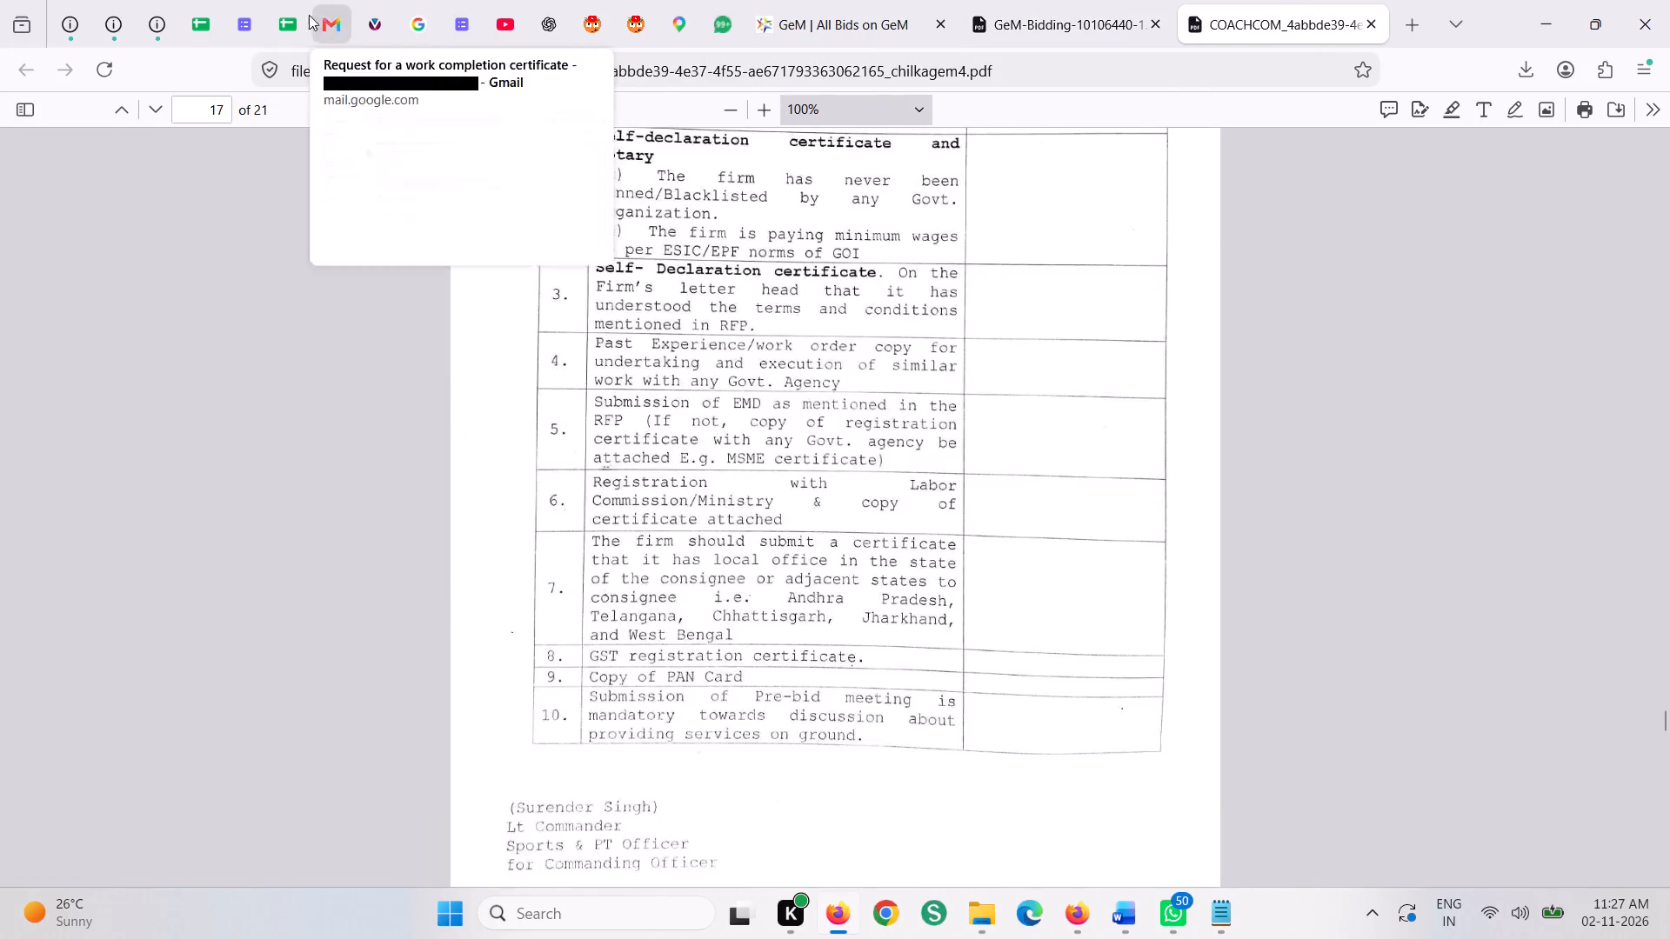
{"action": "left_click", "coordinate": [291, 14]}
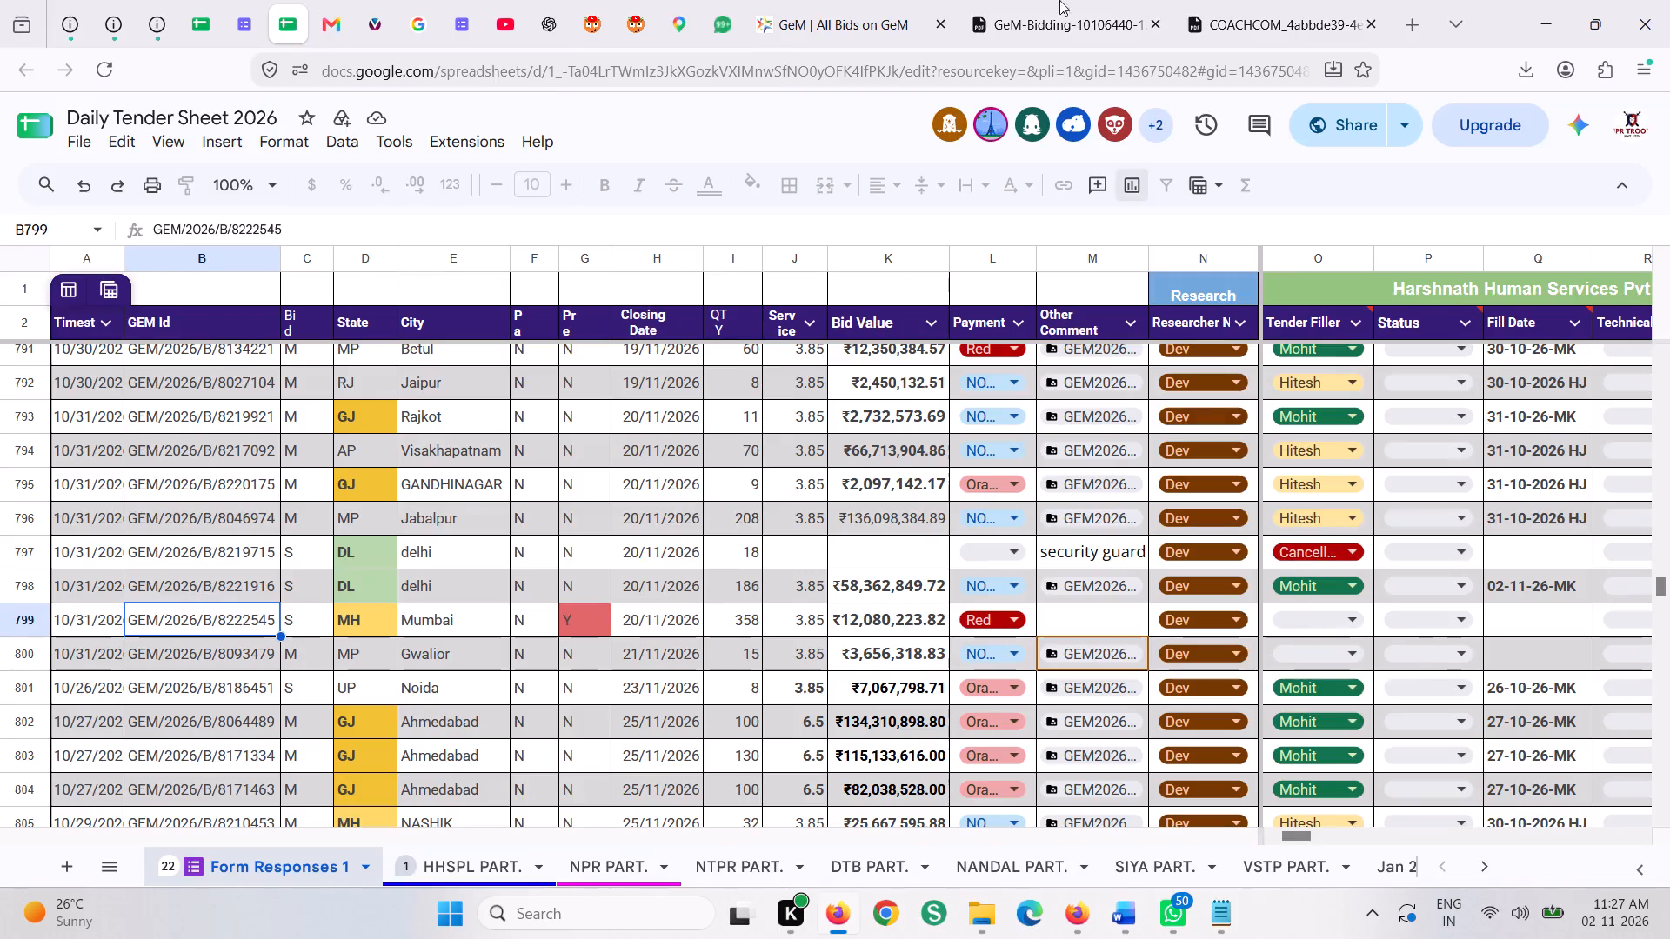
{"action": "left_click", "coordinate": [1017, 0]}
{"action": "left_click", "coordinate": [413, 36]}
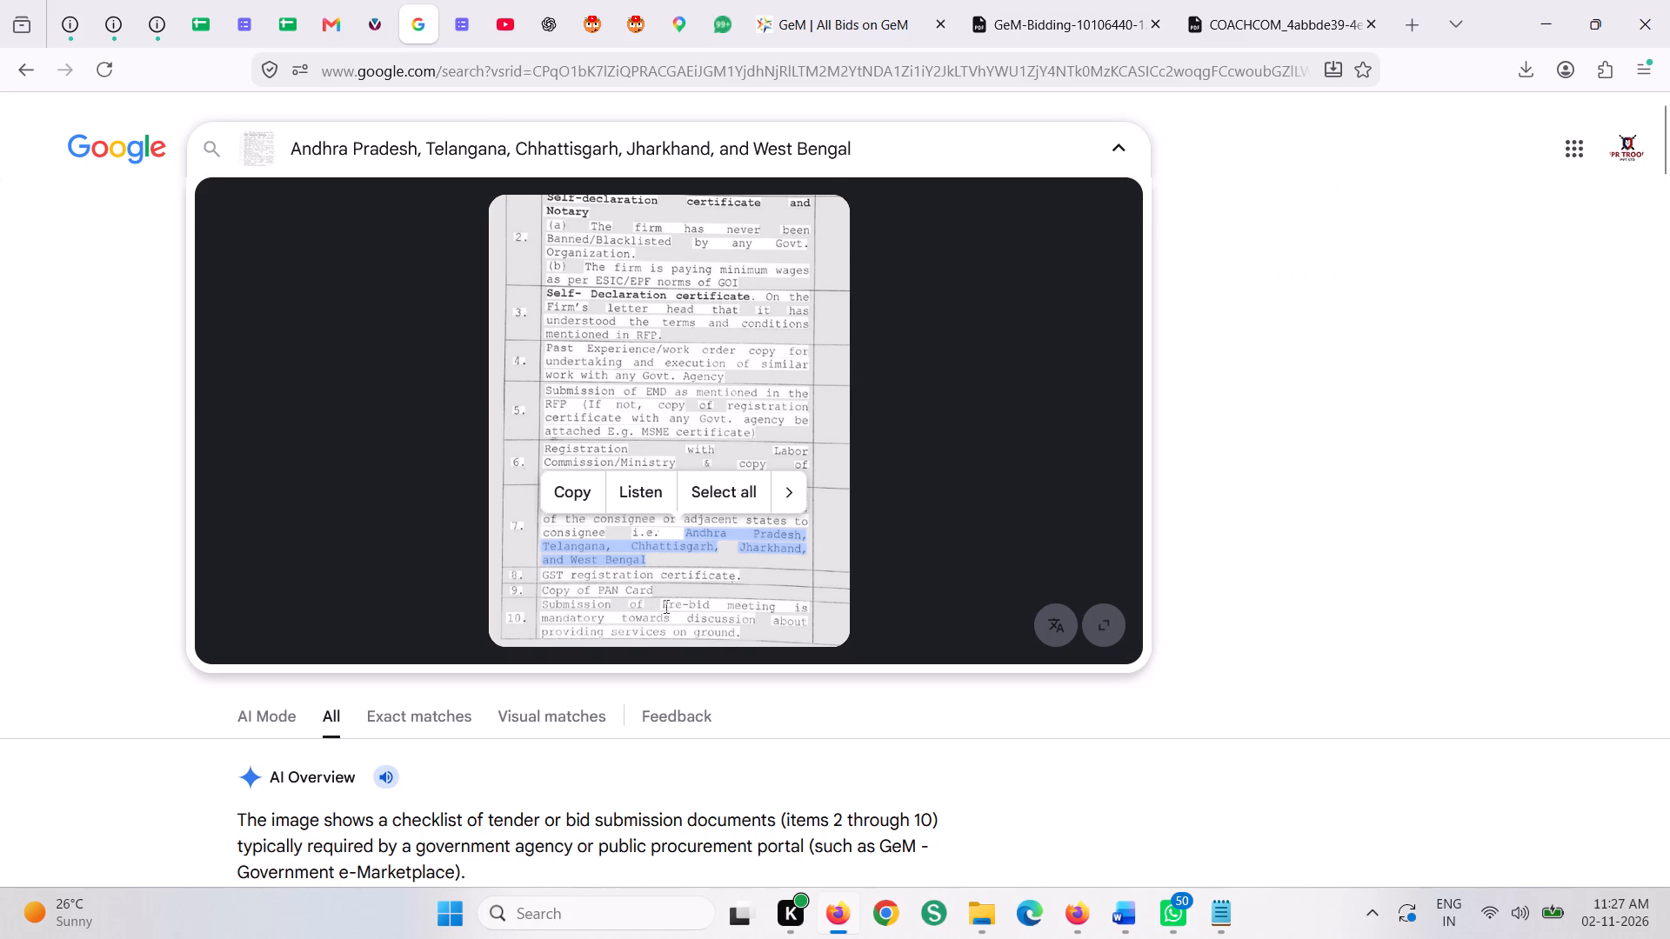
{"action": "left_click_drag", "start_coordinate": [664, 603], "coordinate": [756, 609]}
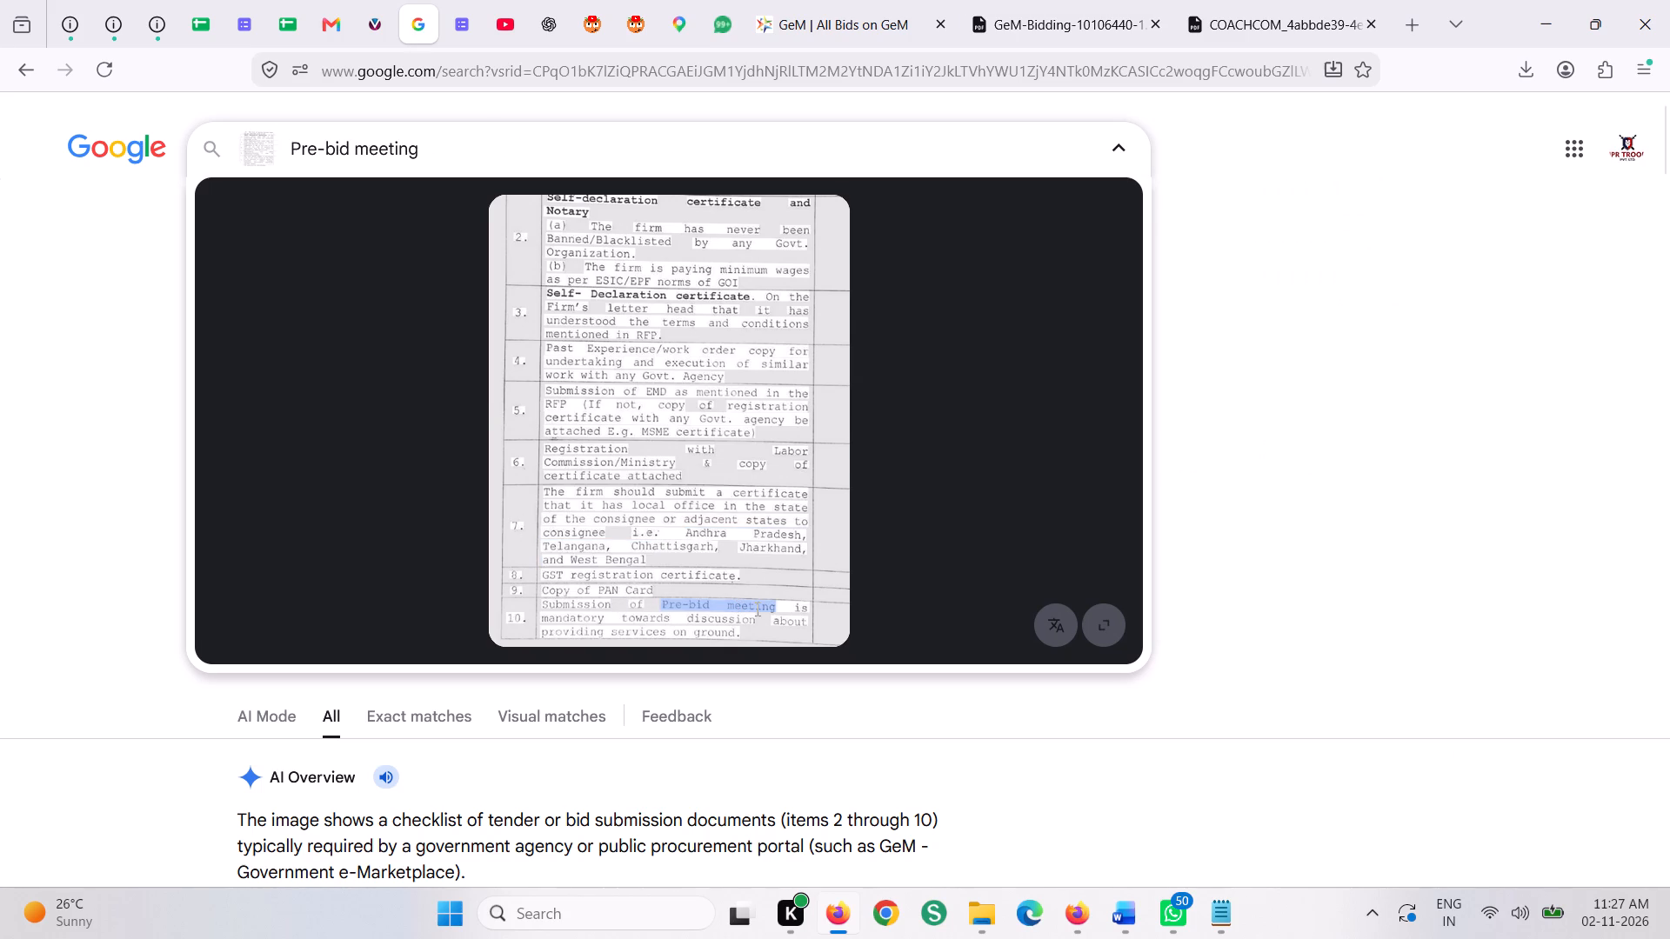
{"action": "left_click_drag", "start_coordinate": [756, 609], "coordinate": [698, 618]}
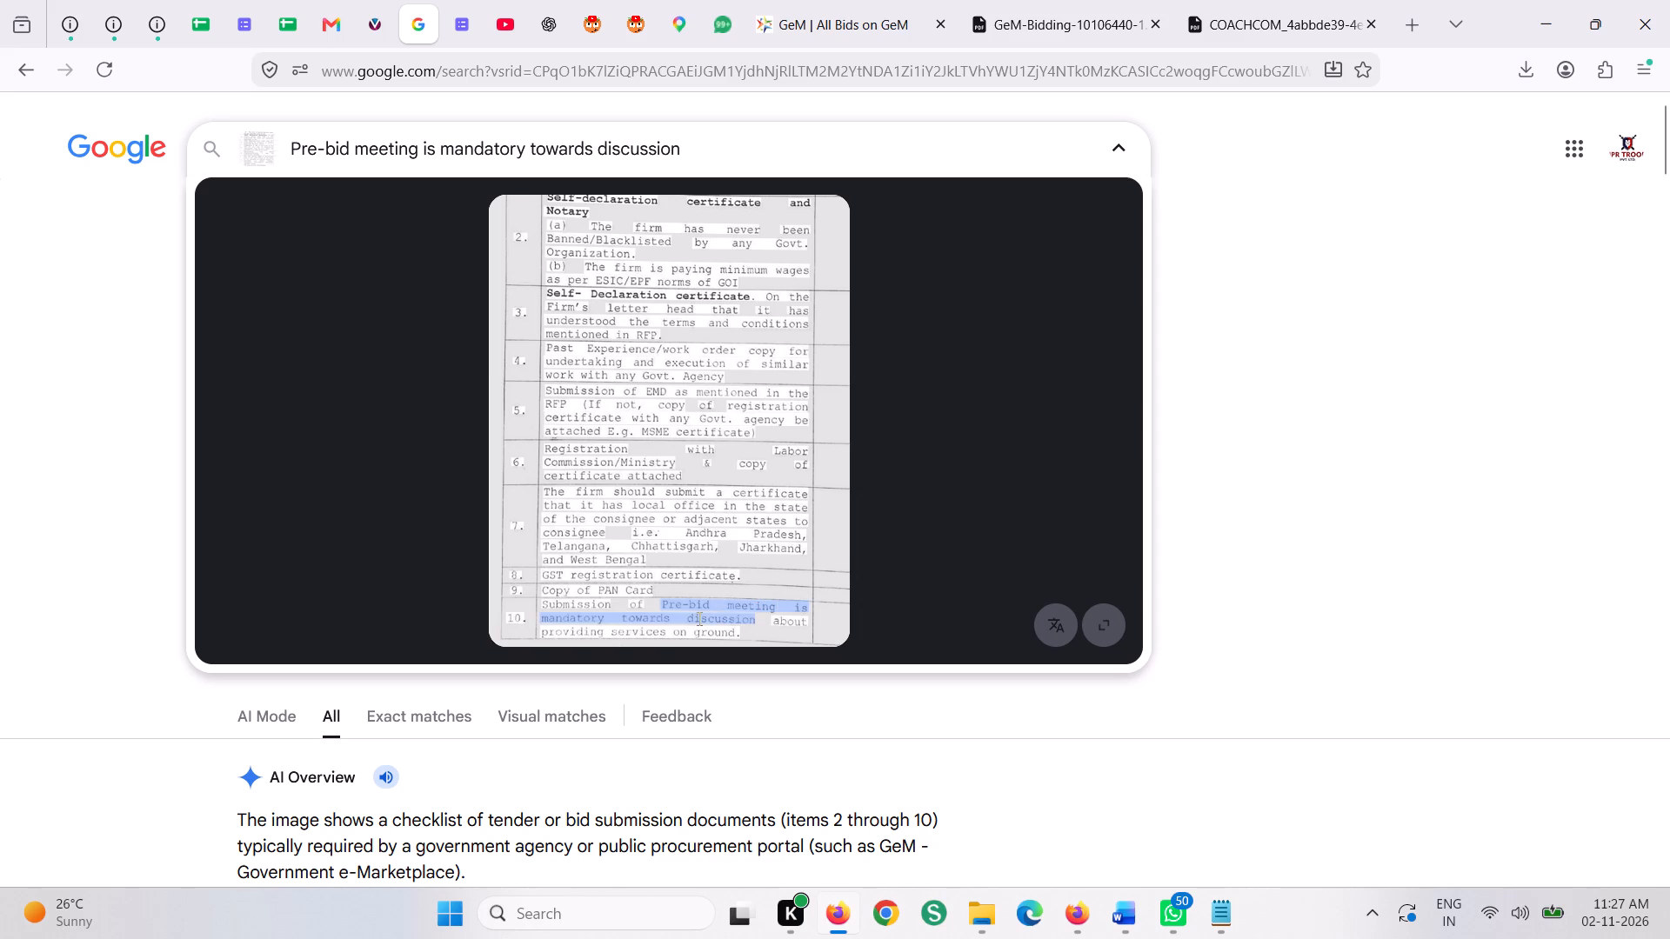
{"action": "left_click_drag", "start_coordinate": [698, 618], "coordinate": [604, 614]}
{"action": "left_click", "coordinate": [573, 556]}
{"action": "key", "text": "alt+Tab"}
{"action": "scroll", "coordinate": [812, 769], "scroll_direction": "down", "scroll_amount": 2}
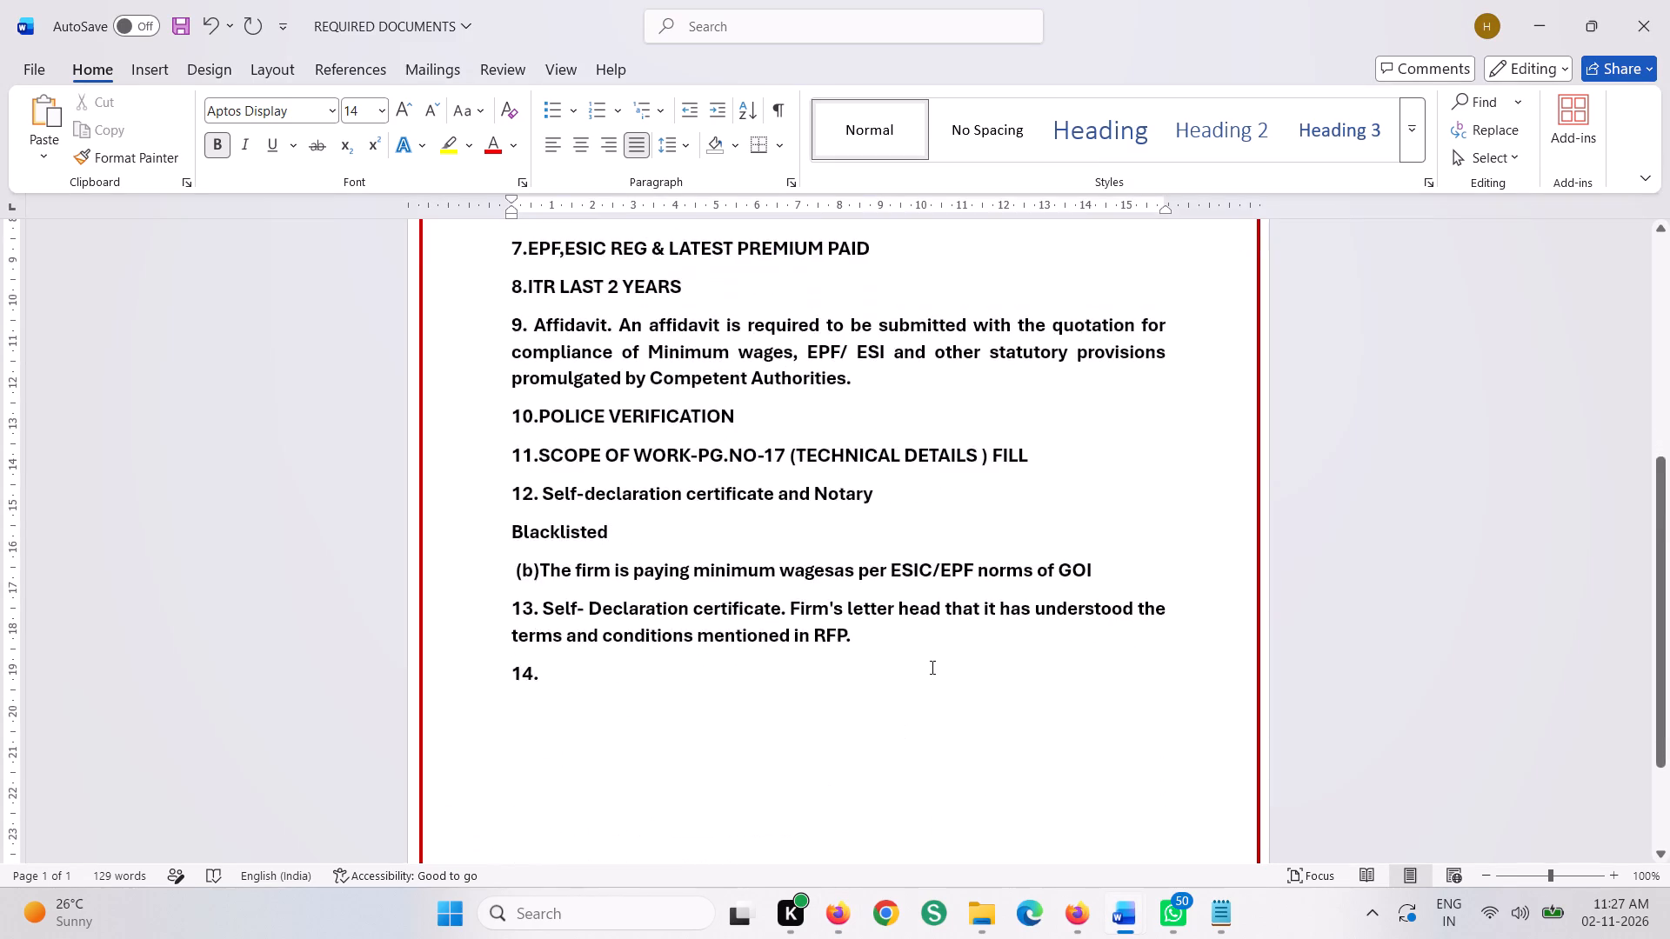
{"action": "scroll", "coordinate": [861, 661], "scroll_direction": "down", "scroll_amount": 1}
{"action": "left_click", "coordinate": [563, 508]}
{"action": "key", "text": "ctrl+v"}
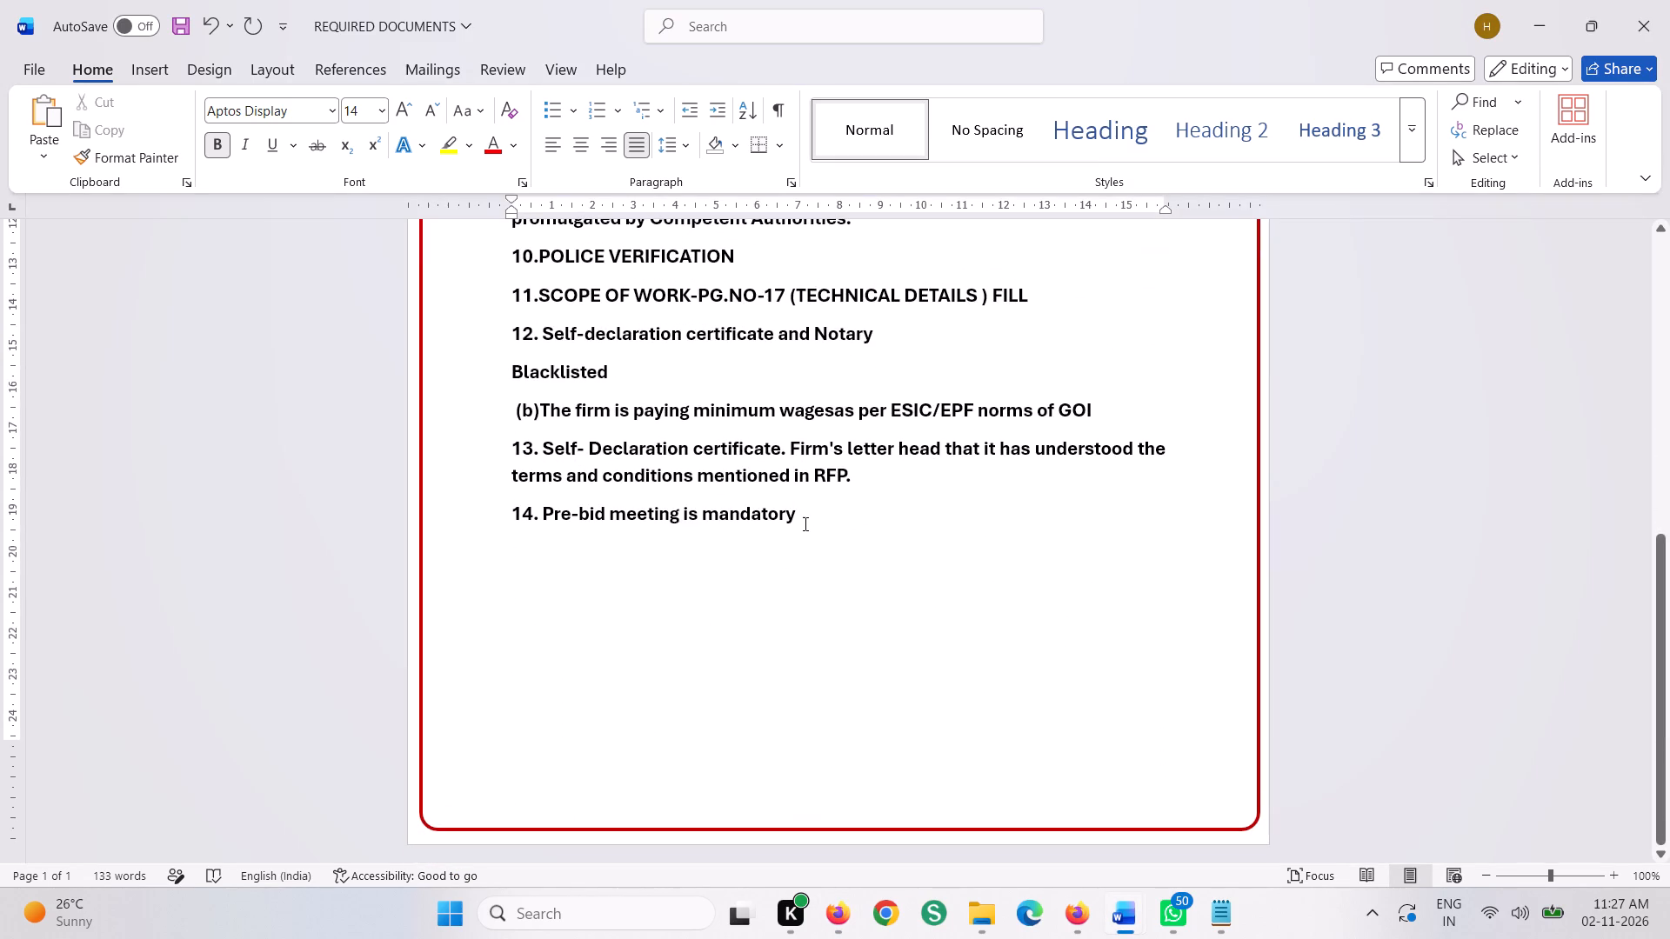
{"action": "left_click", "coordinate": [805, 523]}
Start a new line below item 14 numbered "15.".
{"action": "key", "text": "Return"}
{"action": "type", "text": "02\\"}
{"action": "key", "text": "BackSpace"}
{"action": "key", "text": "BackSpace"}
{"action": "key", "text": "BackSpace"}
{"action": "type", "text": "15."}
Highlight the text "Pre-bid meeting is mandatory" in item 14 in yellow.
{"action": "left_click_drag", "start_coordinate": [554, 510], "coordinate": [808, 516]}
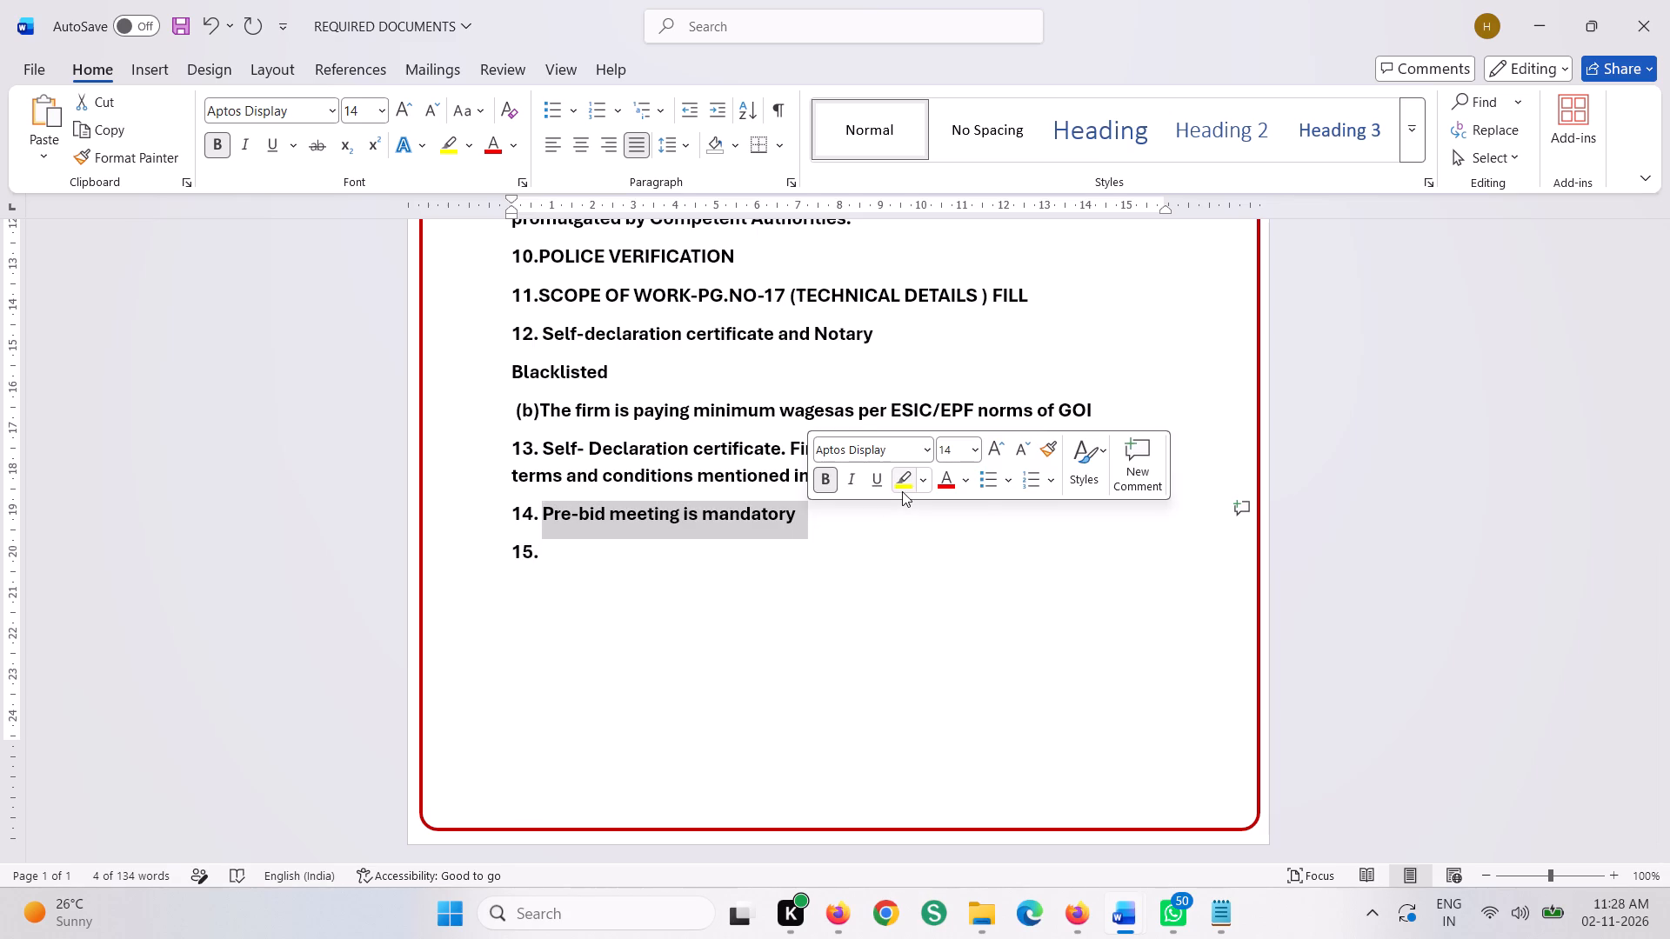
{"action": "left_click", "coordinate": [903, 489]}
{"action": "left_click", "coordinate": [601, 603]}
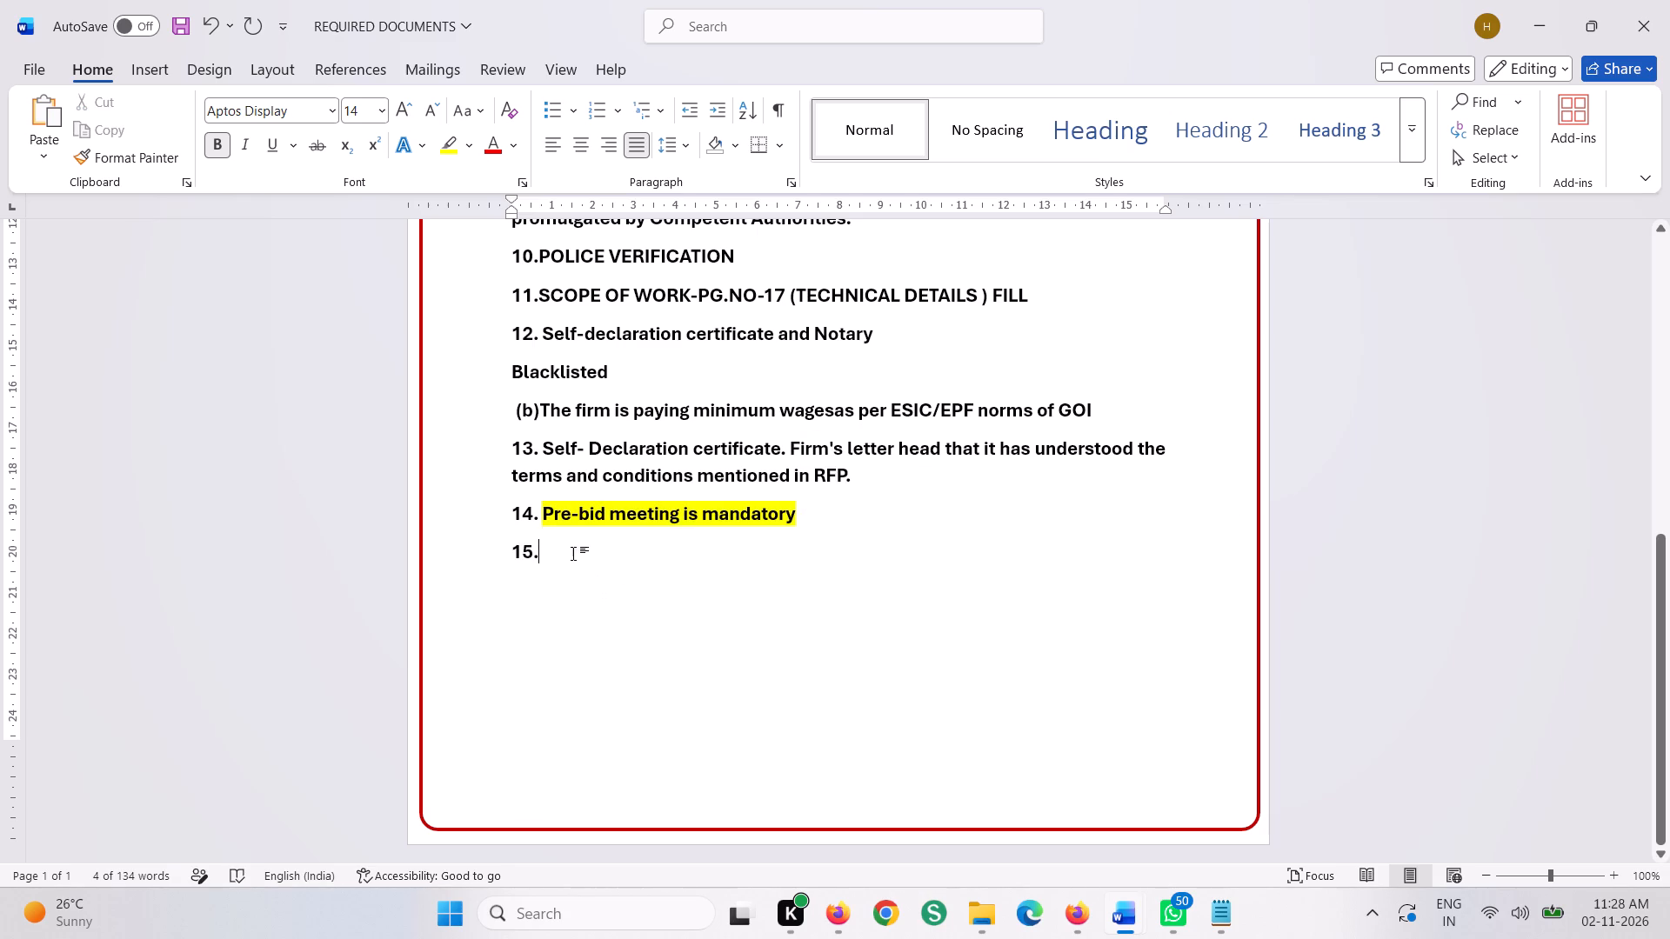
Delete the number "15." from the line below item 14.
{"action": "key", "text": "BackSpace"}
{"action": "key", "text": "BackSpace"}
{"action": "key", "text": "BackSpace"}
Review the list in Word against the RFP's page 17 documents table and examine the Annexure 'C' vendor bank details format.
{"action": "scroll", "coordinate": [598, 555], "scroll_direction": "up", "scroll_amount": 4}
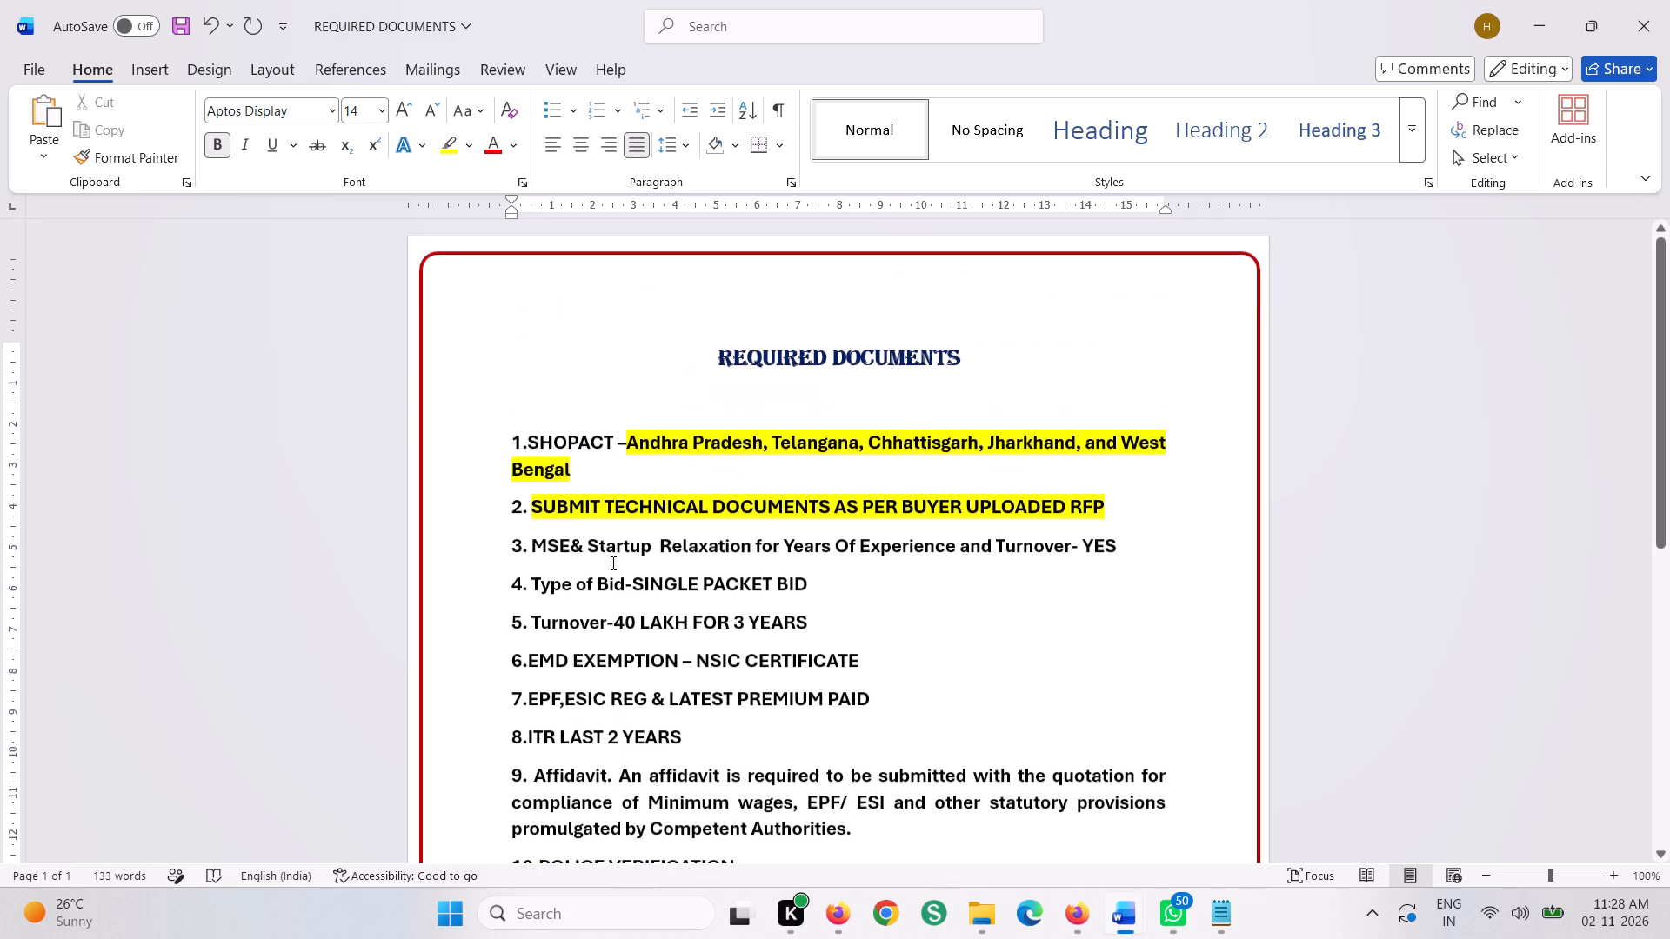
{"action": "scroll", "coordinate": [611, 563], "scroll_direction": "up", "scroll_amount": 1}
{"action": "scroll", "coordinate": [655, 608], "scroll_direction": "down", "scroll_amount": 1}
{"action": "key", "text": "alt+Tab"}
{"action": "left_click", "coordinate": [1272, 0]}
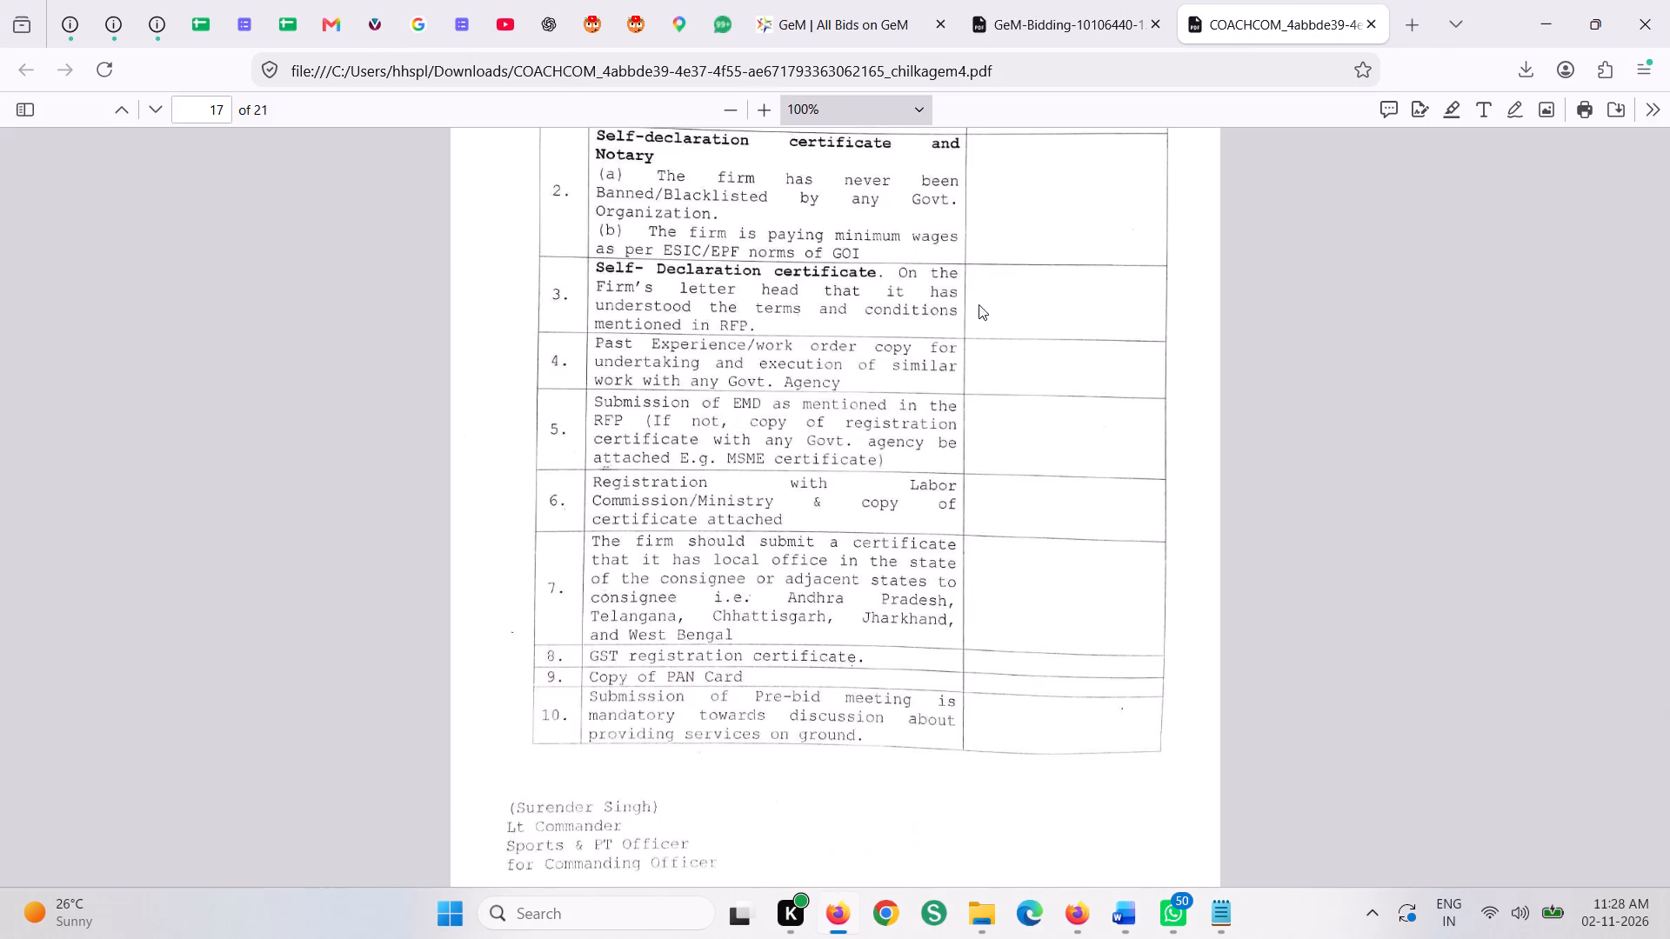
{"action": "scroll", "coordinate": [773, 504], "scroll_direction": "down", "scroll_amount": 2}
{"action": "scroll", "coordinate": [843, 465], "scroll_direction": "up", "scroll_amount": 1}
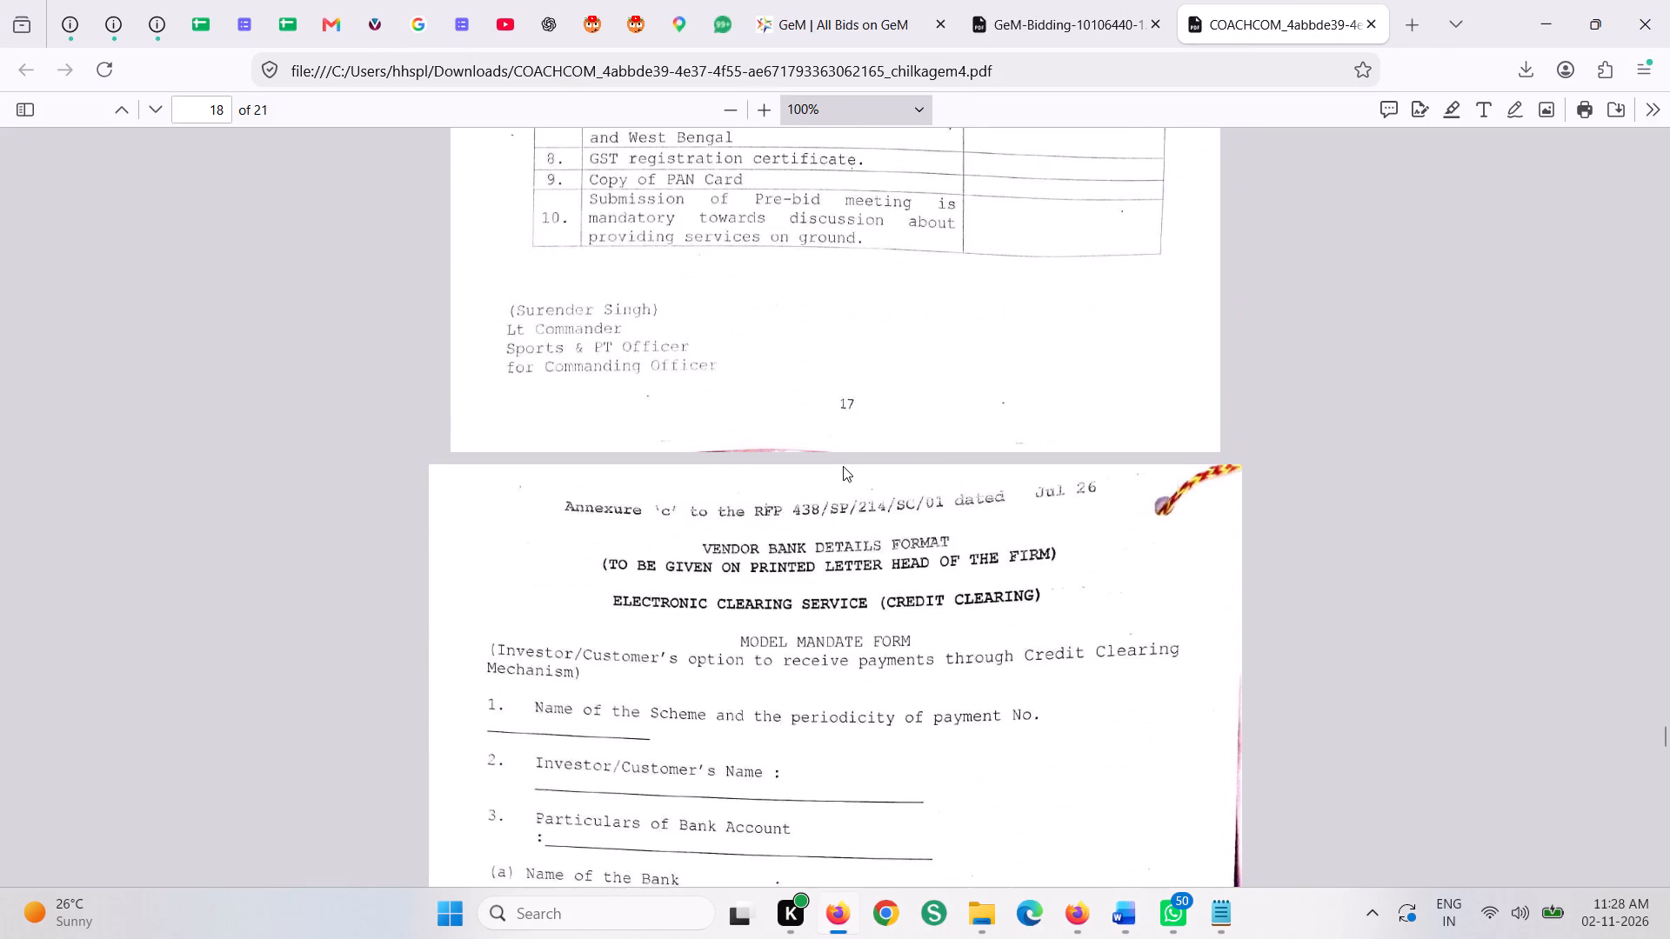
{"action": "scroll", "coordinate": [843, 466], "scroll_direction": "down", "scroll_amount": 1}
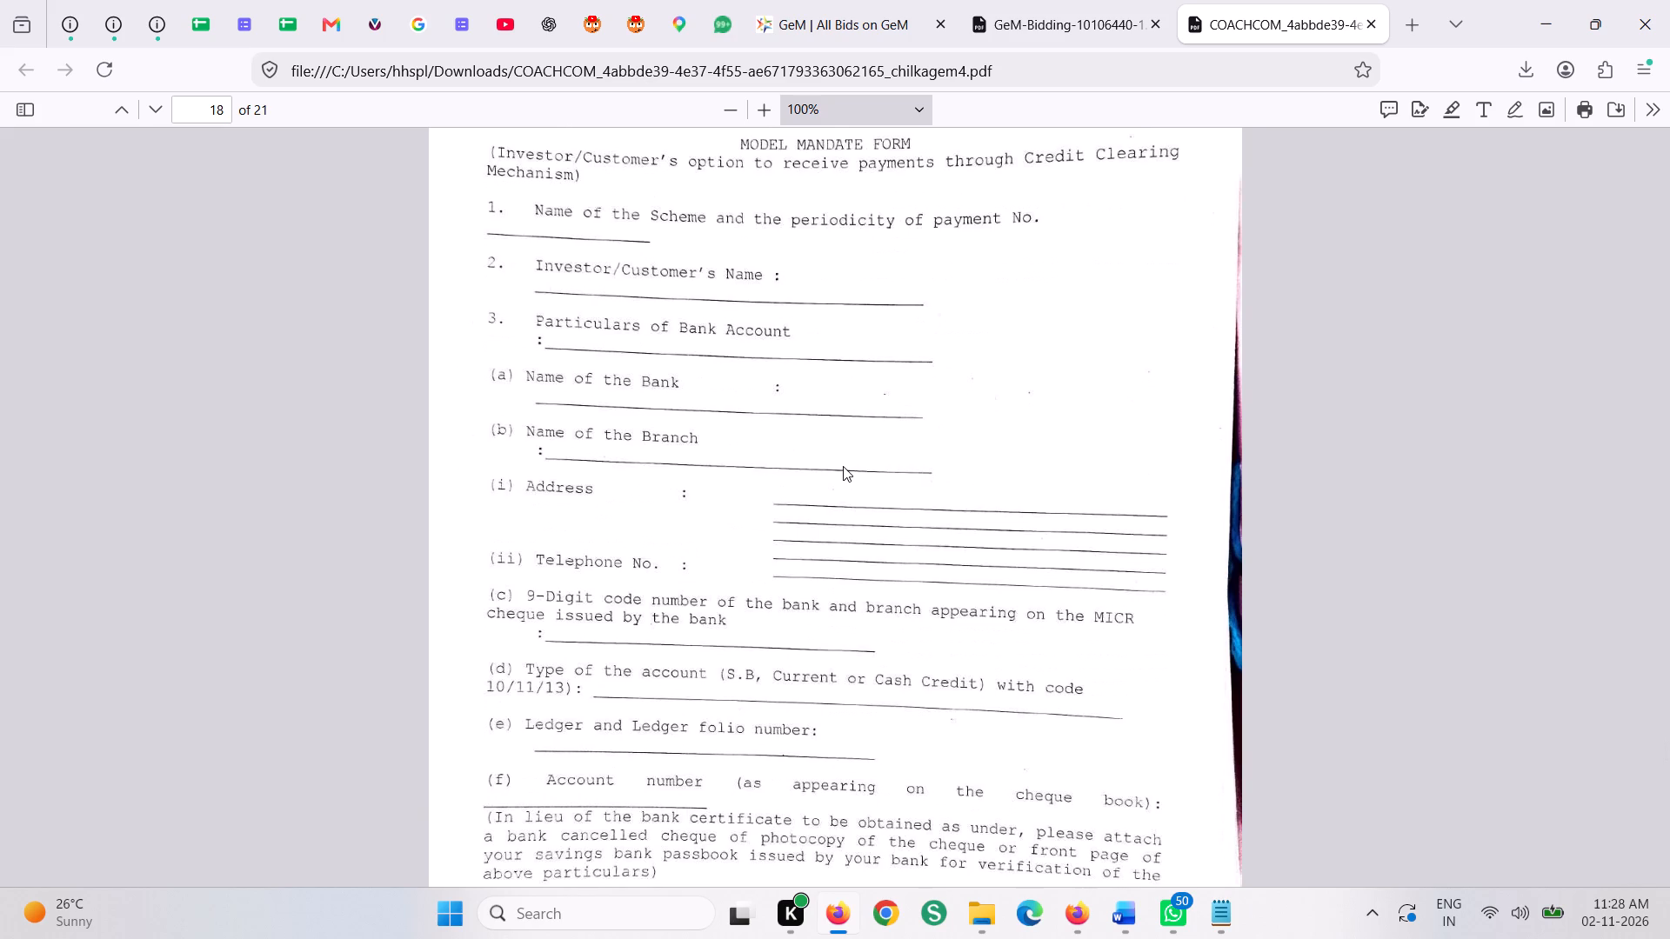
{"action": "scroll", "coordinate": [781, 534], "scroll_direction": "up", "scroll_amount": 1}
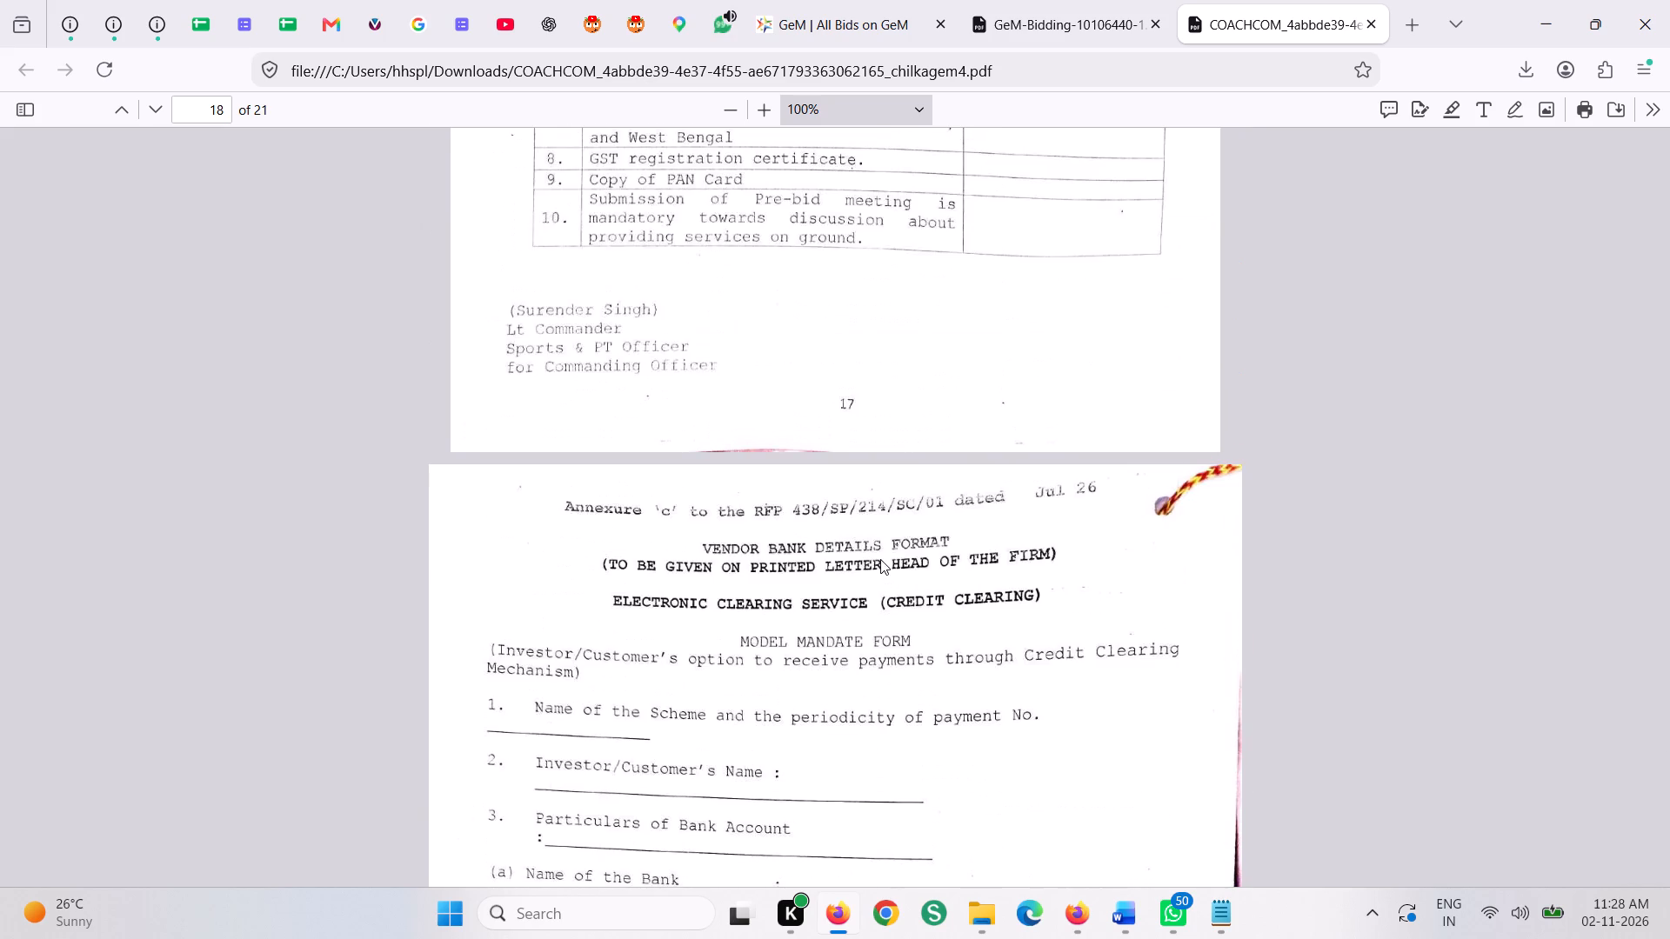
{"action": "scroll", "coordinate": [833, 535], "scroll_direction": "up", "scroll_amount": 2}
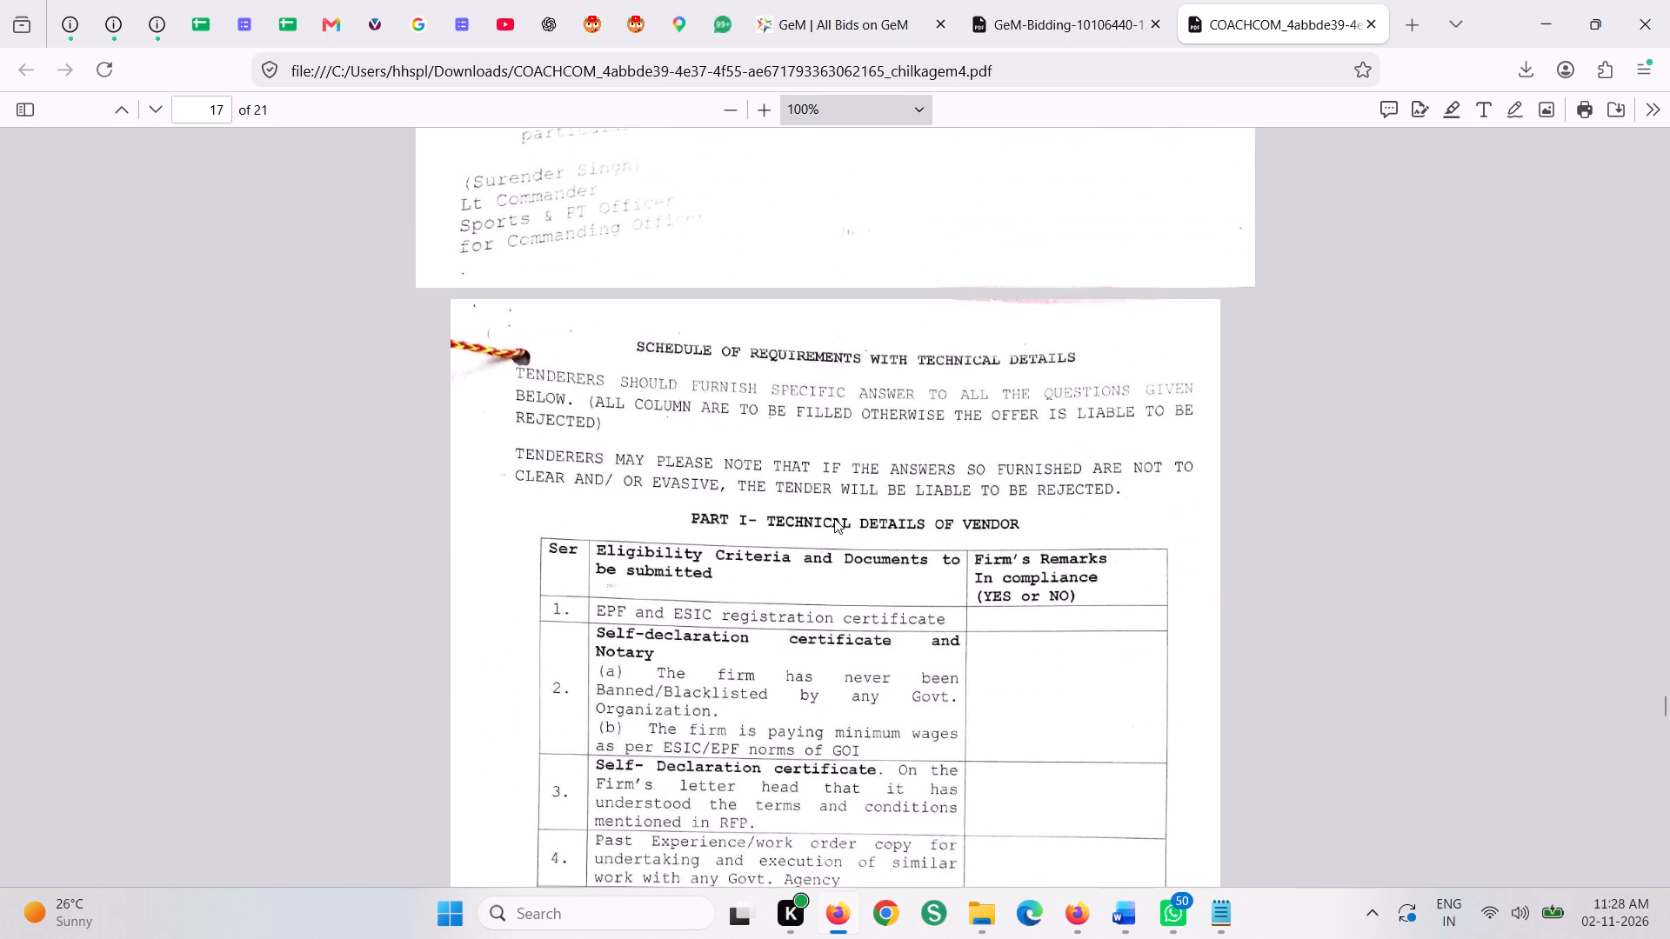
{"action": "scroll", "coordinate": [816, 509], "scroll_direction": "down", "scroll_amount": 1}
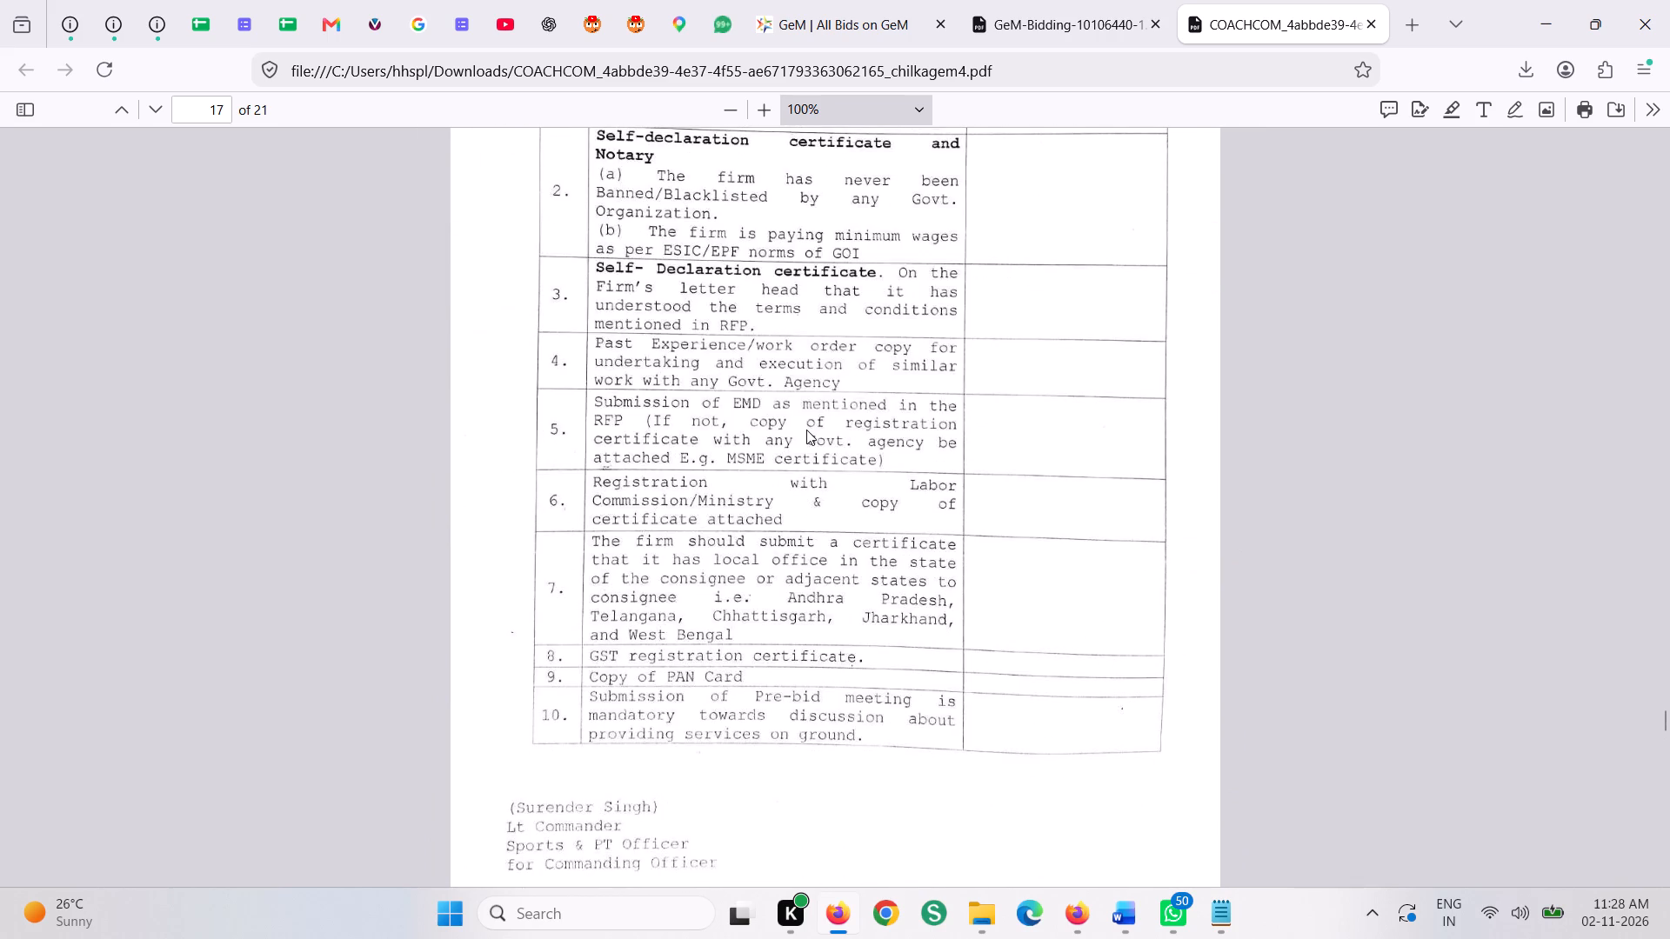
{"action": "scroll", "coordinate": [806, 430], "scroll_direction": "down", "scroll_amount": 1}
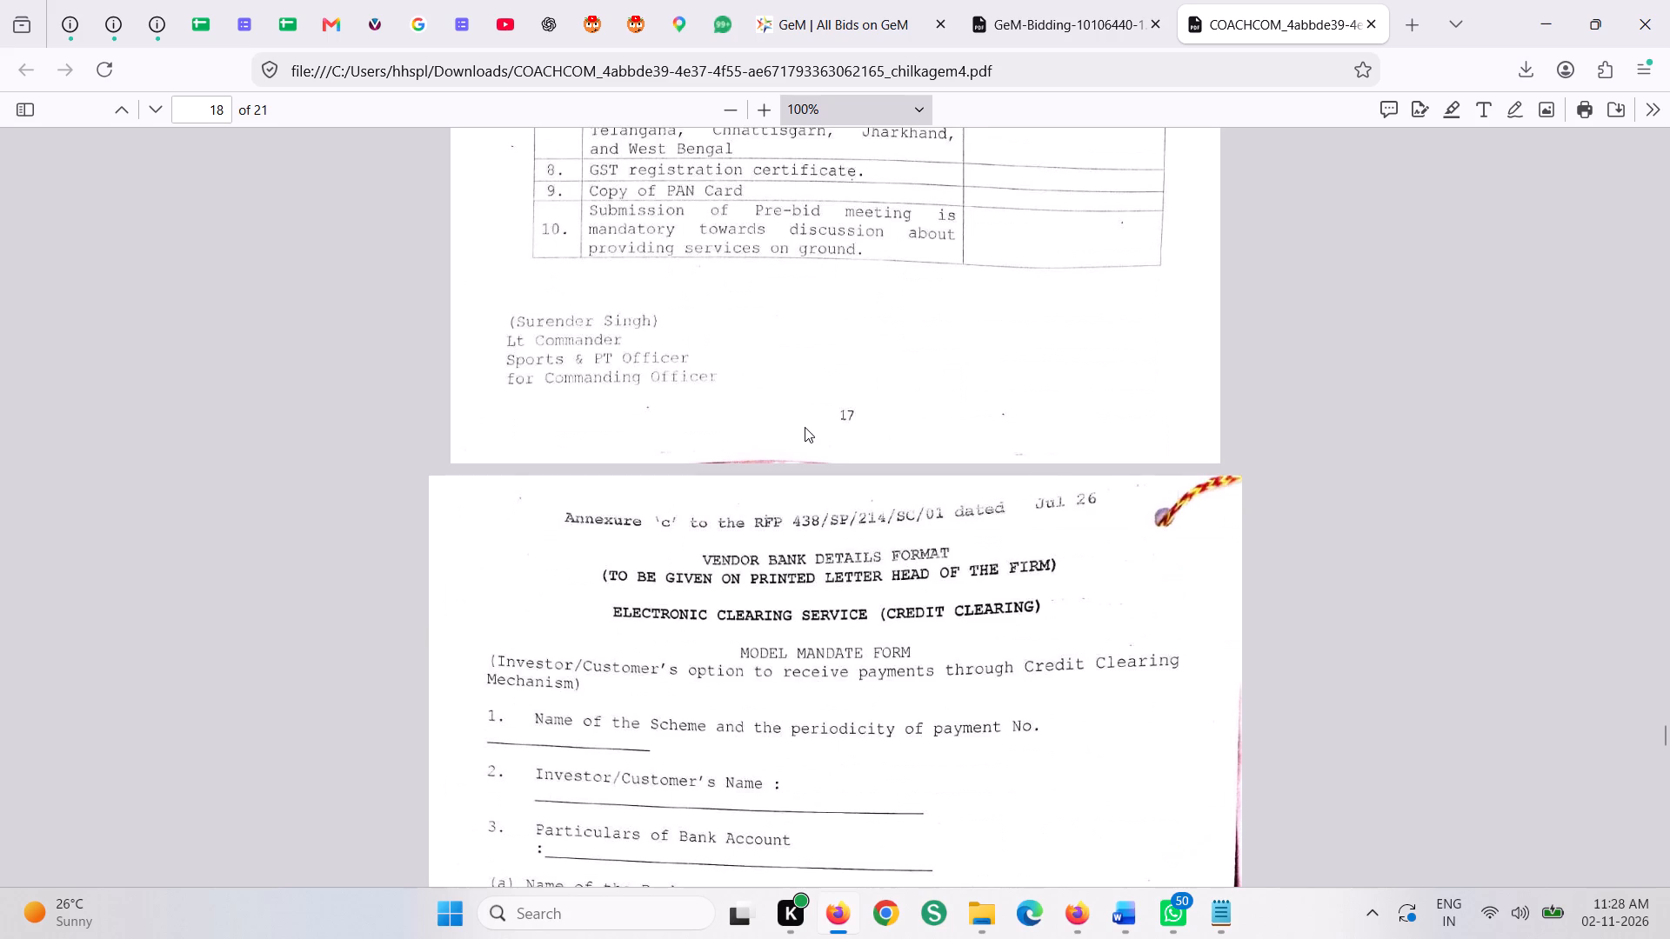
{"action": "scroll", "coordinate": [770, 385], "scroll_direction": "down", "scroll_amount": 2}
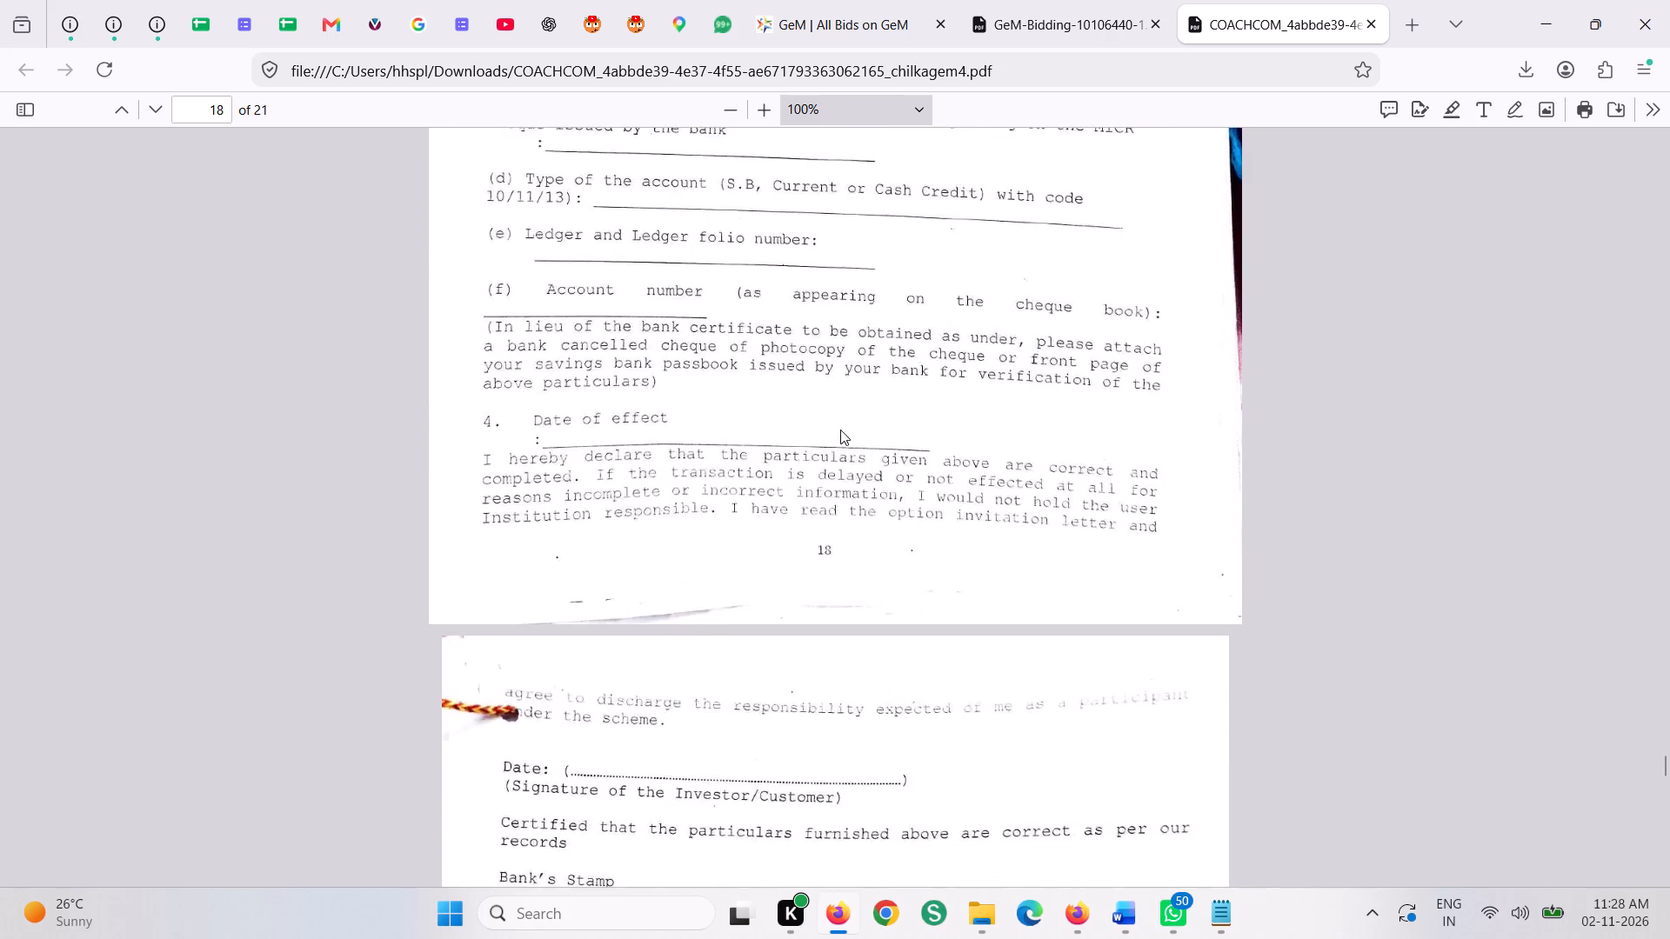
{"action": "scroll", "coordinate": [840, 430], "scroll_direction": "down", "scroll_amount": 1}
{"action": "scroll", "coordinate": [939, 462], "scroll_direction": "up", "scroll_amount": 3}
{"action": "scroll", "coordinate": [940, 462], "scroll_direction": "down", "scroll_amount": 2}
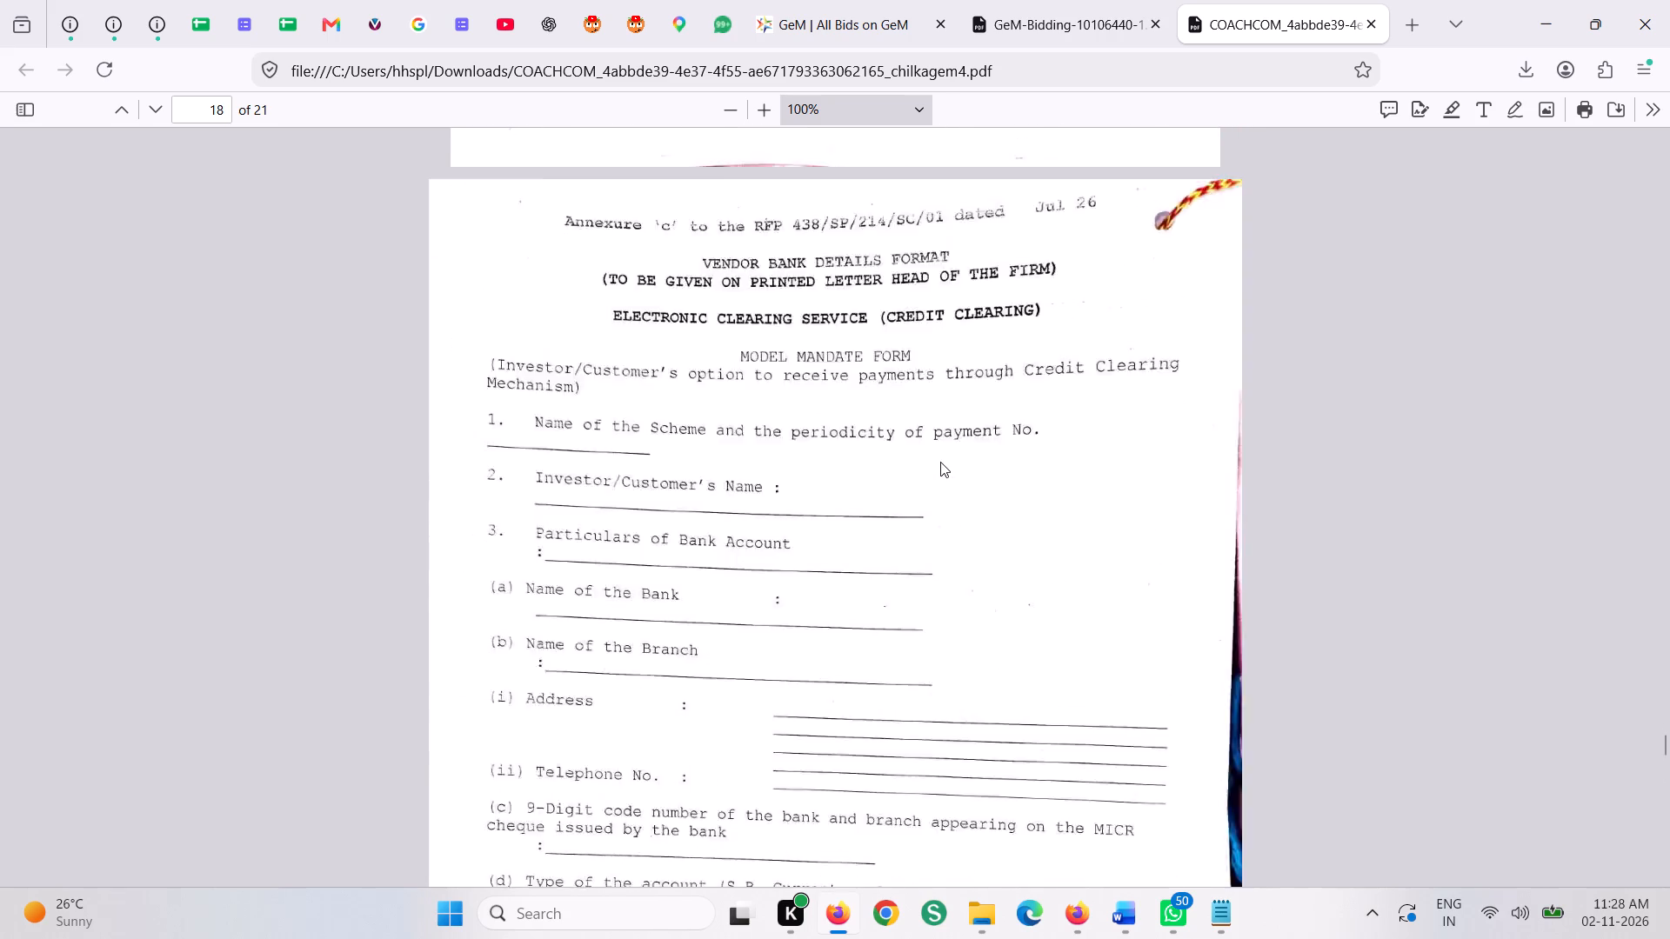
{"action": "scroll", "coordinate": [981, 408], "scroll_direction": "up", "scroll_amount": 1}
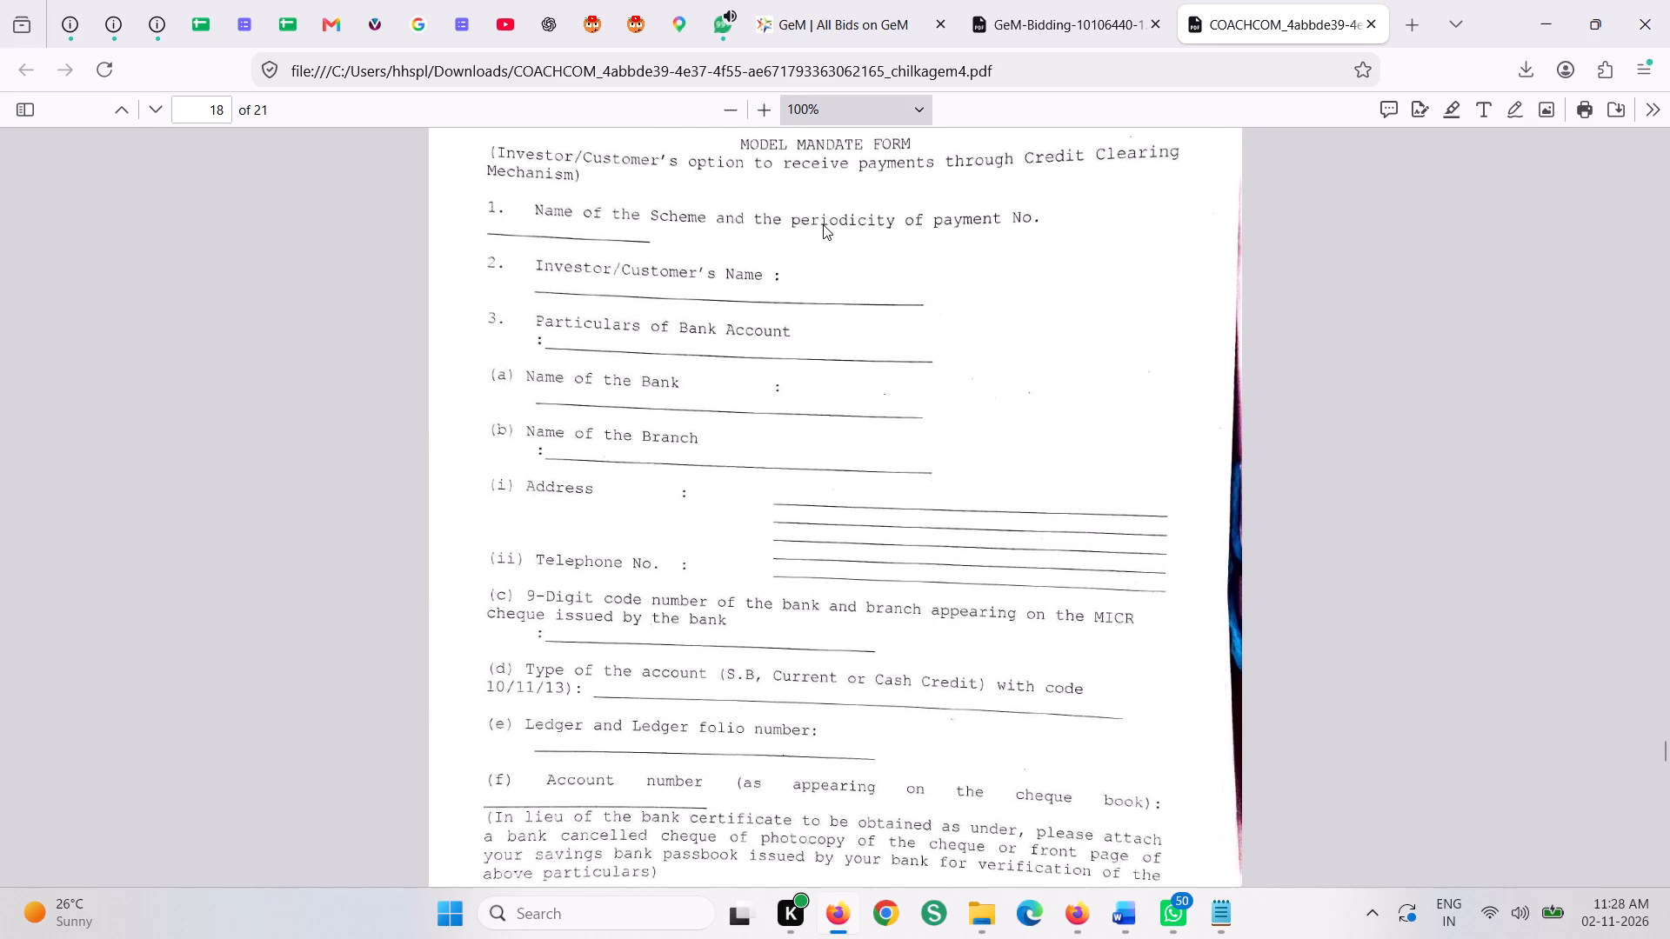
{"action": "double_click", "coordinate": [729, 104]}
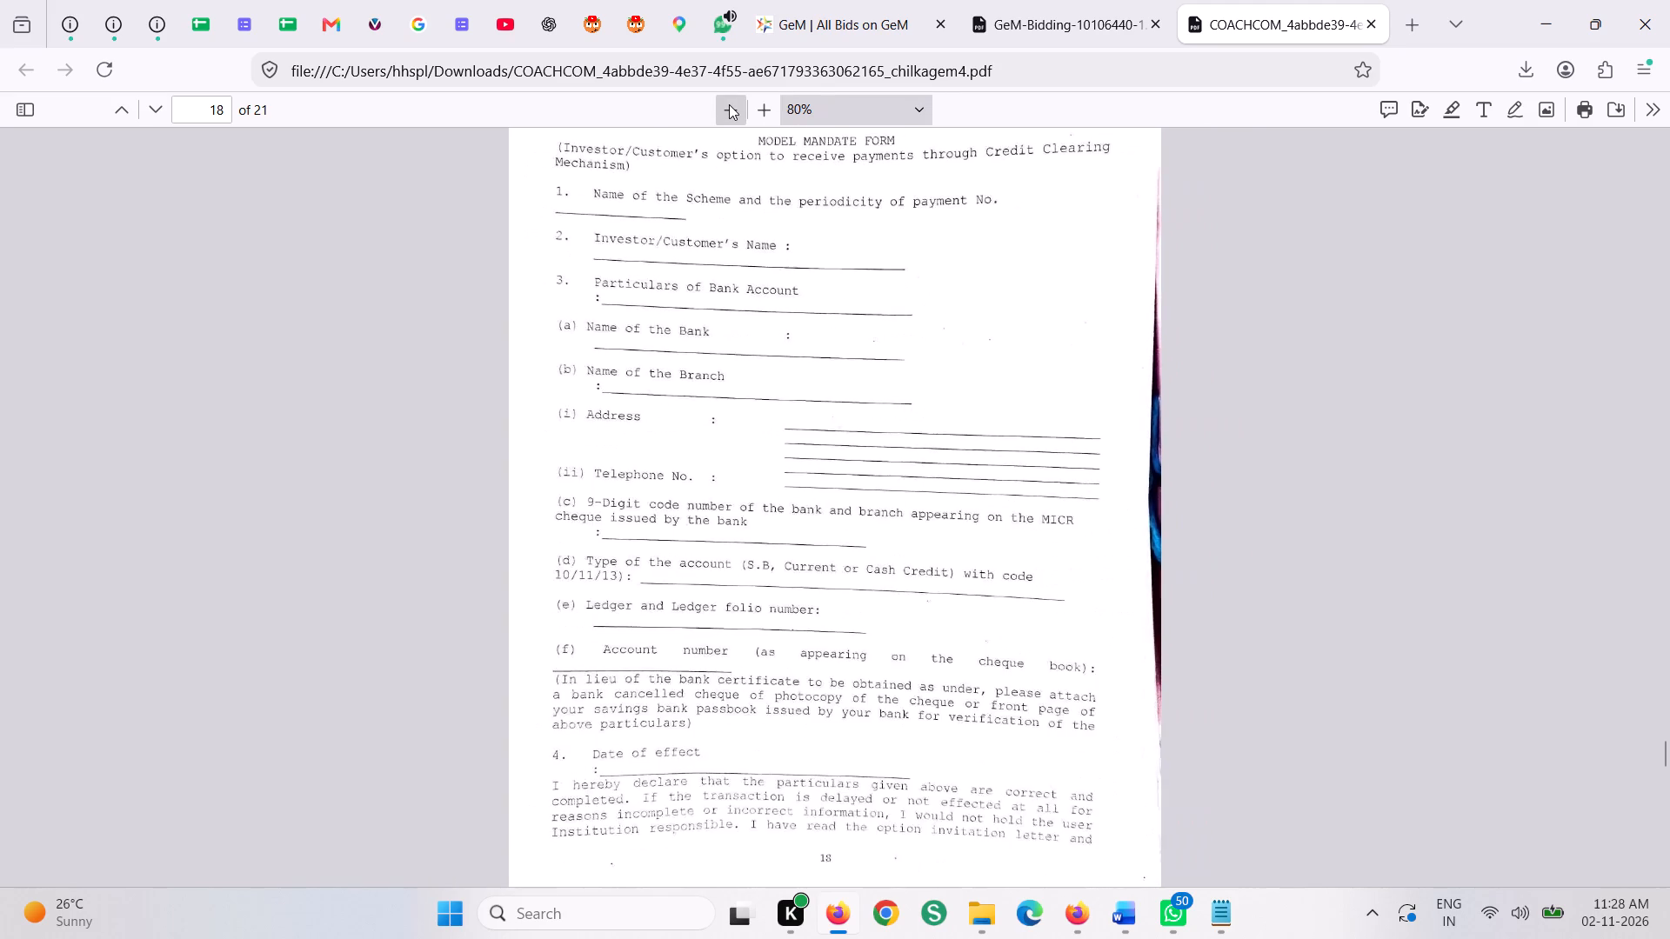
{"action": "left_click", "coordinate": [729, 104]}
{"action": "left_click", "coordinate": [729, 104]}
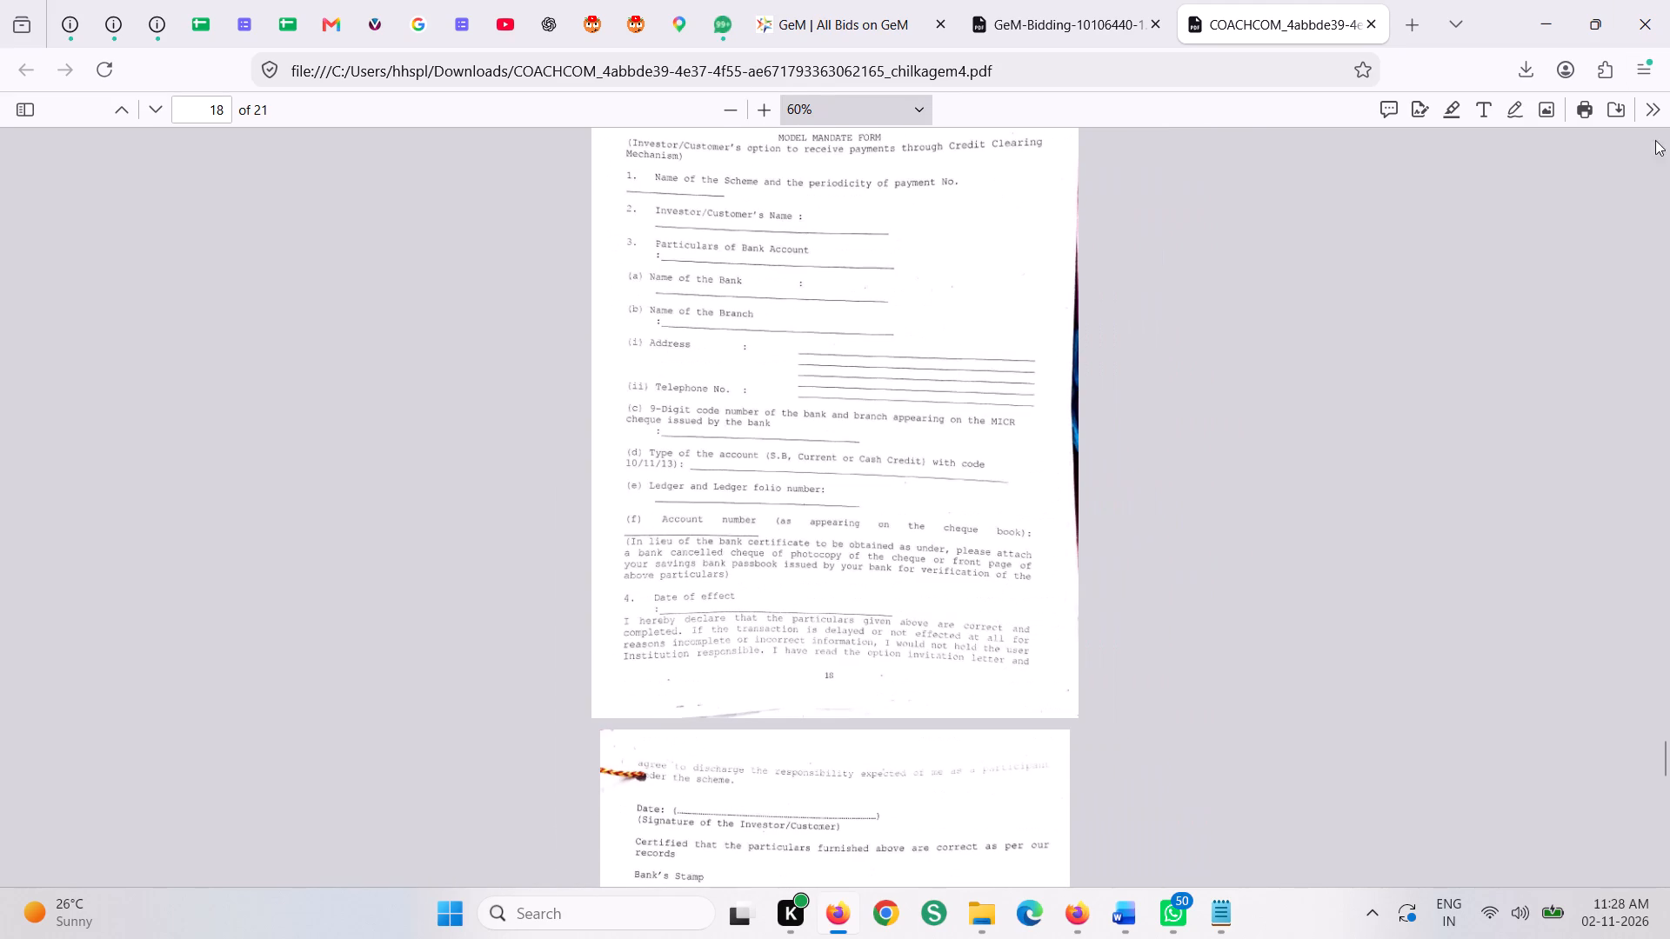
{"action": "left_click", "coordinate": [1662, 135]}
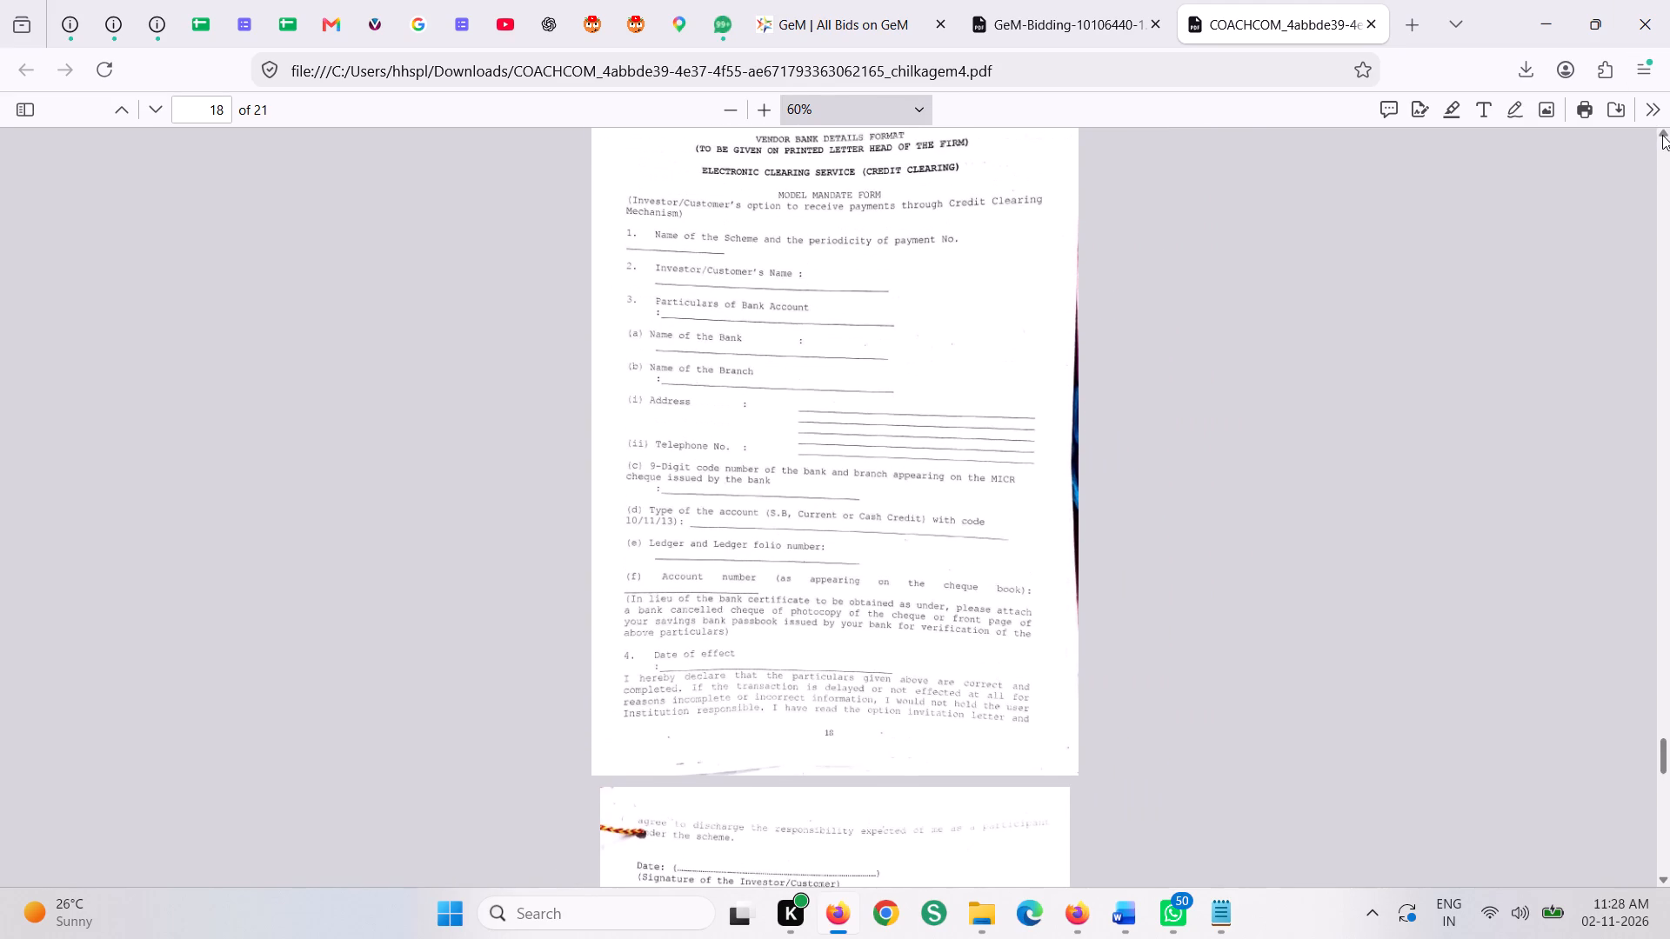
{"action": "left_click", "coordinate": [1662, 135]}
{"action": "key", "text": "ctrl+shift+s"}
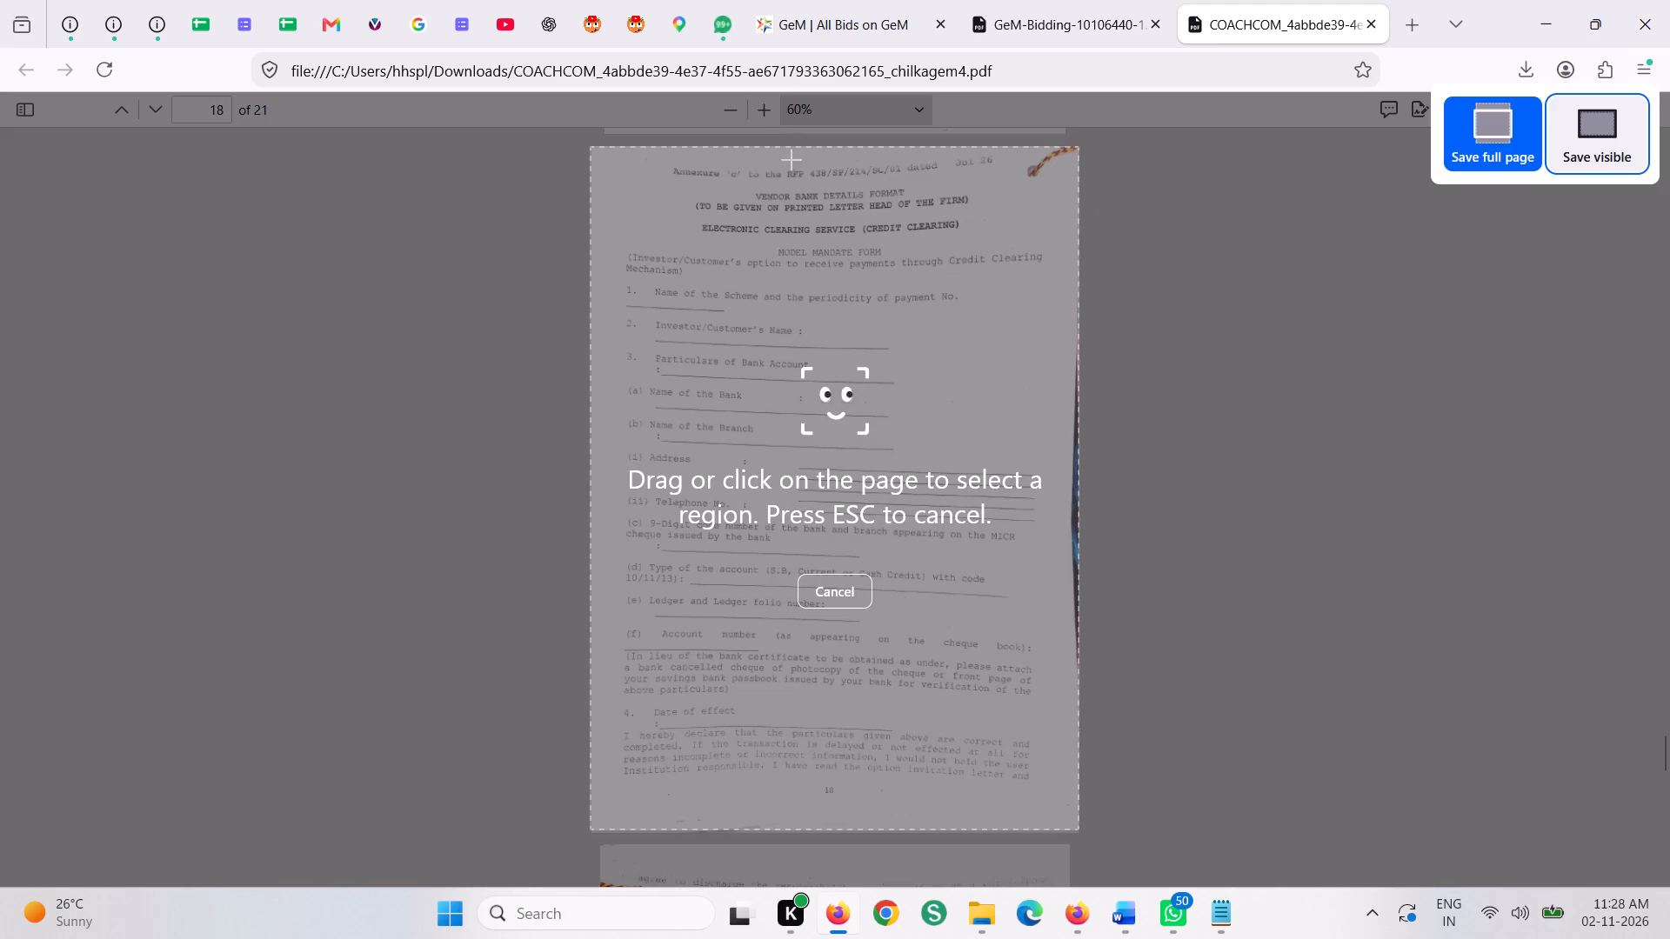
{"action": "left_click_drag", "start_coordinate": [590, 158], "coordinate": [1103, 351]}
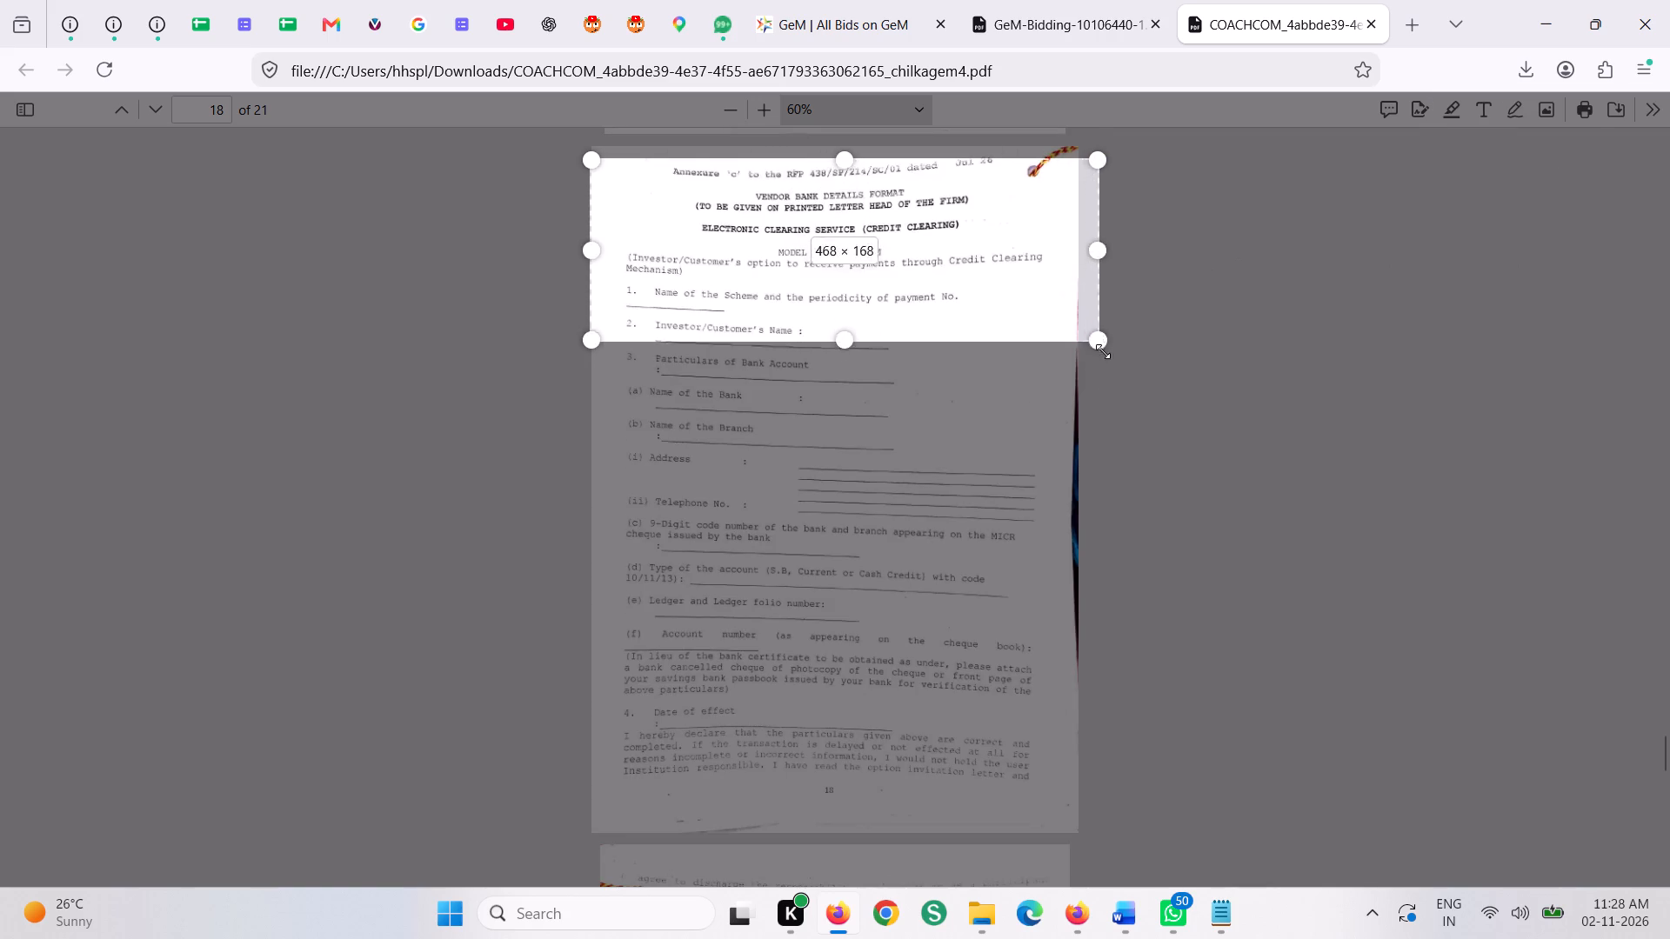
{"action": "left_click_drag", "start_coordinate": [1103, 351], "coordinate": [1088, 809]}
{"action": "left_click", "coordinate": [904, 842]}
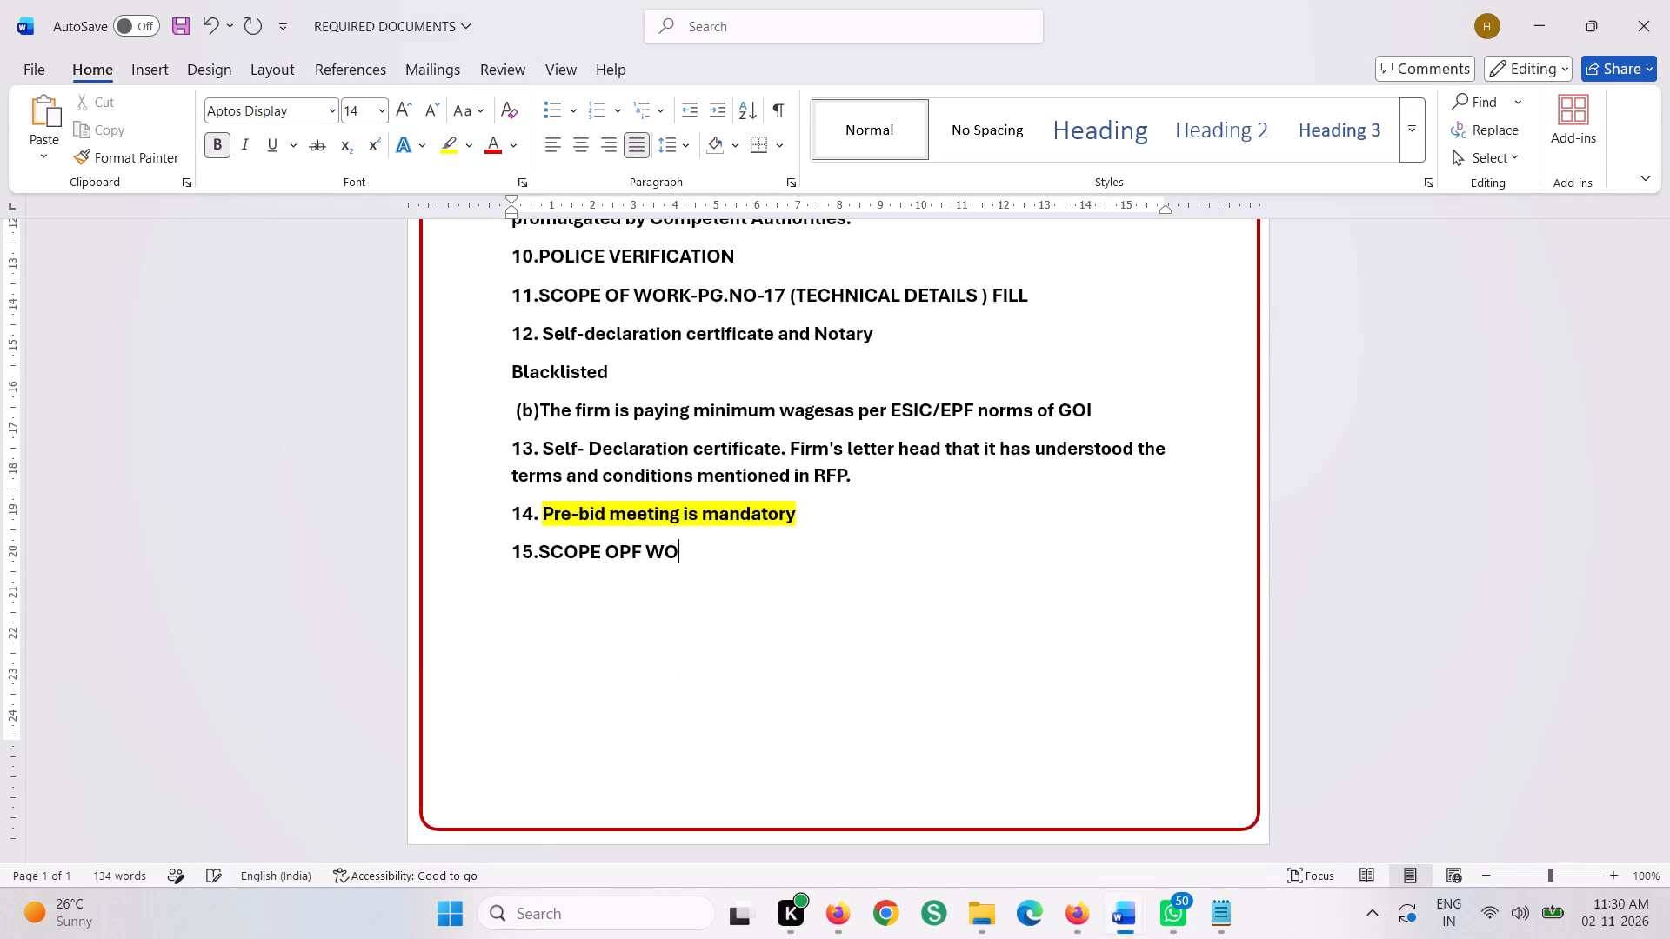
{"action": "key", "text": "BackSpace"}
{"action": "key", "text": "BackSpace"}
{"action": "key", "text": "BackSpace"}
{"action": "key", "text": "BackSpace"}
{"action": "key", "text": "BackSpace"}
{"action": "type", "text": "F WORK-PG.NO-"}
{"action": "key", "text": "alt+Tab"}
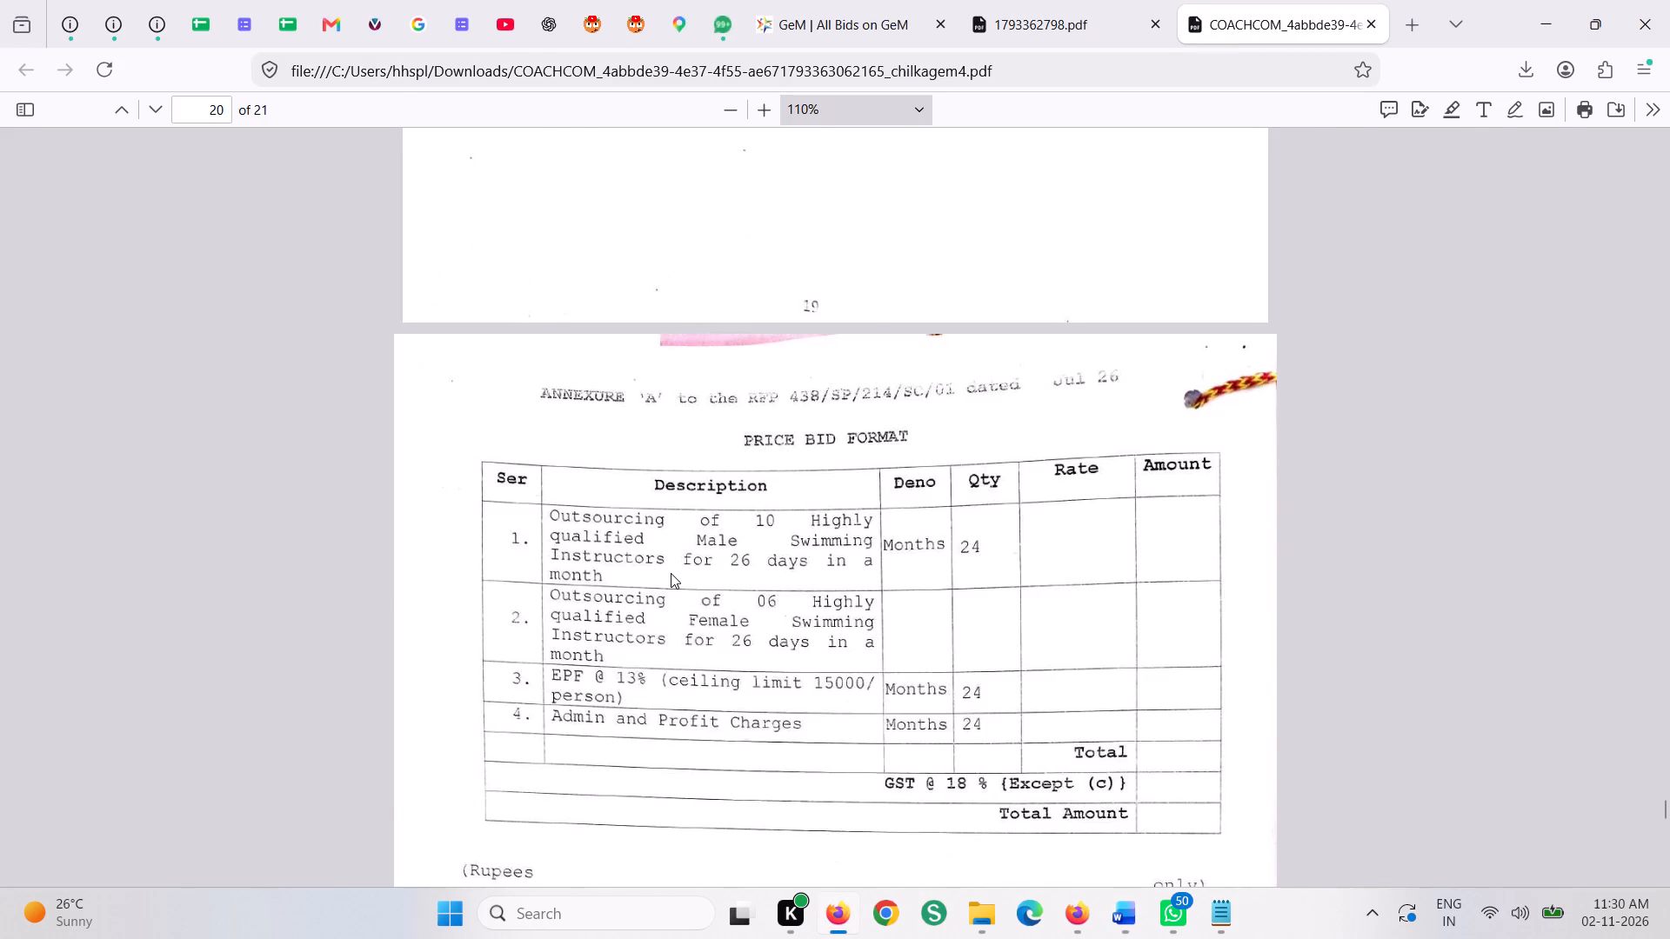
{"action": "key", "text": "alt+Tab"}
{"action": "type", "text": "20"}
{"action": "key", "text": "space"}
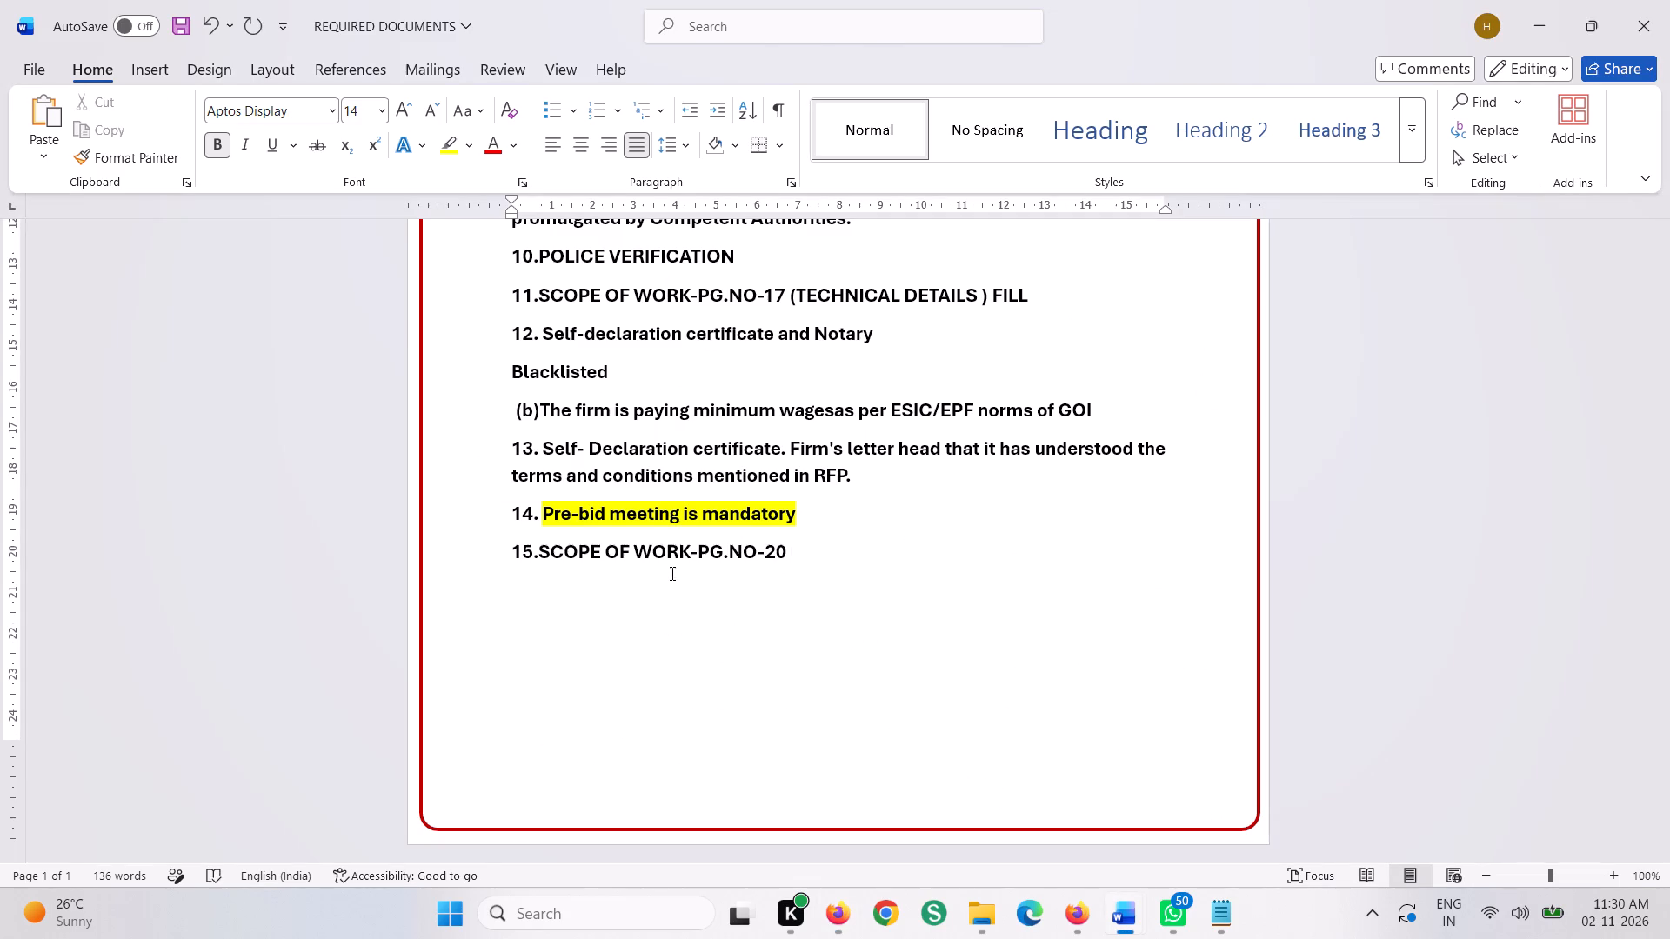
Complete item 15 with "(PRICE BID ) FILL" and start a new line numbered 16.
{"action": "key", "text": "shift+parenleft"}
{"action": "key", "text": "alt+Tab"}
{"action": "key", "text": "alt+Tab"}
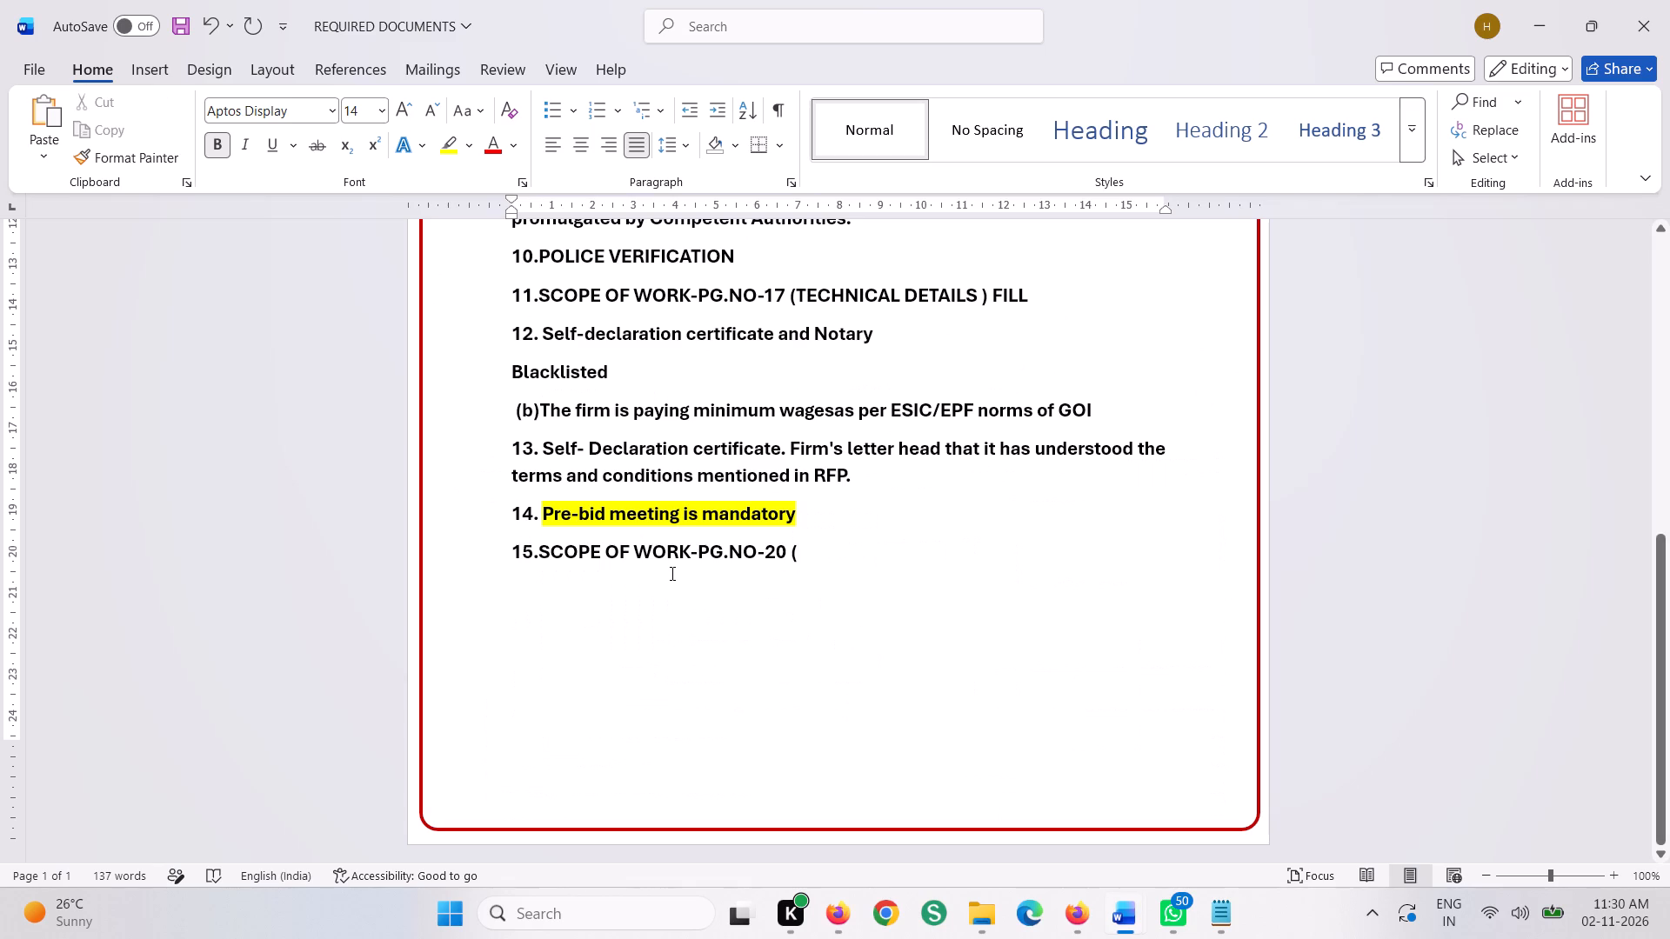
{"action": "type", "text": "PRICE BID"}
{"action": "key", "text": "space"}
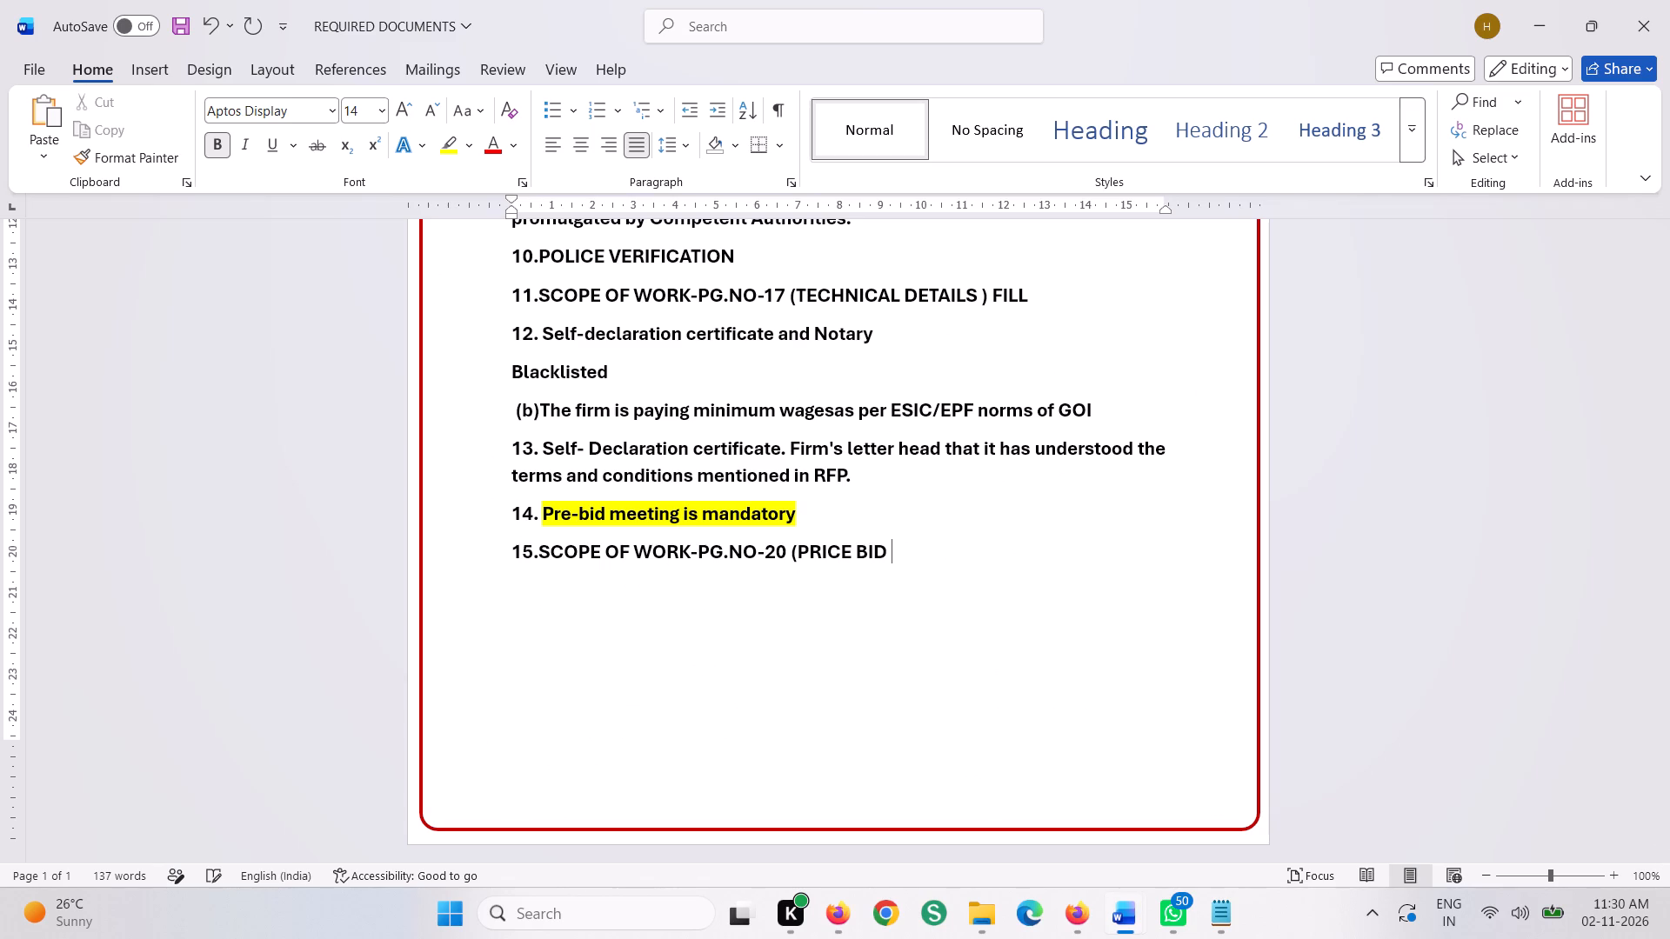
{"action": "type", "text": ") FILL"}
{"action": "key", "text": "space"}
{"action": "key", "text": "Return"}
{"action": "type", "text": "16."}
Examine the job description and minimum instructor qualifications on page 21 of the RFP.
{"action": "key", "text": "alt+Tab"}
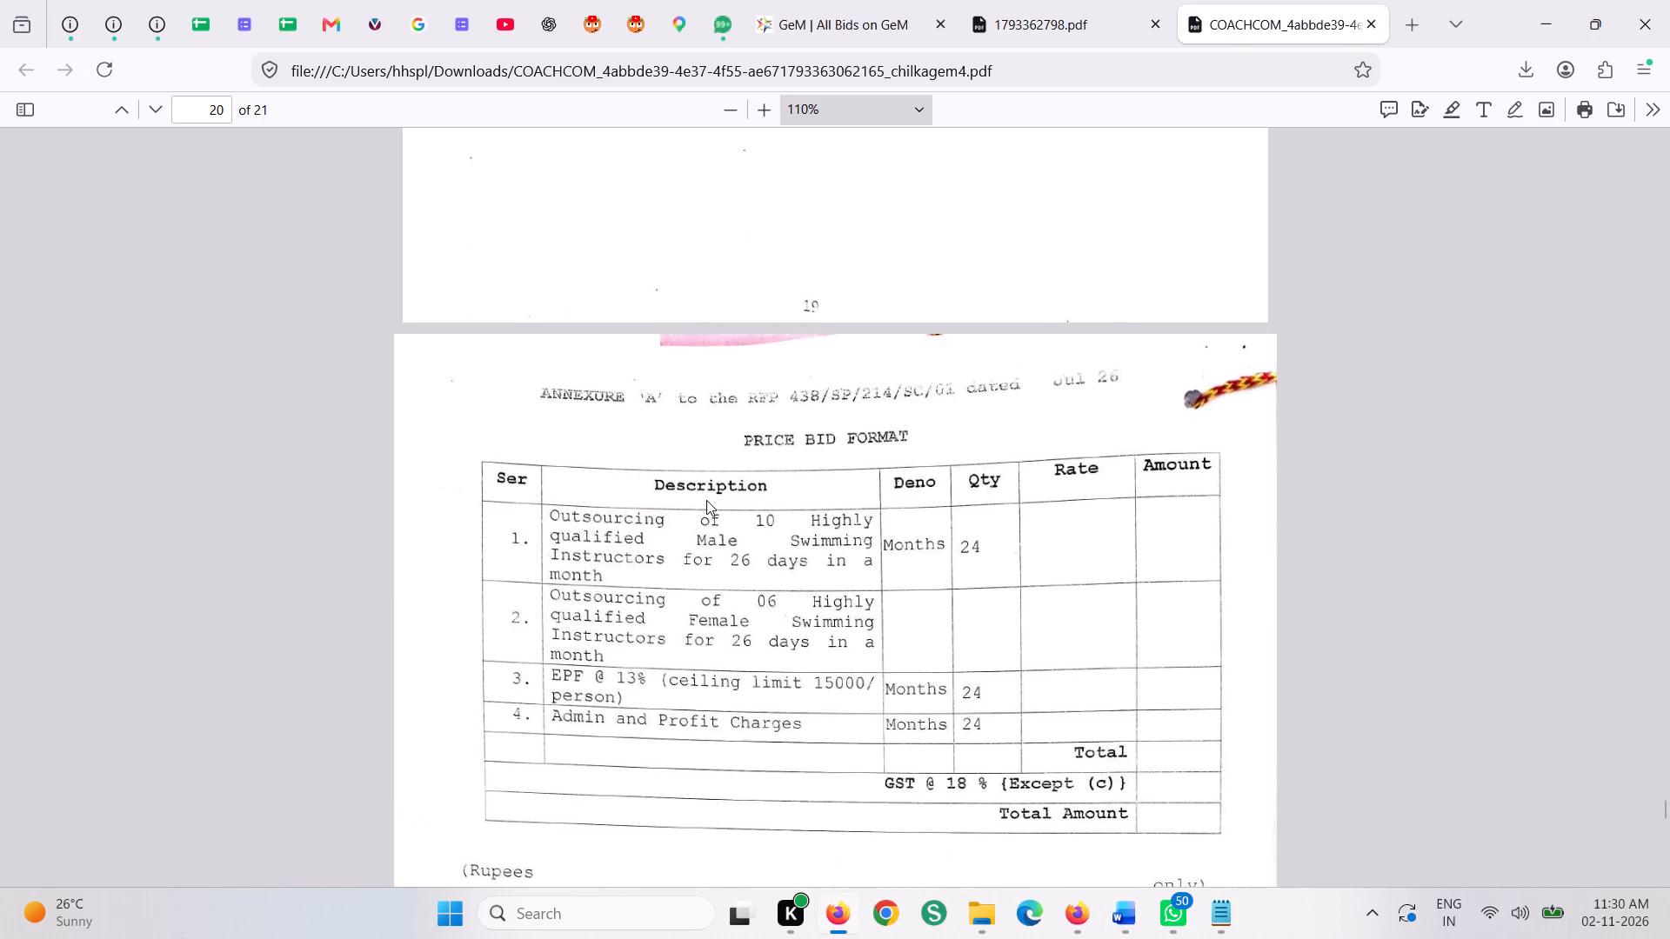
{"action": "scroll", "coordinate": [706, 500], "scroll_direction": "down", "scroll_amount": 3}
{"action": "scroll", "coordinate": [711, 615], "scroll_direction": "down", "scroll_amount": 3}
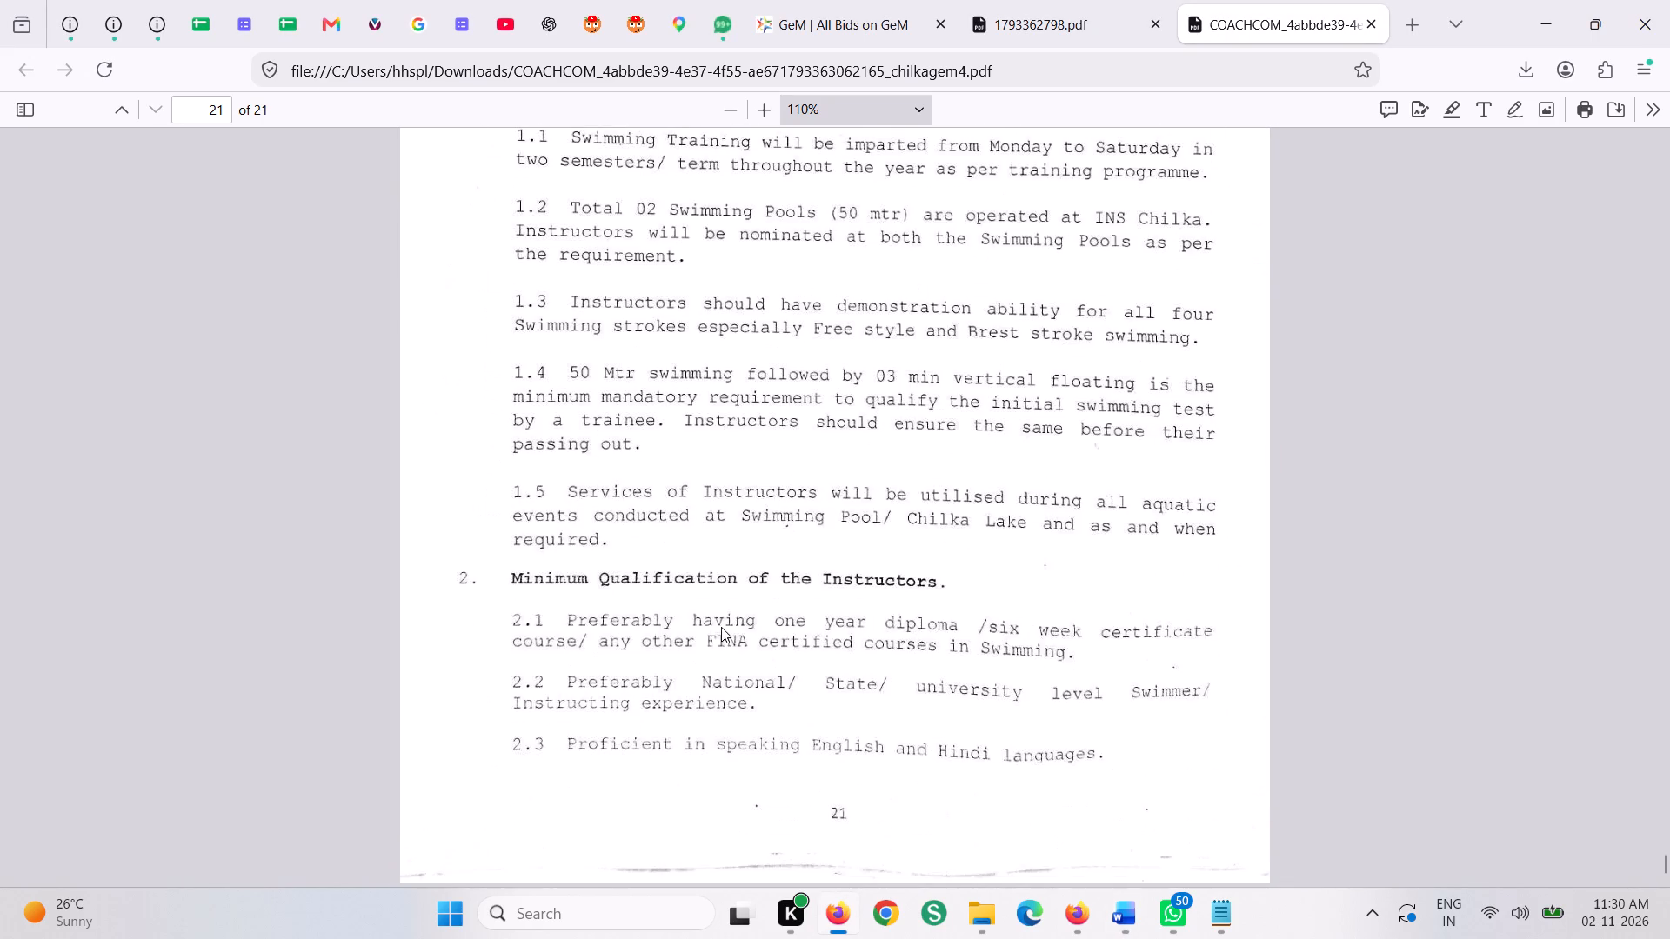
{"action": "scroll", "coordinate": [721, 627], "scroll_direction": "down", "scroll_amount": 1}
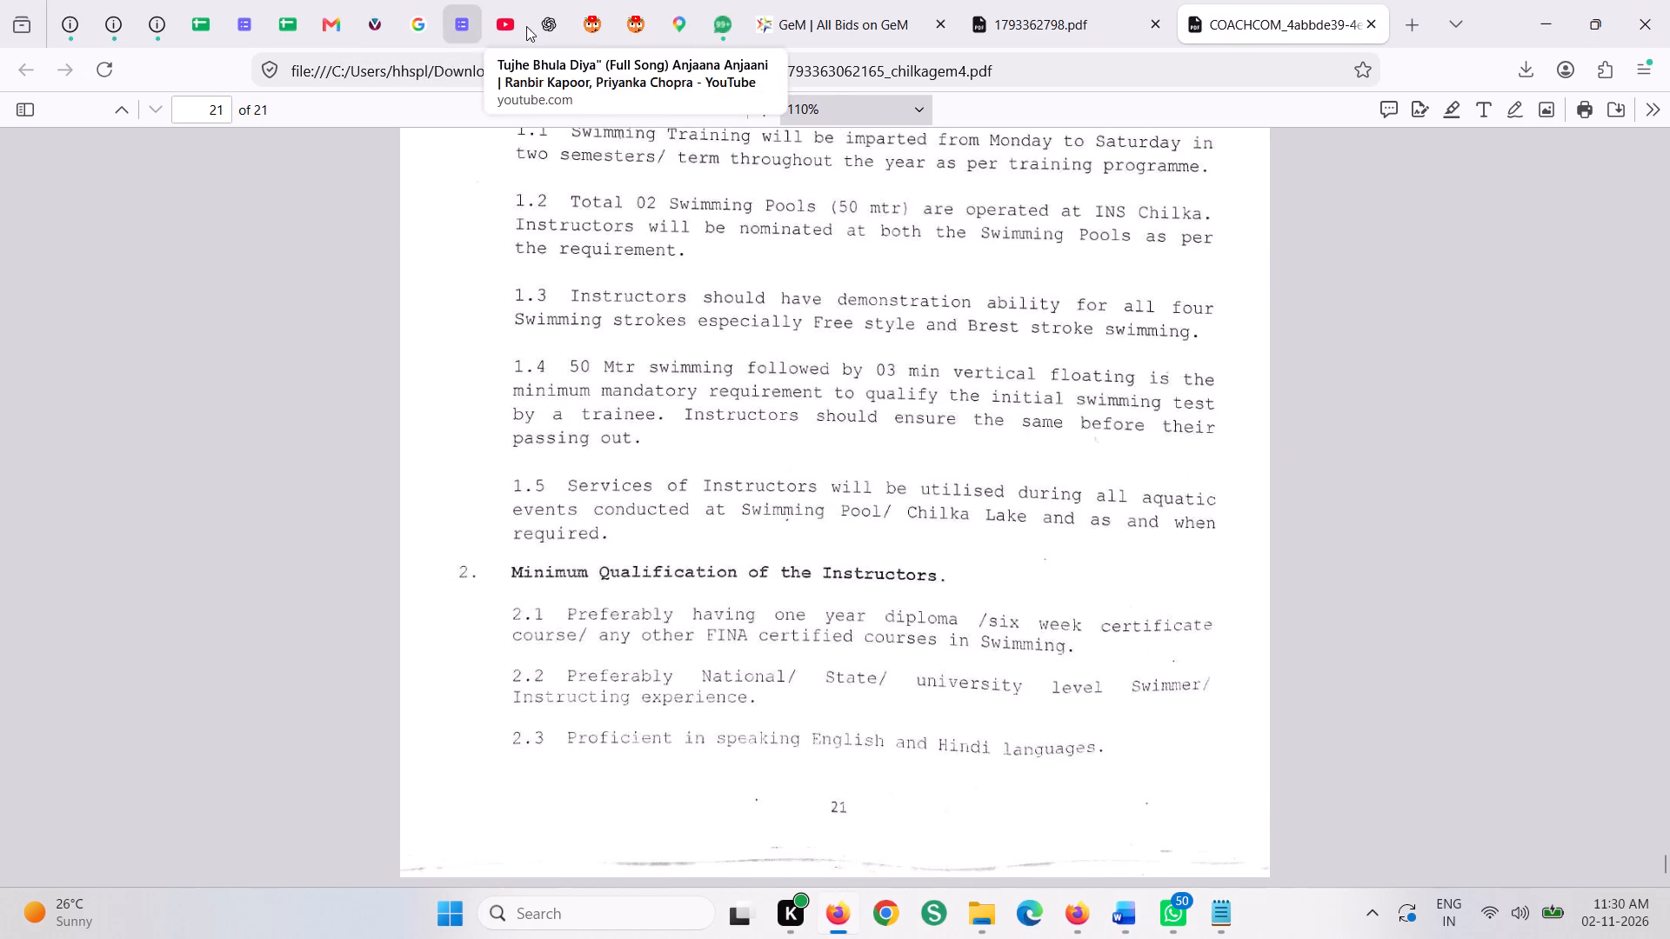
Send the ChatGPT message with the two images asking for the format in an editable Word file.
{"action": "left_click", "coordinate": [545, 23]}
{"action": "scroll", "coordinate": [815, 569], "scroll_direction": "down", "scroll_amount": 1}
{"action": "left_click", "coordinate": [1367, 842]}
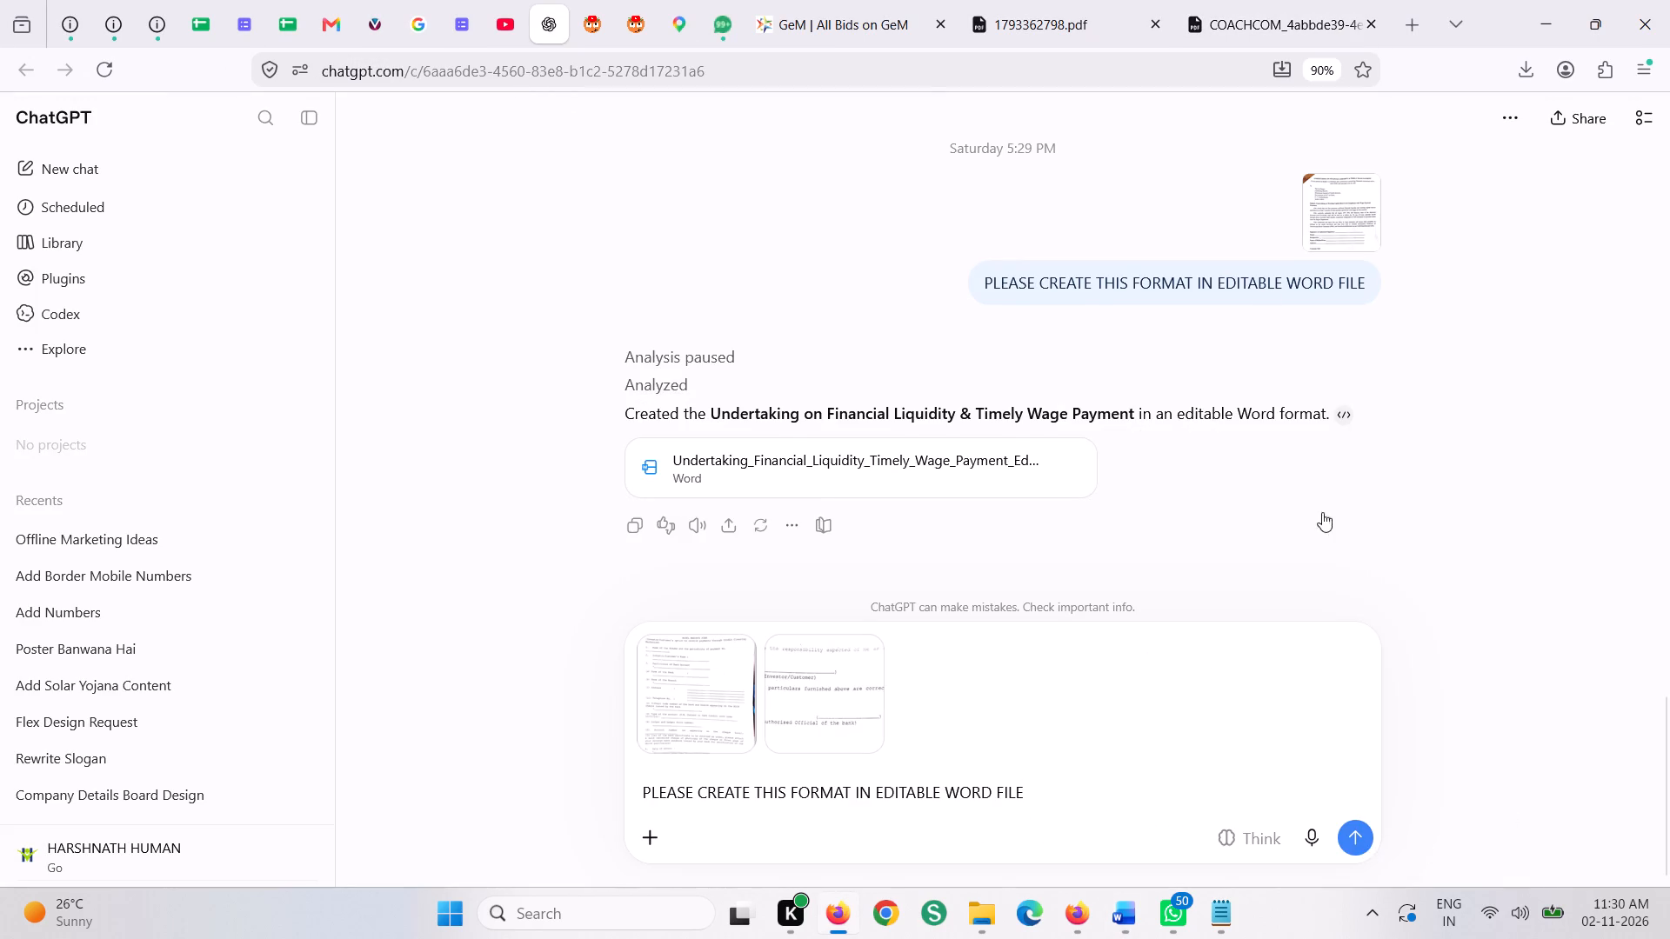
Go back to the start of the RFP and read through to the Part I General Information clauses on page 3.
{"action": "left_click", "coordinate": [1207, 0]}
{"action": "scroll", "coordinate": [838, 691], "scroll_direction": "down", "scroll_amount": 8}
{"action": "scroll", "coordinate": [832, 645], "scroll_direction": "up", "scroll_amount": 11}
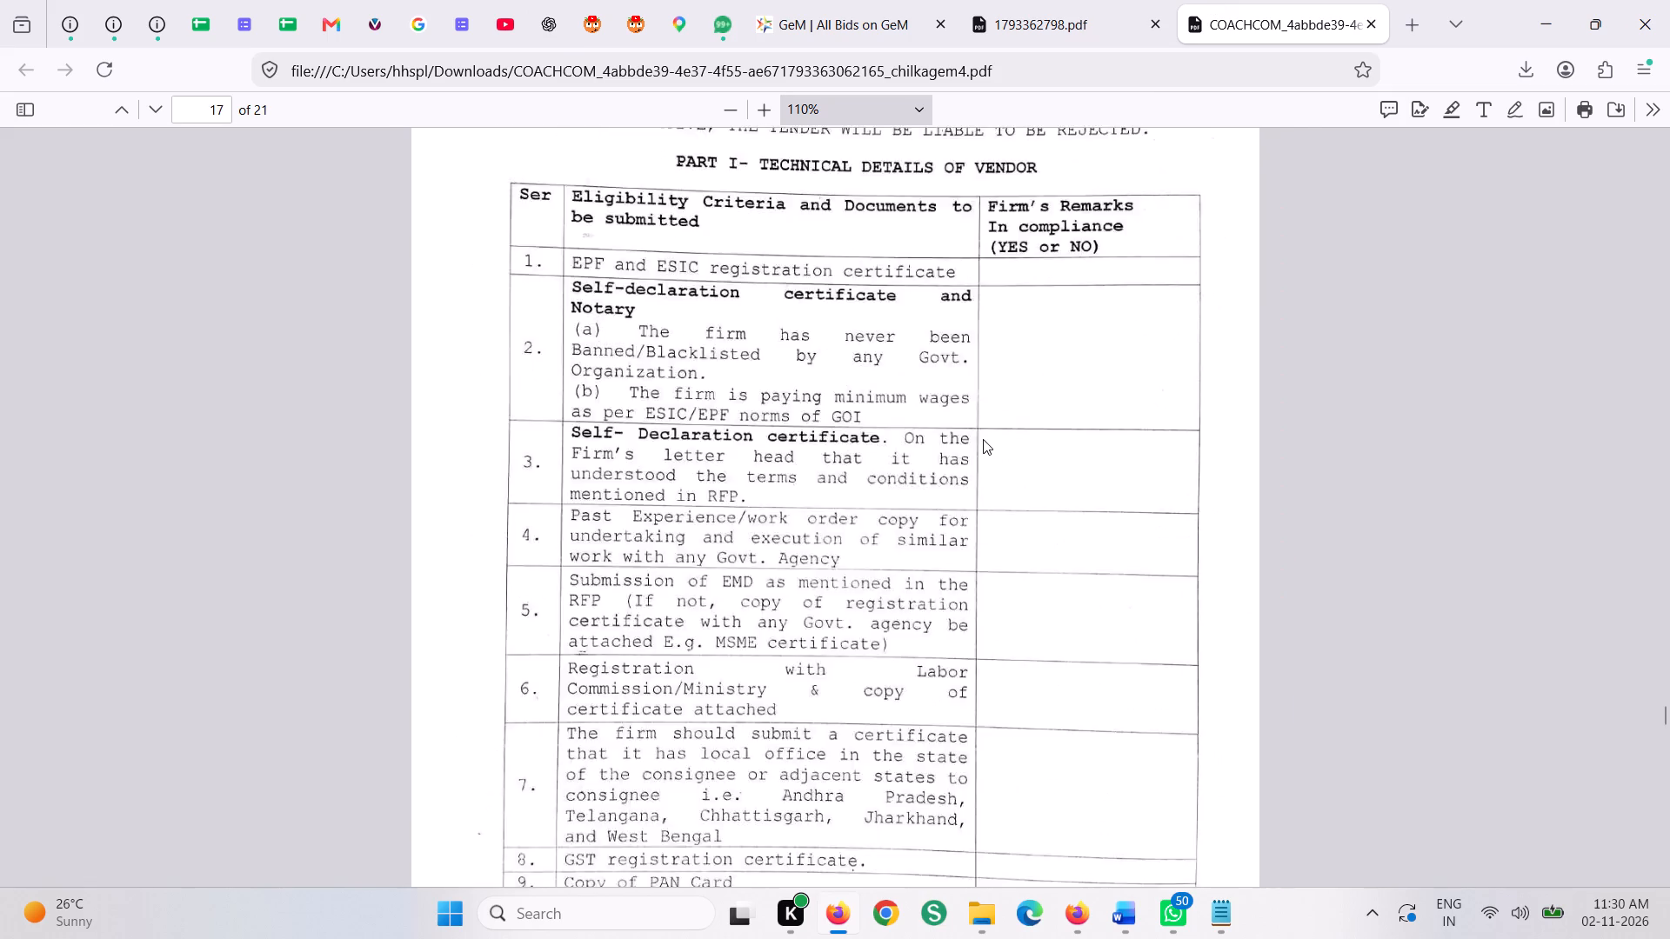
{"action": "scroll", "coordinate": [983, 439], "scroll_direction": "up", "scroll_amount": 3}
{"action": "scroll", "coordinate": [983, 439], "scroll_direction": "up", "scroll_amount": 18}
{"action": "scroll", "coordinate": [959, 390], "scroll_direction": "up", "scroll_amount": 4}
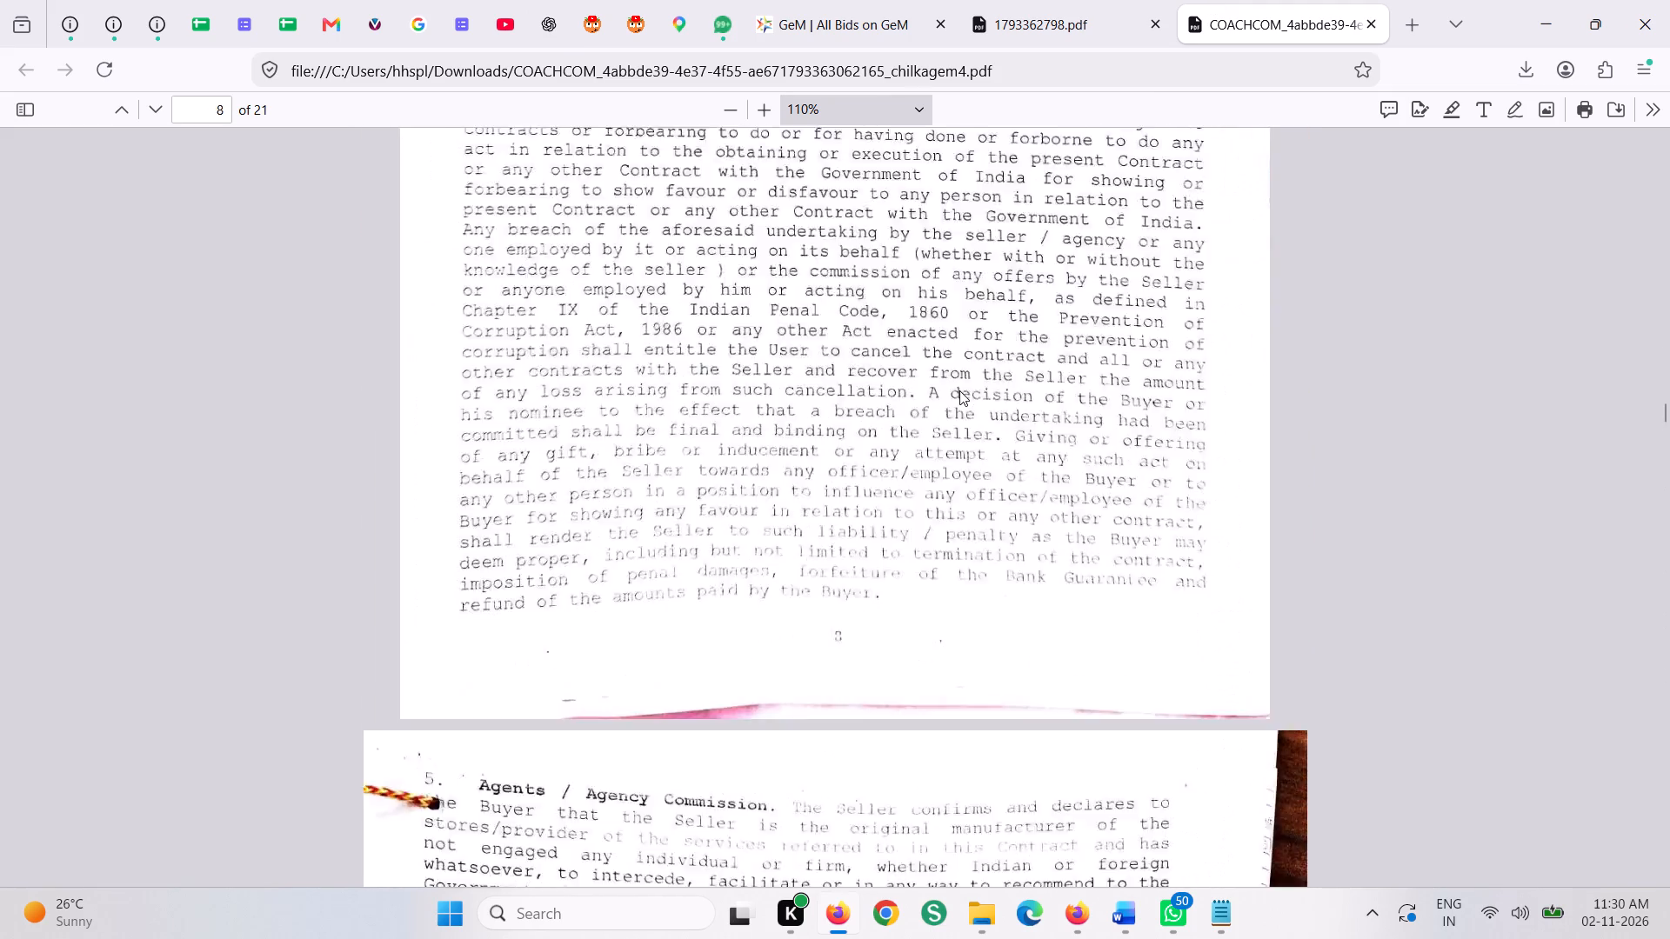
{"action": "scroll", "coordinate": [959, 390], "scroll_direction": "up", "scroll_amount": 20}
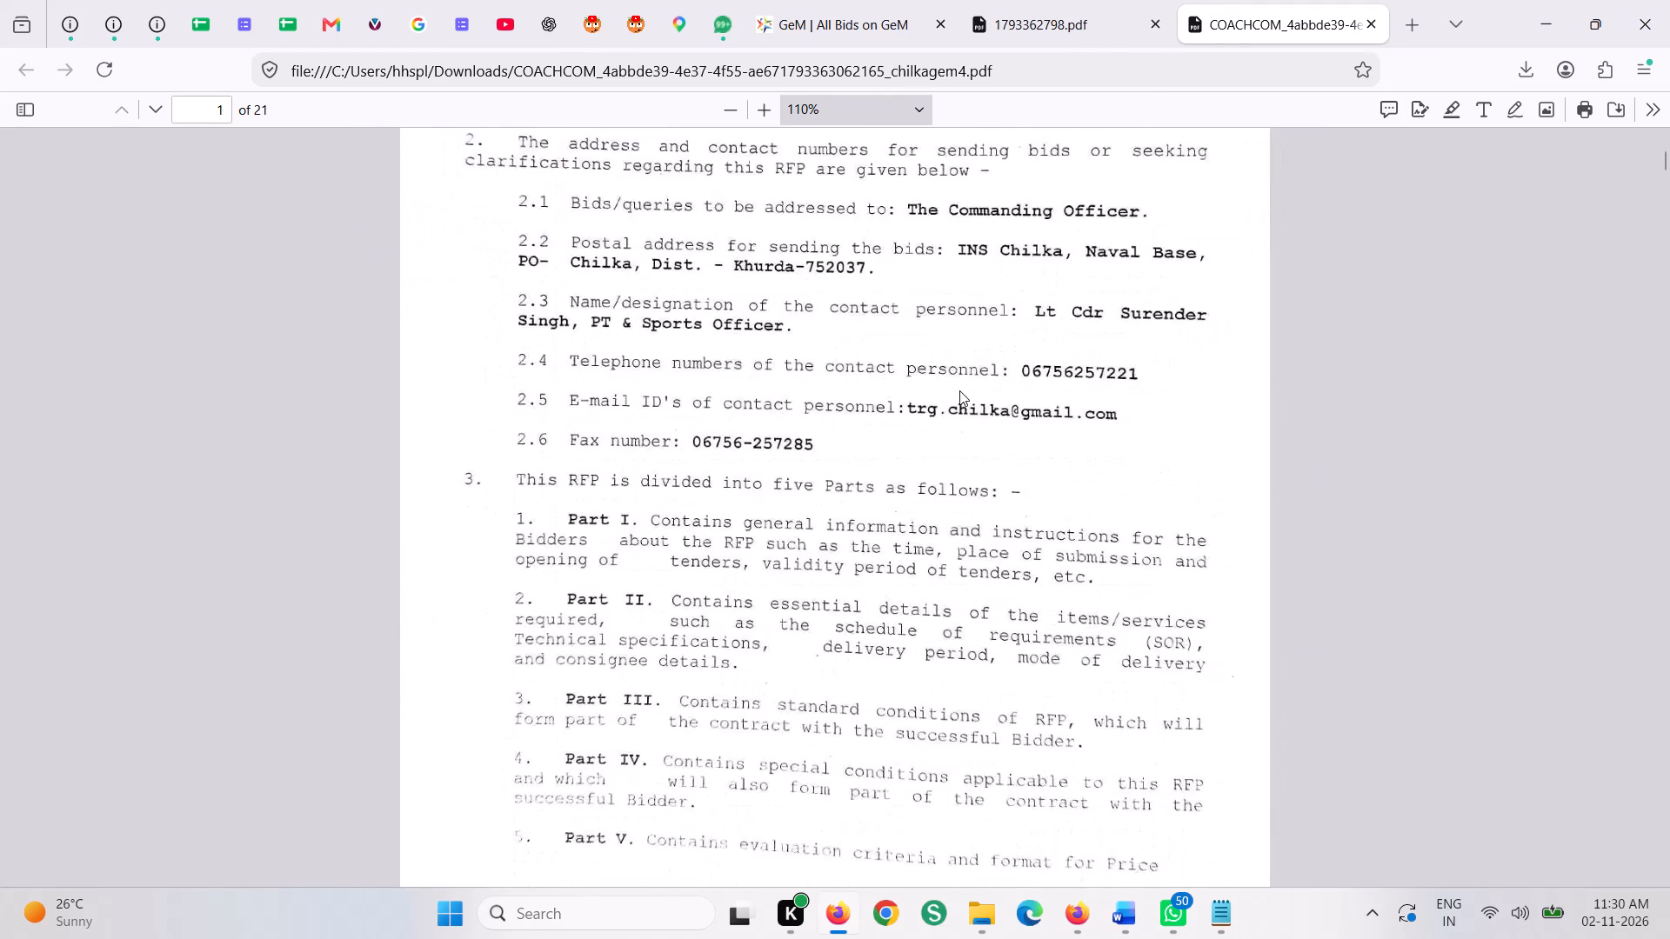
{"action": "scroll", "coordinate": [971, 382], "scroll_direction": "down", "scroll_amount": 1}
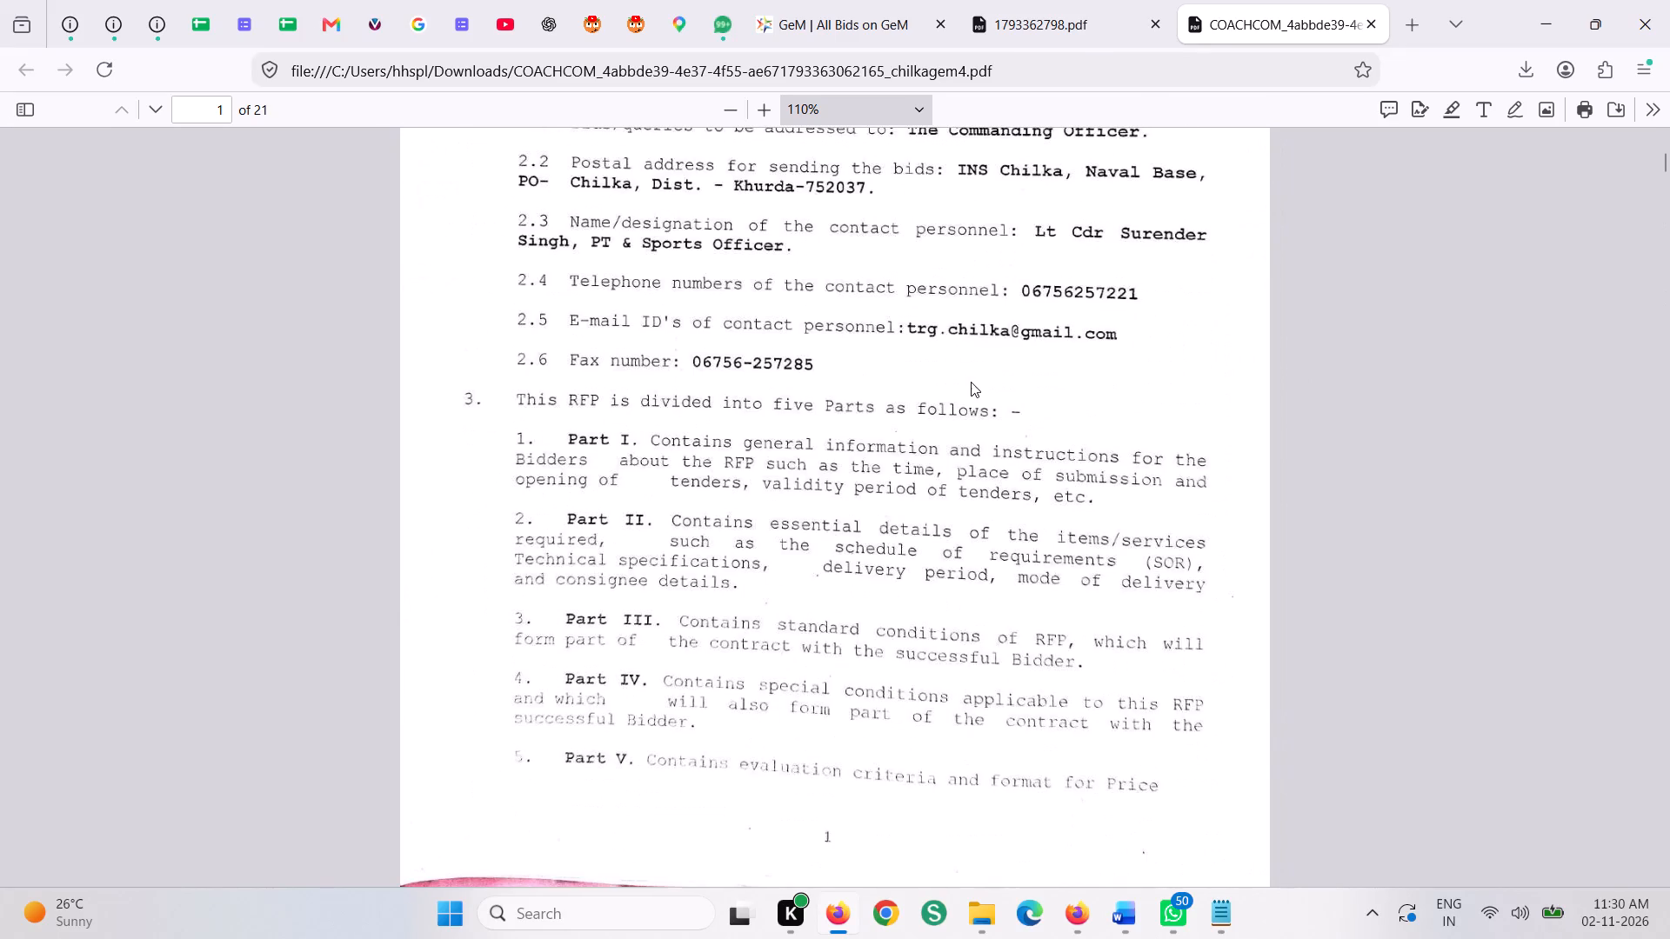
{"action": "scroll", "coordinate": [971, 382], "scroll_direction": "up", "scroll_amount": 2}
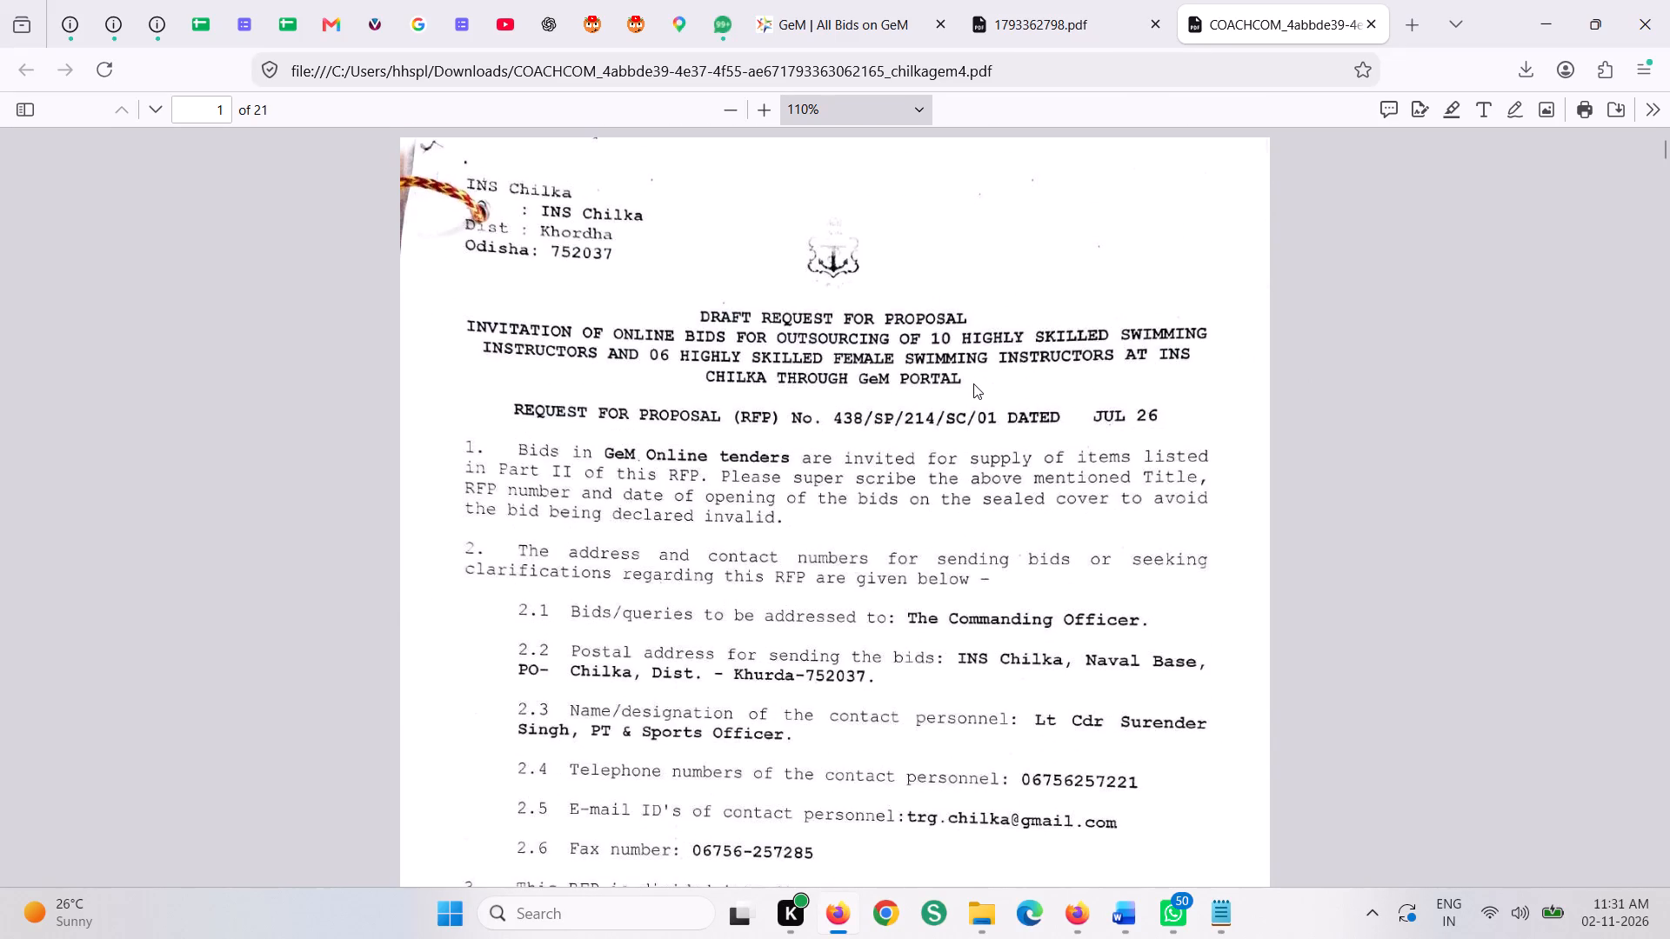
{"action": "scroll", "coordinate": [973, 383], "scroll_direction": "down", "scroll_amount": 1}
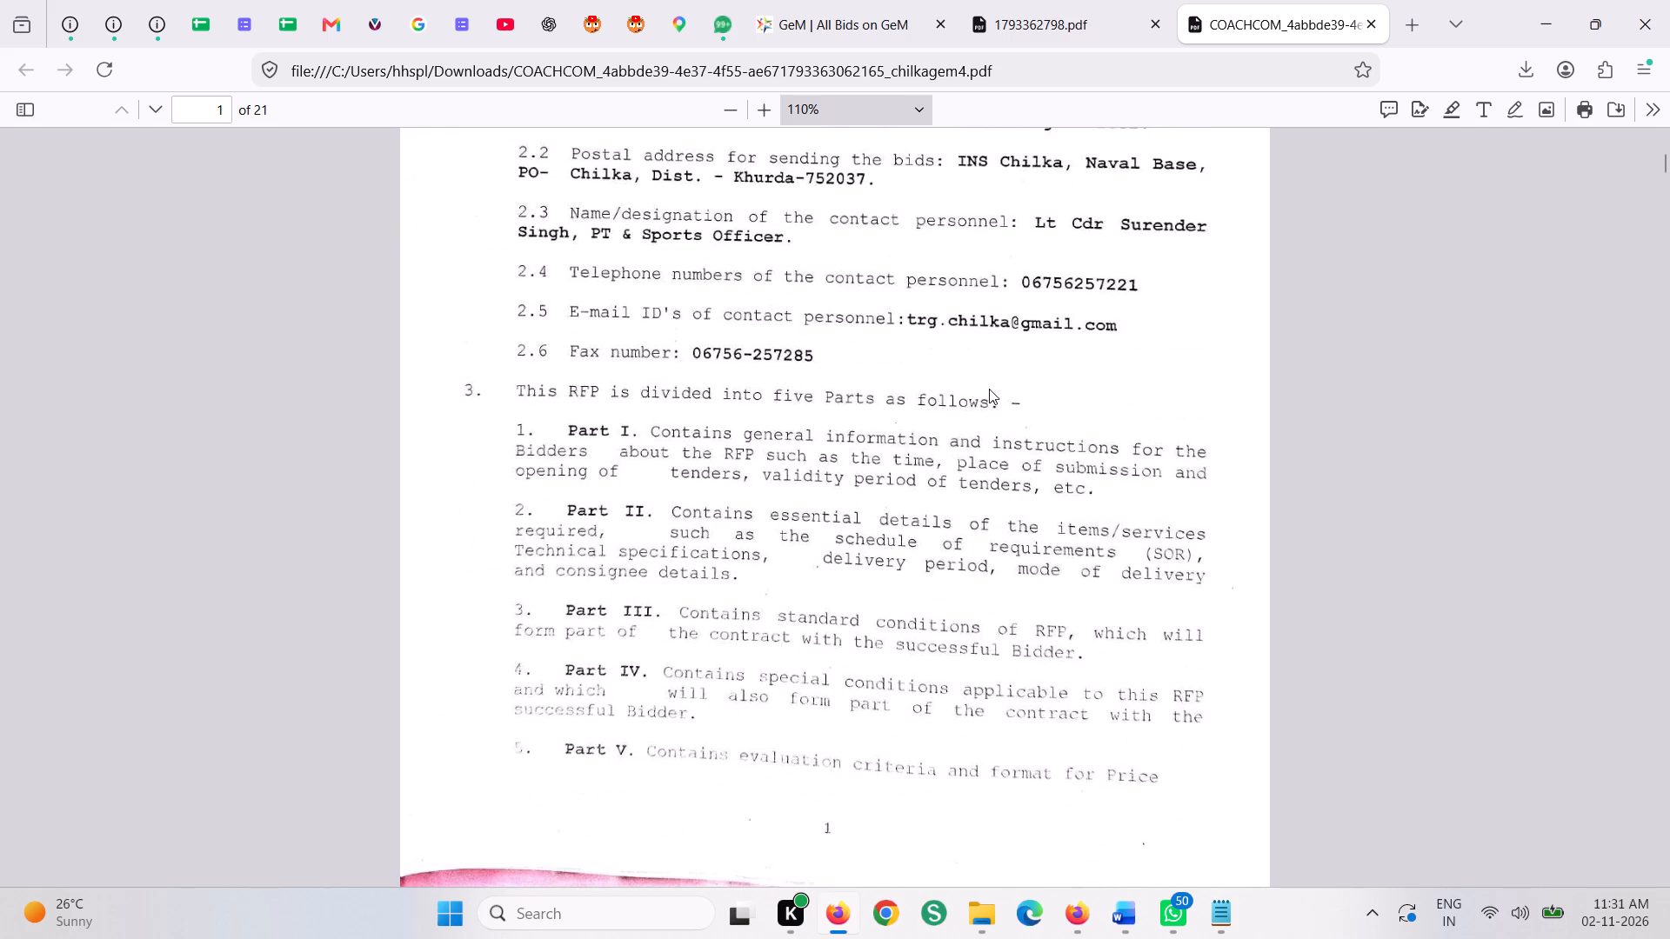
{"action": "scroll", "coordinate": [985, 396], "scroll_direction": "down", "scroll_amount": 2}
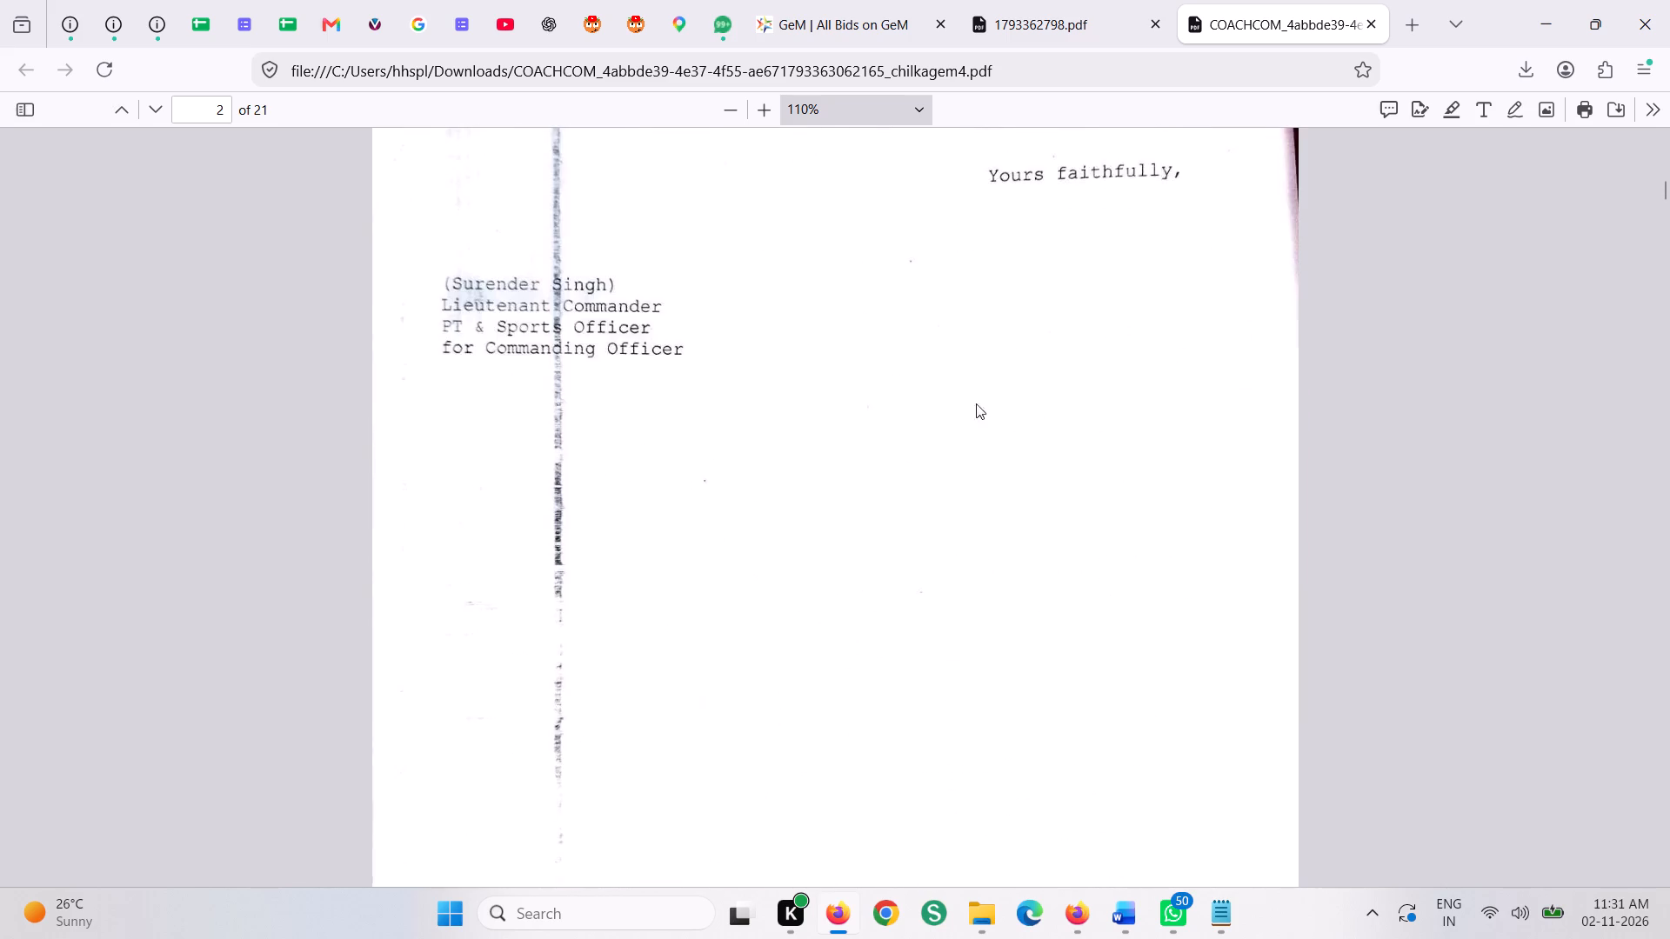
{"action": "scroll", "coordinate": [672, 425], "scroll_direction": "up", "scroll_amount": 1}
{"action": "scroll", "coordinate": [672, 425], "scroll_direction": "down", "scroll_amount": 3}
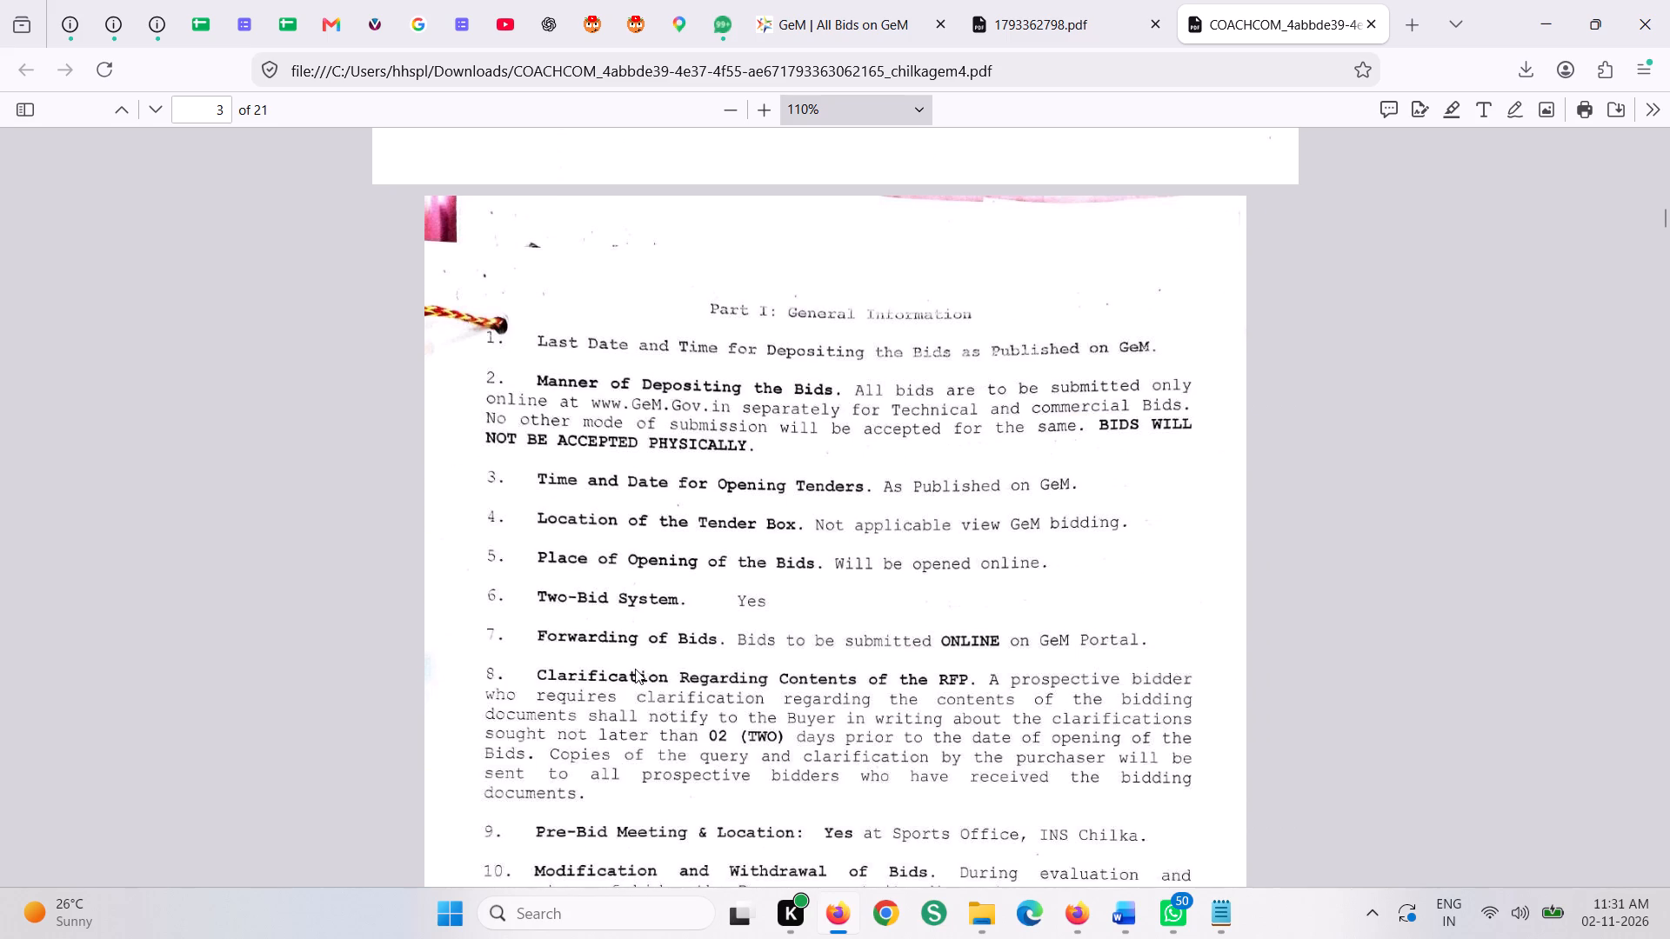
{"action": "scroll", "coordinate": [635, 669], "scroll_direction": "down", "scroll_amount": 1}
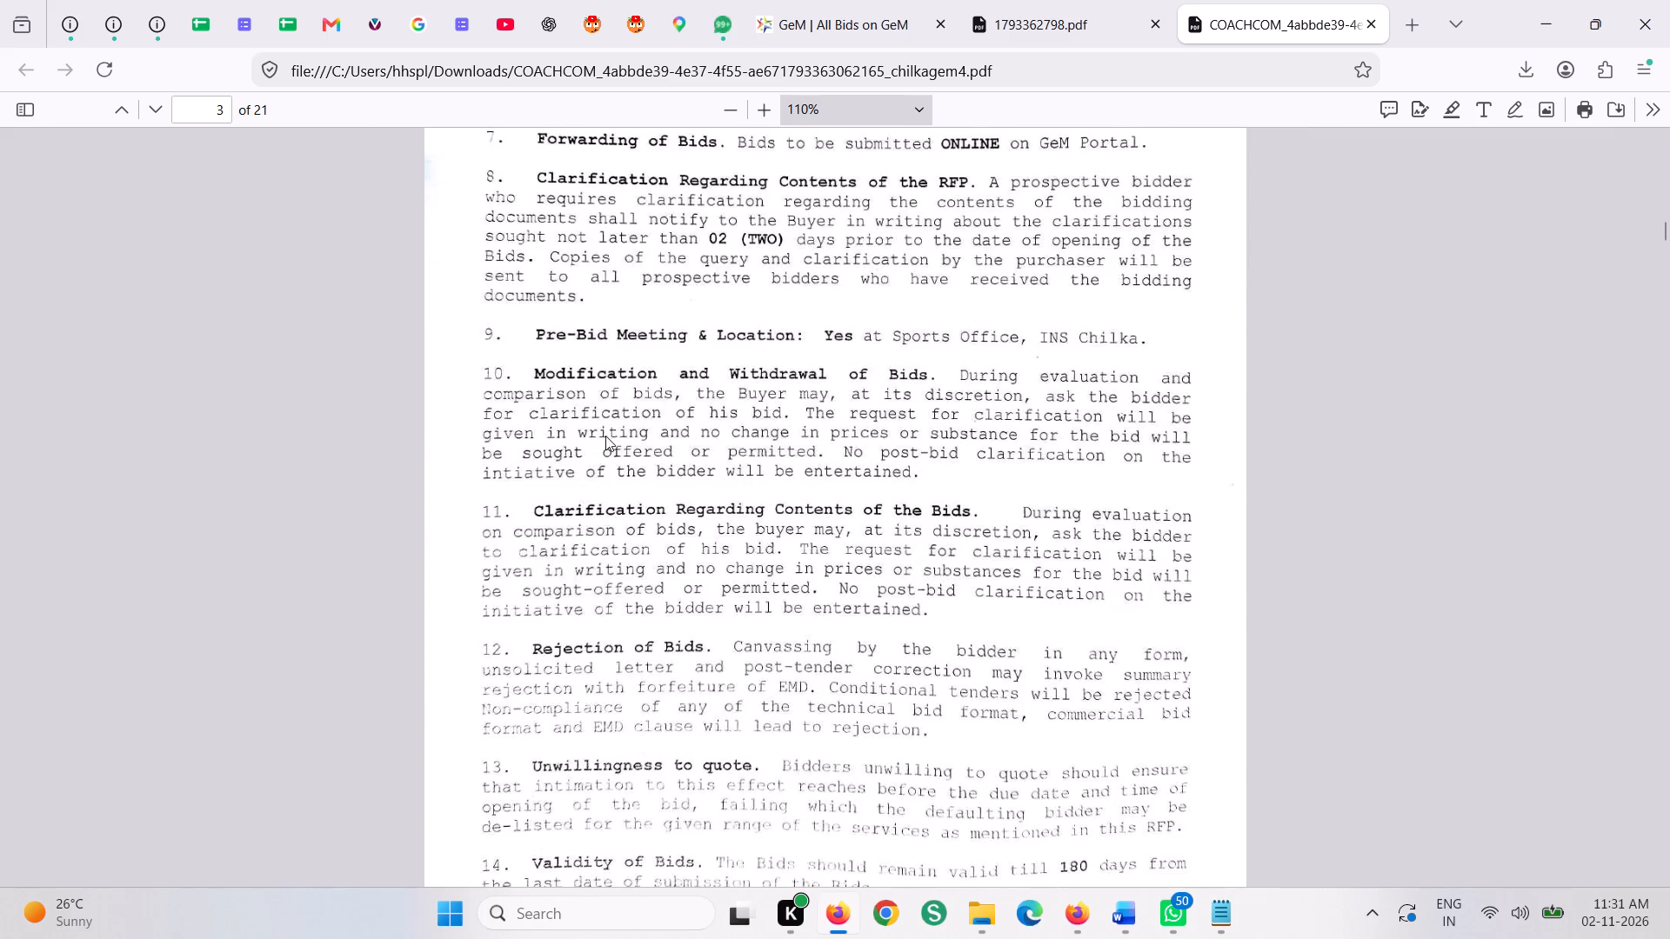
Check the list in Word and copy a screenshot of clause 9, Pre-Bid Meeting & Location, from page 3 of the RFP.
{"action": "key", "text": "alt+Tab"}
{"action": "scroll", "coordinate": [662, 526], "scroll_direction": "up", "scroll_amount": 1}
{"action": "scroll", "coordinate": [671, 531], "scroll_direction": "down", "scroll_amount": 1}
{"action": "key", "text": "alt+Tab"}
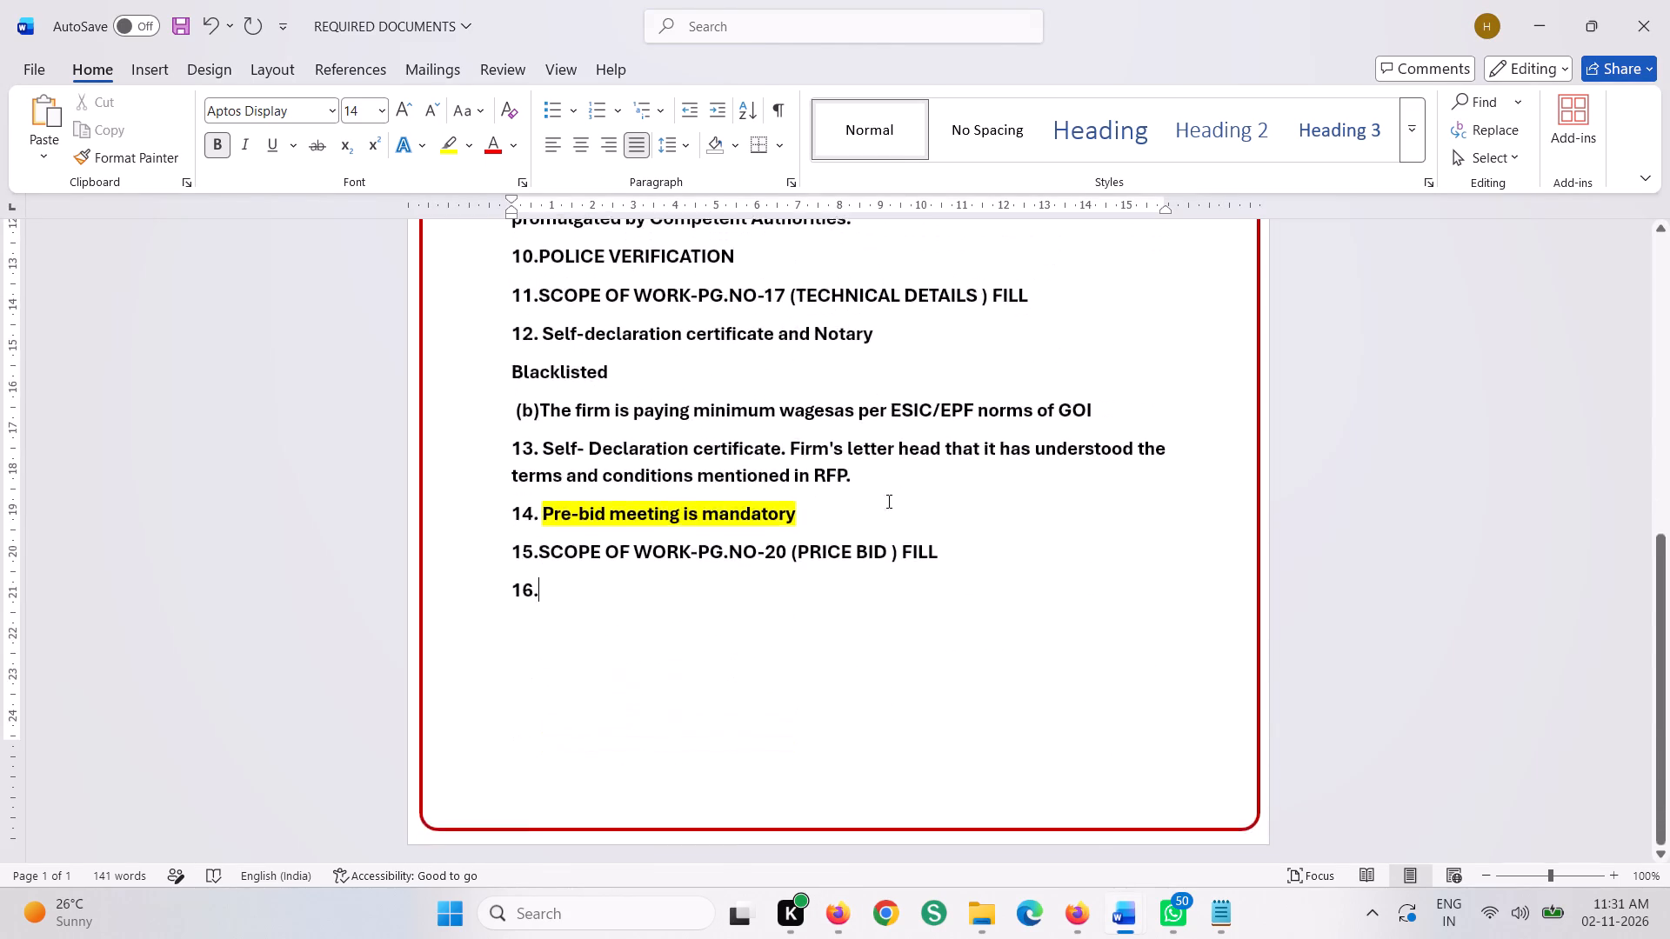
{"action": "key", "text": "ctrl+shift+s"}
{"action": "left_click_drag", "start_coordinate": [453, 283], "coordinate": [1335, 404]}
{"action": "left_click", "coordinate": [1149, 434]}
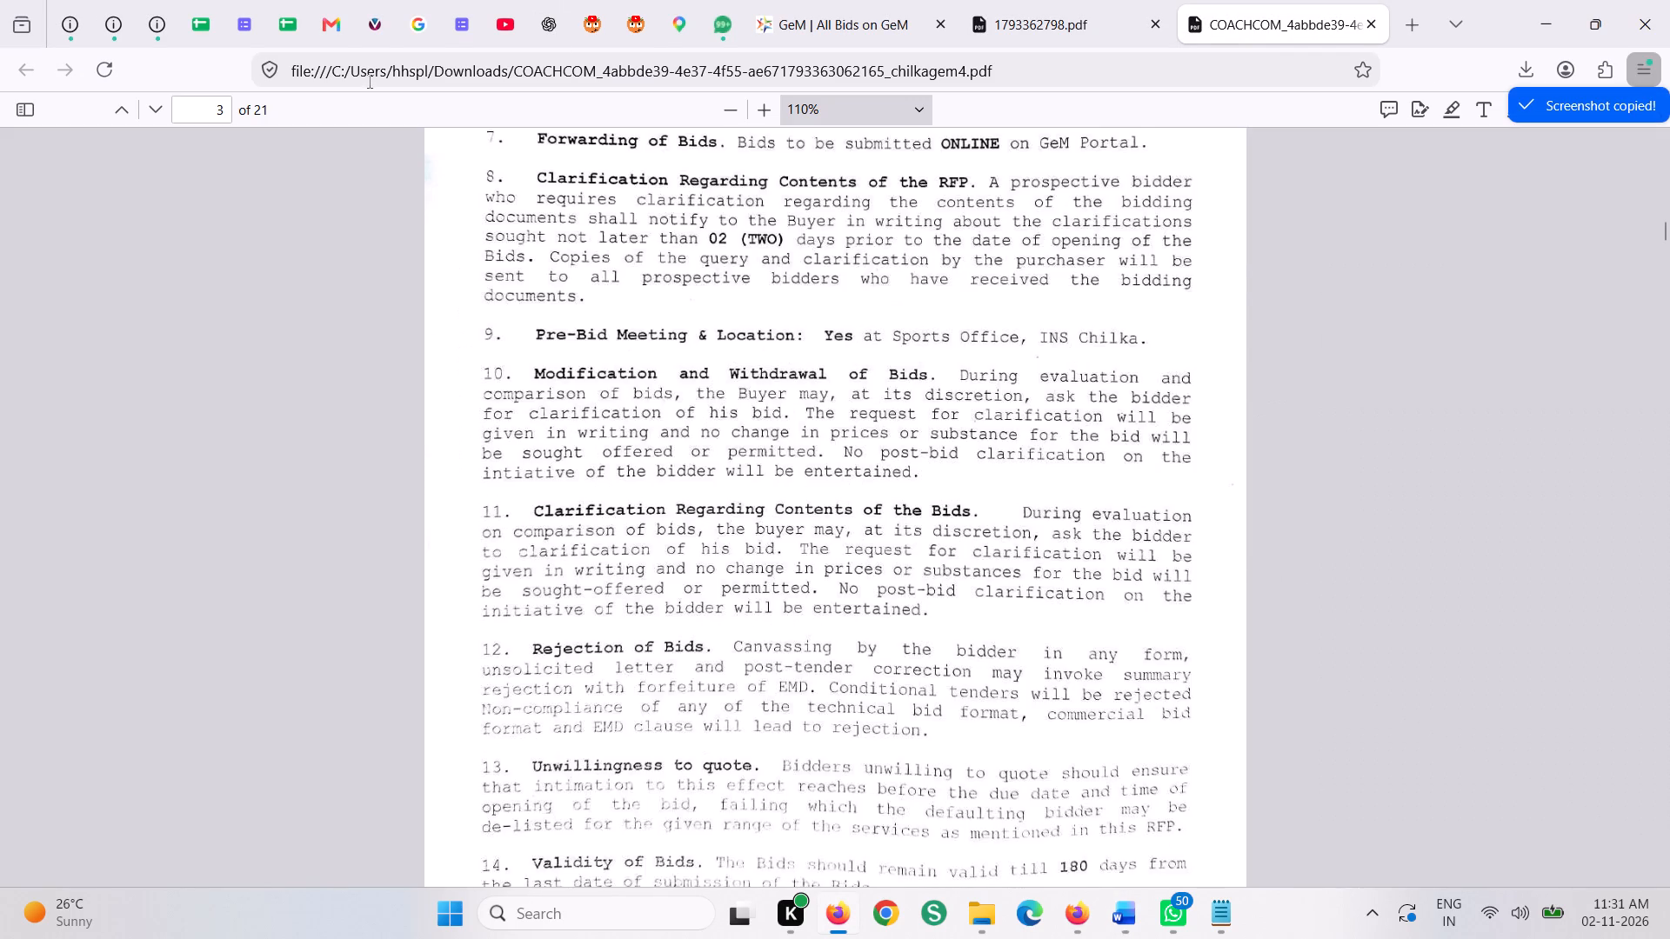
Run a Google image search on the copied screenshot and copy its text "Pre-Bid Meeting & Location: Yes at Sports Office, INS Chilka".
{"action": "left_click", "coordinate": [404, 23]}
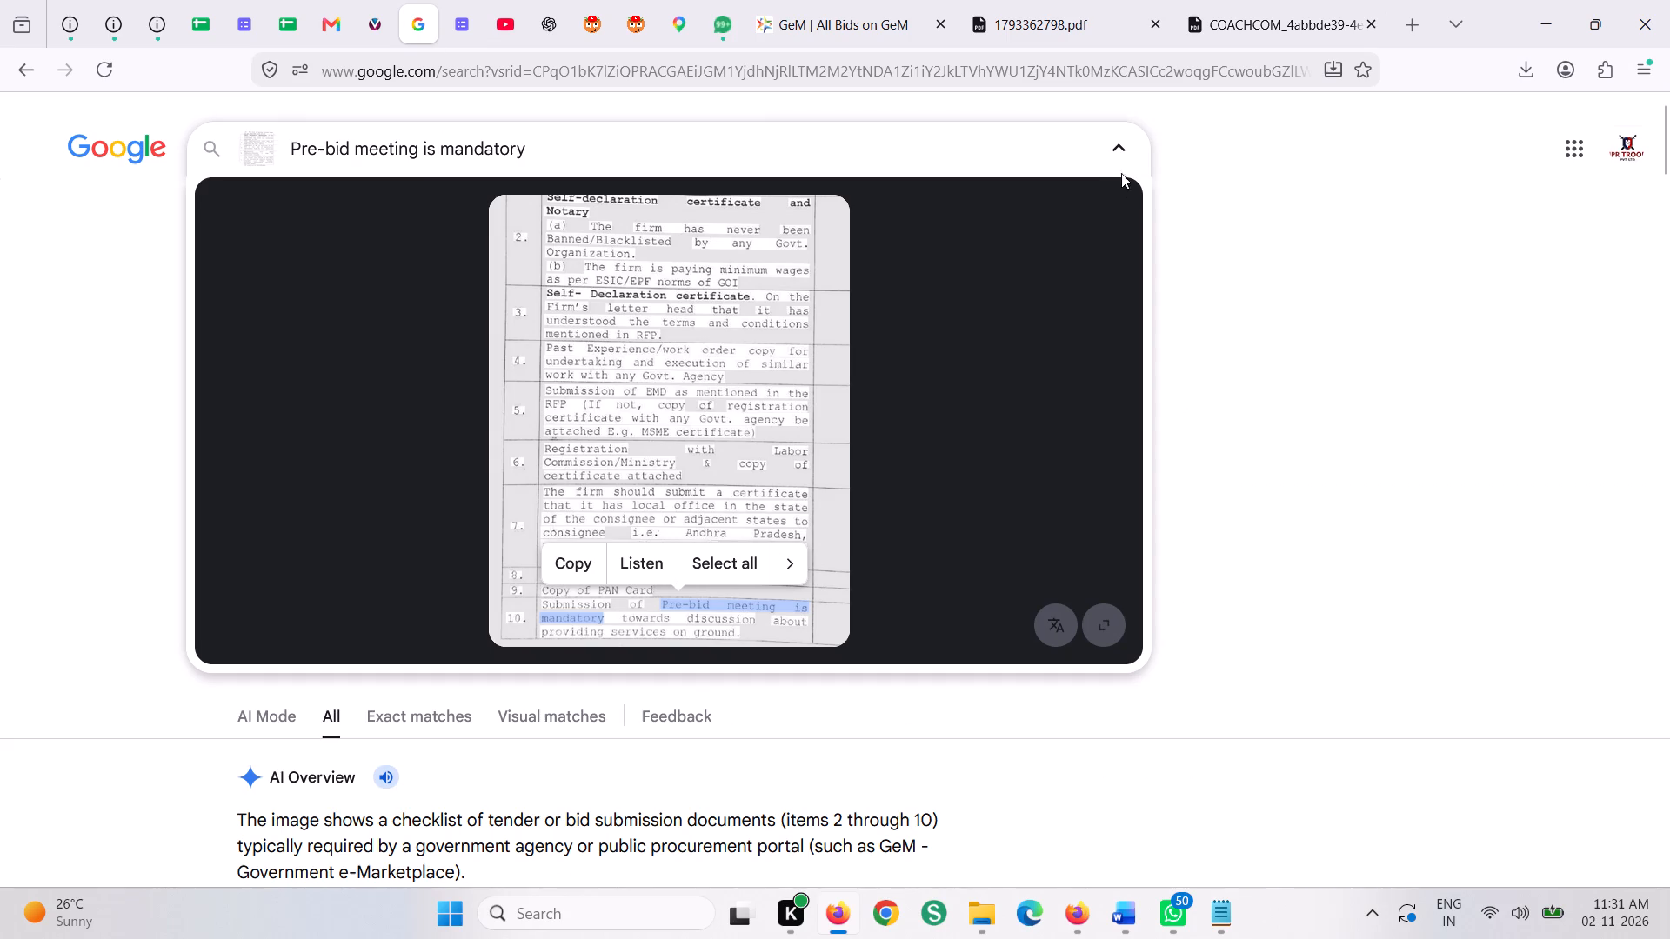
{"action": "left_click", "coordinate": [1113, 146]}
{"action": "left_click", "coordinate": [1072, 148]}
{"action": "left_click", "coordinate": [805, 431]}
{"action": "key", "text": "ctrl+v"}
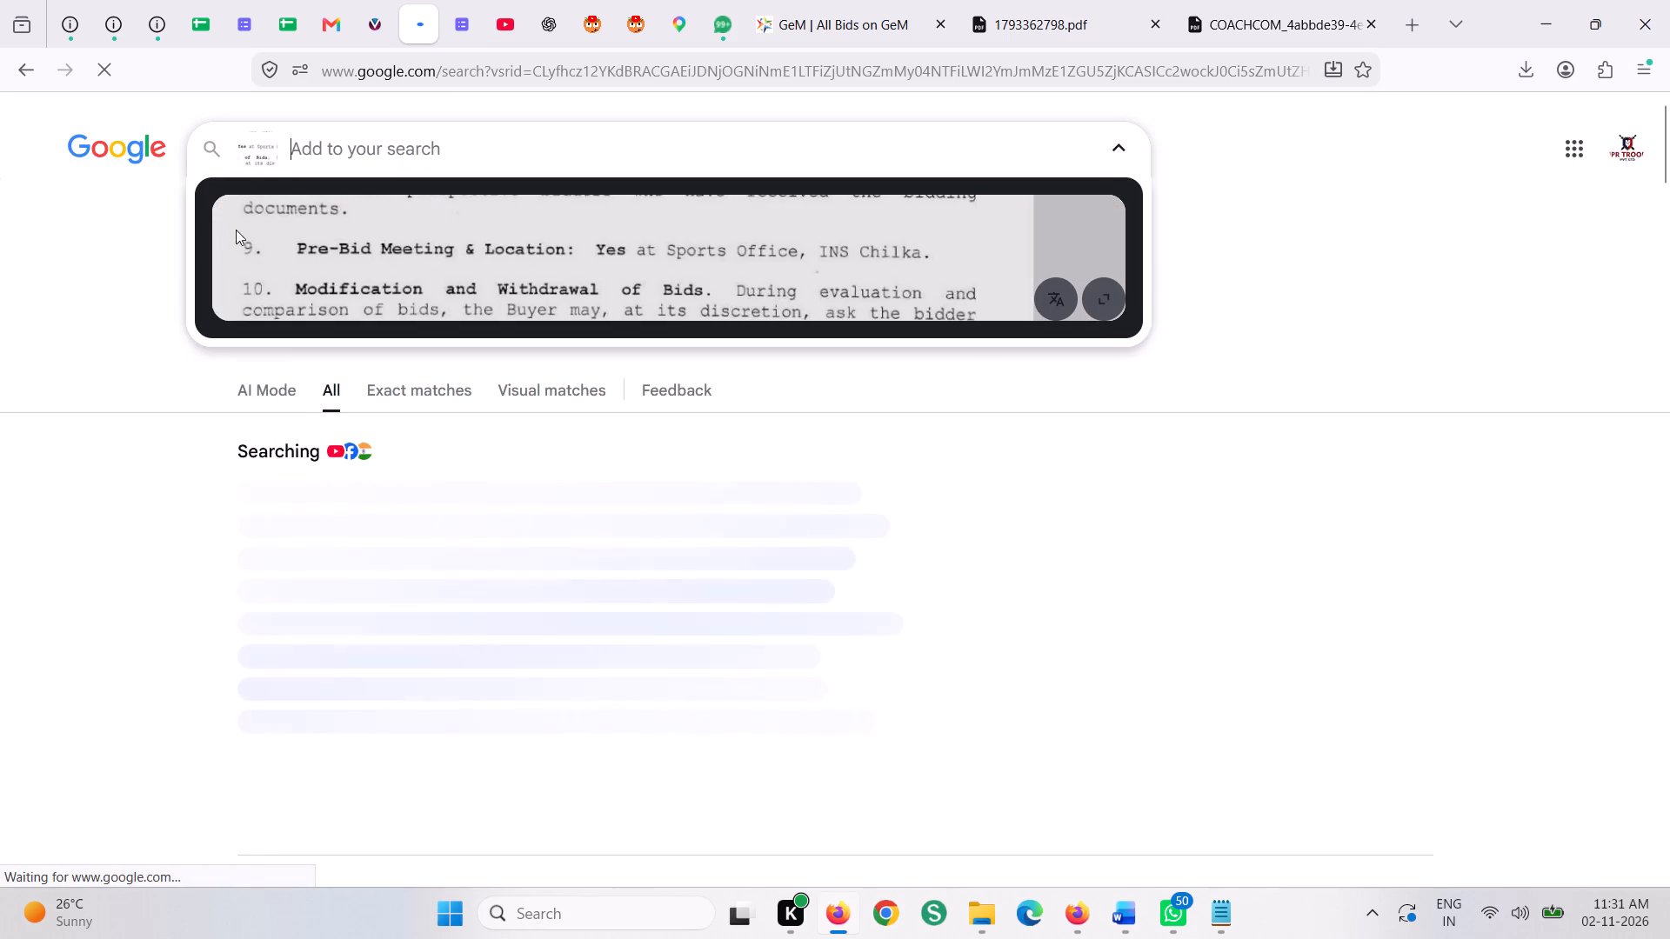
{"action": "left_click", "coordinate": [311, 243]}
{"action": "left_click", "coordinate": [311, 244]}
{"action": "left_click_drag", "start_coordinate": [311, 244], "coordinate": [912, 250]}
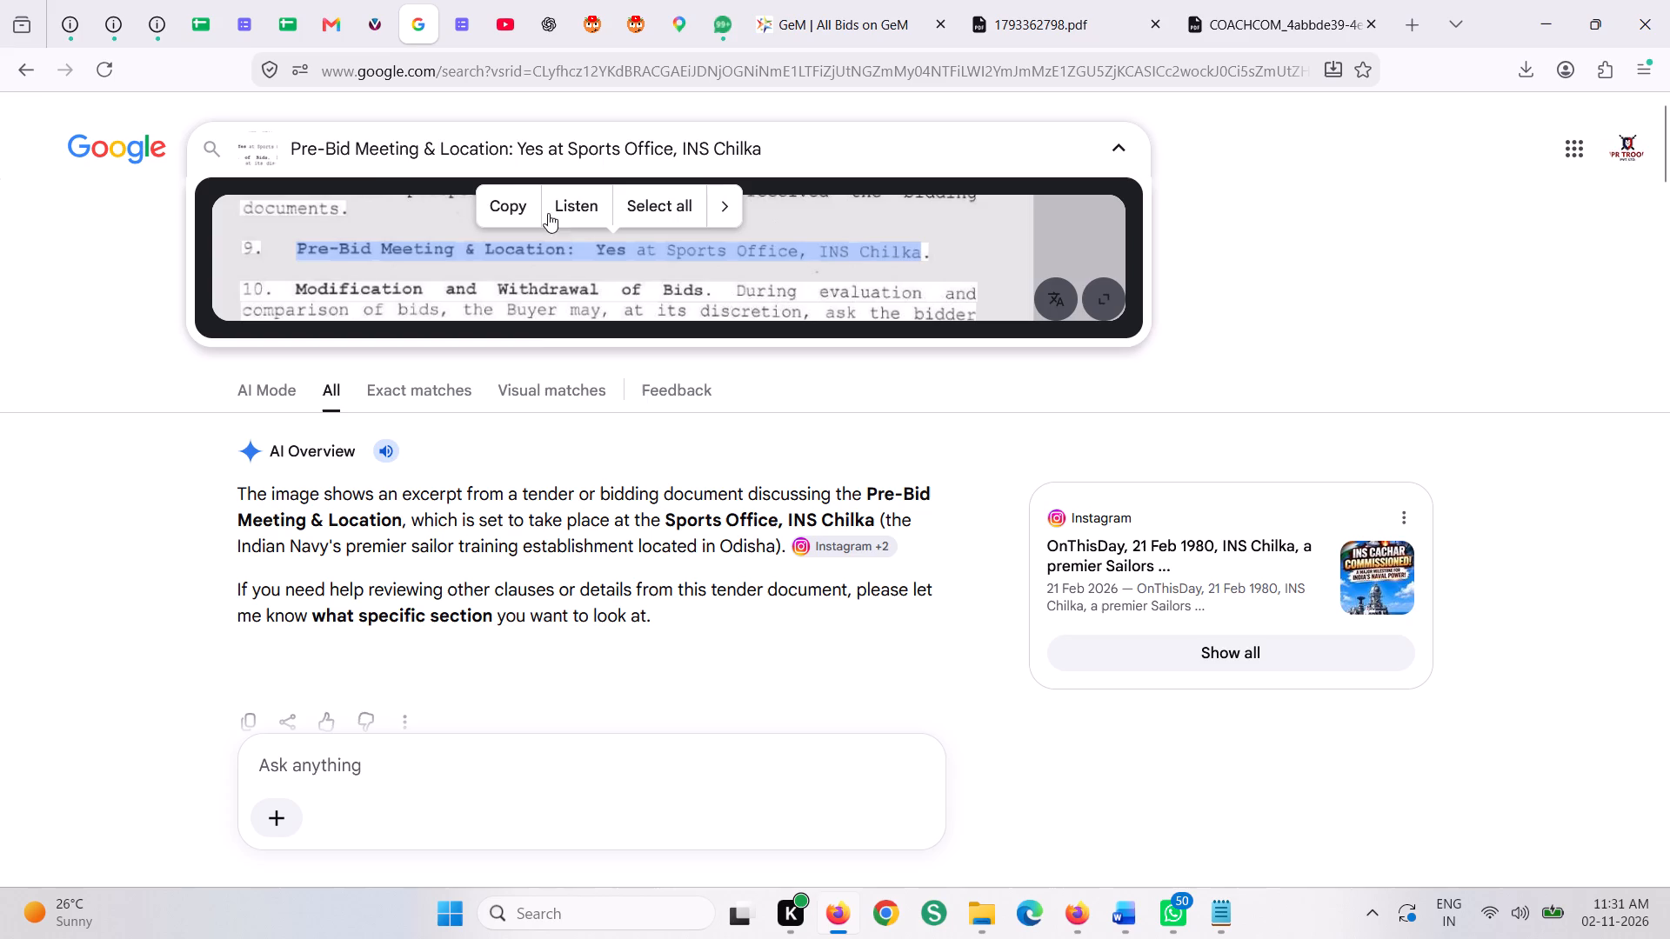
{"action": "left_click", "coordinate": [525, 198]}
Add the copied pre-bid meeting location text after "Pre-bid meeting is mandatory" in item 14 of the Word list.
{"action": "key", "text": "alt+Tab"}
{"action": "left_click", "coordinate": [977, 558]}
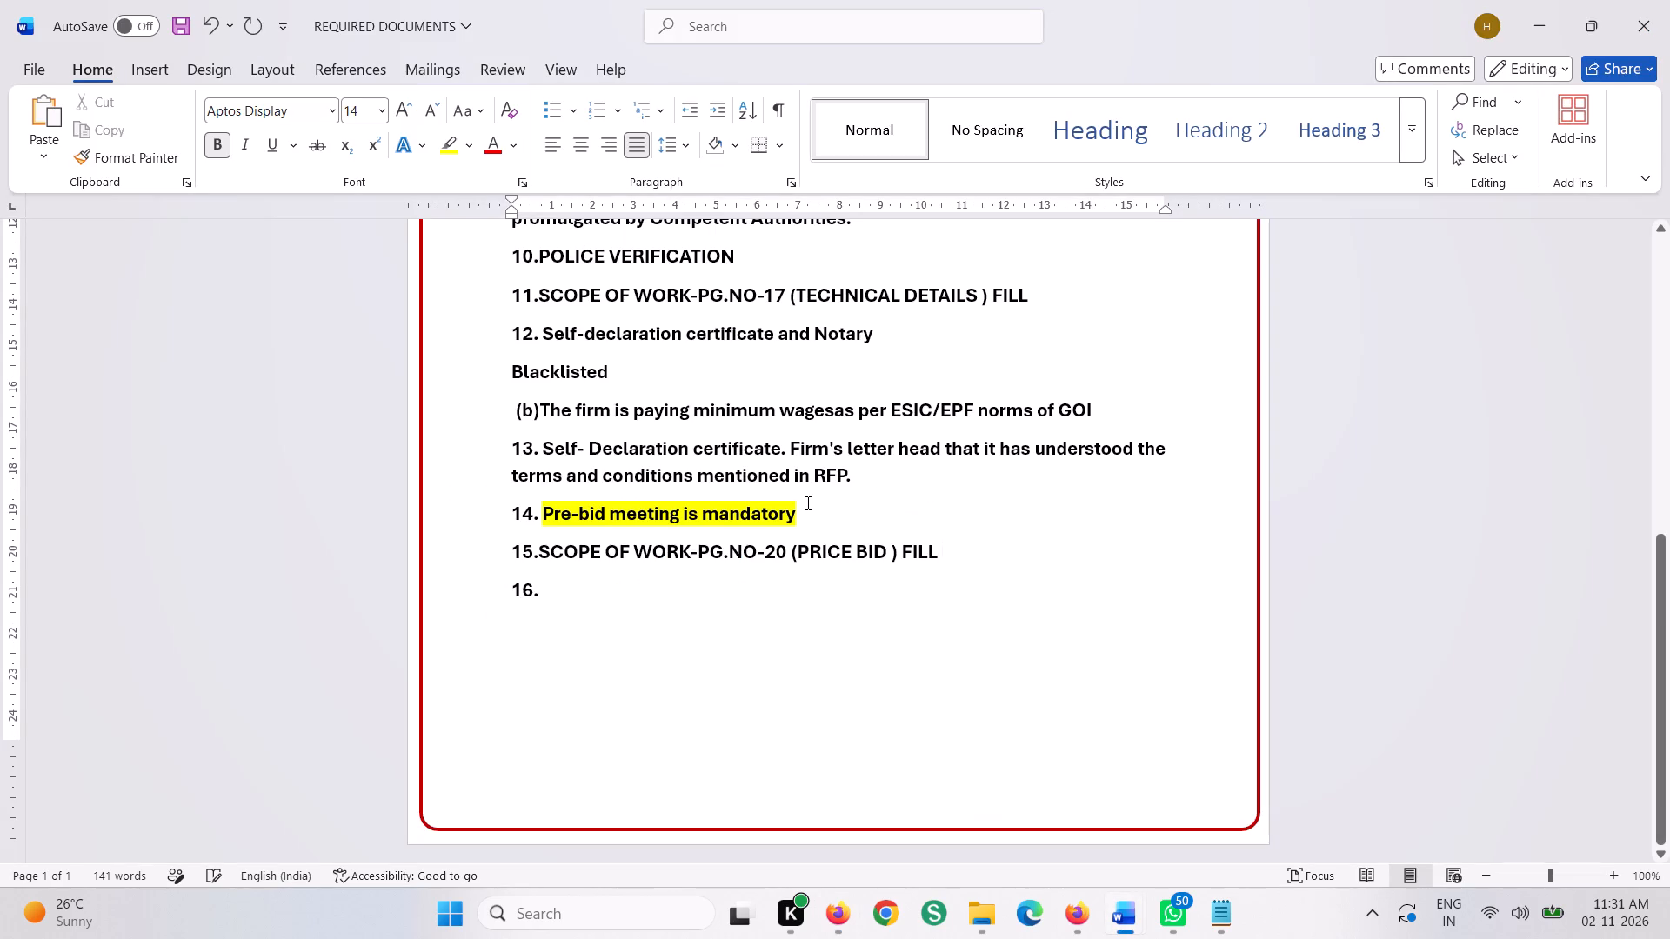
{"action": "left_click", "coordinate": [806, 503]}
{"action": "key", "text": "space"}
{"action": "key", "text": "ctrl+v"}
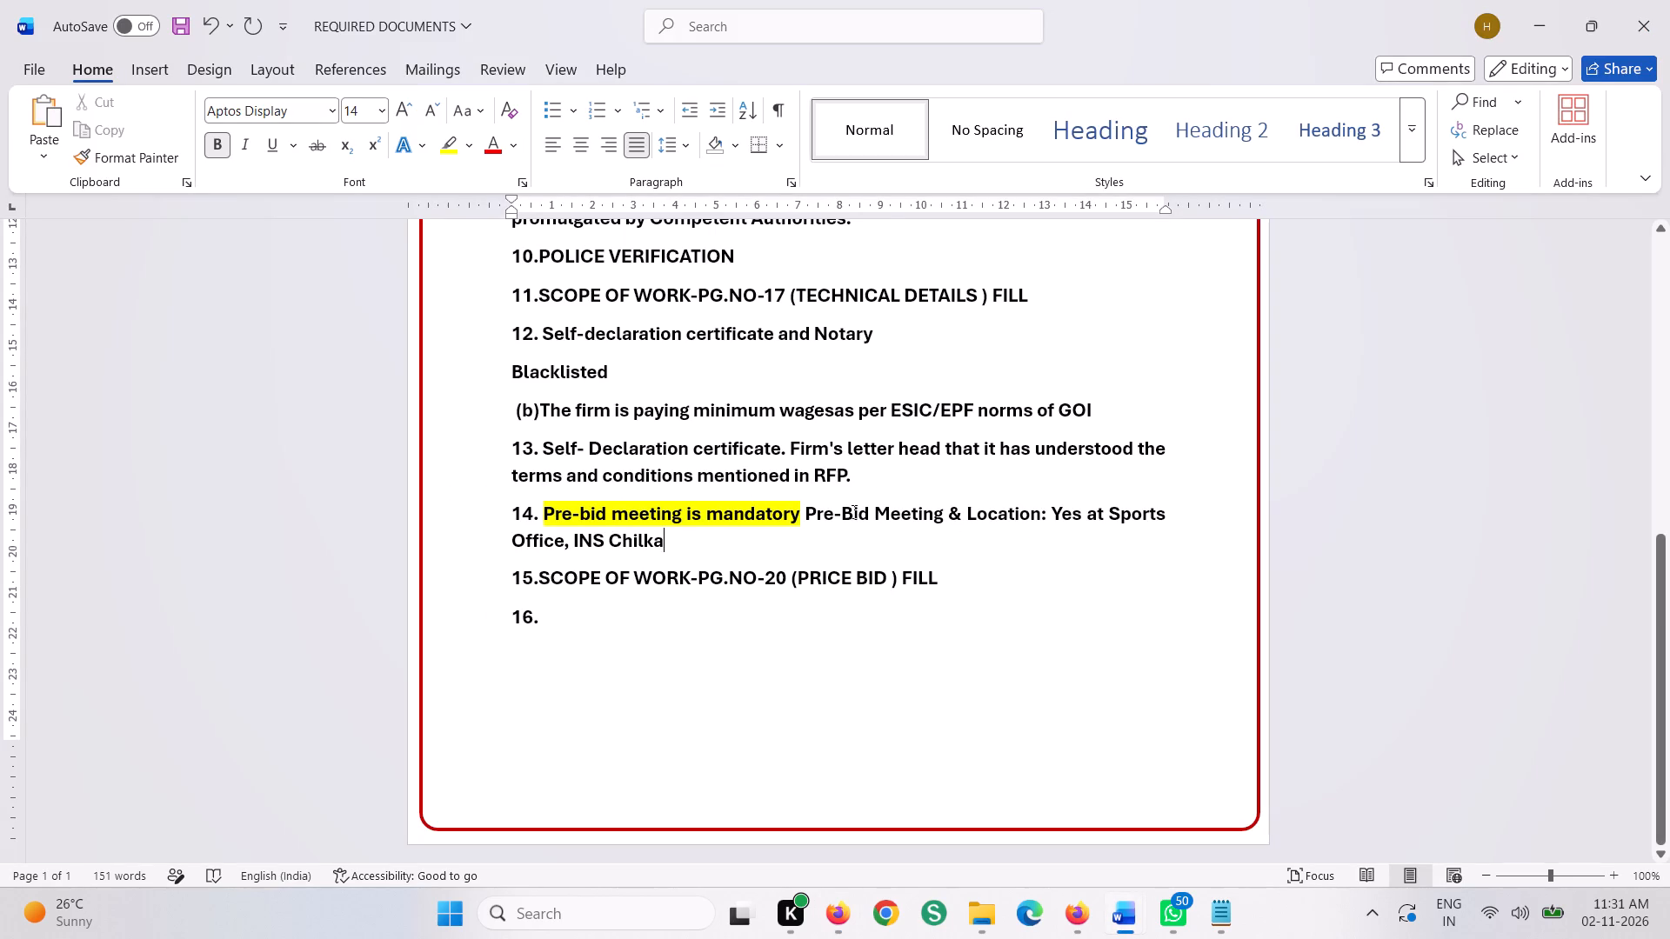
Search Google for "CHILKA IN HINDI" in a new browser tab and look over the results.
{"action": "key", "text": "alt+Tab"}
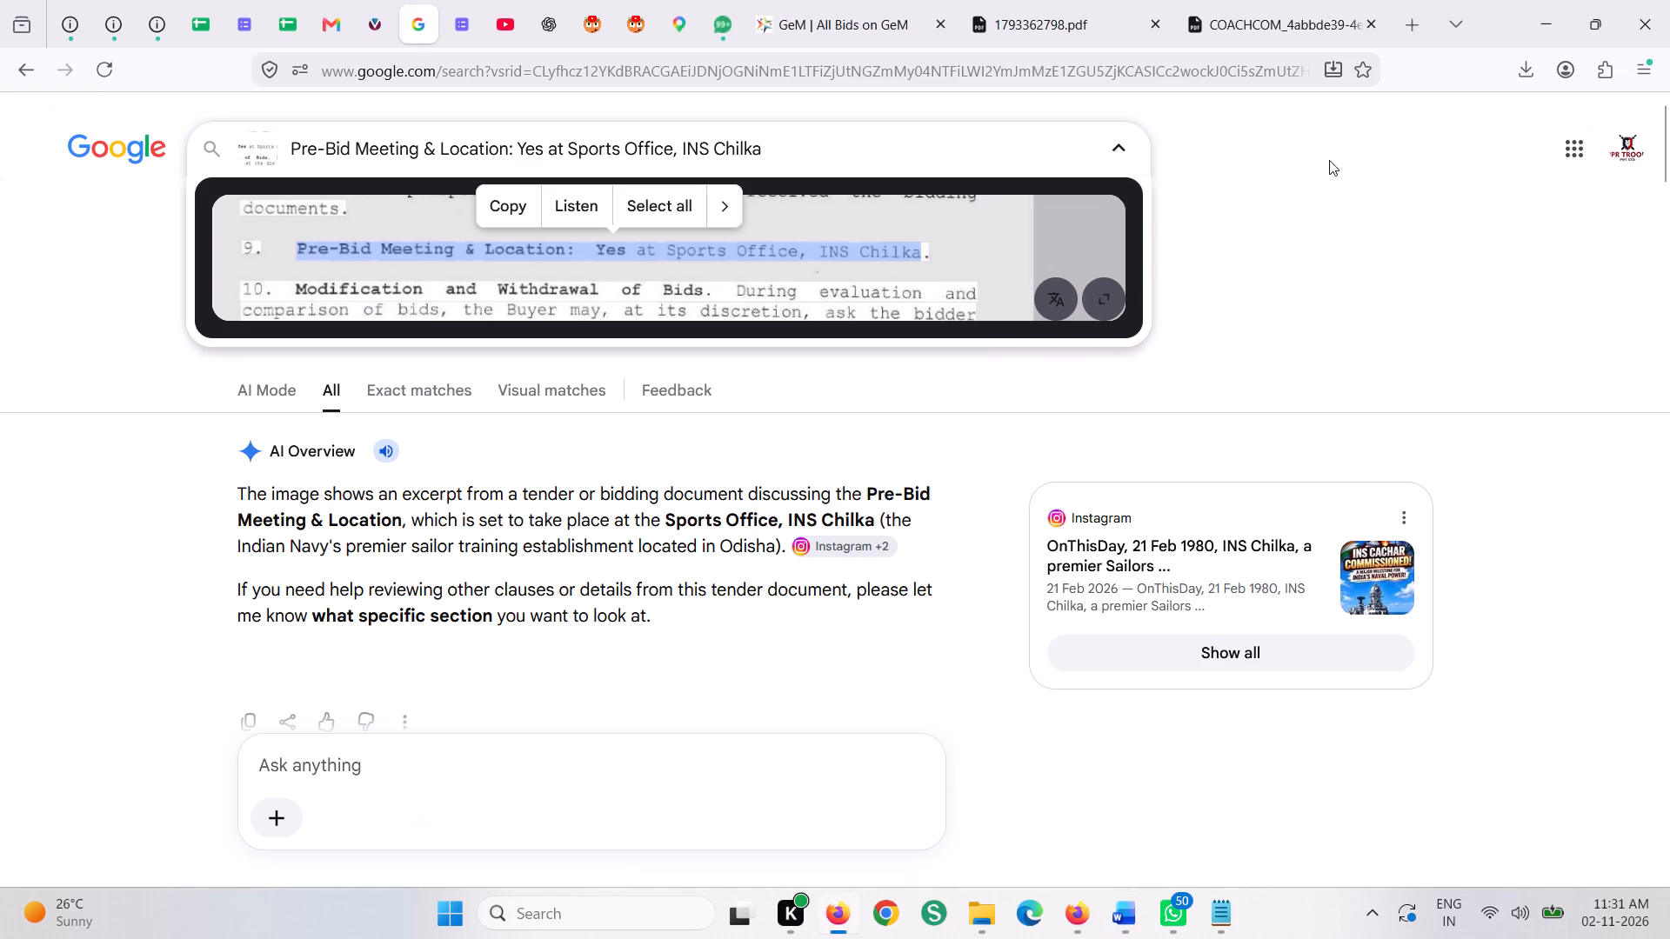
{"action": "left_click", "coordinate": [1405, 33]}
{"action": "left_click", "coordinate": [579, 271]}
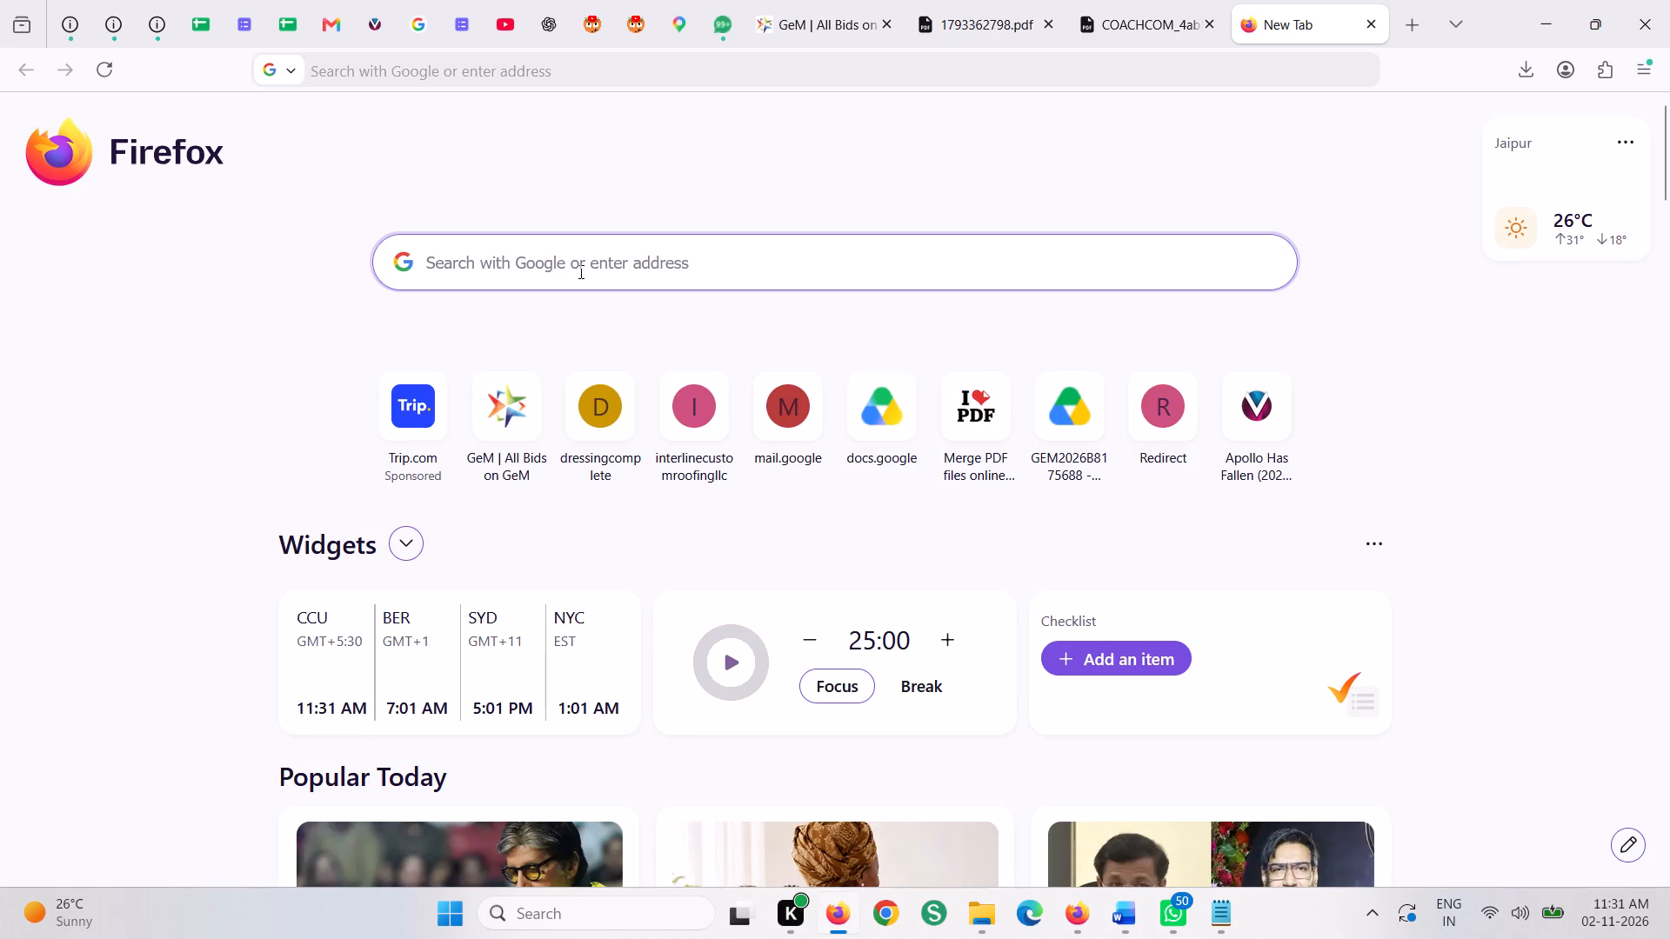
{"action": "type", "text": "CHILKA"}
{"action": "key", "text": "space"}
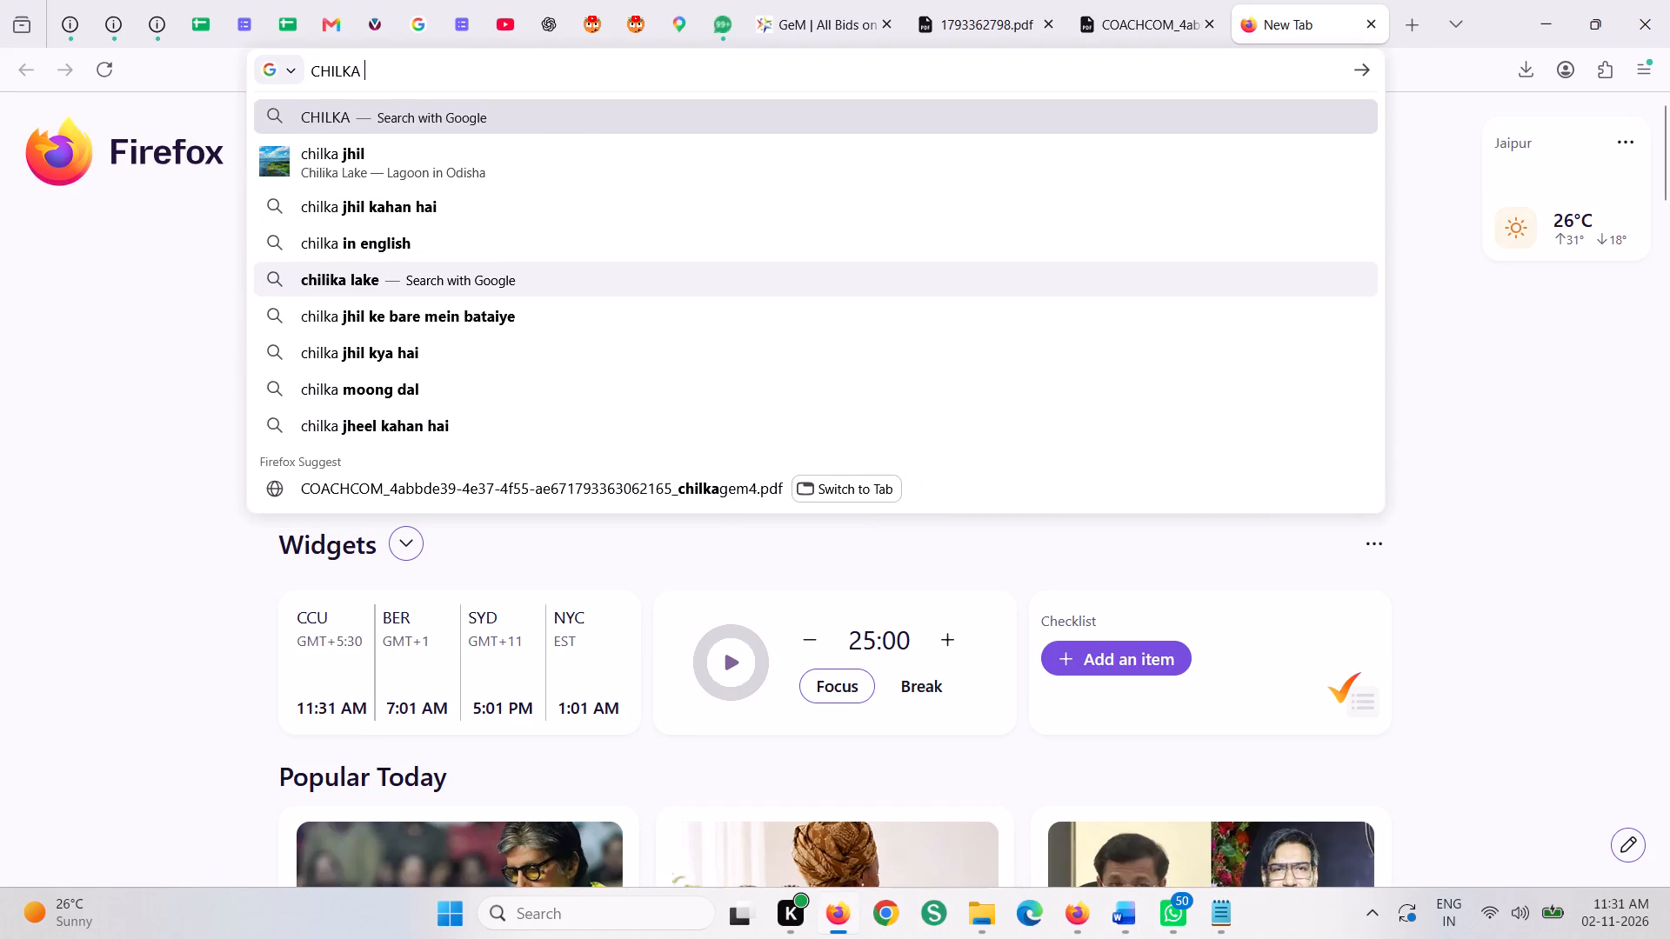
{"action": "type", "text": "IN HINDI"}
{"action": "key", "text": "Return"}
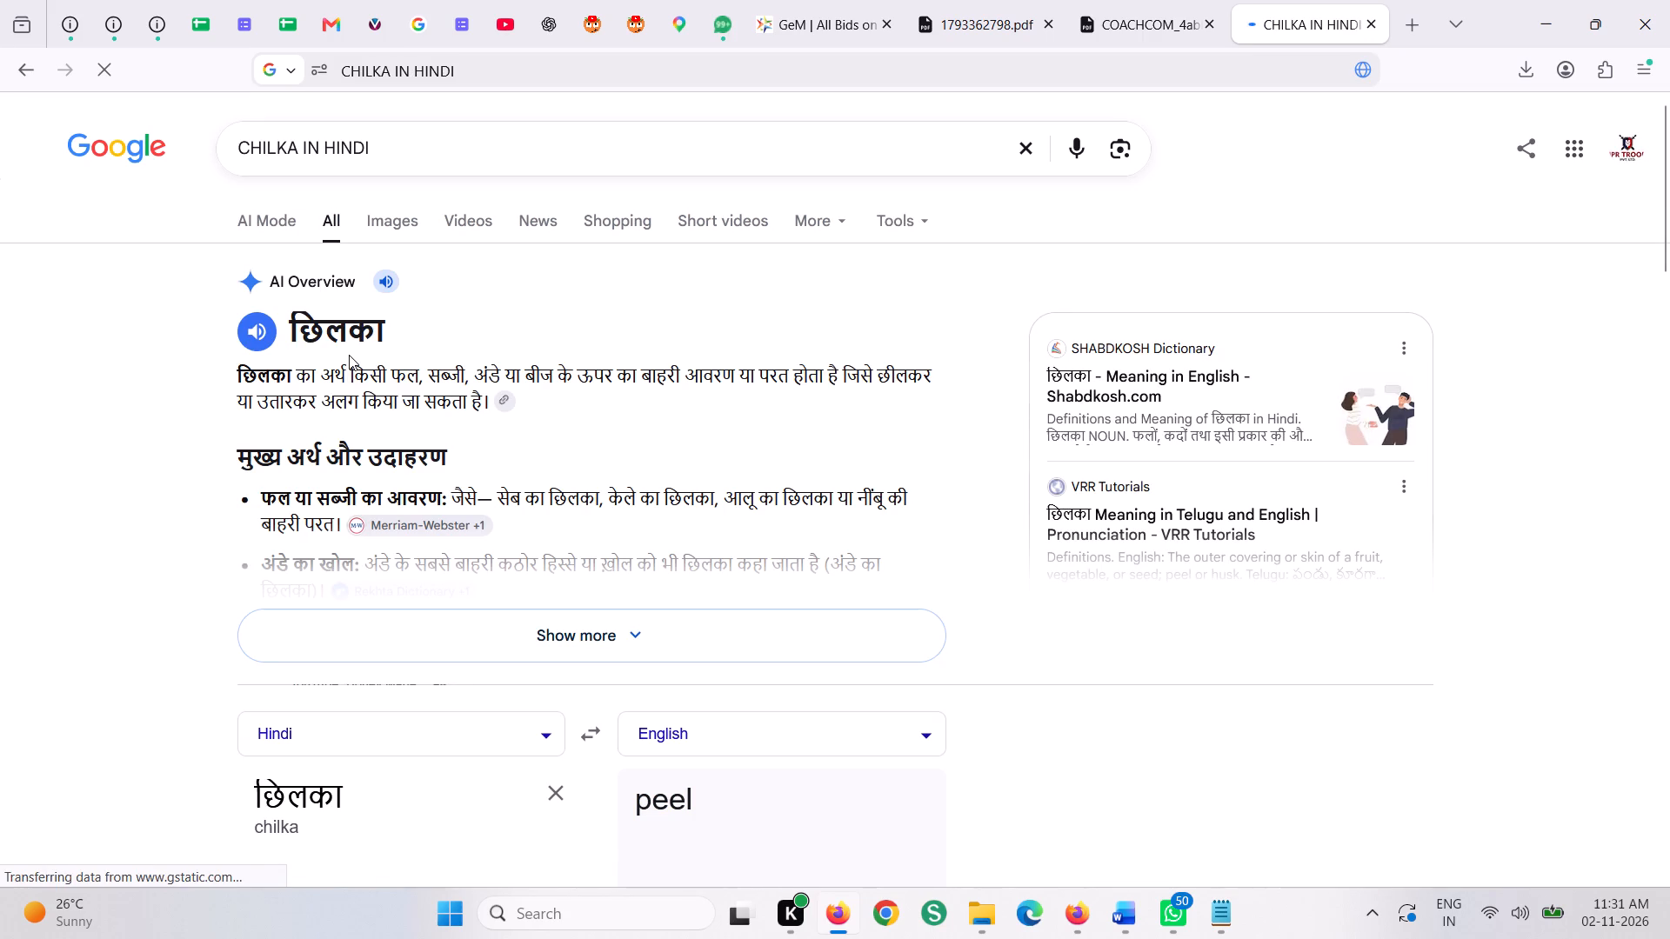
{"action": "scroll", "coordinate": [491, 474], "scroll_direction": "down", "scroll_amount": 2}
{"action": "scroll", "coordinate": [578, 445], "scroll_direction": "up", "scroll_amount": 2}
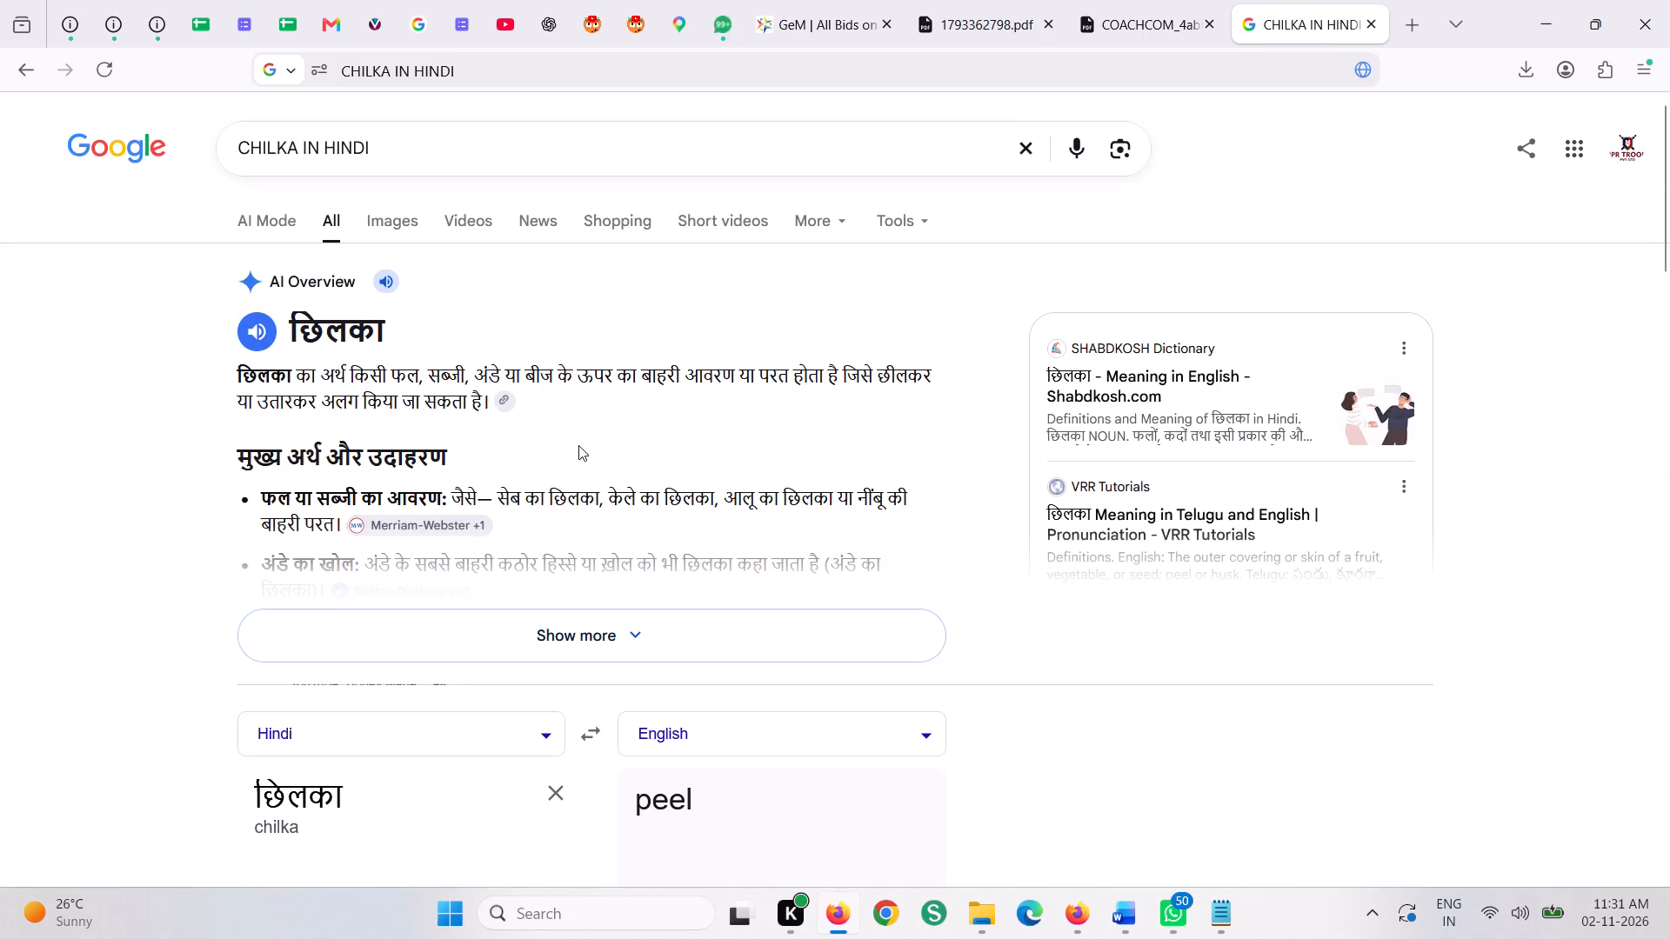
{"action": "scroll", "coordinate": [578, 445], "scroll_direction": "down", "scroll_amount": 1}
{"action": "scroll", "coordinate": [618, 445], "scroll_direction": "up", "scroll_amount": 2}
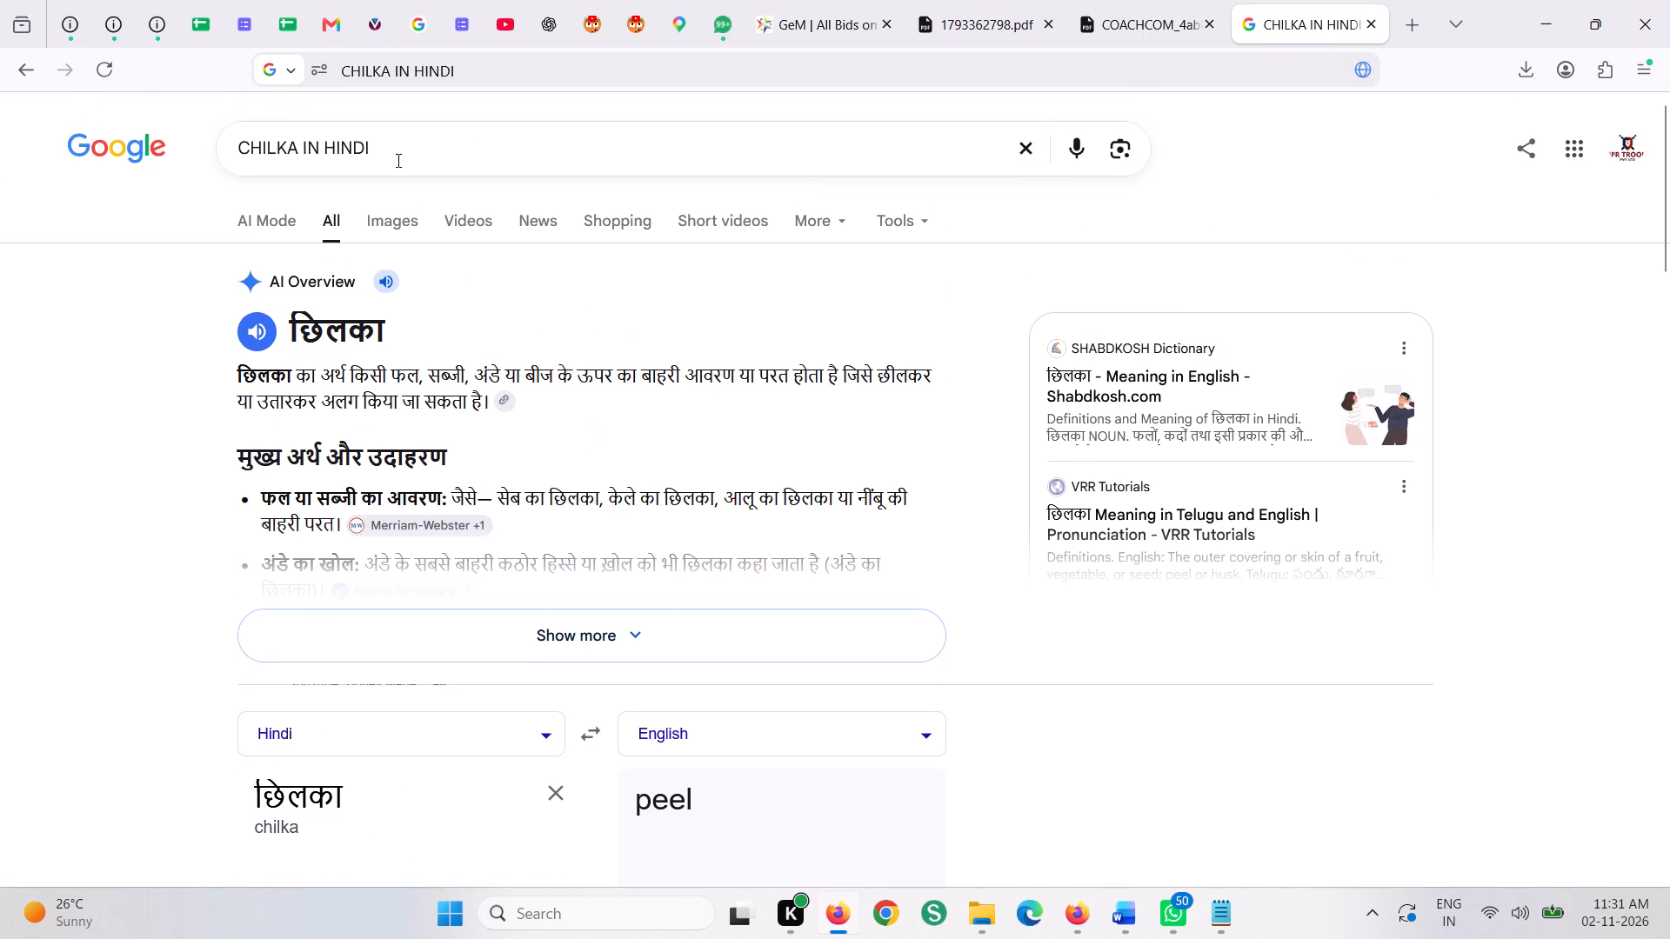
Search Google for "ins chilka in hindi", read the overview of the results, and close the search tab.
{"action": "left_click_drag", "start_coordinate": [404, 155], "coordinate": [10, 122]}
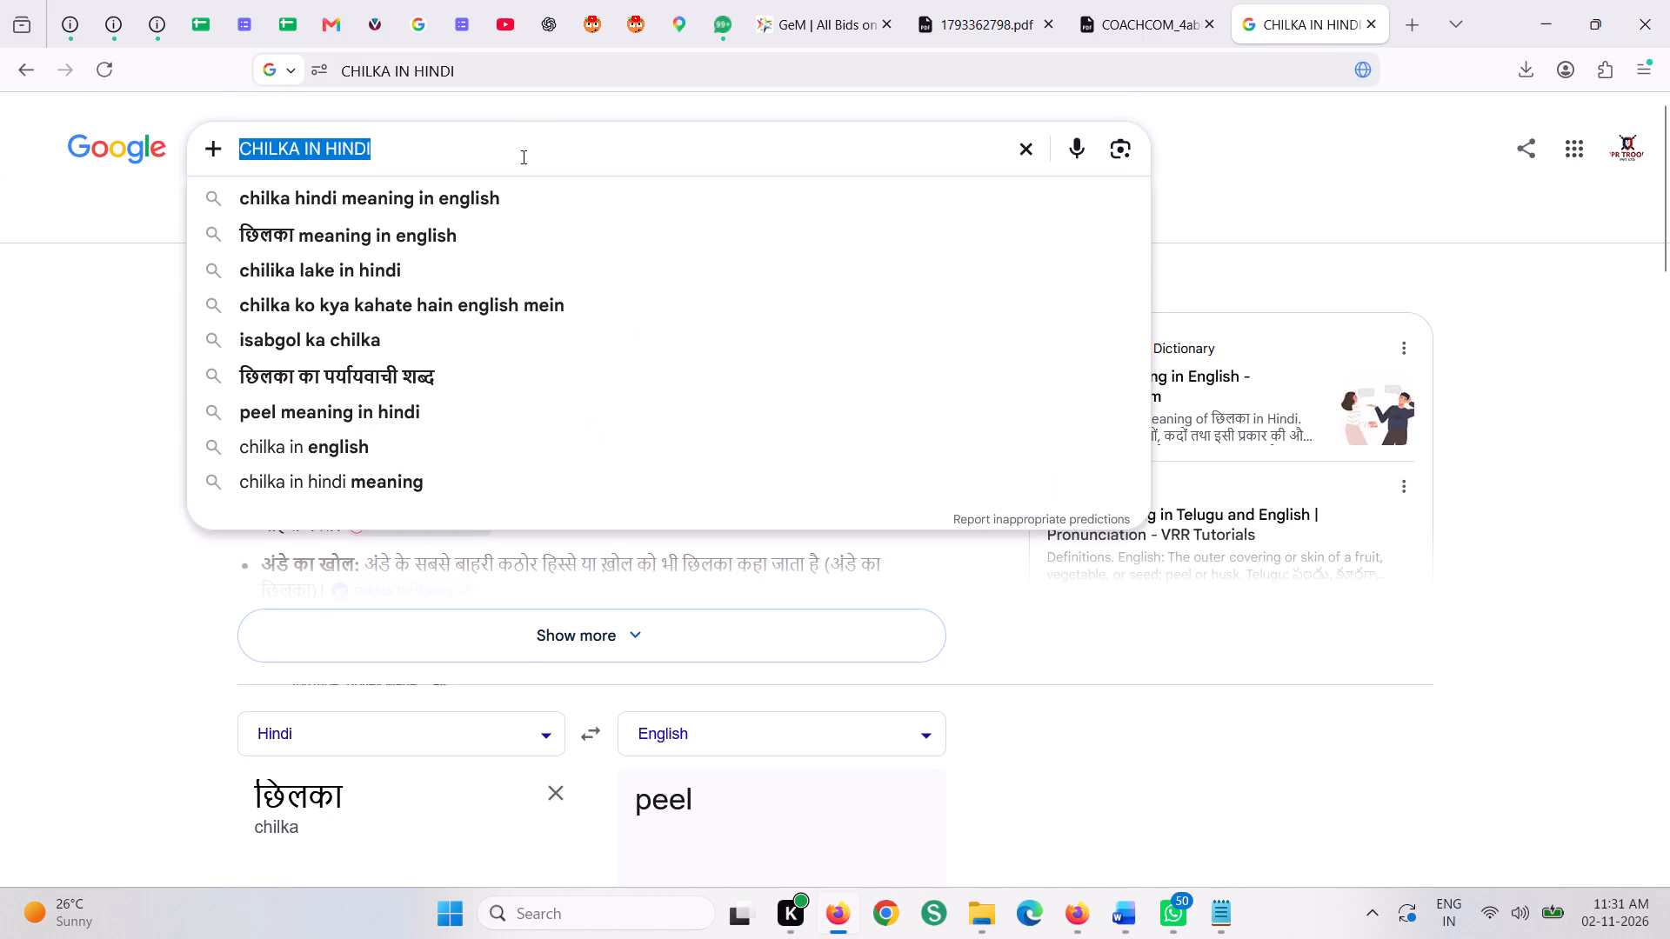
{"action": "key", "text": "BackSpace"}
{"action": "key", "text": "BackSpace"}
{"action": "key", "text": "BackSpace"}
{"action": "type", "text": "INS CHILKA"}
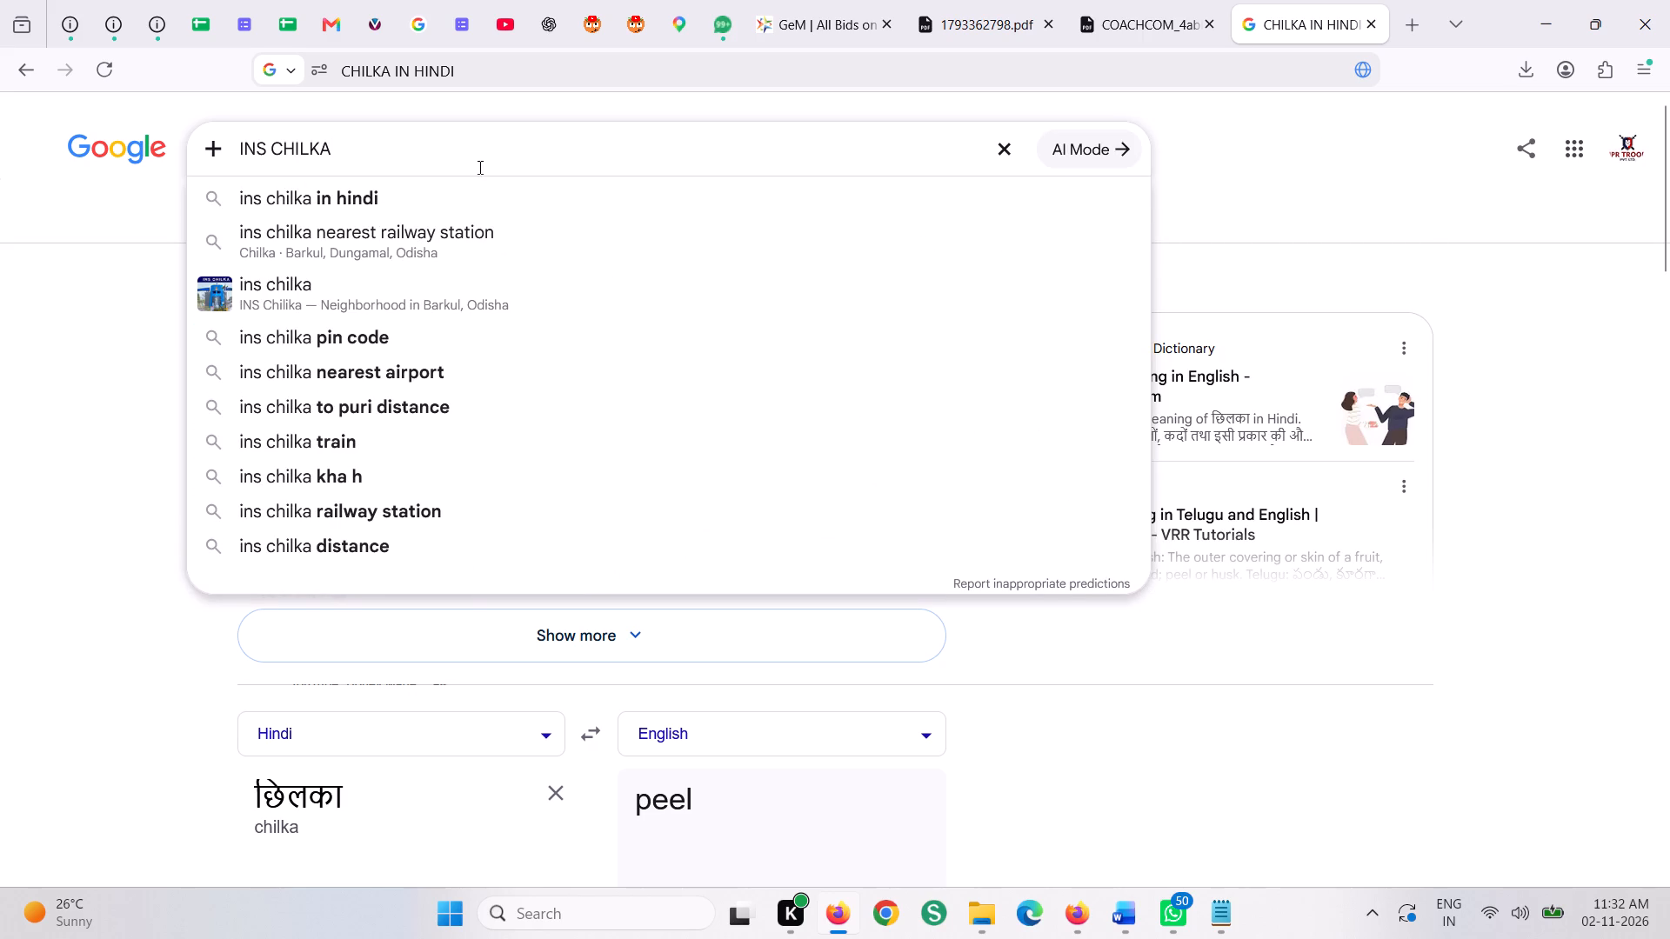
{"action": "left_click", "coordinate": [274, 200]}
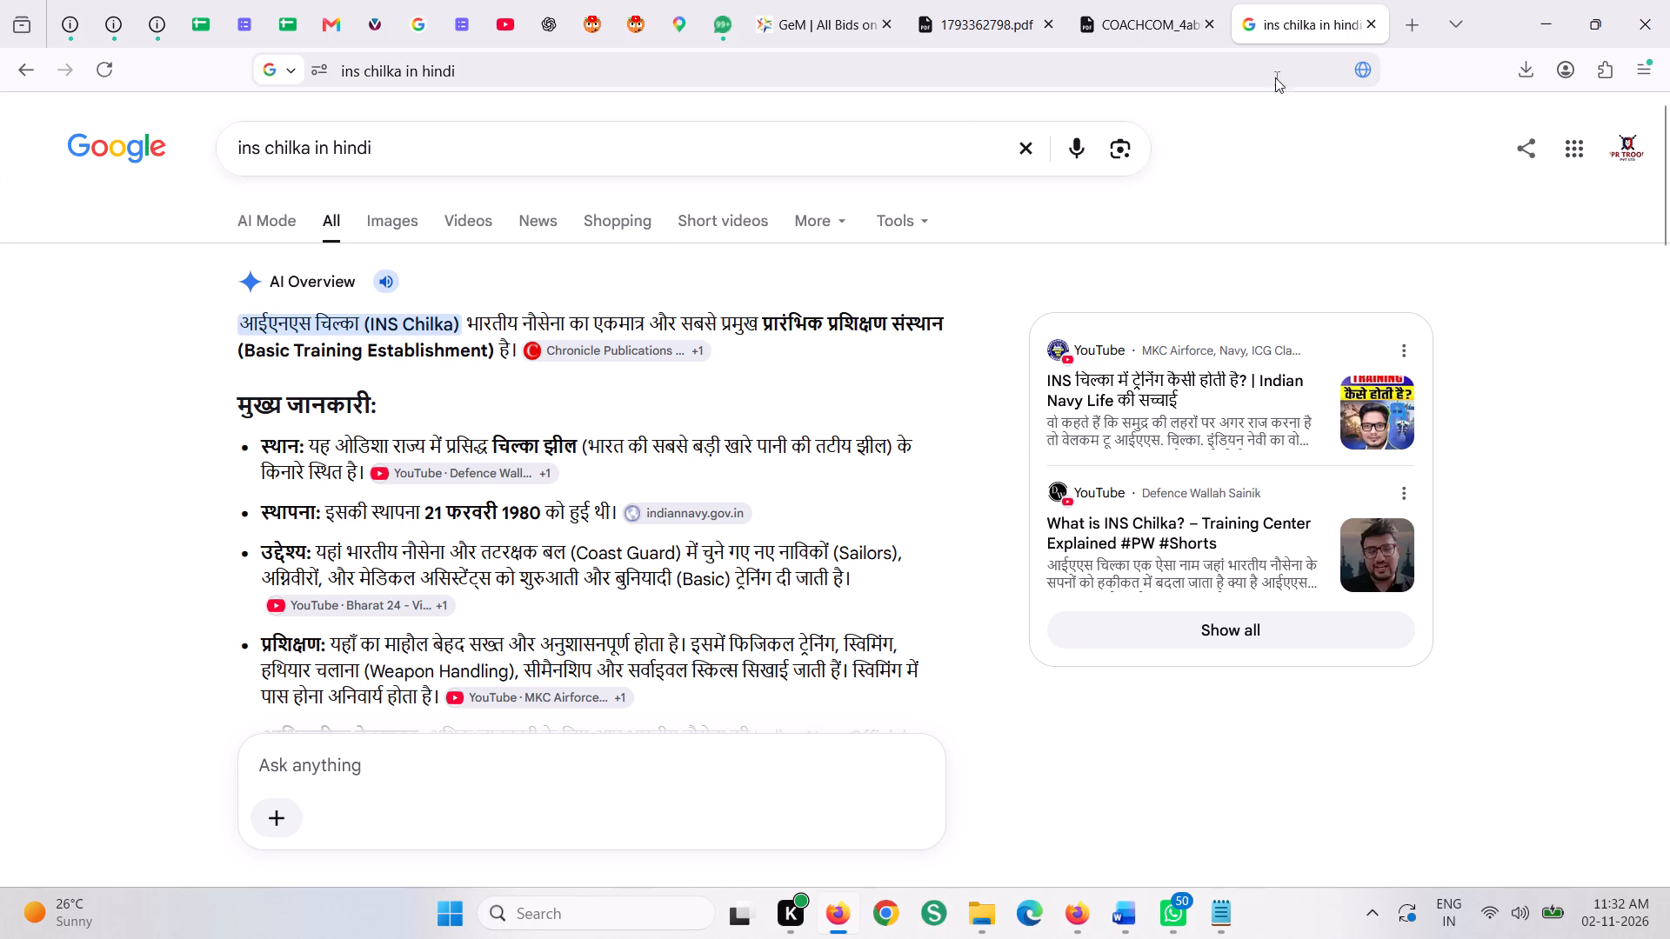
{"action": "left_click", "coordinate": [1323, 0]}
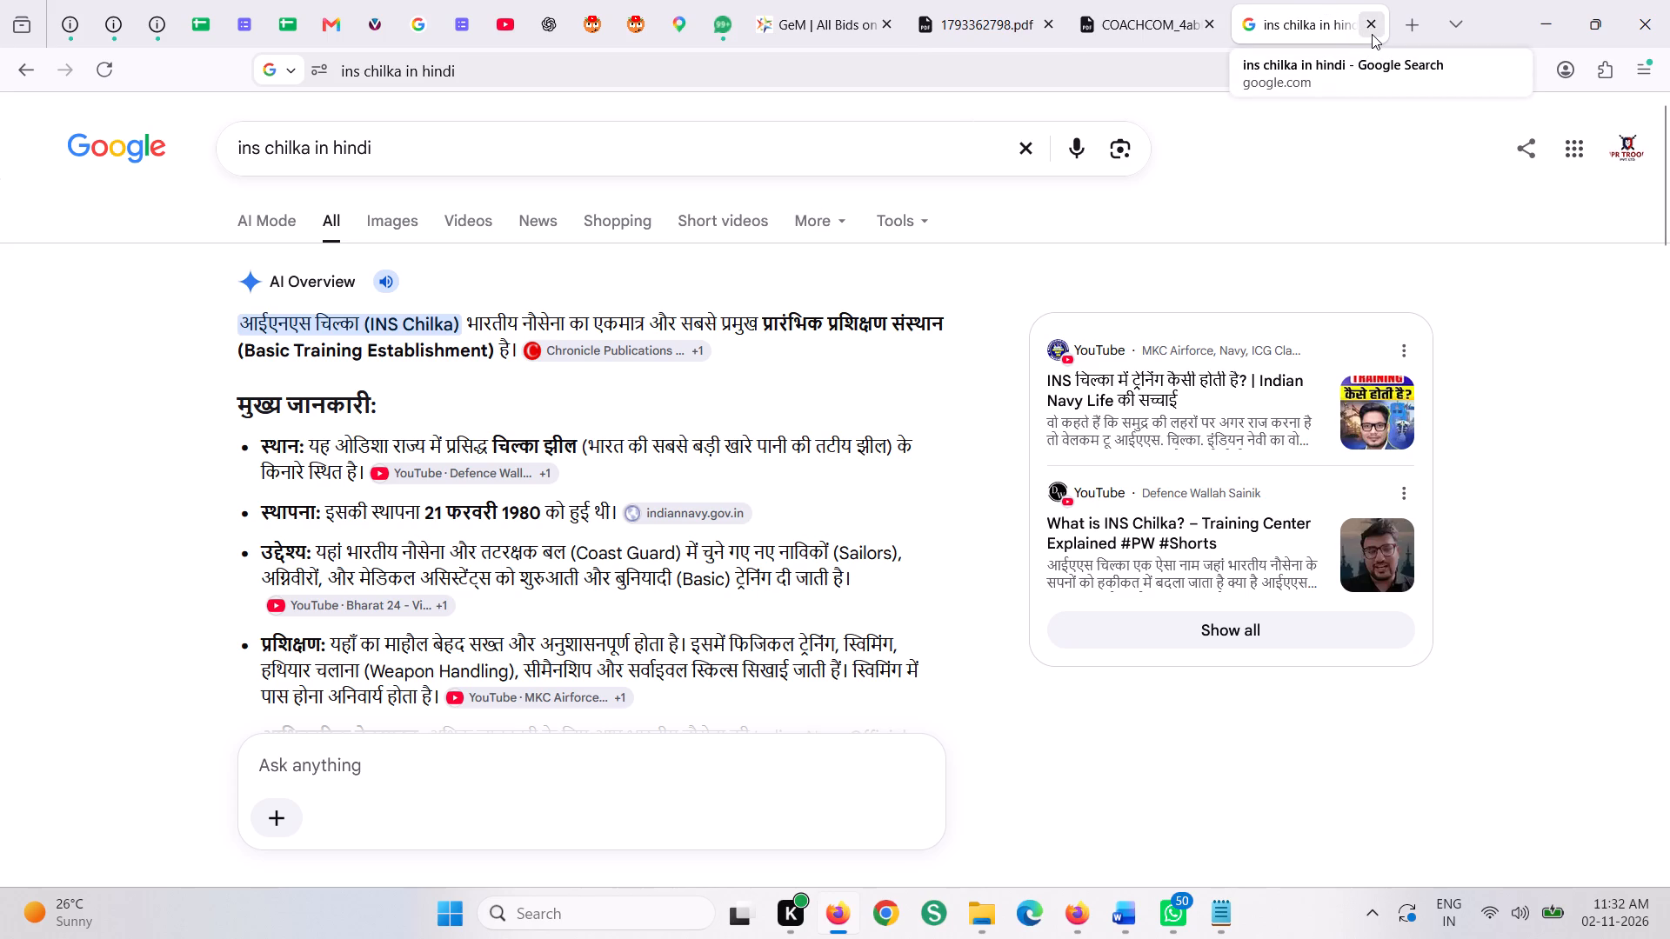
{"action": "left_click", "coordinate": [1372, 34]}
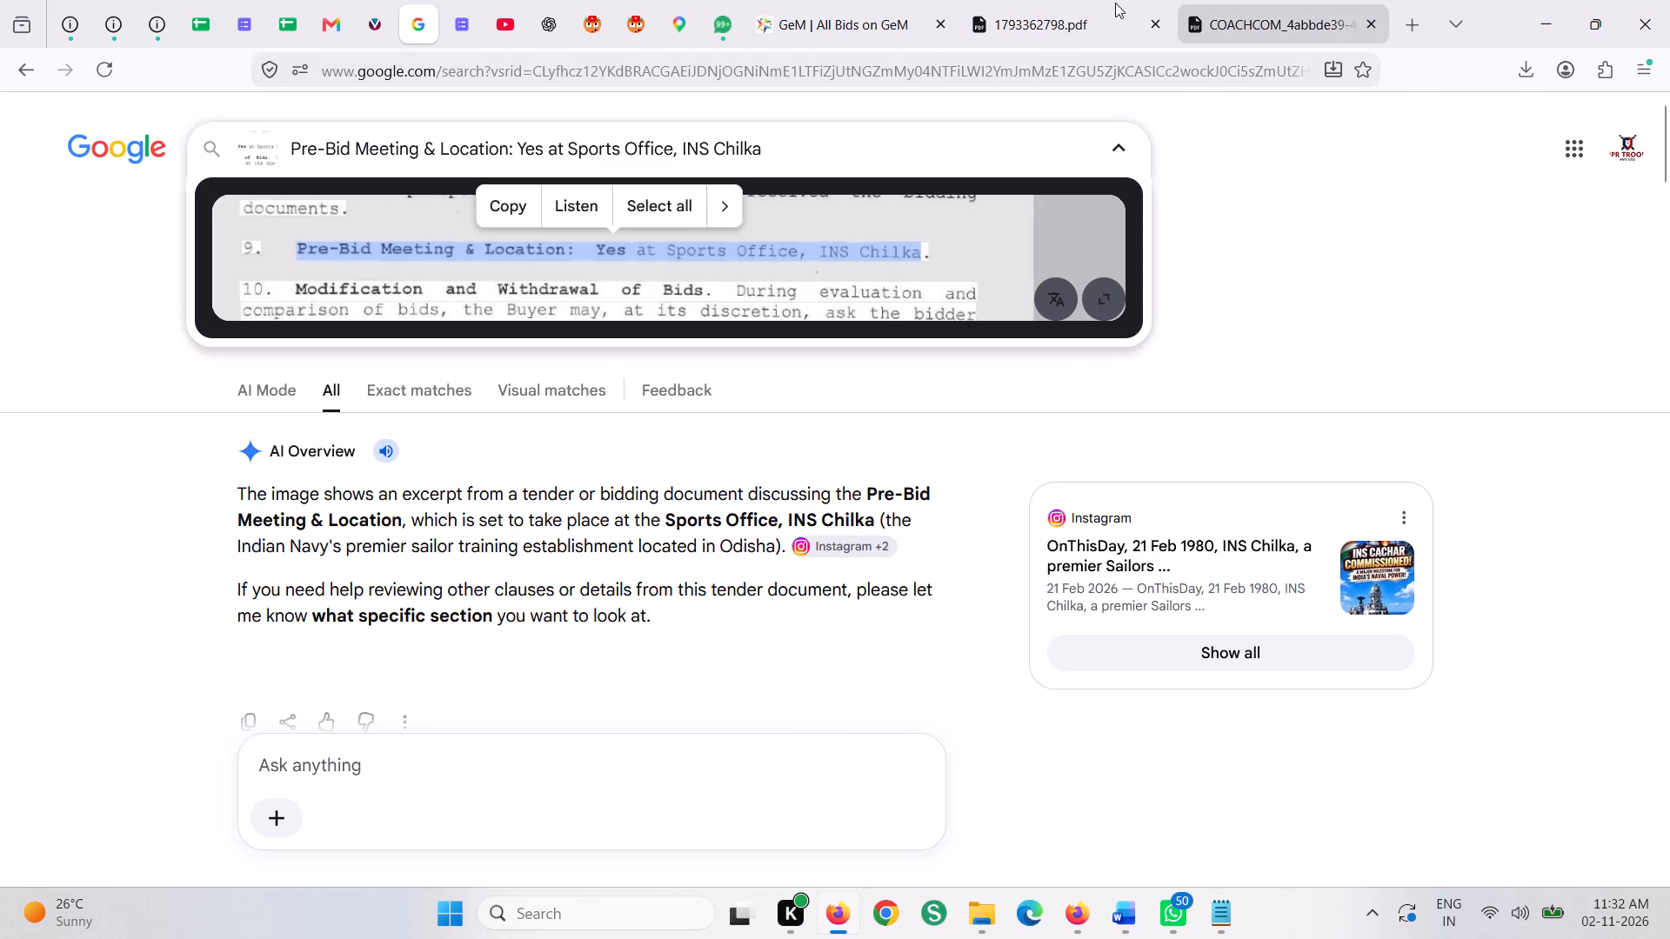
Go back through the RFP document 1793362798.pdf to page 3 and examine the Part I General Information clauses, including Pre-Bid Meeting & Location.
{"action": "left_click", "coordinate": [1067, 0]}
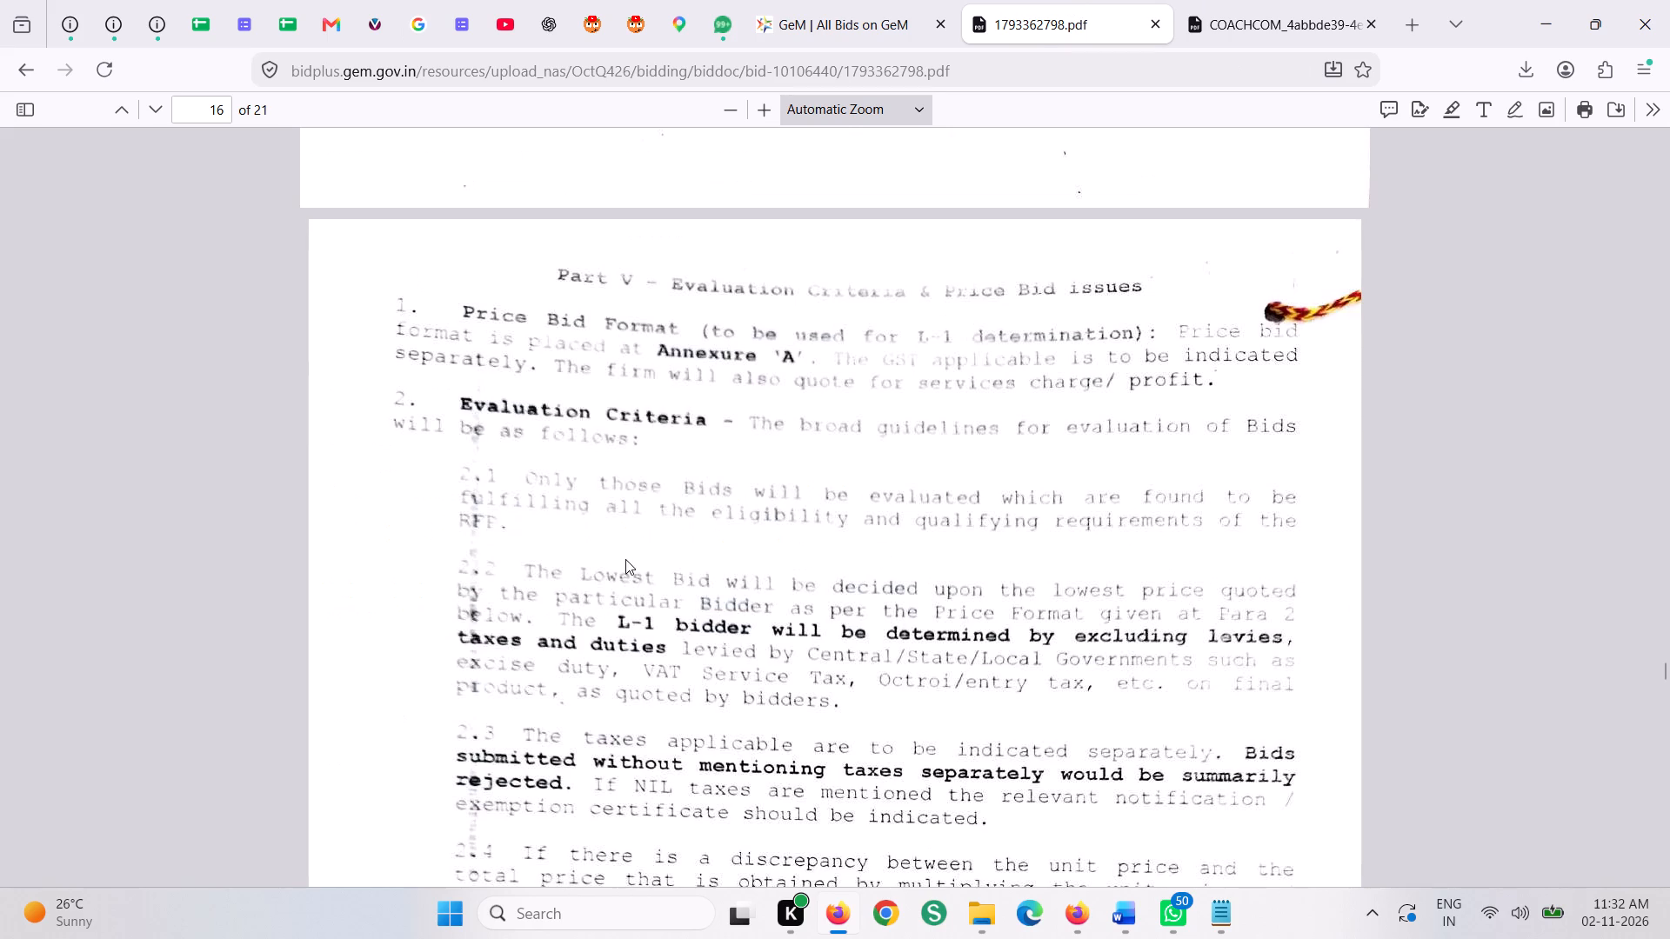
{"action": "scroll", "coordinate": [737, 548], "scroll_direction": "up", "scroll_amount": 1, "text": "ctrl"}
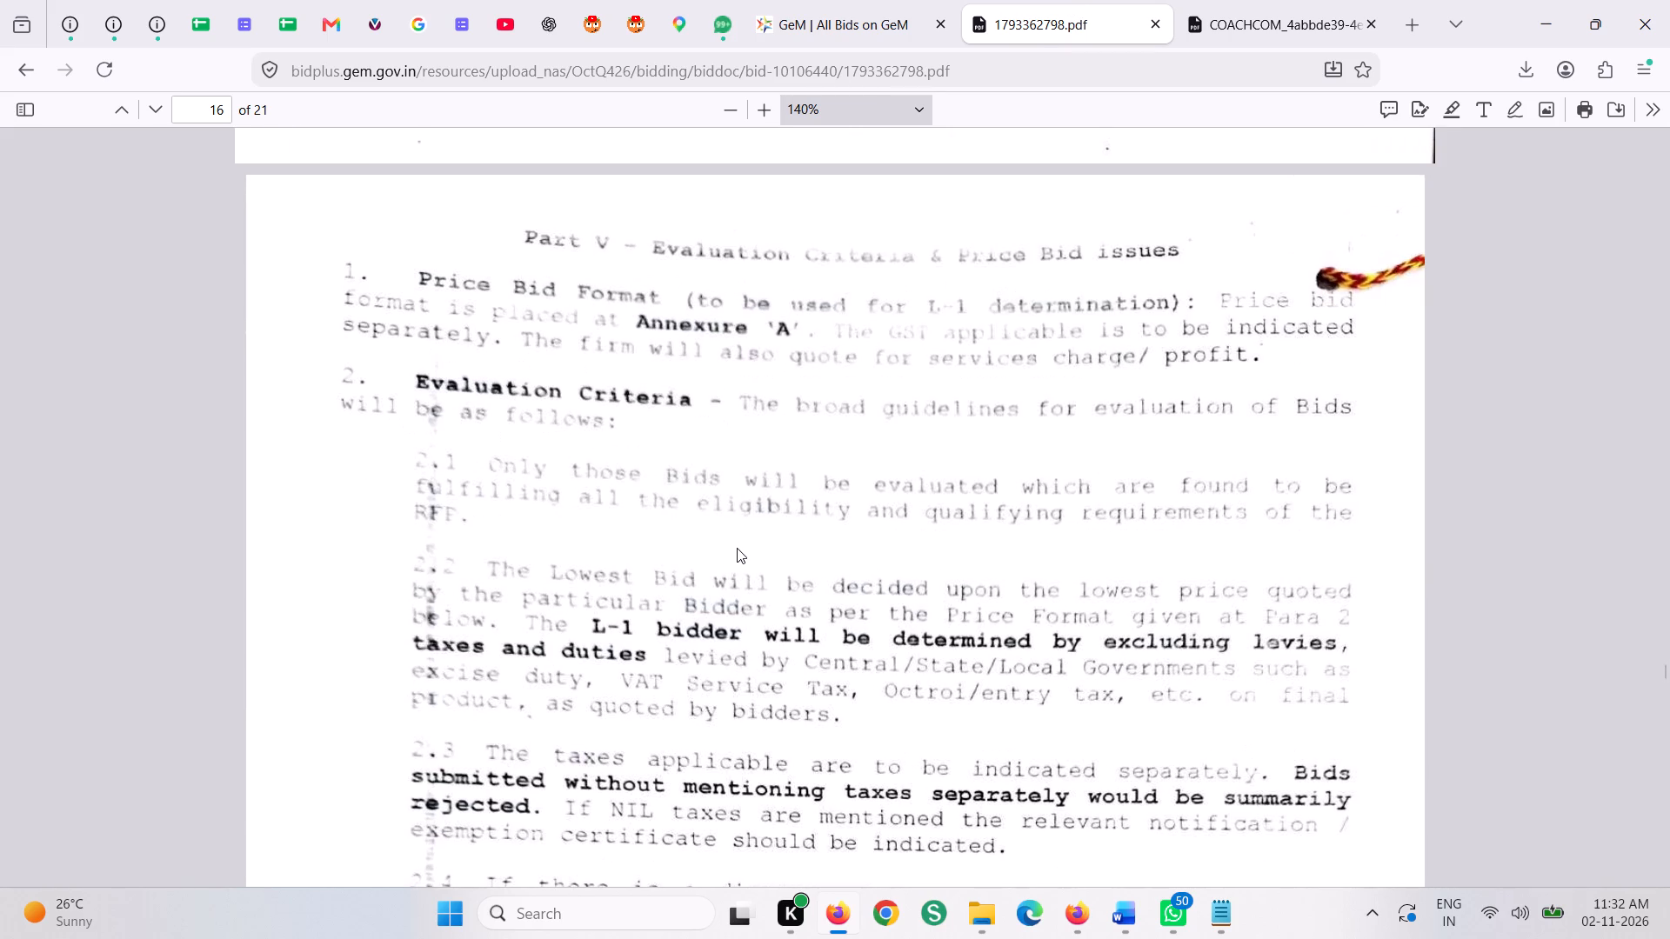
{"action": "scroll", "coordinate": [737, 548], "scroll_direction": "up", "scroll_amount": 3}
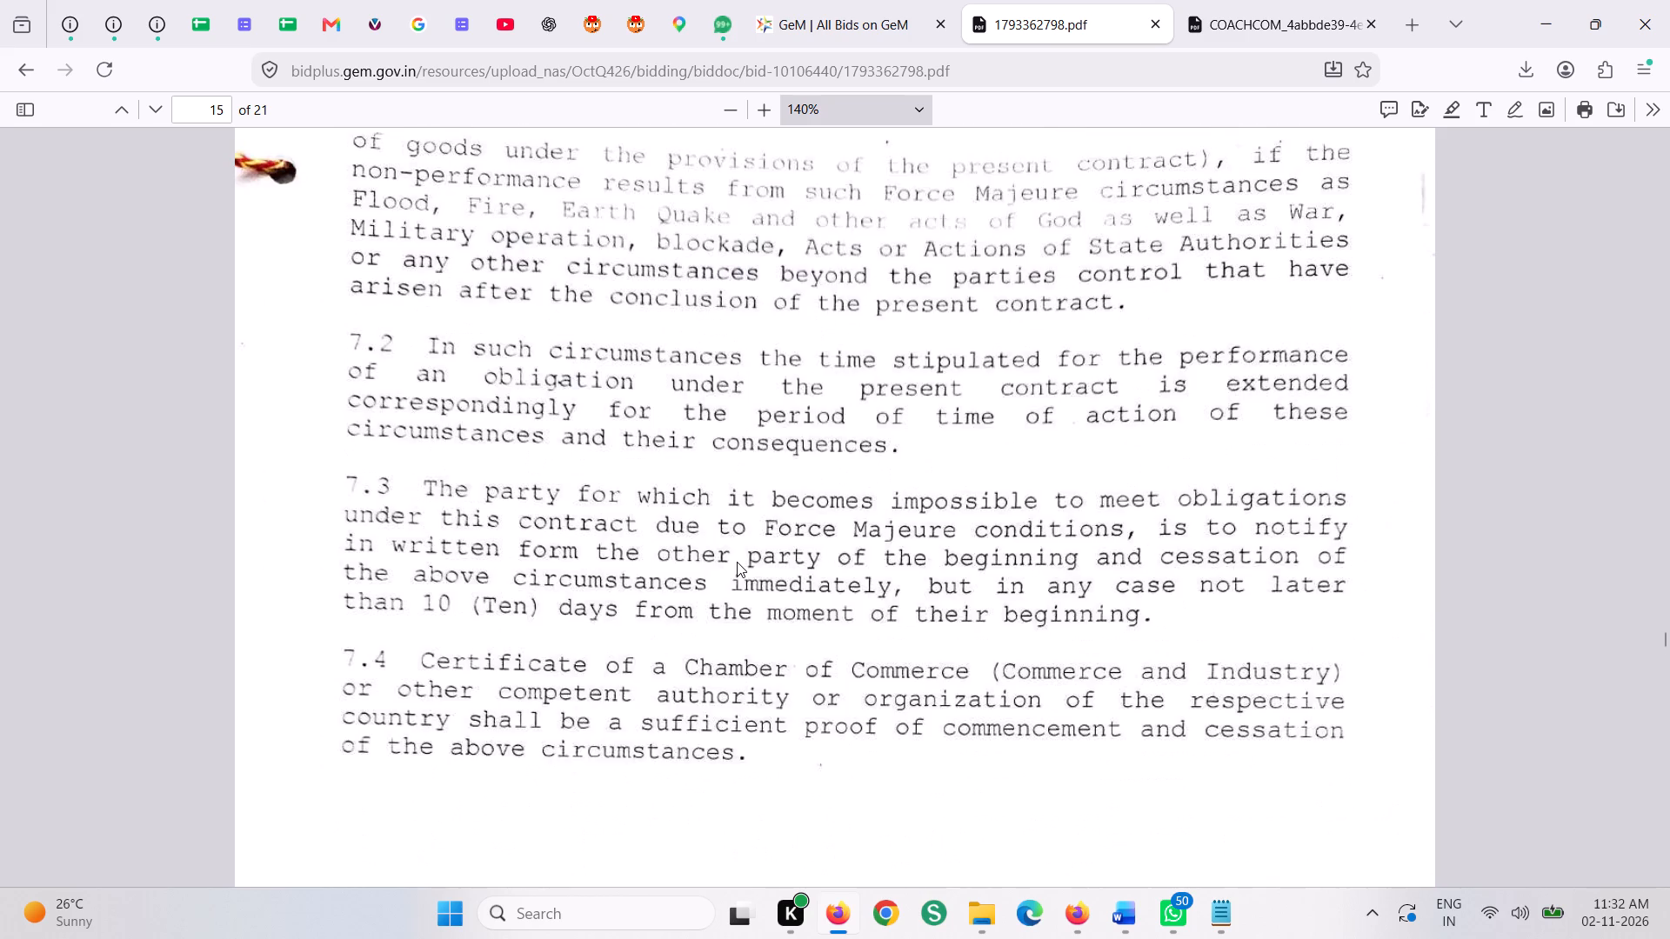
{"action": "scroll", "coordinate": [737, 562], "scroll_direction": "up", "scroll_amount": 10}
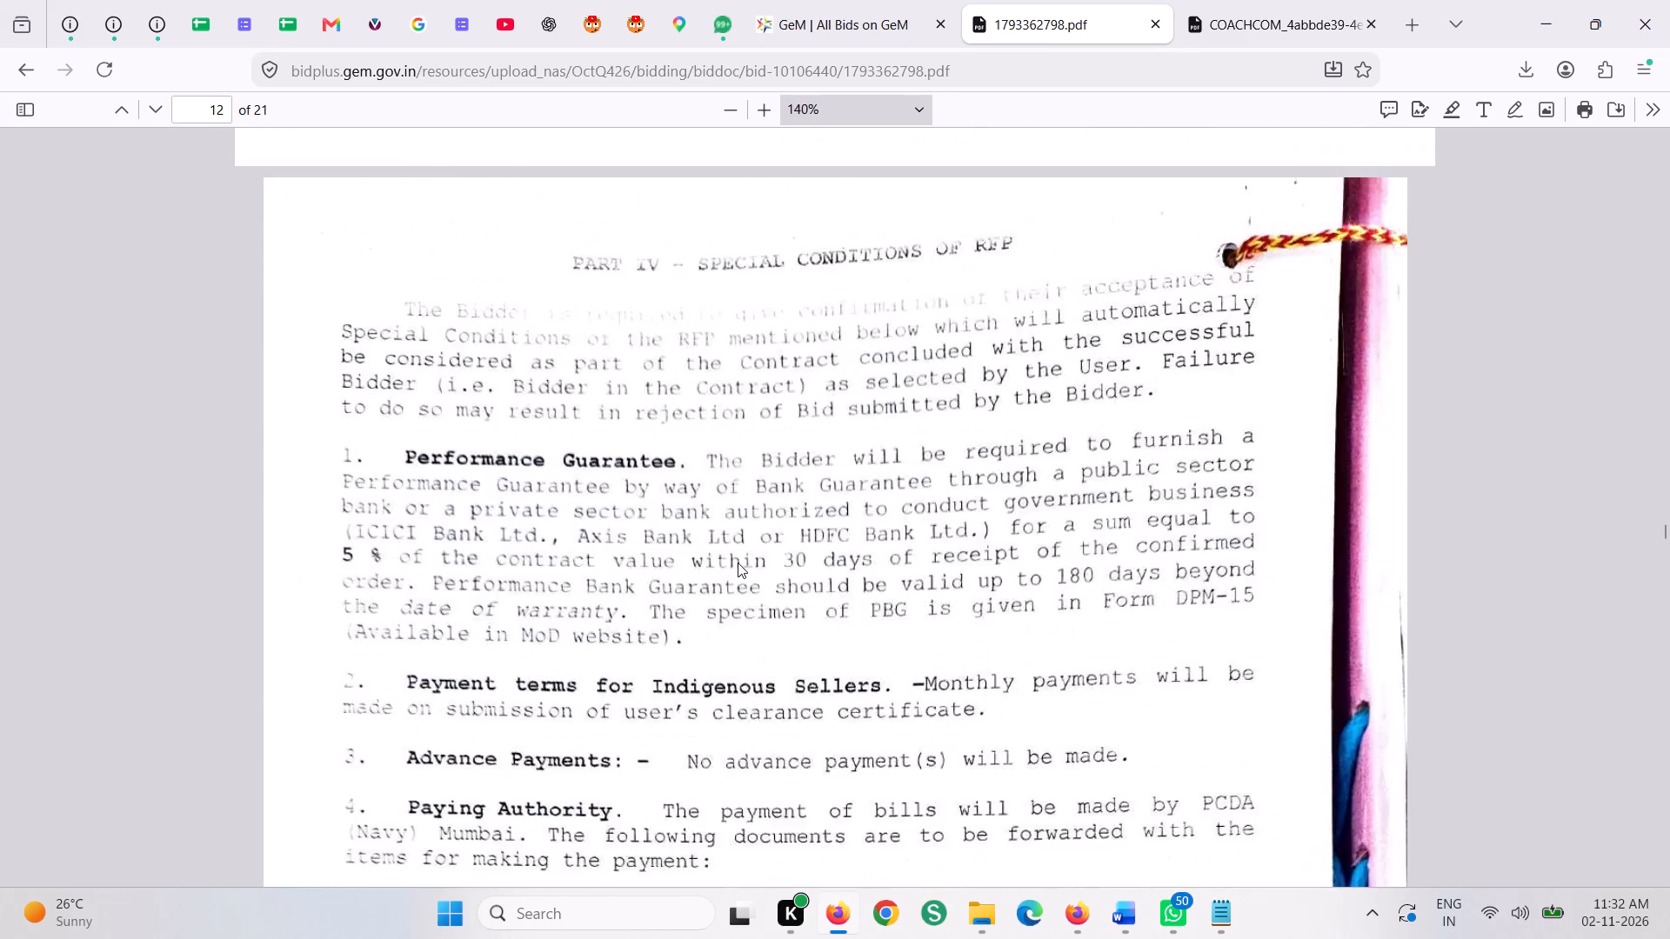
{"action": "scroll", "coordinate": [738, 563], "scroll_direction": "up", "scroll_amount": 6}
{"action": "scroll", "coordinate": [738, 563], "scroll_direction": "up", "scroll_amount": 18}
{"action": "scroll", "coordinate": [738, 563], "scroll_direction": "up", "scroll_amount": 6}
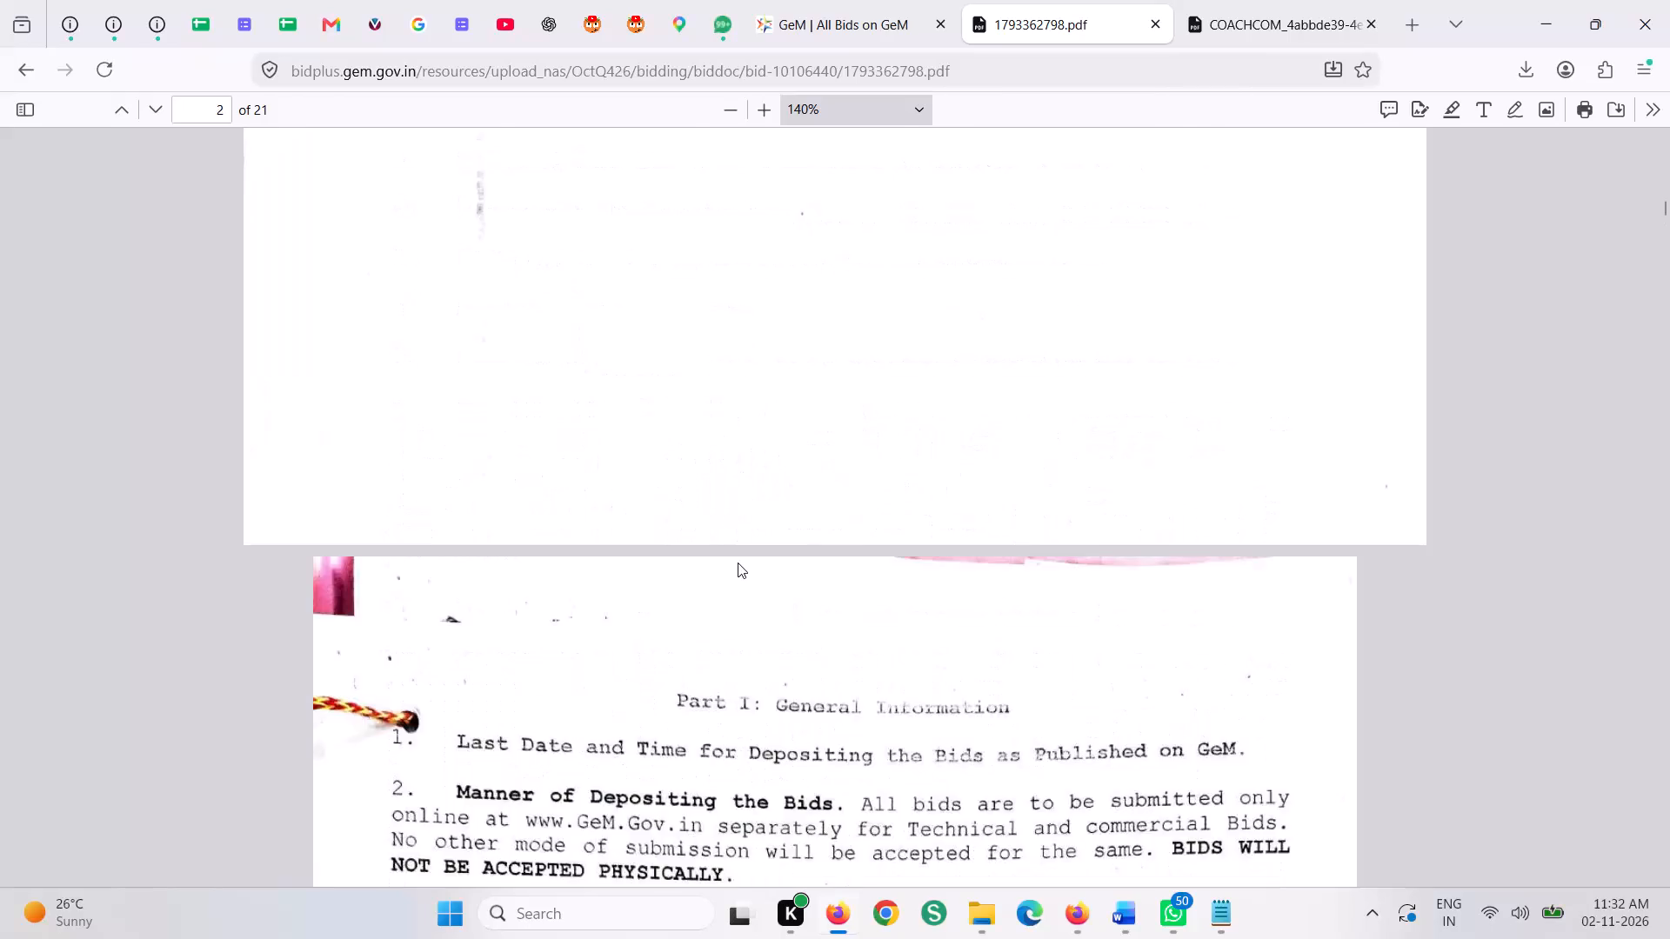
{"action": "scroll", "coordinate": [738, 563], "scroll_direction": "up", "scroll_amount": 14}
{"action": "scroll", "coordinate": [738, 563], "scroll_direction": "down", "scroll_amount": 2}
{"action": "scroll", "coordinate": [857, 595], "scroll_direction": "down", "scroll_amount": 1}
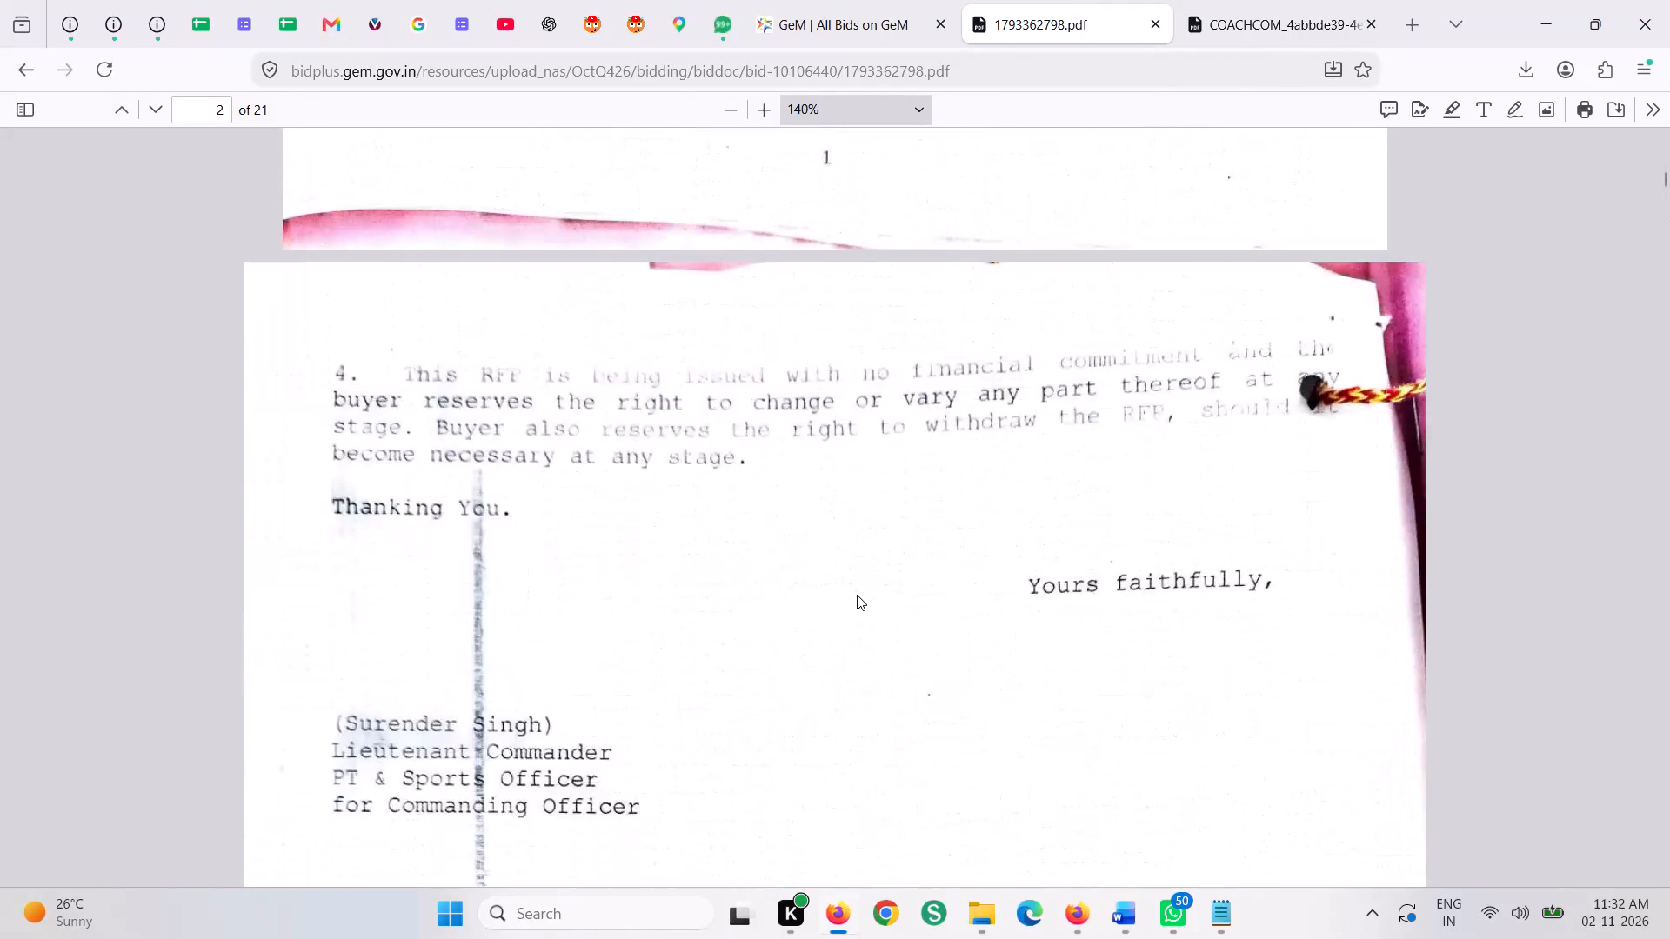
{"action": "scroll", "coordinate": [857, 595], "scroll_direction": "down", "scroll_amount": 4}
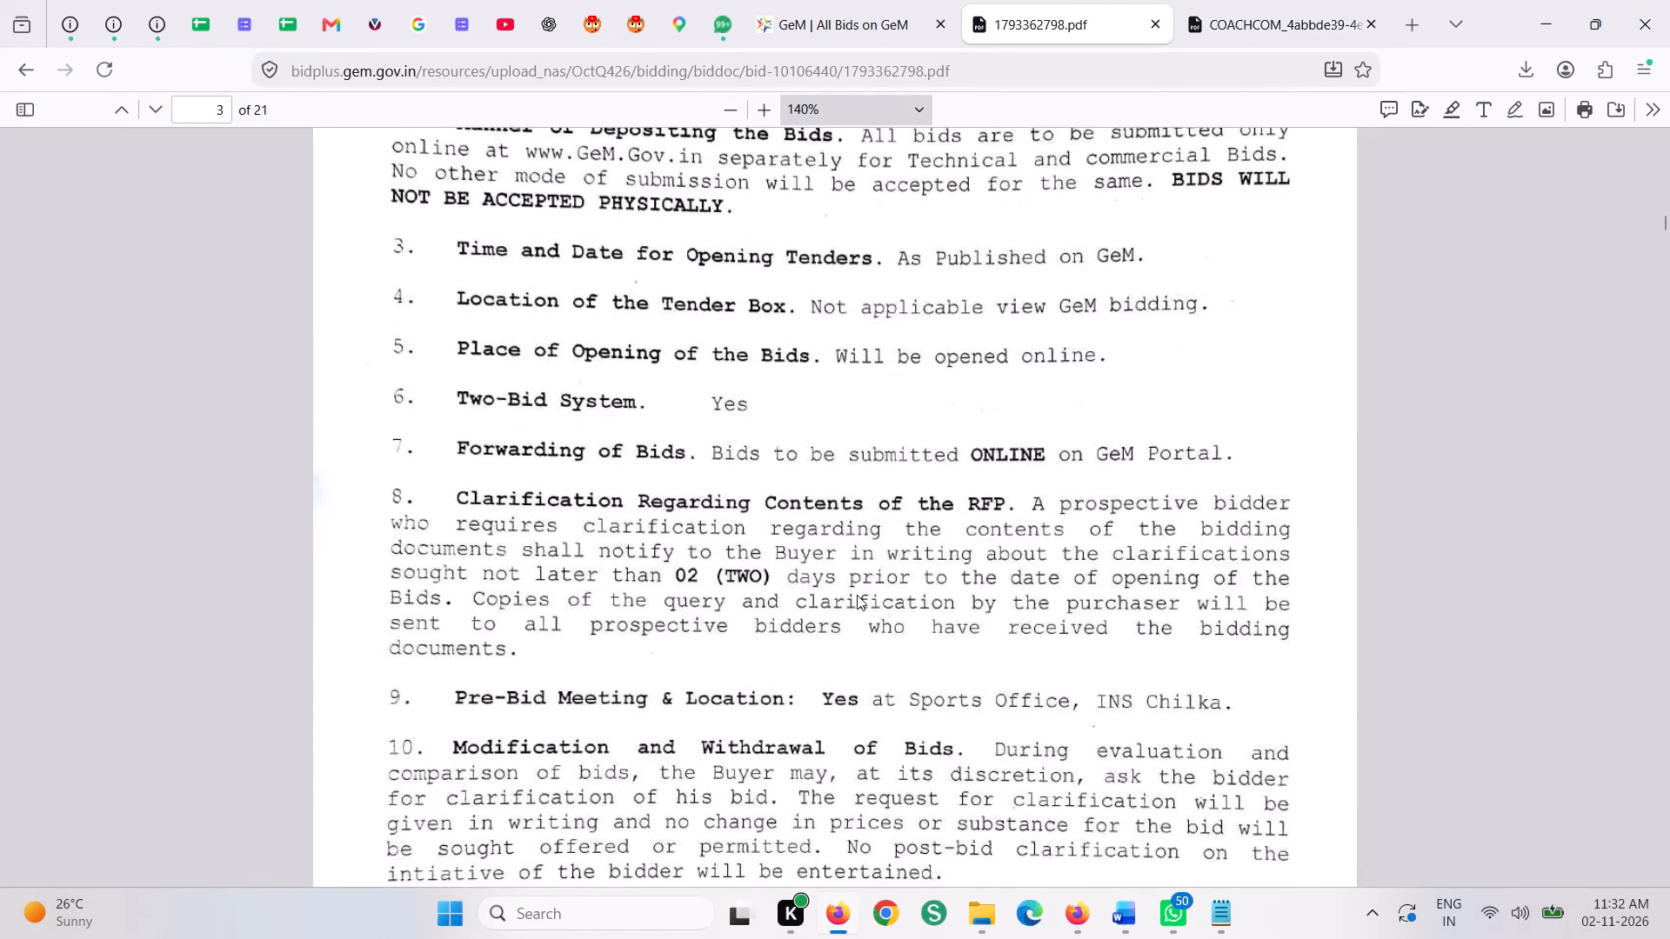
{"action": "scroll", "coordinate": [857, 595], "scroll_direction": "up", "scroll_amount": 1}
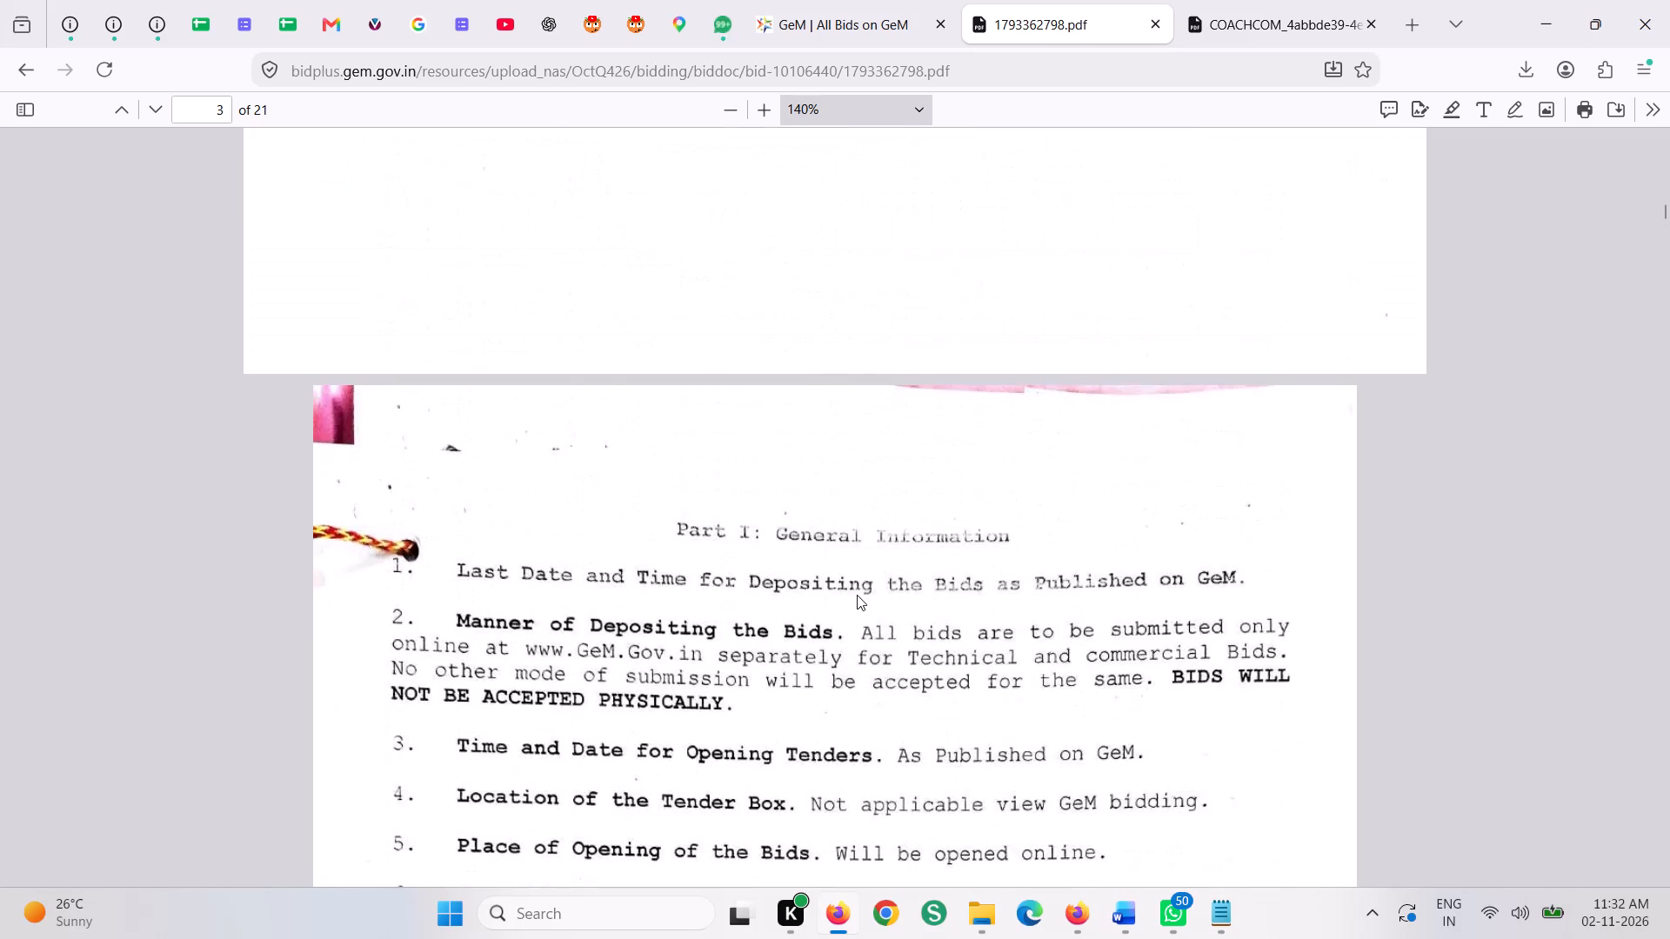
{"action": "scroll", "coordinate": [857, 595], "scroll_direction": "down", "scroll_amount": 2}
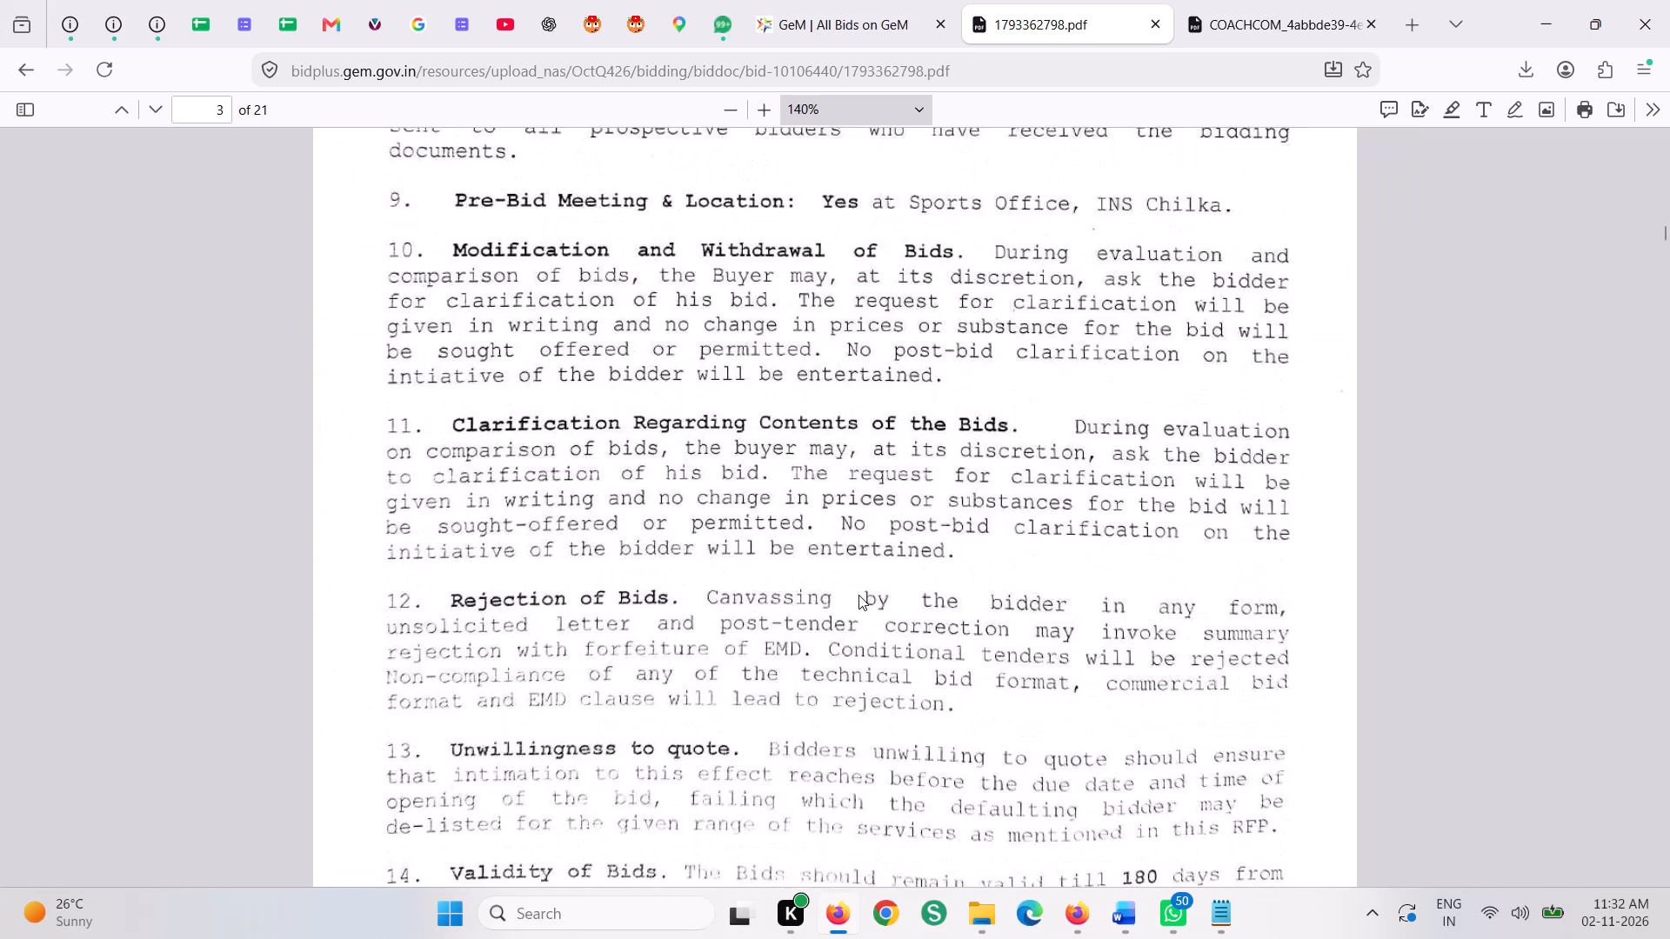
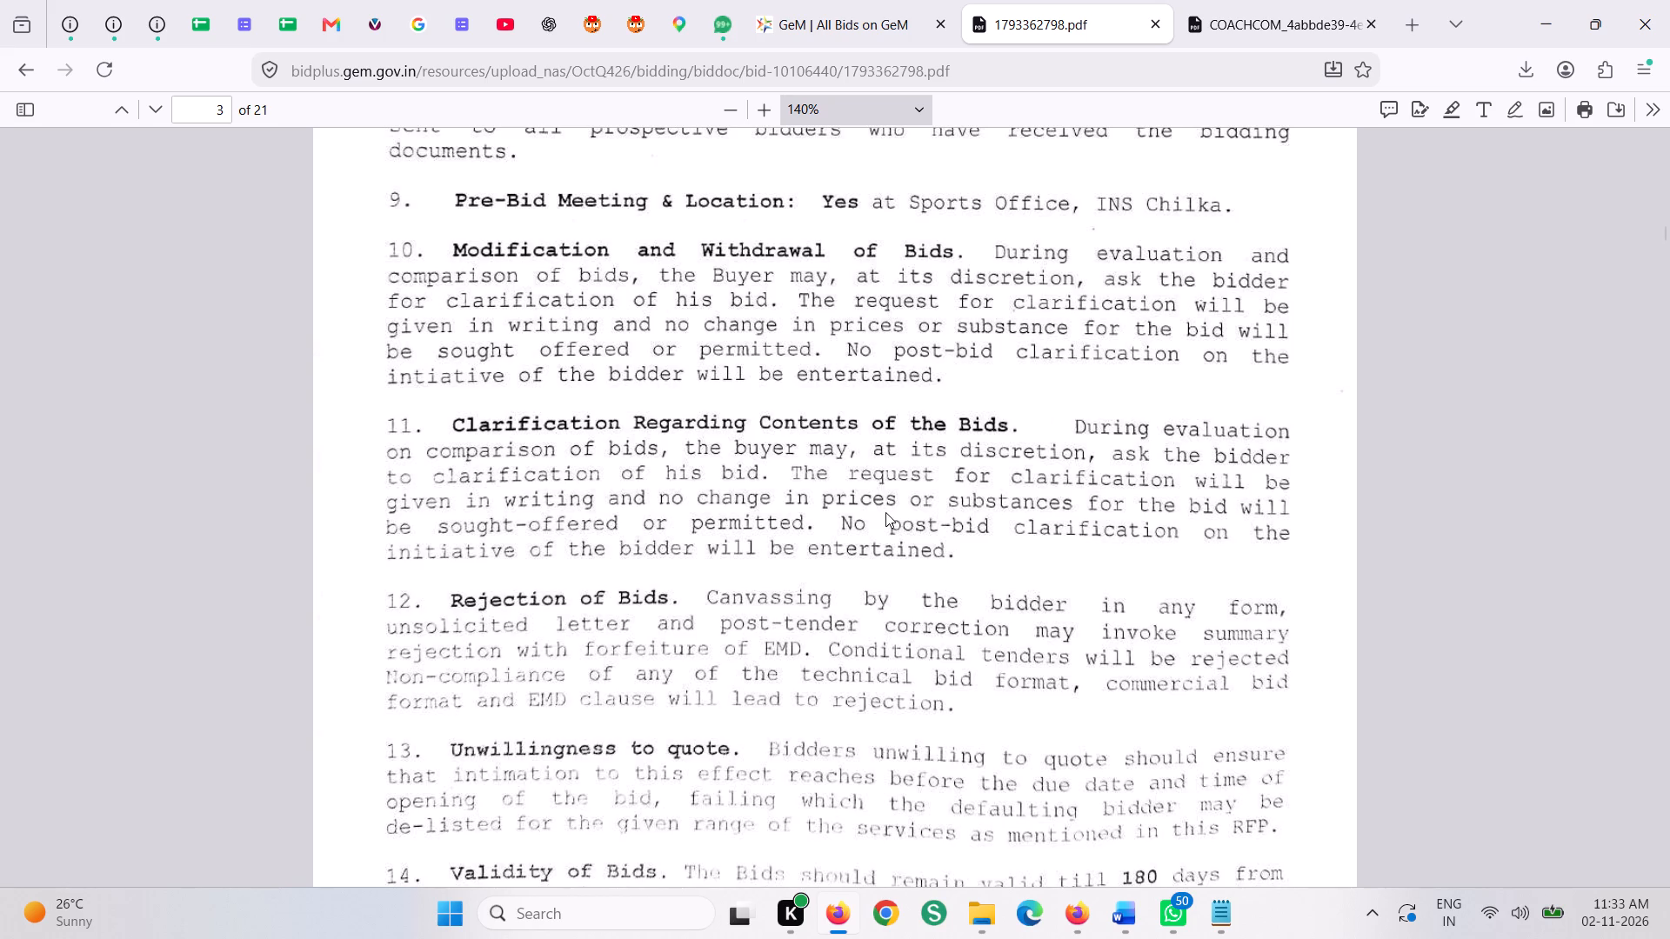
Read through the RFP document 1793362798.pdf from page 3 to the Inspection and Consignee Details clauses on page 7.
{"action": "scroll", "coordinate": [838, 505], "scroll_direction": "down", "scroll_amount": 1}
{"action": "scroll", "coordinate": [852, 505], "scroll_direction": "up", "scroll_amount": 2}
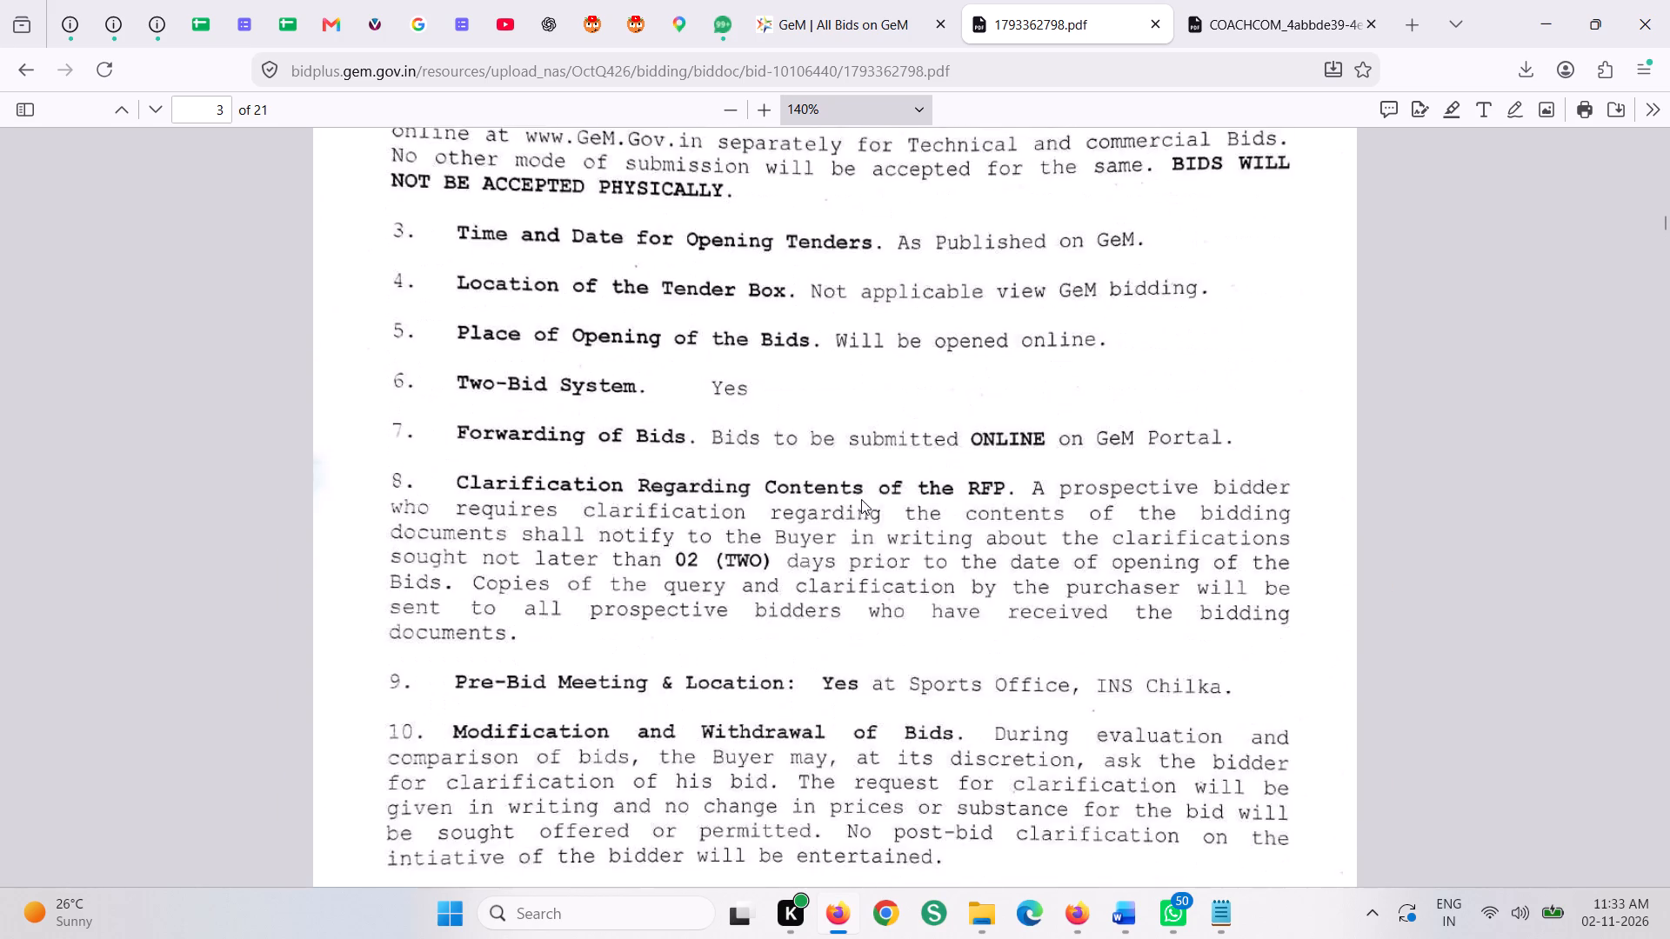
{"action": "scroll", "coordinate": [849, 478], "scroll_direction": "down", "scroll_amount": 1}
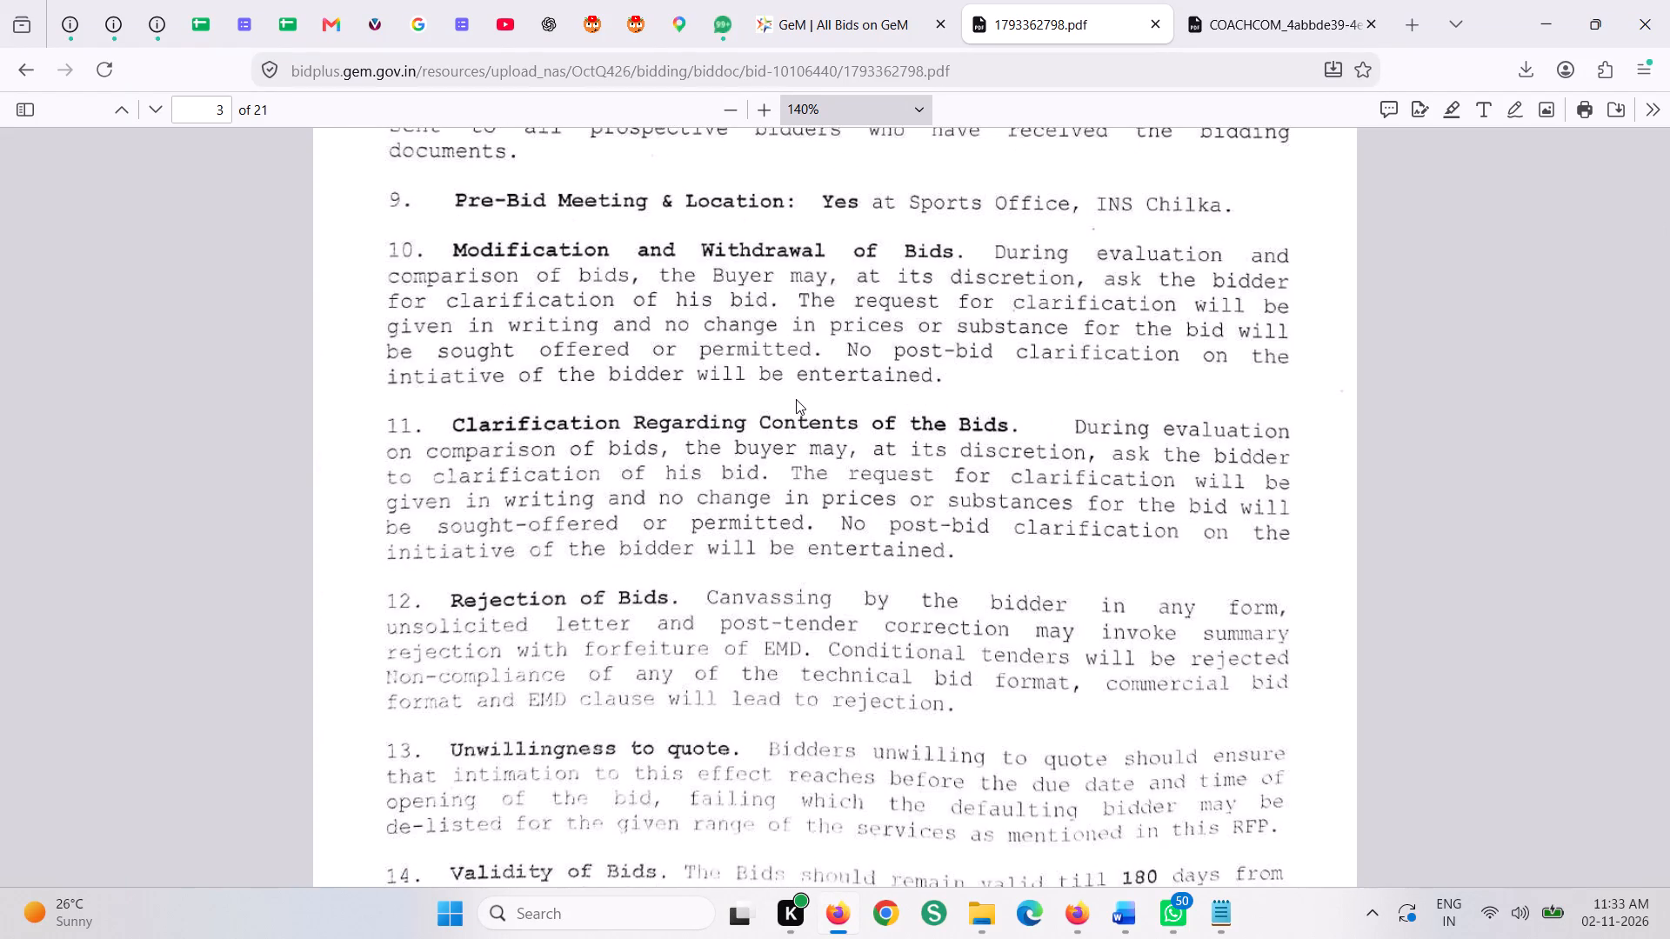
{"action": "scroll", "coordinate": [802, 392], "scroll_direction": "down", "scroll_amount": 1}
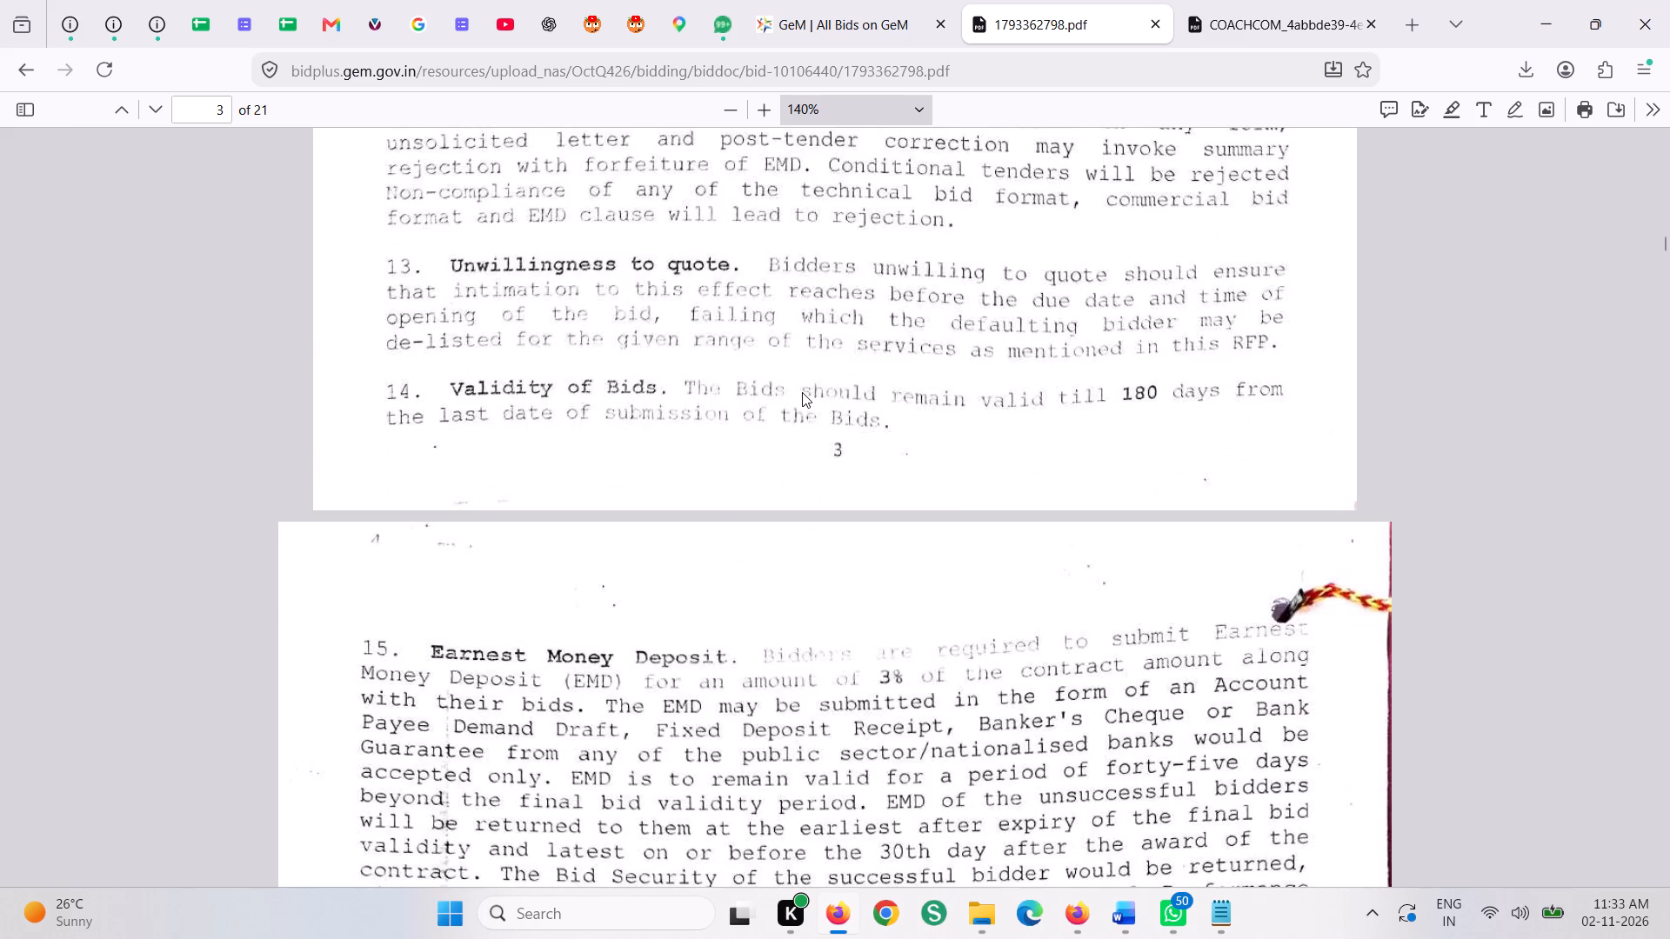
{"action": "scroll", "coordinate": [798, 387], "scroll_direction": "down", "scroll_amount": 1}
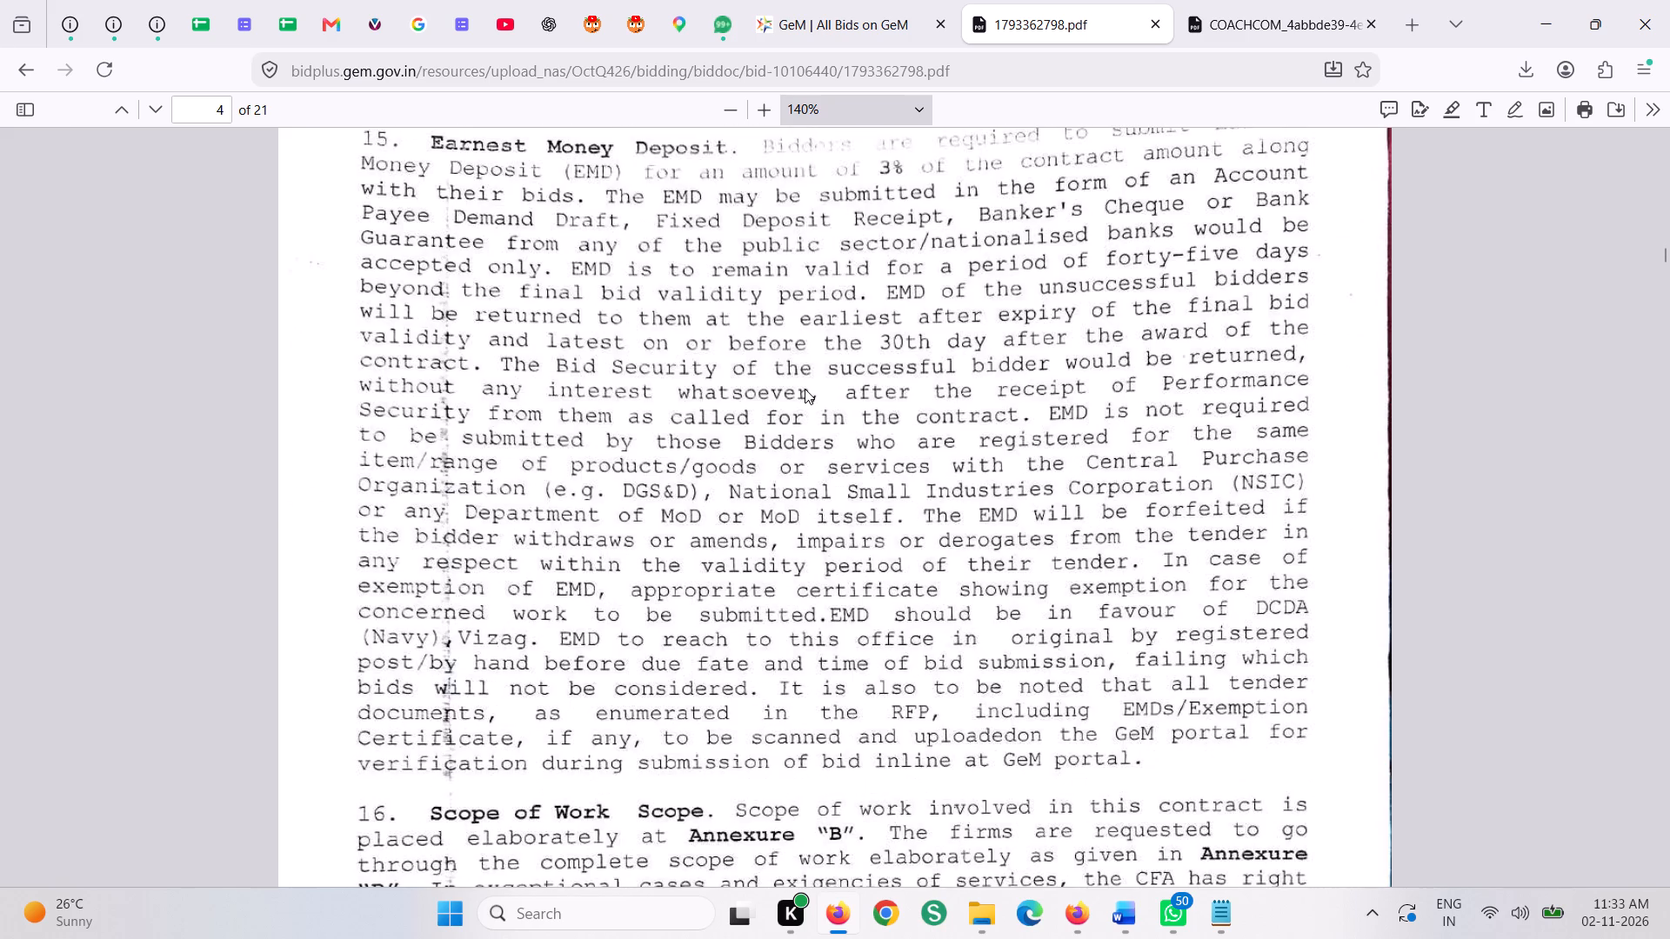
{"action": "scroll", "coordinate": [805, 389], "scroll_direction": "down", "scroll_amount": 2}
{"action": "scroll", "coordinate": [810, 390], "scroll_direction": "up", "scroll_amount": 1}
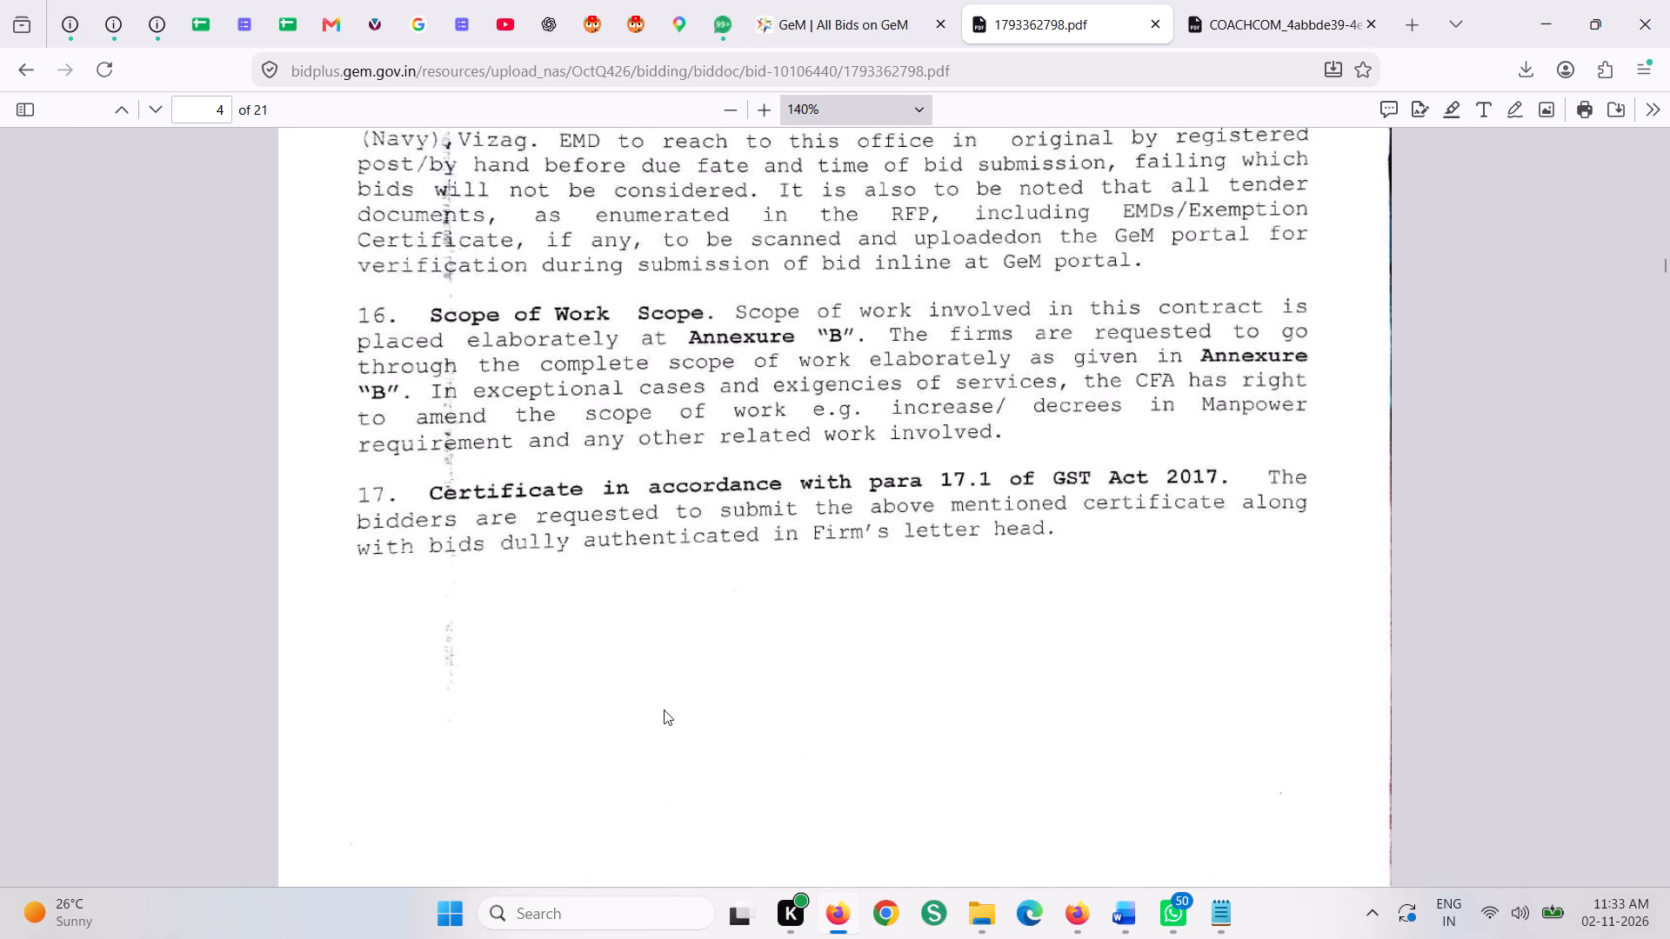
{"action": "scroll", "coordinate": [634, 720], "scroll_direction": "down", "scroll_amount": 3}
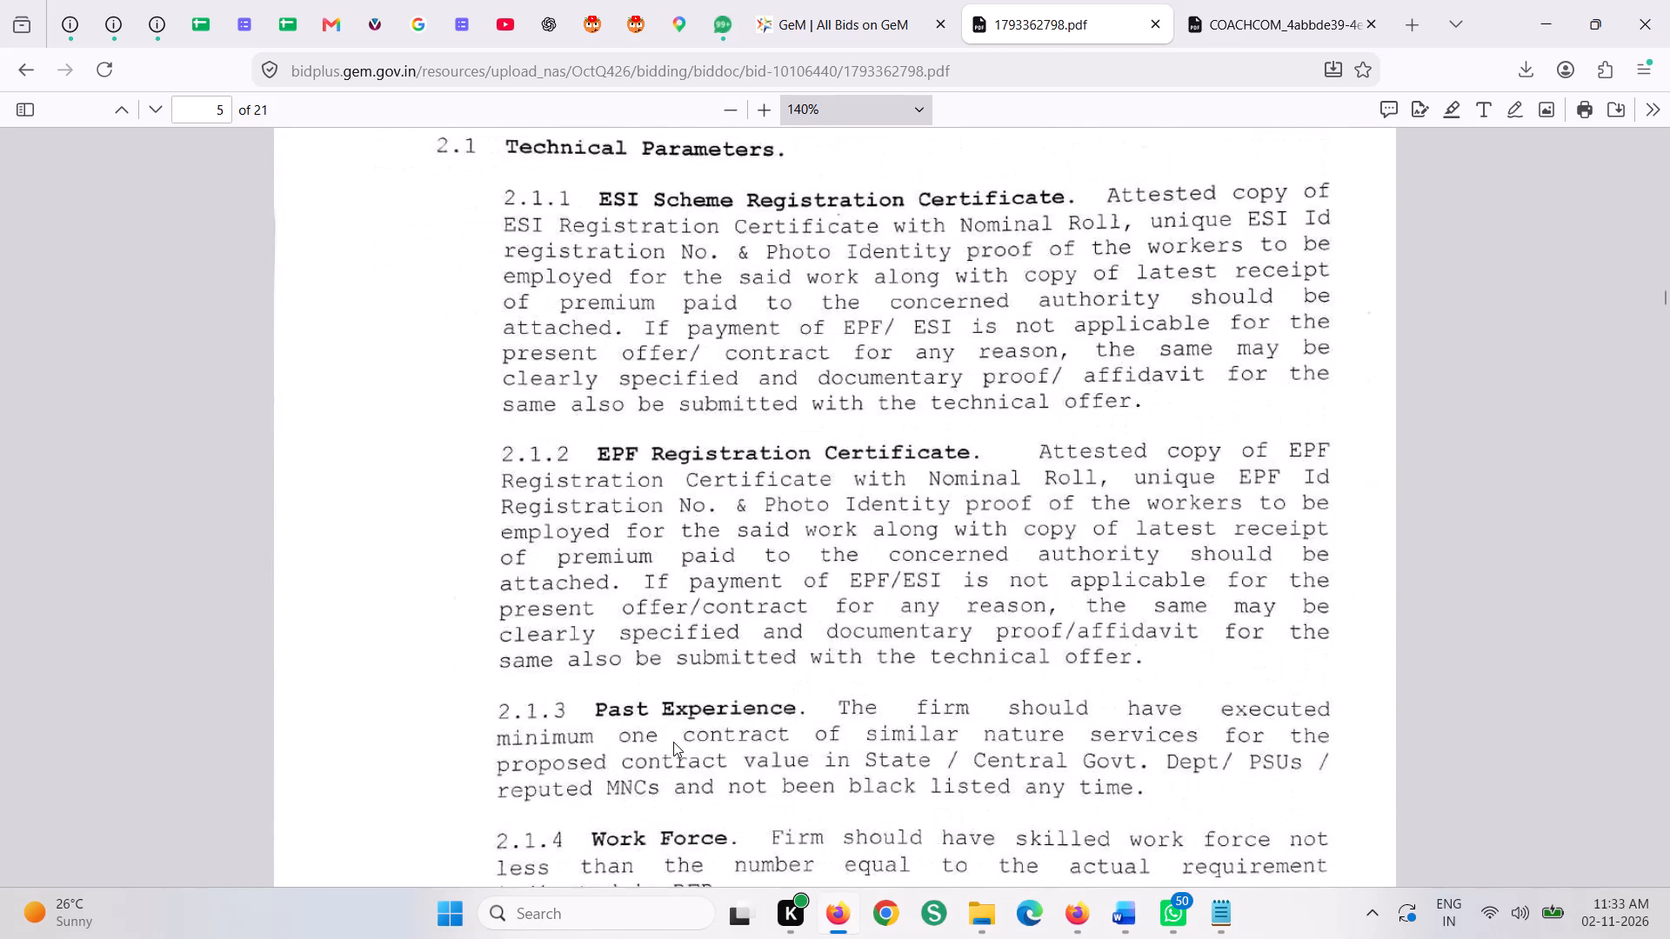
{"action": "scroll", "coordinate": [673, 742], "scroll_direction": "down", "scroll_amount": 1}
{"action": "scroll", "coordinate": [769, 767], "scroll_direction": "down", "scroll_amount": 1}
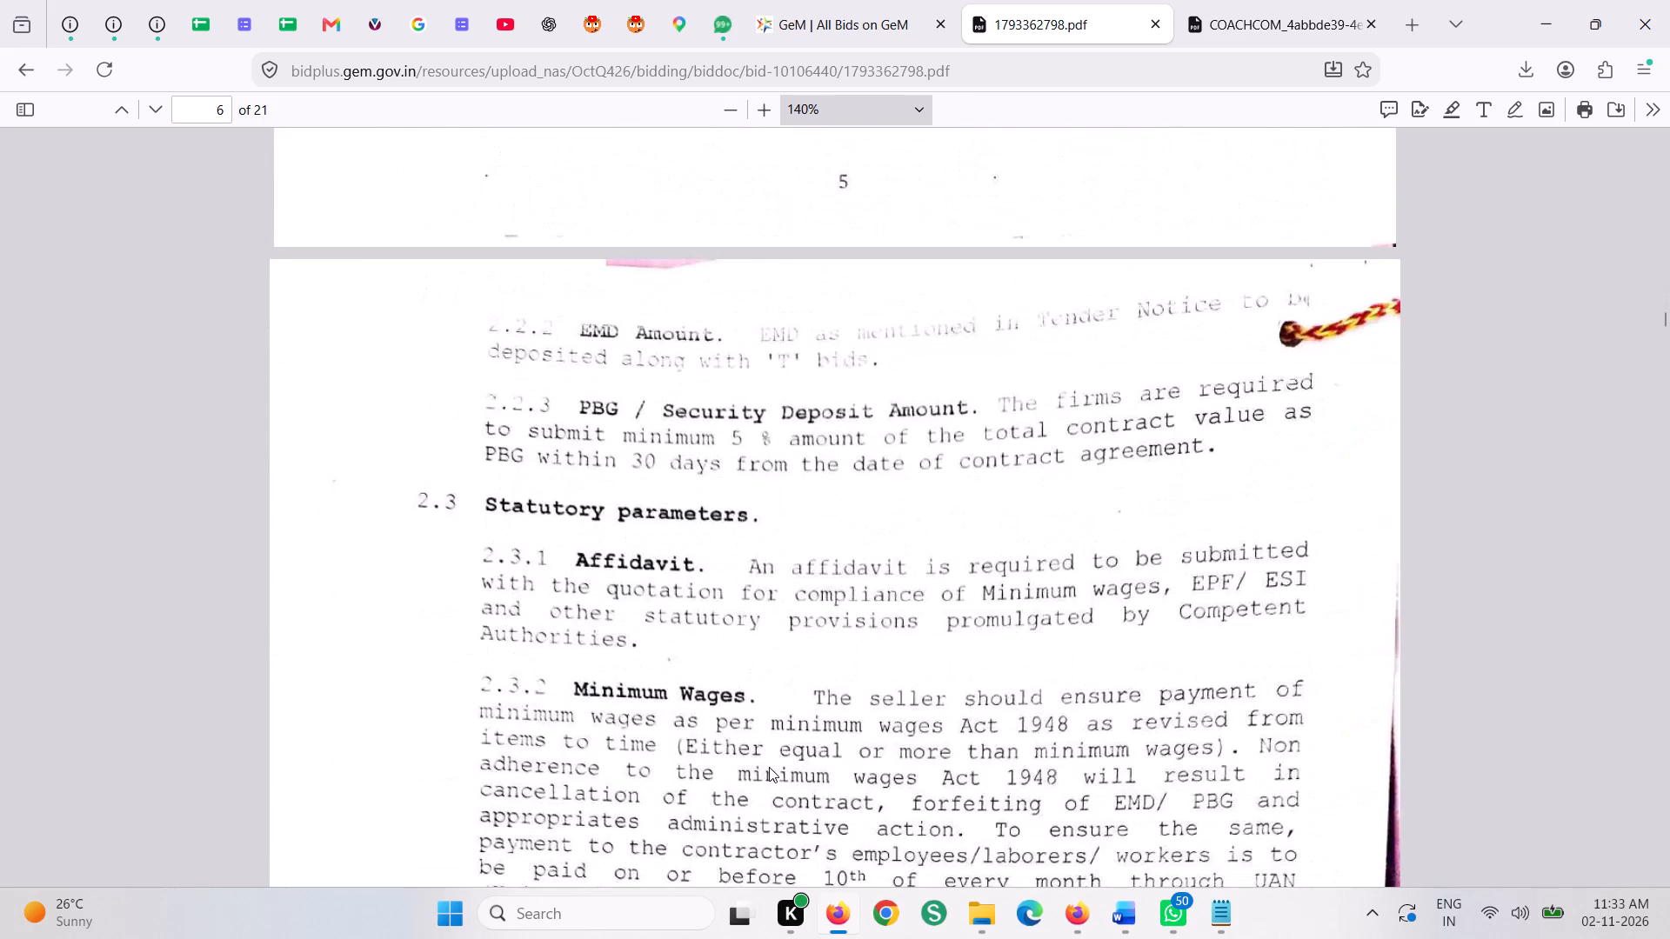
{"action": "scroll", "coordinate": [769, 767], "scroll_direction": "down", "scroll_amount": 1}
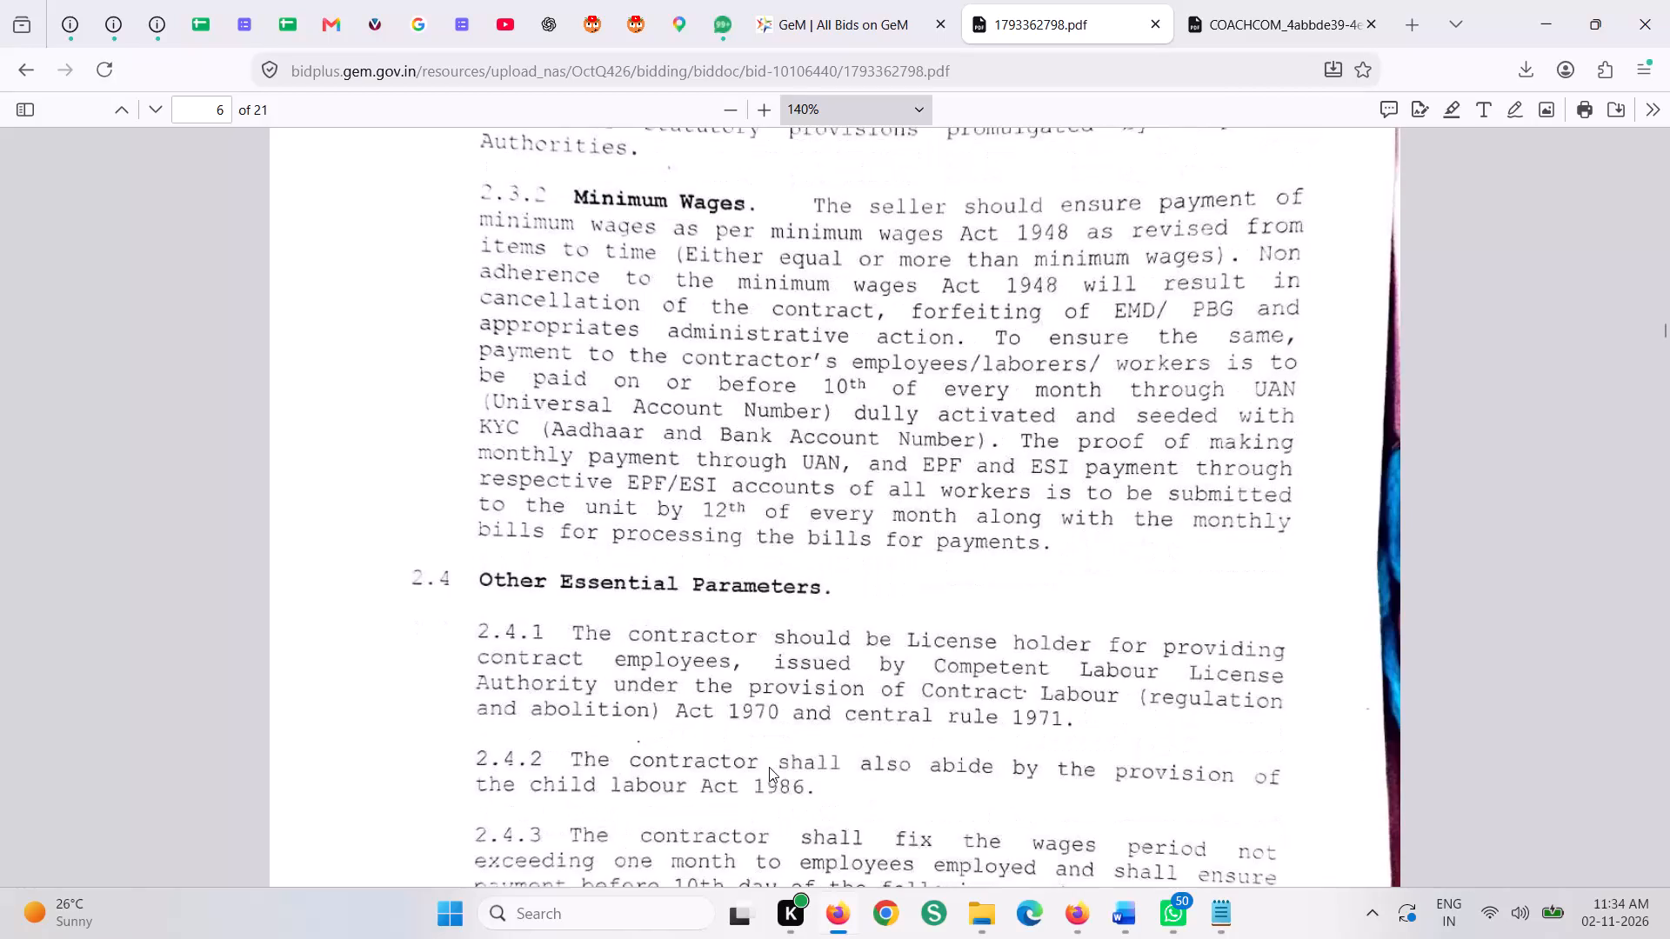
{"action": "scroll", "coordinate": [769, 767], "scroll_direction": "down", "scroll_amount": 2}
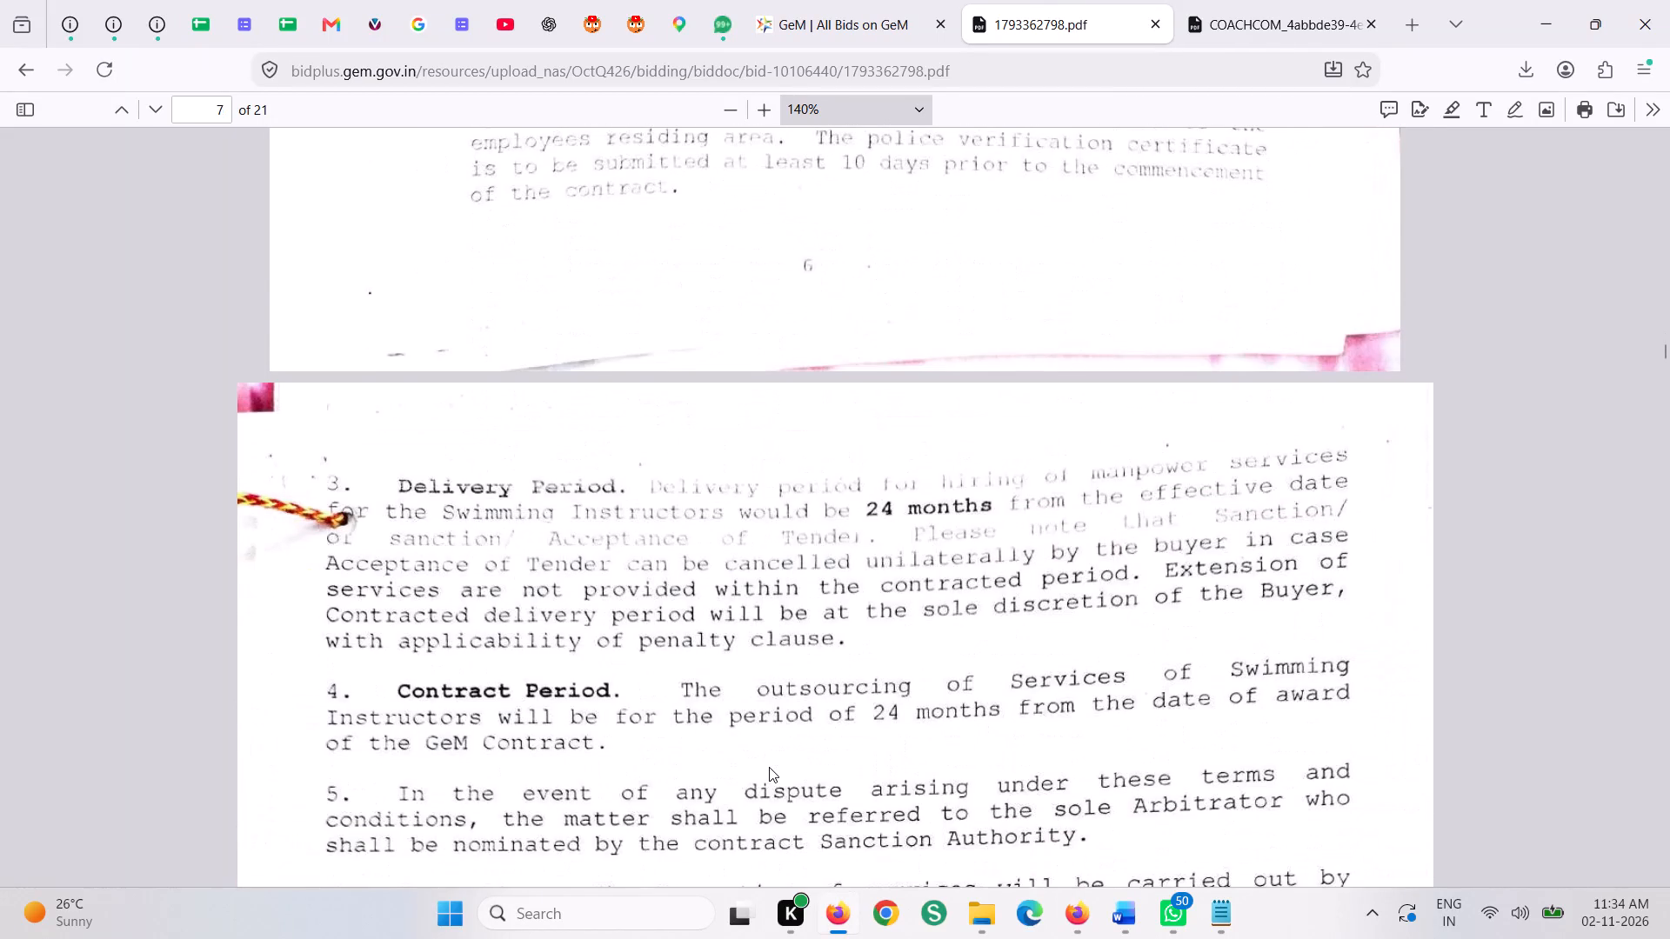
{"action": "scroll", "coordinate": [769, 767], "scroll_direction": "down", "scroll_amount": 1}
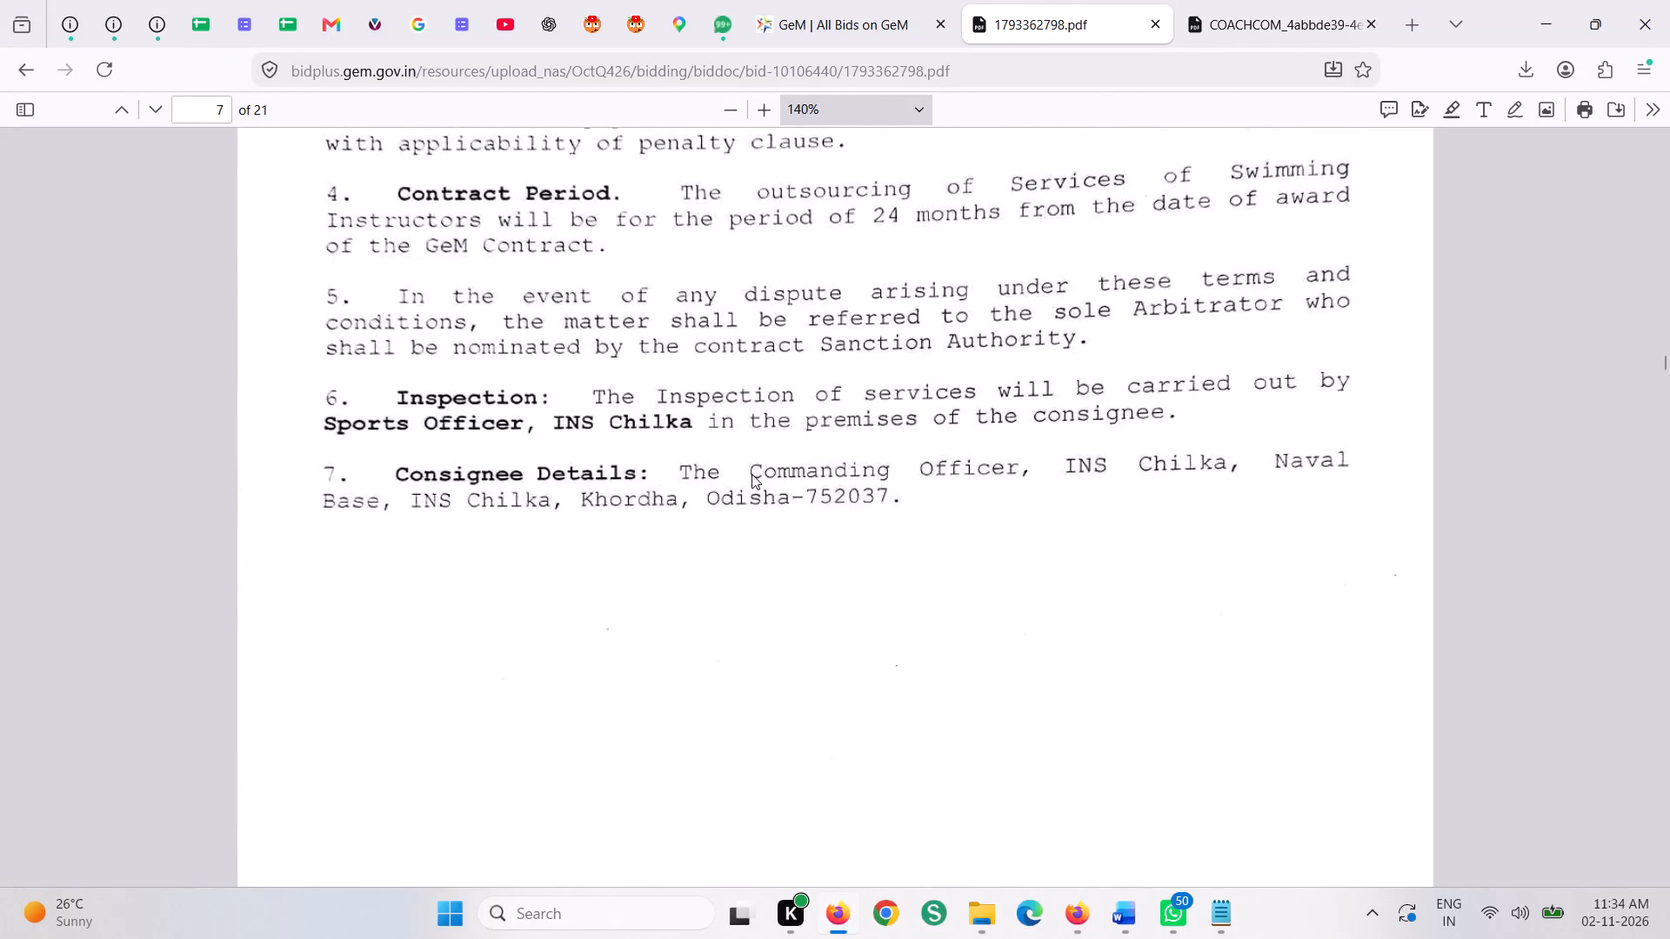
{"action": "scroll", "coordinate": [841, 442], "scroll_direction": "up", "scroll_amount": 1}
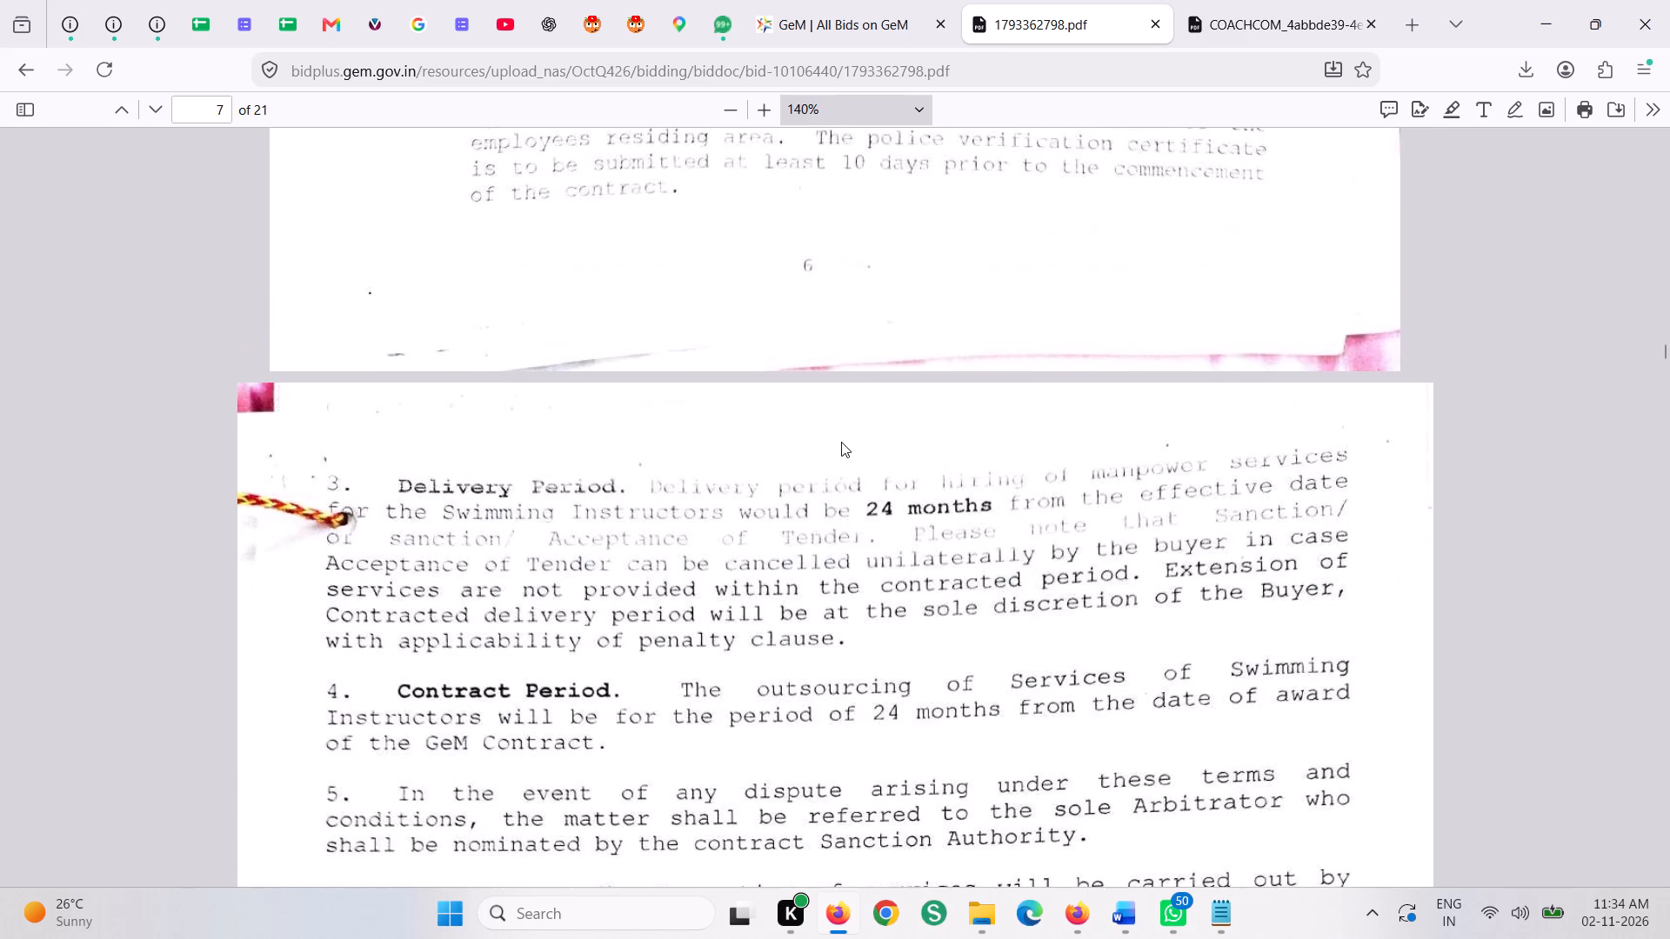
{"action": "scroll", "coordinate": [841, 442], "scroll_direction": "down", "scroll_amount": 1}
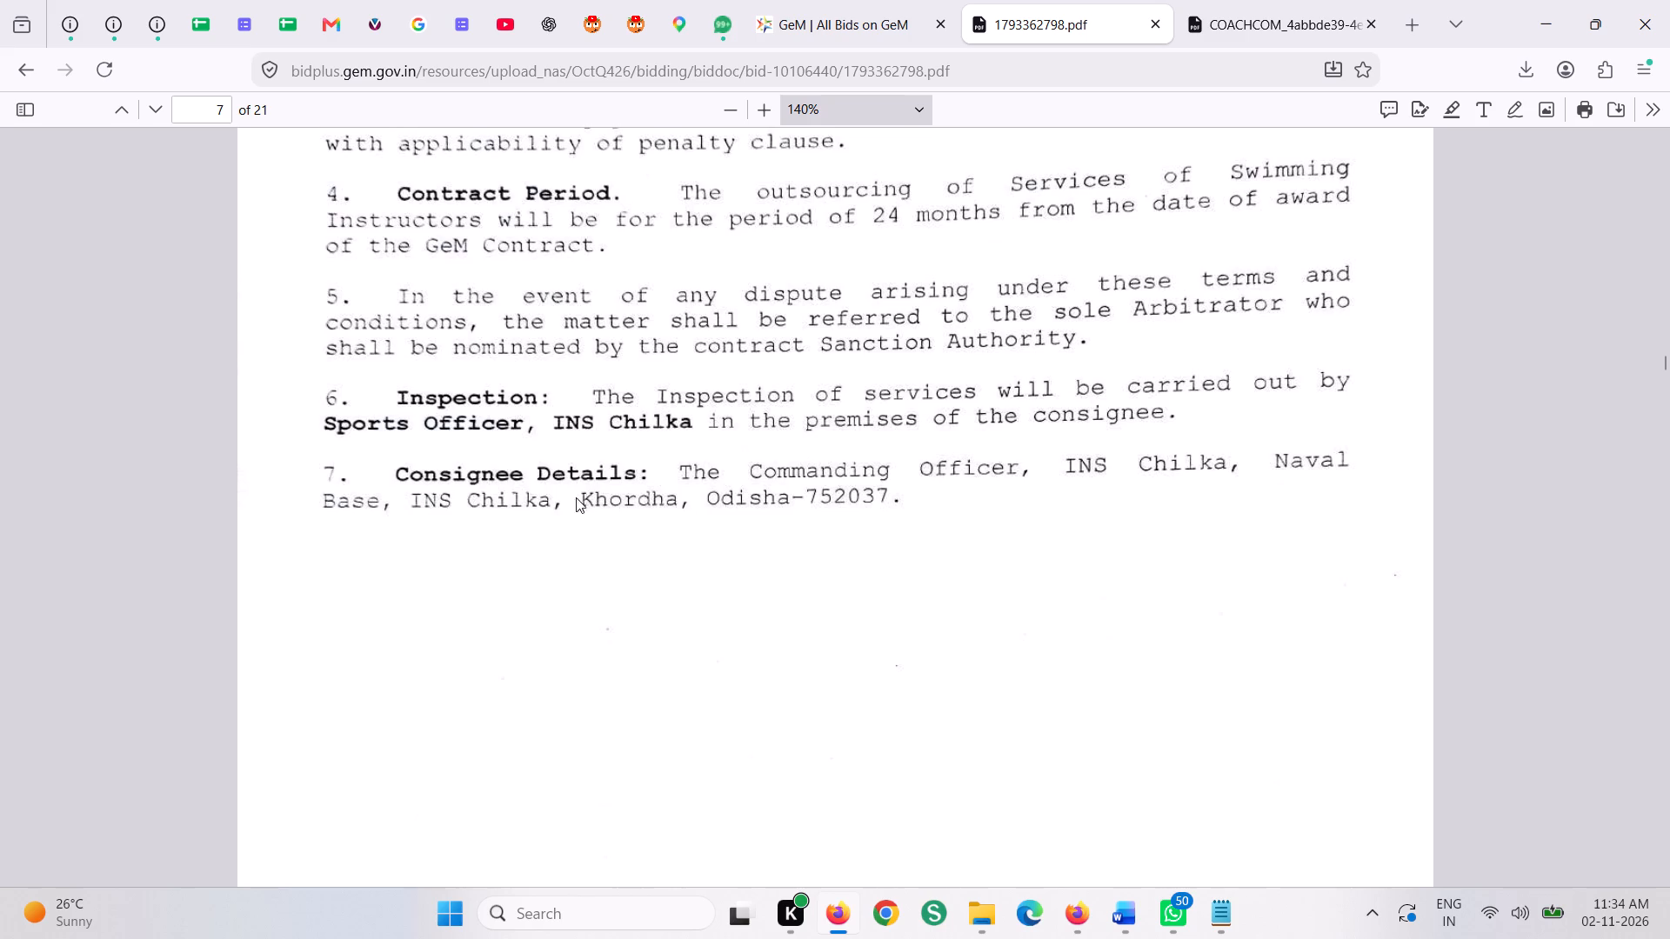
Capture and copy the Consignee Details clause on page 7 as a region screenshot.
{"action": "key", "text": "ctrl+shift+s"}
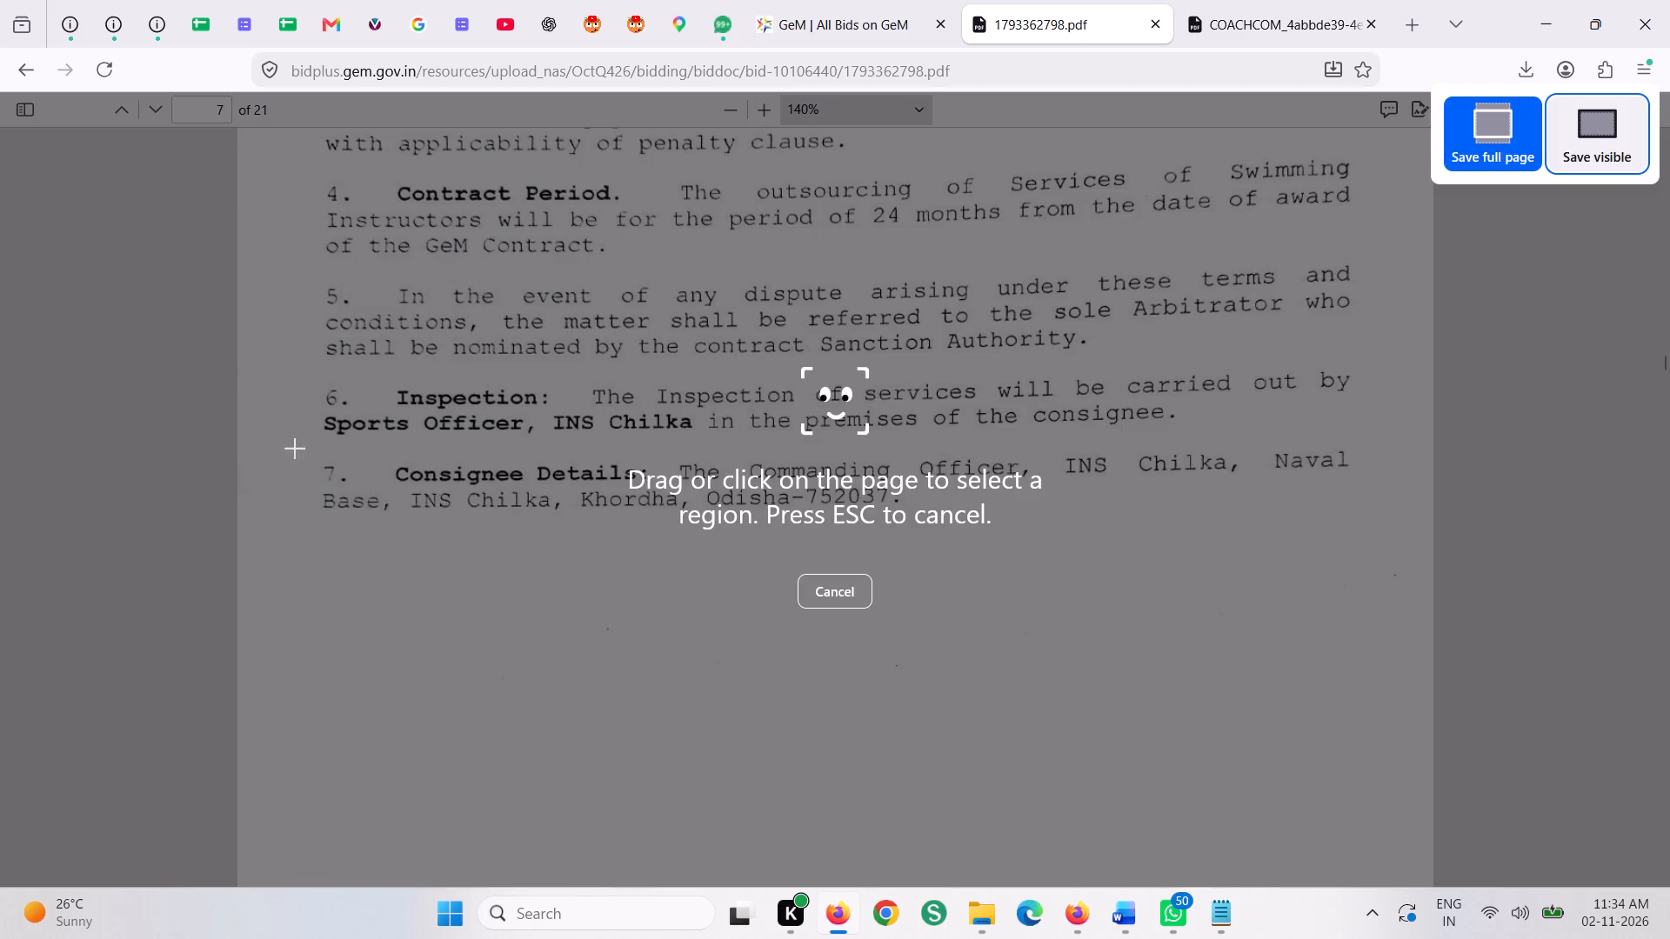
{"action": "left_click_drag", "start_coordinate": [247, 436], "coordinate": [1535, 563]}
{"action": "left_click", "coordinate": [1352, 597]}
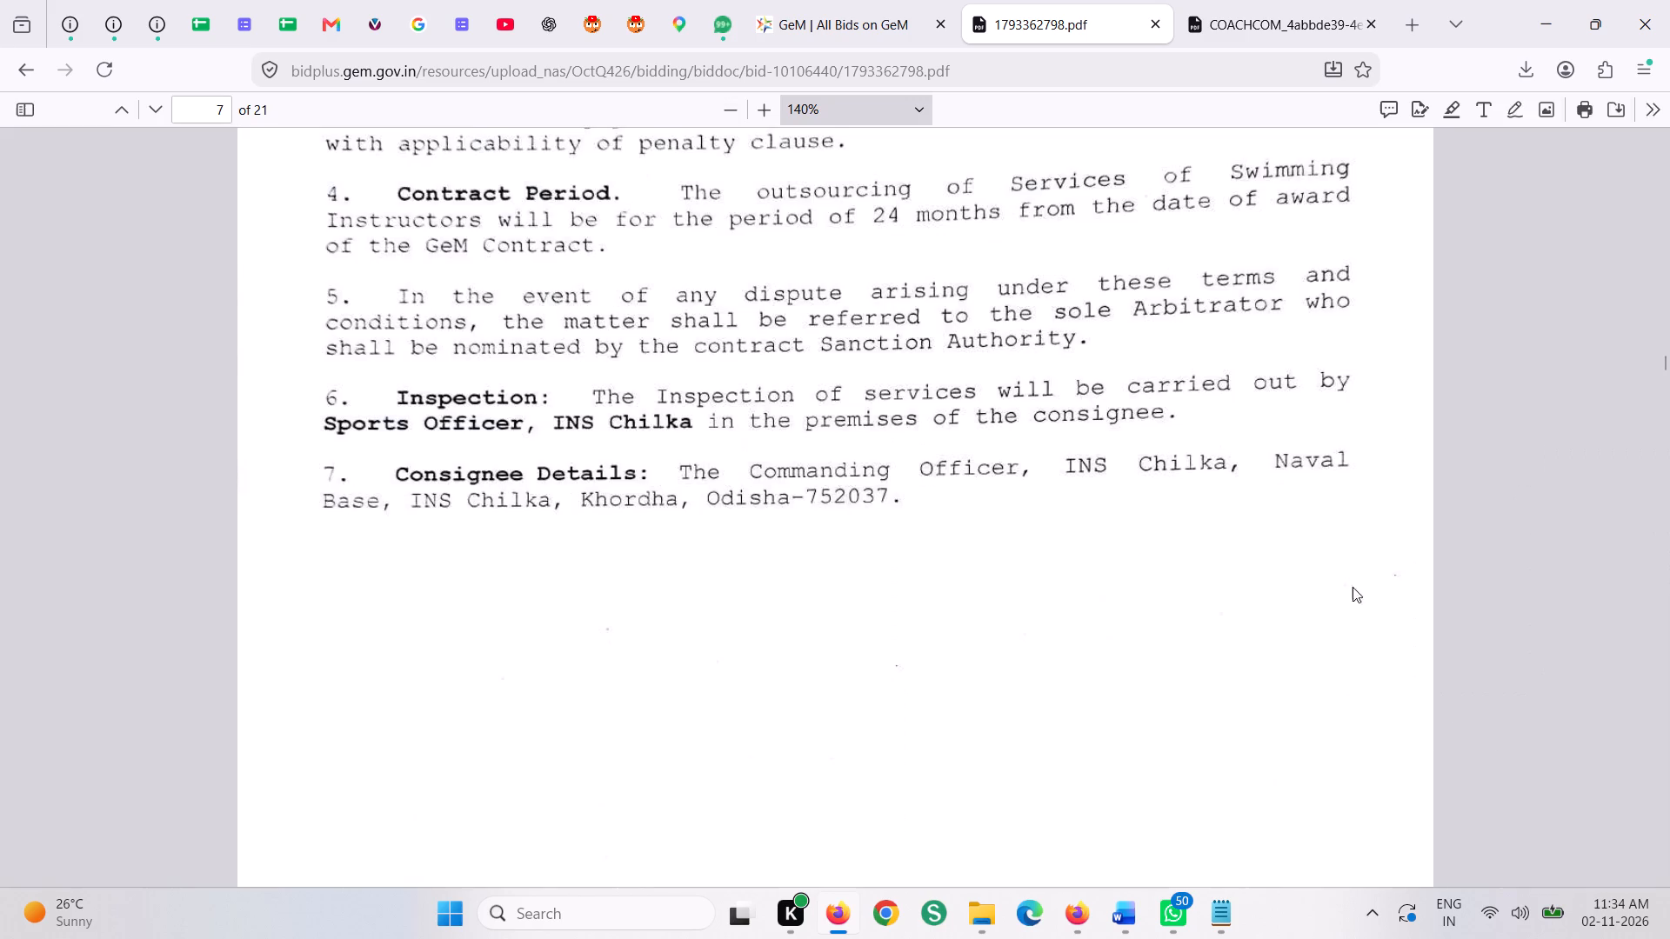
Run a Google image search with the copied capture and copy the recognized Consignee Details text from the image.
{"action": "left_click", "coordinate": [406, 23]}
{"action": "left_click", "coordinate": [1125, 143]}
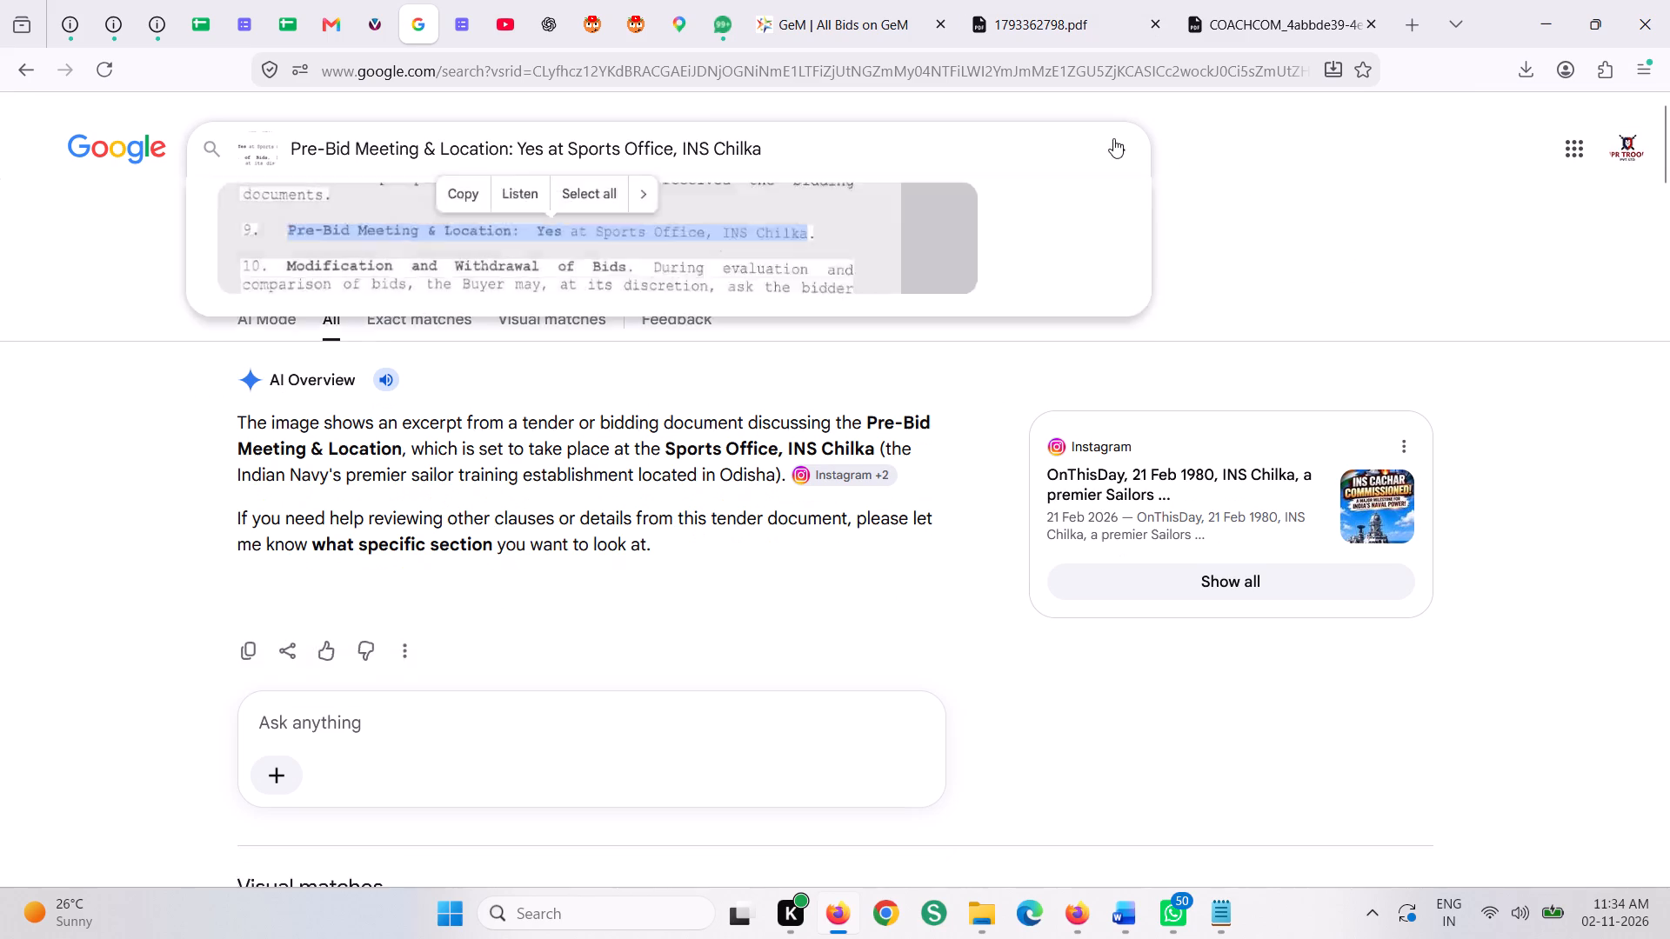
{"action": "left_click", "coordinate": [1073, 154]}
{"action": "left_click", "coordinate": [831, 452]}
{"action": "key", "text": "ctrl+v"}
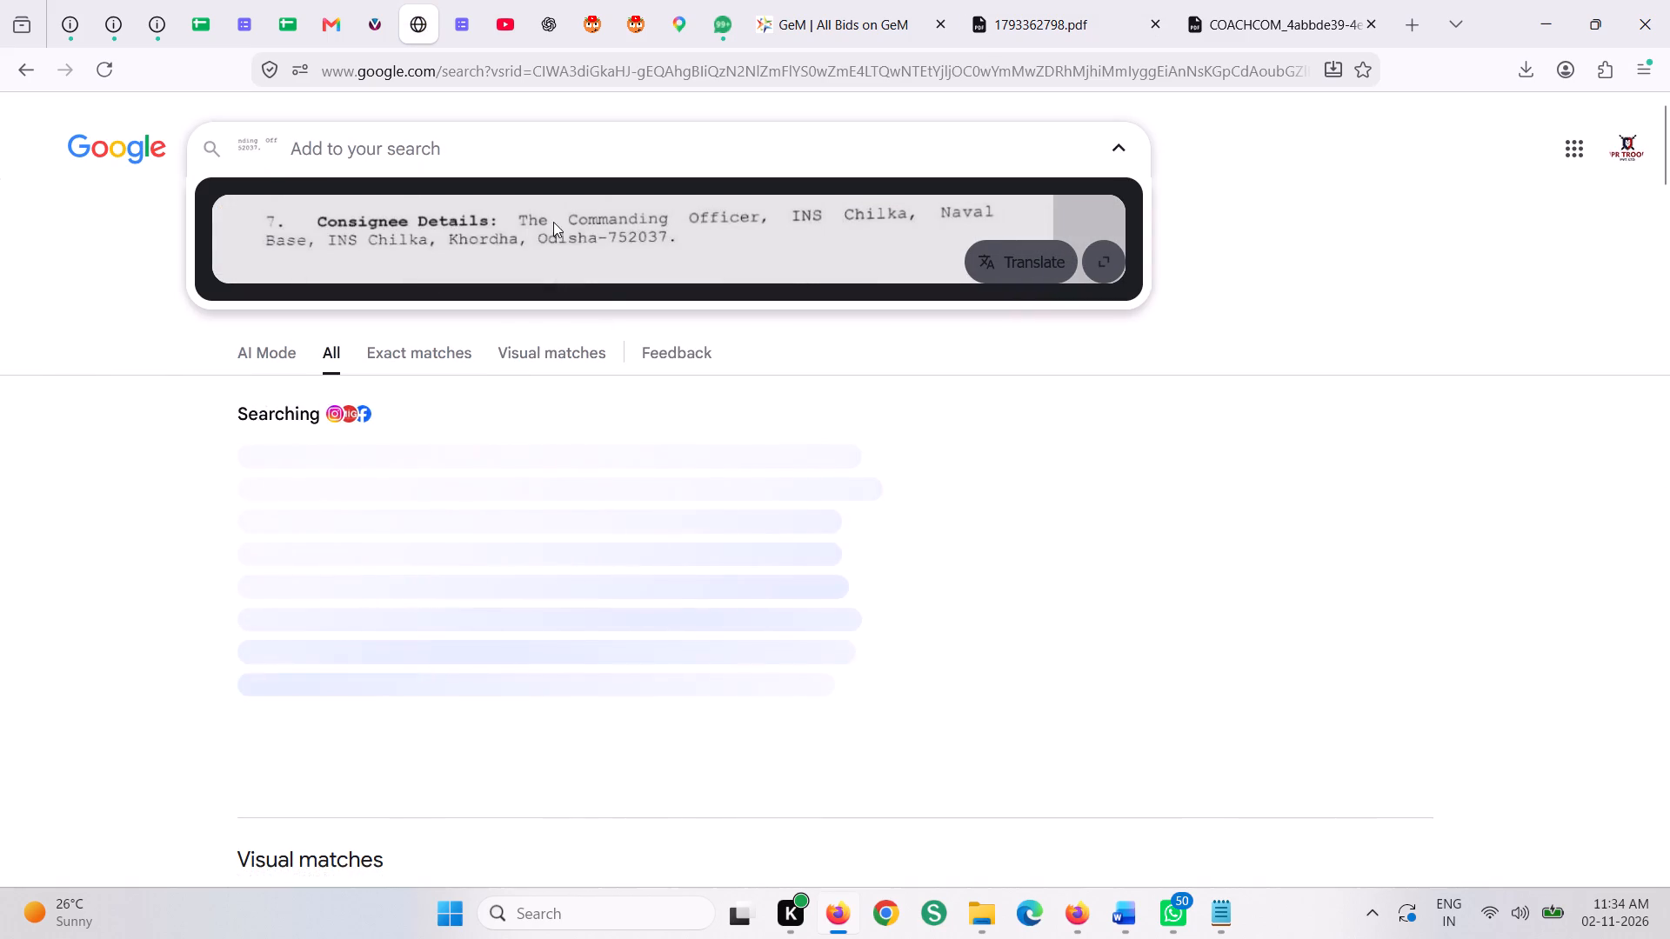
{"action": "left_click", "coordinate": [331, 219]}
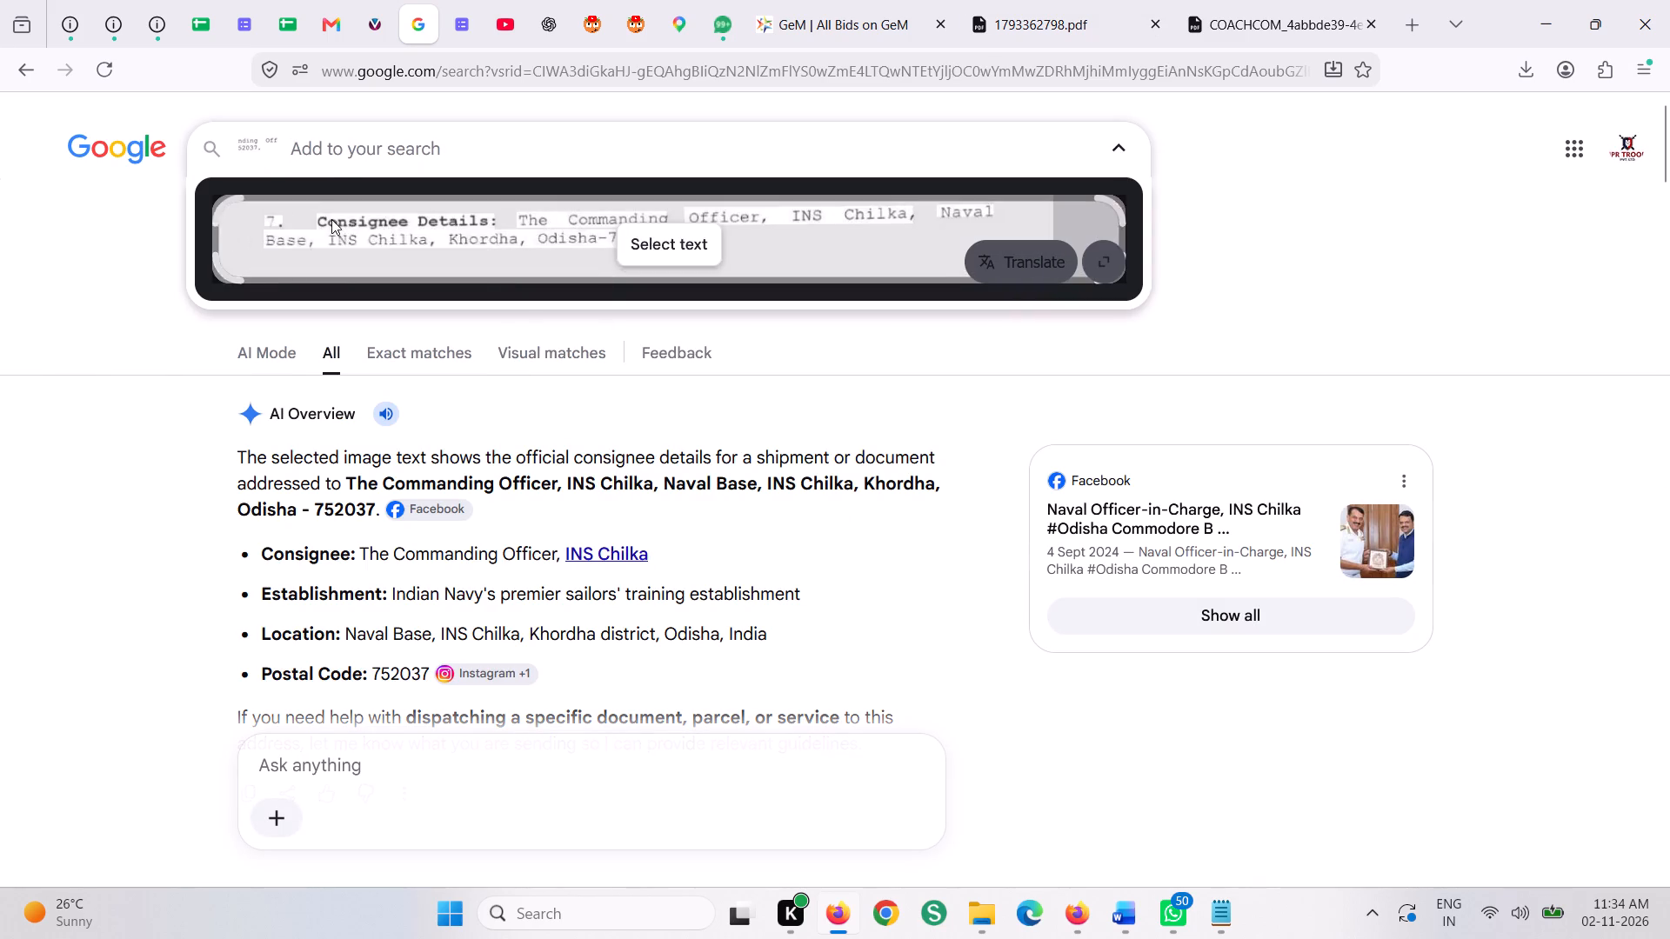
{"action": "left_click_drag", "start_coordinate": [331, 219], "coordinate": [677, 239]}
{"action": "left_click", "coordinate": [554, 234]}
In Word, add the copied Consignee Details text to the end of item 14 and join its broken lines into one paragraph.
{"action": "key", "text": "alt+Tab"}
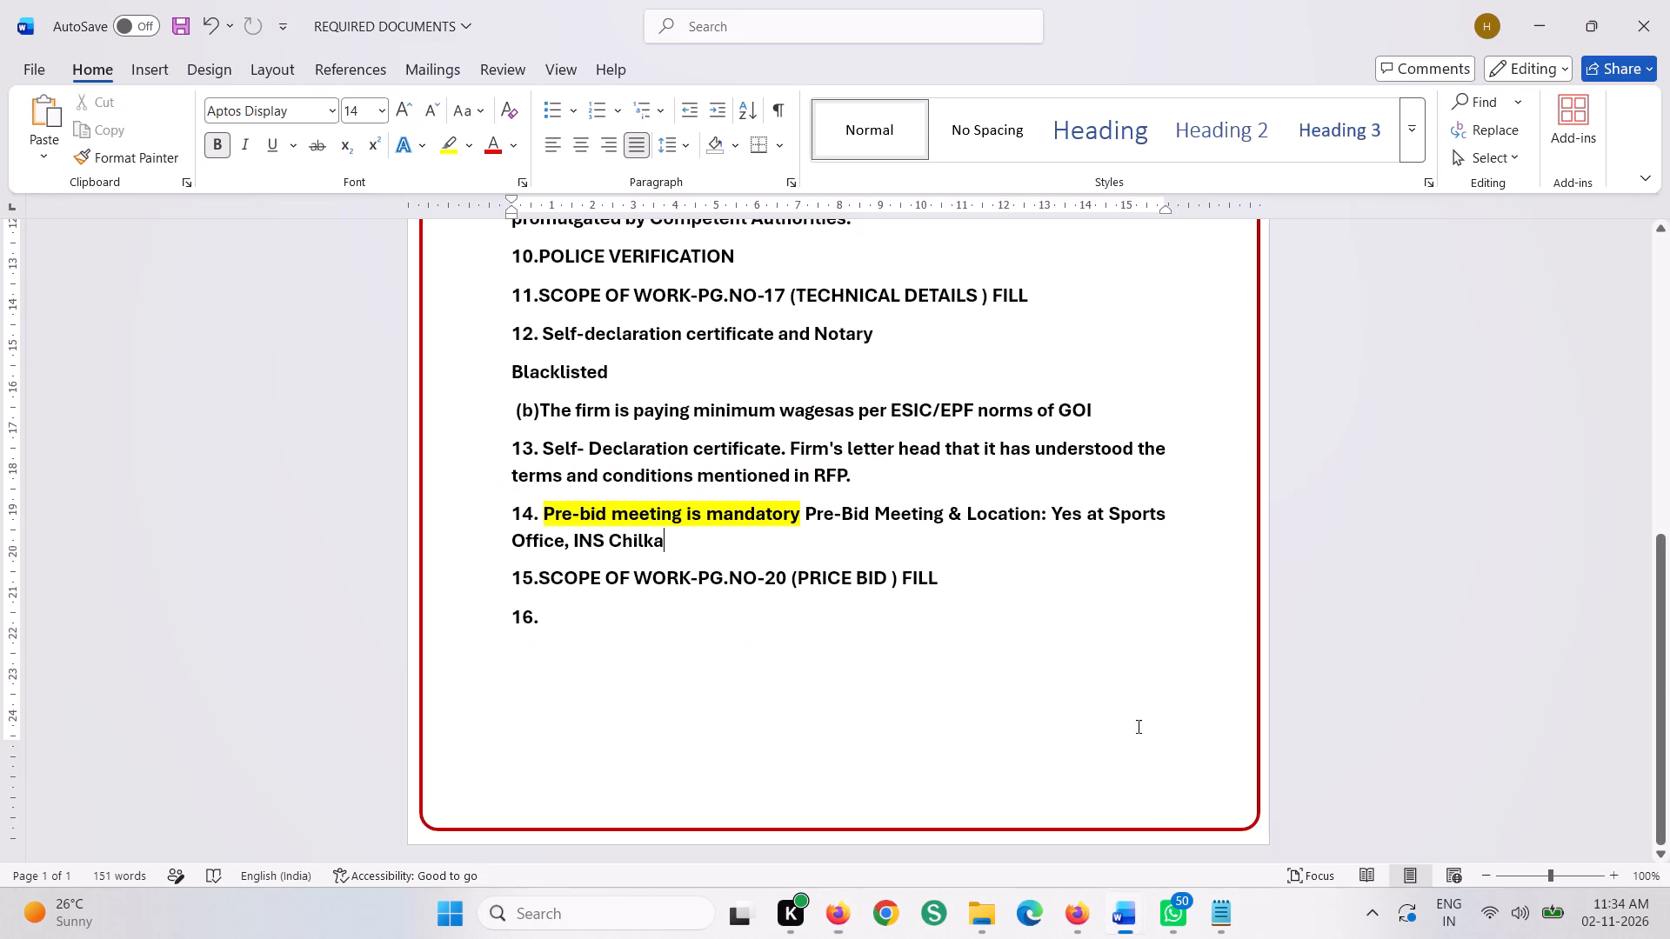
{"action": "left_click", "coordinate": [728, 543]}
{"action": "key", "text": "space"}
{"action": "key", "text": "ctrl+v"}
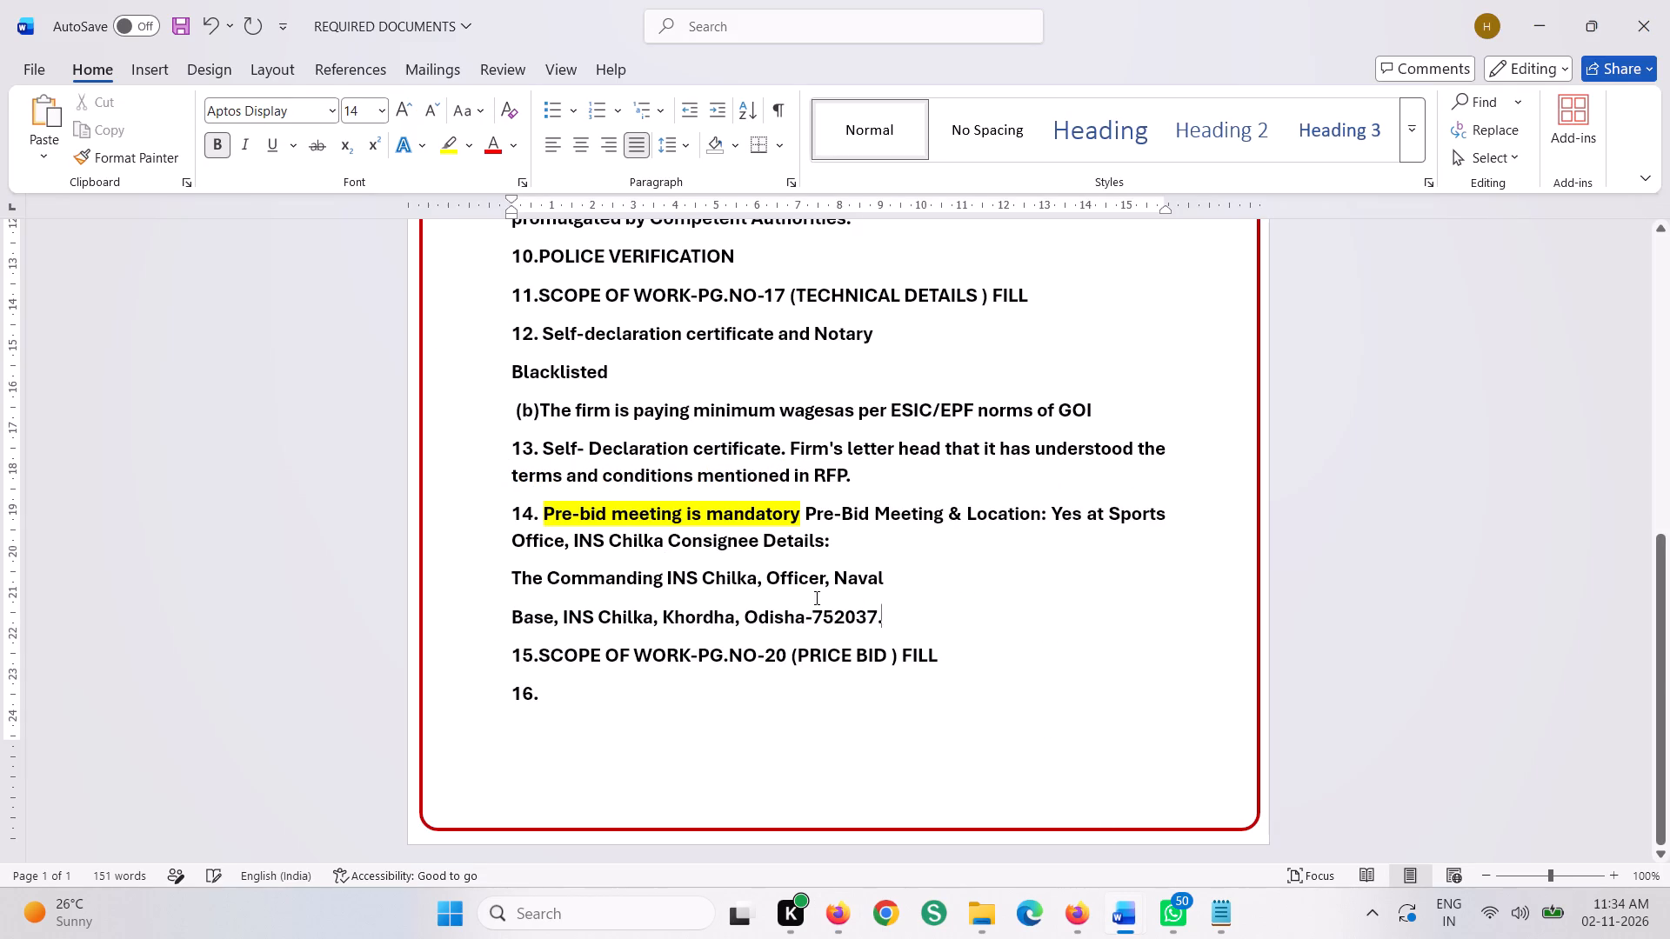
{"action": "left_click", "coordinate": [507, 575]}
{"action": "key", "text": "BackSpace"}
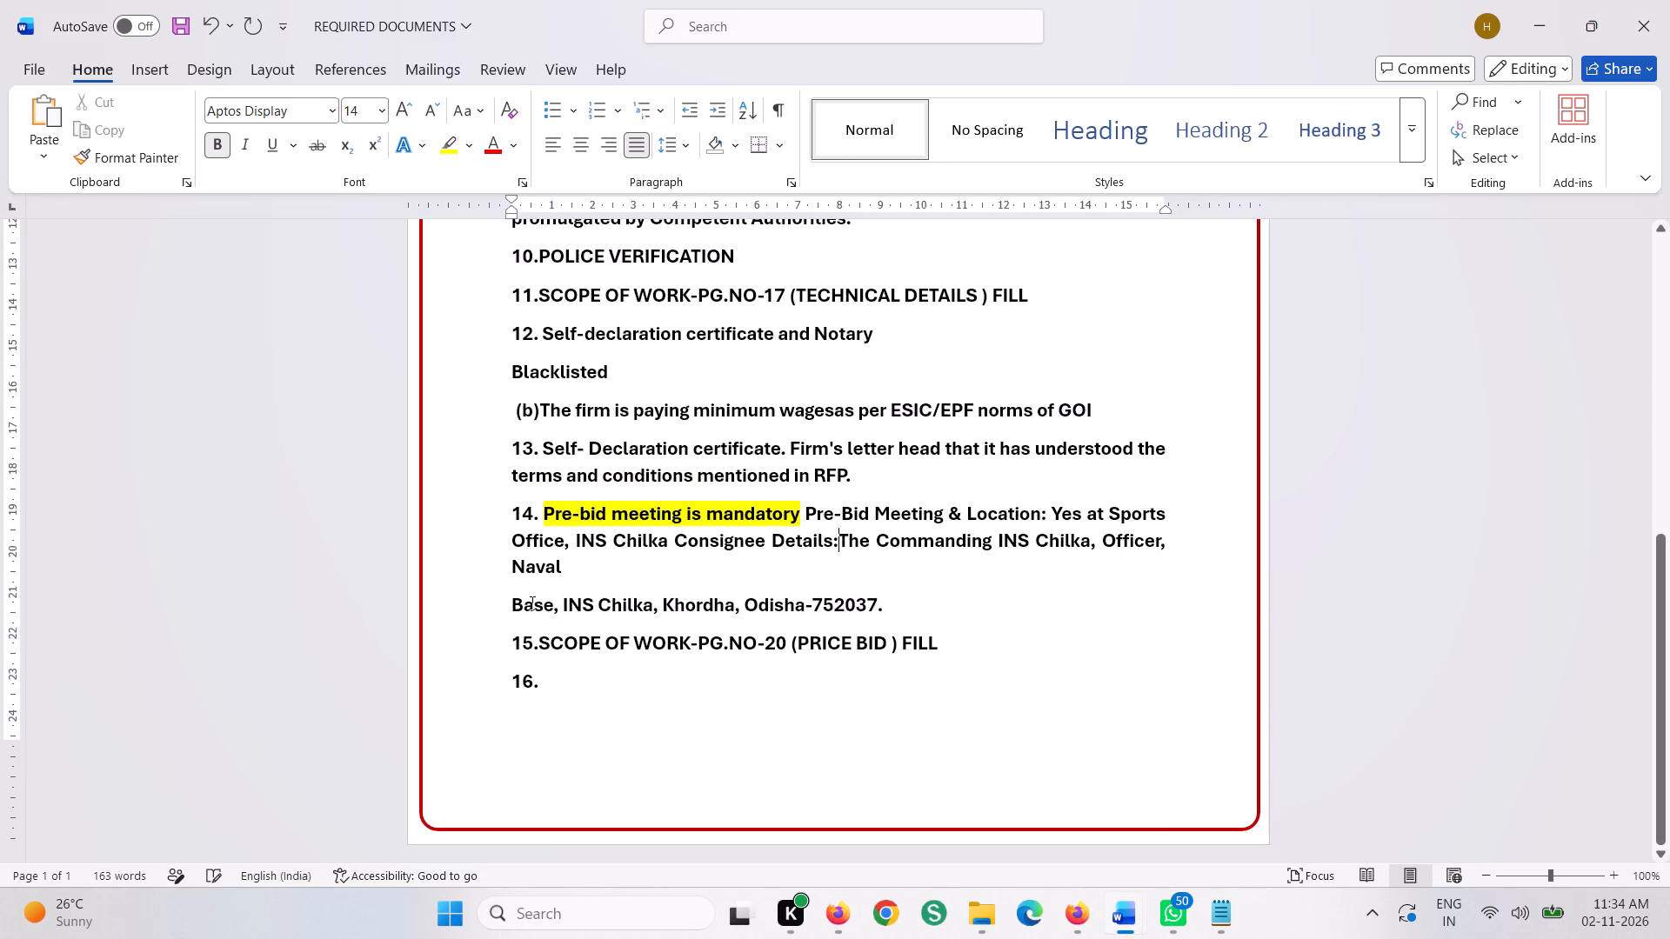
{"action": "left_click", "coordinate": [512, 603]}
{"action": "key", "text": "BackSpace"}
{"action": "key", "text": "space"}
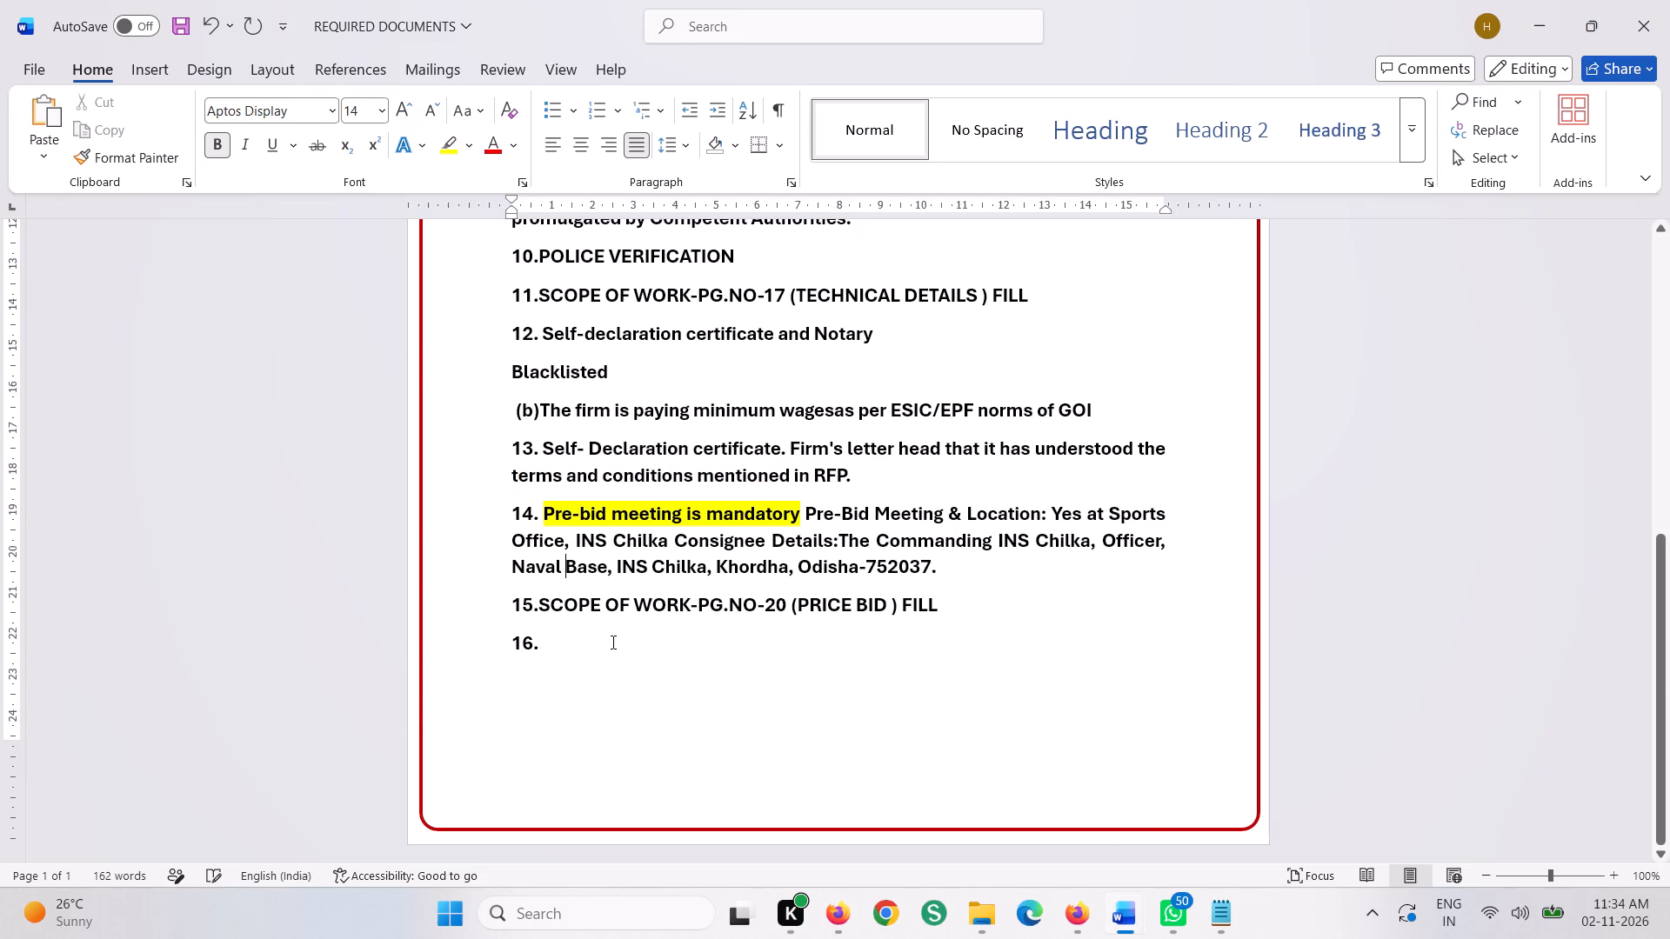
{"action": "left_click", "coordinate": [596, 642]}
Check pages 4 and 5 of the downloaded COACHCOM RFP PDF and review the items in the Word REQUIRED DOCUMENTS list.
{"action": "key", "text": "alt+Tab"}
{"action": "left_click", "coordinate": [1292, 0]}
{"action": "scroll", "coordinate": [918, 508], "scroll_direction": "down", "scroll_amount": 2}
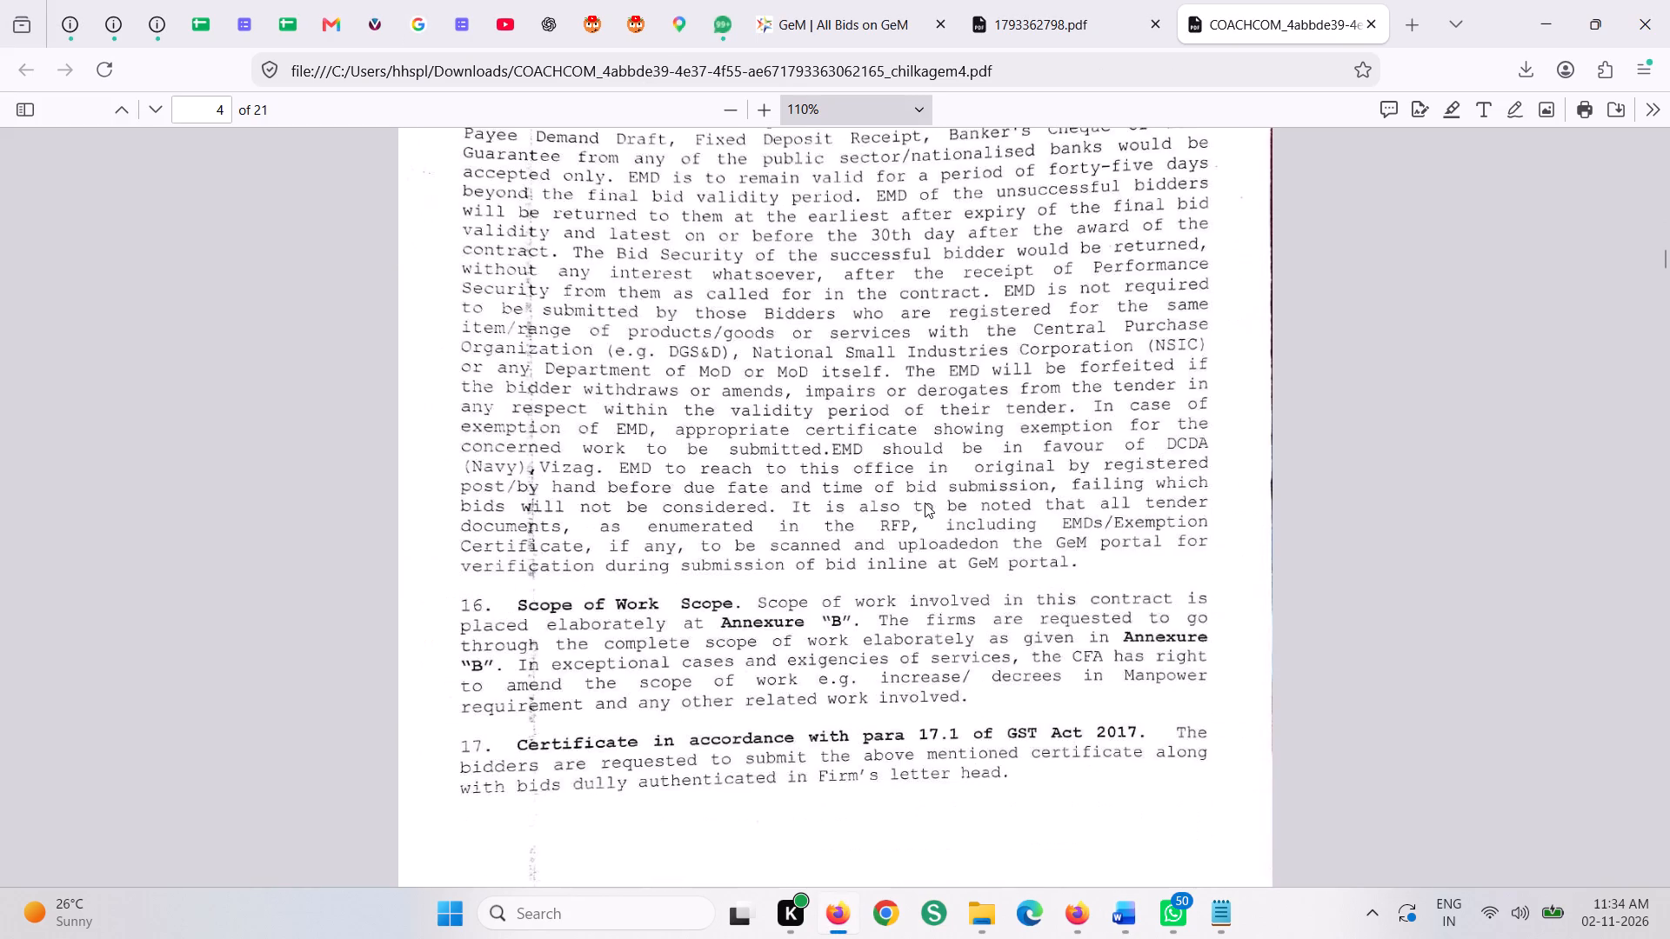
{"action": "scroll", "coordinate": [925, 502], "scroll_direction": "down", "scroll_amount": 1}
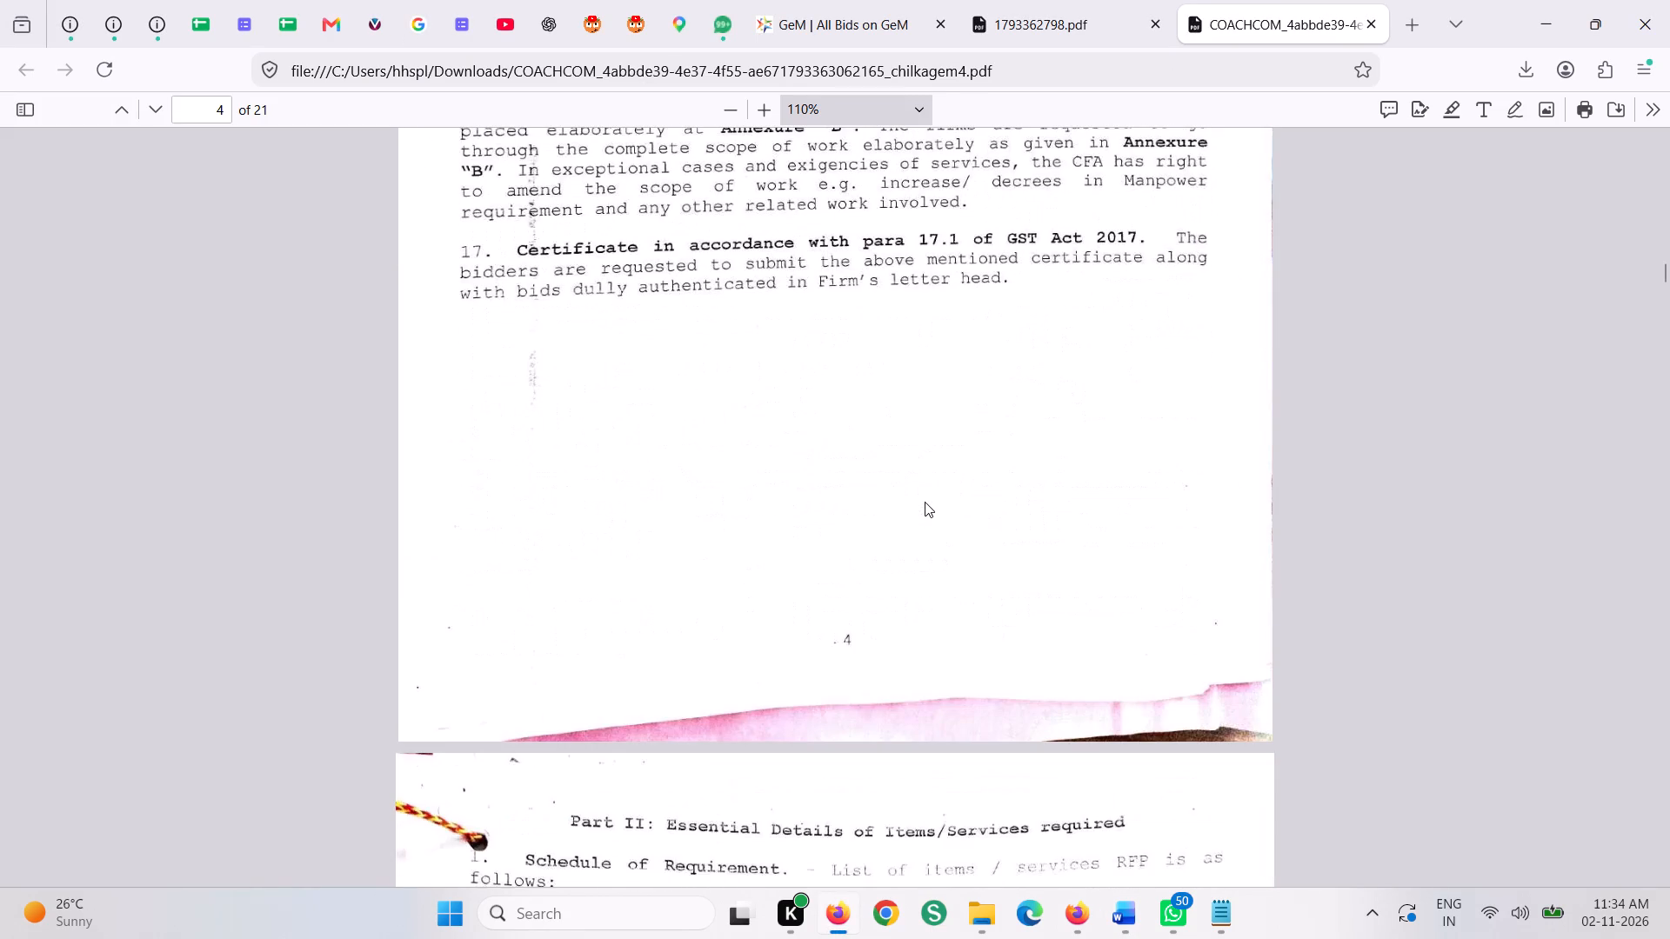
{"action": "scroll", "coordinate": [925, 502], "scroll_direction": "down", "scroll_amount": 3}
{"action": "key", "text": "alt+Tab"}
{"action": "scroll", "coordinate": [745, 490], "scroll_direction": "up", "scroll_amount": 1}
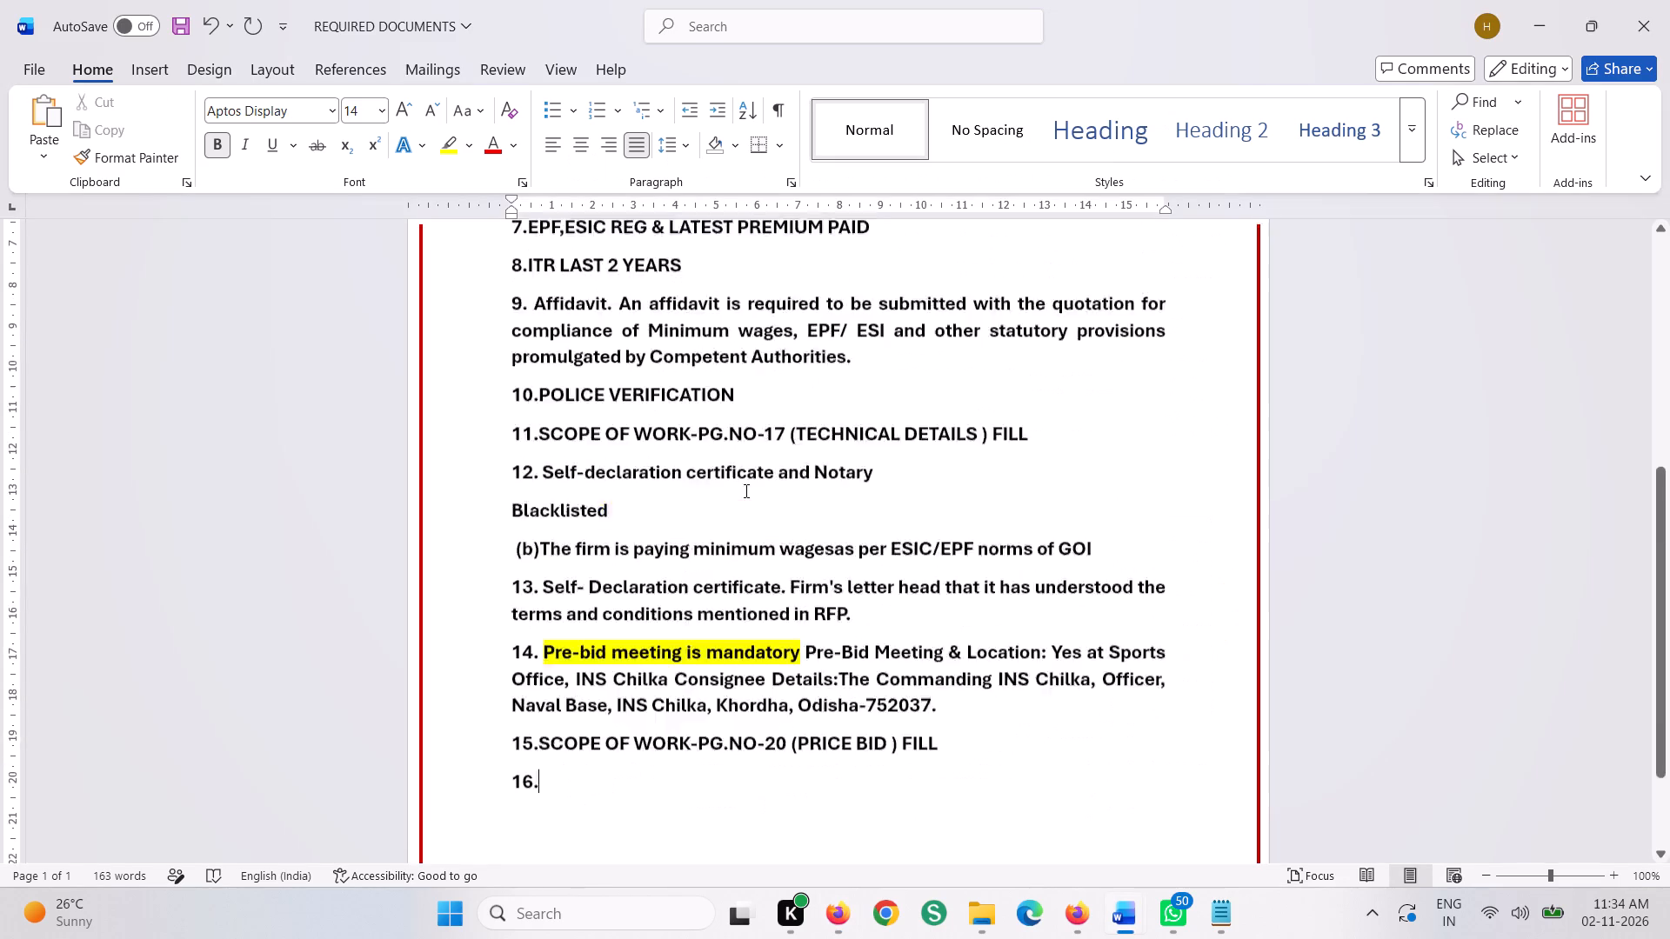
{"action": "scroll", "coordinate": [754, 482], "scroll_direction": "up", "scroll_amount": 1}
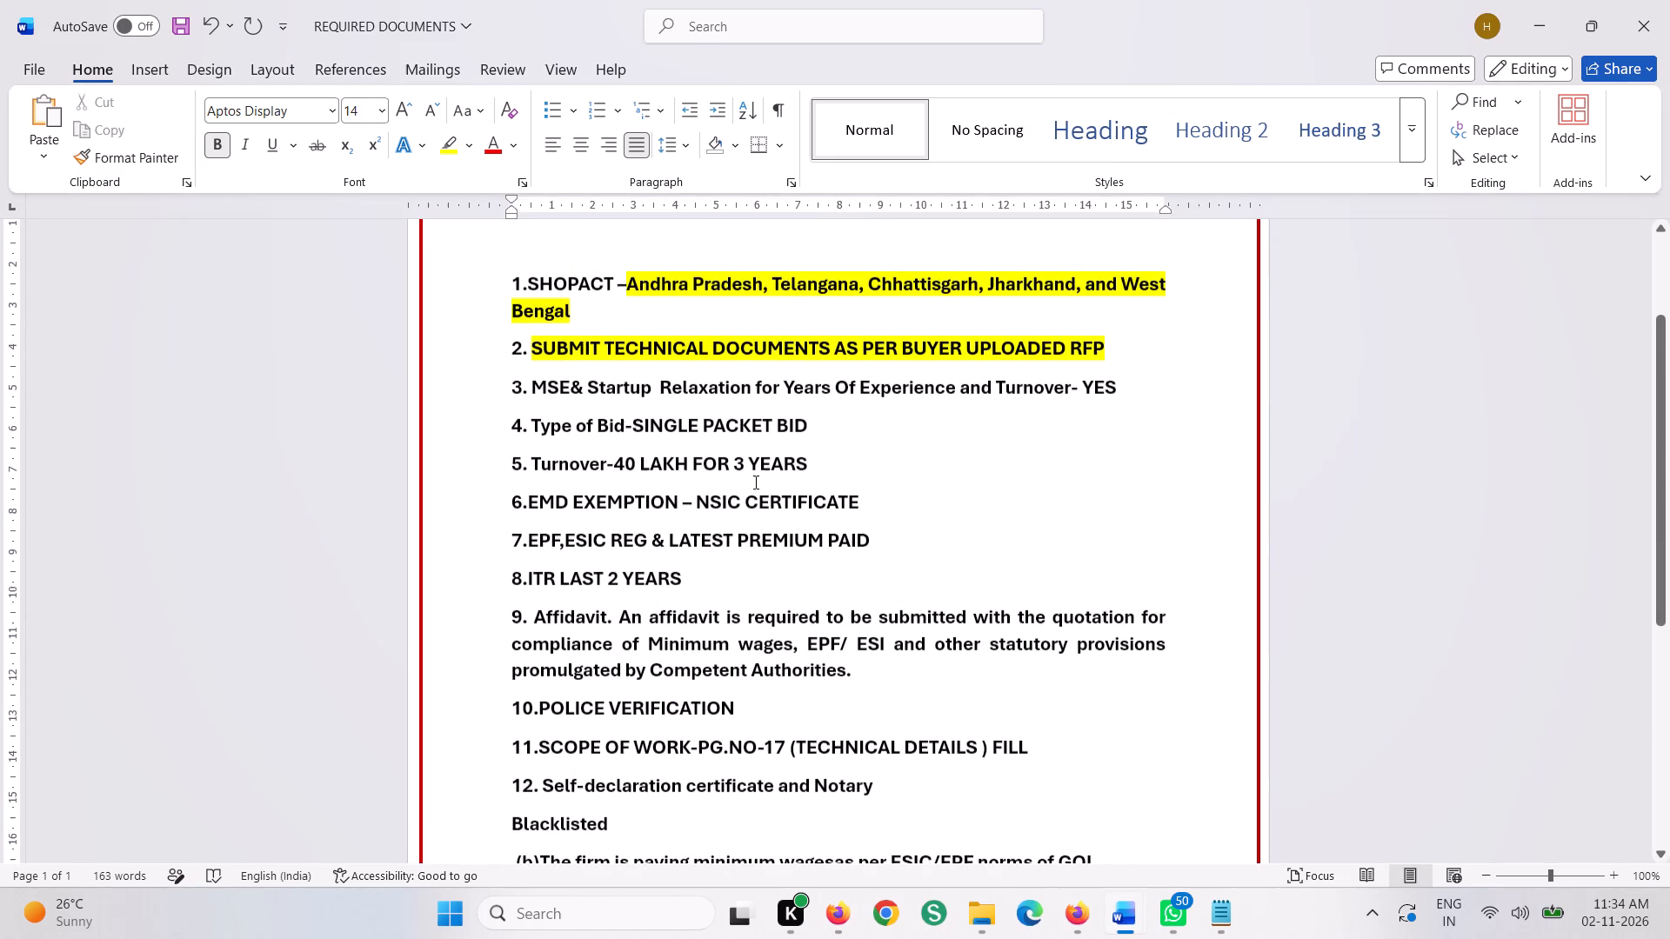
Go through the COACHCOM RFP PDF from page 5 to page 17 and examine the required certificates table in the technical details schedule.
{"action": "key", "text": "alt+Tab"}
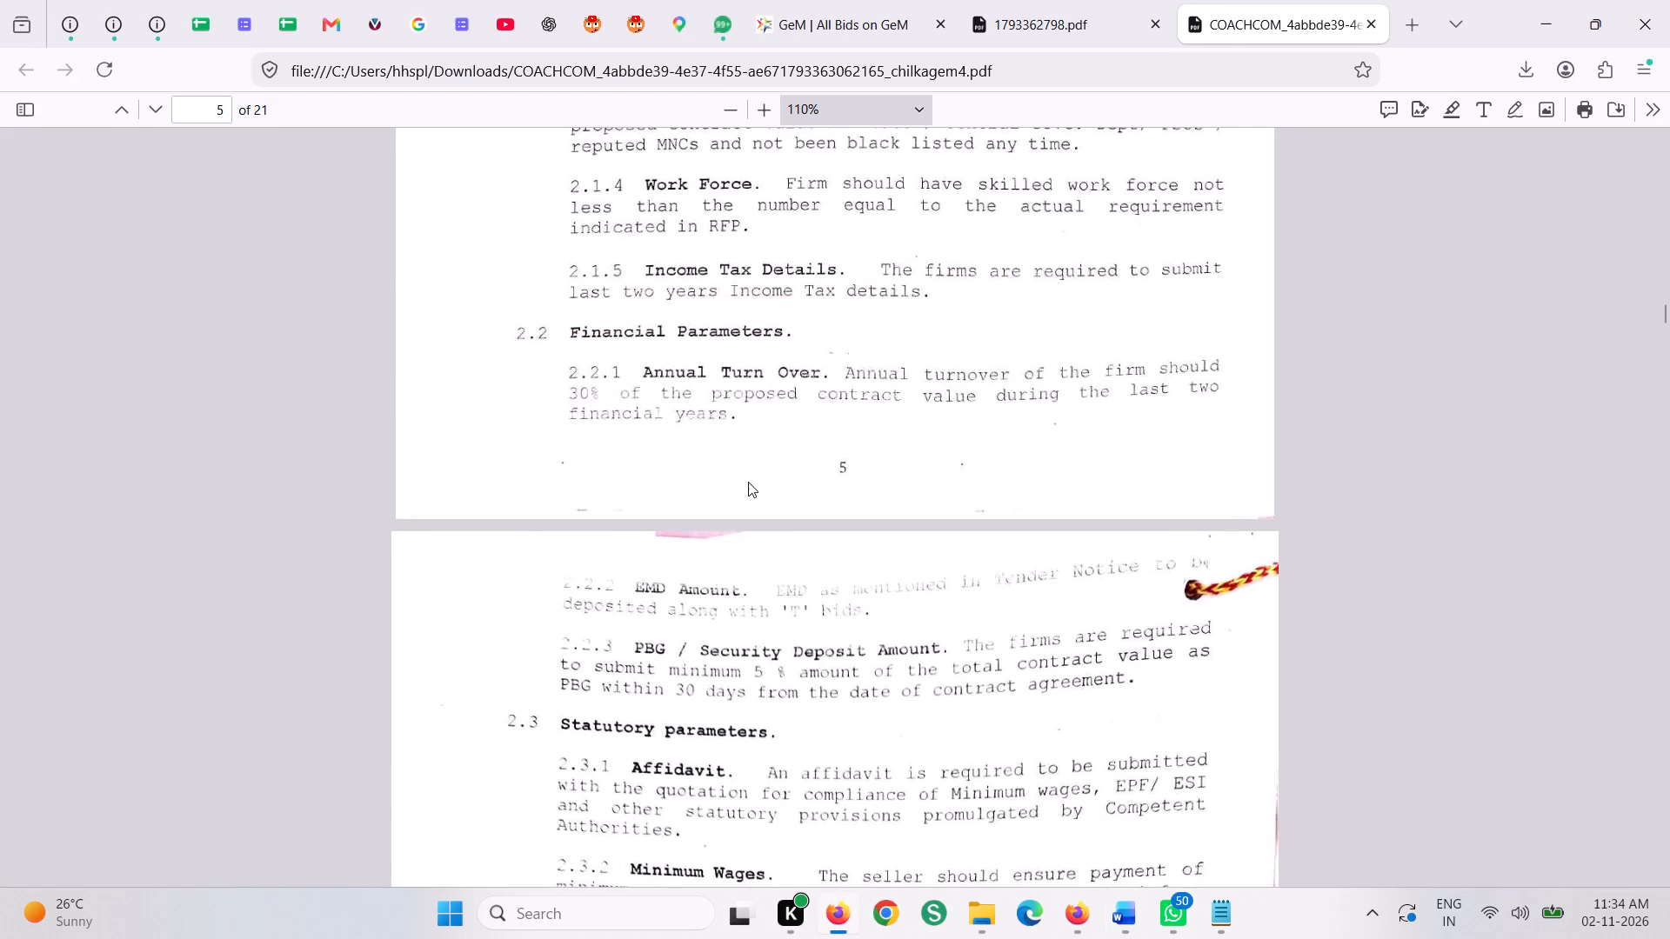
{"action": "scroll", "coordinate": [748, 482], "scroll_direction": "up", "scroll_amount": 1, "text": "ctrl"}
{"action": "scroll", "coordinate": [749, 482], "scroll_direction": "up", "scroll_amount": 1}
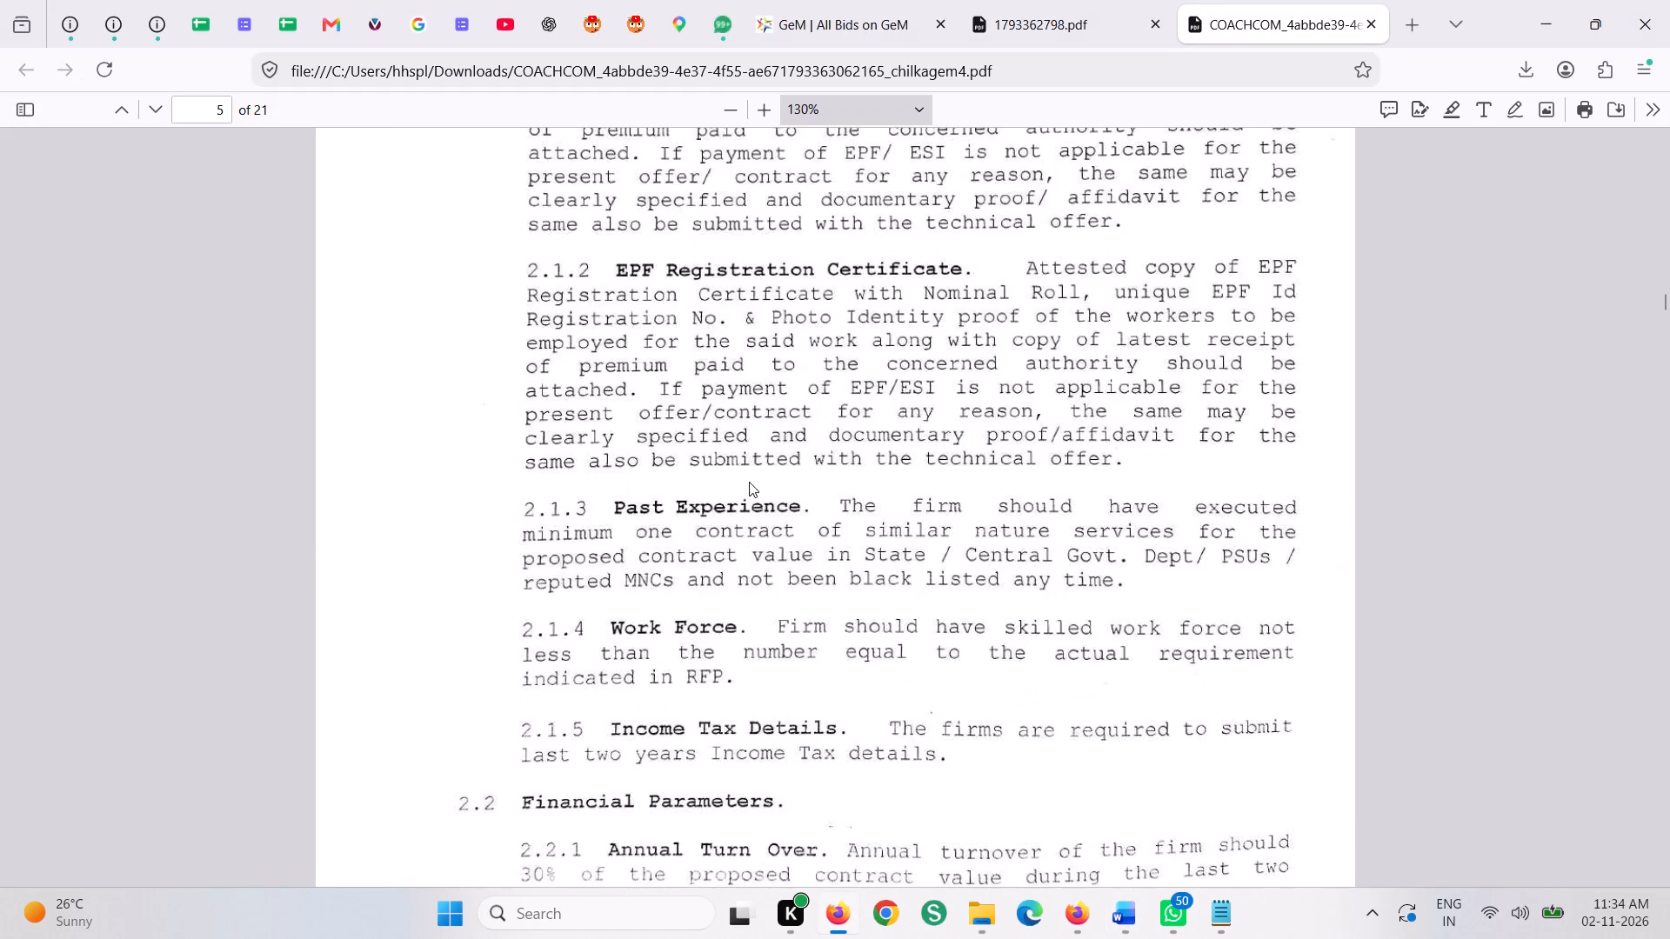
{"action": "scroll", "coordinate": [749, 482], "scroll_direction": "down", "scroll_amount": 2}
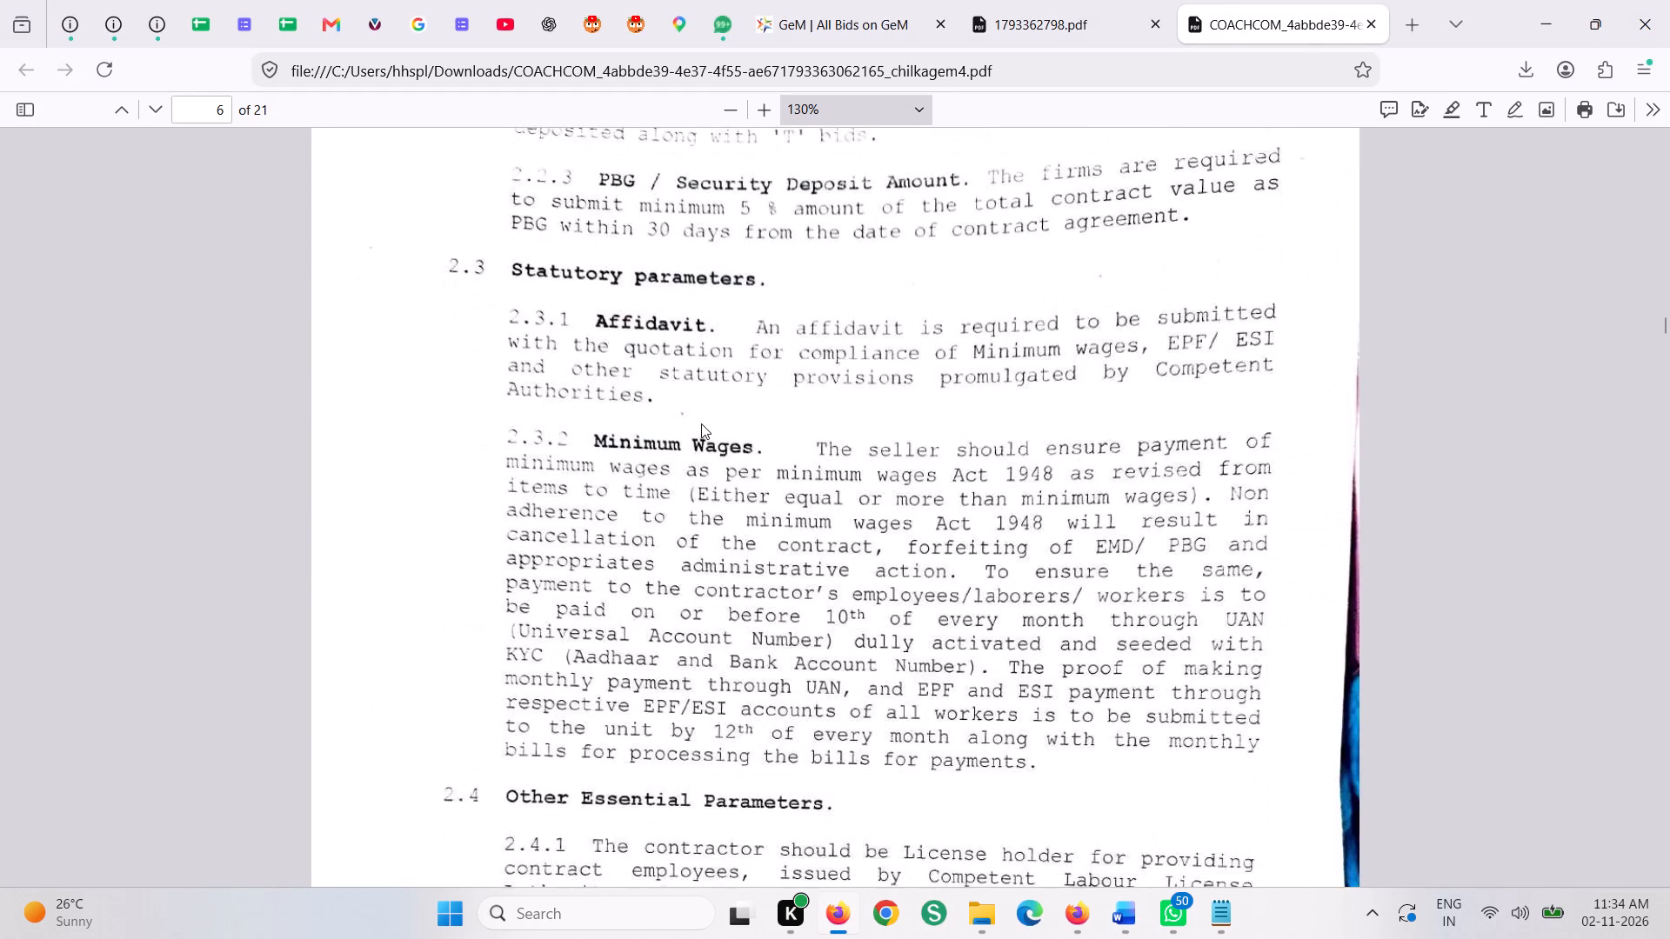
{"action": "scroll", "coordinate": [701, 423], "scroll_direction": "down", "scroll_amount": 5}
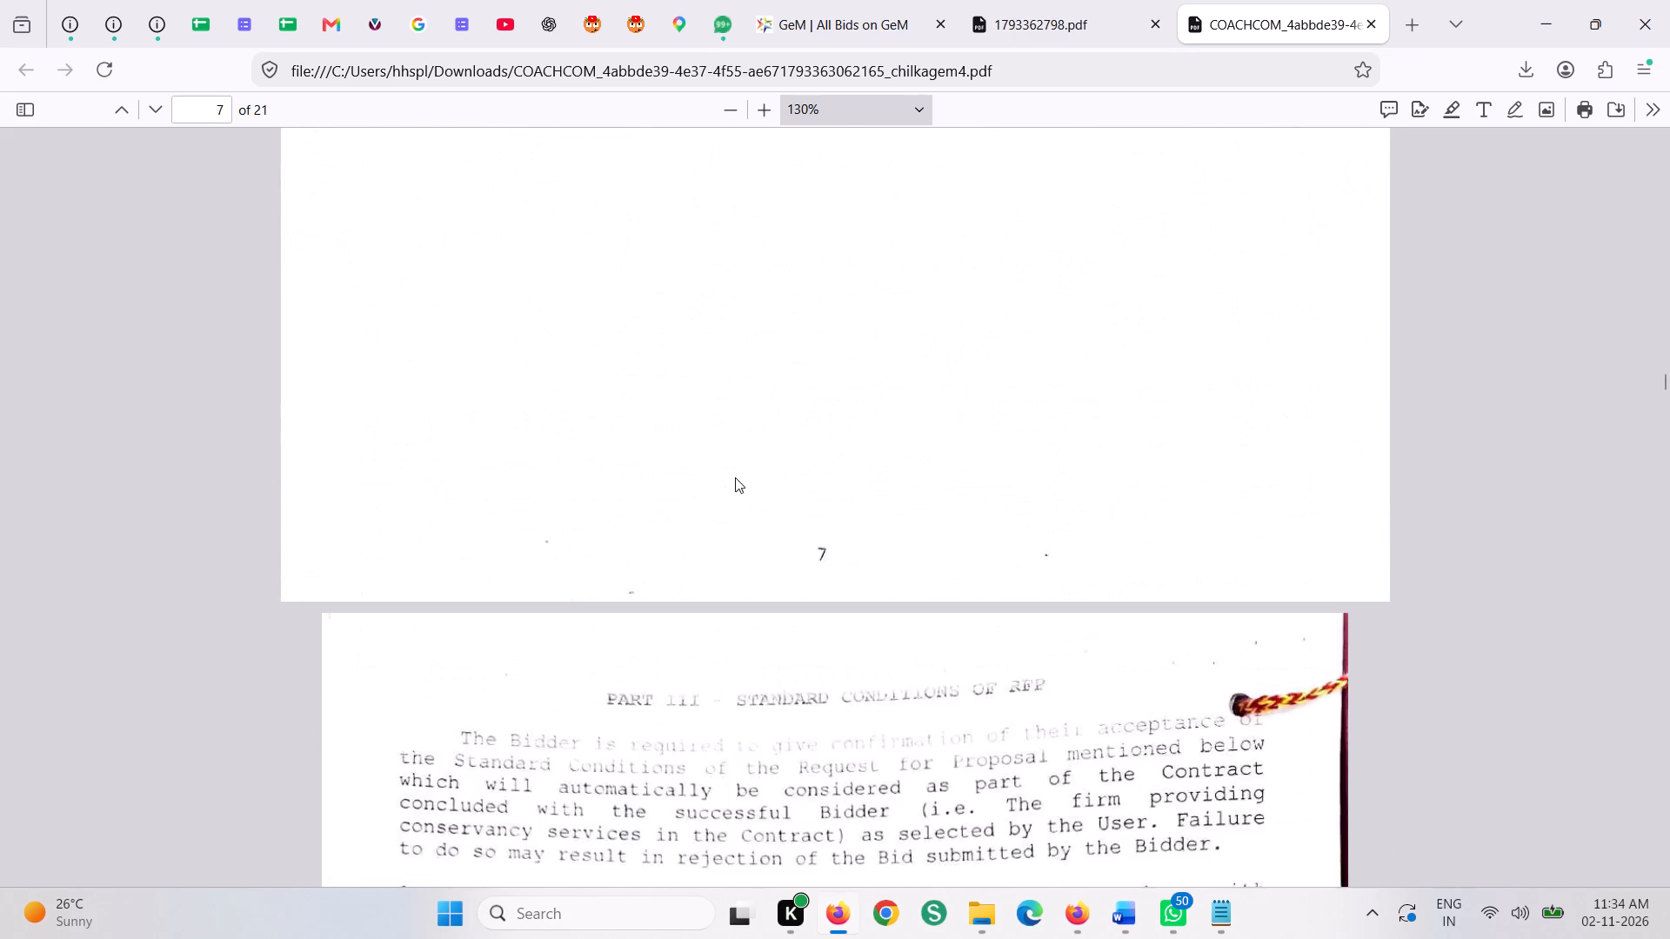
{"action": "scroll", "coordinate": [735, 477], "scroll_direction": "down", "scroll_amount": 5}
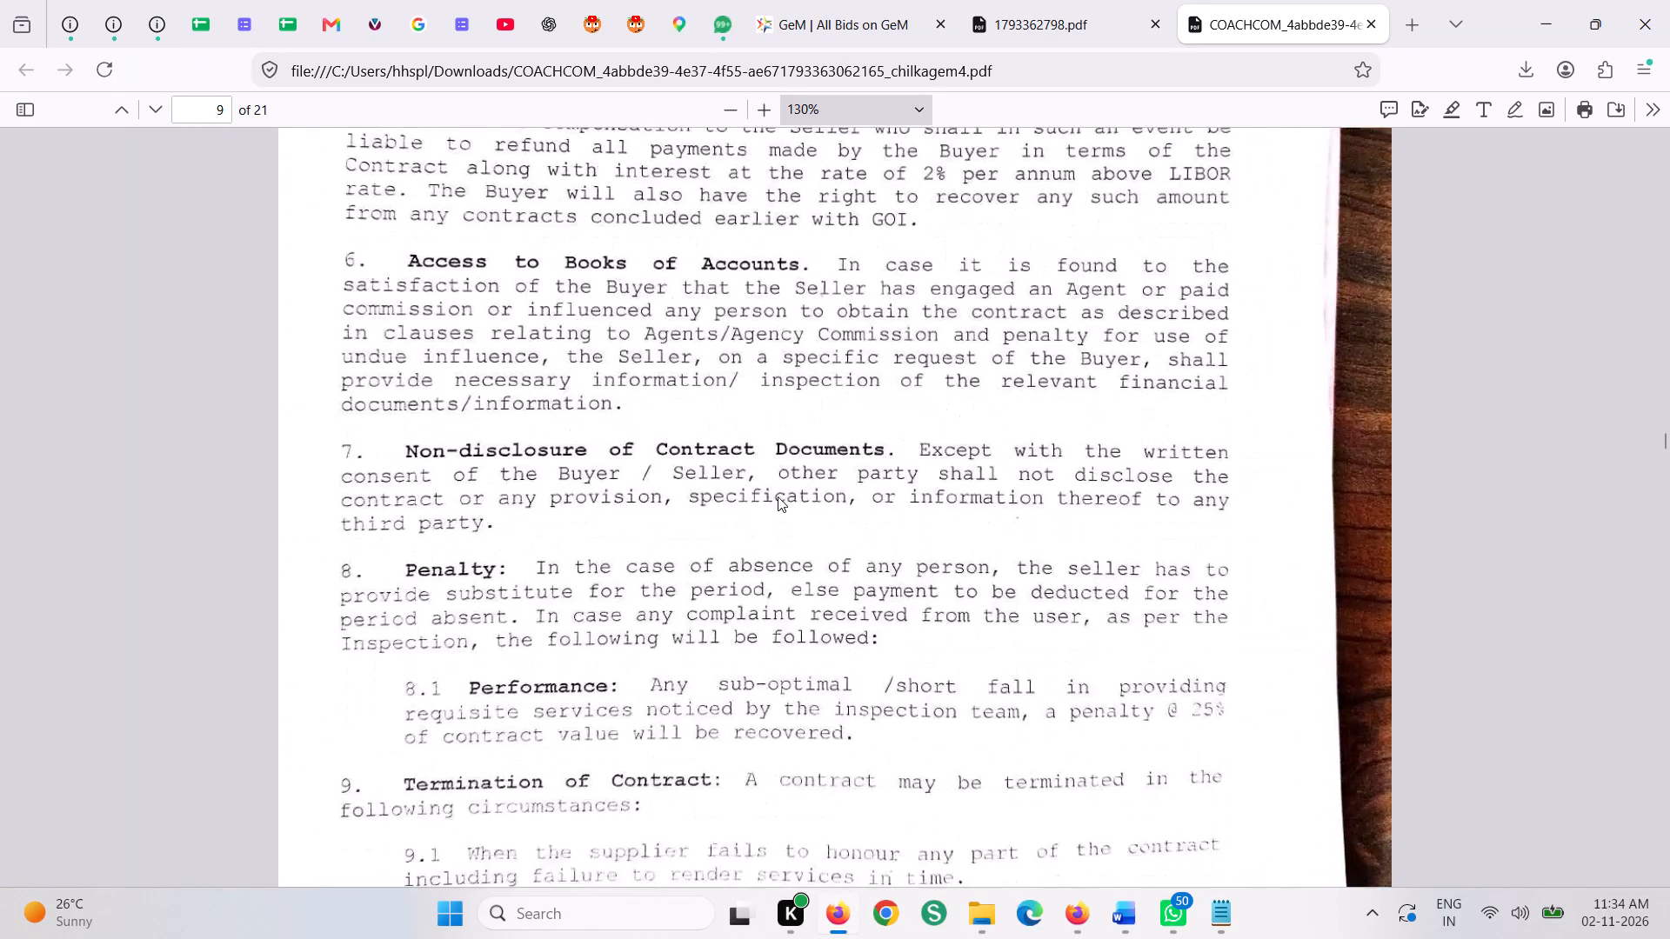
{"action": "scroll", "coordinate": [778, 496], "scroll_direction": "down", "scroll_amount": 7}
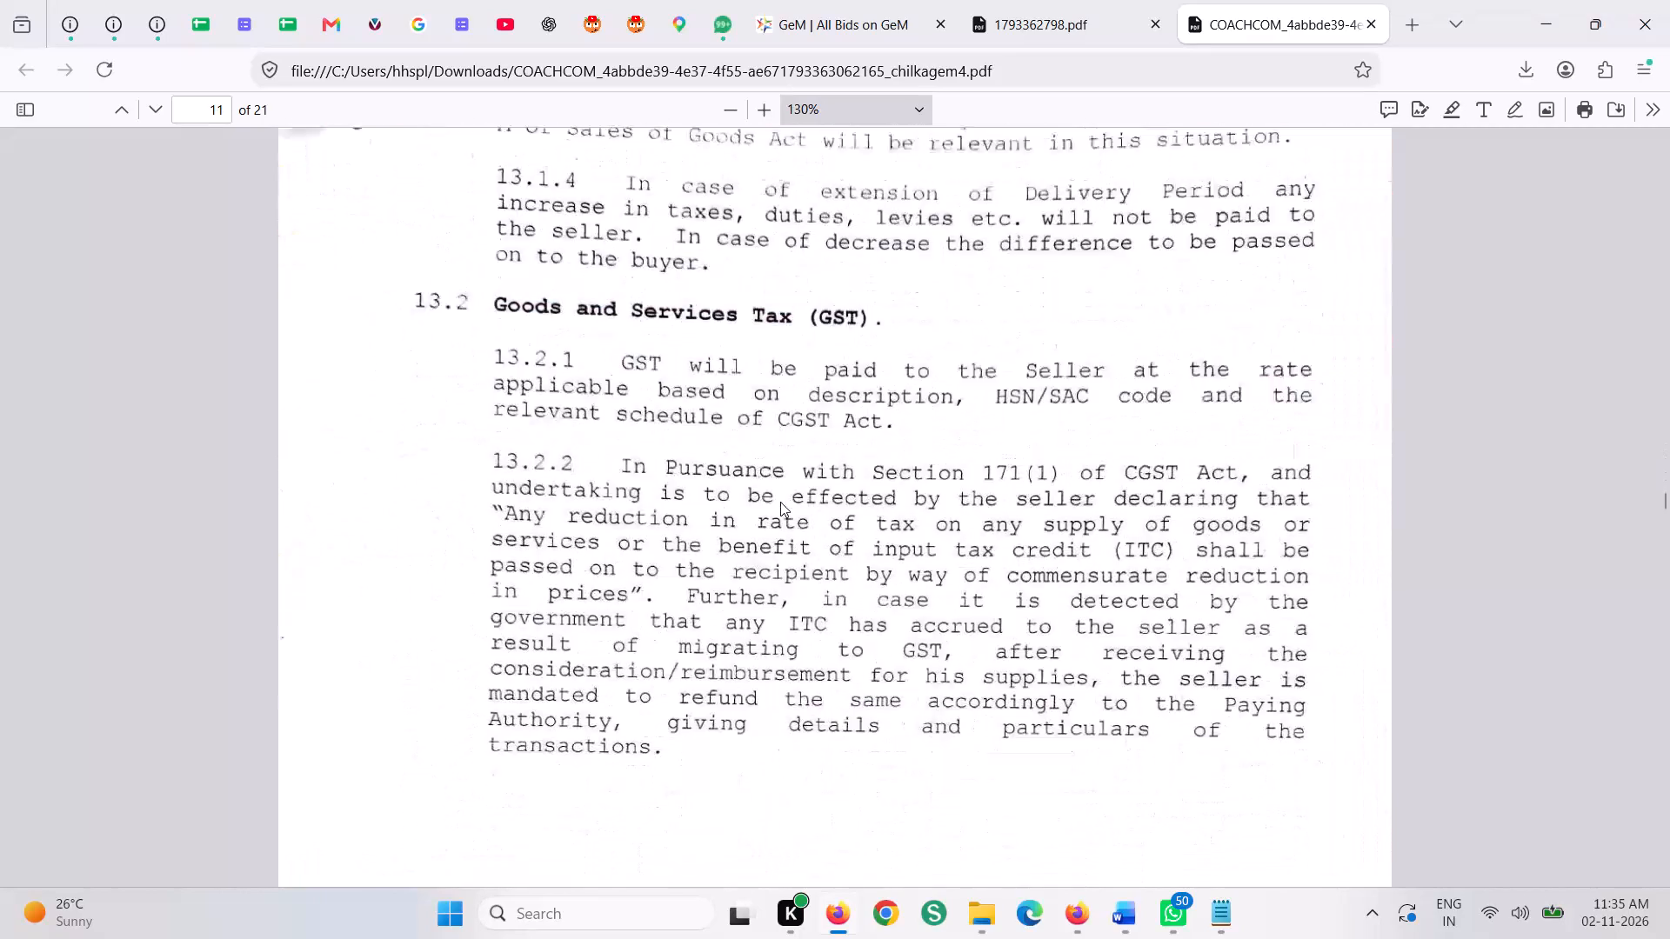
{"action": "scroll", "coordinate": [780, 502], "scroll_direction": "down", "scroll_amount": 4}
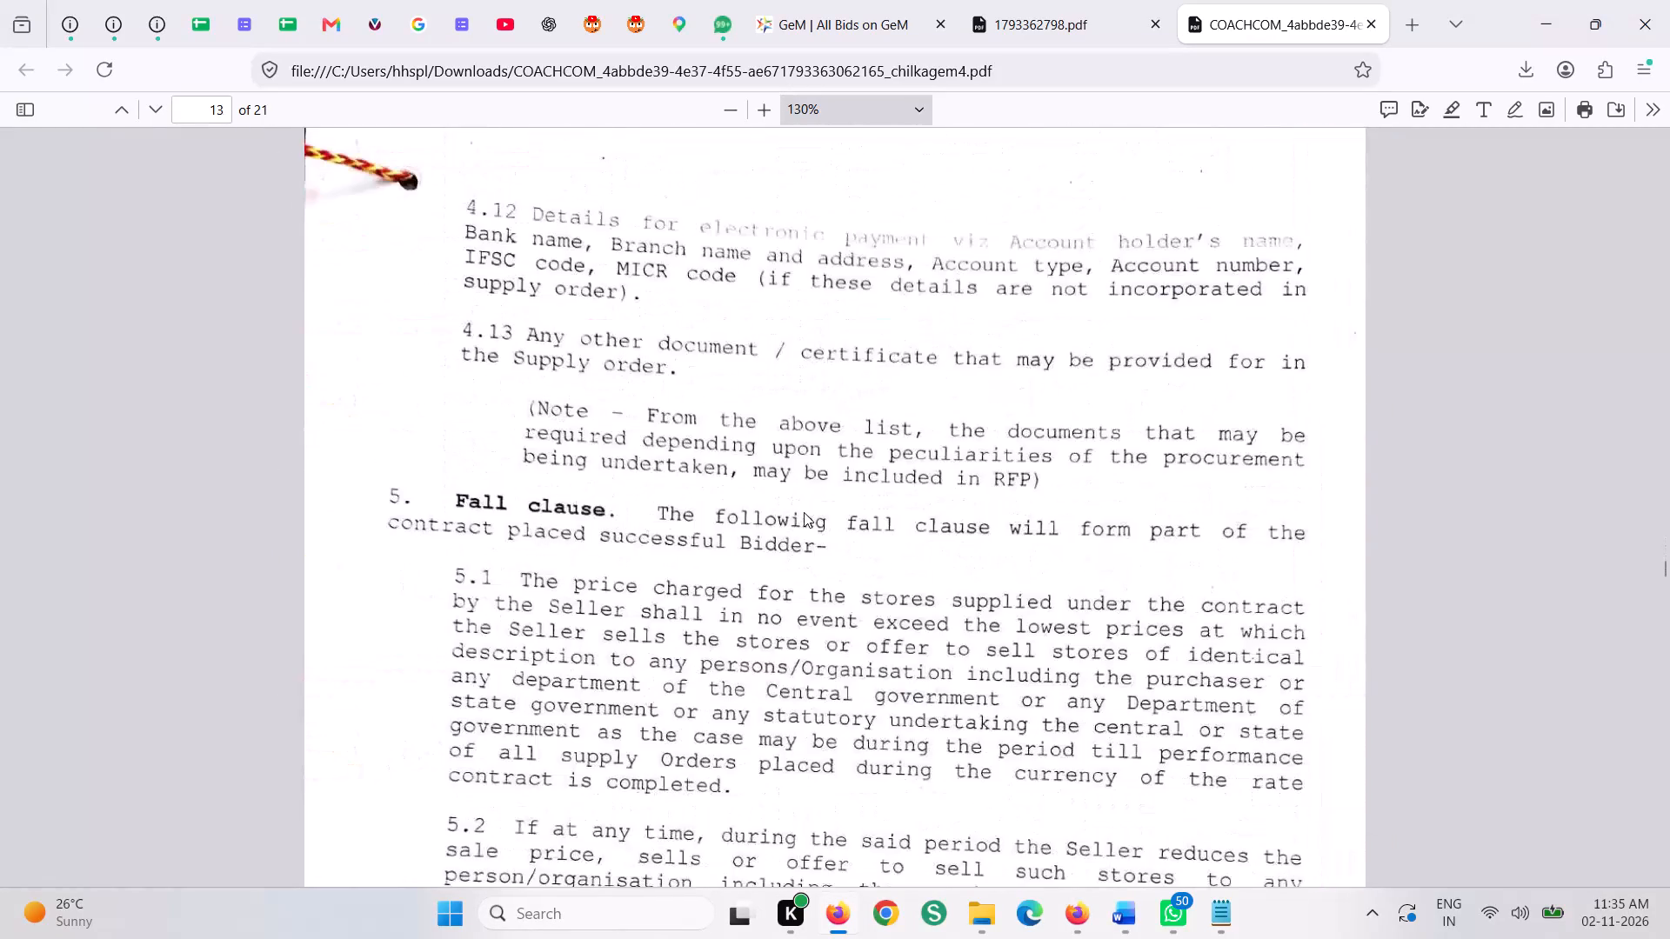
{"action": "scroll", "coordinate": [805, 513], "scroll_direction": "down", "scroll_amount": 3}
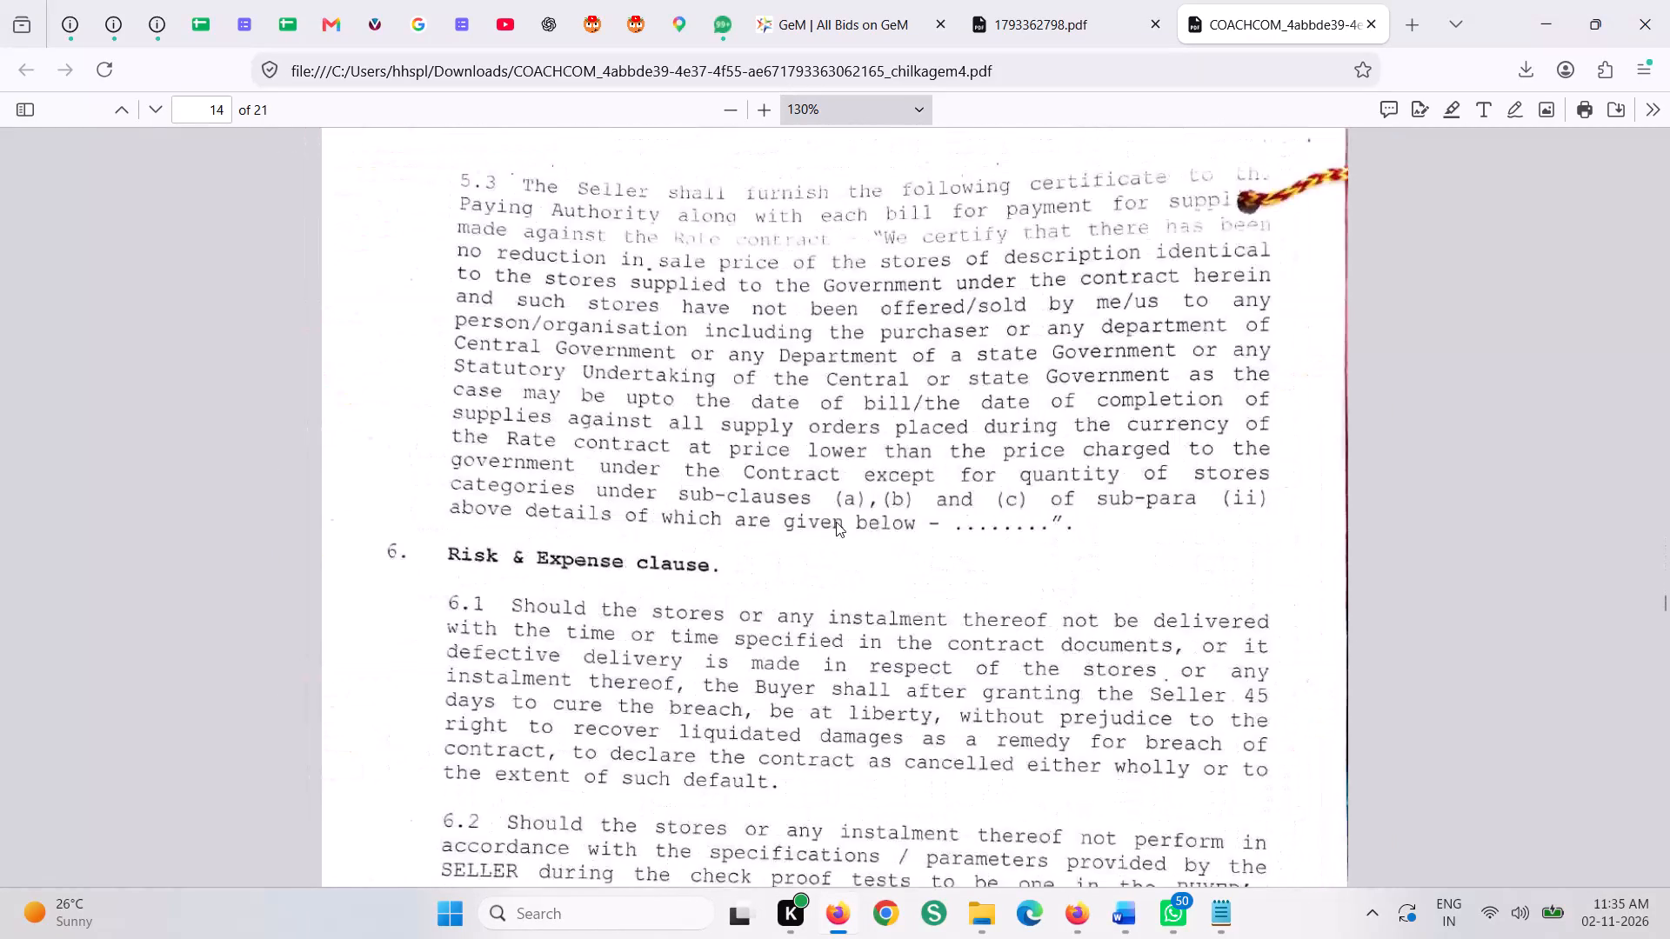
{"action": "scroll", "coordinate": [836, 522], "scroll_direction": "up", "scroll_amount": 1}
{"action": "scroll", "coordinate": [836, 522], "scroll_direction": "down", "scroll_amount": 1}
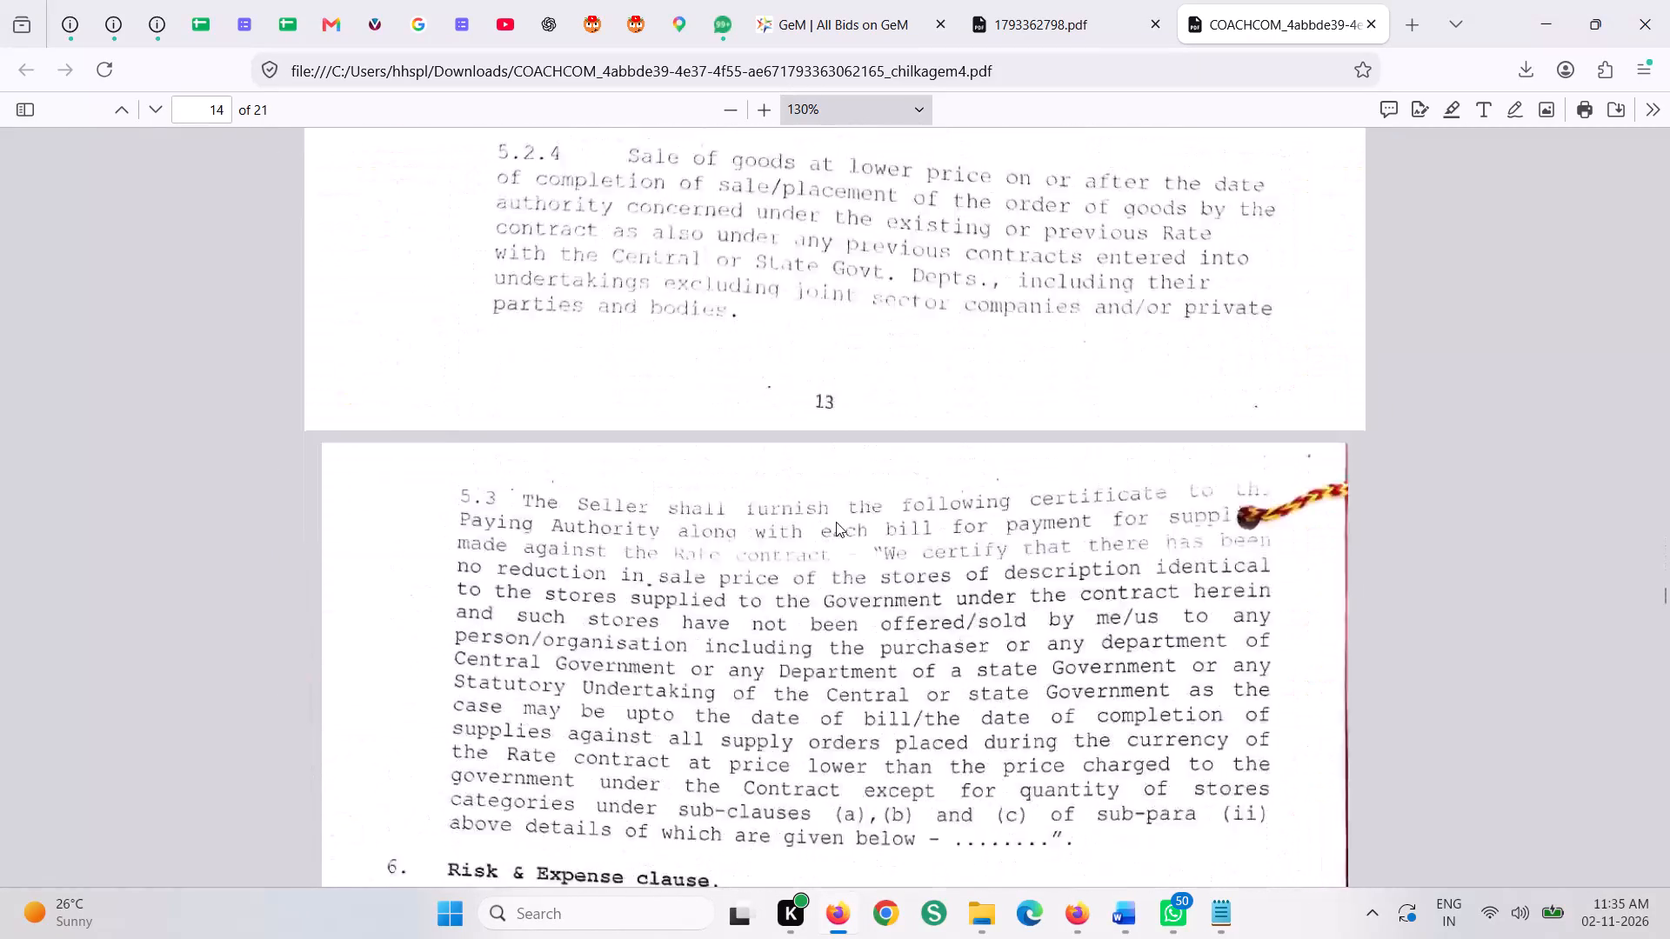
{"action": "scroll", "coordinate": [836, 522], "scroll_direction": "down", "scroll_amount": 4}
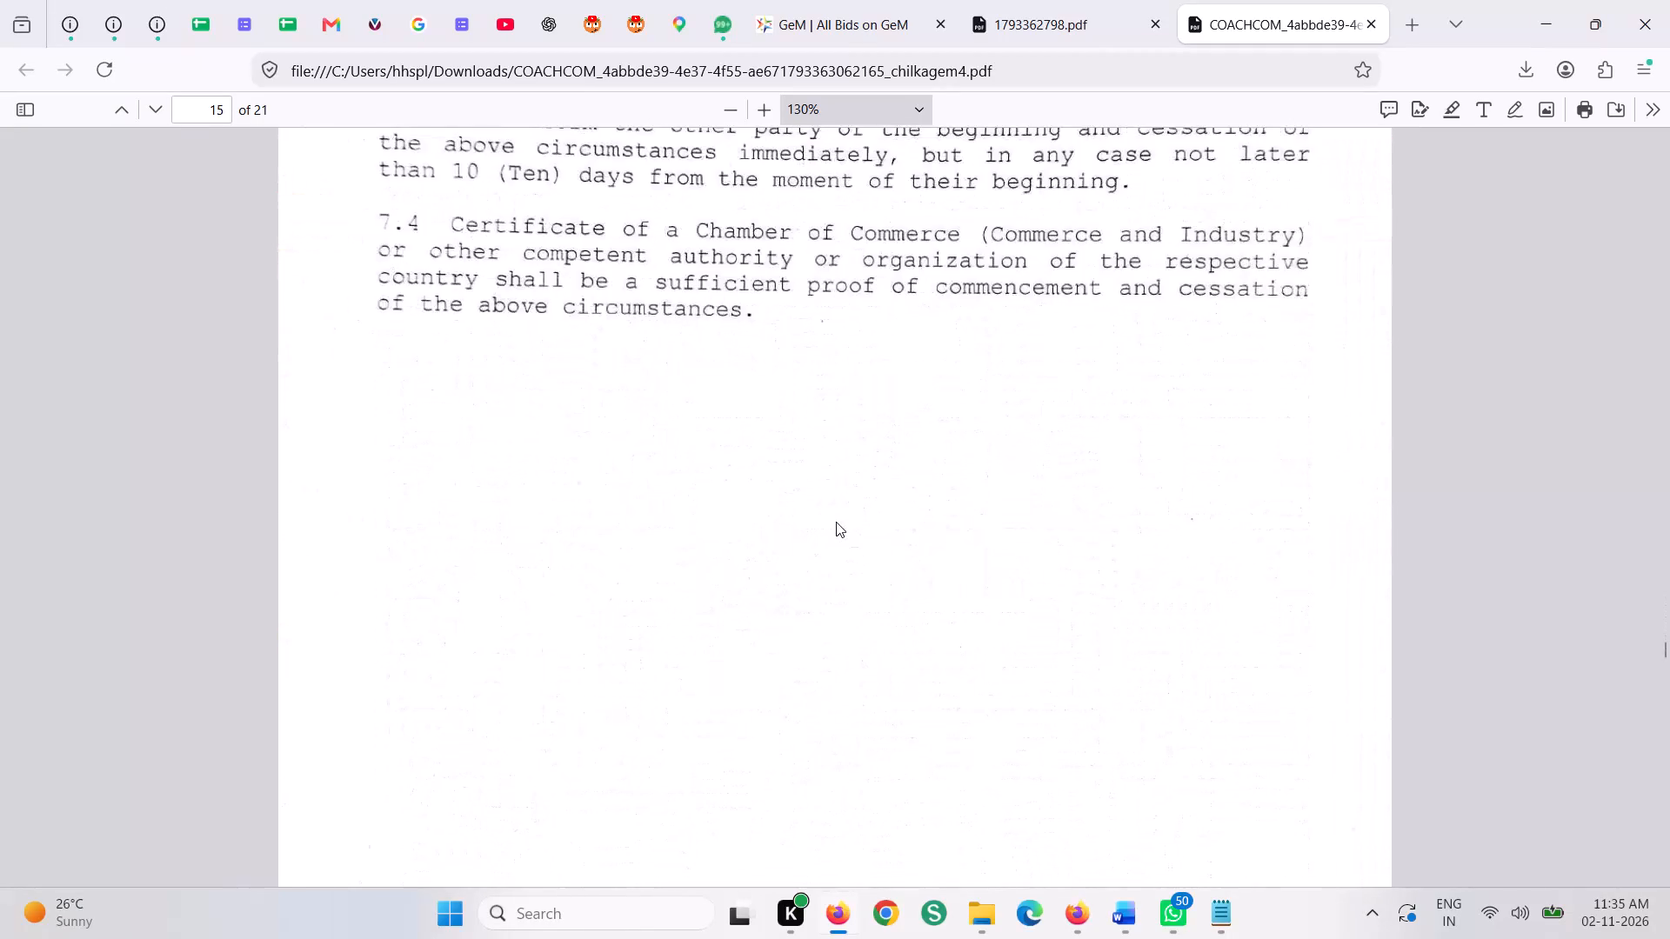
{"action": "scroll", "coordinate": [836, 522], "scroll_direction": "down", "scroll_amount": 3}
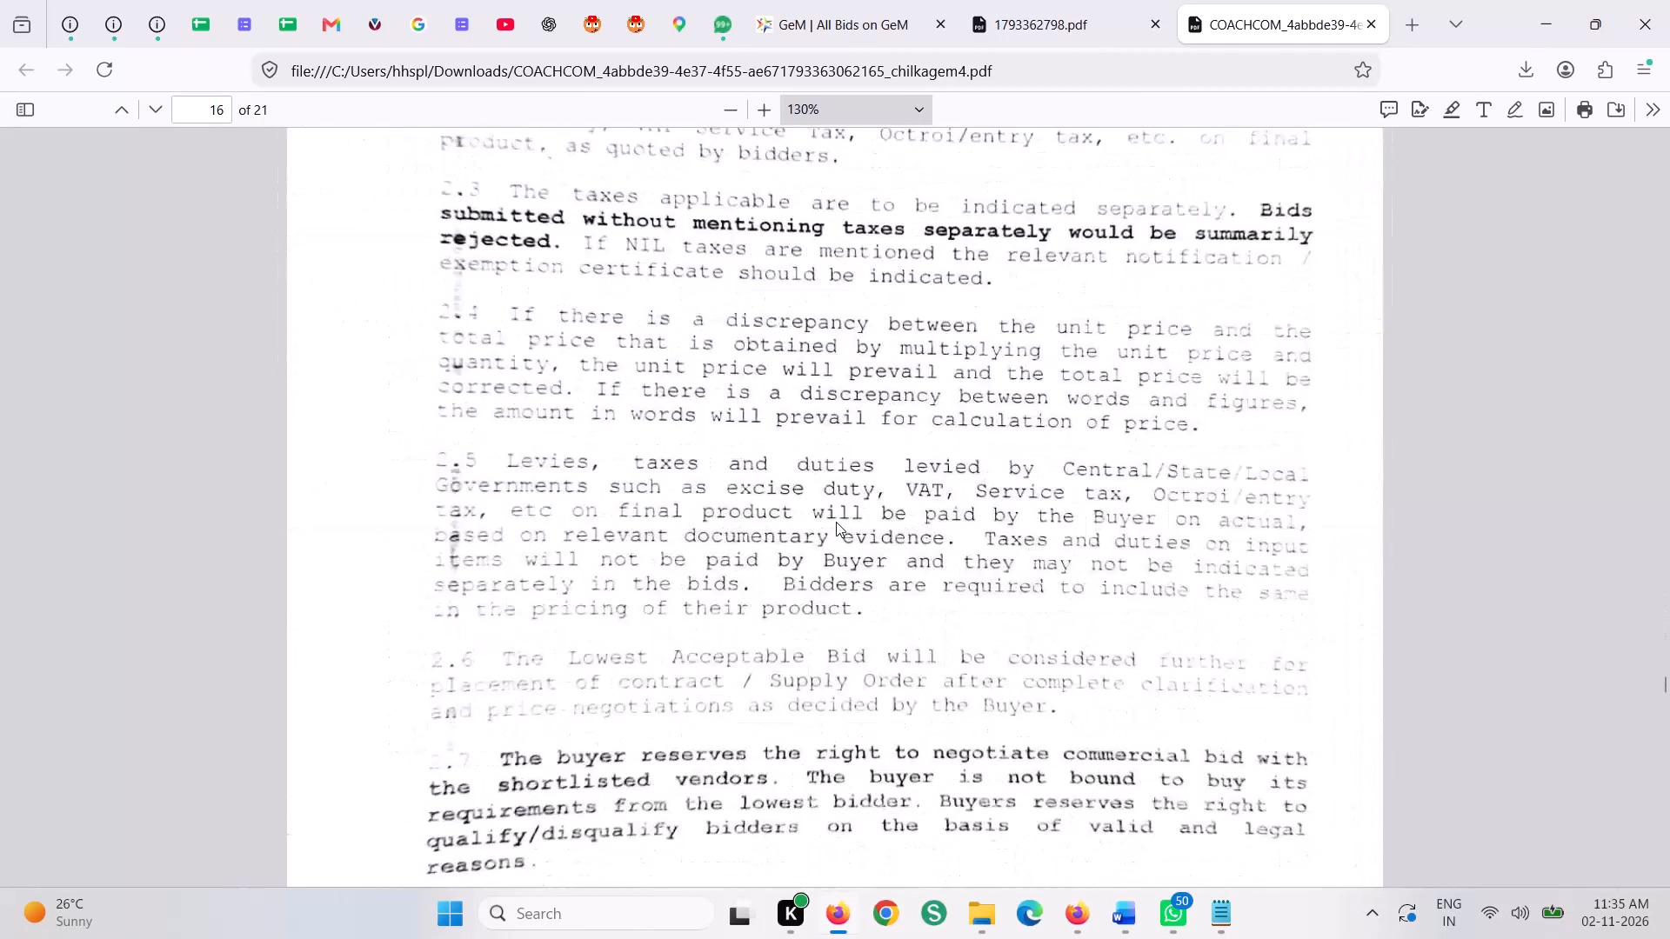
{"action": "scroll", "coordinate": [836, 522], "scroll_direction": "down", "scroll_amount": 1}
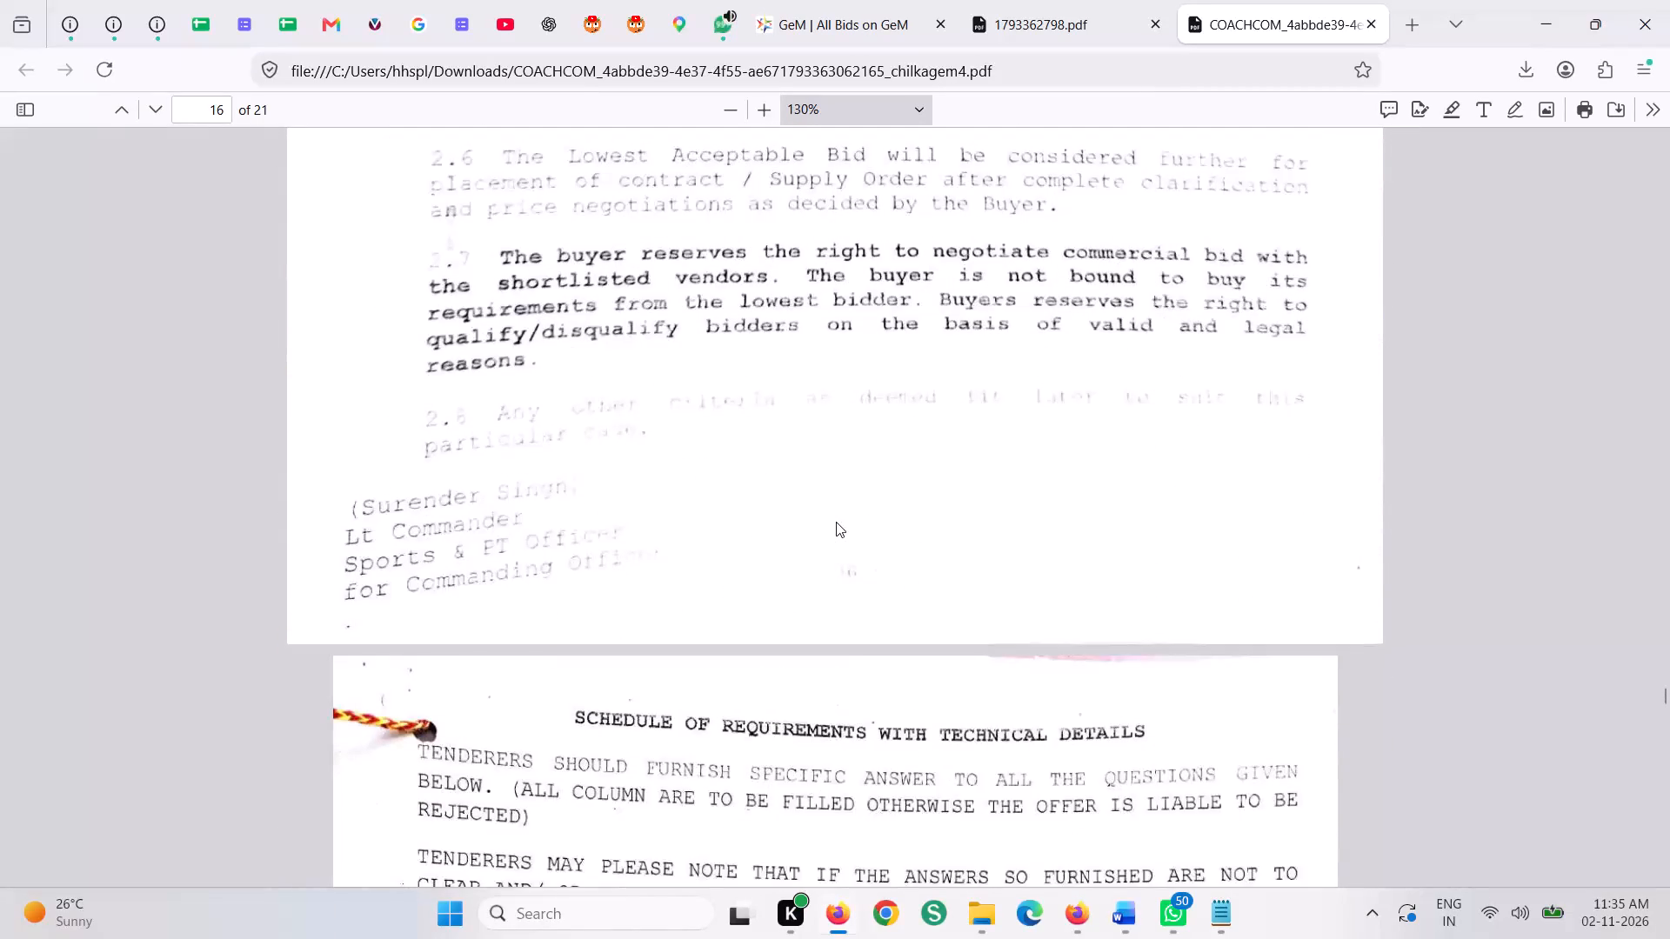
{"action": "scroll", "coordinate": [836, 522], "scroll_direction": "down", "scroll_amount": 3}
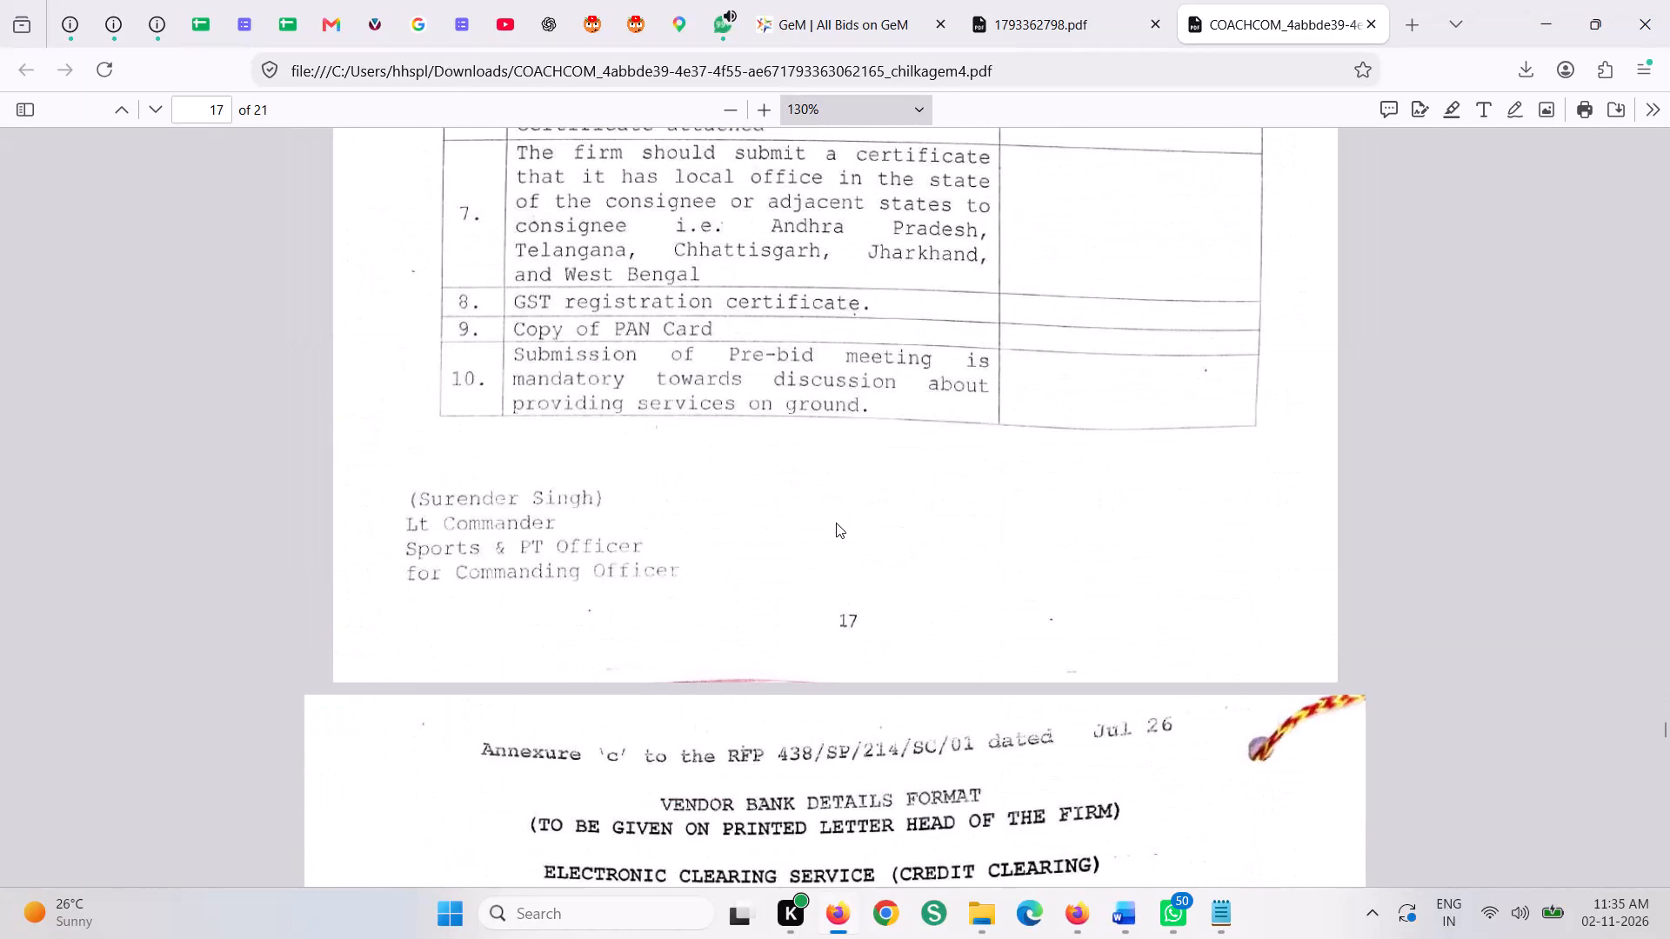
{"action": "scroll", "coordinate": [841, 526], "scroll_direction": "up", "scroll_amount": 1}
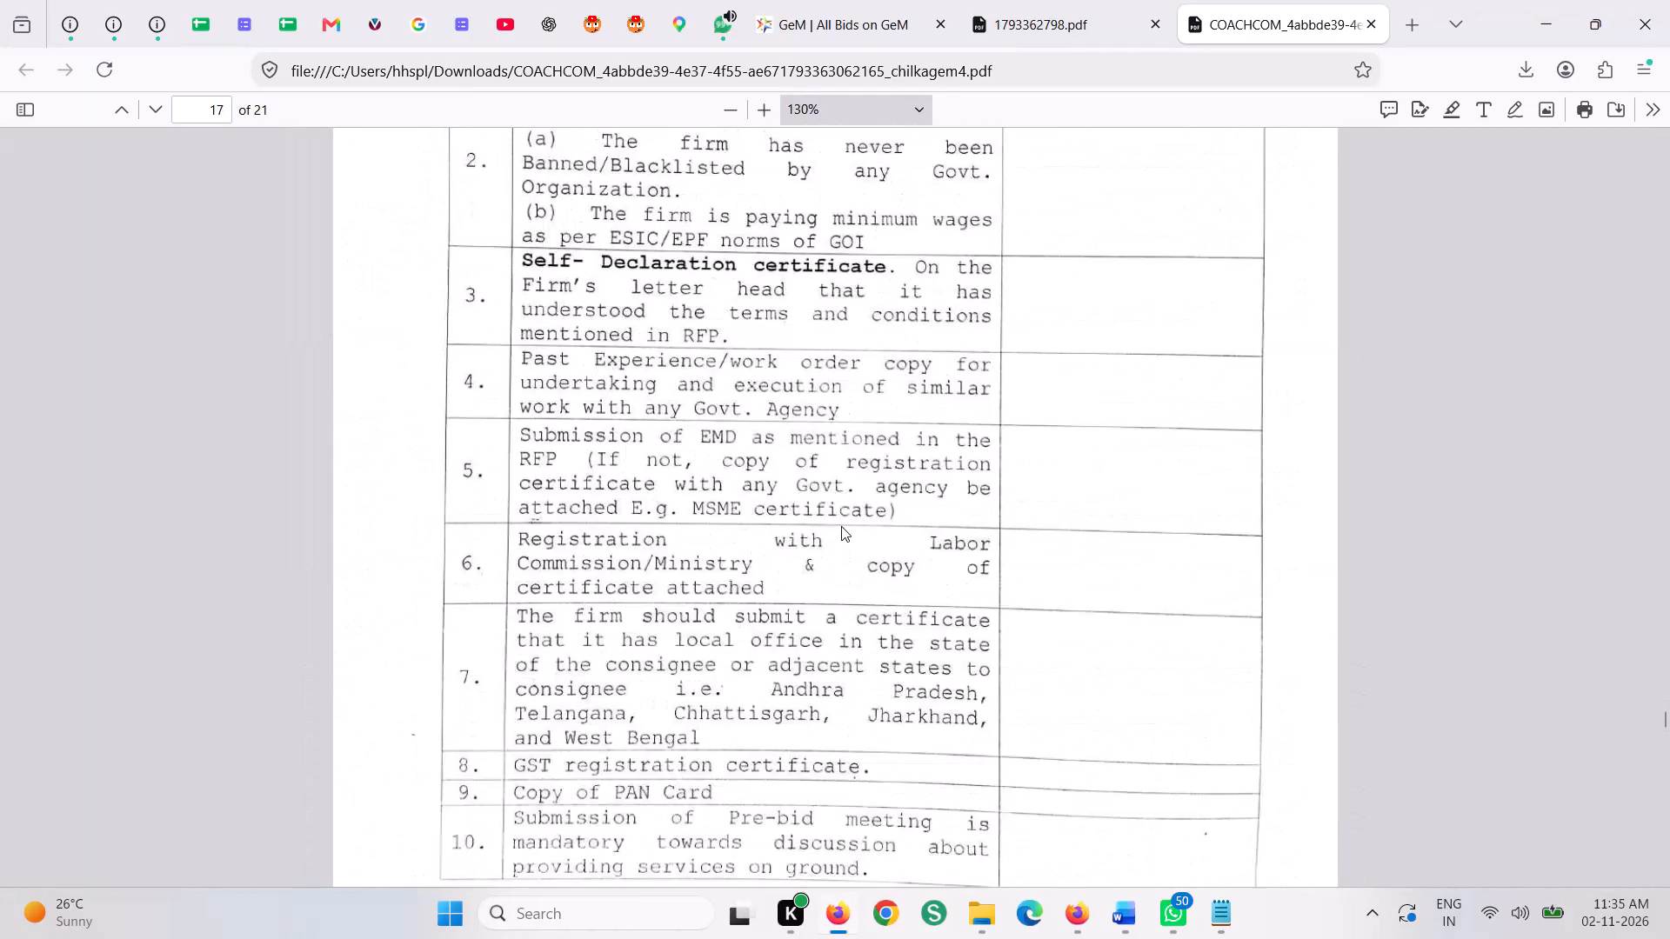
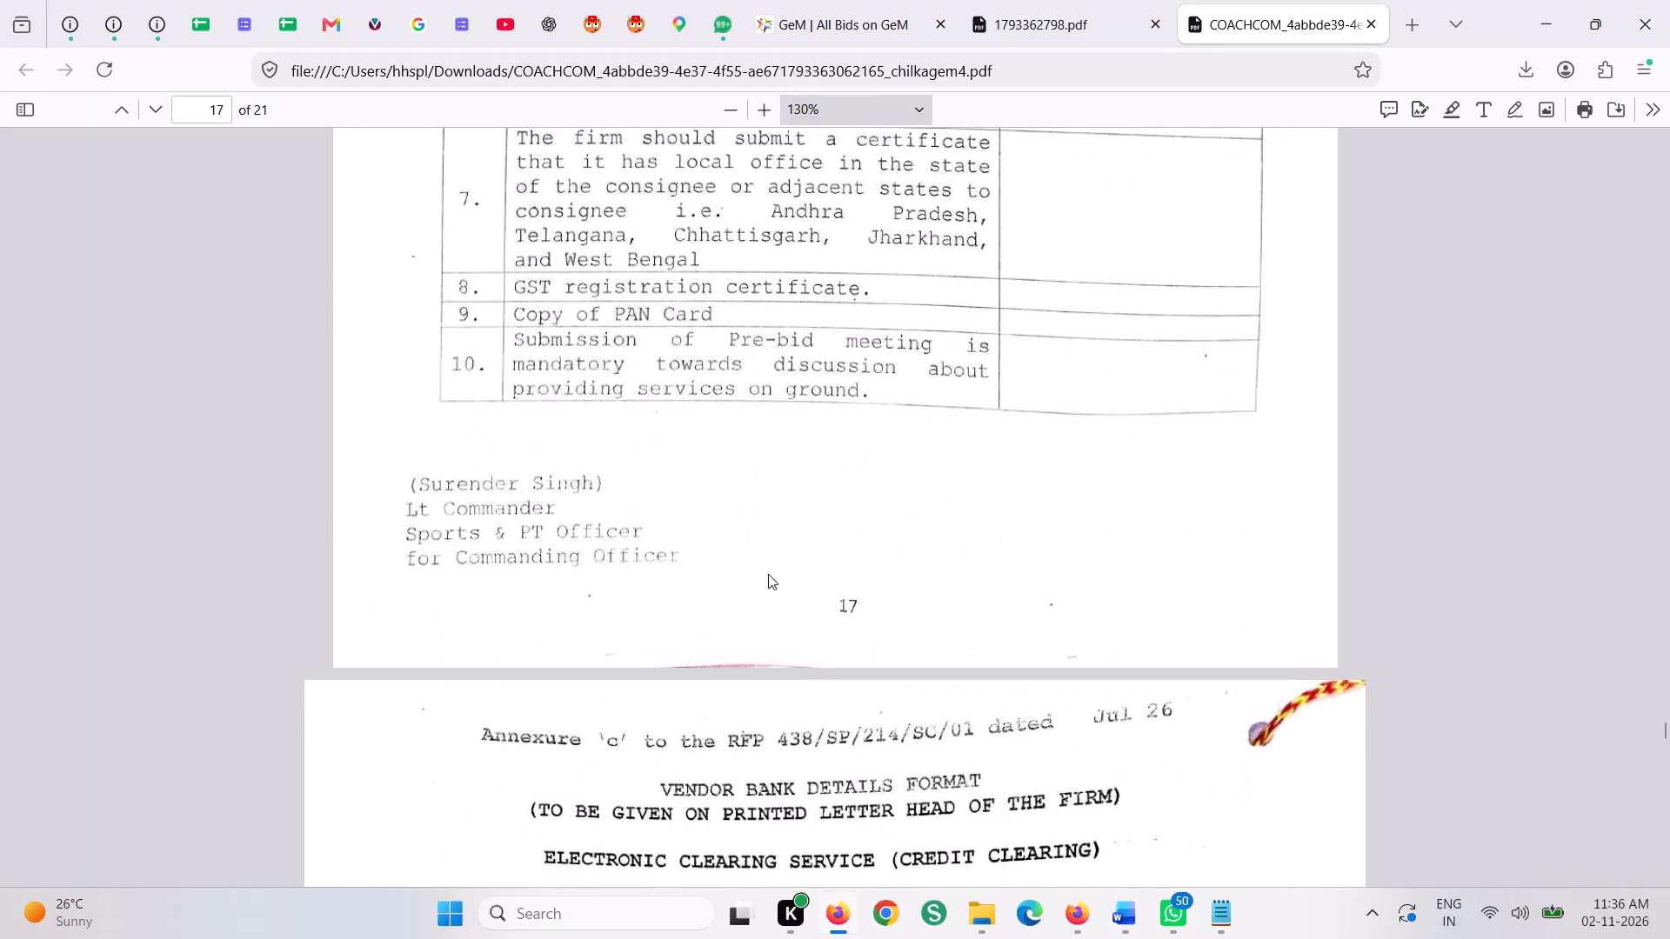
{"action": "scroll", "coordinate": [830, 548], "scroll_direction": "down", "scroll_amount": 1}
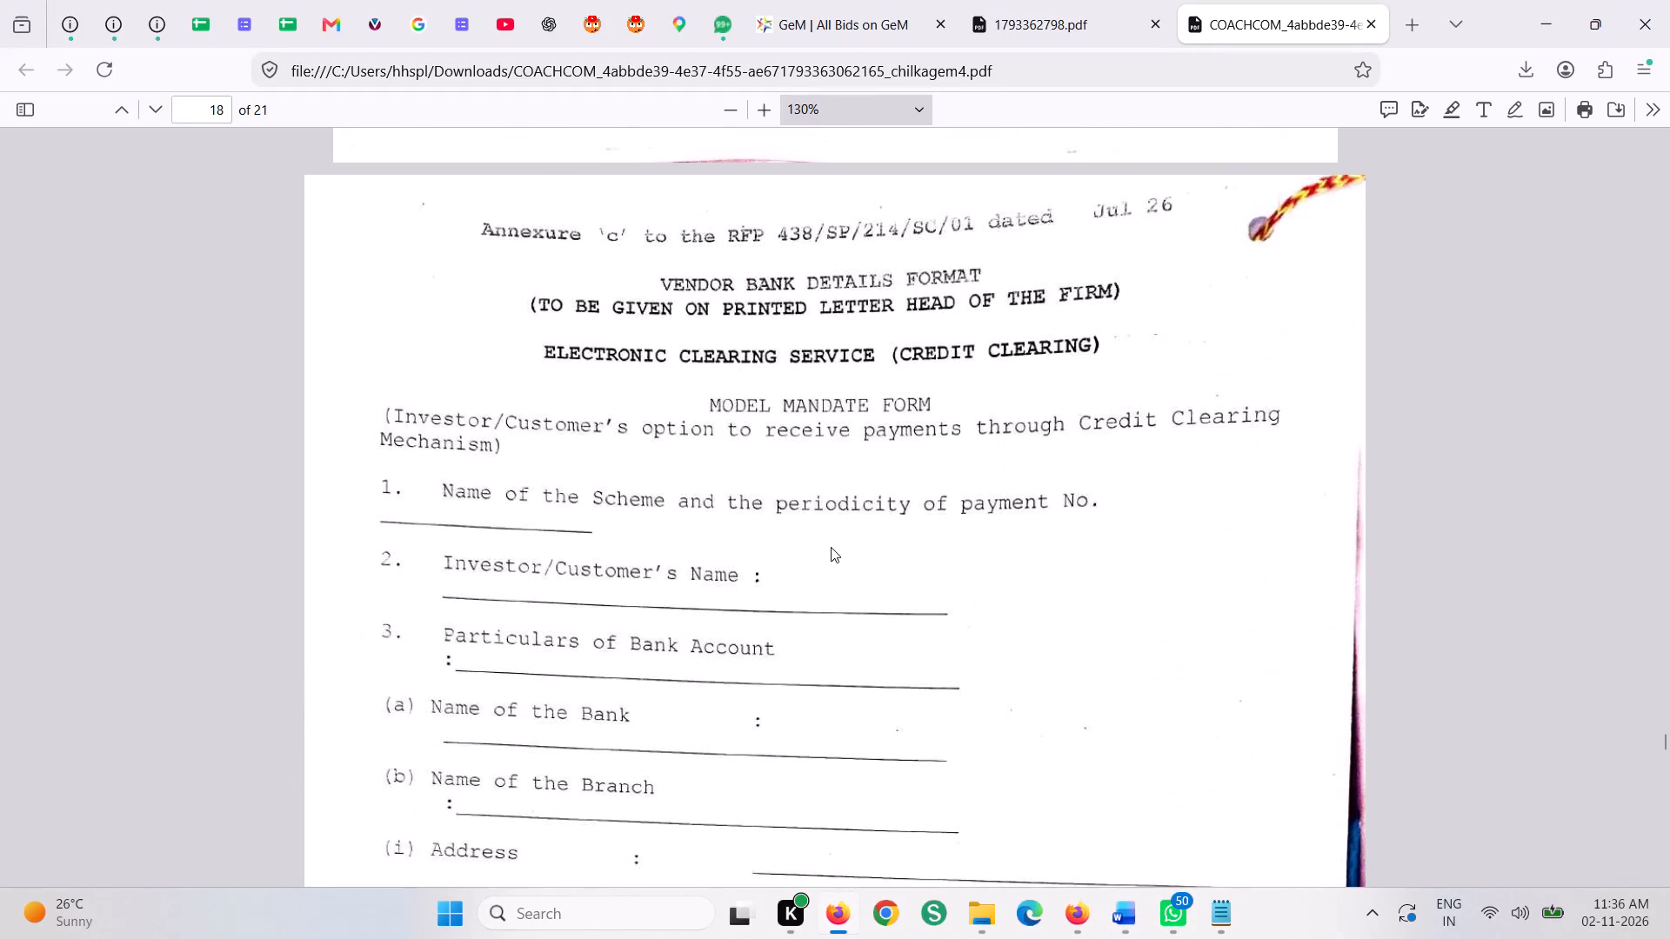
{"action": "scroll", "coordinate": [831, 547], "scroll_direction": "down", "scroll_amount": 1}
{"action": "scroll", "coordinate": [839, 536], "scroll_direction": "up", "scroll_amount": 1}
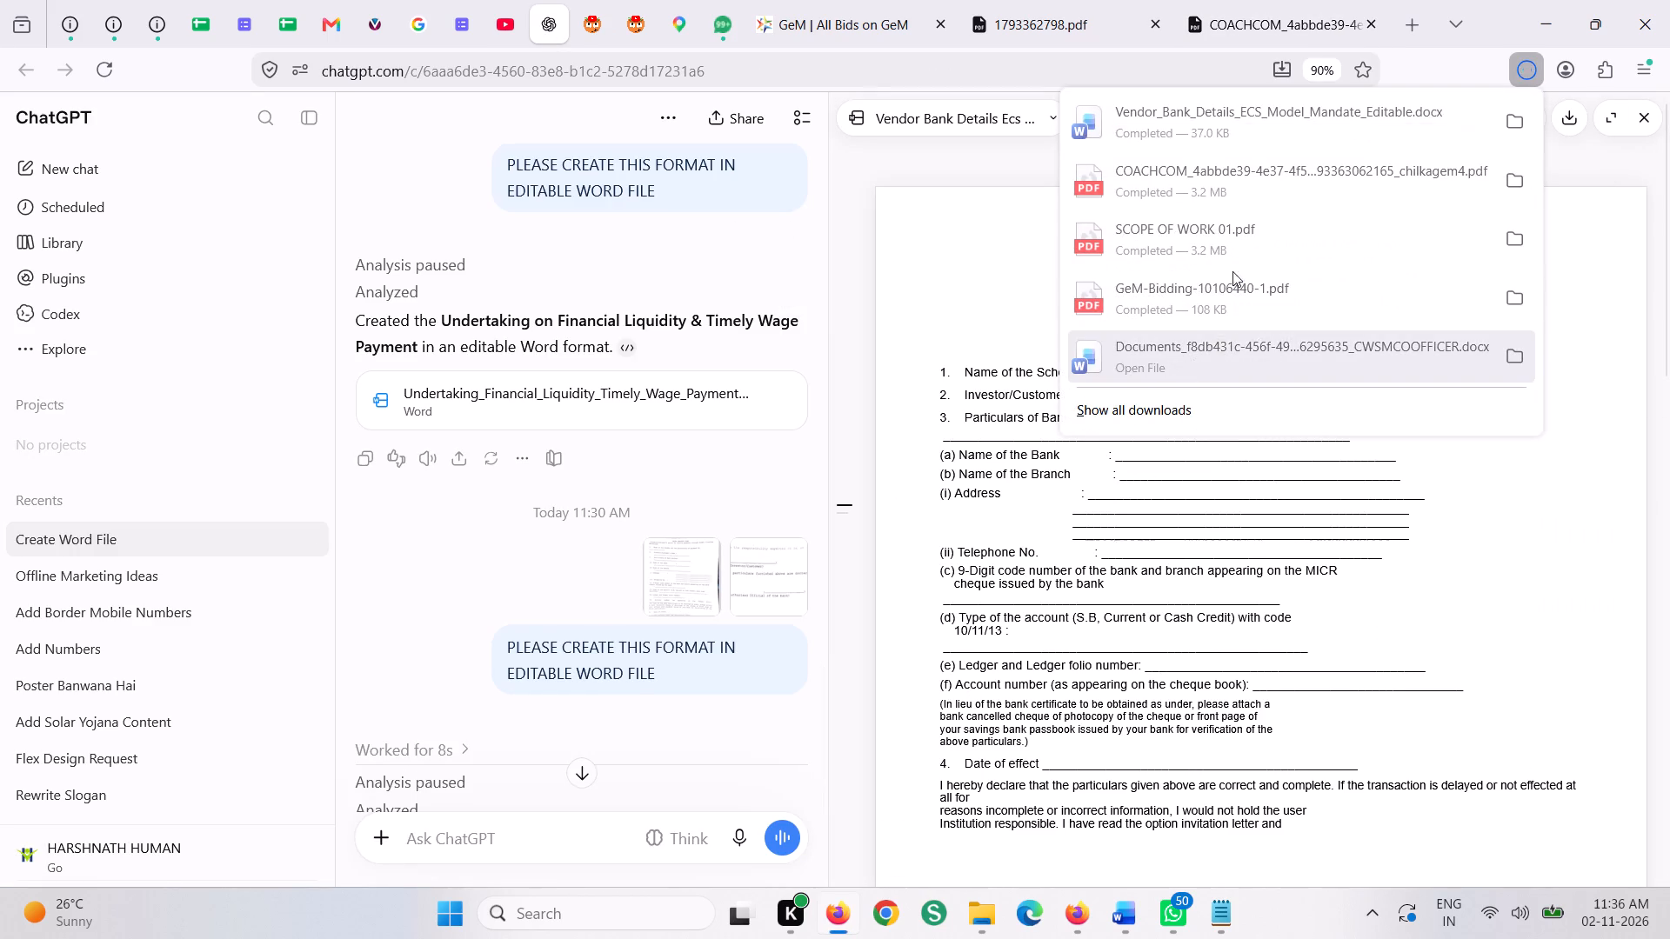
{"action": "left_click", "coordinate": [1146, 117]}
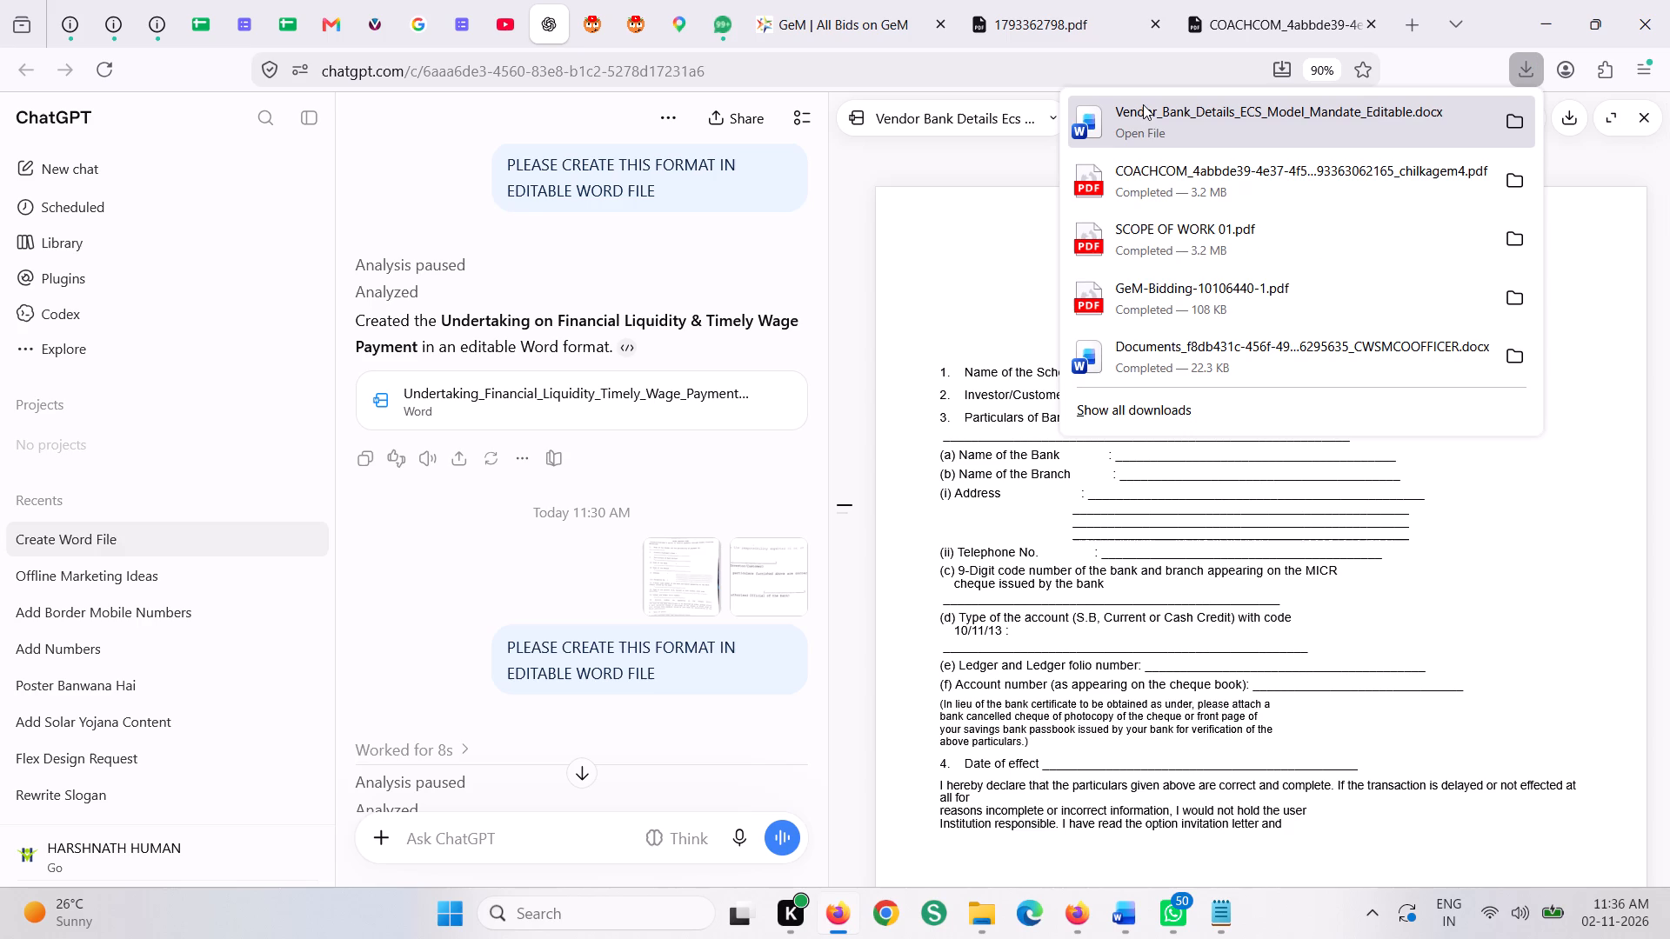
{"action": "left_click", "coordinate": [1143, 104]}
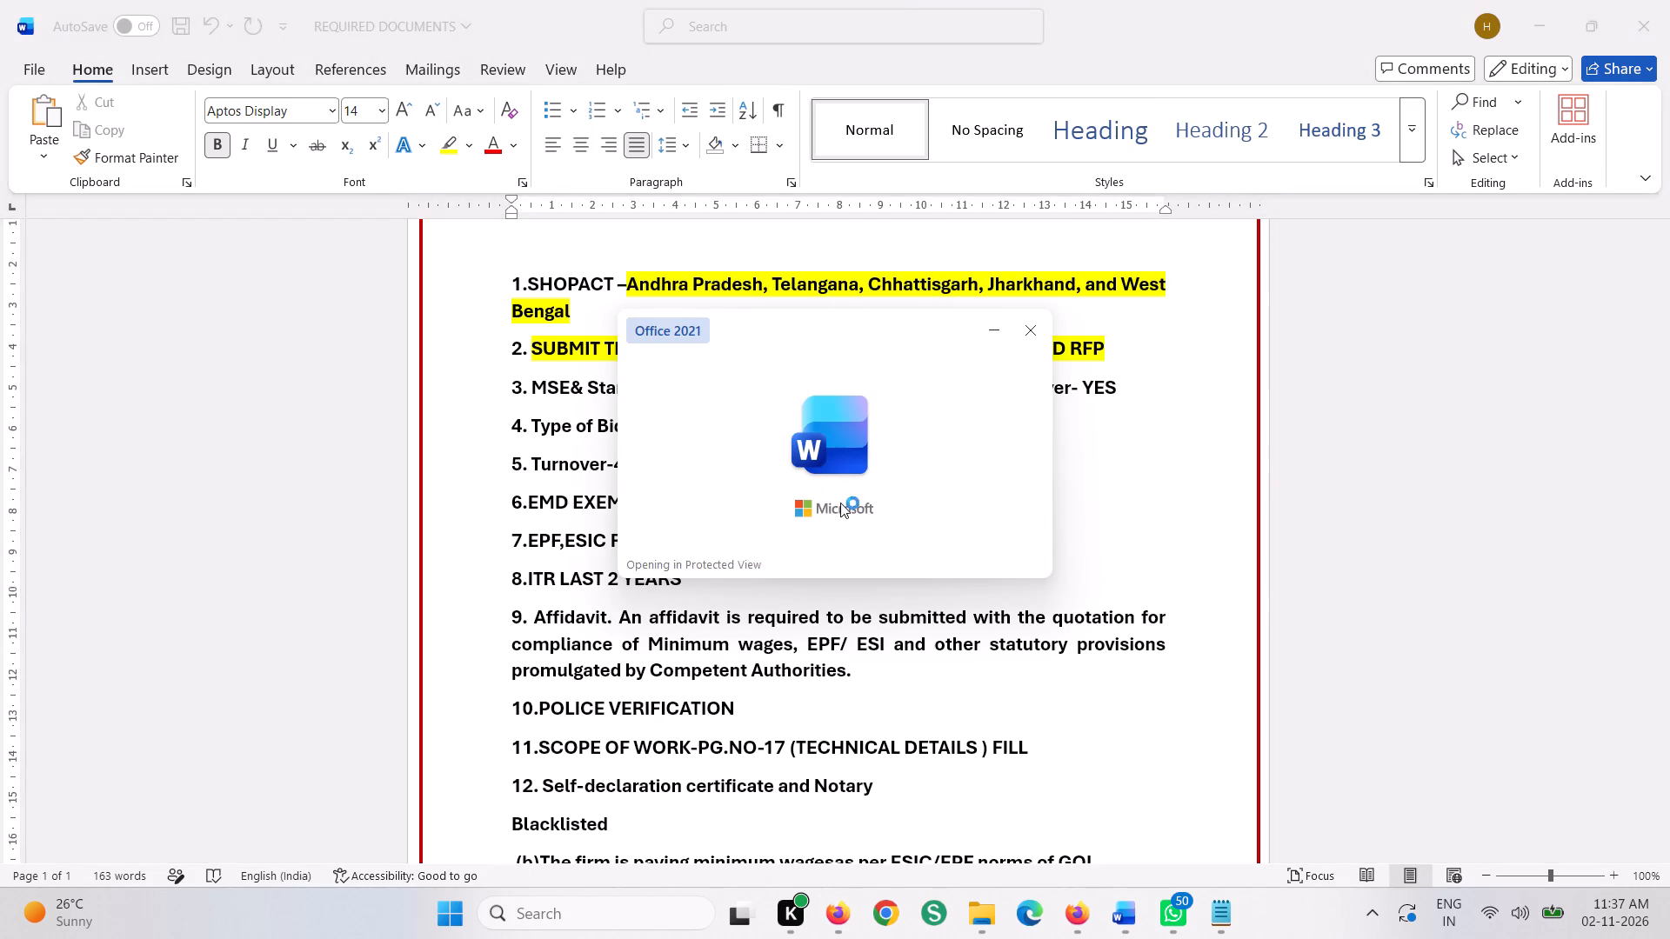
{"action": "left_click", "coordinate": [878, 101]}
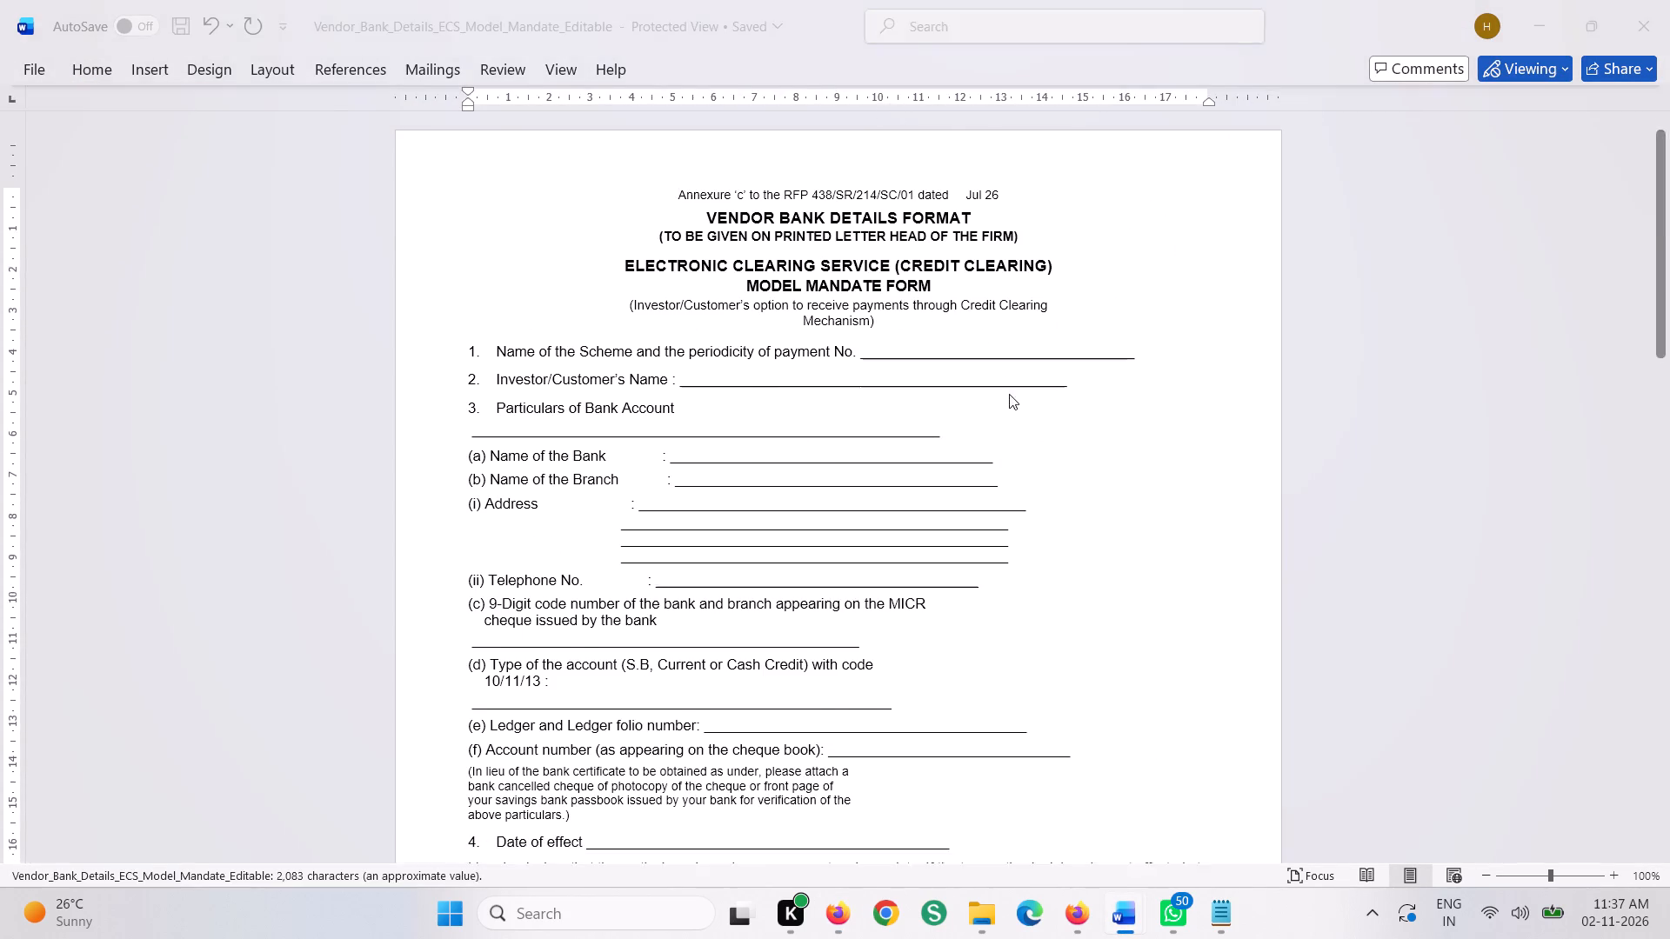
Justify the form text of the Vendor Bank Details document from item 1 down through the declaration.
{"action": "left_click", "coordinate": [949, 469]}
{"action": "scroll", "coordinate": [570, 477], "scroll_direction": "down", "scroll_amount": 1}
{"action": "scroll", "coordinate": [816, 476], "scroll_direction": "down", "scroll_amount": 1}
{"action": "scroll", "coordinate": [692, 491], "scroll_direction": "up", "scroll_amount": 2}
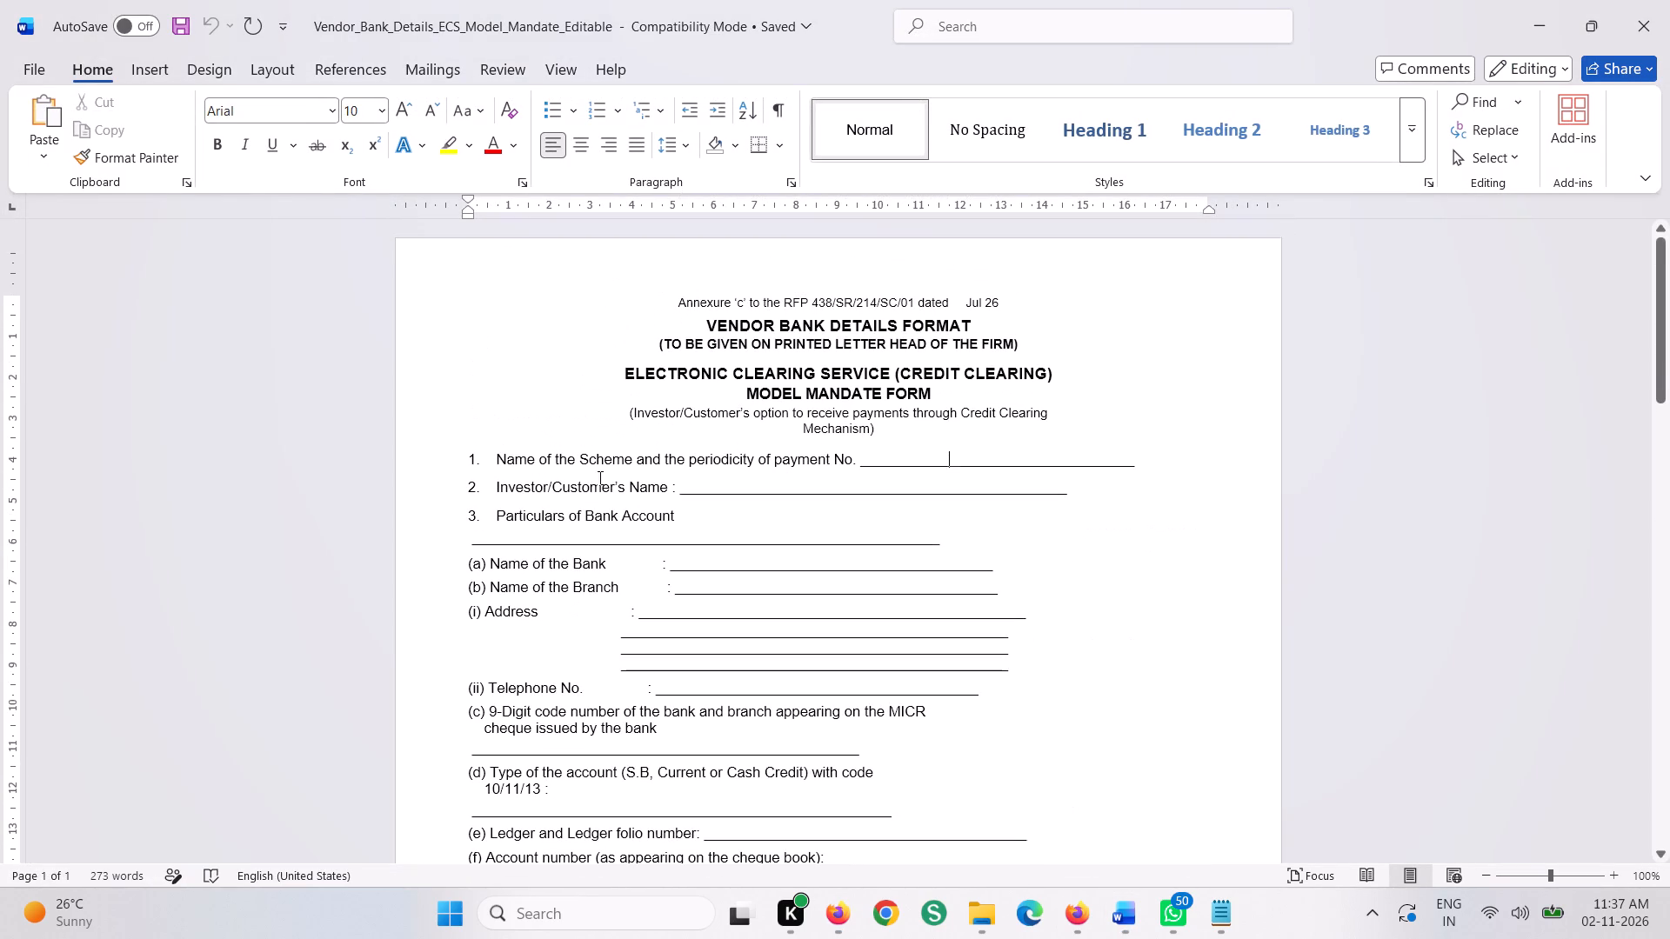
{"action": "left_click_drag", "start_coordinate": [483, 458], "coordinate": [987, 462]}
{"action": "left_click", "coordinate": [633, 144]}
{"action": "scroll", "coordinate": [822, 401], "scroll_direction": "up", "scroll_amount": 3}
{"action": "left_click", "coordinate": [780, 530]}
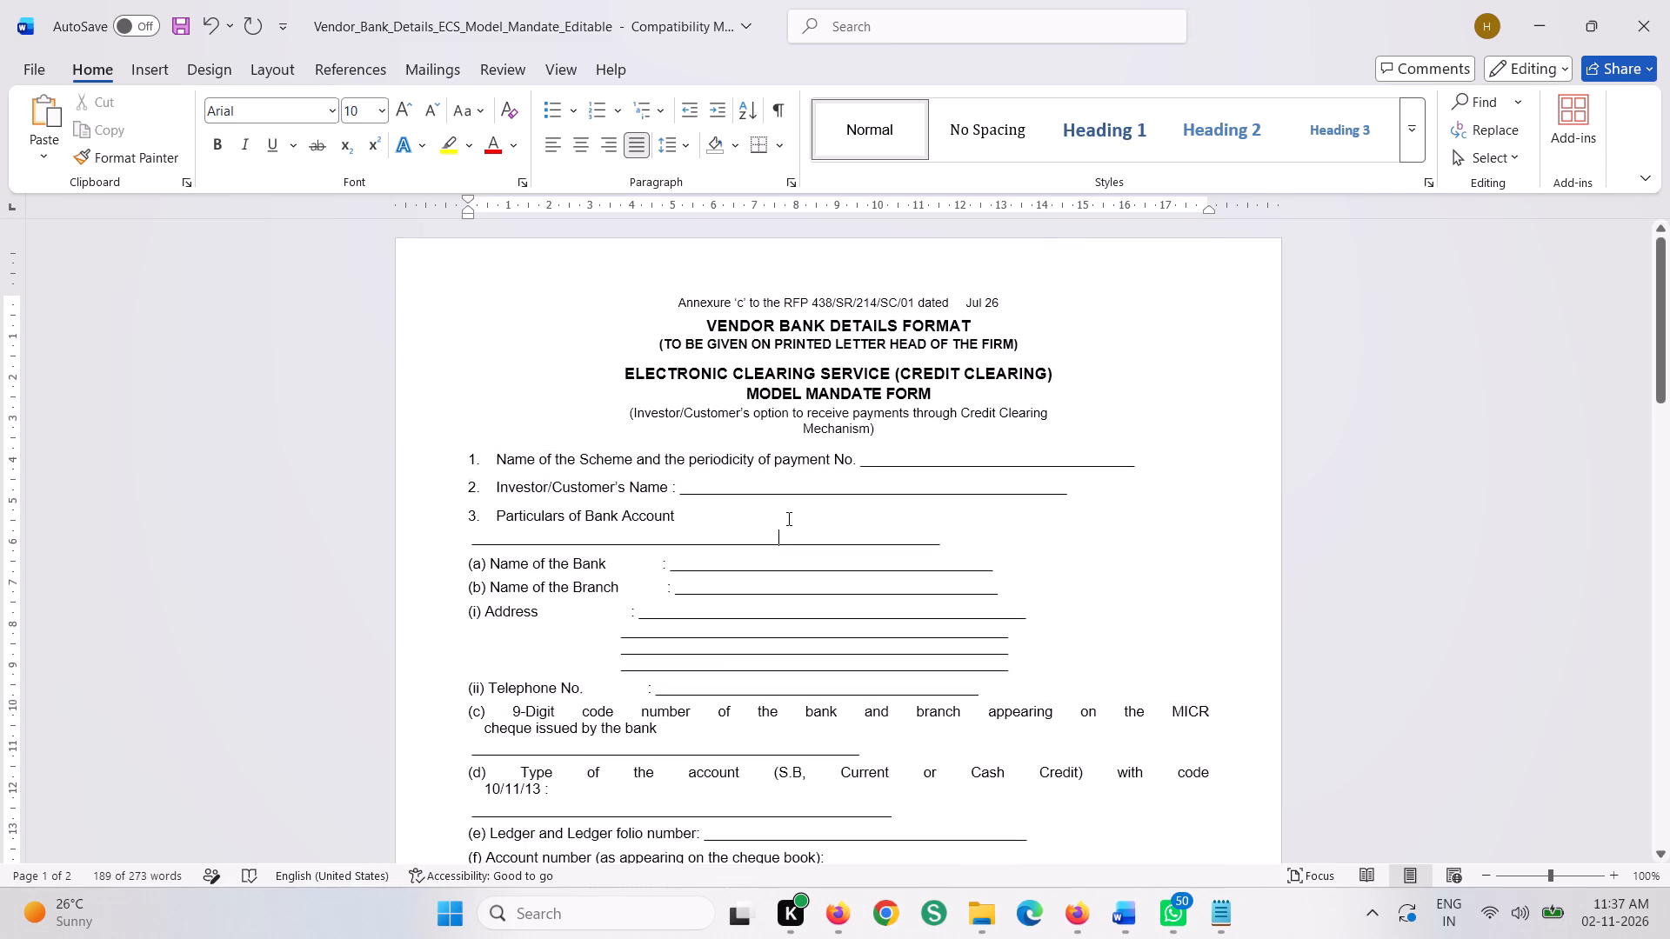
Save the document as Vendor_Bank_Details_ECS_Model_Mandate_Editable in the GEM2026B8222545 folder inside DEV1, as a Word Document.
{"action": "scroll", "coordinate": [776, 511], "scroll_direction": "down", "scroll_amount": 1}
{"action": "scroll", "coordinate": [742, 447], "scroll_direction": "down", "scroll_amount": 2}
{"action": "scroll", "coordinate": [884, 504], "scroll_direction": "down", "scroll_amount": 1}
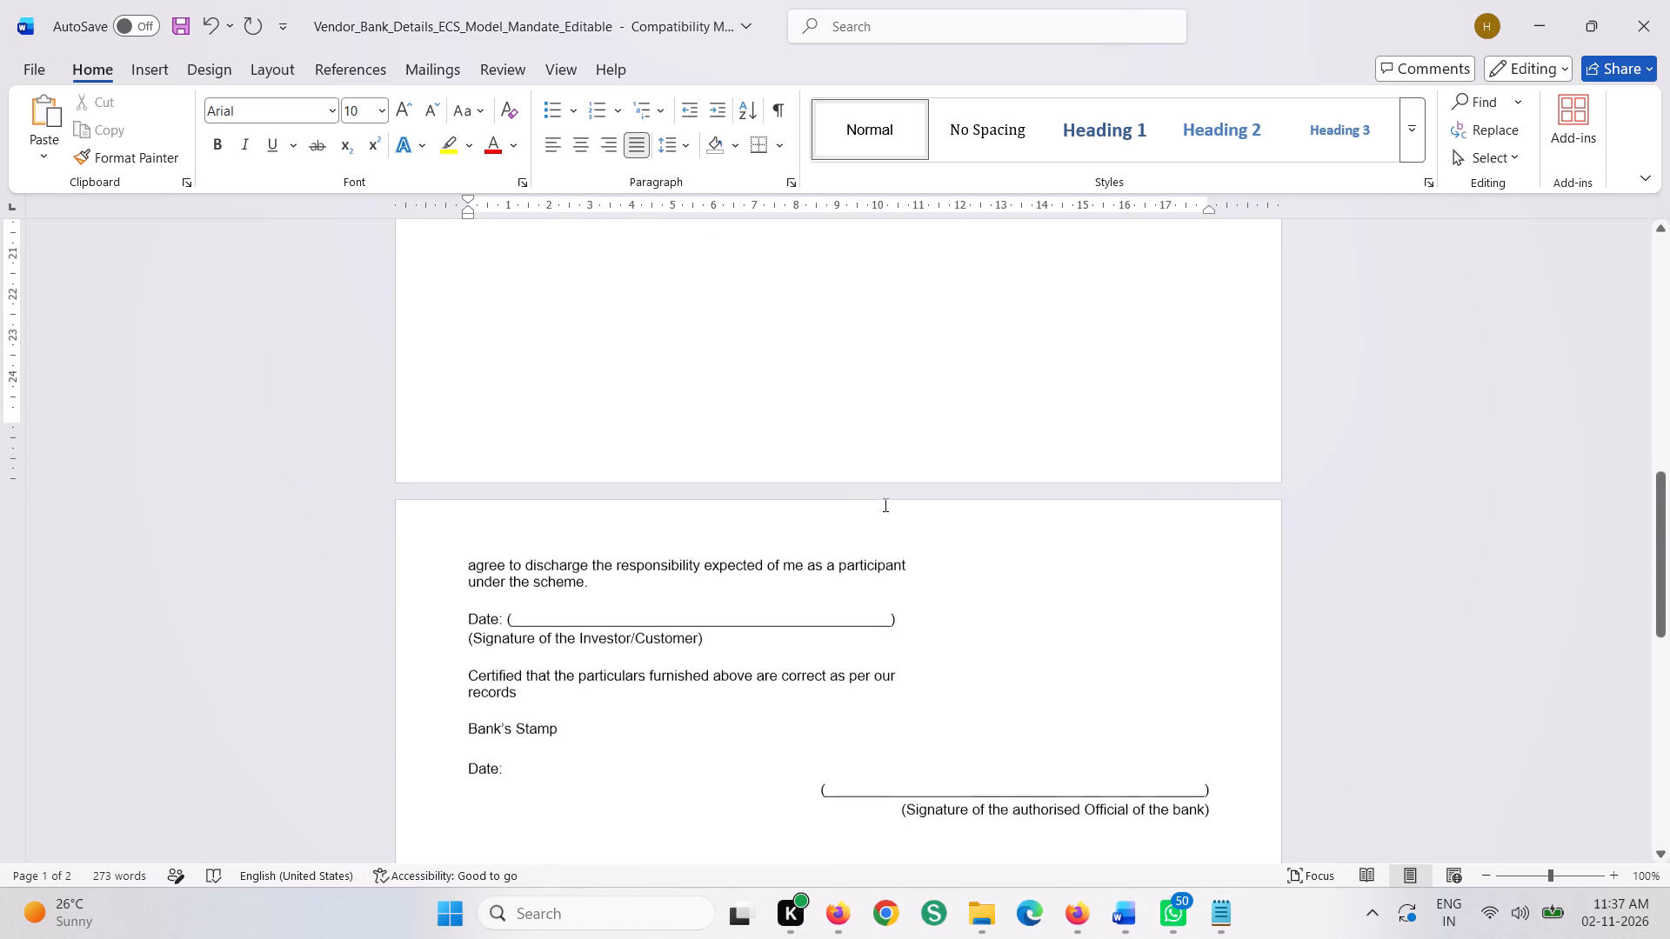
{"action": "scroll", "coordinate": [873, 505], "scroll_direction": "down", "scroll_amount": 1}
{"action": "scroll", "coordinate": [738, 500], "scroll_direction": "down", "scroll_amount": 4}
{"action": "scroll", "coordinate": [841, 563], "scroll_direction": "up", "scroll_amount": 11}
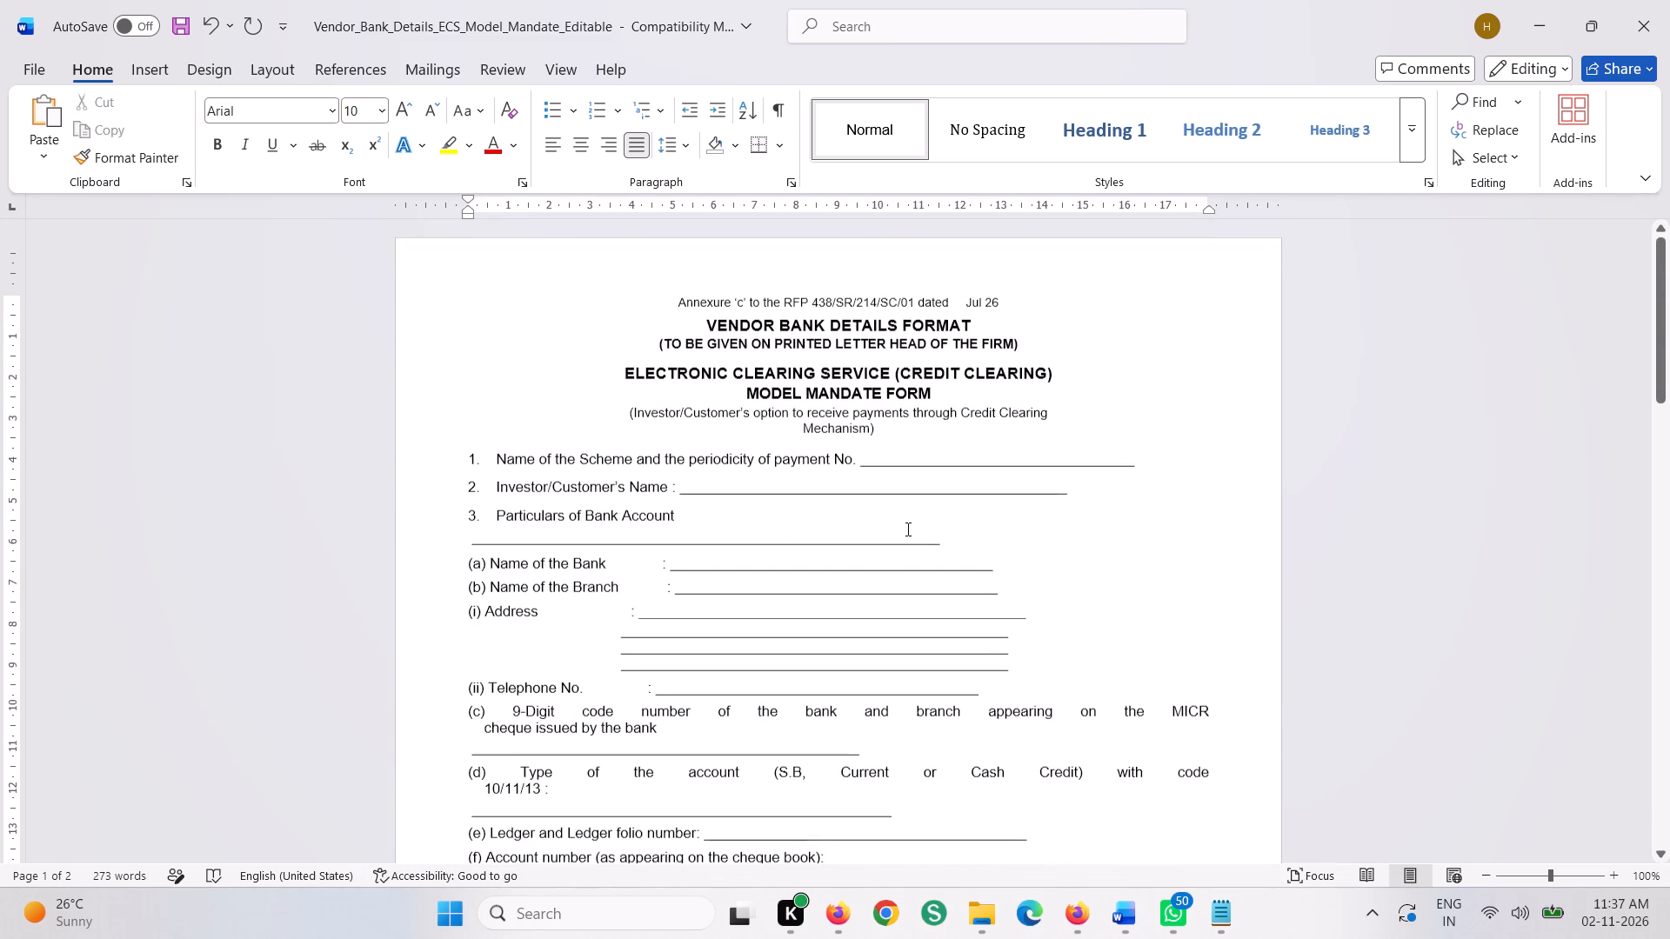
{"action": "left_click", "coordinate": [977, 909]}
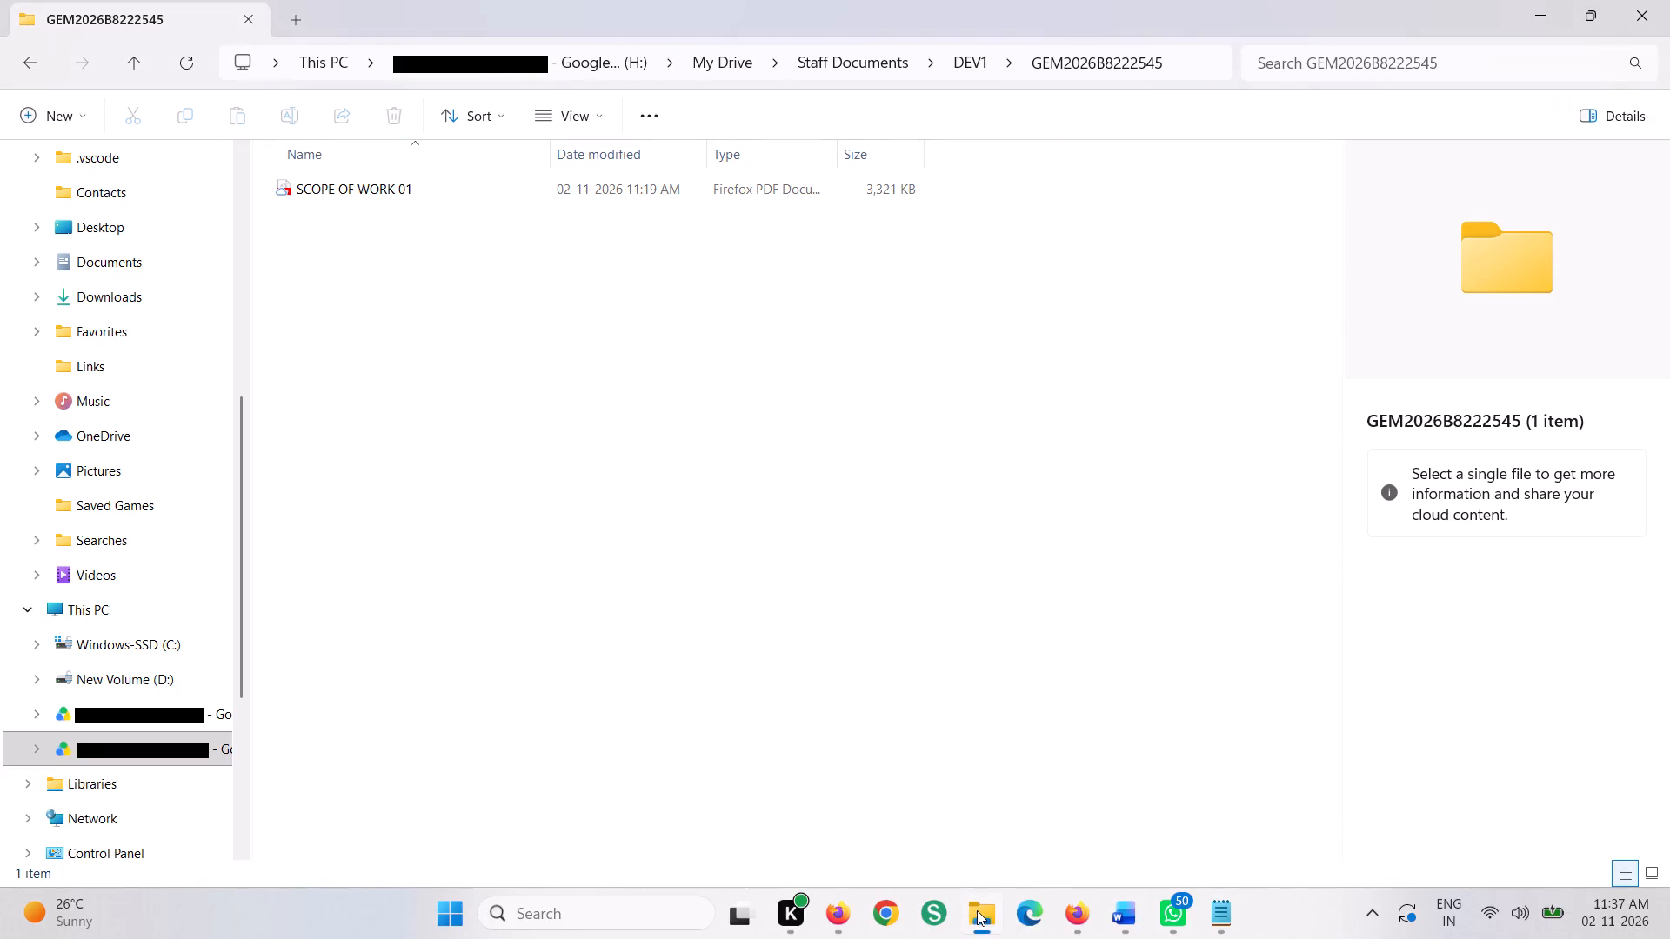
{"action": "left_click", "coordinate": [977, 910]}
{"action": "left_click", "coordinate": [31, 70]}
{"action": "left_click", "coordinate": [80, 401]}
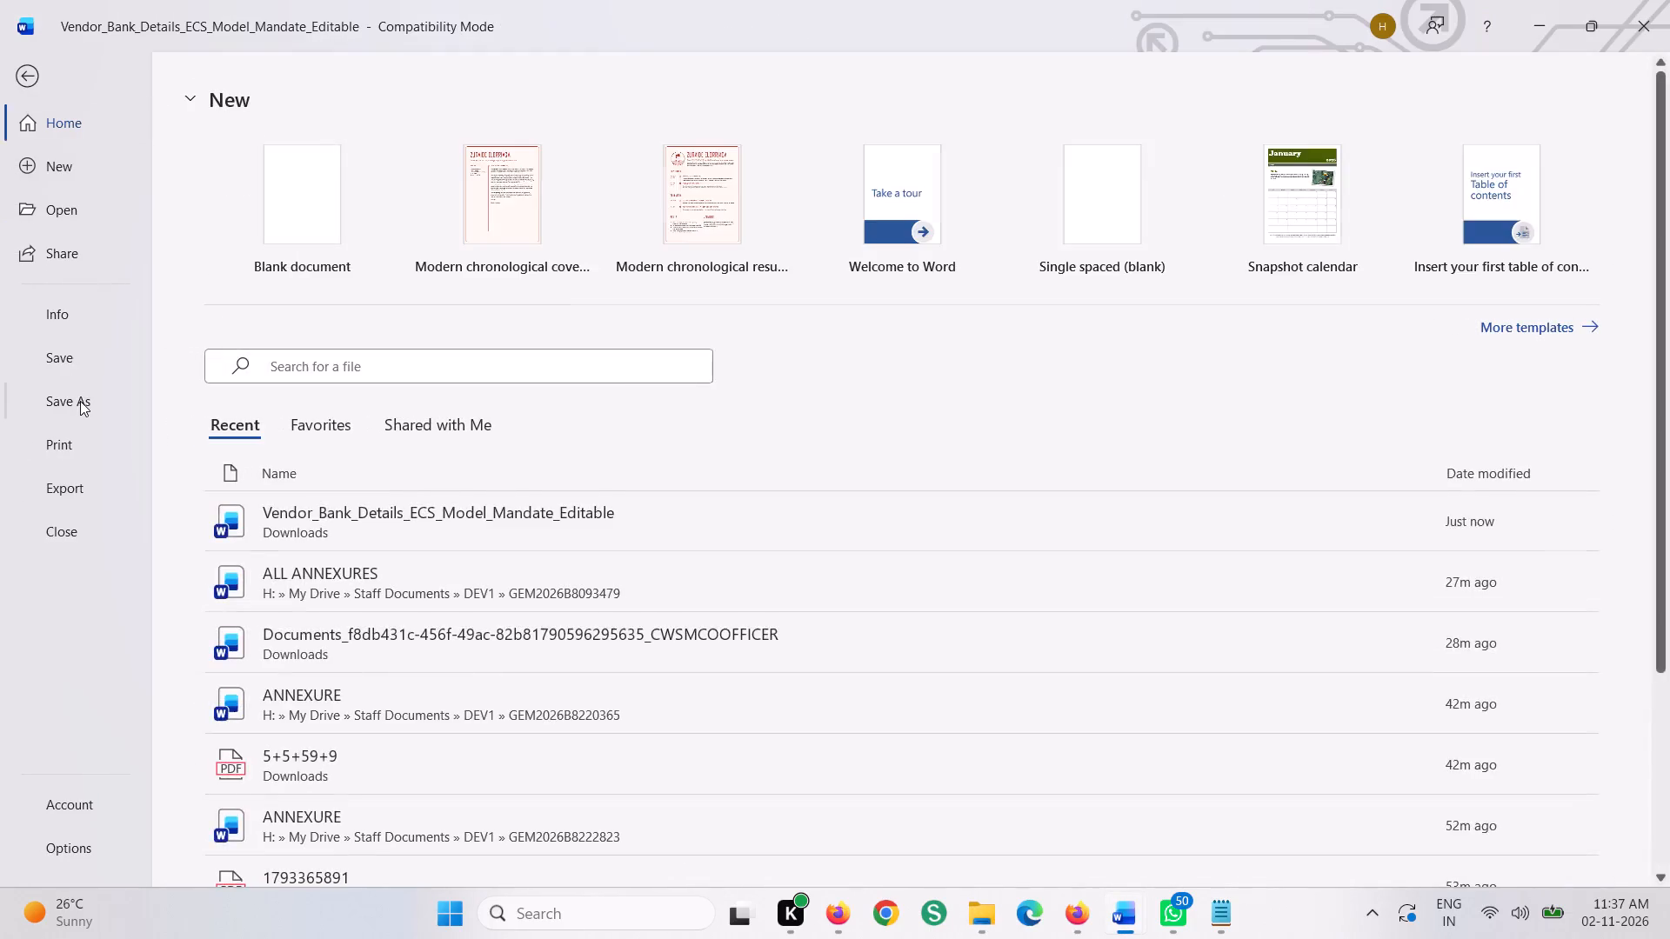
{"action": "left_click", "coordinate": [290, 589]}
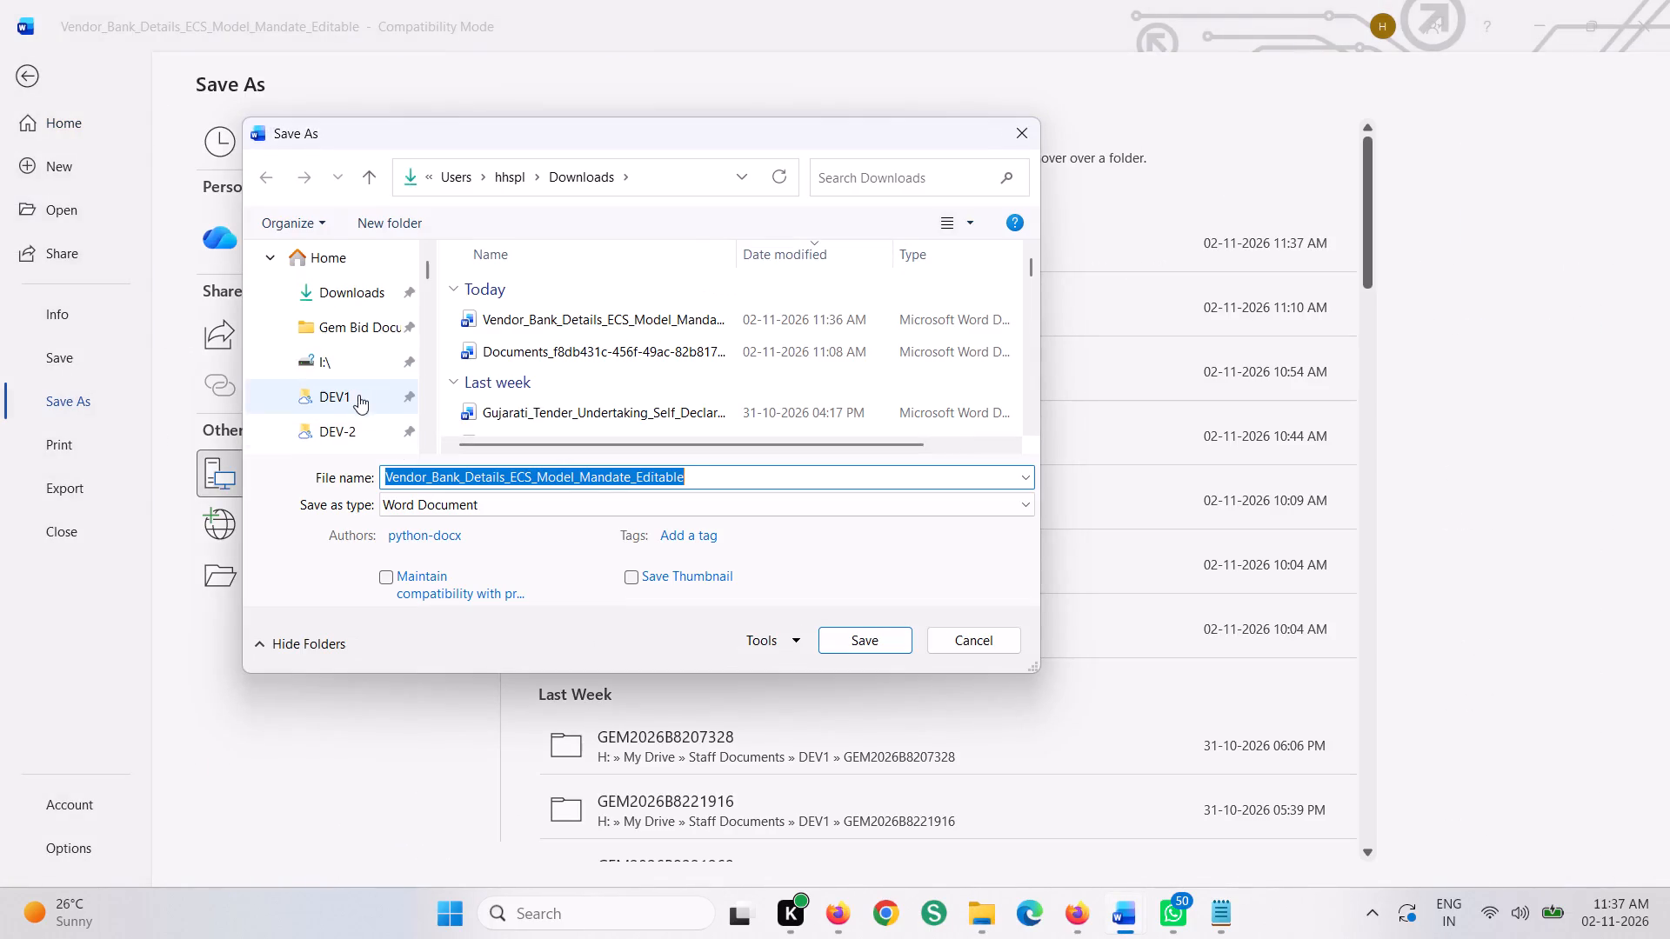
{"action": "left_click", "coordinate": [351, 393]}
{"action": "scroll", "coordinate": [593, 317], "scroll_direction": "up", "scroll_amount": 10}
{"action": "double_click", "coordinate": [565, 294]}
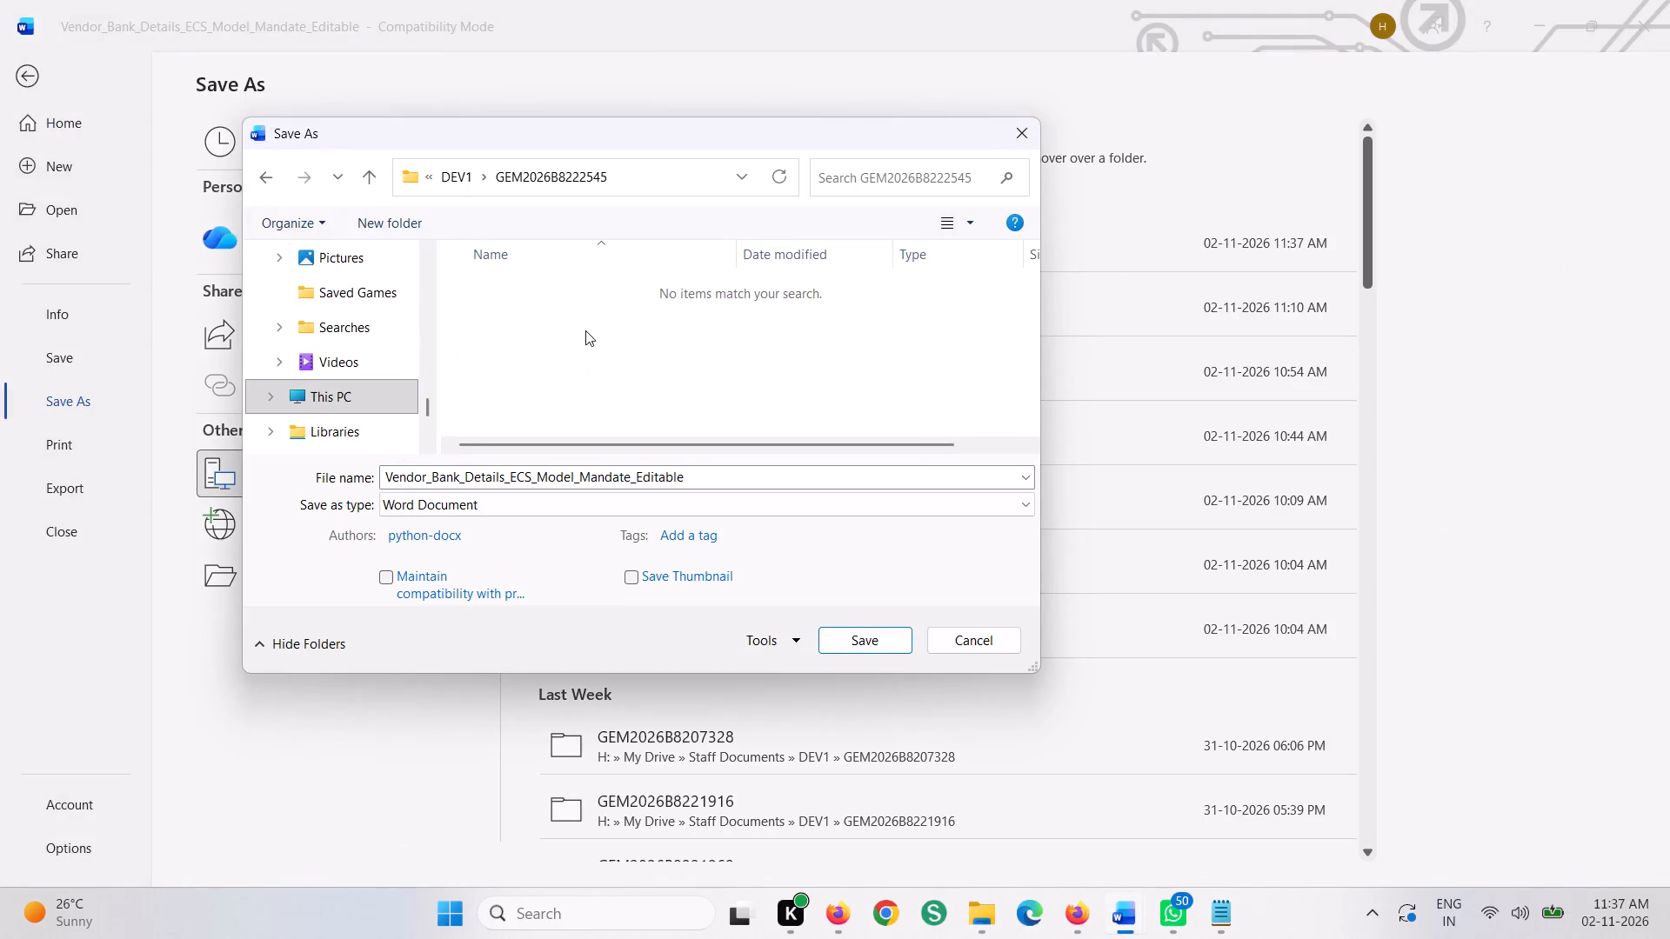
{"action": "left_click", "coordinate": [600, 465]}
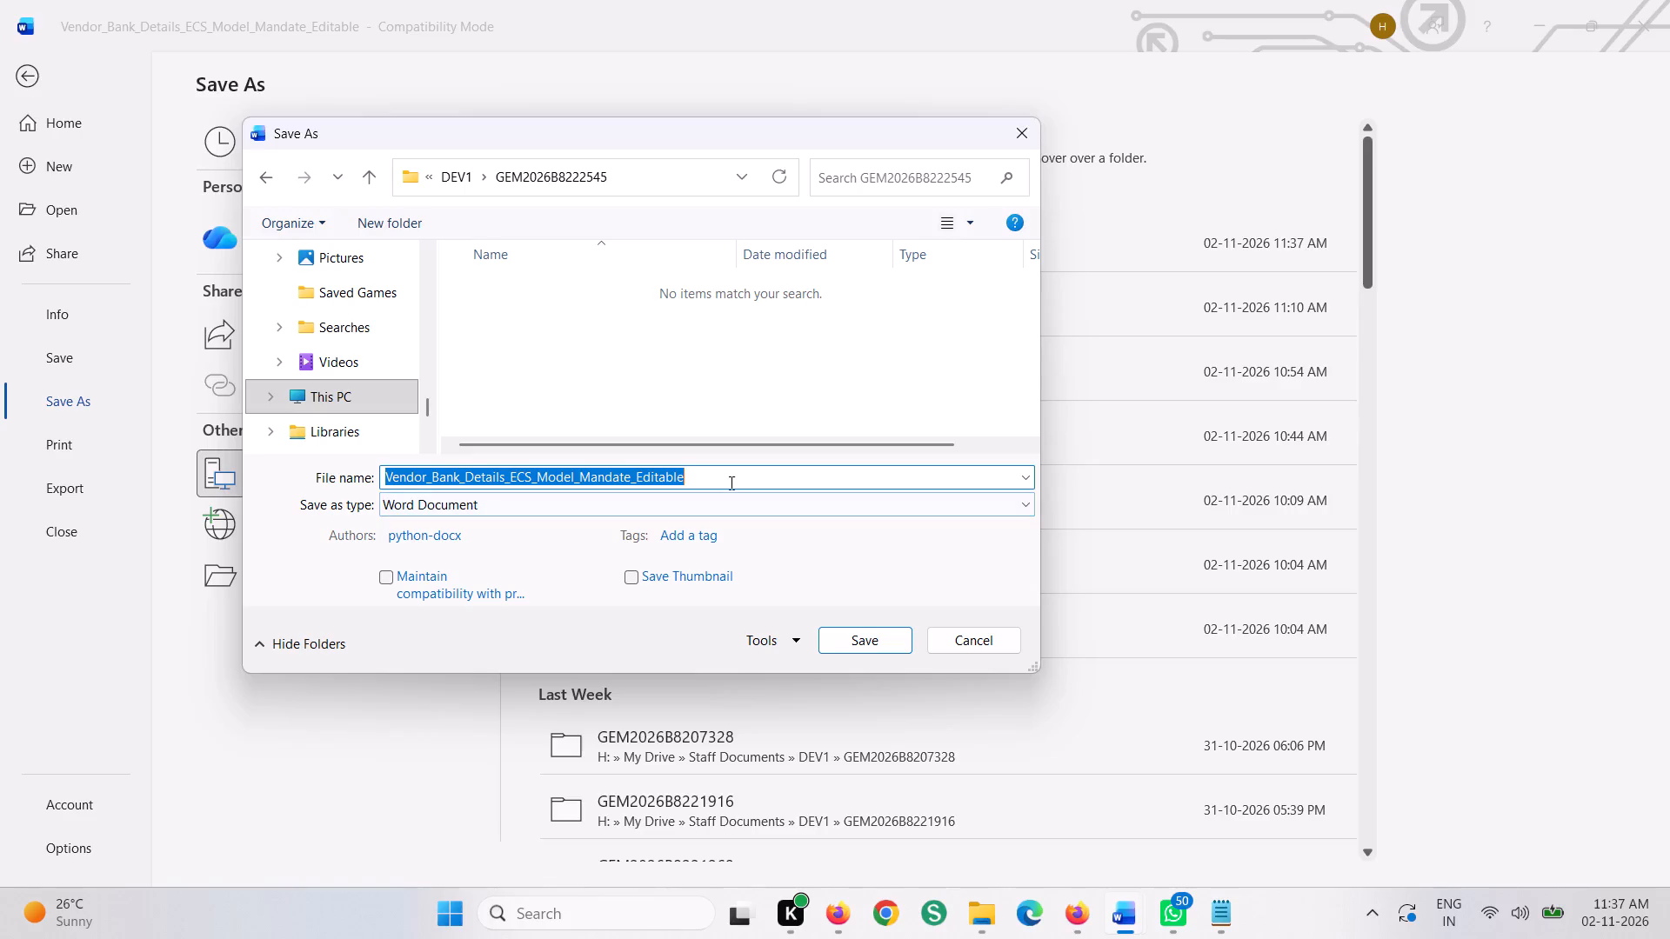
{"action": "left_click", "coordinate": [853, 647]}
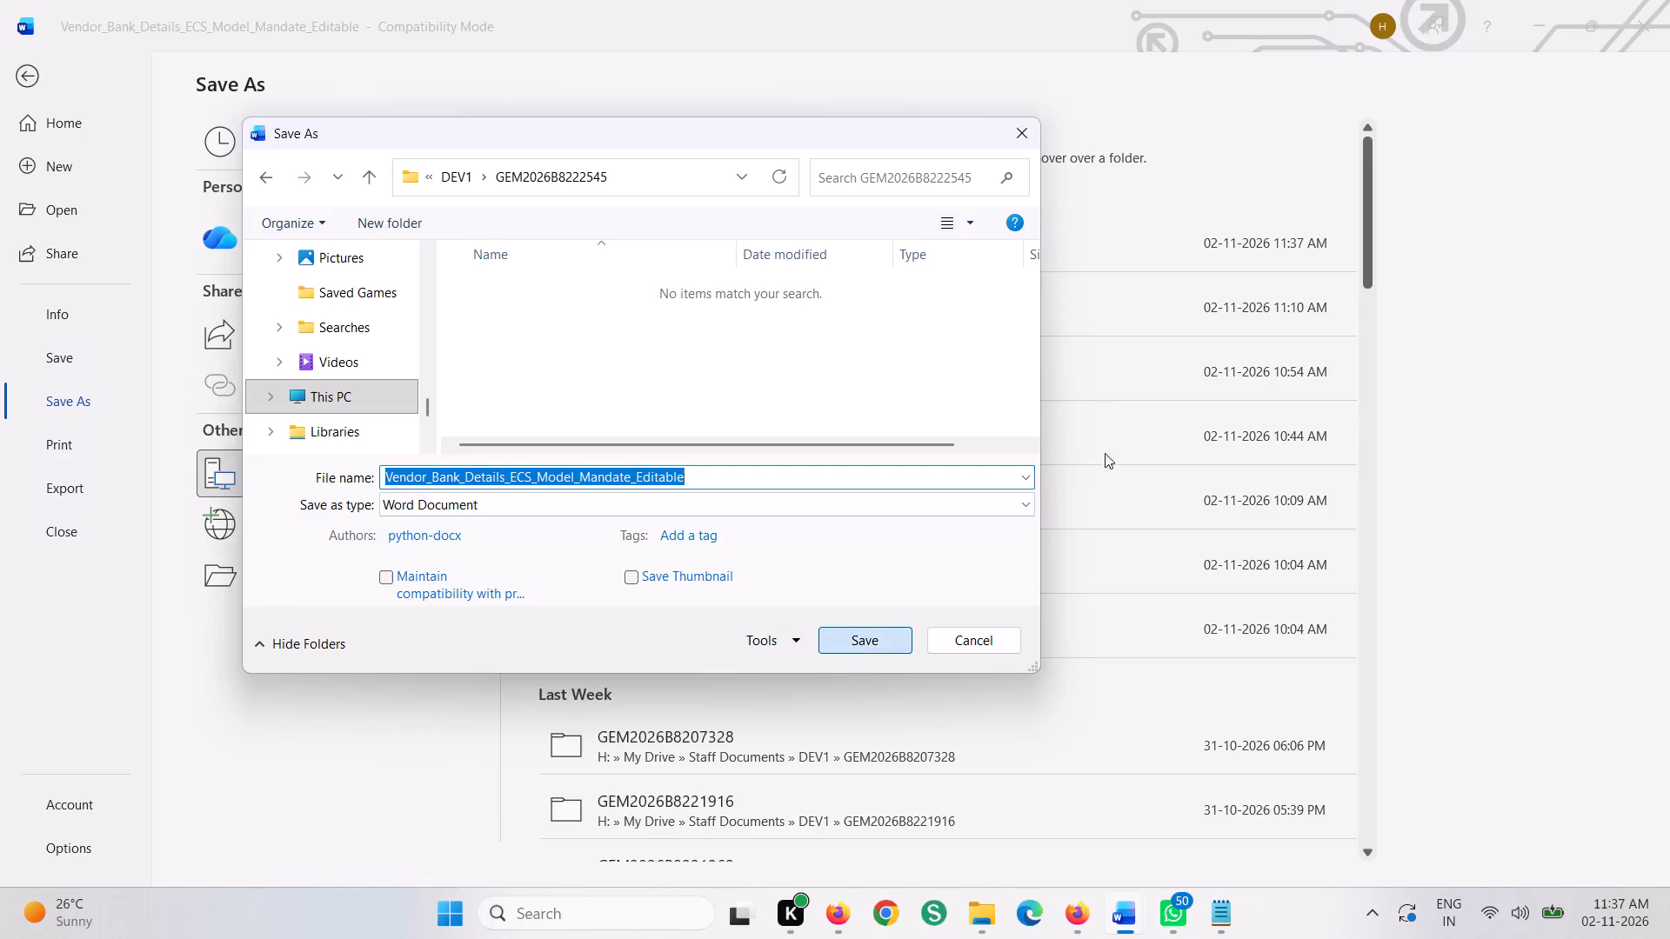
{"action": "left_click", "coordinate": [925, 507]}
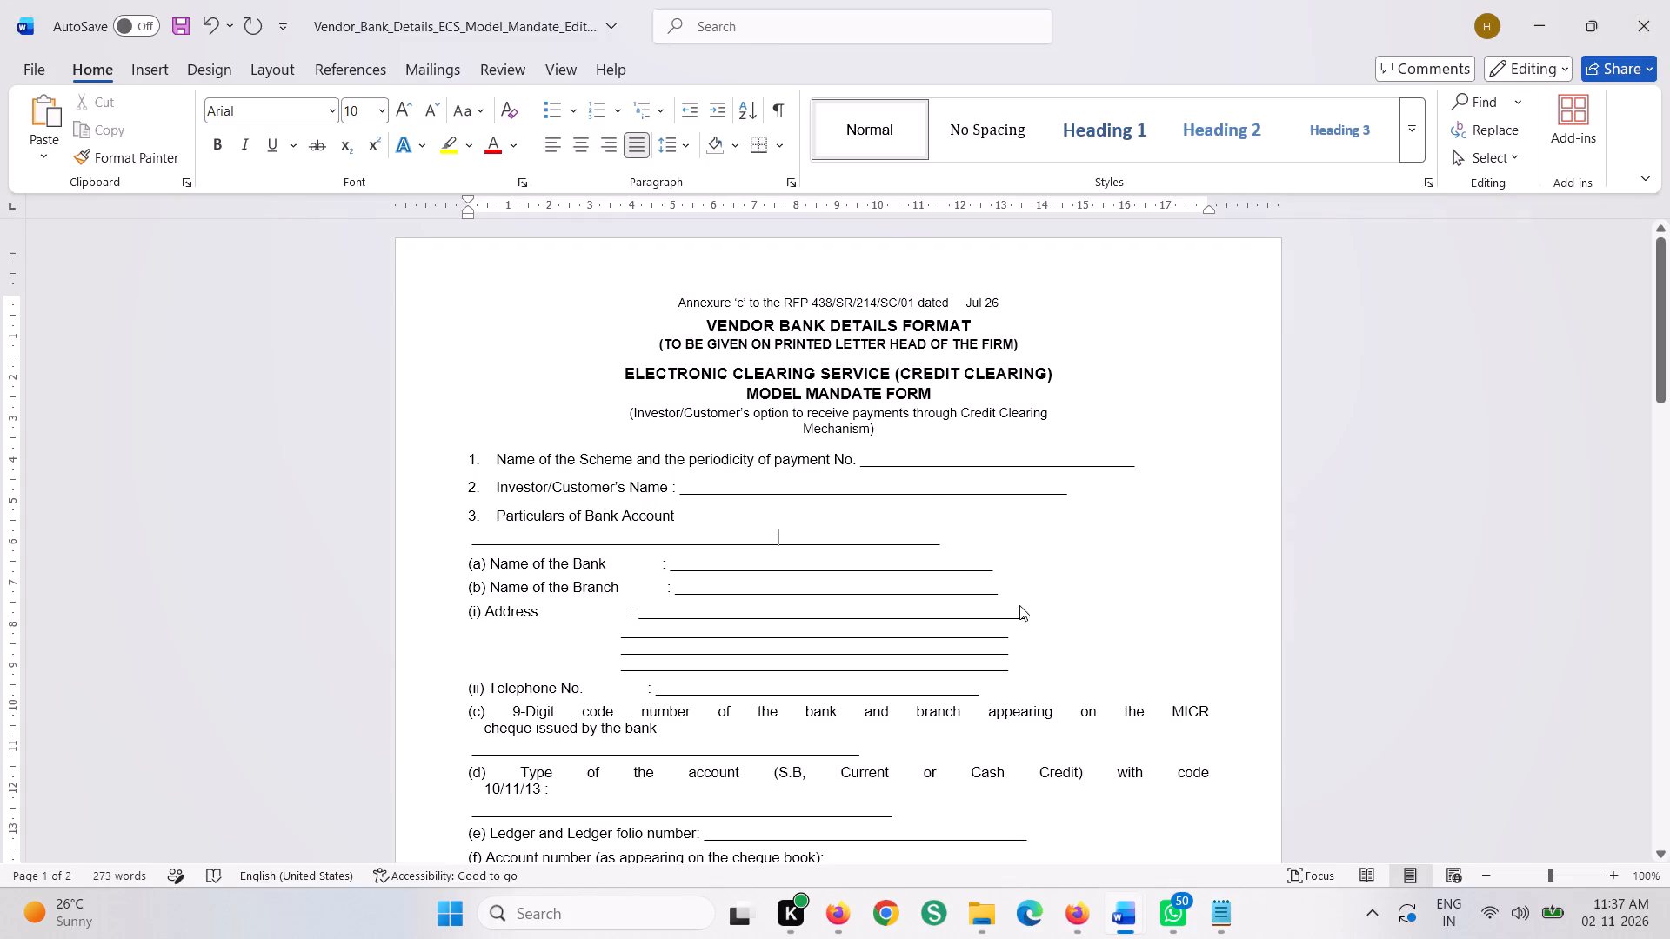
Go through the COACHCOM RFP PDF in the browser again and examine page 17 and the Annexure 'C' form on page 18.
{"action": "scroll", "coordinate": [1032, 607], "scroll_direction": "up", "scroll_amount": 3}
{"action": "left_click", "coordinate": [838, 905]}
{"action": "scroll", "coordinate": [1098, 565], "scroll_direction": "up", "scroll_amount": 5}
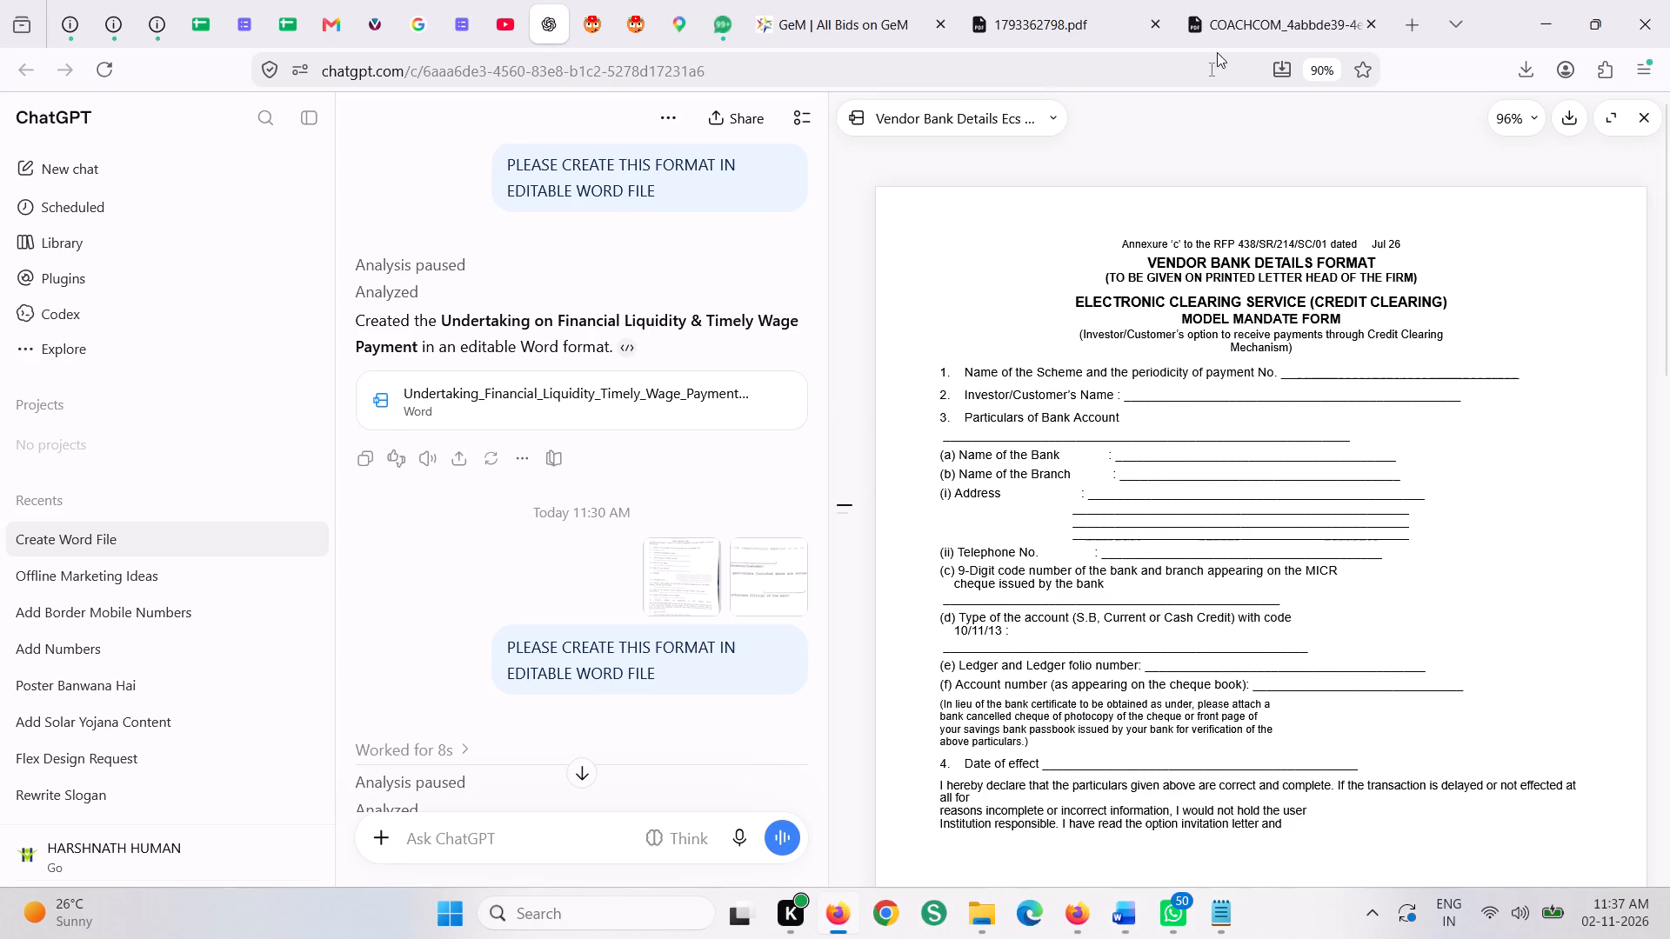
{"action": "left_click", "coordinate": [1252, 0]}
{"action": "scroll", "coordinate": [1005, 425], "scroll_direction": "down", "scroll_amount": 3}
{"action": "scroll", "coordinate": [1005, 430], "scroll_direction": "up", "scroll_amount": 1}
{"action": "scroll", "coordinate": [1005, 430], "scroll_direction": "down", "scroll_amount": 20}
{"action": "scroll", "coordinate": [1005, 430], "scroll_direction": "down", "scroll_amount": 1}
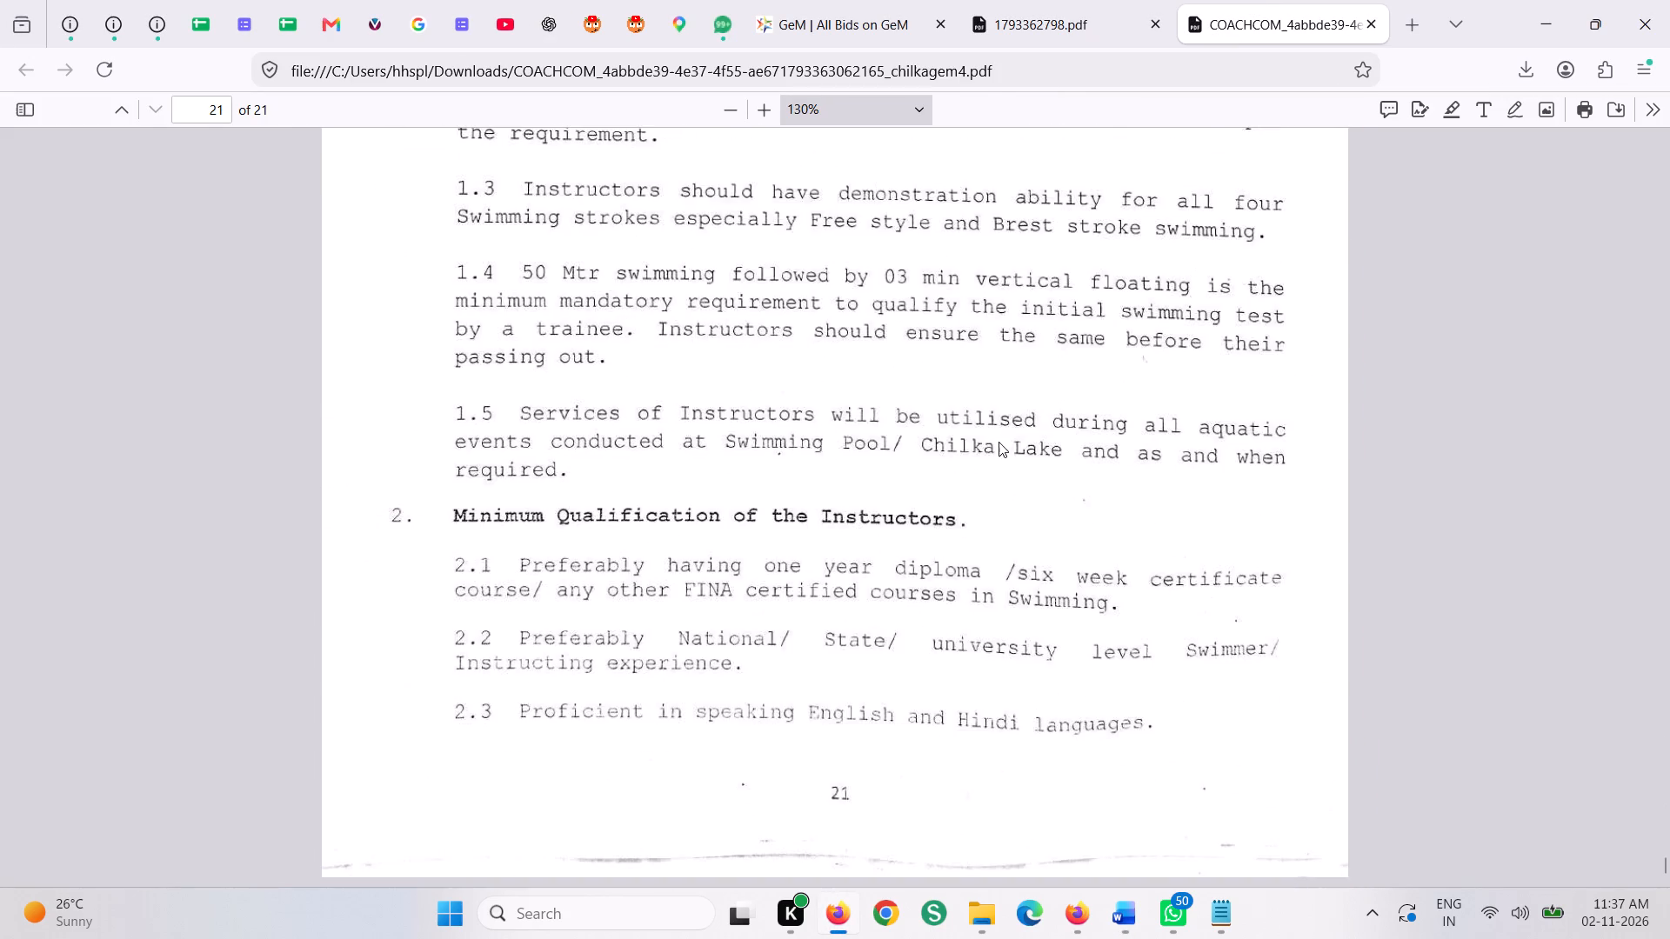
{"action": "scroll", "coordinate": [999, 442], "scroll_direction": "down", "scroll_amount": 4}
{"action": "scroll", "coordinate": [921, 474], "scroll_direction": "up", "scroll_amount": 20}
{"action": "scroll", "coordinate": [921, 474], "scroll_direction": "up", "scroll_amount": 16}
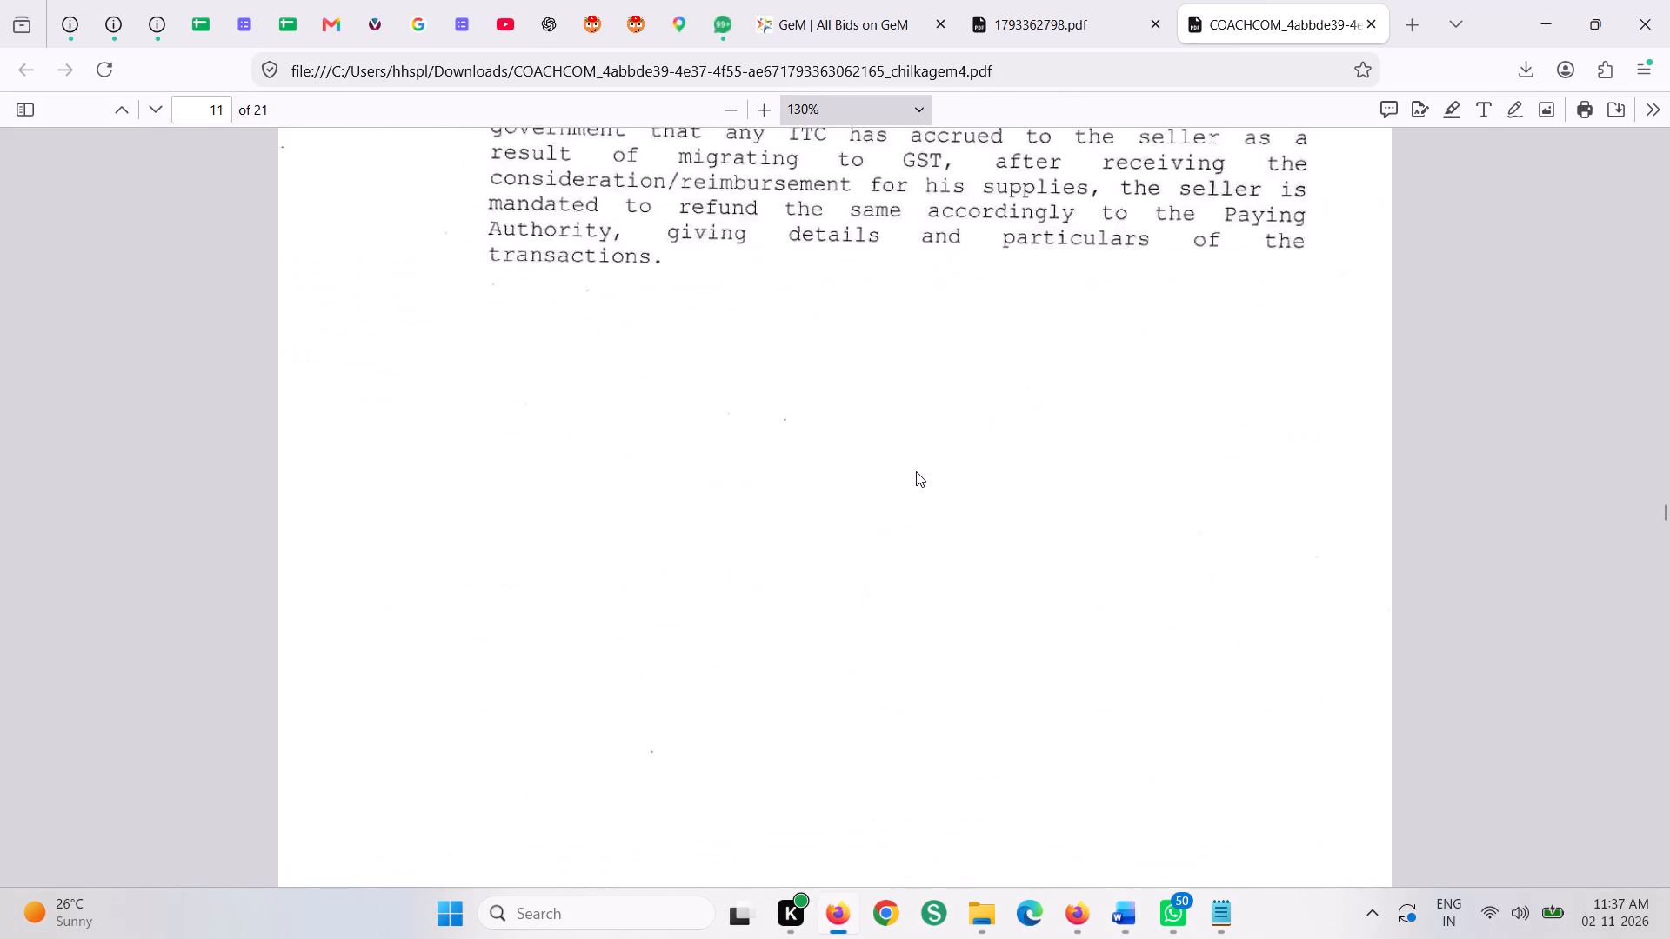
{"action": "scroll", "coordinate": [916, 471], "scroll_direction": "up", "scroll_amount": 20}
{"action": "scroll", "coordinate": [916, 471], "scroll_direction": "up", "scroll_amount": 12}
{"action": "scroll", "coordinate": [916, 471], "scroll_direction": "down", "scroll_amount": 4}
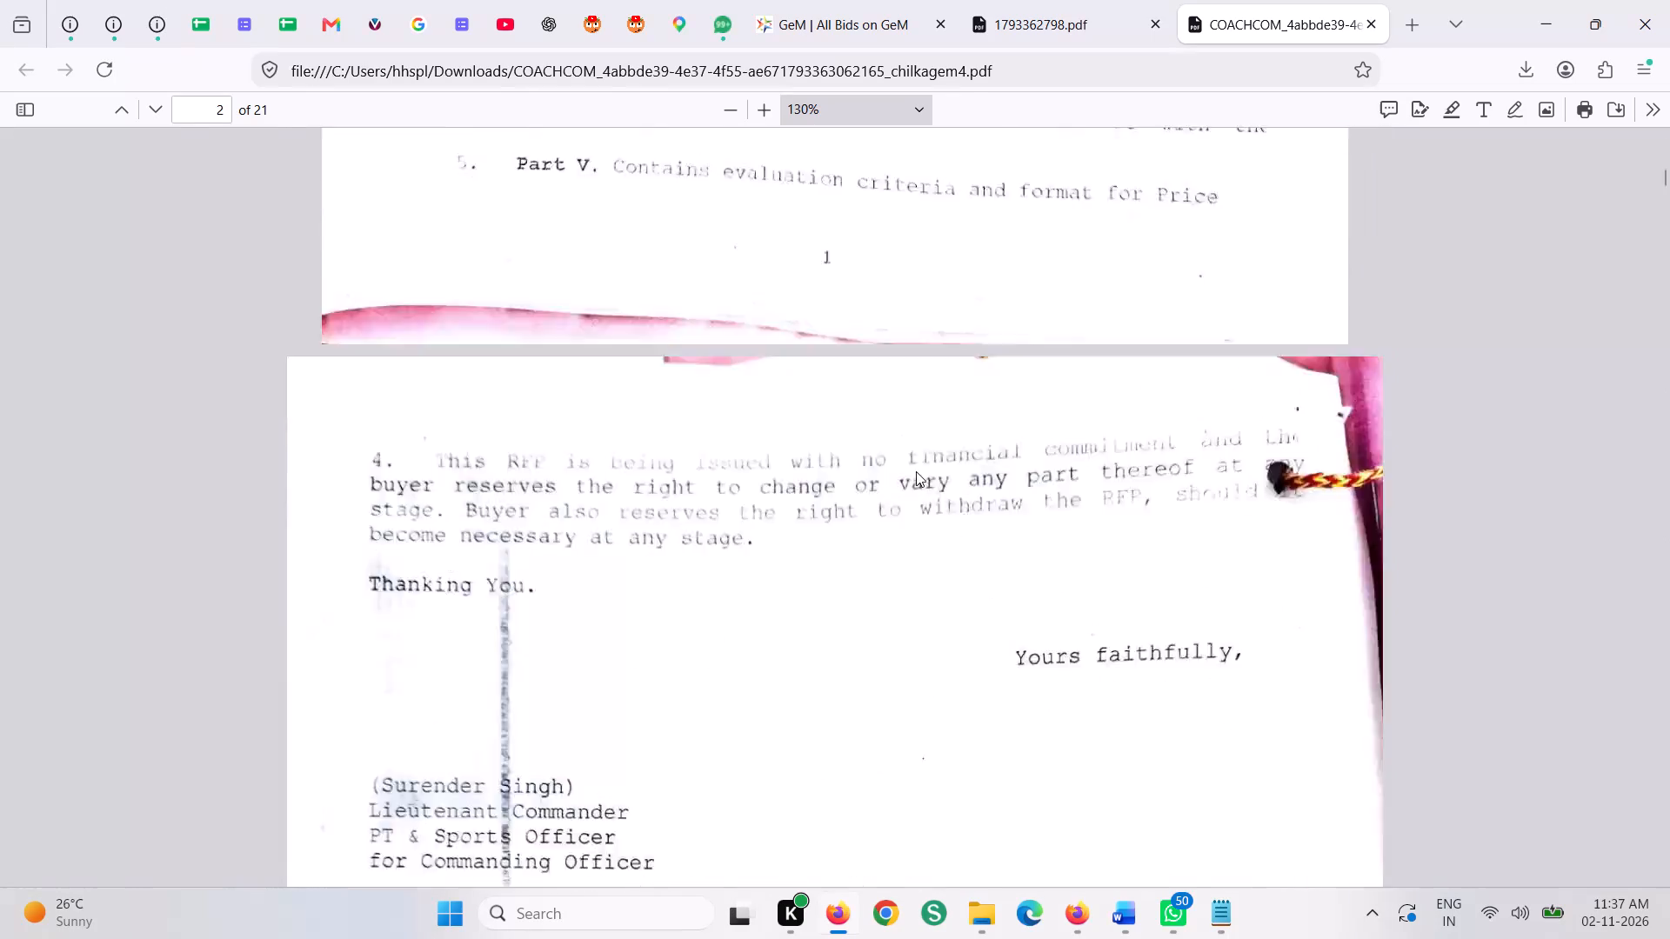
{"action": "scroll", "coordinate": [916, 471], "scroll_direction": "down", "scroll_amount": 19}
{"action": "scroll", "coordinate": [889, 440], "scroll_direction": "down", "scroll_amount": 9}
{"action": "scroll", "coordinate": [979, 406], "scroll_direction": "down", "scroll_amount": 7}
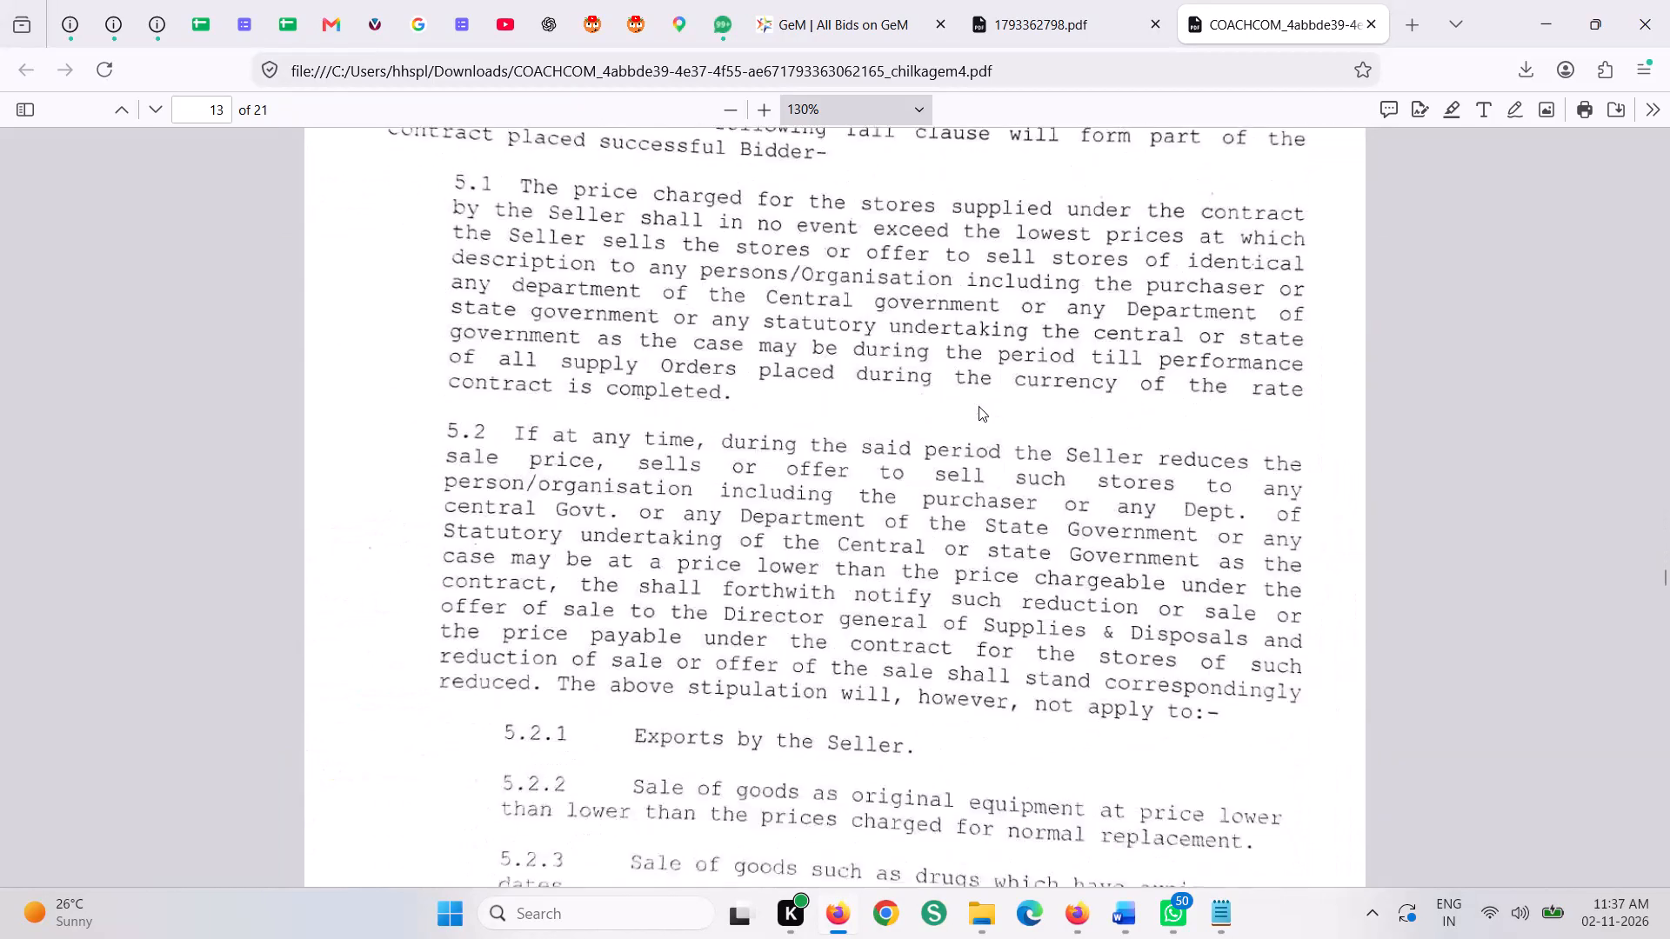
{"action": "scroll", "coordinate": [979, 406], "scroll_direction": "down", "scroll_amount": 11}
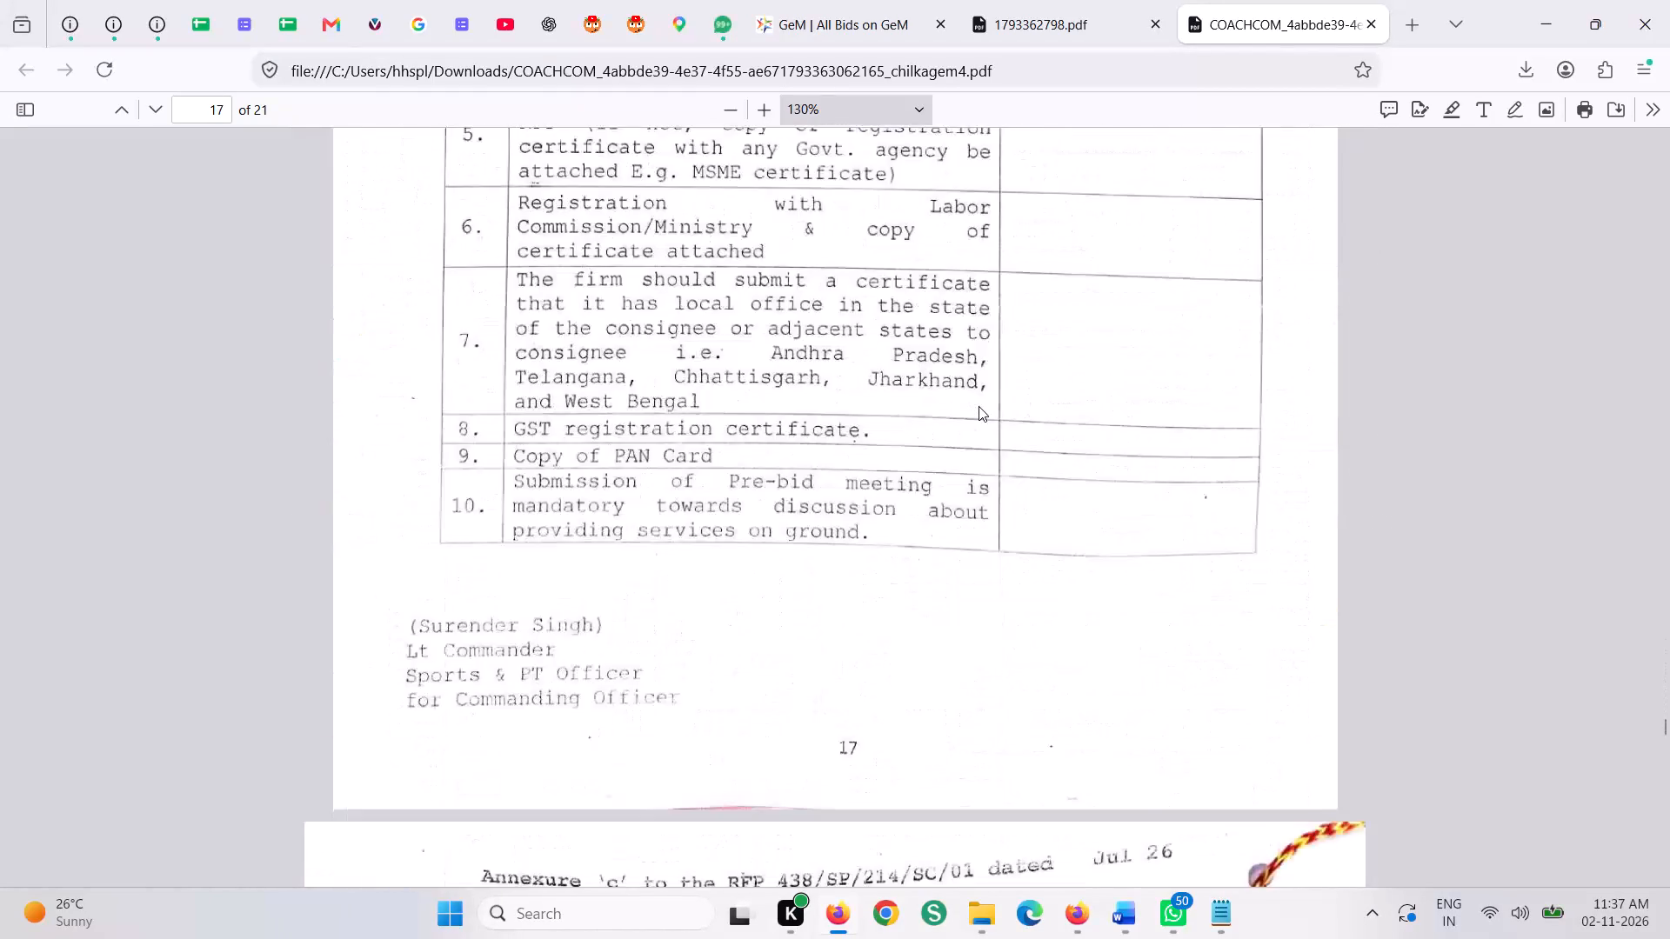
{"action": "scroll", "coordinate": [979, 406], "scroll_direction": "down", "scroll_amount": 3}
{"action": "scroll", "coordinate": [908, 372], "scroll_direction": "up", "scroll_amount": 4}
{"action": "scroll", "coordinate": [878, 390], "scroll_direction": "down", "scroll_amount": 2}
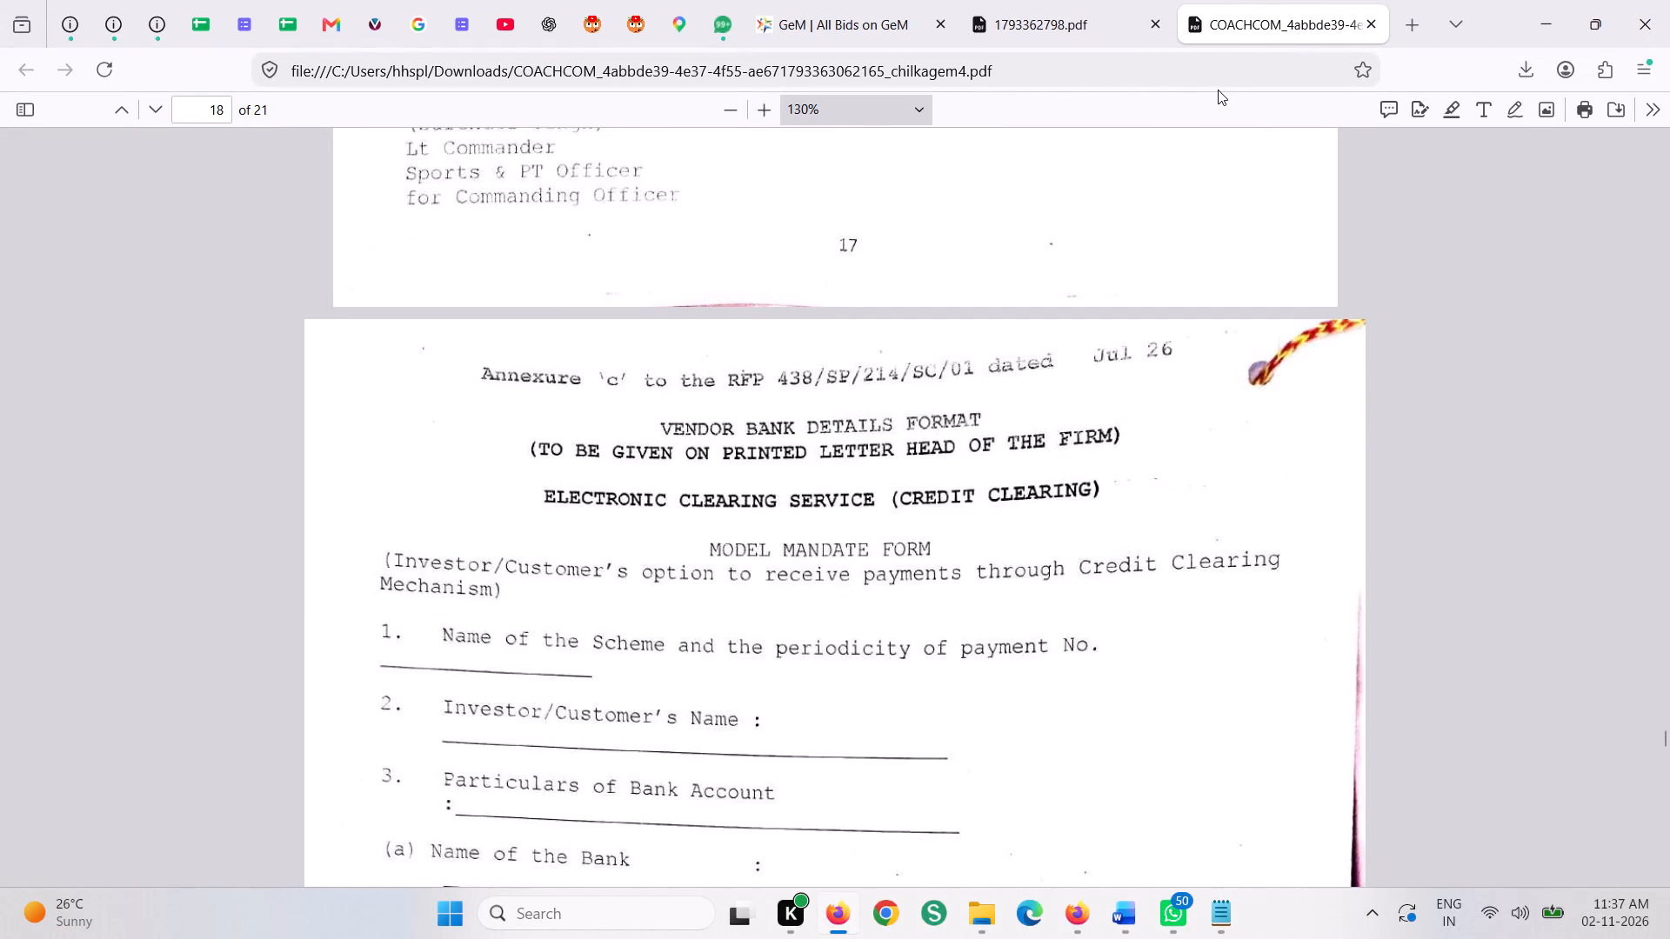
{"action": "scroll", "coordinate": [1112, 292], "scroll_direction": "down", "scroll_amount": 2}
{"action": "left_click", "coordinate": [1226, 0]}
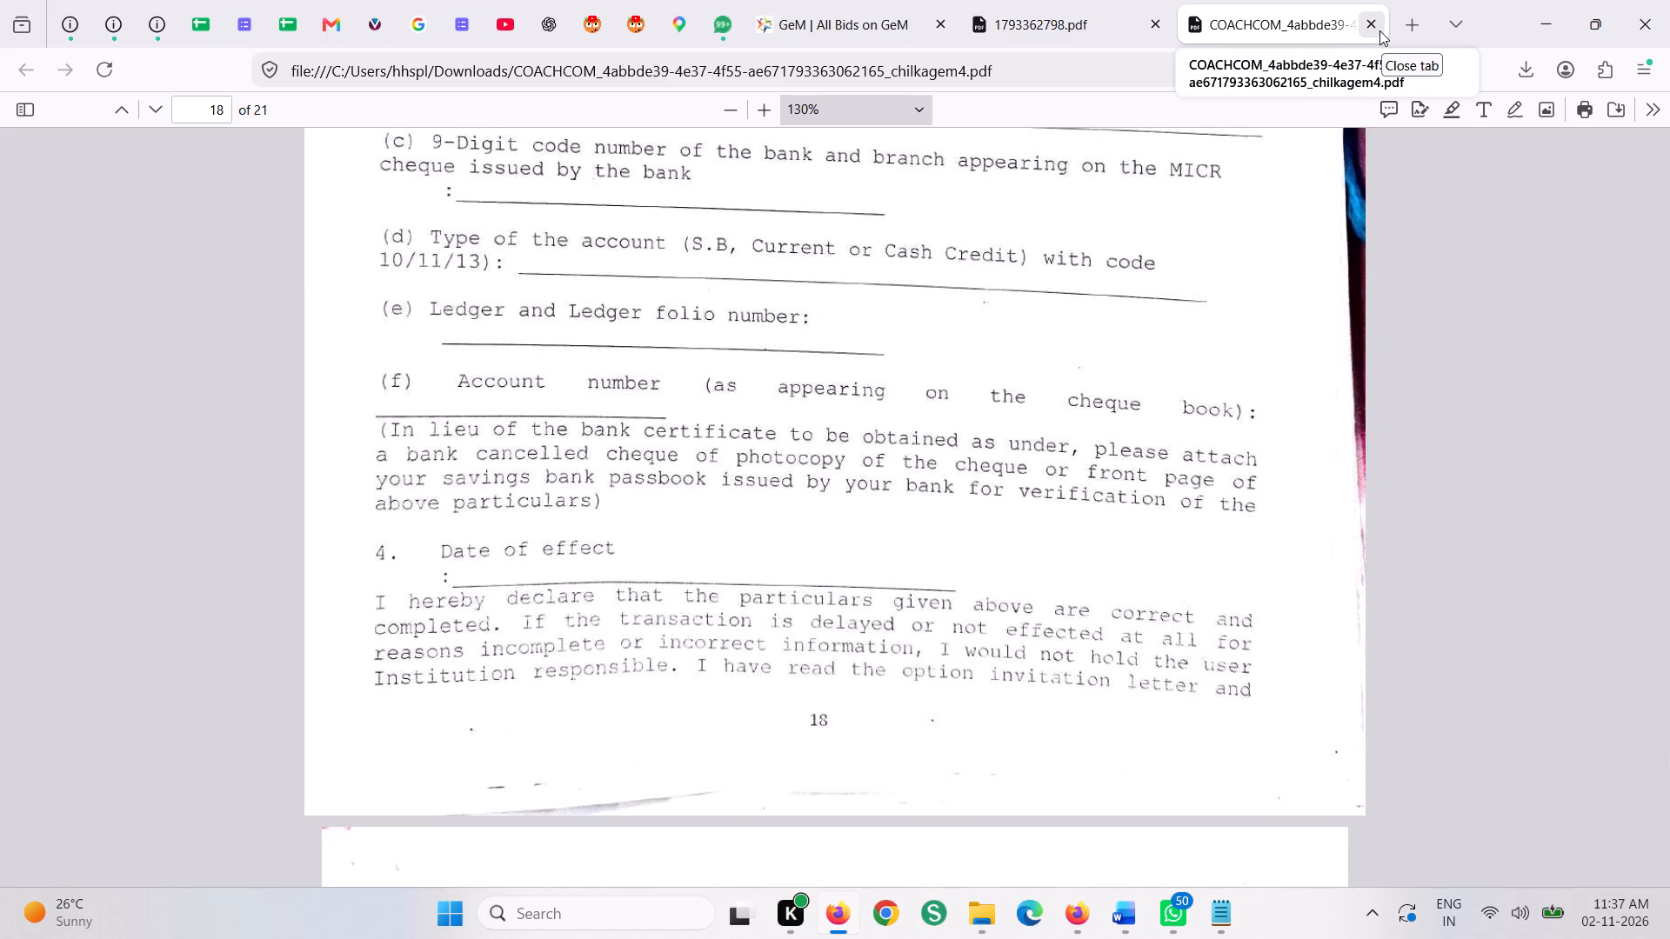
{"action": "left_click", "coordinate": [1379, 30]}
{"action": "left_click", "coordinate": [18, 83]}
{"action": "left_click", "coordinate": [877, 0]}
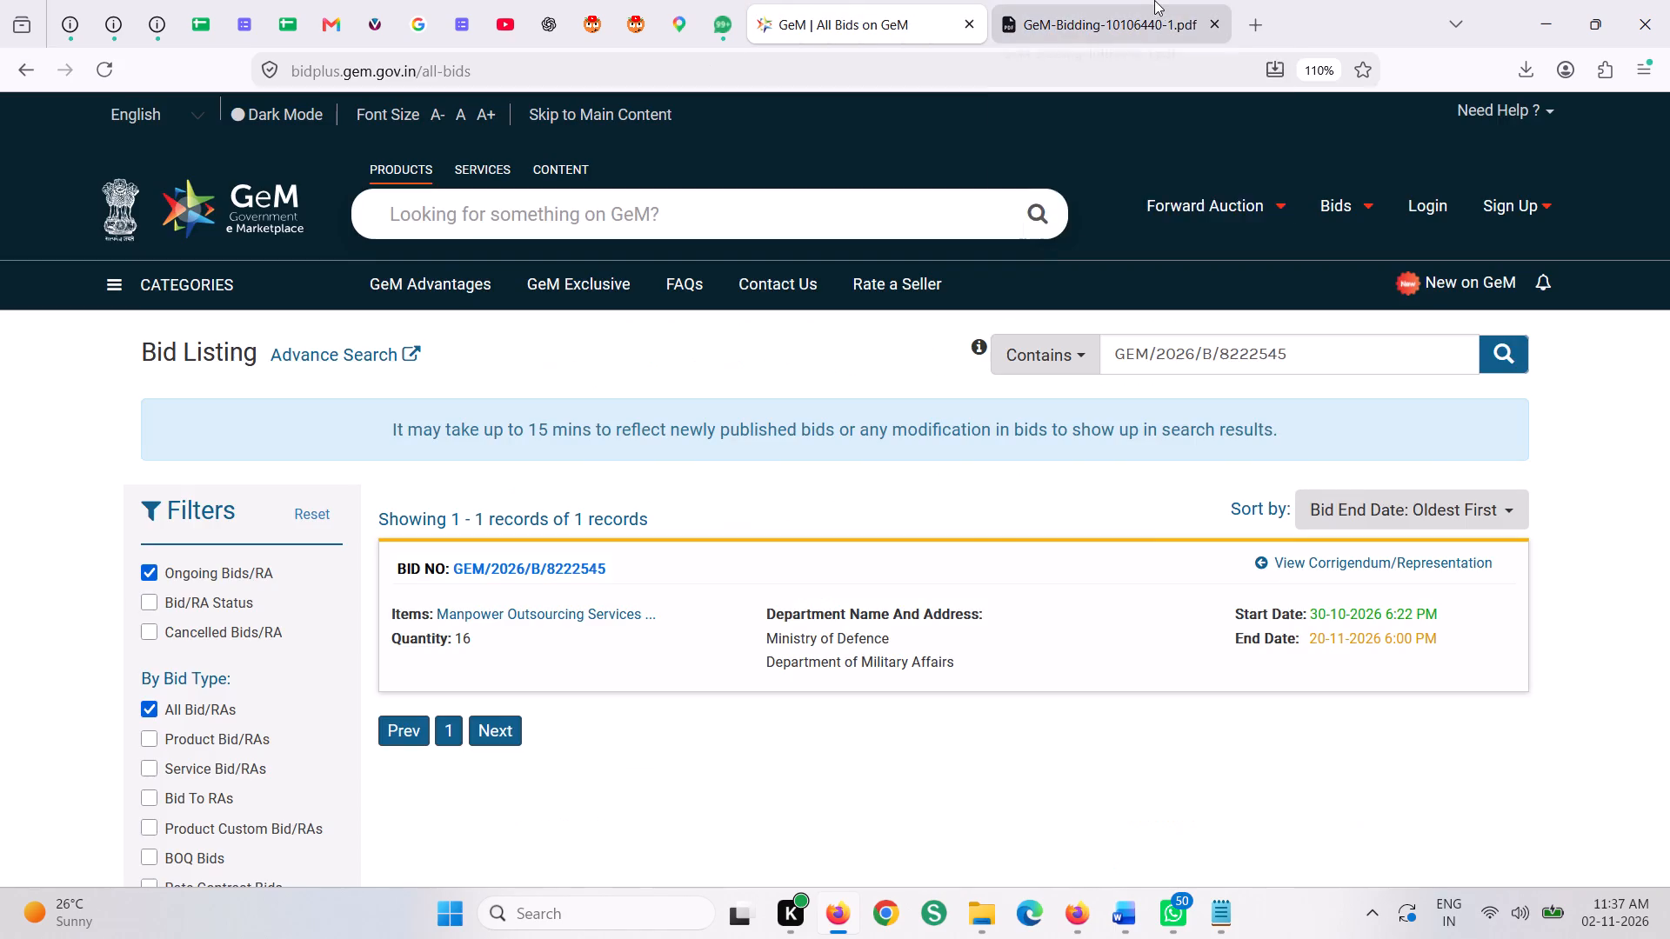
{"action": "left_click", "coordinate": [1164, 0]}
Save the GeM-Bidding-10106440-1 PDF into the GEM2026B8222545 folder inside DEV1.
{"action": "left_click", "coordinate": [967, 903]}
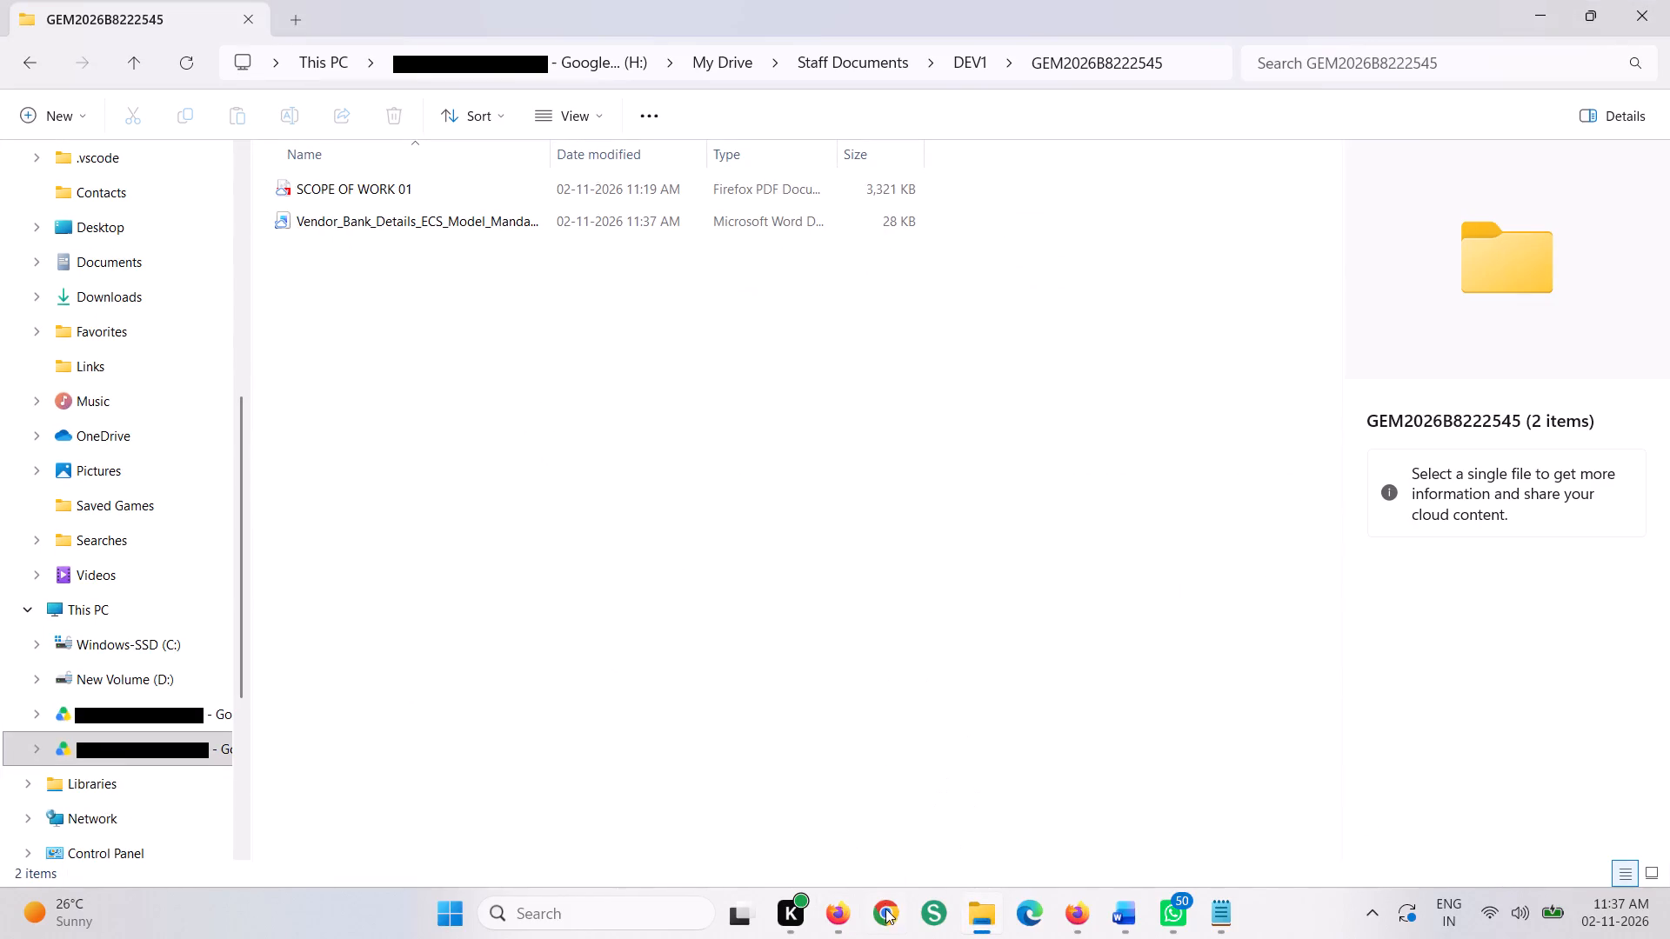
{"action": "left_click", "coordinate": [845, 902]}
{"action": "left_click", "coordinate": [836, 0]}
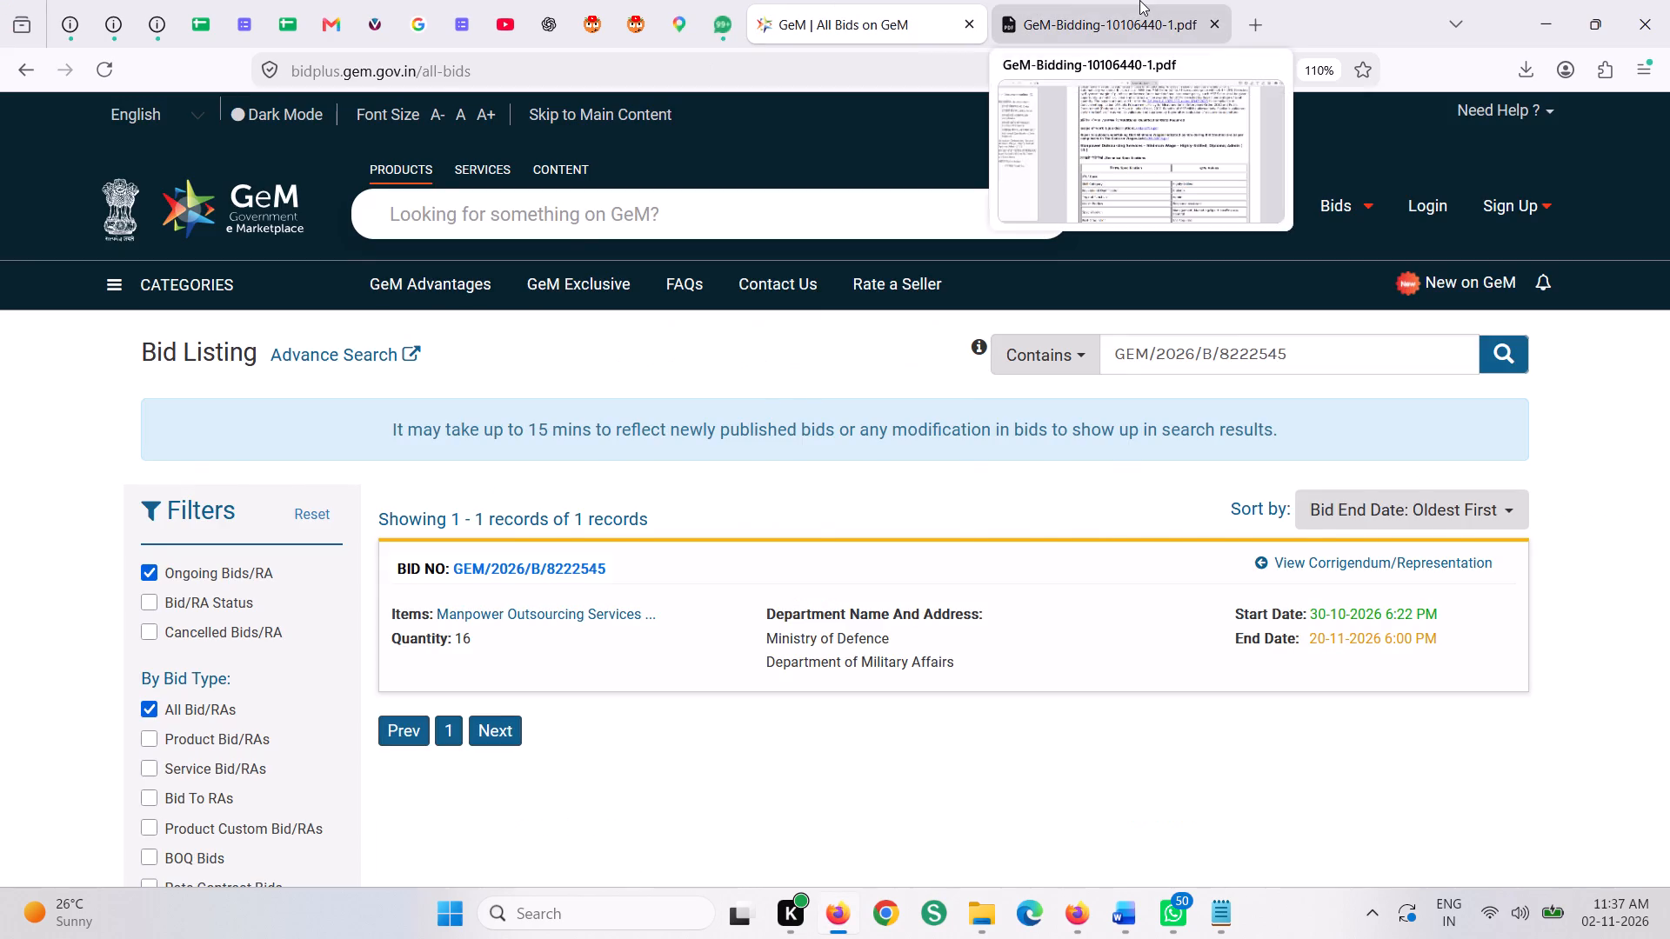
{"action": "left_click", "coordinate": [1113, 0]}
{"action": "left_click", "coordinate": [1611, 110]}
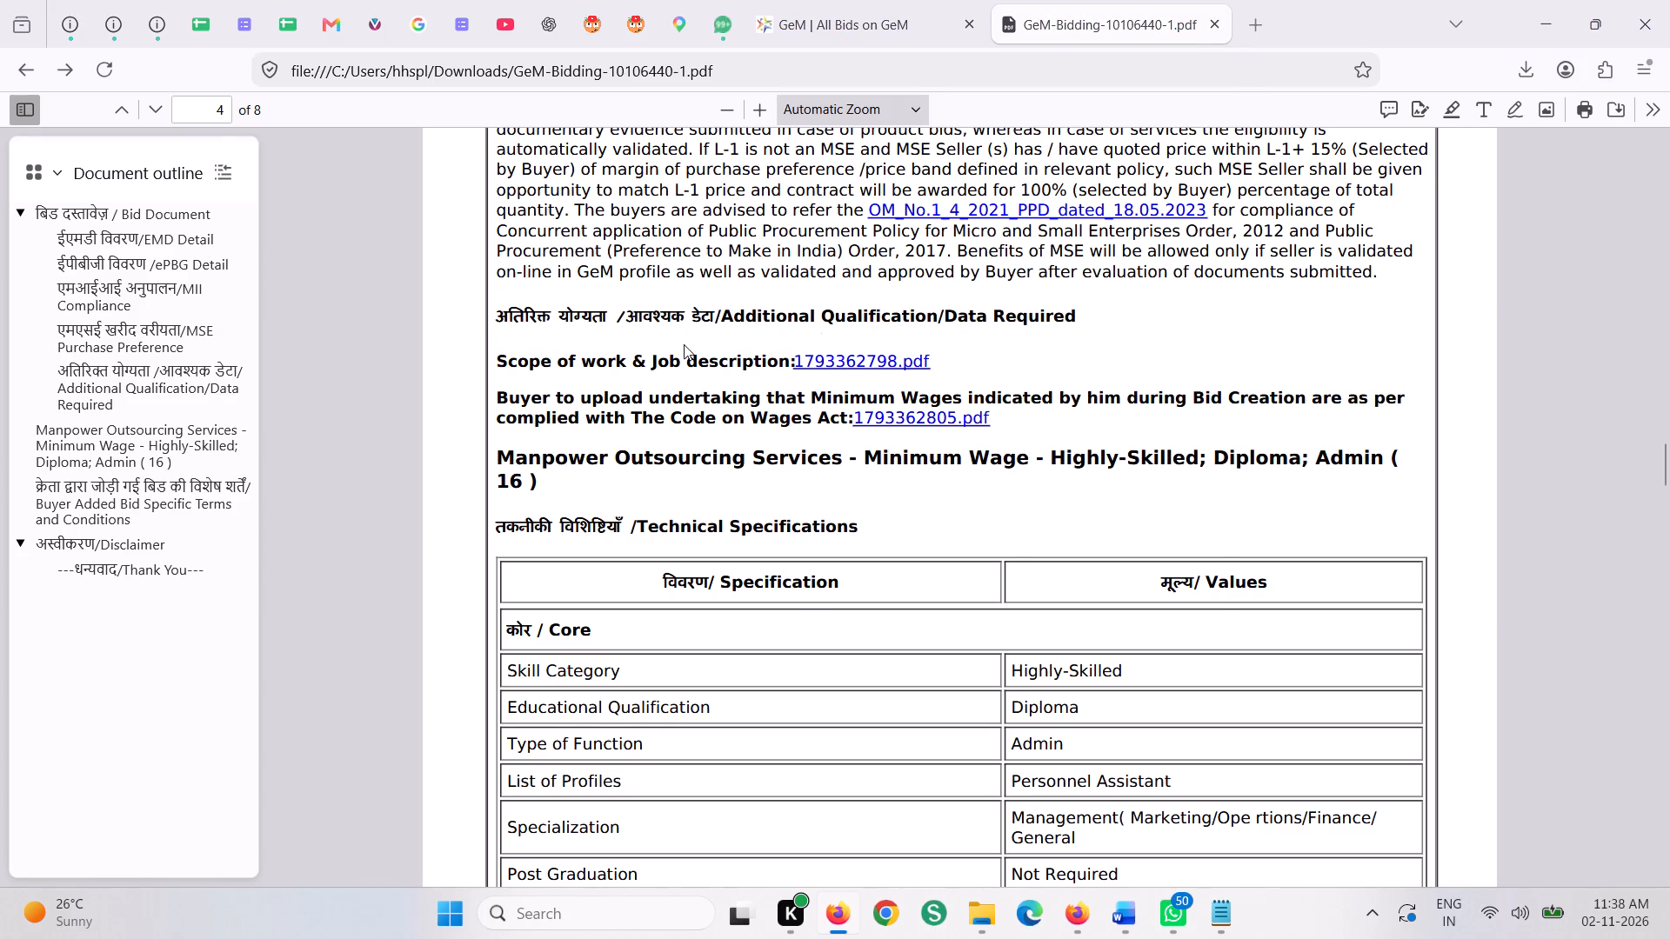
{"action": "scroll", "coordinate": [497, 288], "scroll_direction": "up", "scroll_amount": 5}
{"action": "left_click", "coordinate": [391, 112]}
{"action": "scroll", "coordinate": [601, 273], "scroll_direction": "up", "scroll_amount": 3}
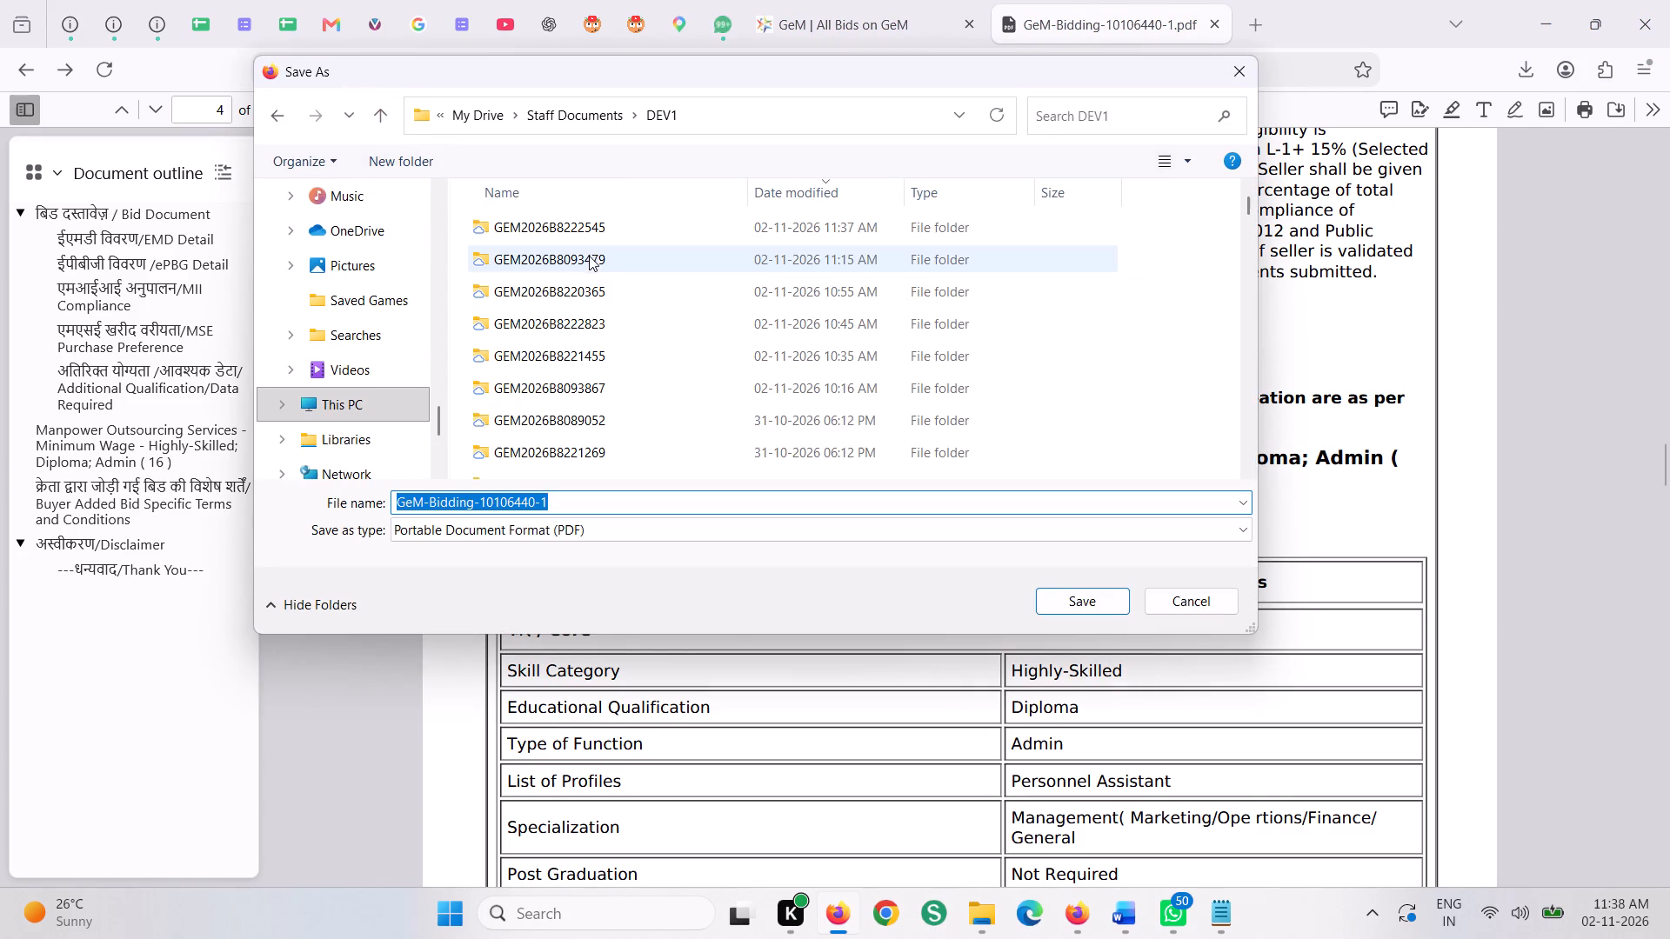
{"action": "scroll", "coordinate": [589, 256], "scroll_direction": "up", "scroll_amount": 3}
{"action": "double_click", "coordinate": [589, 236]}
{"action": "left_click", "coordinate": [588, 507]}
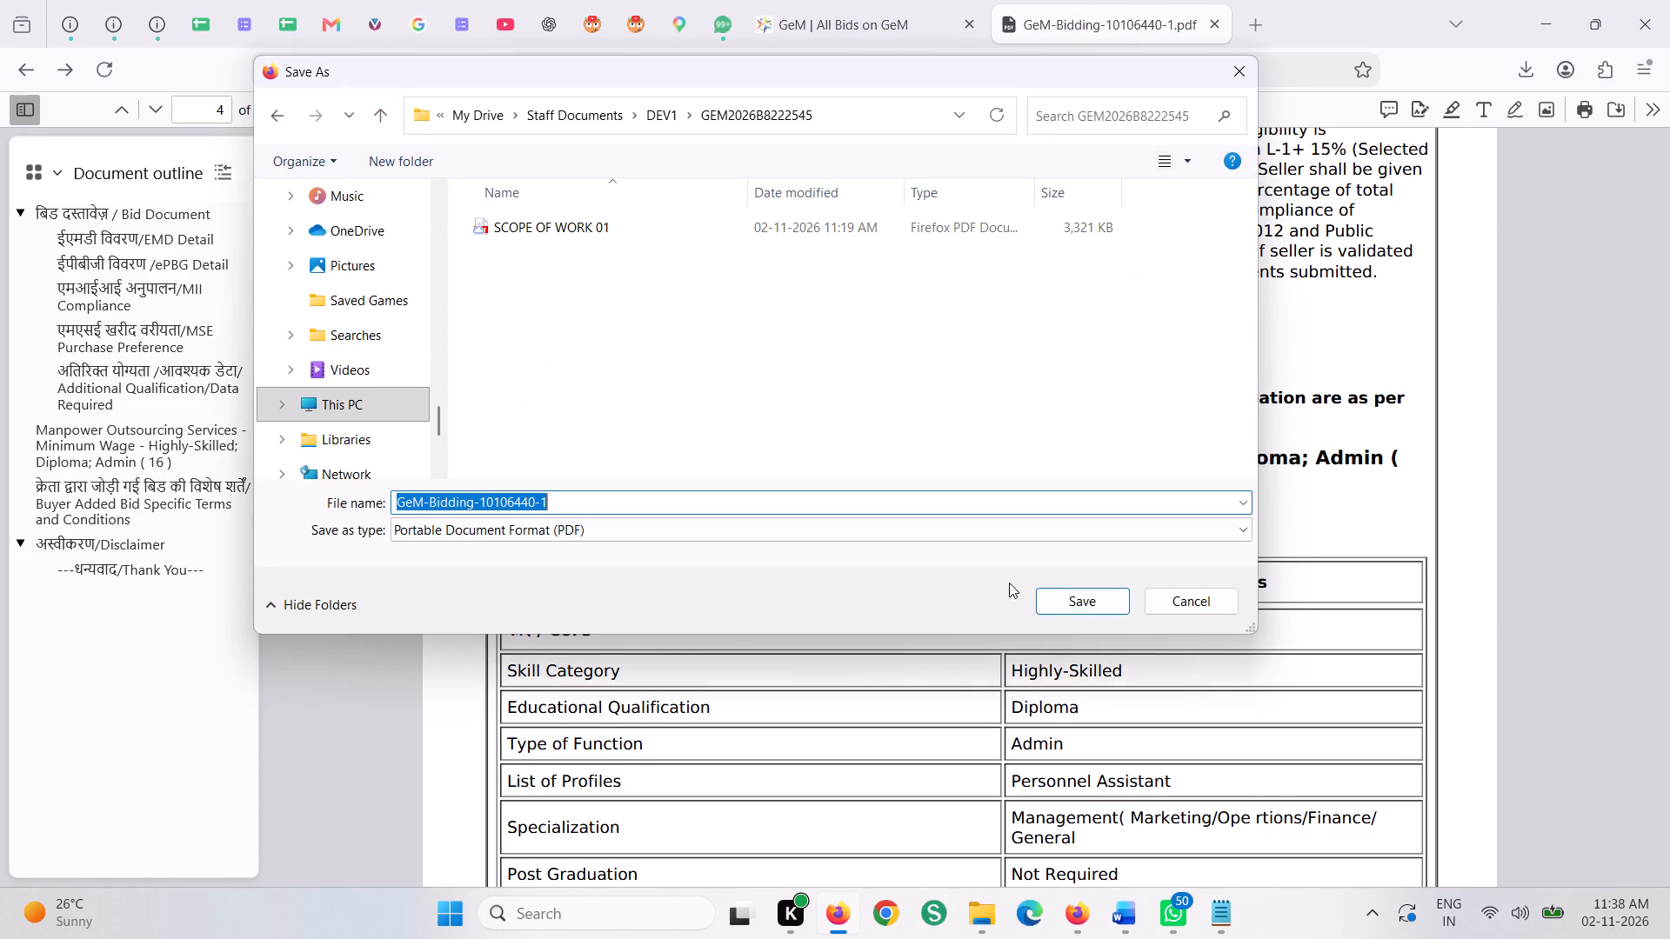
{"action": "left_click", "coordinate": [1072, 600]}
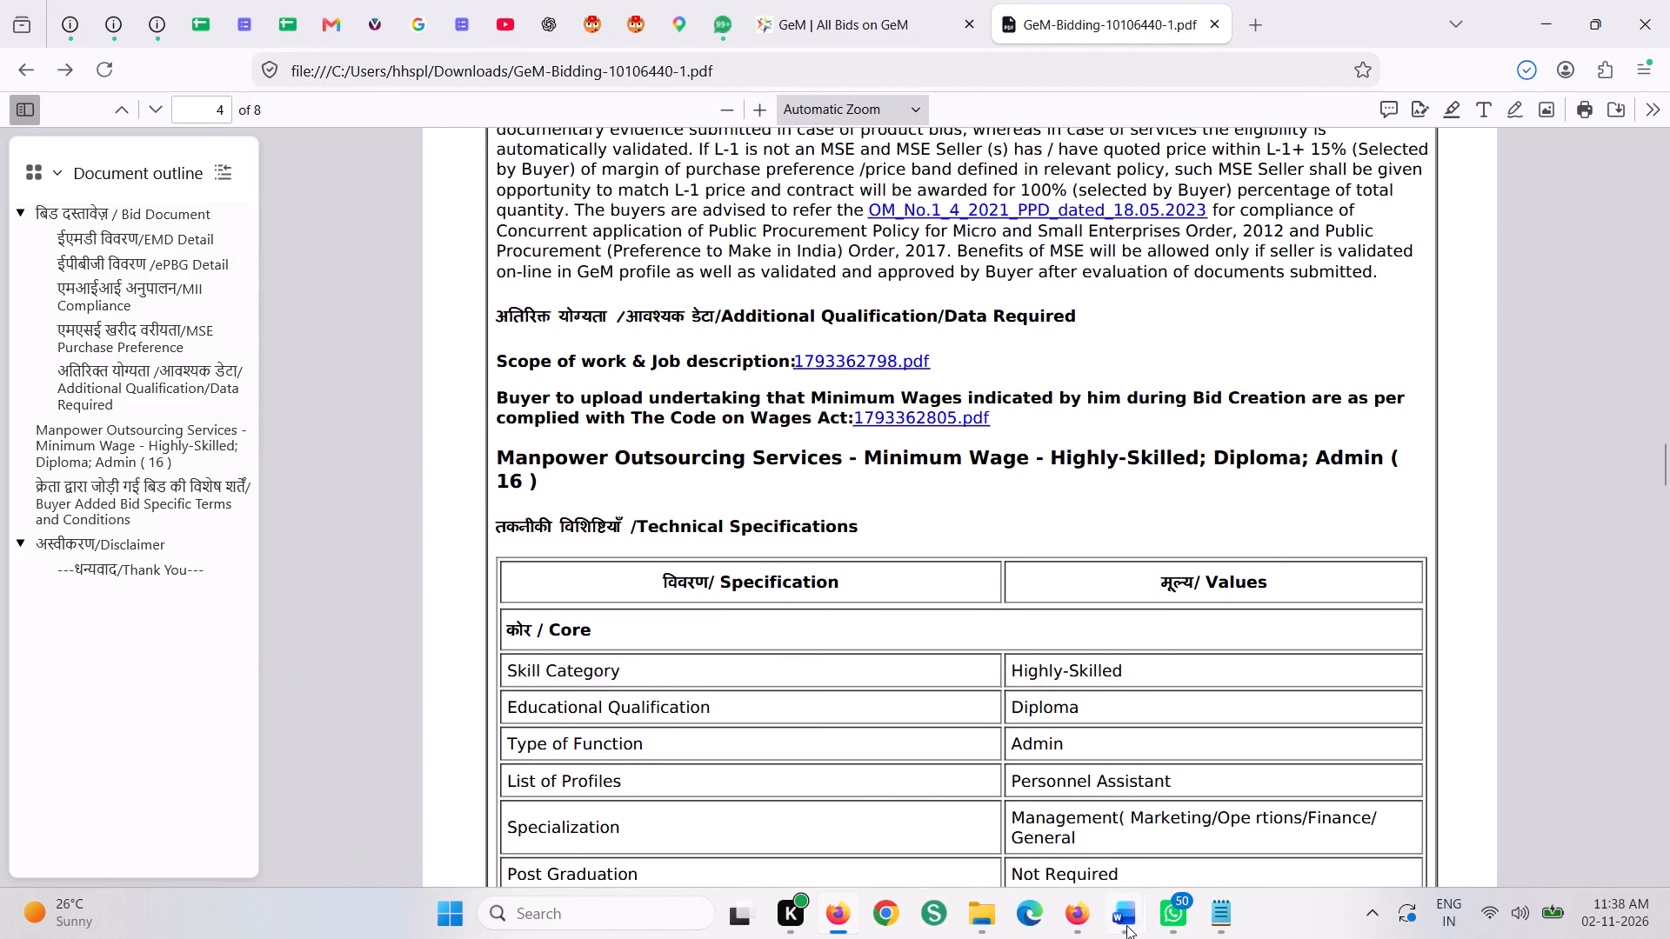
In Word, delete the empty item 16 at the end of the REQUIRED DOCUMENTS list.
{"action": "left_click", "coordinate": [1127, 925]}
{"action": "left_click", "coordinate": [916, 803]}
{"action": "scroll", "coordinate": [879, 779], "scroll_direction": "up", "scroll_amount": 7}
{"action": "scroll", "coordinate": [777, 711], "scroll_direction": "down", "scroll_amount": 6}
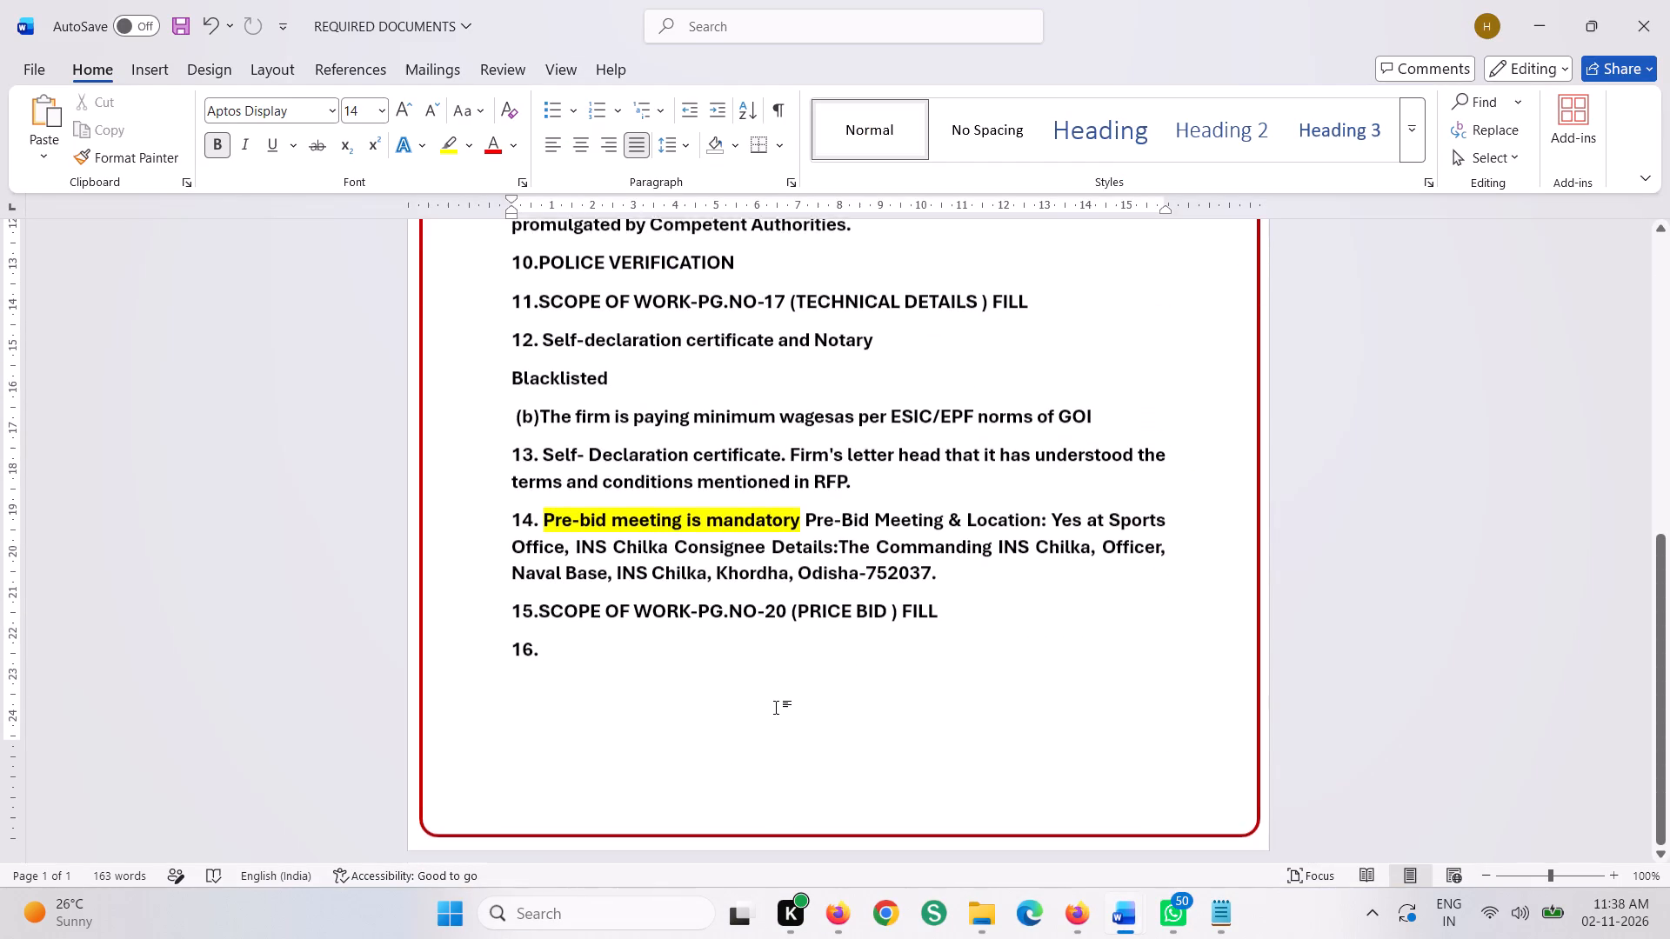
{"action": "scroll", "coordinate": [776, 707], "scroll_direction": "down", "scroll_amount": 2}
{"action": "left_click", "coordinate": [566, 652]}
{"action": "left_click_drag", "start_coordinate": [566, 652], "coordinate": [514, 651]}
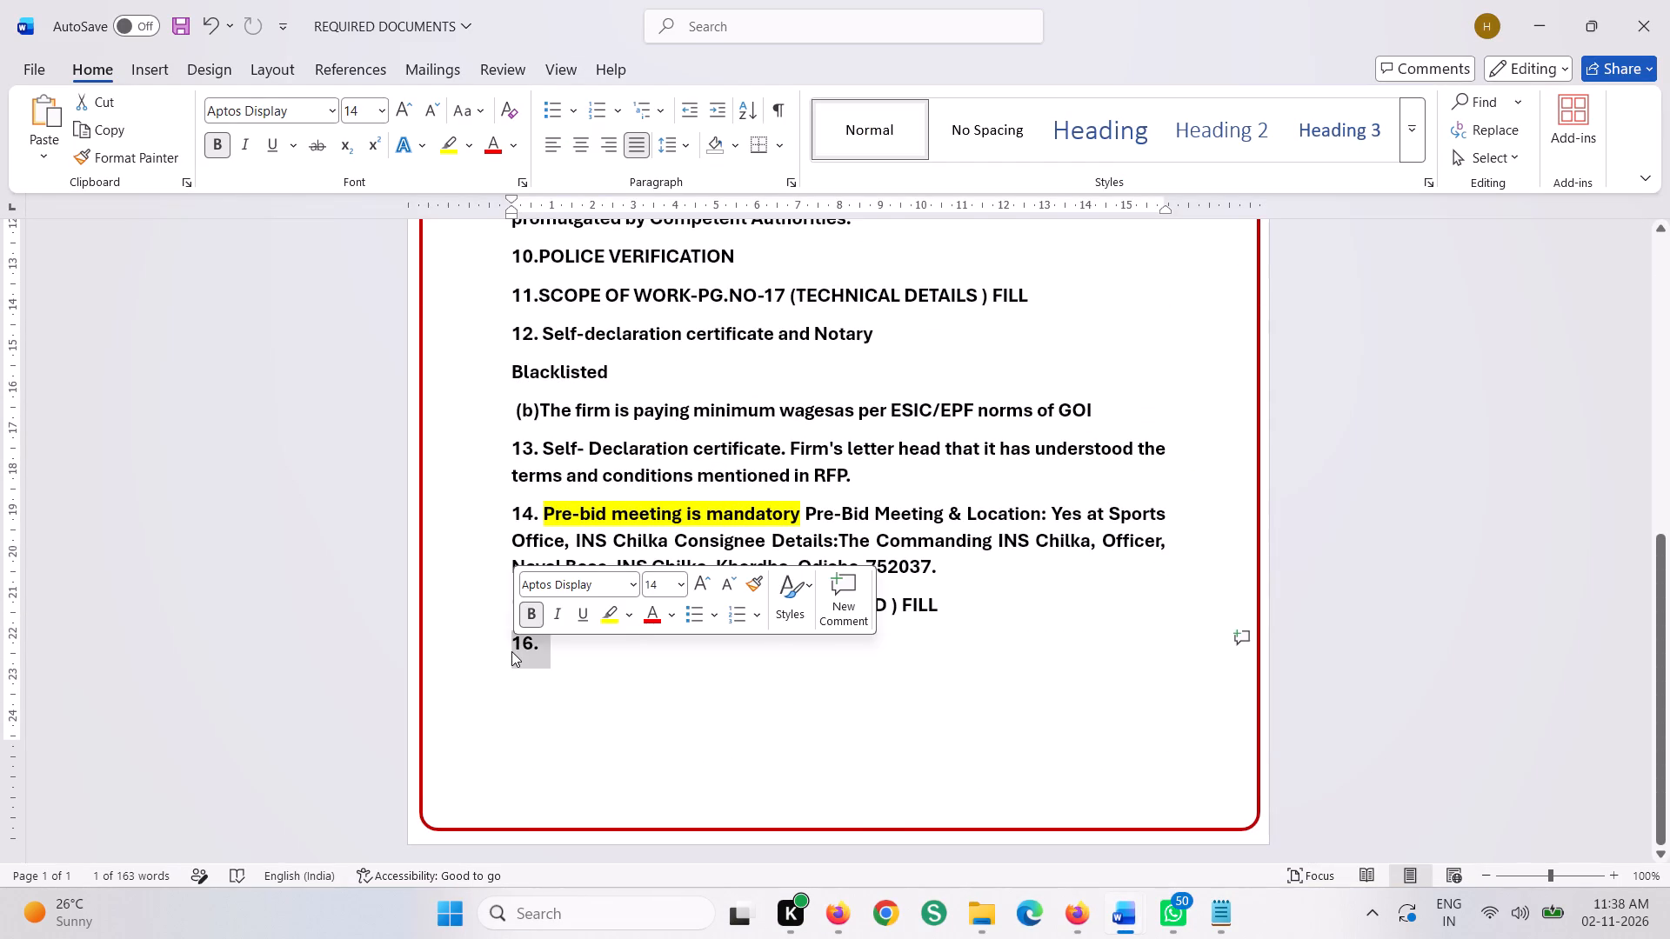
{"action": "key", "text": "BackSpace"}
{"action": "scroll", "coordinate": [526, 572], "scroll_direction": "up", "scroll_amount": 4}
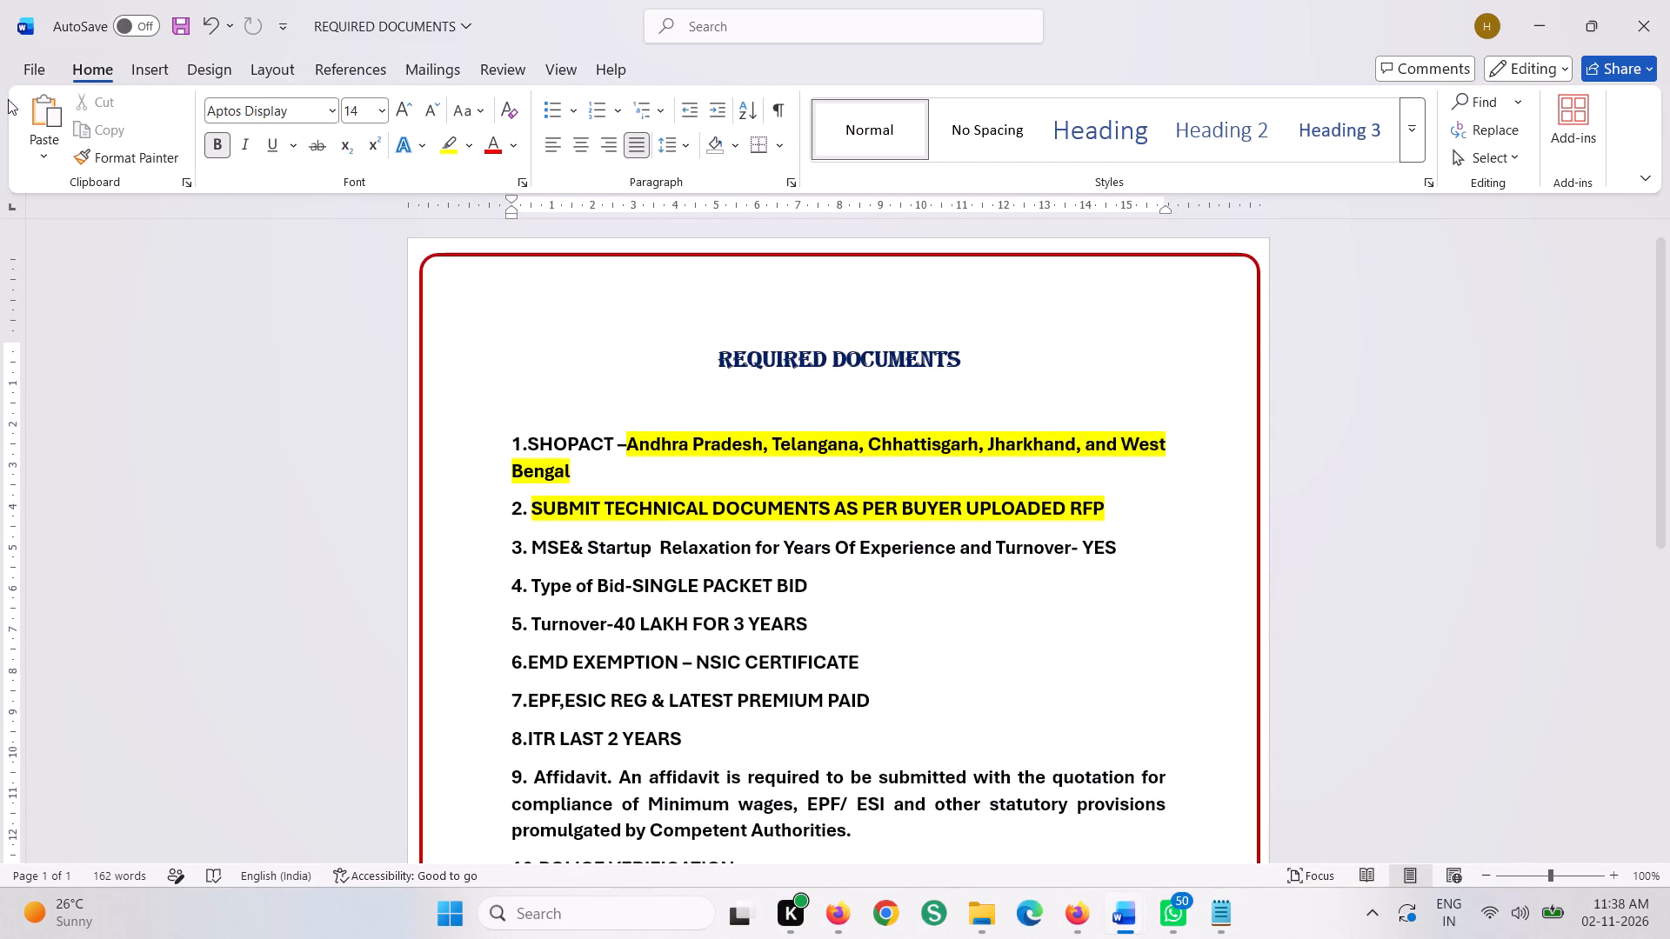
Export the list as a PDF named REQUIRED DOCUMENTS into the GEM2026B8222545 folder inside DEV1, then close the opened PDF.
{"action": "left_click", "coordinate": [21, 60]}
{"action": "left_click", "coordinate": [84, 491]}
{"action": "left_click", "coordinate": [594, 277]}
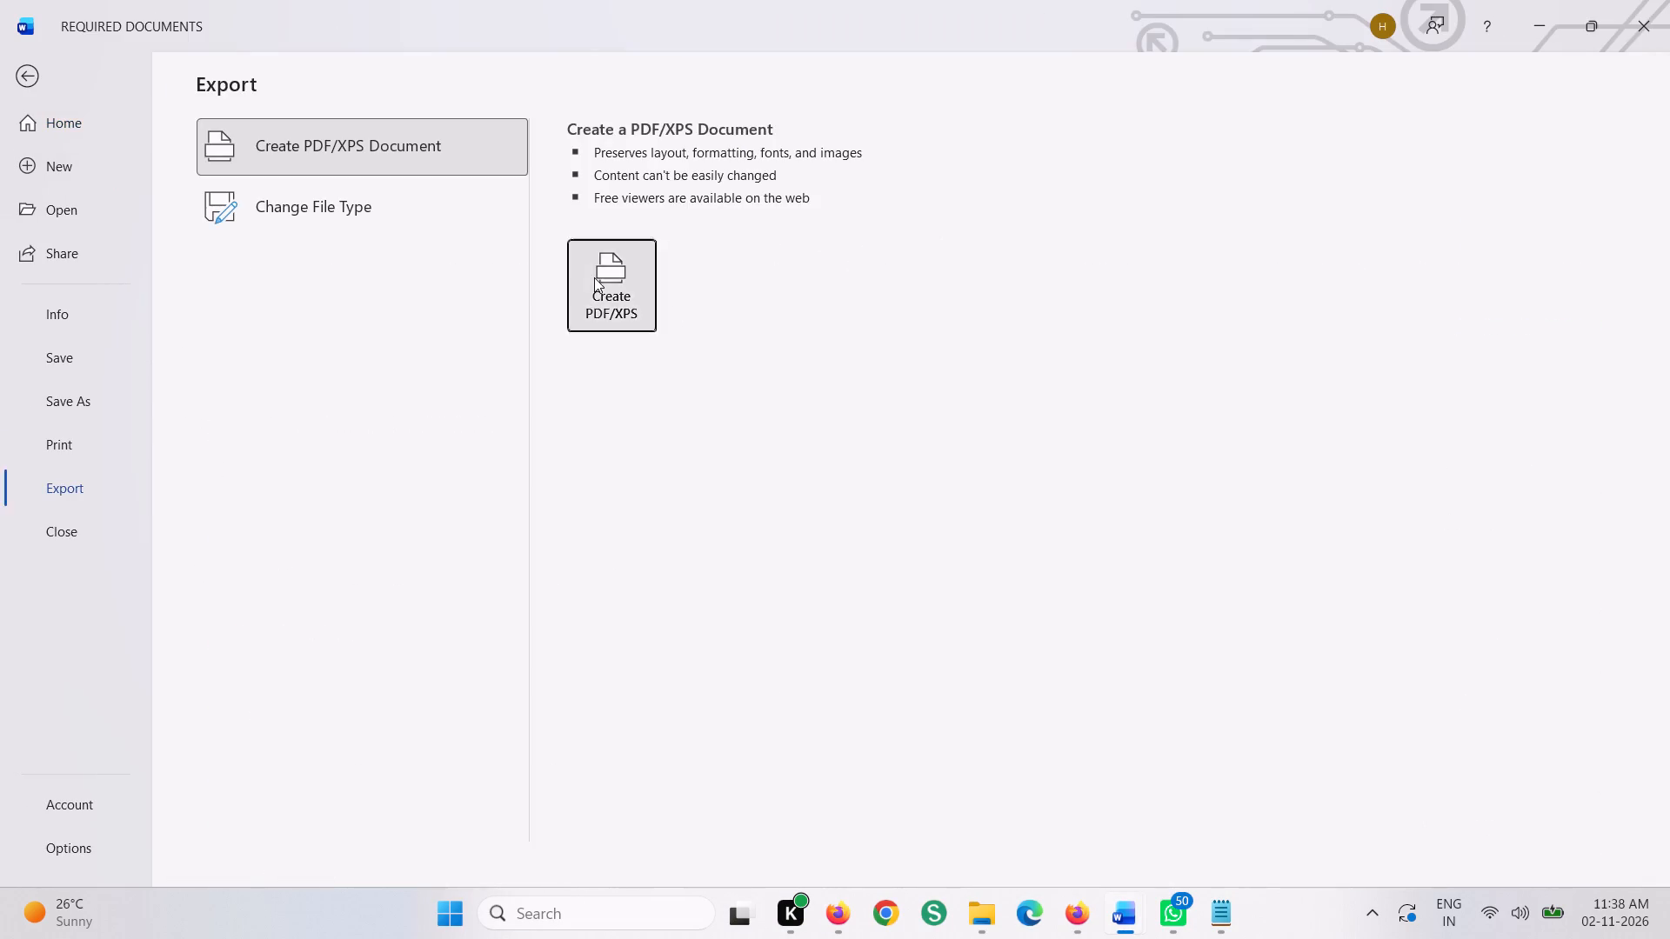
{"action": "scroll", "coordinate": [149, 249], "scroll_direction": "up", "scroll_amount": 2}
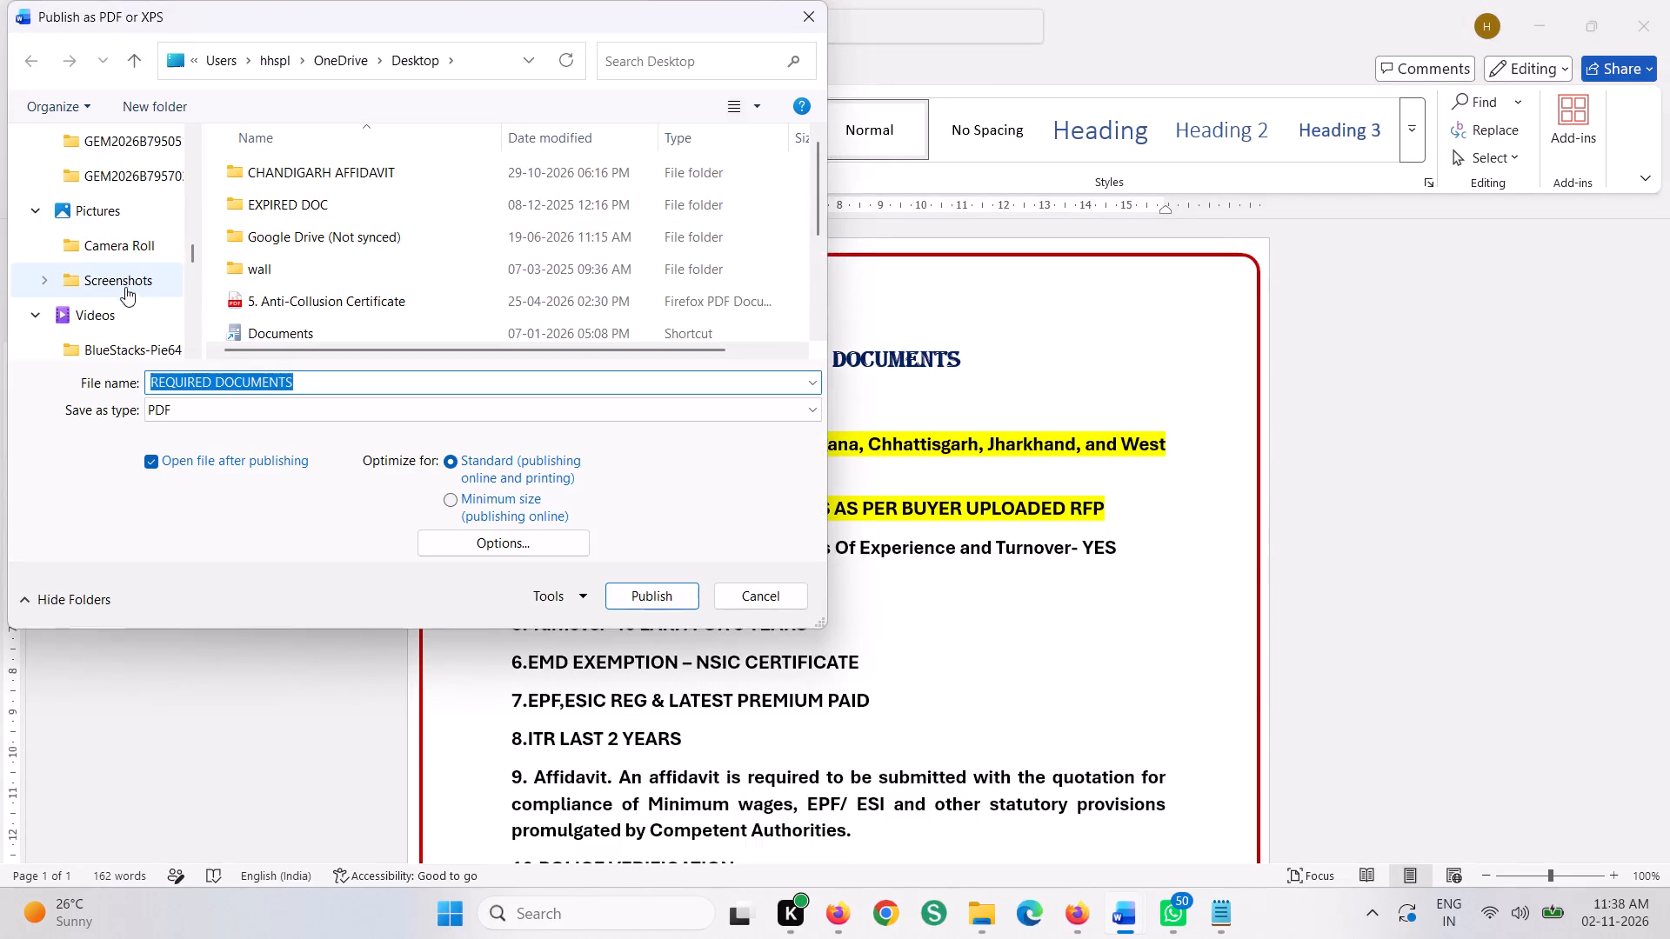
{"action": "scroll", "coordinate": [123, 290], "scroll_direction": "up", "scroll_amount": 11}
{"action": "left_click", "coordinate": [111, 348]}
{"action": "scroll", "coordinate": [314, 256], "scroll_direction": "up", "scroll_amount": 10}
{"action": "double_click", "coordinate": [337, 168]}
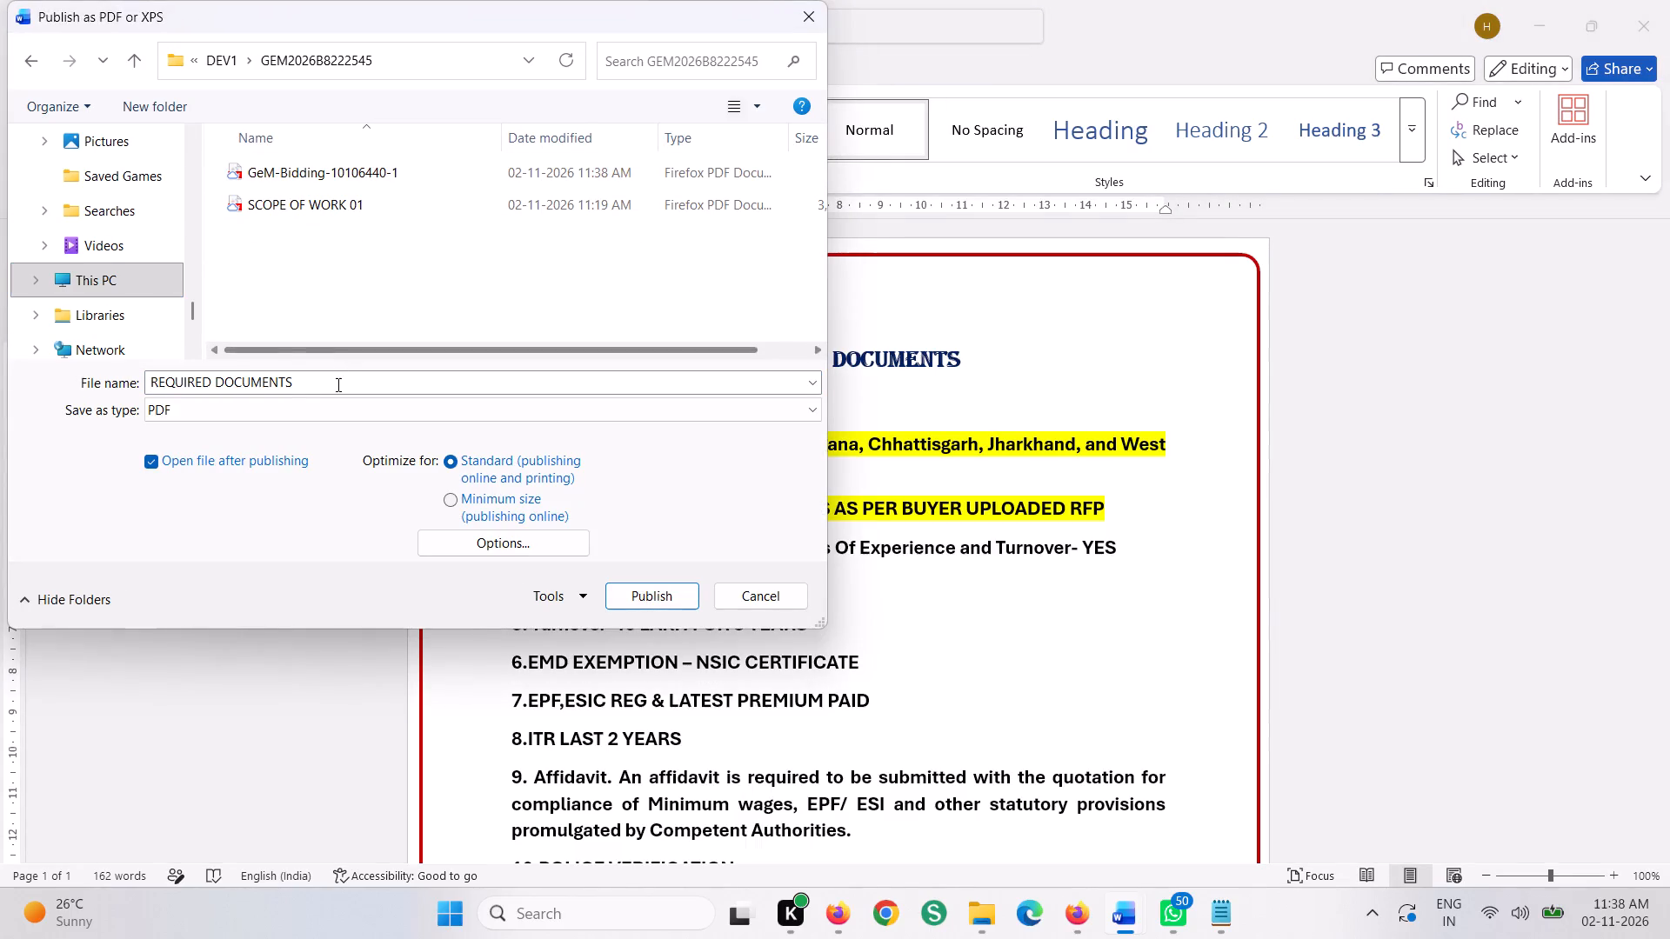
{"action": "left_click", "coordinate": [337, 384]}
{"action": "left_click", "coordinate": [654, 593]}
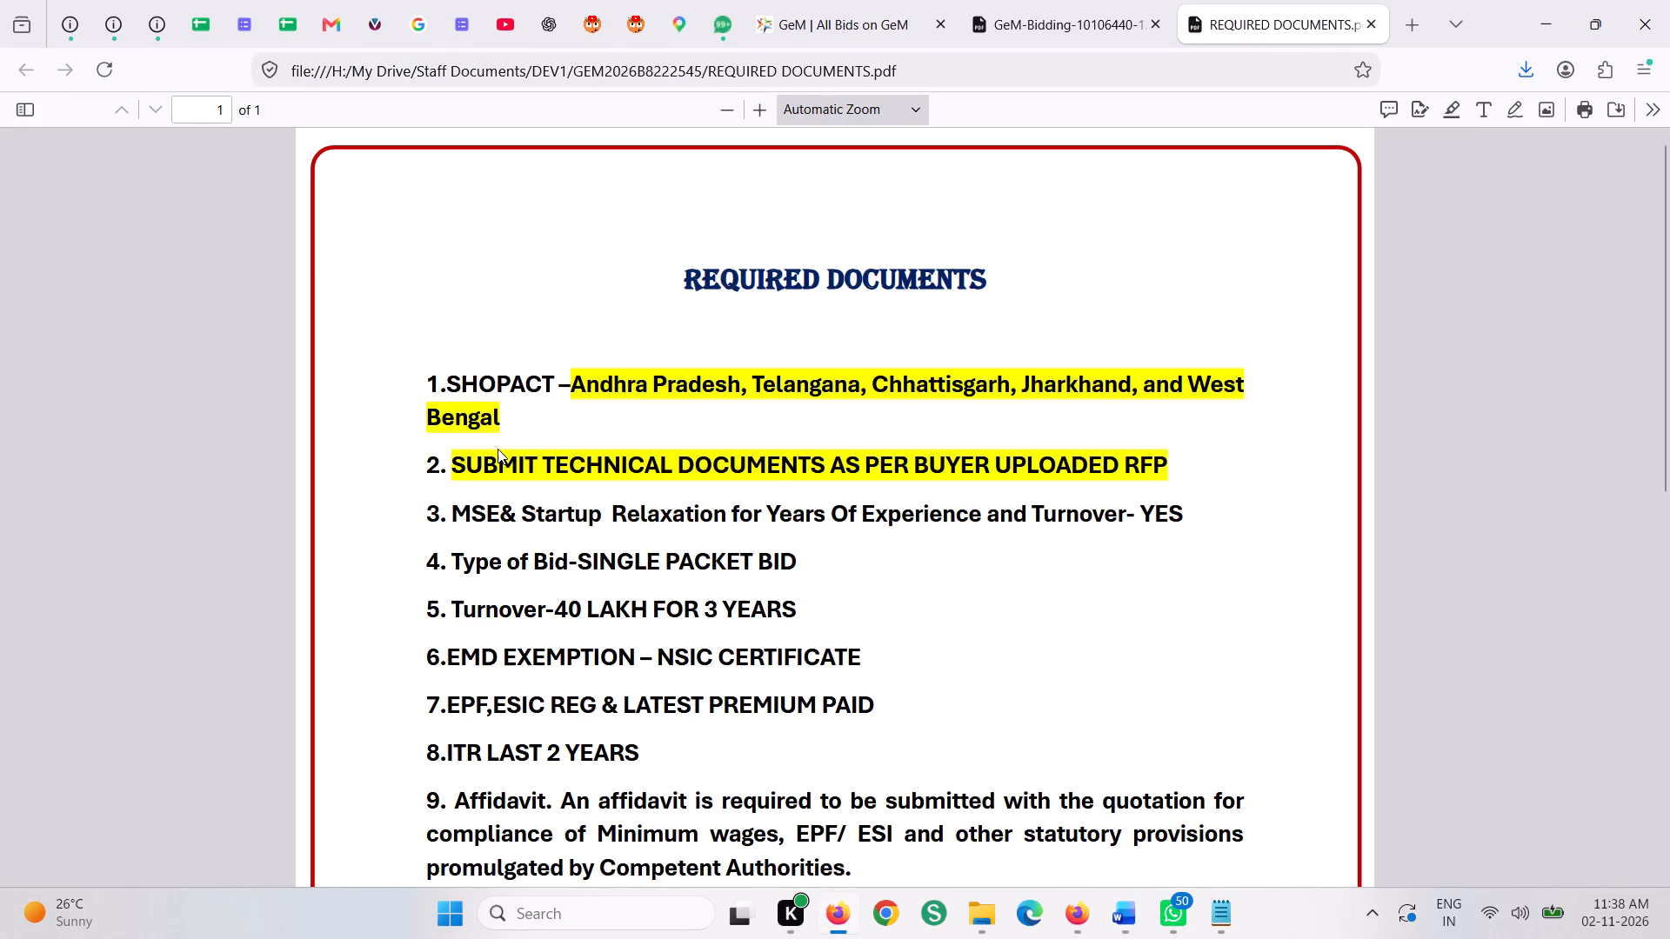
{"action": "left_click", "coordinate": [1265, 0]}
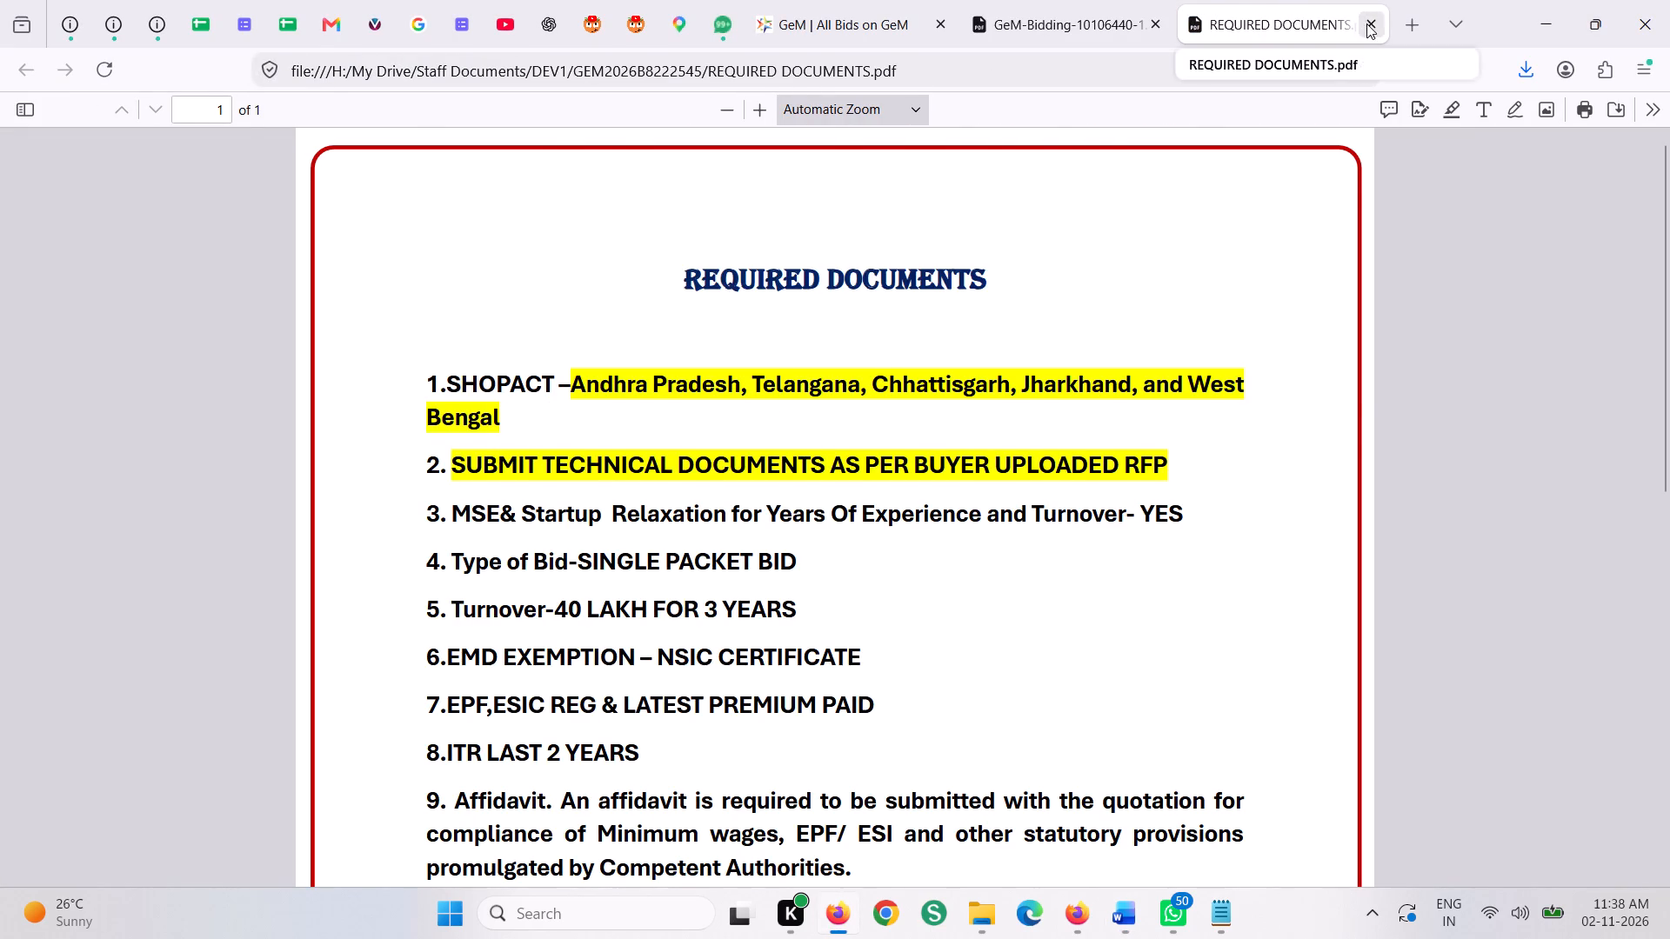
{"action": "left_click", "coordinate": [1366, 23]}
In File Explorer, check the files in GEM2026B8222545 and copy that folder's Google Drive link from DEV1.
{"action": "left_click", "coordinate": [971, 916]}
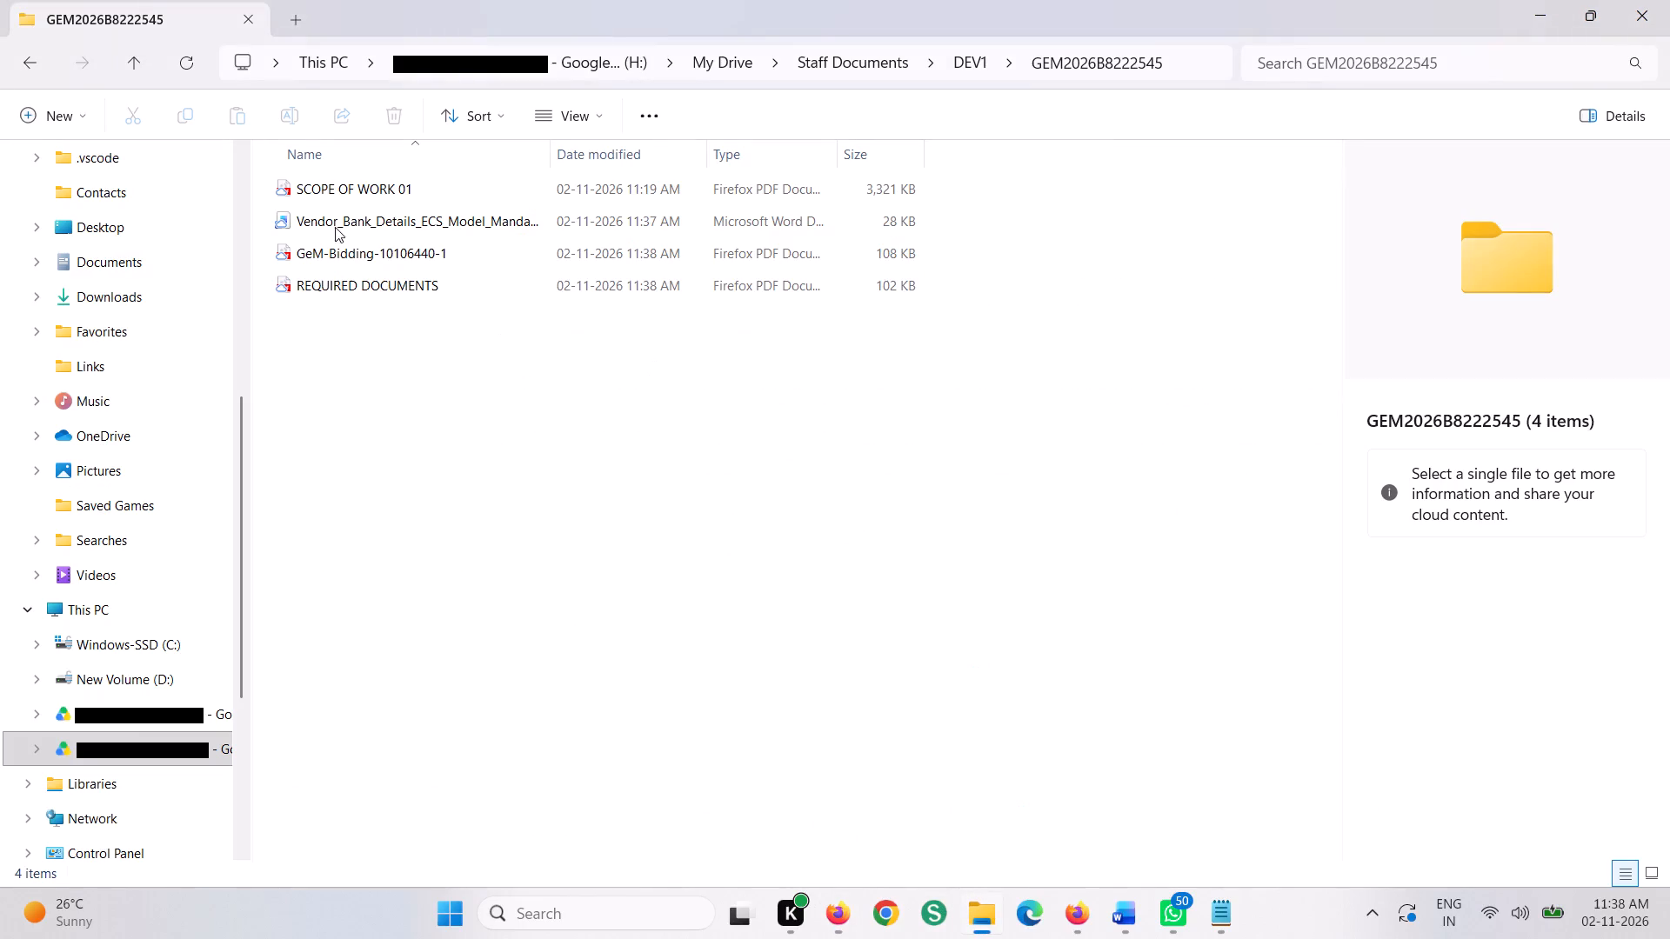
{"action": "left_click", "coordinate": [335, 224]}
{"action": "left_click", "coordinate": [328, 203]}
{"action": "left_click", "coordinate": [330, 250]}
{"action": "left_click", "coordinate": [333, 284]}
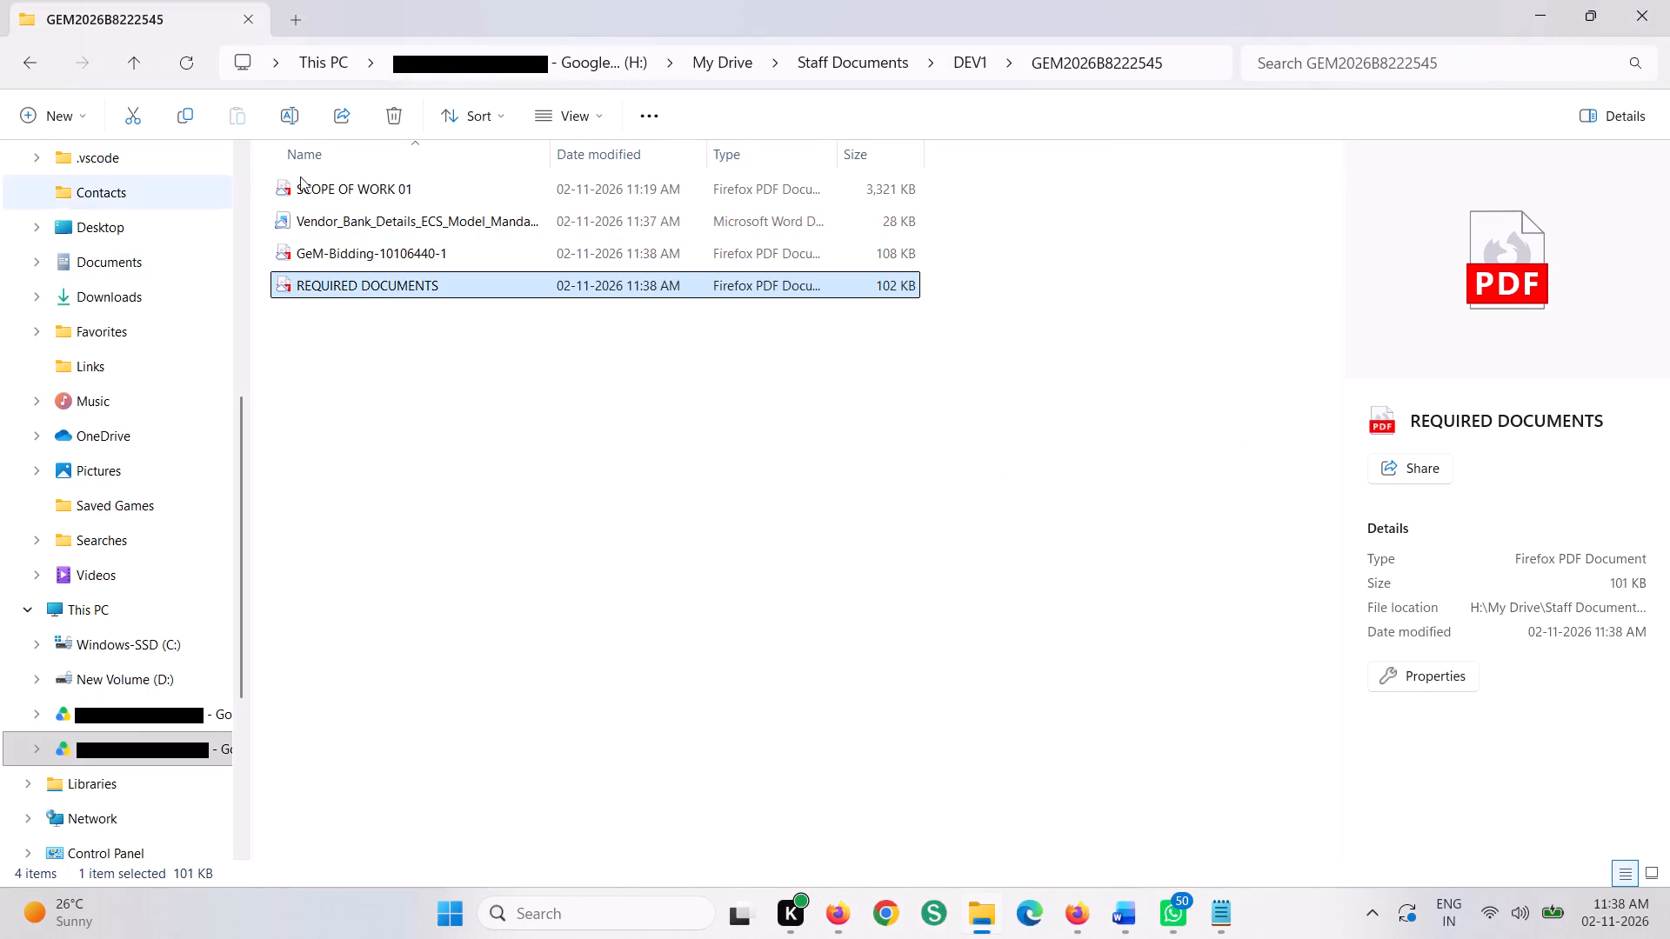
{"action": "left_click", "coordinate": [140, 63]}
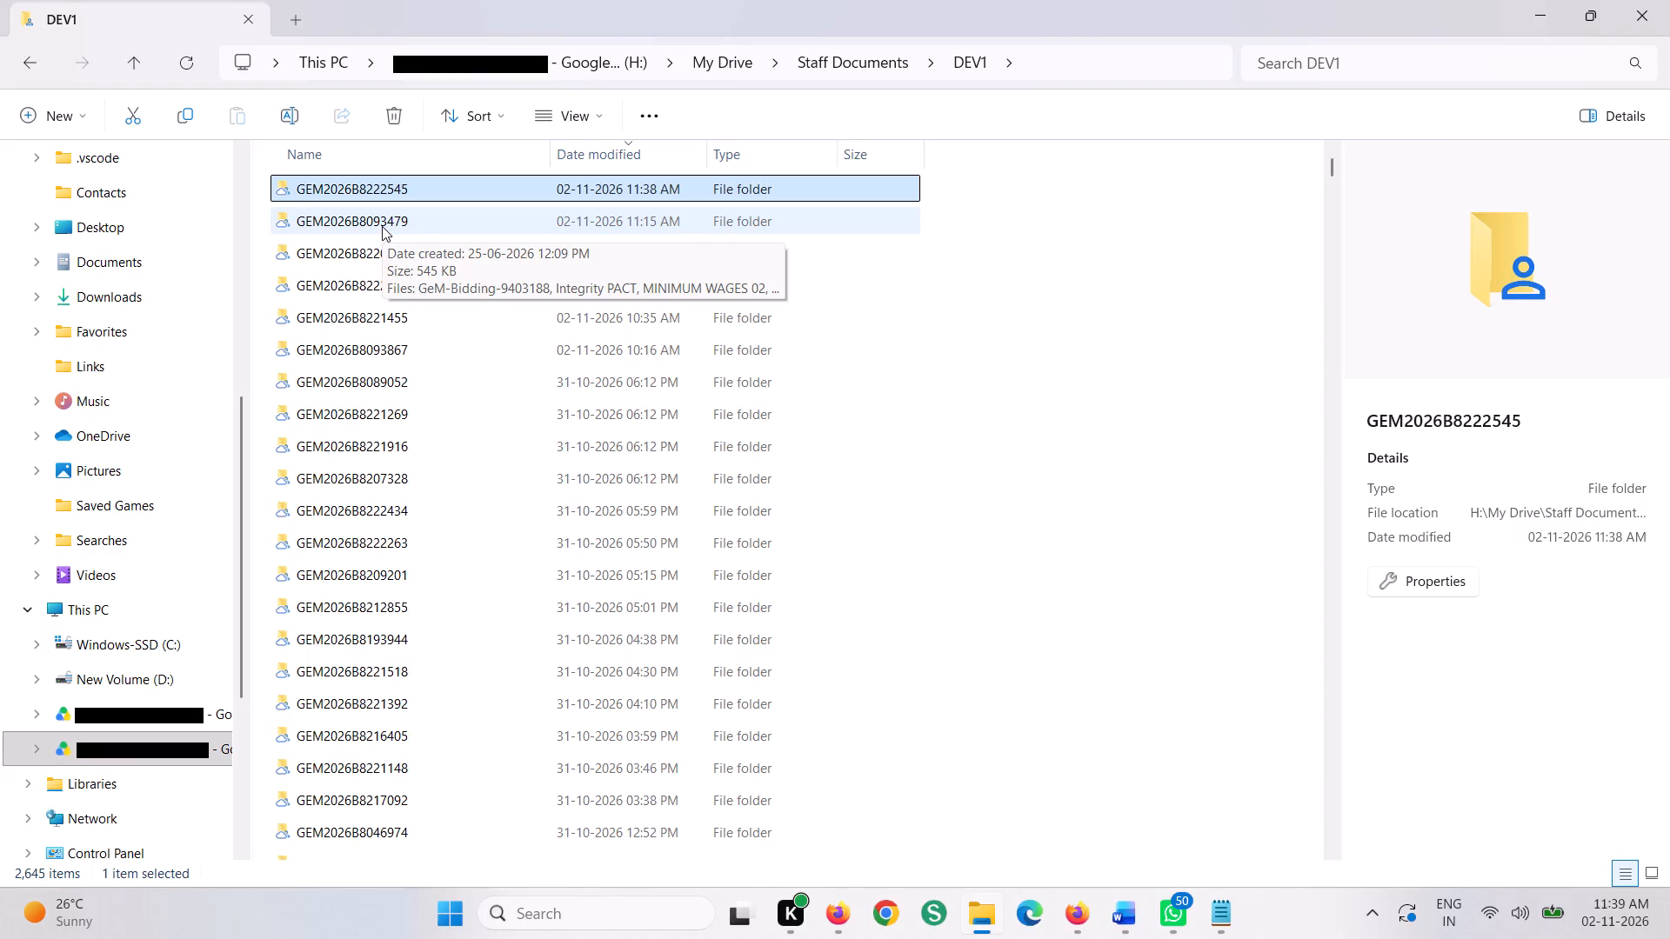
{"action": "scroll", "coordinate": [382, 223], "scroll_direction": "up", "scroll_amount": 3}
{"action": "right_click", "coordinate": [388, 189]}
{"action": "left_click", "coordinate": [452, 610]}
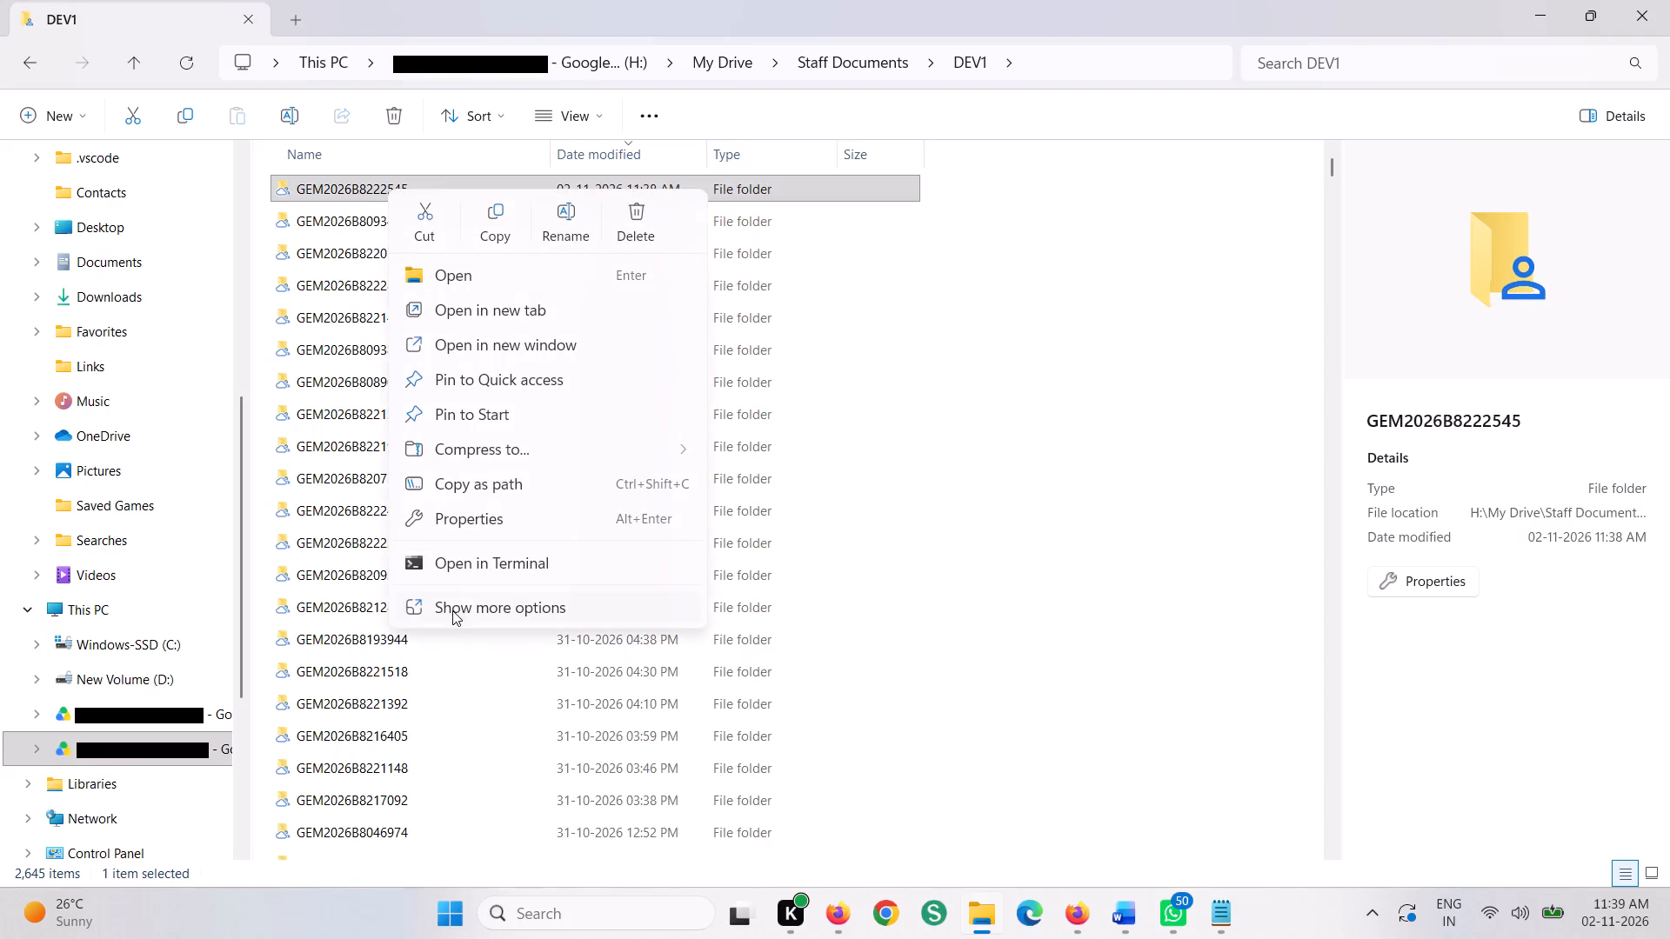
{"action": "left_click", "coordinate": [452, 405]}
Paste the folder link into the Other Comment cell for GEM/2026/B/8222545 in the Daily Tender Sheet 2026 browser tab.
{"action": "left_click", "coordinate": [838, 920]}
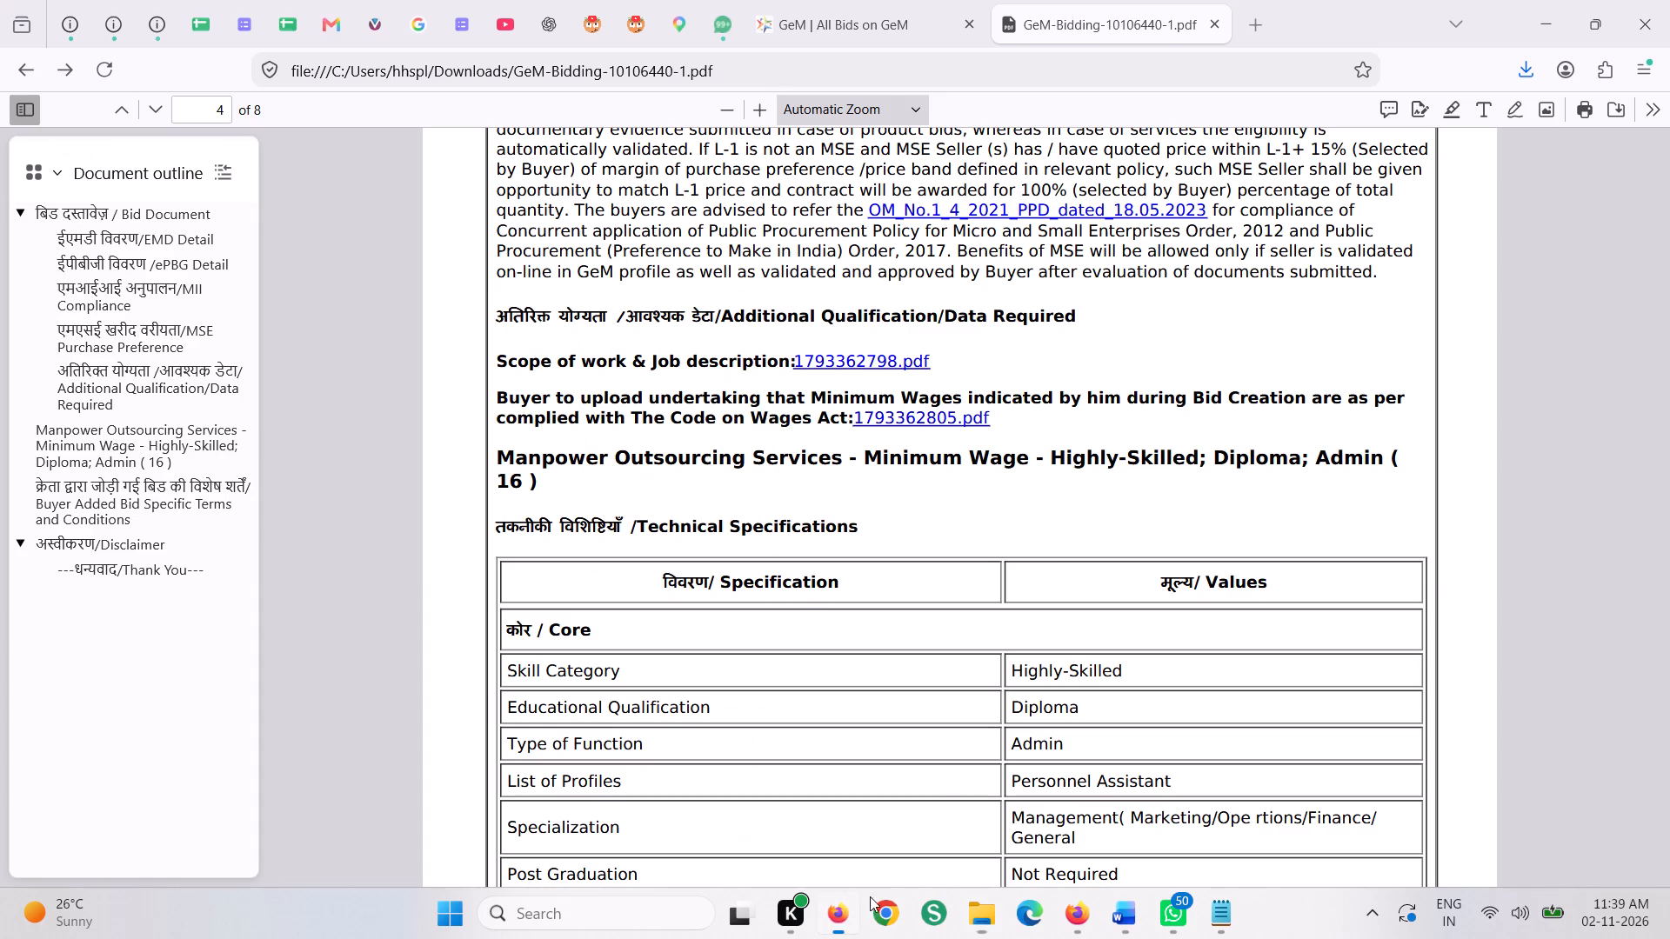
{"action": "left_click", "coordinate": [295, 22]}
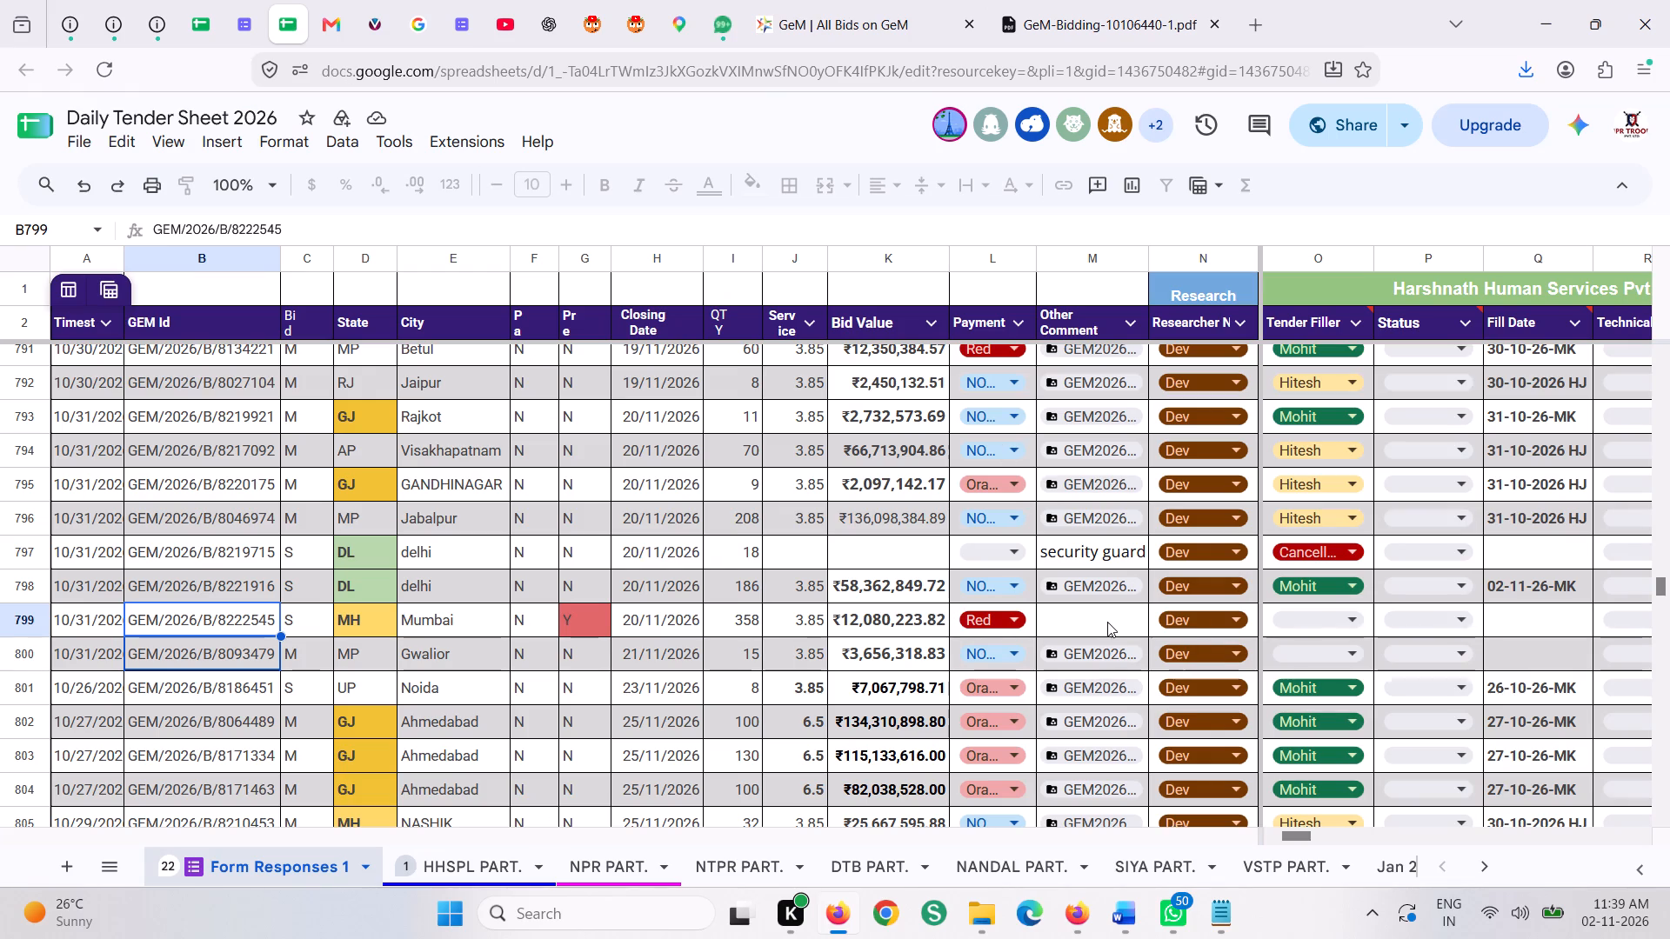
{"action": "double_click", "coordinate": [1106, 622]}
{"action": "key", "text": "ctrl+v"}
{"action": "key", "text": "Tab"}
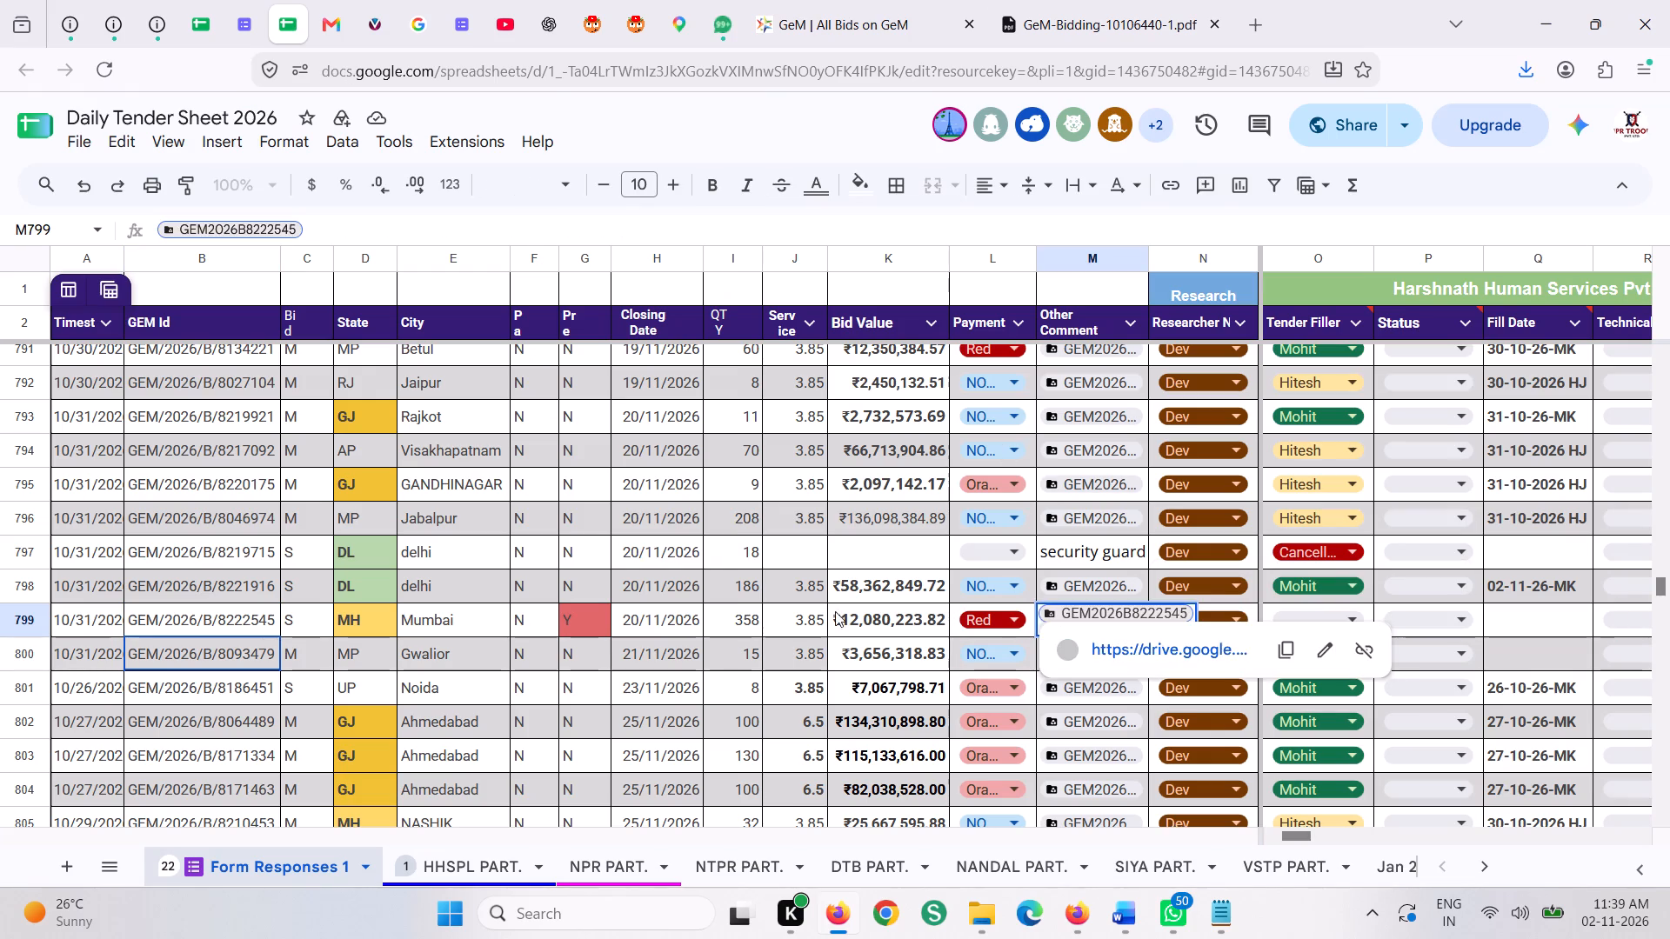
{"action": "left_click", "coordinate": [781, 610]}
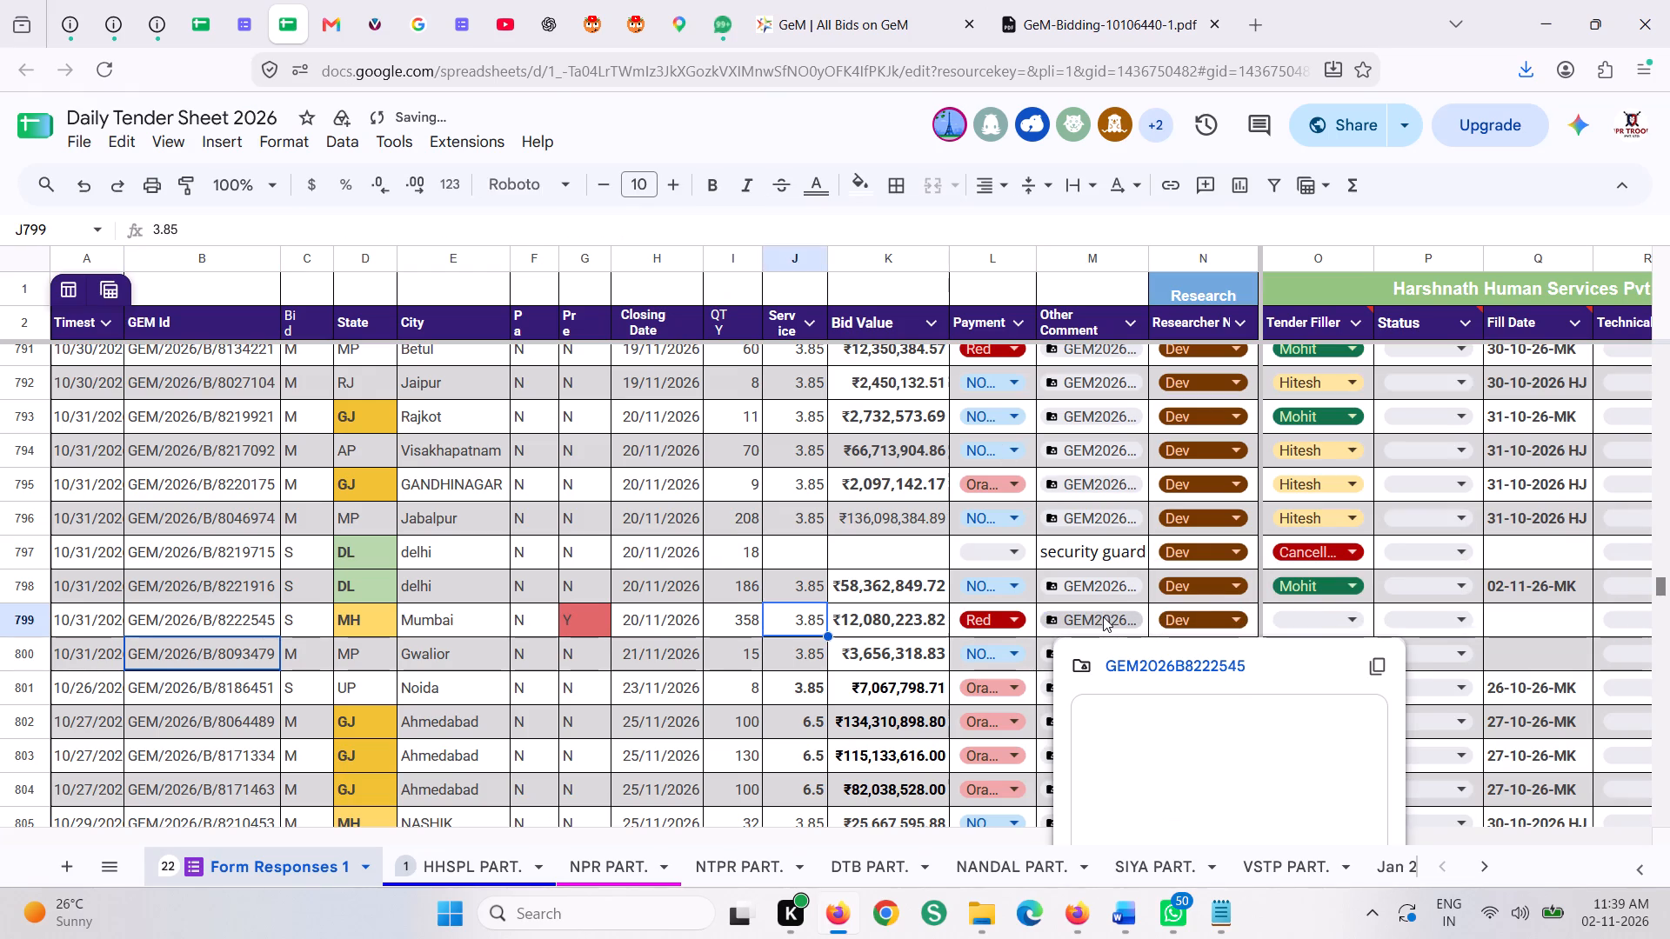
{"action": "left_click", "coordinate": [747, 617]}
Set the researcher name for bid GEM/2026/B/8209675 in row 809 to Dev.
{"action": "scroll", "coordinate": [1052, 592], "scroll_direction": "down", "scroll_amount": 2}
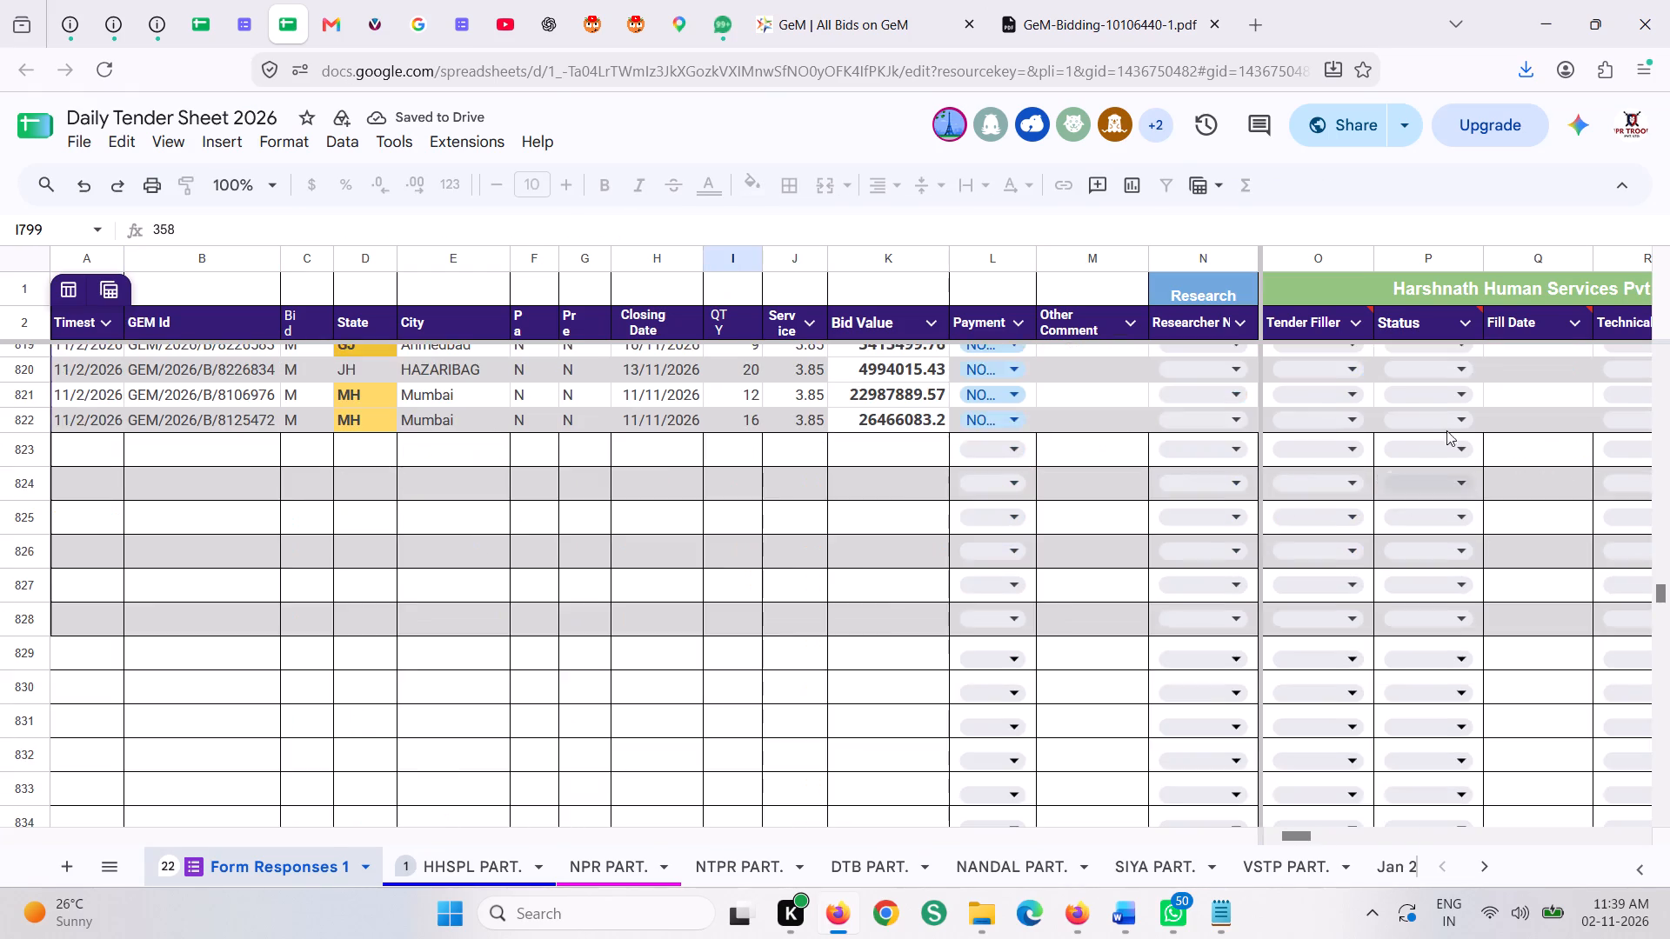
{"action": "scroll", "coordinate": [1344, 452], "scroll_direction": "up", "scroll_amount": 1}
{"action": "left_click", "coordinate": [1180, 522]}
{"action": "left_click", "coordinate": [1175, 547]}
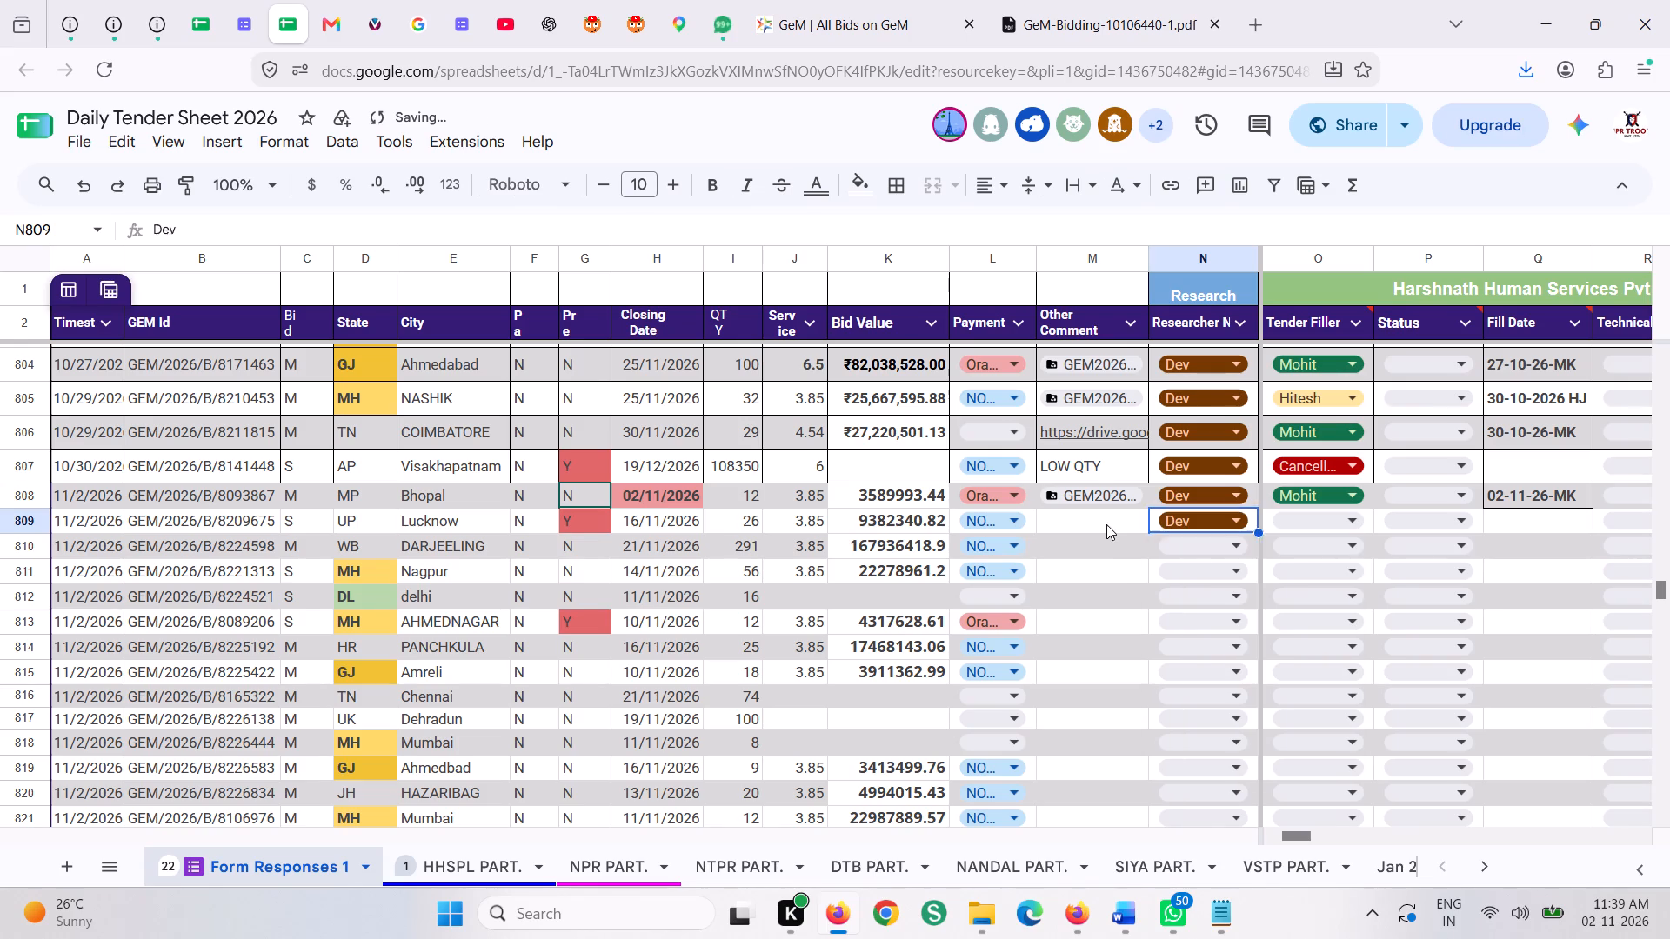
Copy the GEM Id GEM/2026/B/8209675 from row 809 of the tender sheet.
{"action": "left_click", "coordinate": [1106, 524]}
{"action": "key", "text": "Left"}
{"action": "key", "text": "Left"}
{"action": "key", "text": "Left"}
{"action": "key", "text": "Left"}
{"action": "key", "text": "Left"}
{"action": "key", "text": "Left"}
{"action": "key", "text": "Left"}
{"action": "key", "text": "Left"}
{"action": "key", "text": "Left"}
{"action": "key", "text": "Left"}
{"action": "key", "text": "Left"}
{"action": "key", "text": "Left"}
{"action": "key", "text": "Left"}
{"action": "key", "text": "Left"}
{"action": "key", "text": "Left"}
{"action": "key", "text": "Right"}
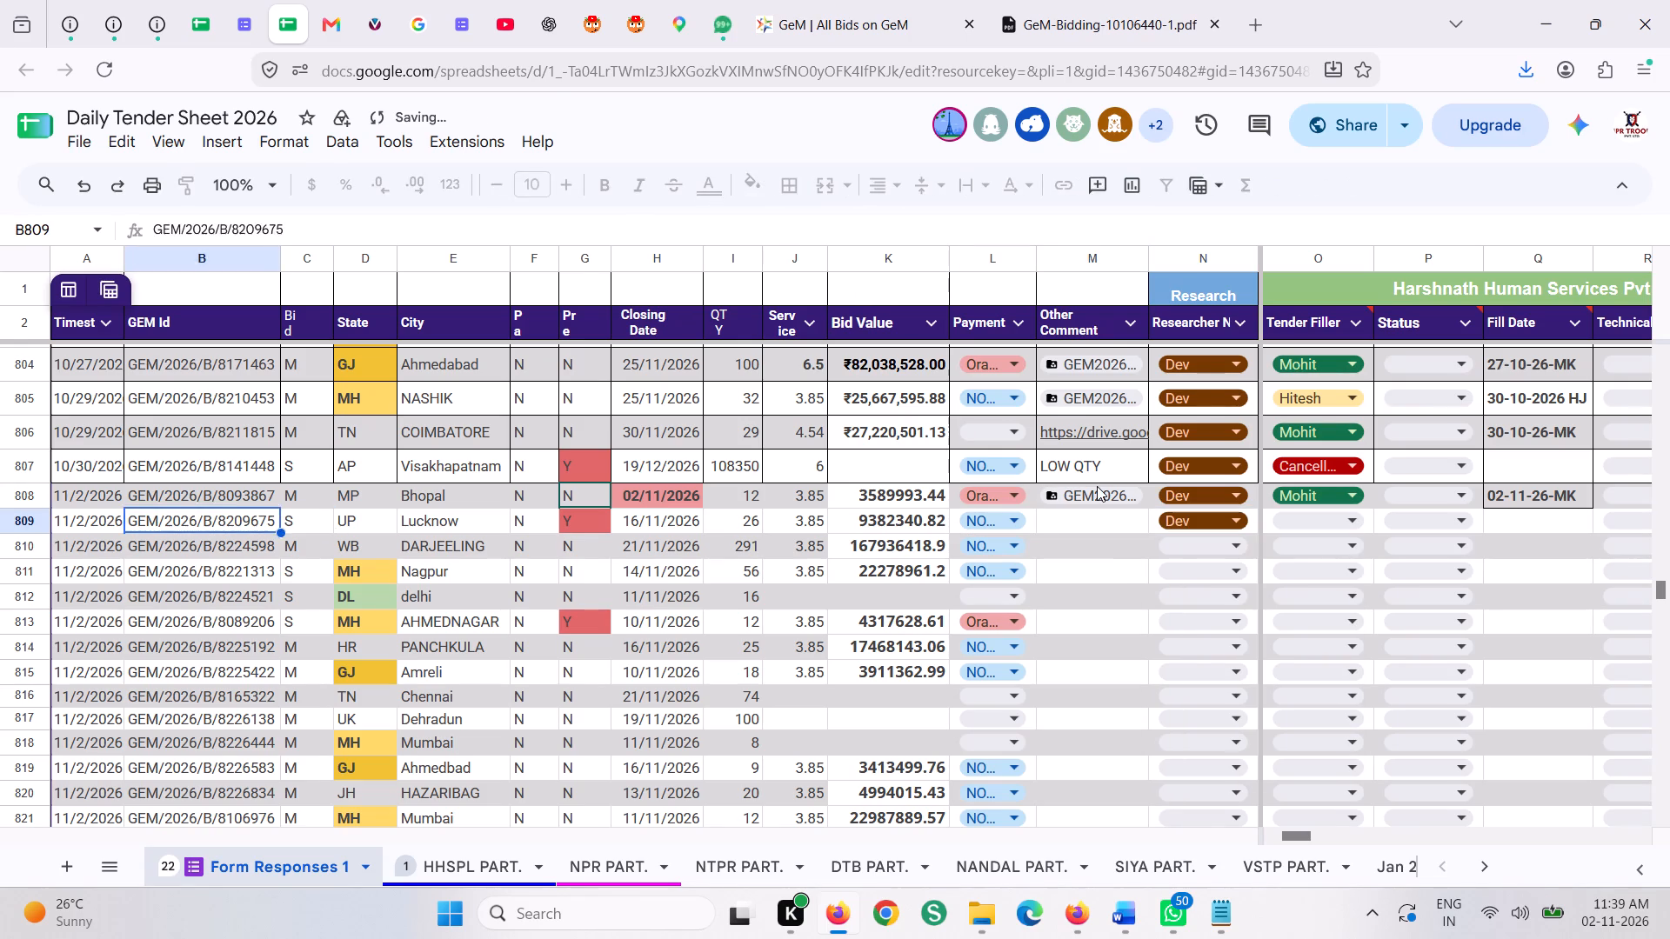
{"action": "key", "text": "ctrl+c"}
{"action": "key", "text": "Right"}
{"action": "key", "text": "Left"}
{"action": "key", "text": "ctrl+c"}
{"action": "key", "text": "Right"}
{"action": "key", "text": "Right"}
{"action": "key", "text": "Right"}
{"action": "key", "text": "Right"}
{"action": "key", "text": "Right"}
{"action": "key", "text": "Right"}
{"action": "key", "text": "Right"}
{"action": "key", "text": "Right"}
{"action": "key", "text": "Right"}
{"action": "key", "text": "Right"}
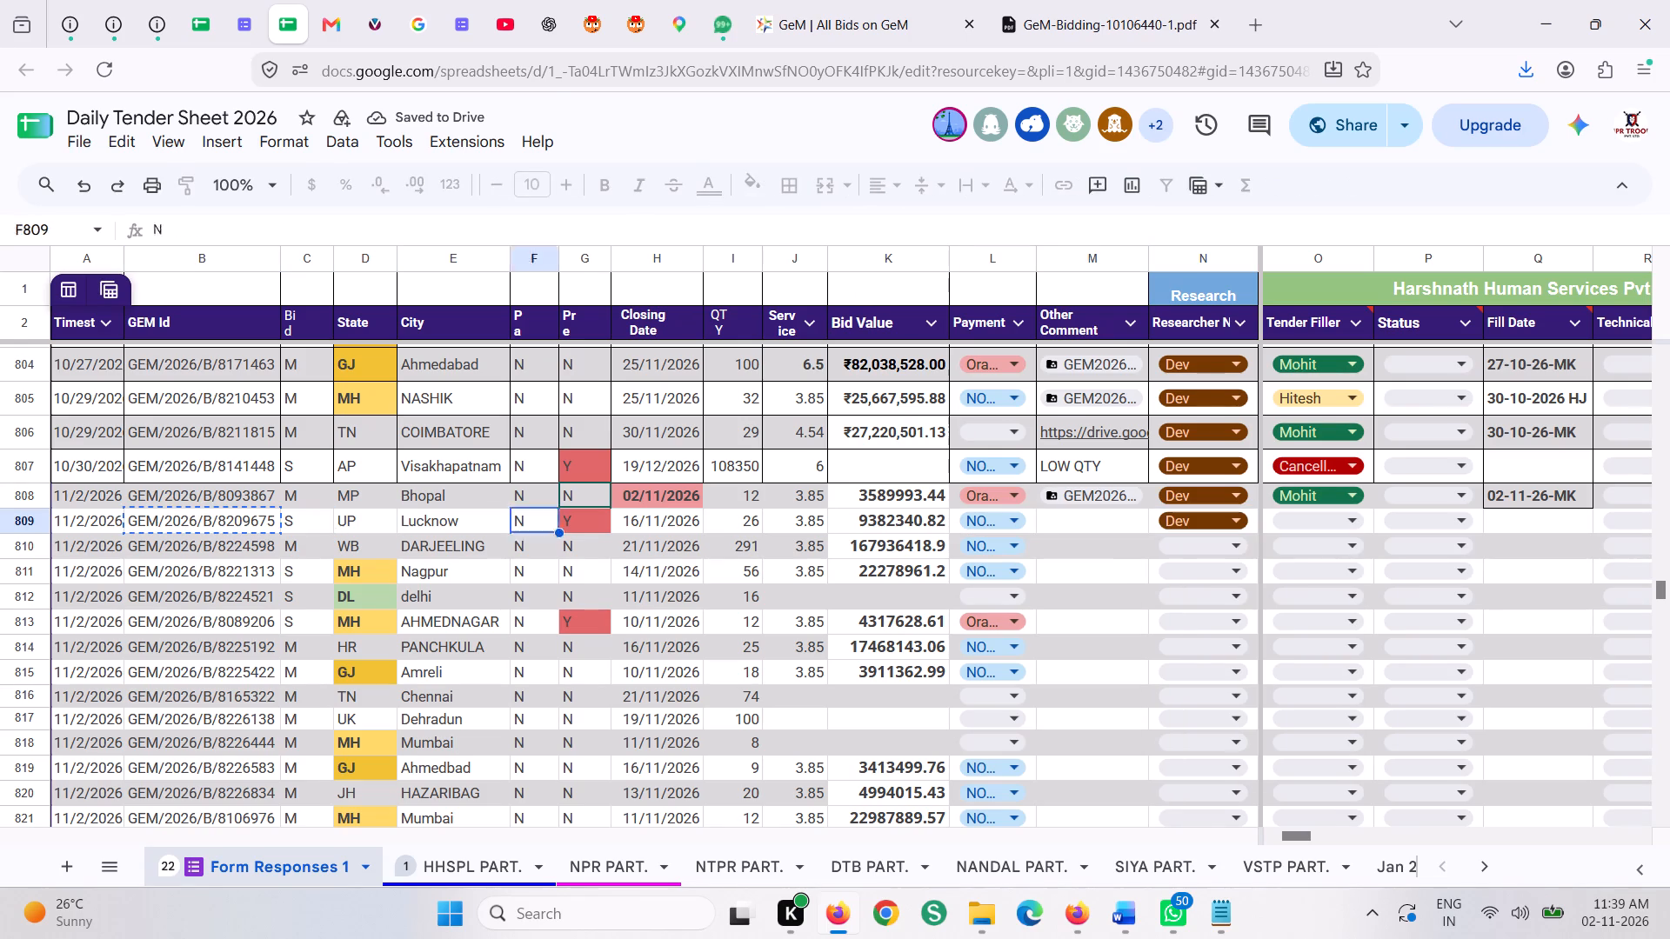
{"action": "key", "text": "Right"}
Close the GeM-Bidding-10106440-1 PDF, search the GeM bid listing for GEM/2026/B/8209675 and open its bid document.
{"action": "left_click", "coordinate": [1168, 0]}
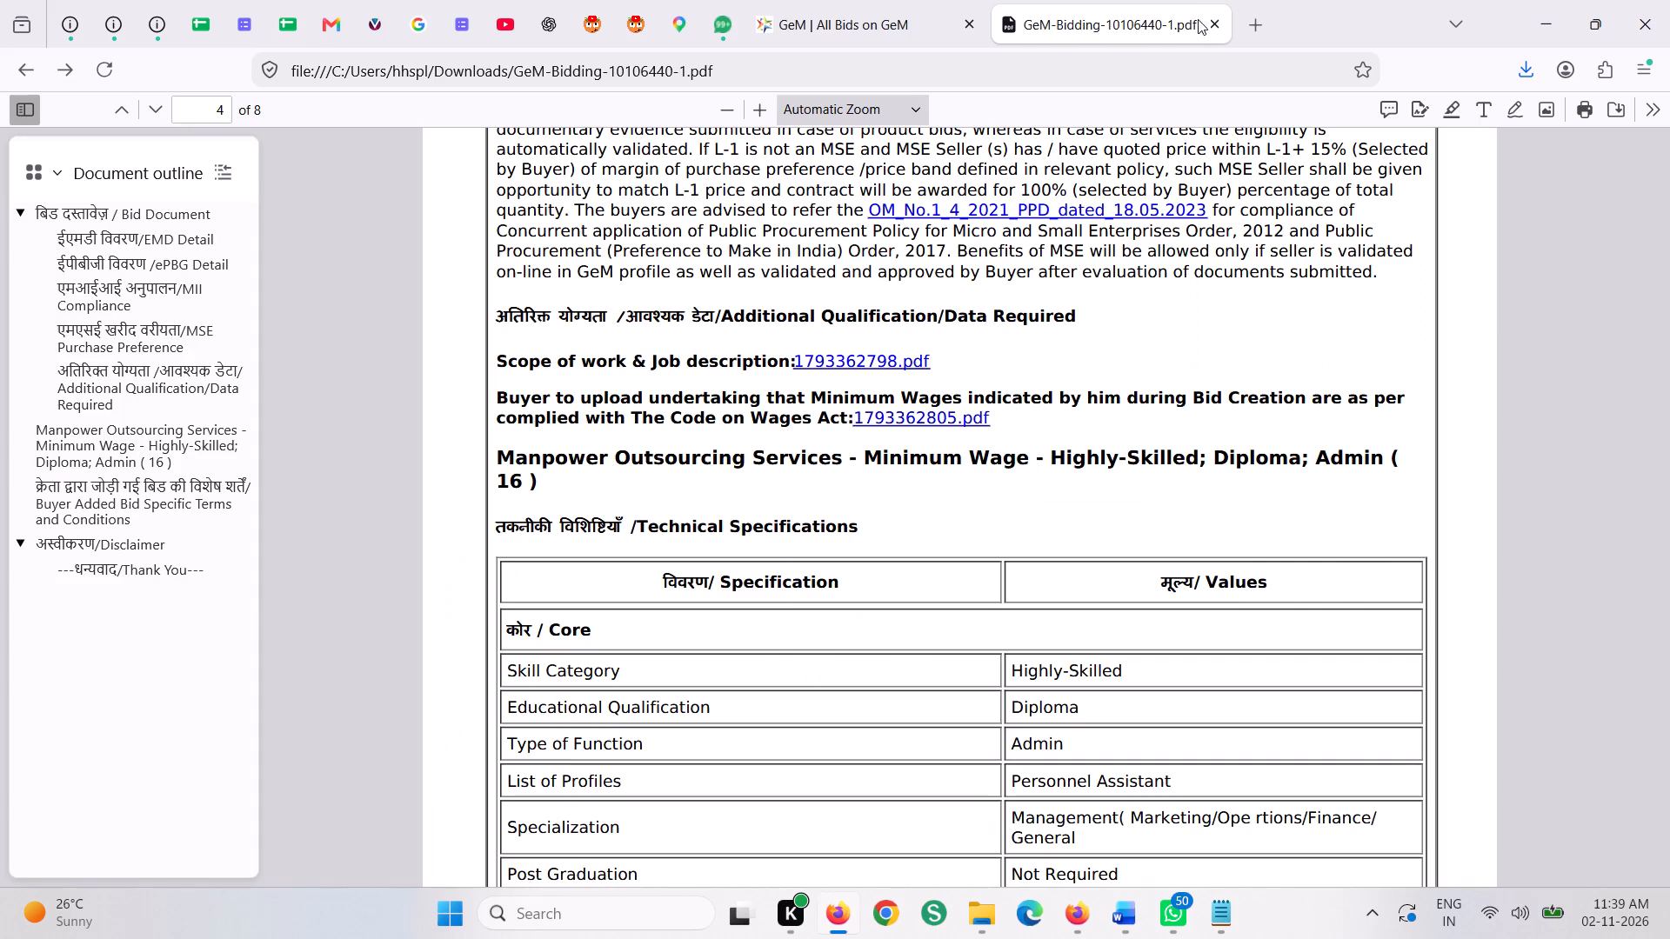
{"action": "left_click", "coordinate": [1219, 30]}
{"action": "left_click_drag", "start_coordinate": [1339, 347], "coordinate": [917, 345]}
{"action": "key", "text": "ctrl+v"}
{"action": "key", "text": "Return"}
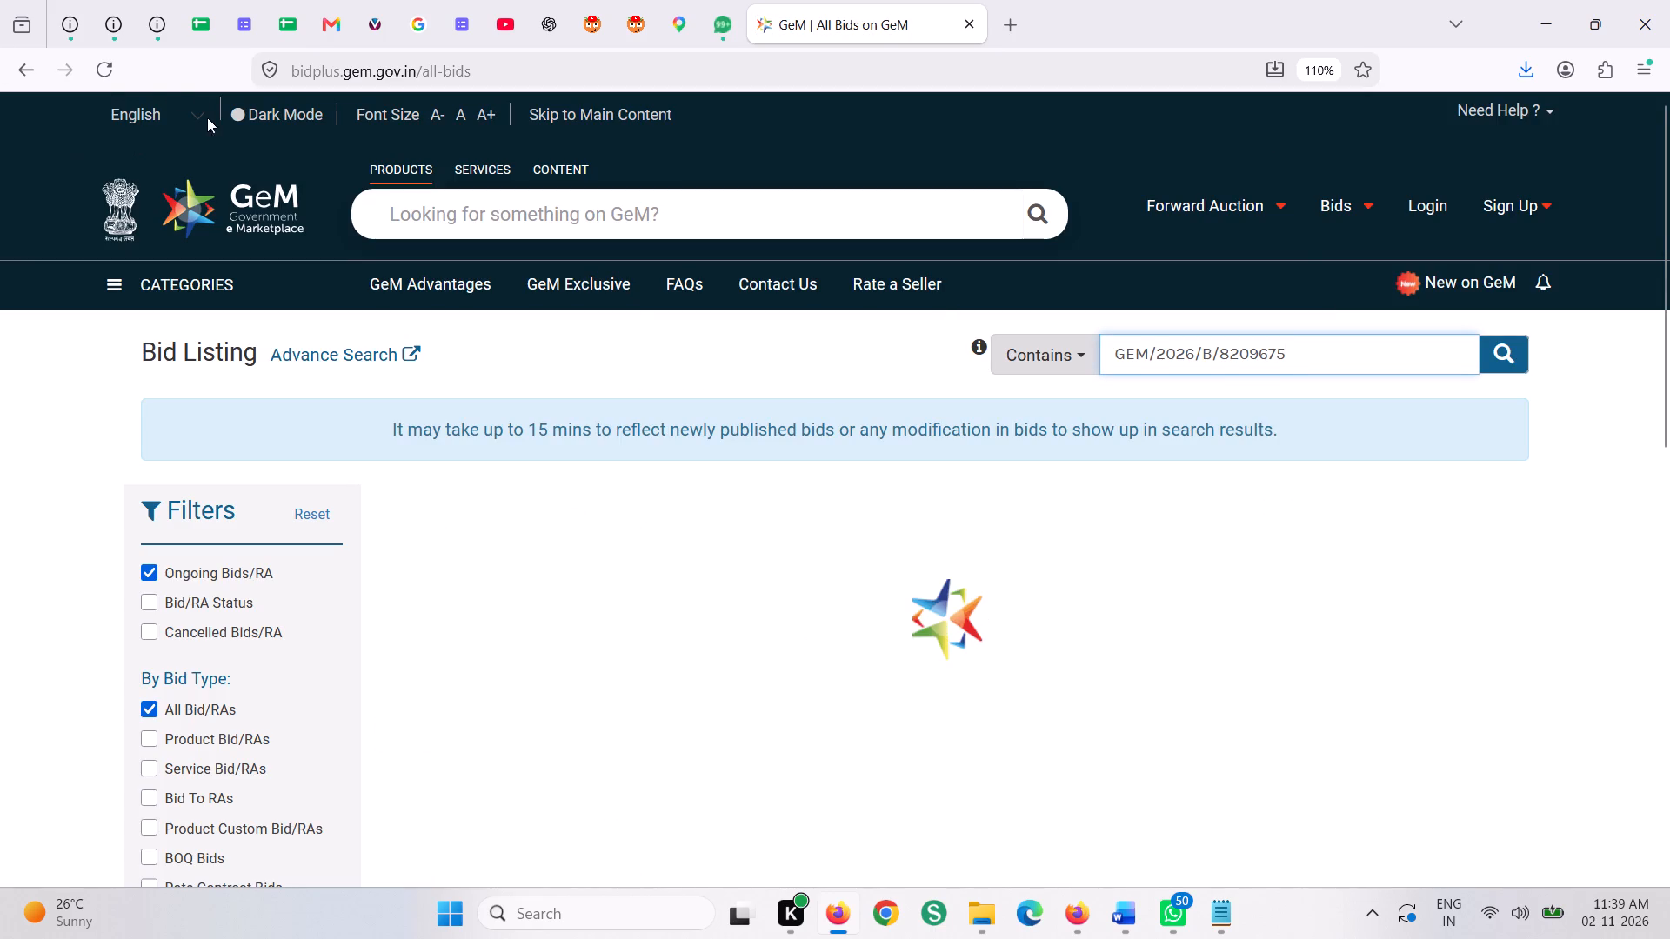
{"action": "left_click", "coordinate": [104, 63]}
{"action": "left_click", "coordinate": [1170, 345]}
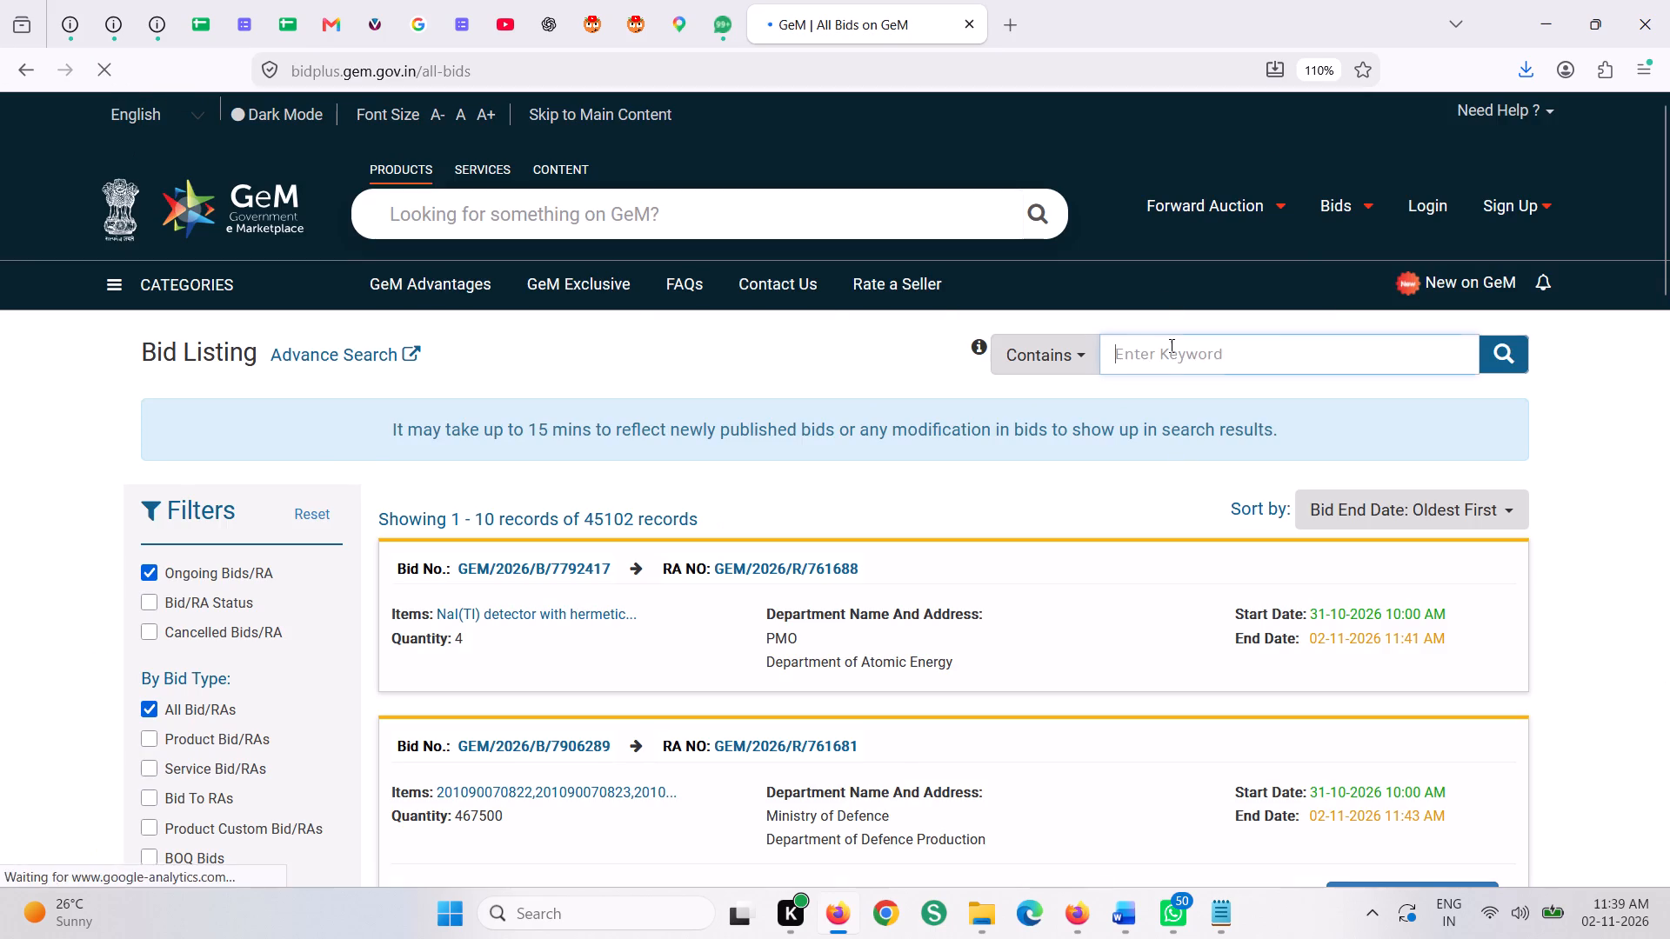
{"action": "key", "text": "ctrl+v"}
{"action": "key", "text": "Return"}
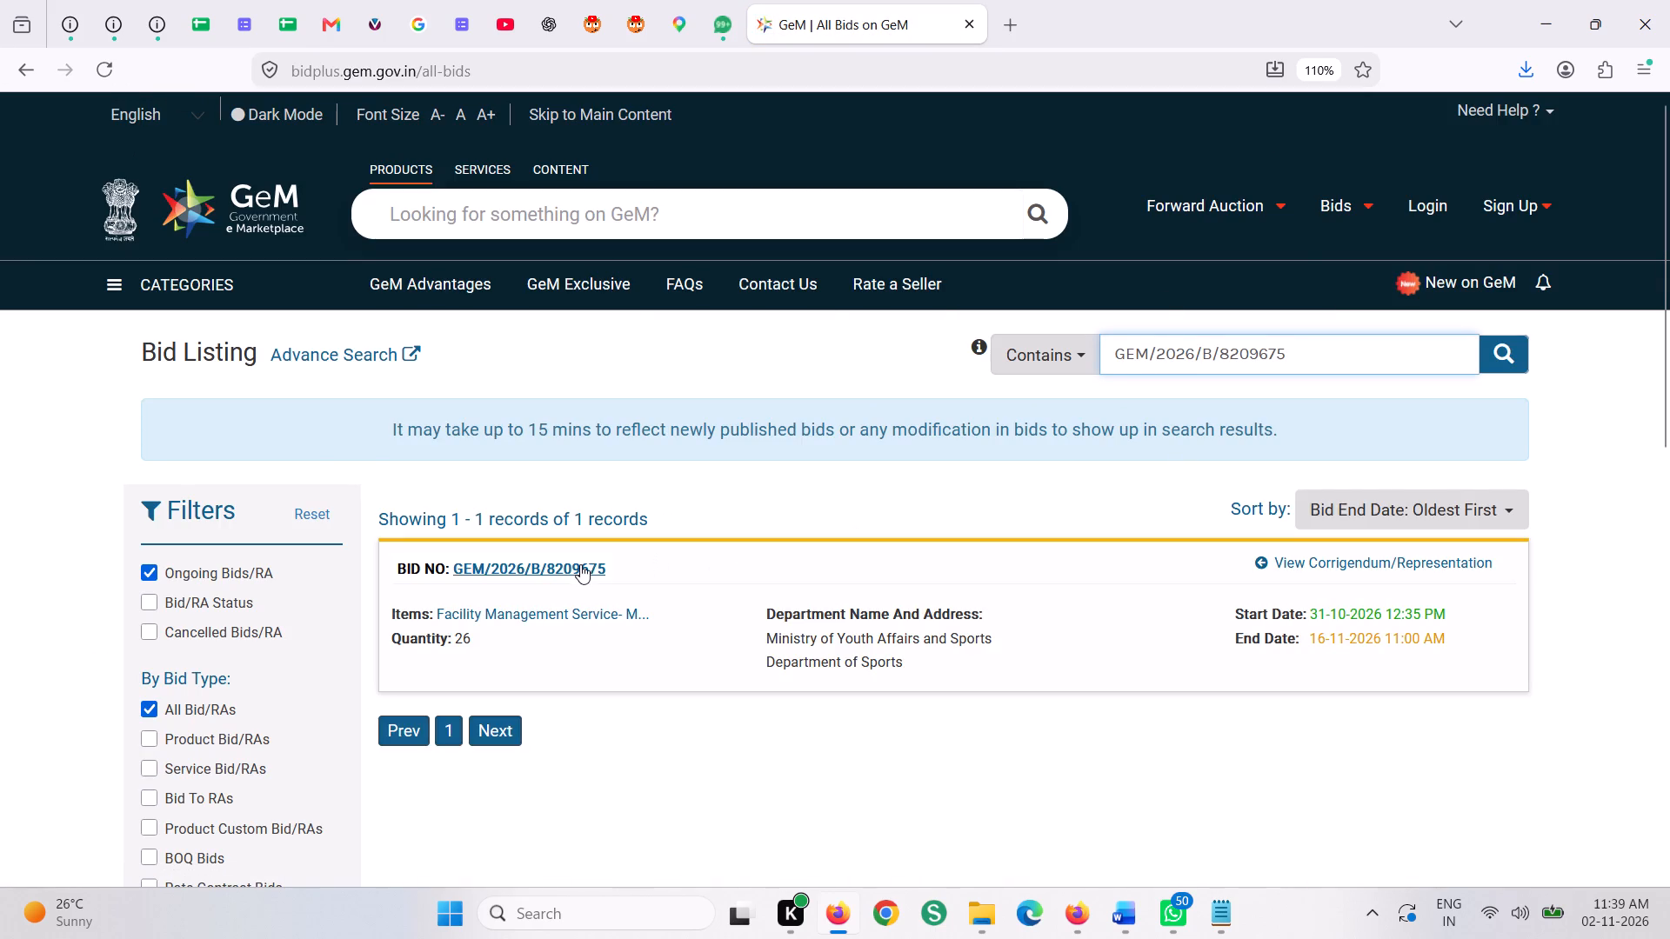
{"action": "left_click", "coordinate": [580, 564]}
{"action": "left_click", "coordinate": [612, 415]}
Search the GeM-Bidding-10091703 bid document for SECURITY and go through the matches.
{"action": "scroll", "coordinate": [966, 471], "scroll_direction": "down", "scroll_amount": 1}
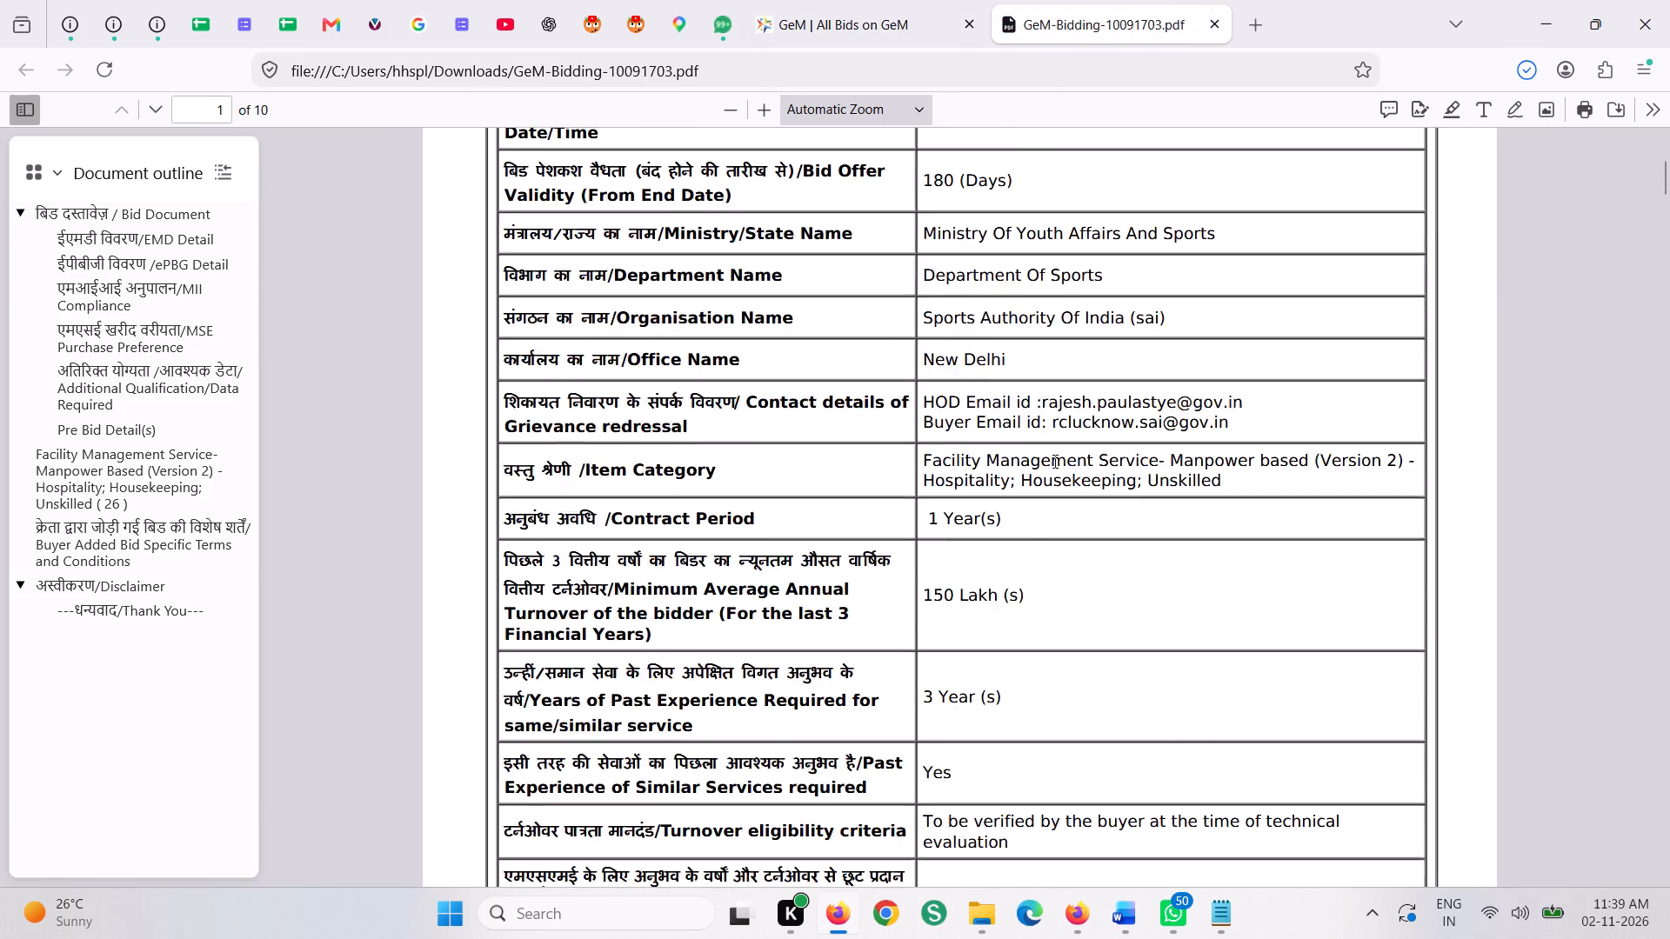
{"action": "left_click", "coordinate": [1054, 460]}
{"action": "key", "text": "ctrl+f"}
{"action": "type", "text": "SE"}
{"action": "type", "text": "CURITY"}
{"action": "key", "text": "Return"}
{"action": "key", "text": "Return"}
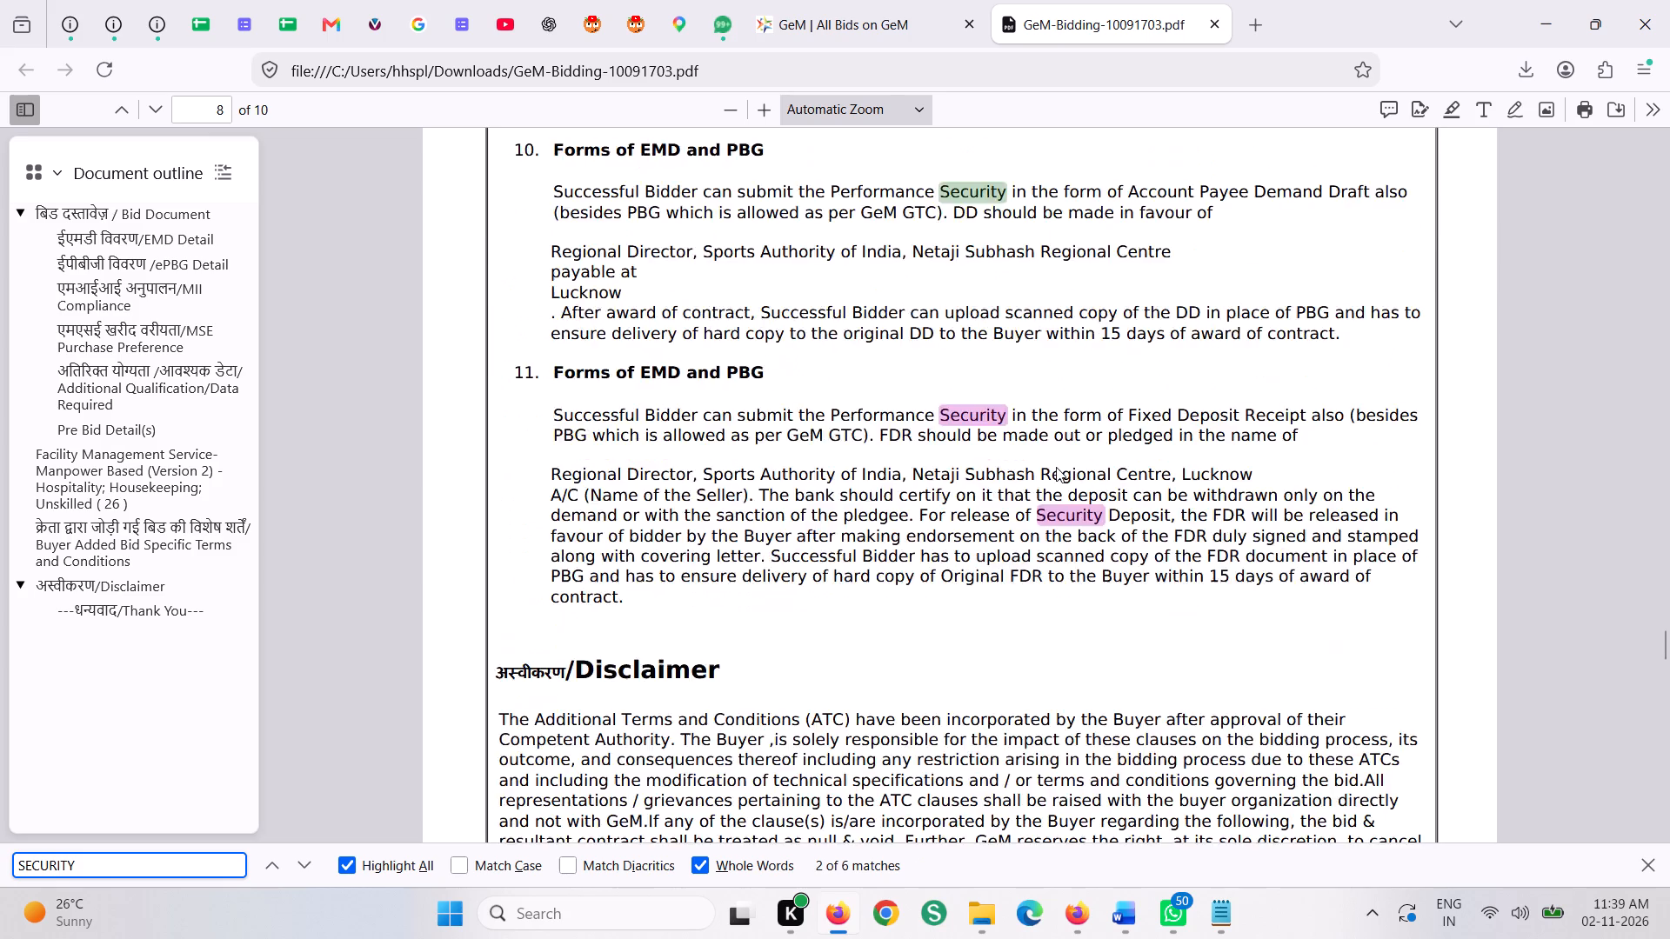
{"action": "key", "text": "Return"}
{"action": "key", "text": "Return"}
{"action": "key", "text": "Return"}
Search the bid document for WATCH.
{"action": "key", "text": "BackSpace"}
{"action": "key", "text": "BackSpace"}
{"action": "key", "text": "BackSpace"}
{"action": "key", "text": "BackSpace"}
{"action": "key", "text": "BackSpace"}
{"action": "key", "text": "BackSpace"}
{"action": "key", "text": "BackSpace"}
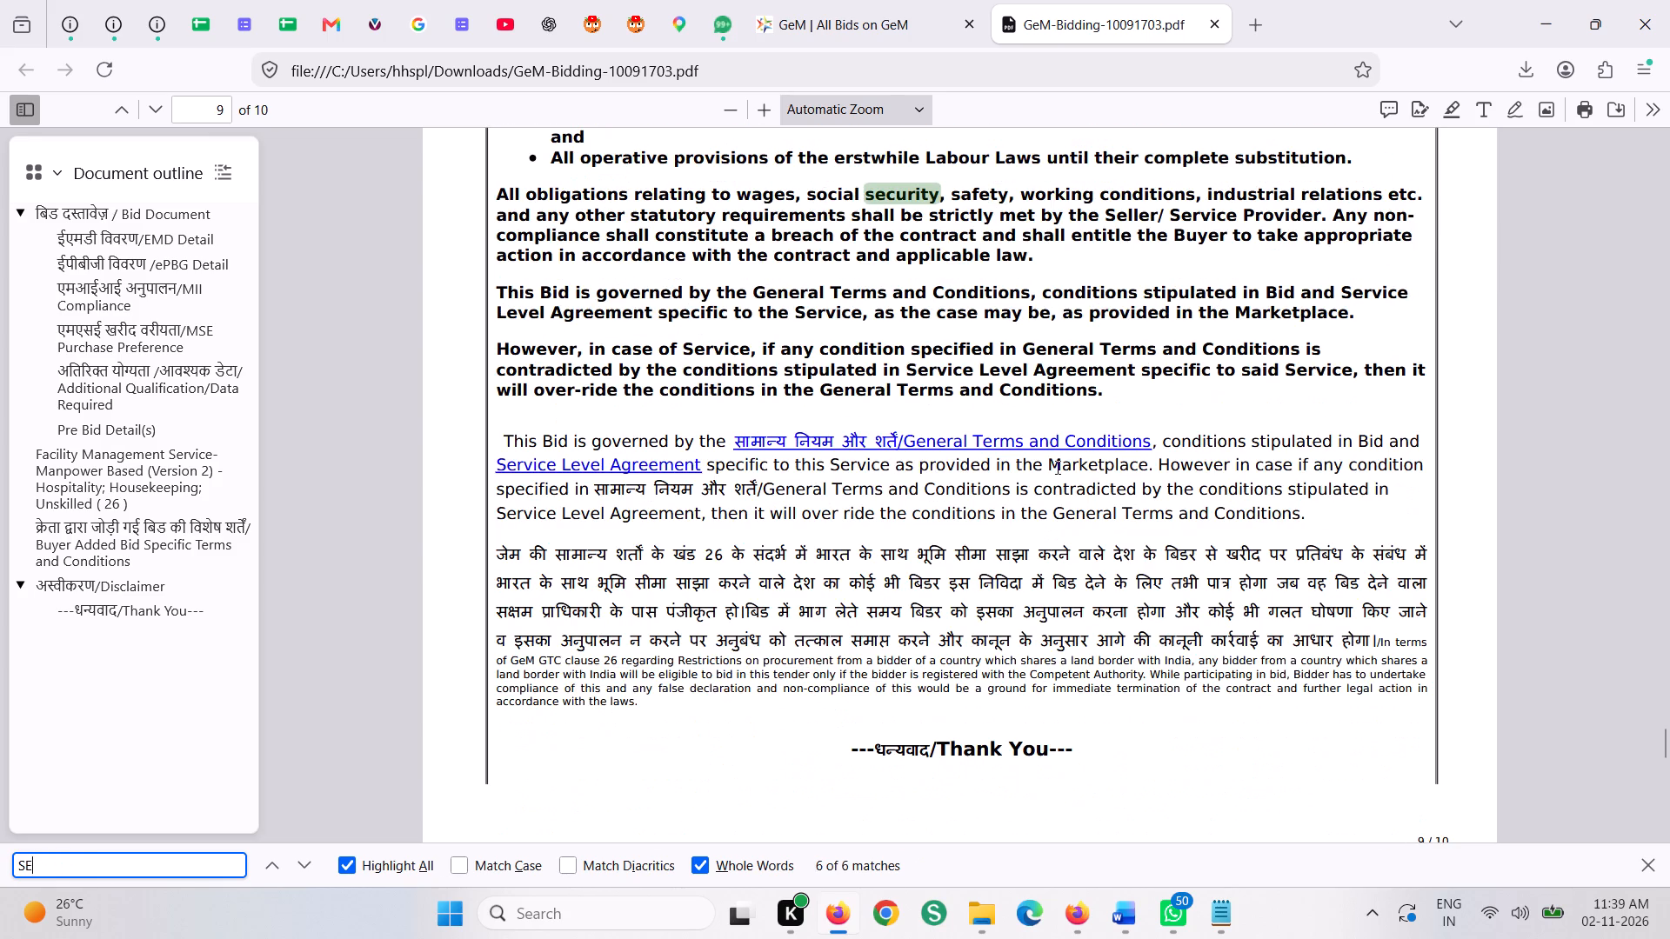
{"action": "key", "text": "BackSpace"}
{"action": "key", "text": "BackSpace"}
{"action": "key", "text": "BackSpace"}
{"action": "type", "text": "WATCH"}
Search the bid document for CHOWKIDAR and clear the search term.
{"action": "key", "text": "BackSpace"}
{"action": "key", "text": "BackSpace"}
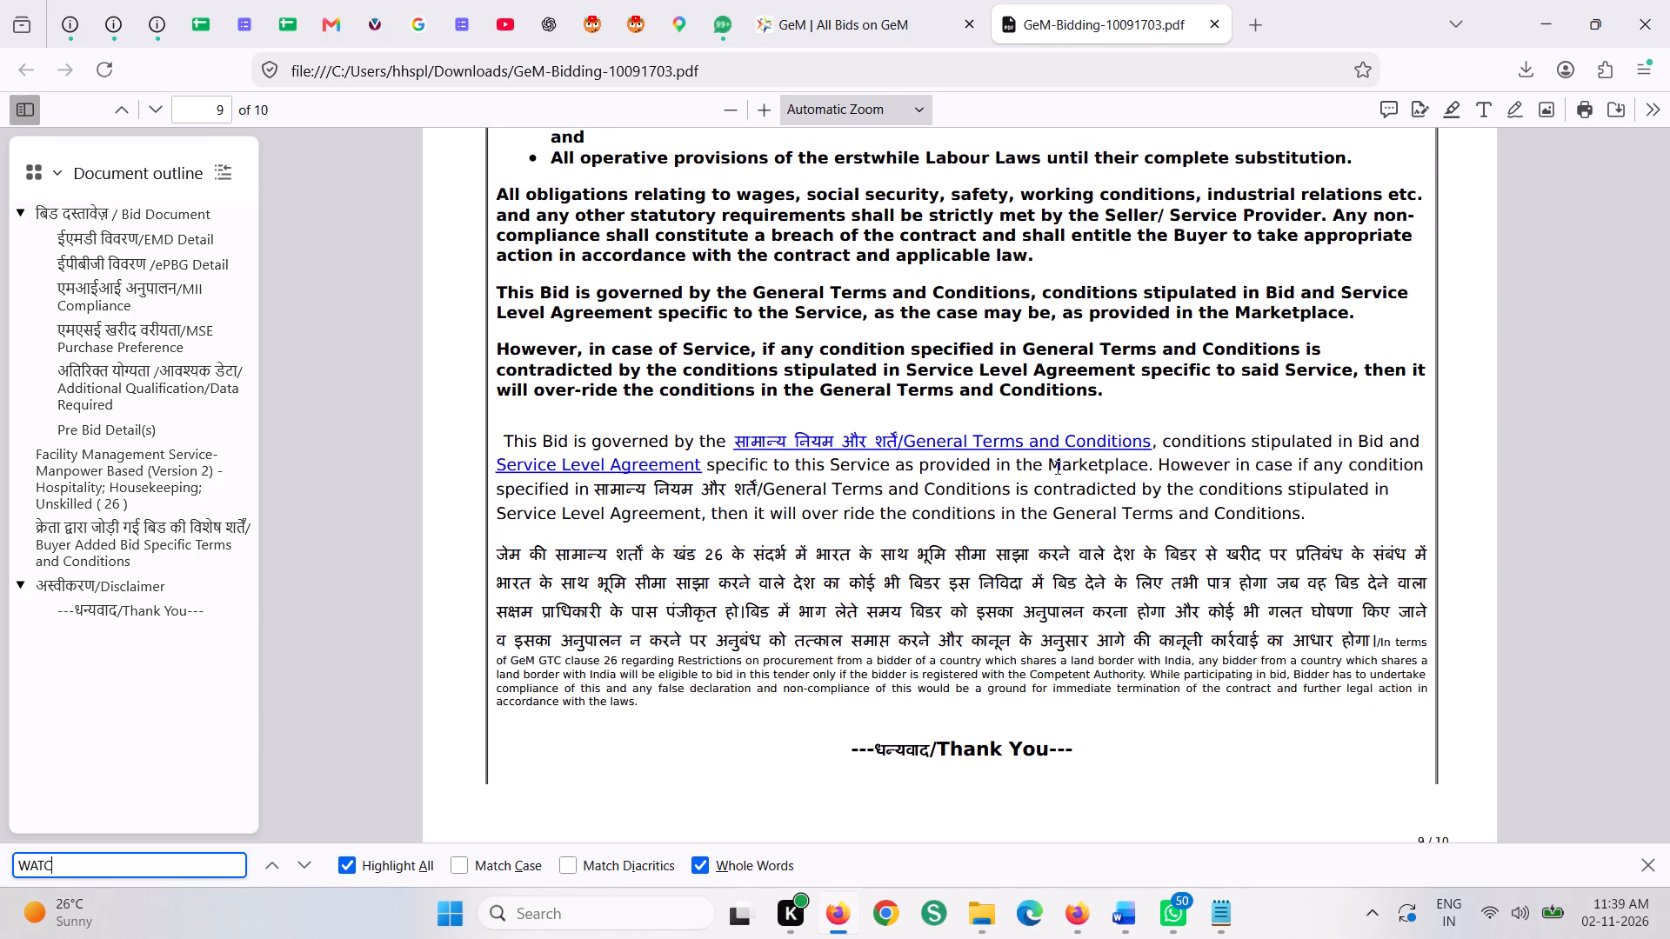
{"action": "key", "text": "BackSpace"}
{"action": "key", "text": "BackSpace"}
{"action": "key", "text": "BackSpace"}
{"action": "key", "text": "BackSpace"}
{"action": "key", "text": "BackSpace"}
{"action": "type", "text": "CHOWKIDAR"}
{"action": "key", "text": "BackSpace"}
{"action": "key", "text": "BackSpace"}
{"action": "key", "text": "BackSpace"}
{"action": "key", "text": "BackSpace"}
{"action": "key", "text": "BackSpace"}
{"action": "key", "text": "BackSpace"}
{"action": "key", "text": "BackSpace"}
{"action": "key", "text": "BackSpace"}
{"action": "key", "text": "BackSpace"}
{"action": "key", "text": "BackSpace"}
{"action": "key", "text": "BackSpace"}
{"action": "key", "text": "BackSpace"}
{"action": "key", "text": "BackSpace"}
{"action": "key", "text": "BackSpace"}
{"action": "key", "text": "BackSpace"}
{"action": "key", "text": "BackSpace"}
{"action": "key", "text": "BackSpace"}
{"action": "key", "text": "l"}
Examine the buyer-added terms, required certificates, past experience conditions and Additional Qualification section of the bid document.
{"action": "scroll", "coordinate": [1056, 467], "scroll_direction": "up", "scroll_amount": 10}
{"action": "scroll", "coordinate": [995, 442], "scroll_direction": "down", "scroll_amount": 2}
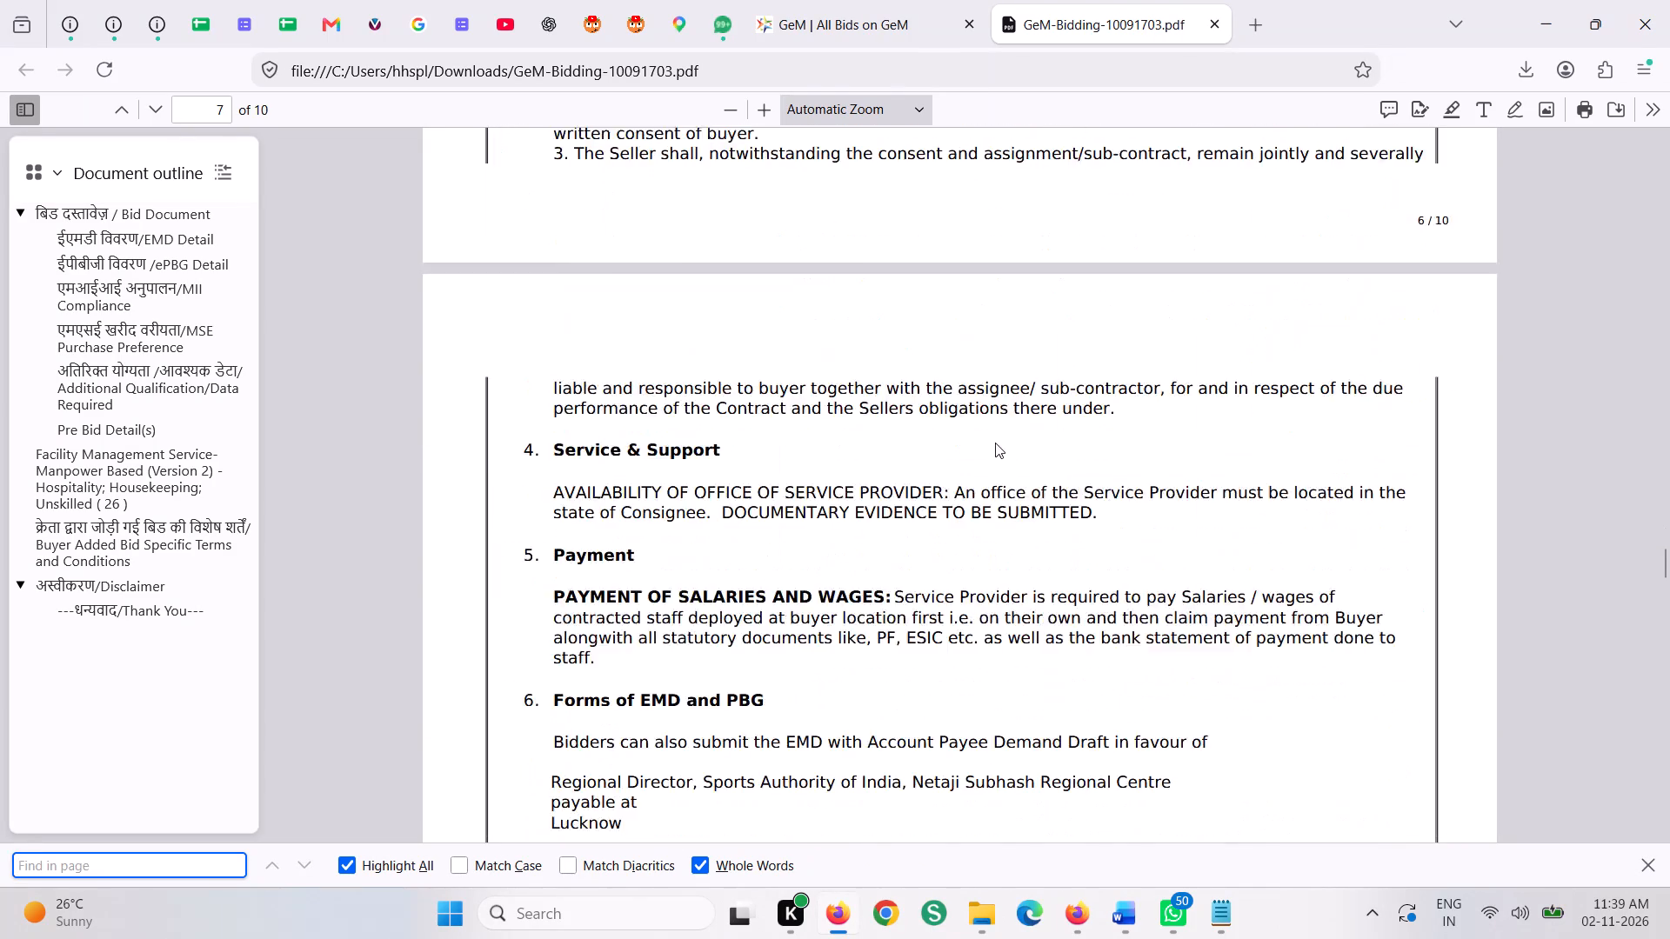
{"action": "scroll", "coordinate": [995, 443], "scroll_direction": "down", "scroll_amount": 2}
{"action": "scroll", "coordinate": [838, 529], "scroll_direction": "up", "scroll_amount": 2}
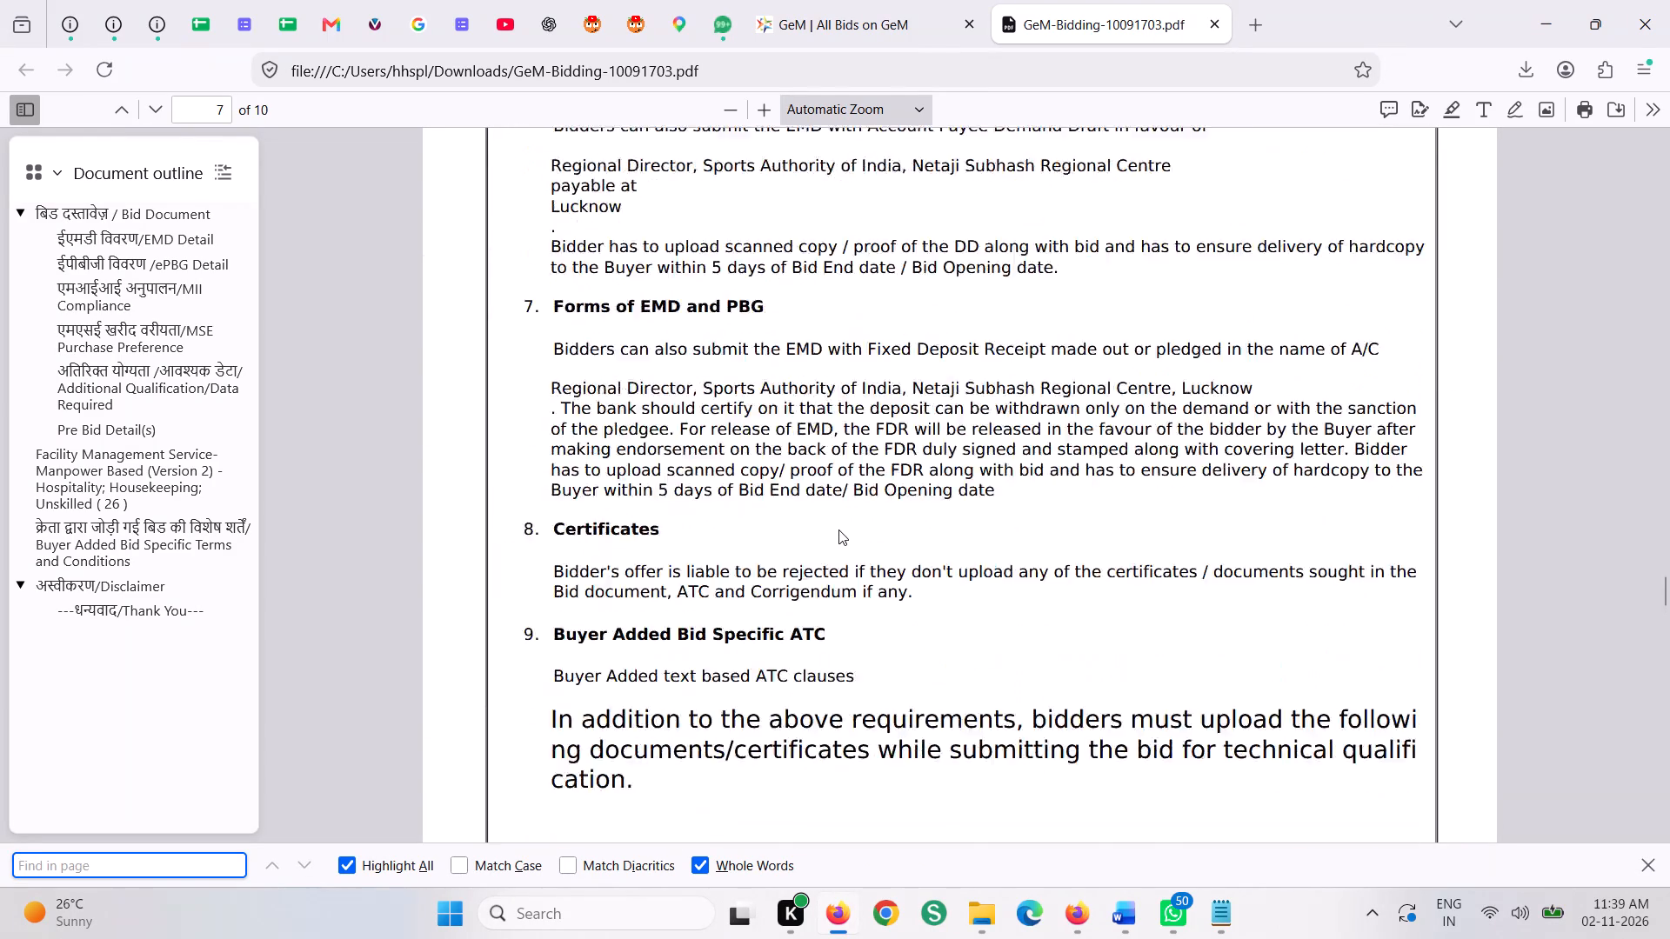
{"action": "scroll", "coordinate": [838, 529], "scroll_direction": "down", "scroll_amount": 2}
{"action": "scroll", "coordinate": [960, 518], "scroll_direction": "down", "scroll_amount": 1}
{"action": "scroll", "coordinate": [946, 533], "scroll_direction": "up", "scroll_amount": 7}
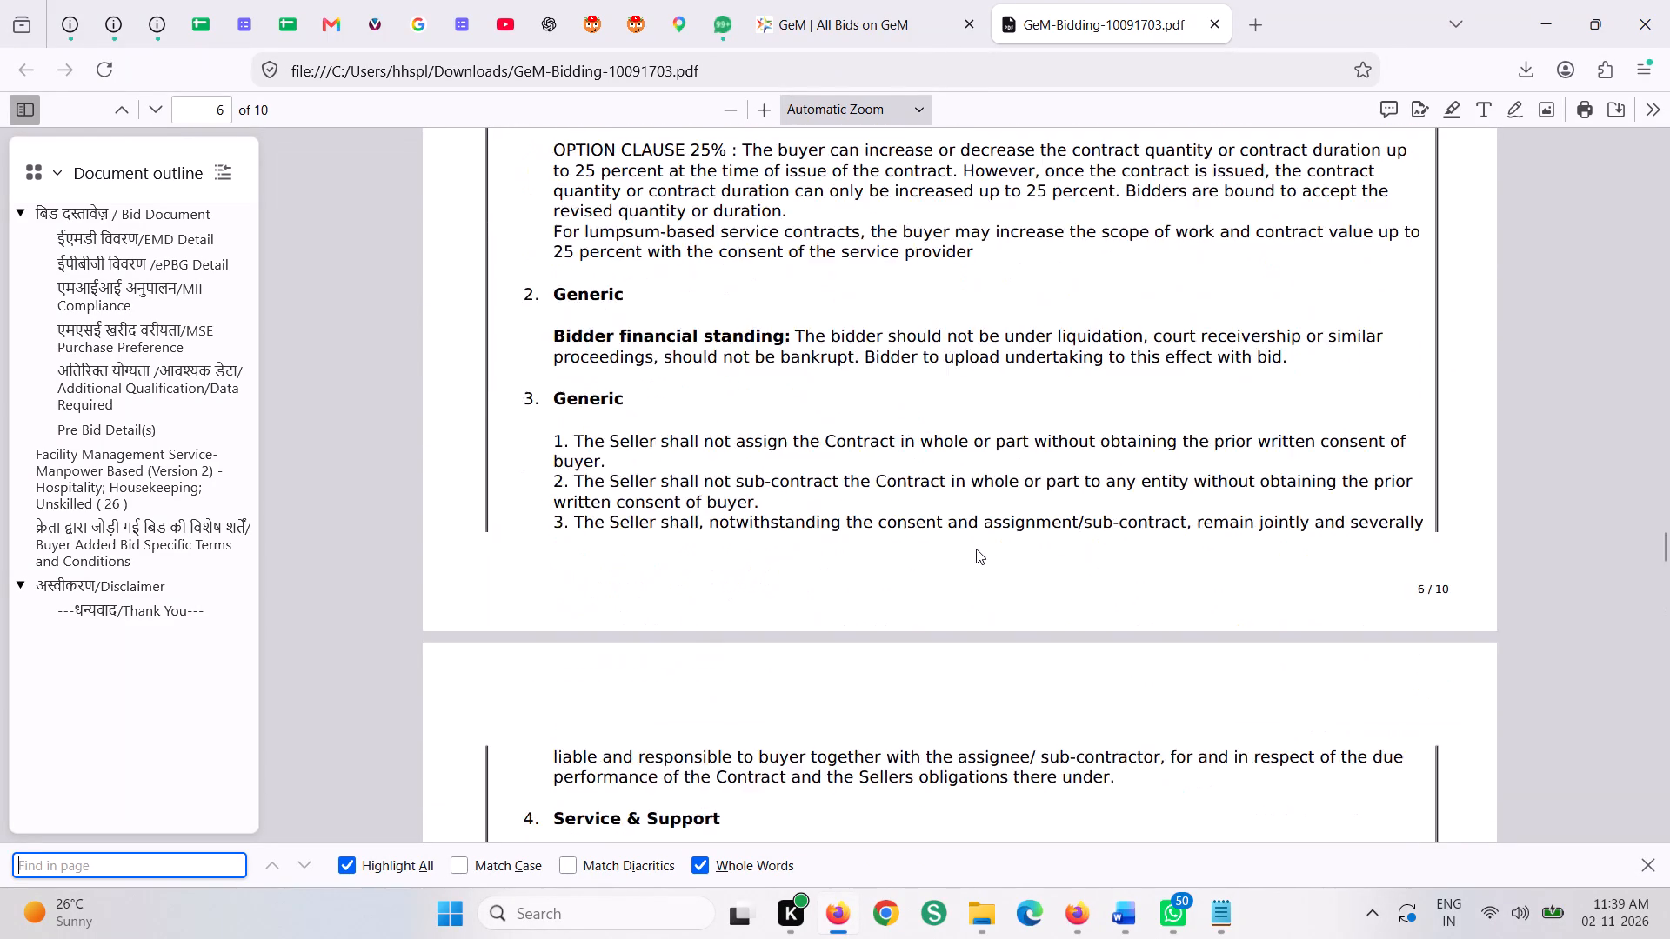
{"action": "scroll", "coordinate": [976, 549], "scroll_direction": "up", "scroll_amount": 14}
{"action": "scroll", "coordinate": [965, 529], "scroll_direction": "down", "scroll_amount": 7}
{"action": "scroll", "coordinate": [883, 485], "scroll_direction": "down", "scroll_amount": 1}
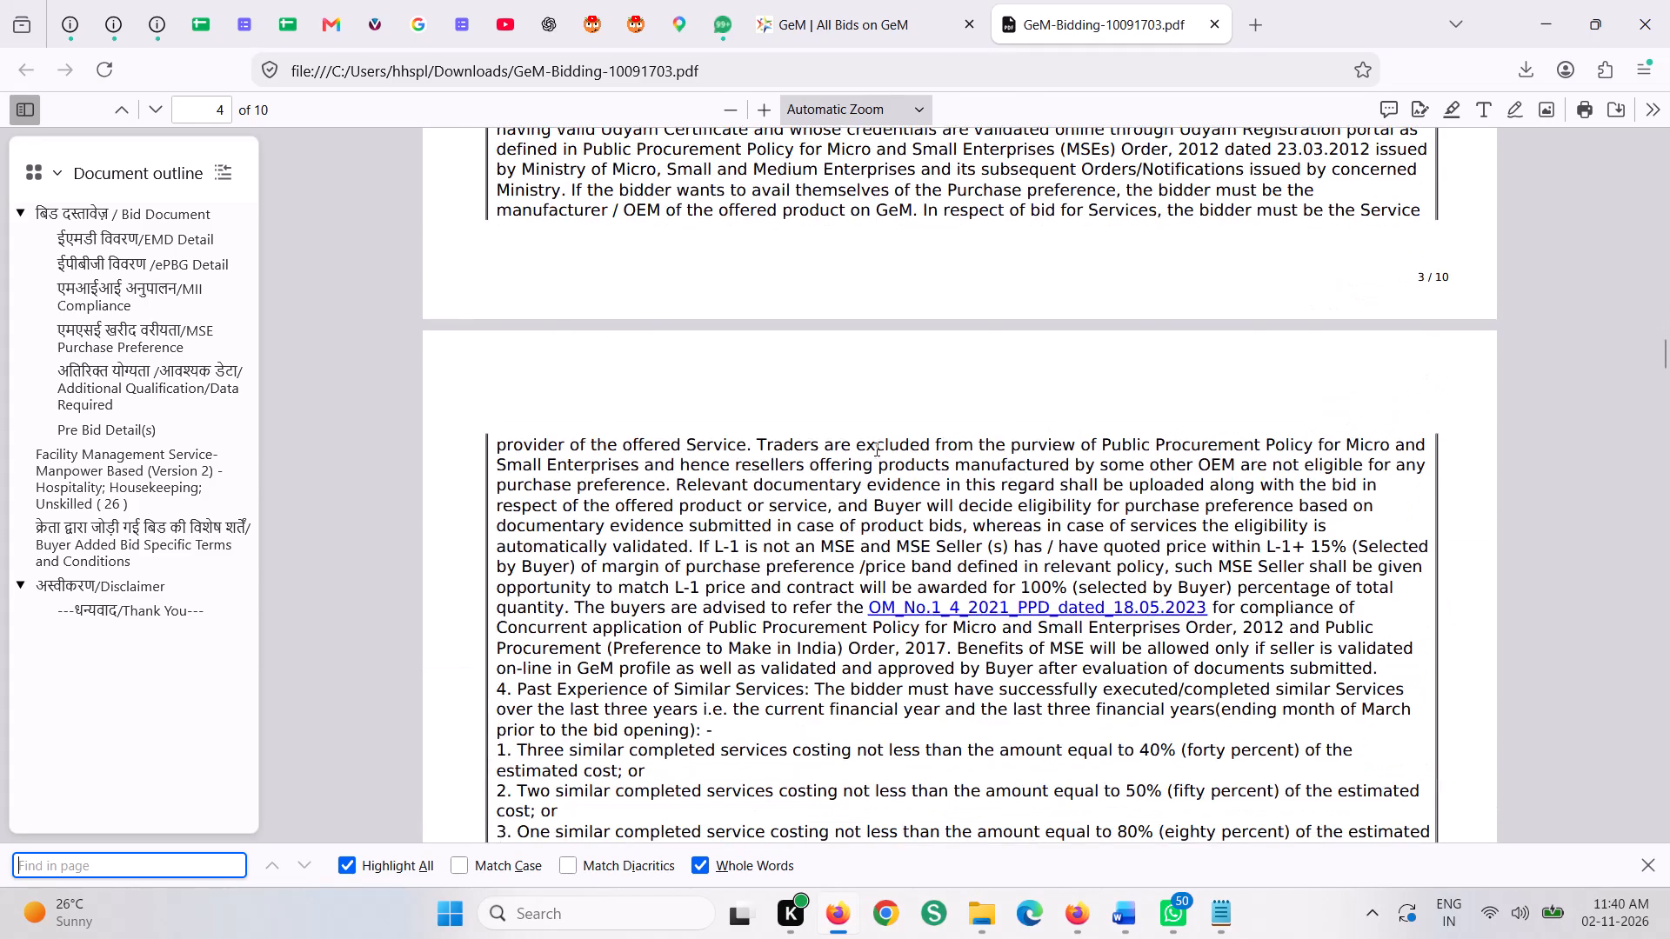
{"action": "scroll", "coordinate": [858, 456], "scroll_direction": "down", "scroll_amount": 1}
Open the Minimum Wages undertaking attachment 1793169587.pdf from the bid document's Additional Qualification section.
{"action": "left_click", "coordinate": [855, 462]}
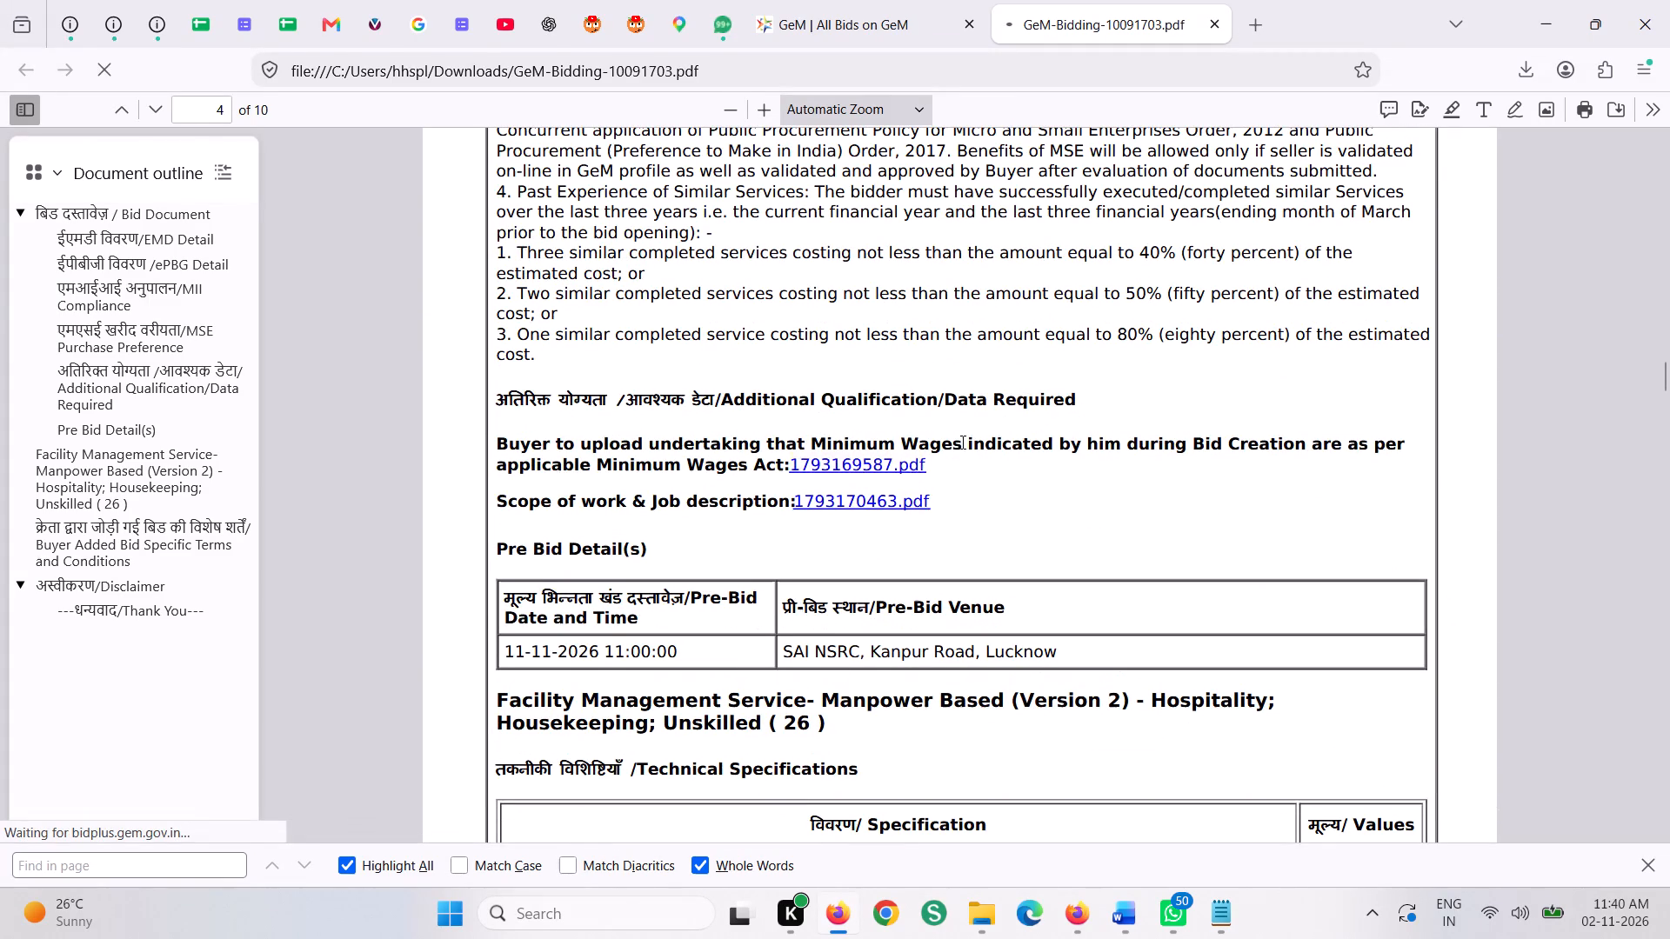
{"action": "left_click", "coordinate": [927, 488]}
{"action": "left_click", "coordinate": [927, 0]}
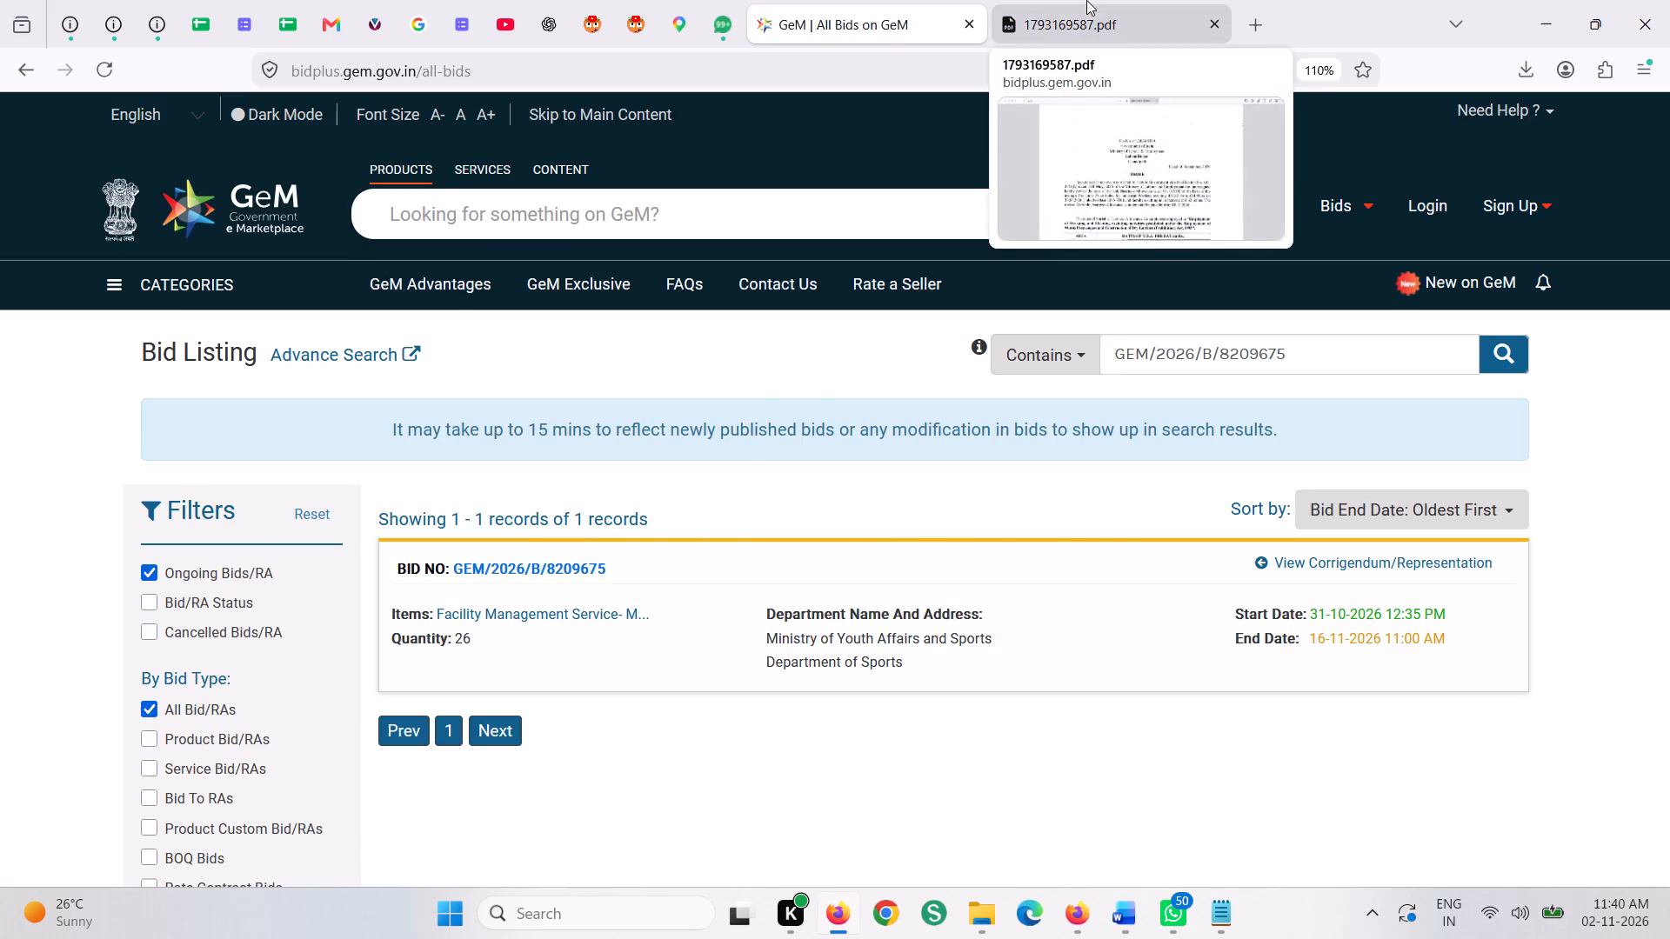
{"action": "left_click", "coordinate": [1086, 0]}
{"action": "left_click", "coordinate": [880, 0]}
{"action": "left_click", "coordinate": [1106, 2]}
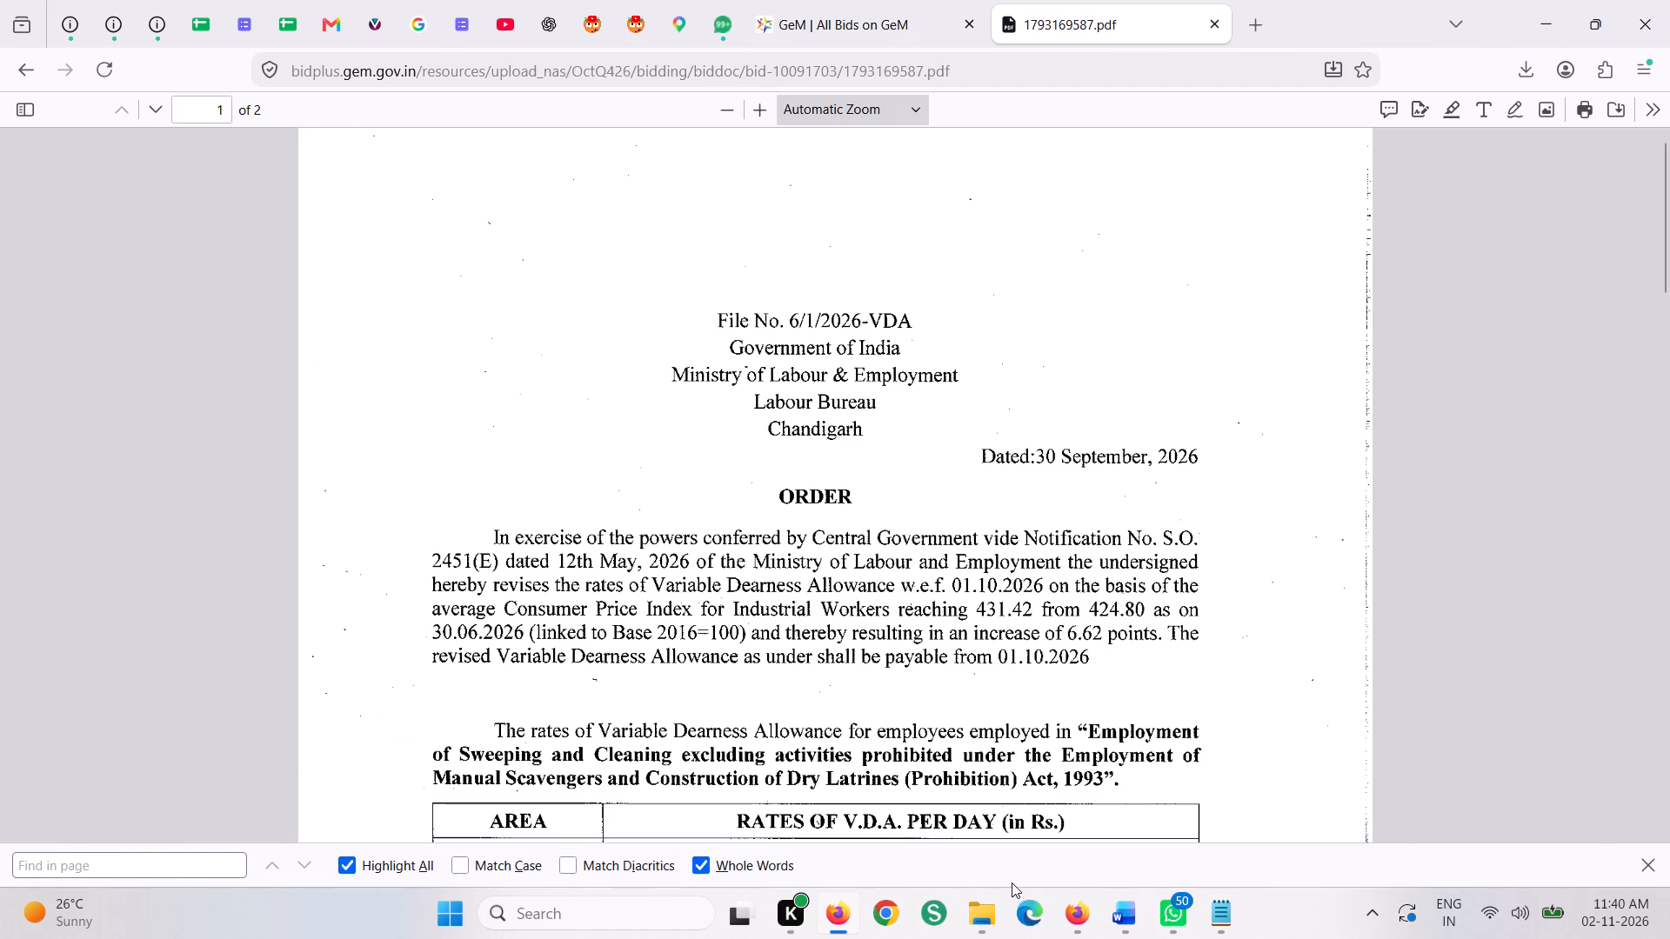
In File Explorer, create a folder named GEM2026B8209675 inside DEV1 and open it.
{"action": "left_click", "coordinate": [992, 904]}
{"action": "right_click", "coordinate": [914, 406]}
{"action": "left_click", "coordinate": [980, 591]}
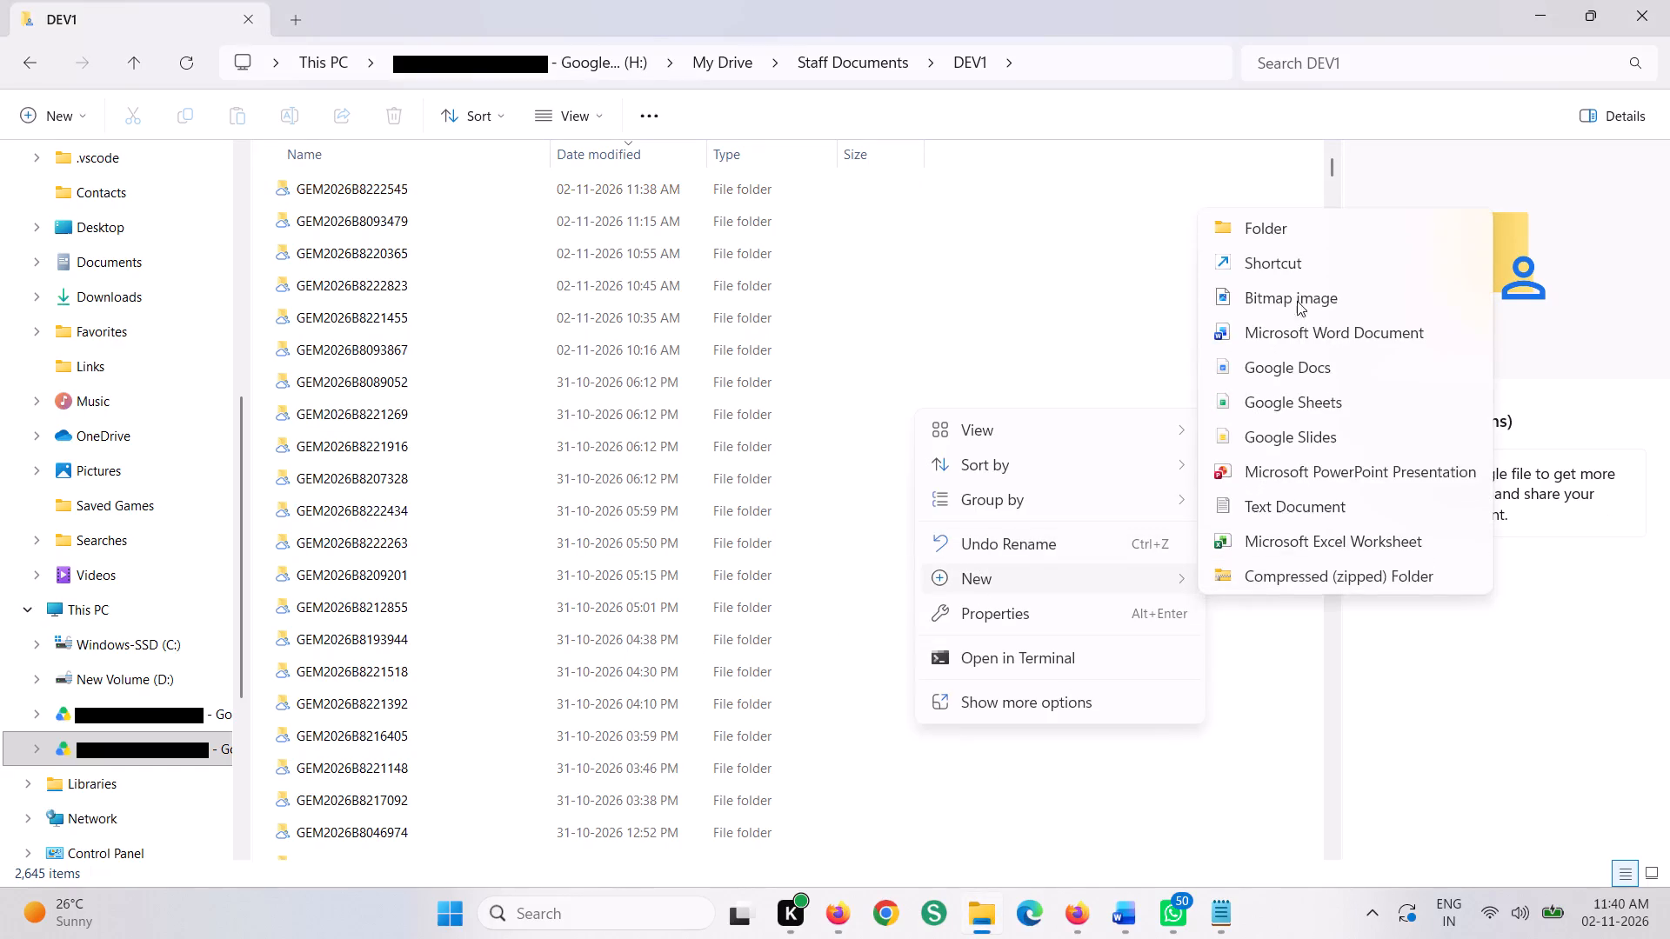
{"action": "left_click", "coordinate": [1266, 223]}
{"action": "key", "text": "ctrl+v"}
{"action": "key", "text": "Return"}
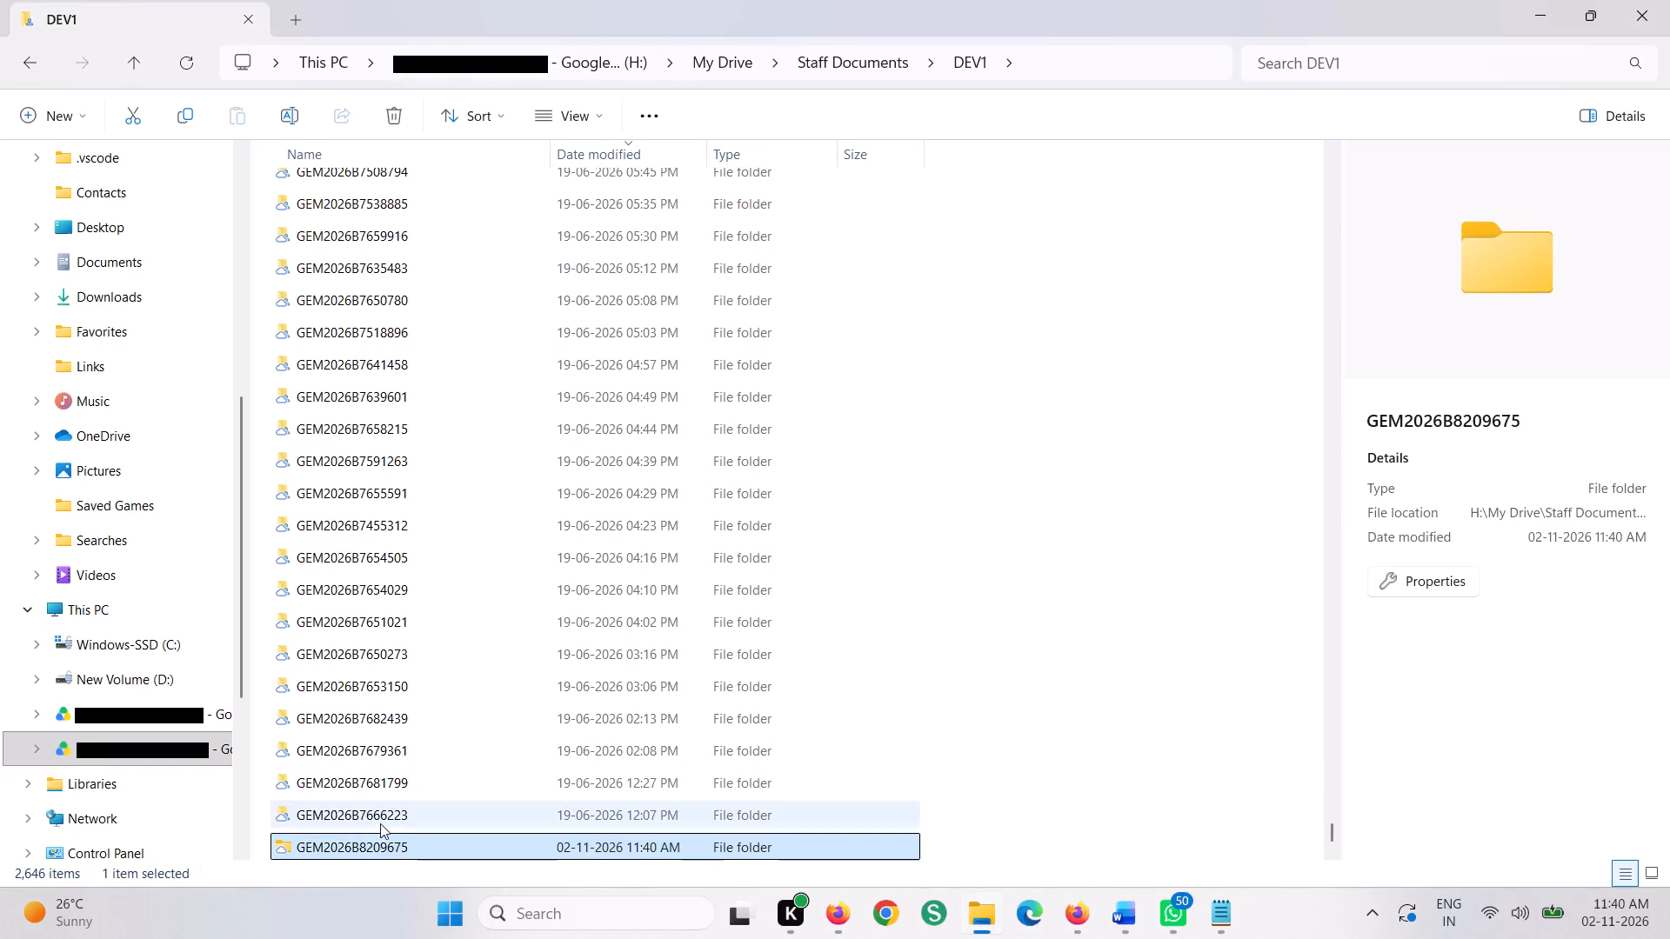
{"action": "double_click", "coordinate": [379, 845]}
Back in Firefox, save the minimum wages PDF as MINIMUM WAGES 01 in the GEM2026B8209675 folder and return to the bid document.
{"action": "left_click", "coordinate": [833, 913]}
{"action": "scroll", "coordinate": [1166, 506], "scroll_direction": "up", "scroll_amount": 2}
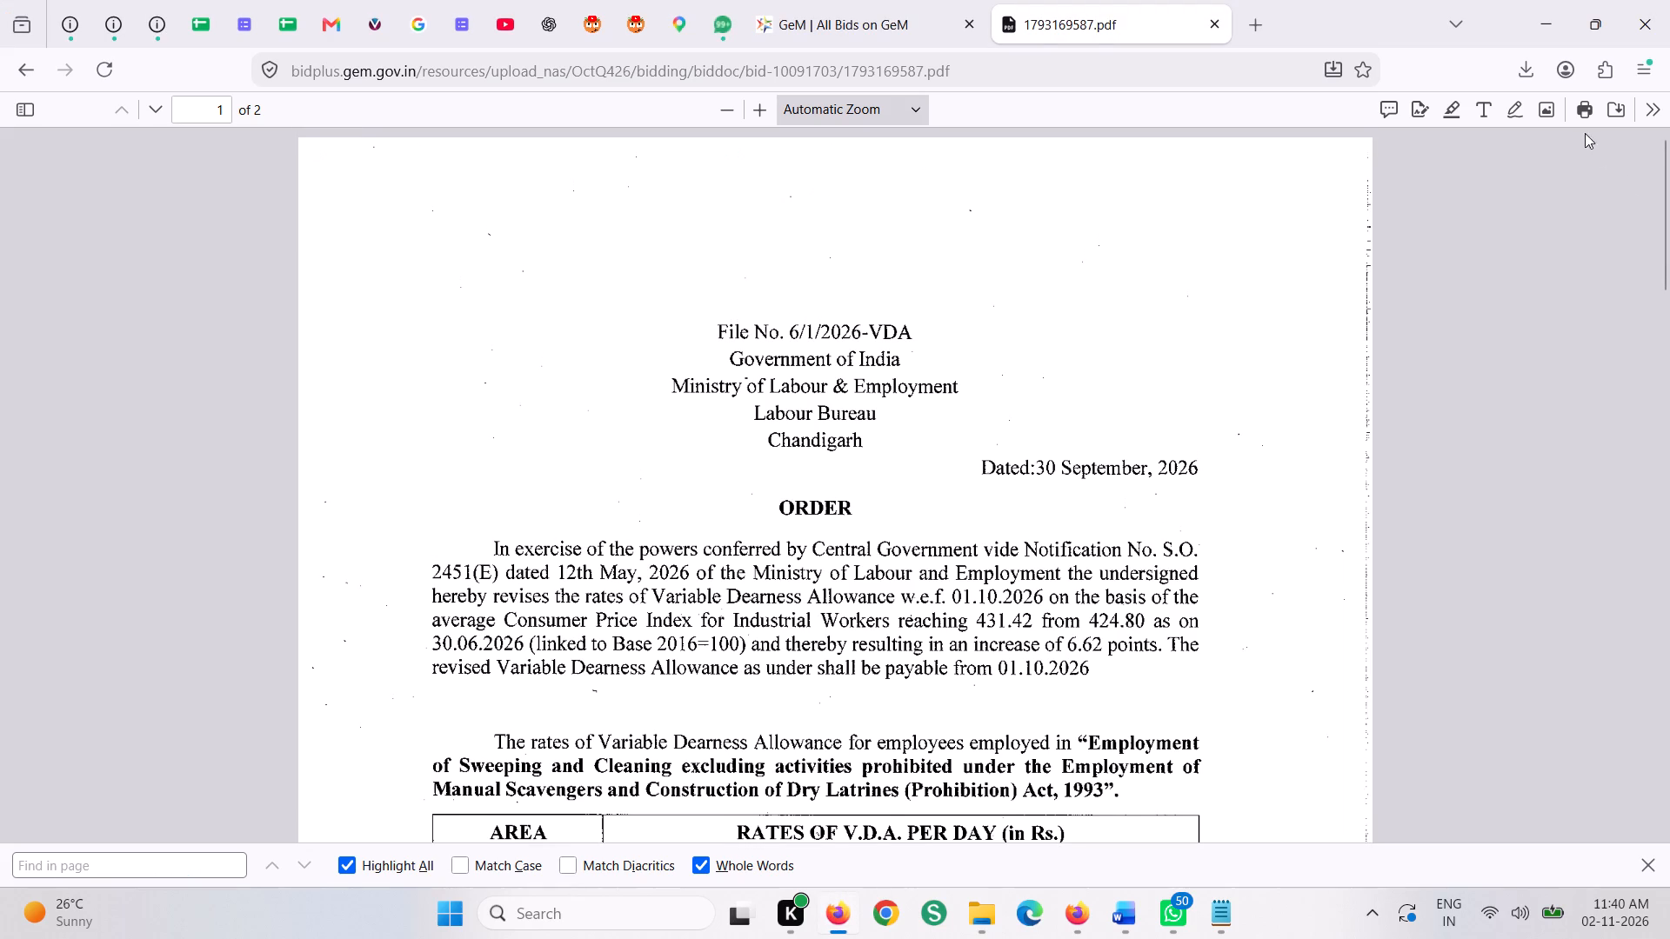
{"action": "left_click", "coordinate": [1607, 109]}
{"action": "scroll", "coordinate": [692, 299], "scroll_direction": "up", "scroll_amount": 10}
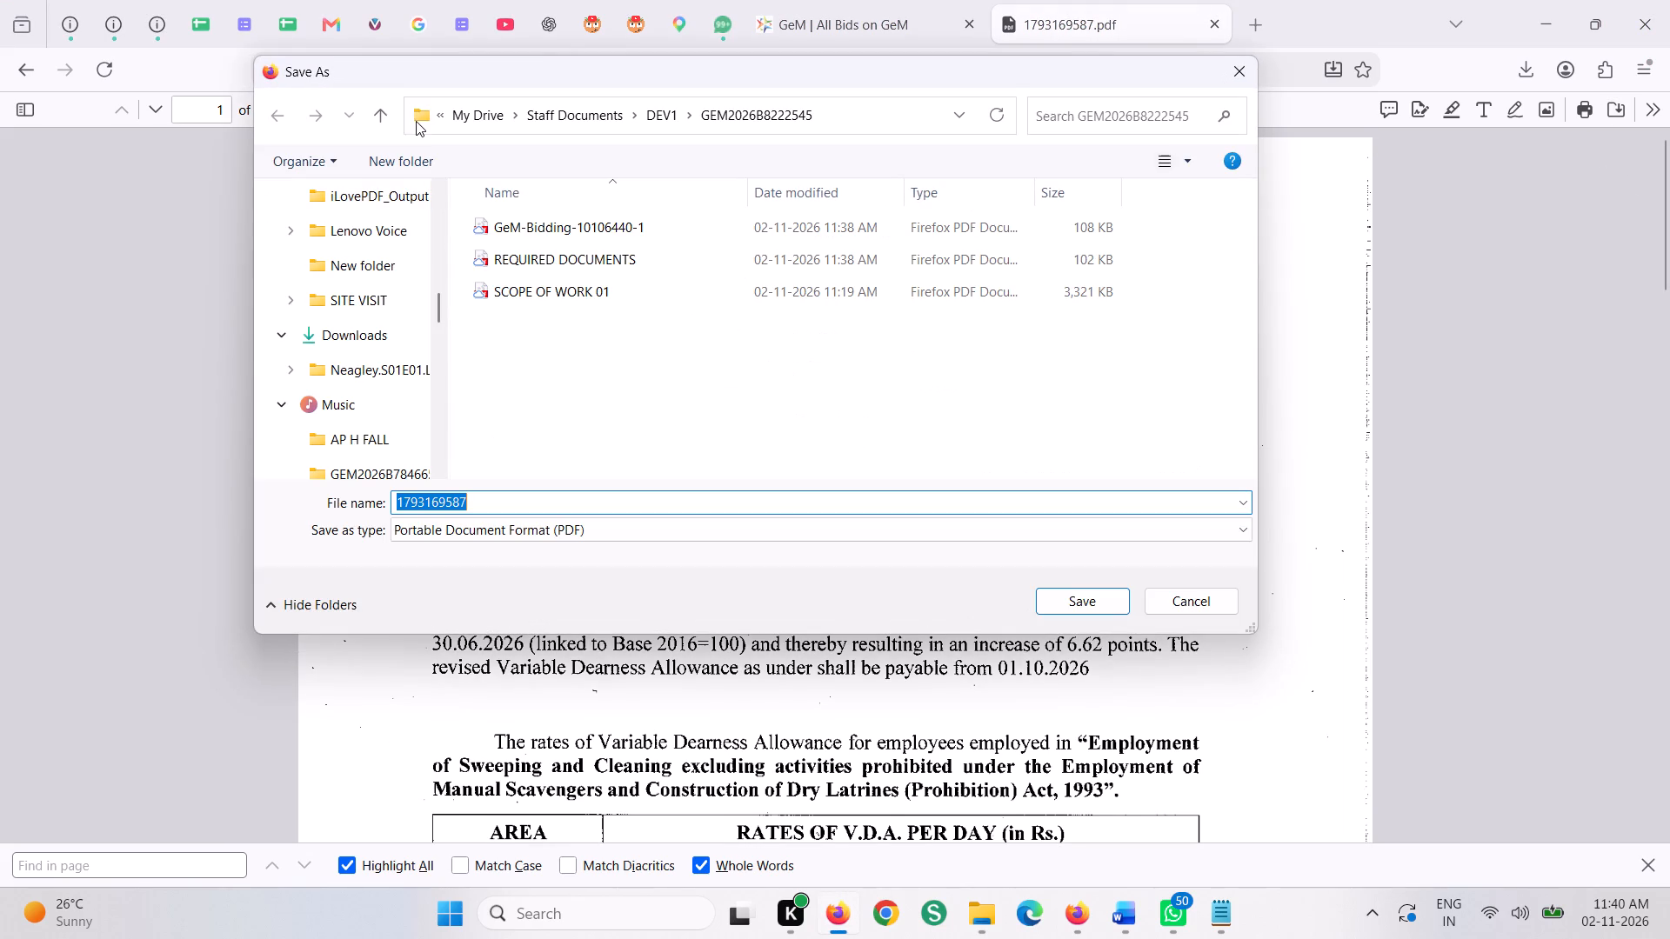
{"action": "left_click", "coordinate": [391, 111]}
{"action": "scroll", "coordinate": [532, 249], "scroll_direction": "up", "scroll_amount": 4}
{"action": "double_click", "coordinate": [585, 226]}
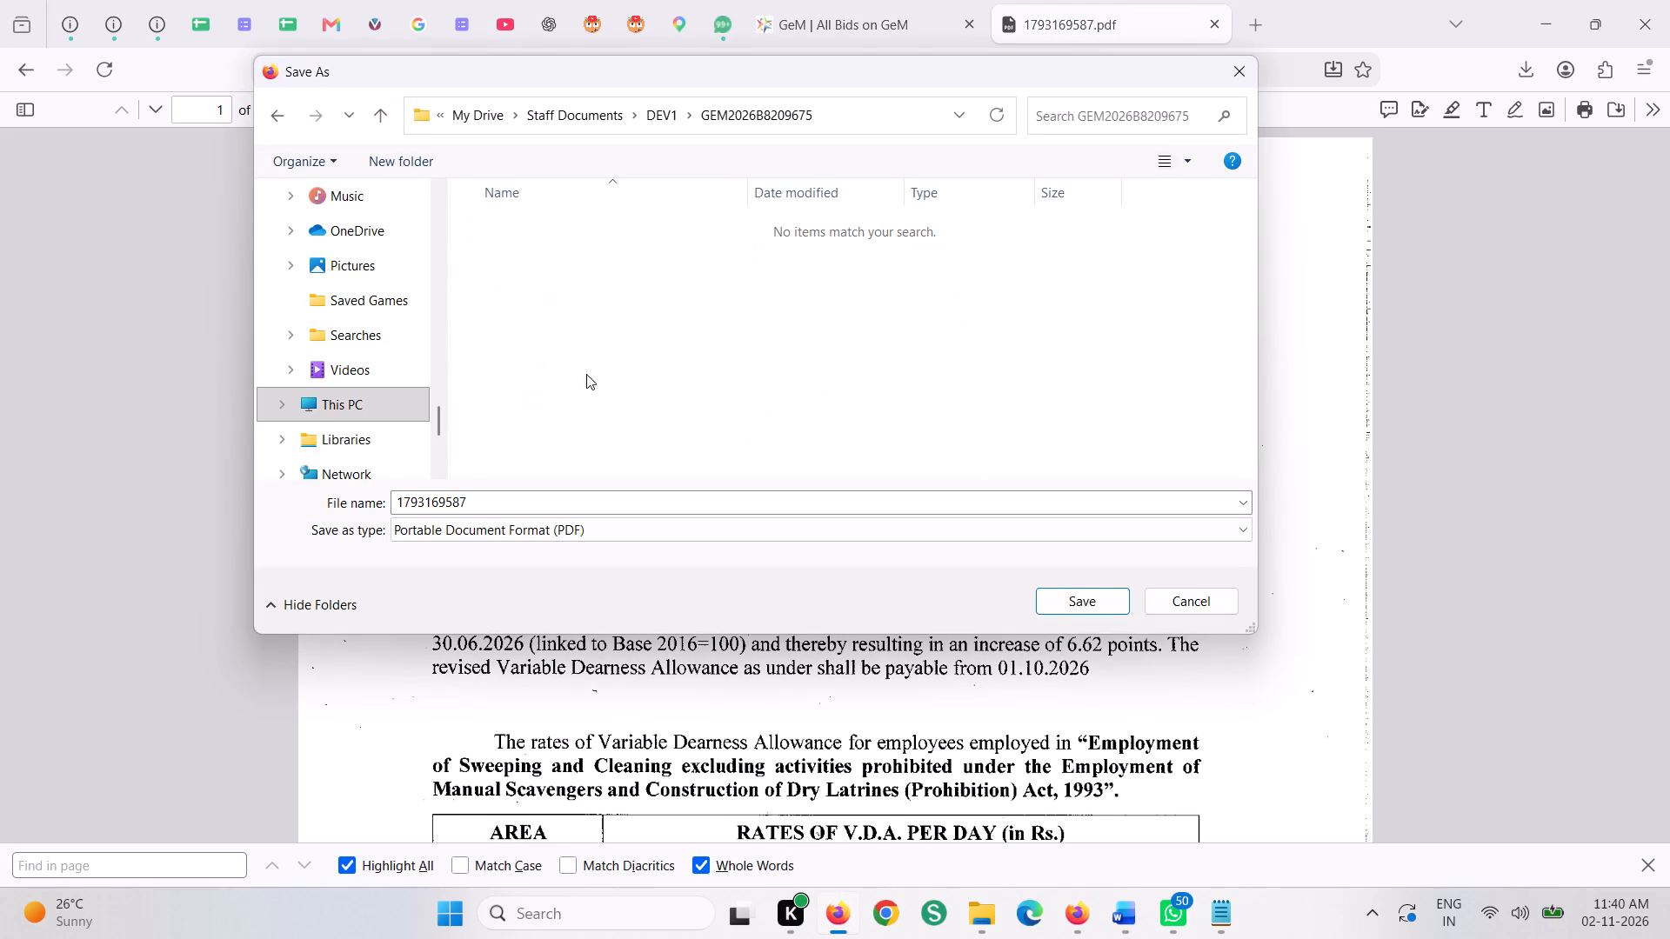
{"action": "left_click", "coordinate": [554, 522]}
{"action": "double_click", "coordinate": [564, 499]}
{"action": "type", "text": "MINIMUM WAGES 01"}
{"action": "key", "text": "Return"}
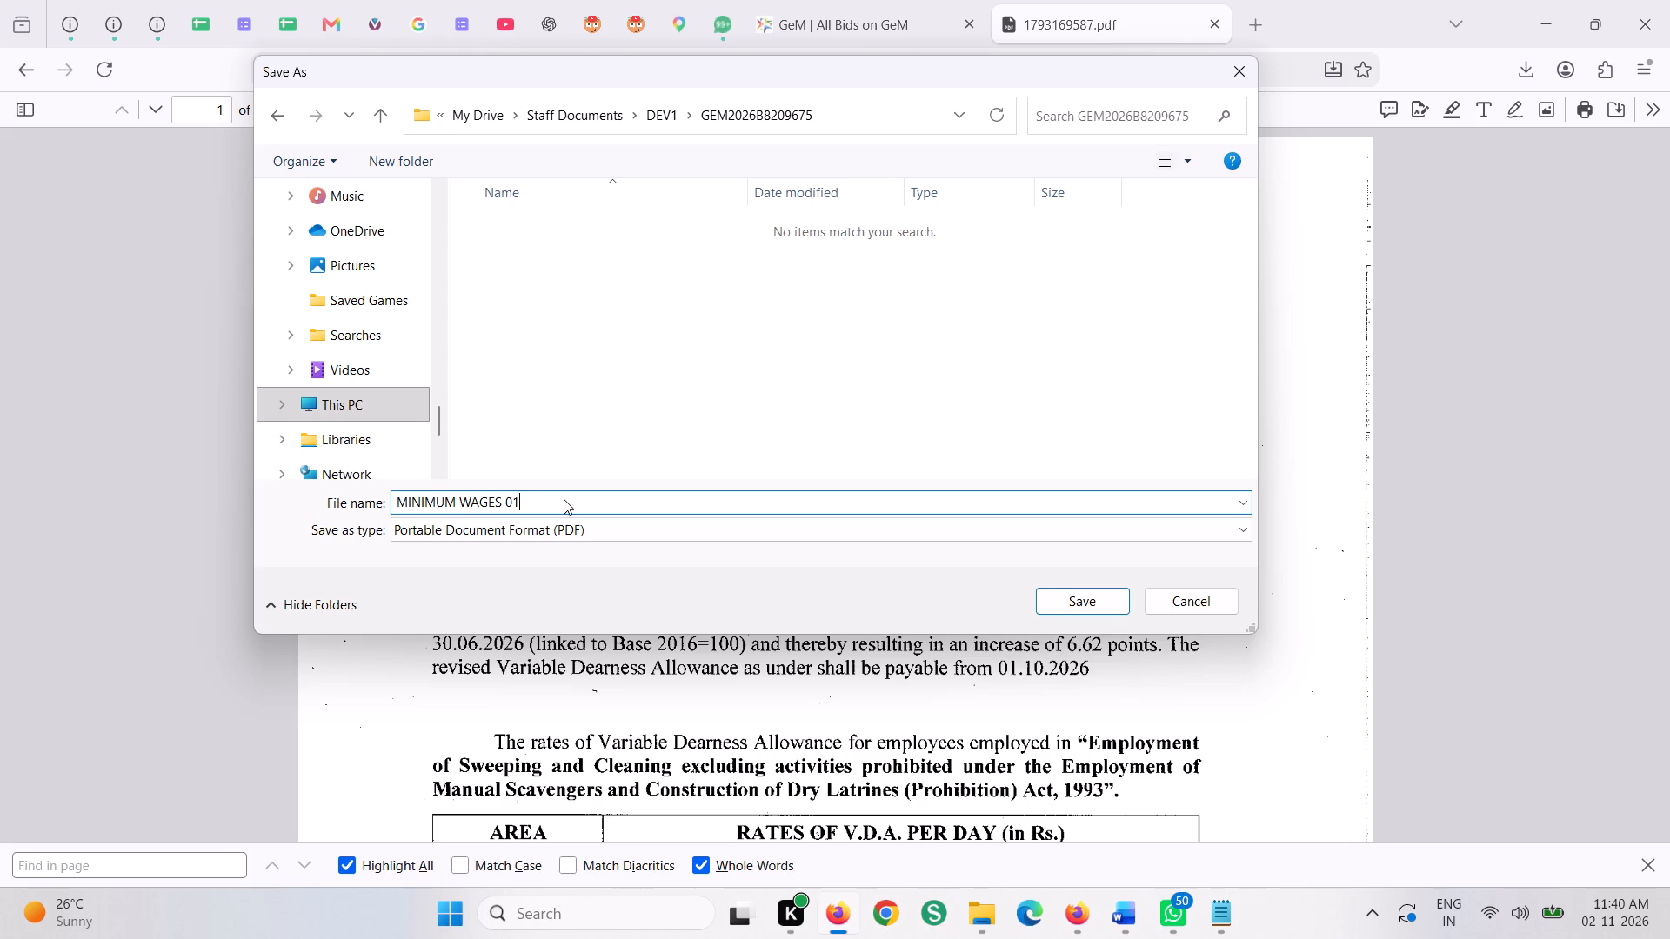
{"action": "scroll", "coordinate": [555, 209], "scroll_direction": "down", "scroll_amount": 11}
{"action": "left_click", "coordinate": [41, 81]}
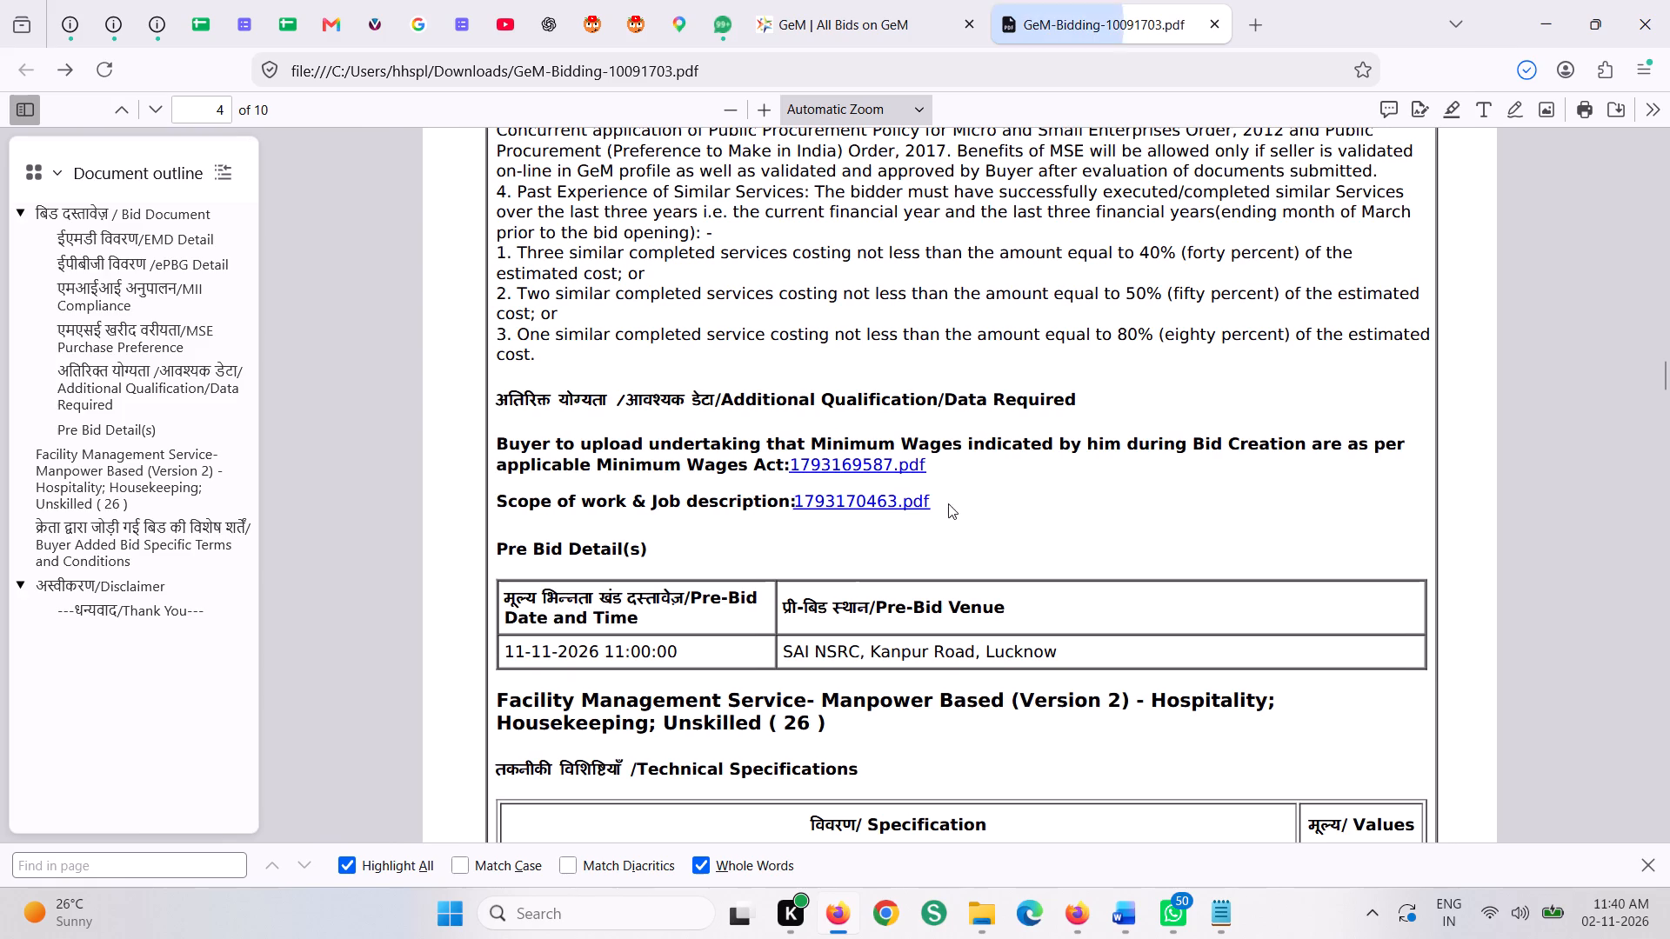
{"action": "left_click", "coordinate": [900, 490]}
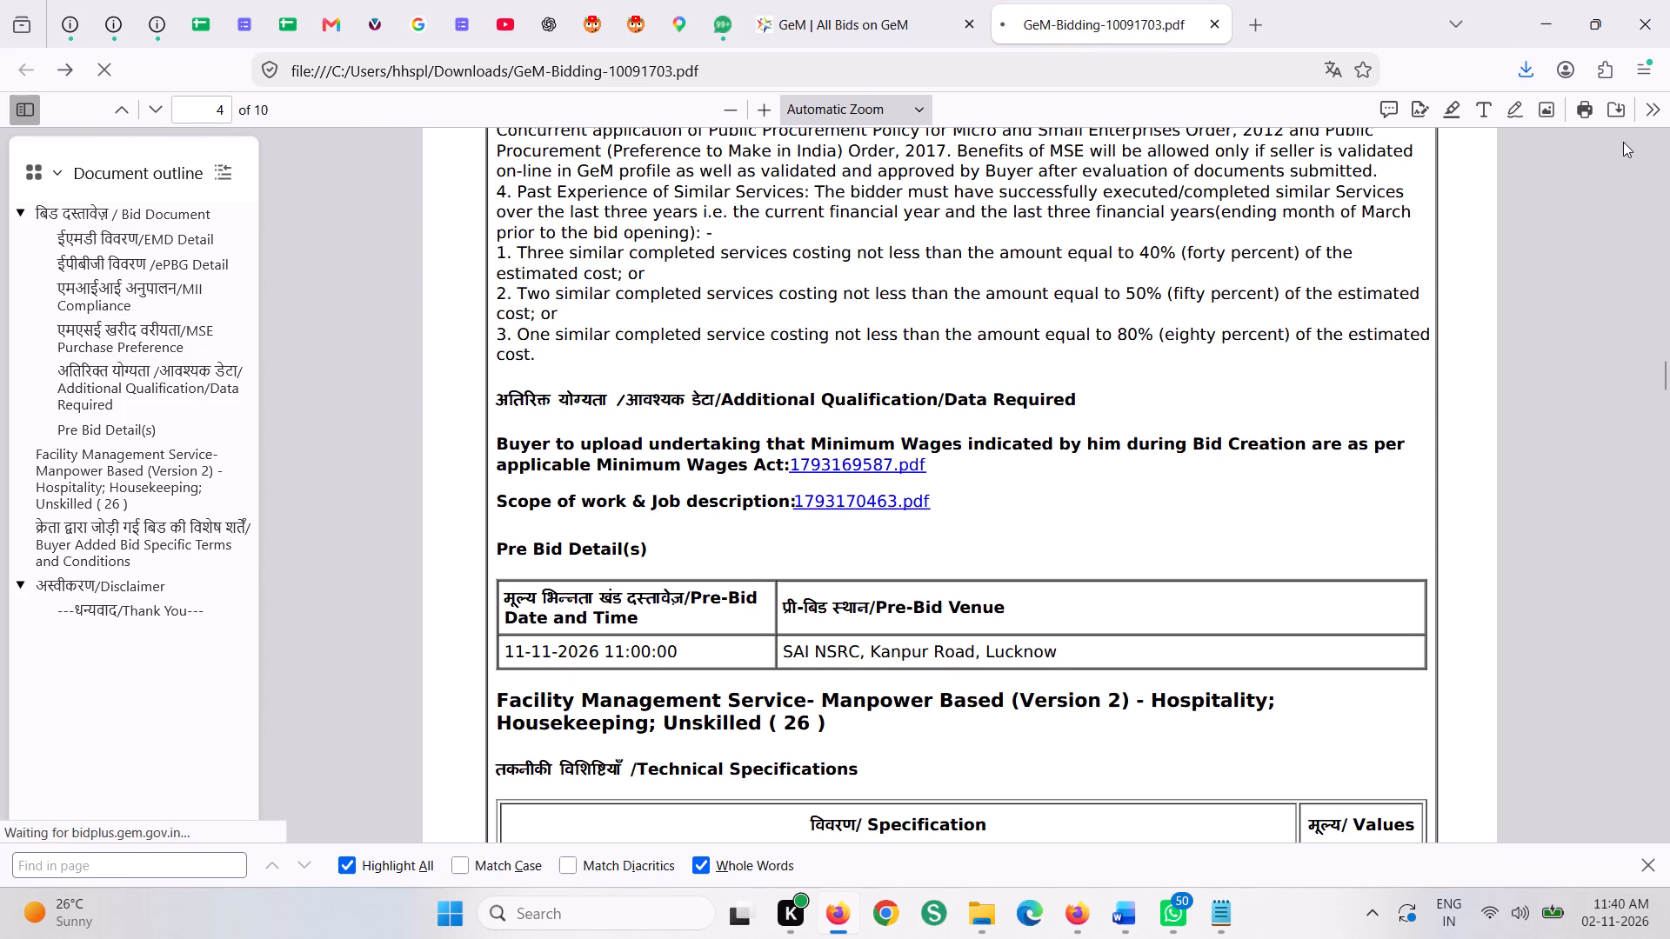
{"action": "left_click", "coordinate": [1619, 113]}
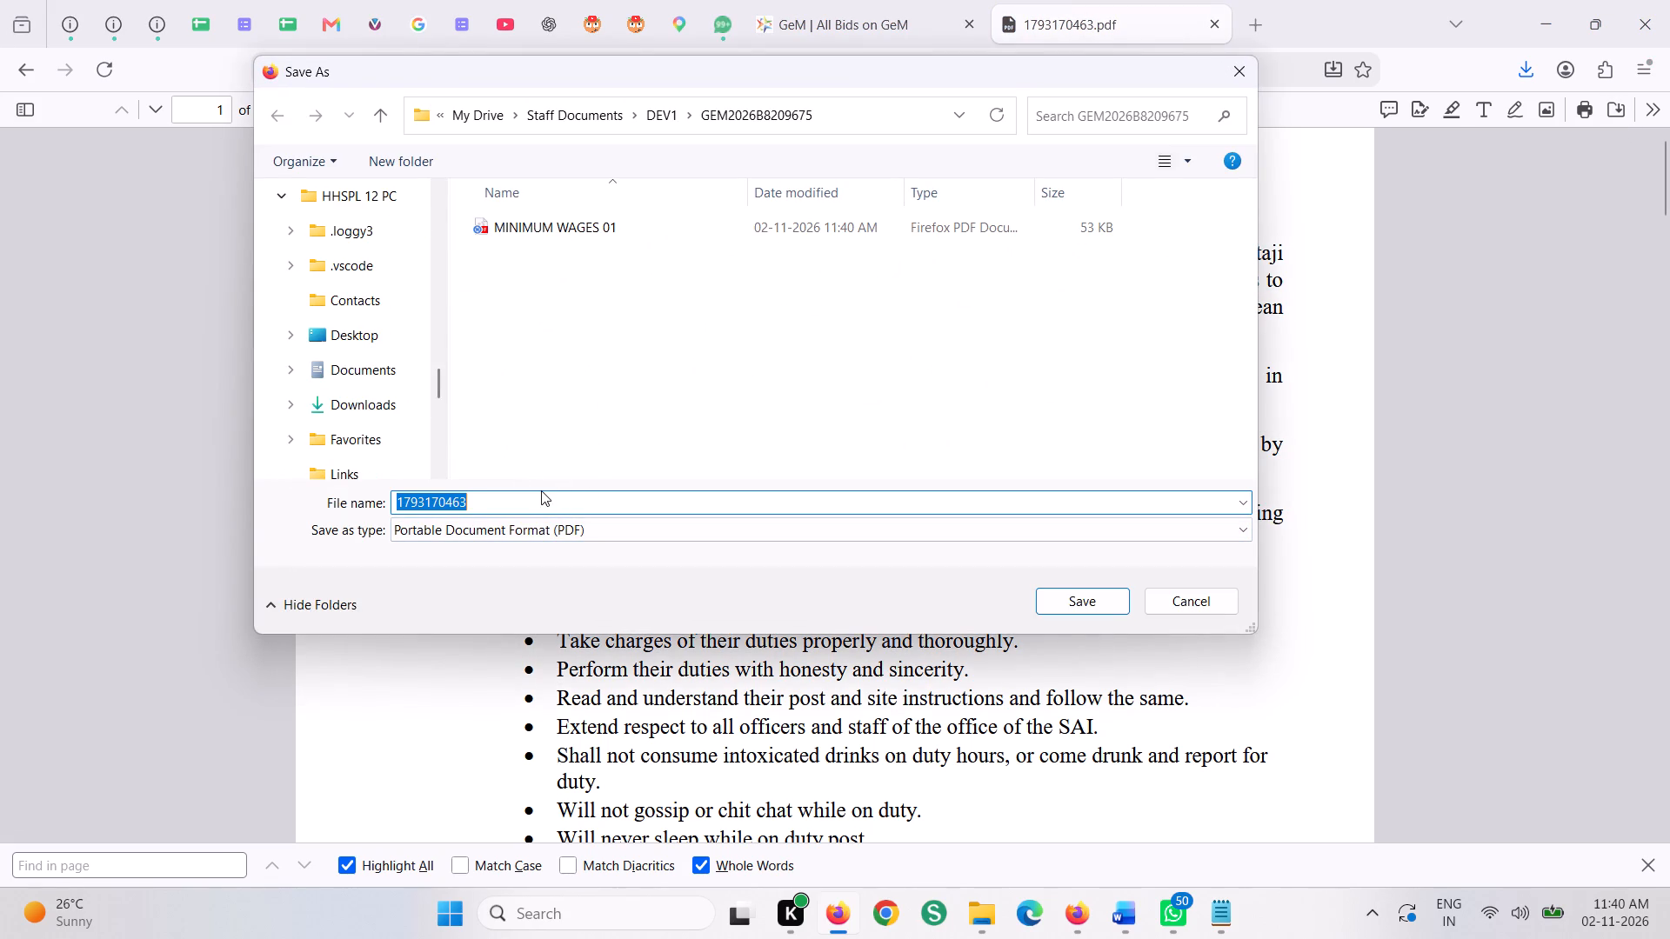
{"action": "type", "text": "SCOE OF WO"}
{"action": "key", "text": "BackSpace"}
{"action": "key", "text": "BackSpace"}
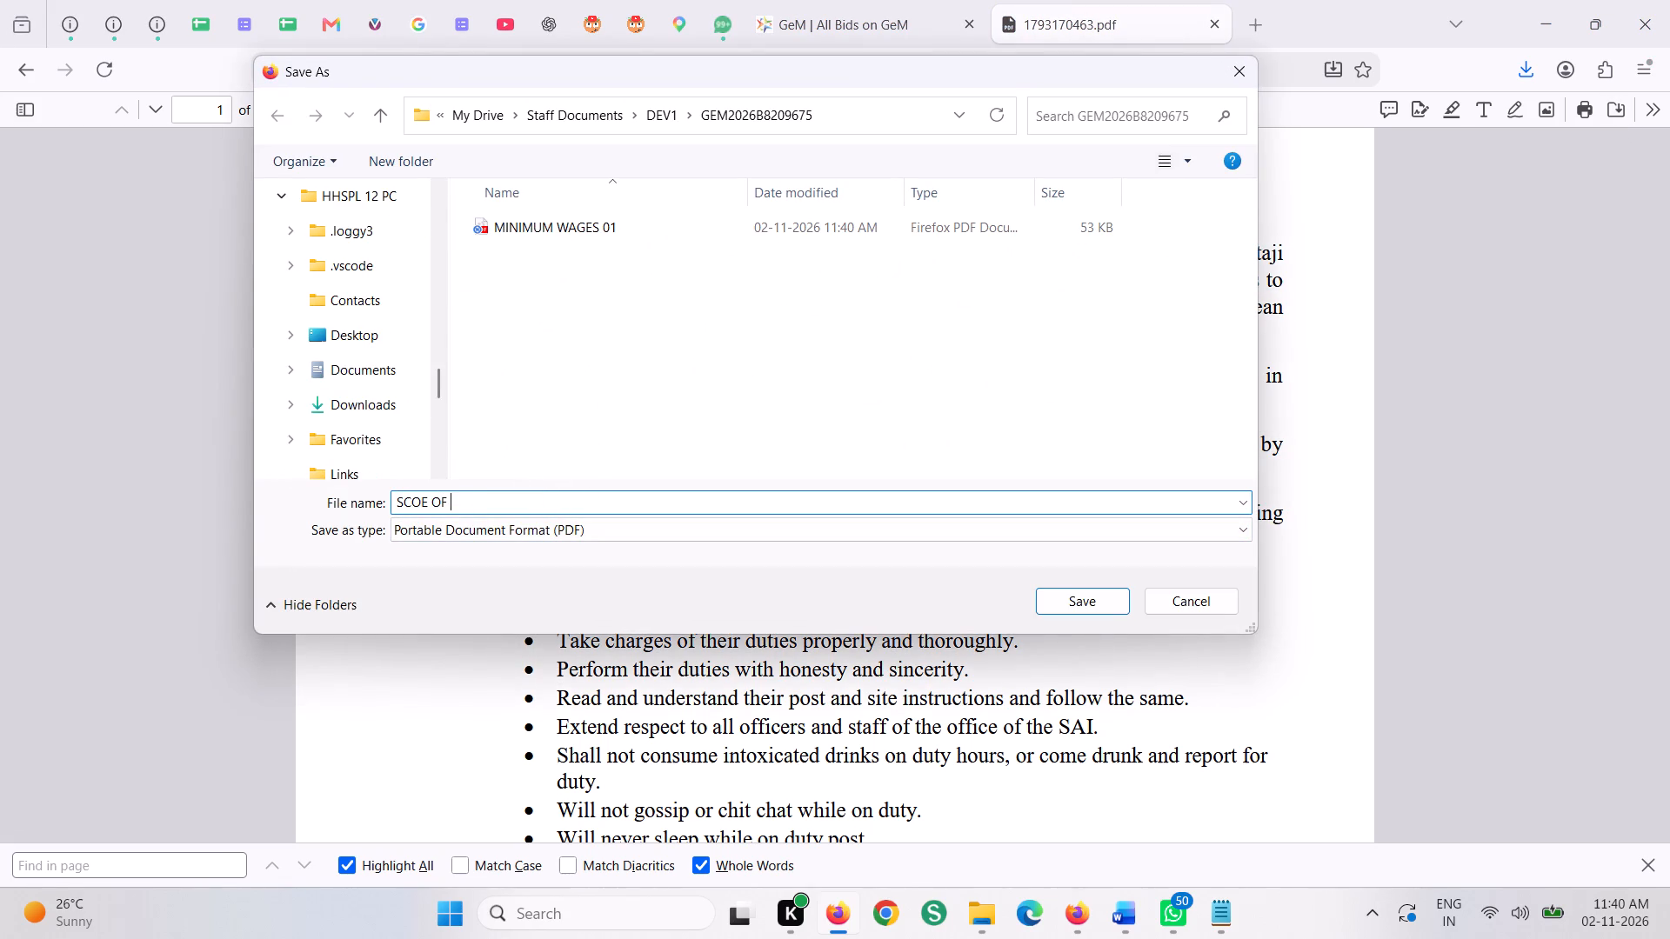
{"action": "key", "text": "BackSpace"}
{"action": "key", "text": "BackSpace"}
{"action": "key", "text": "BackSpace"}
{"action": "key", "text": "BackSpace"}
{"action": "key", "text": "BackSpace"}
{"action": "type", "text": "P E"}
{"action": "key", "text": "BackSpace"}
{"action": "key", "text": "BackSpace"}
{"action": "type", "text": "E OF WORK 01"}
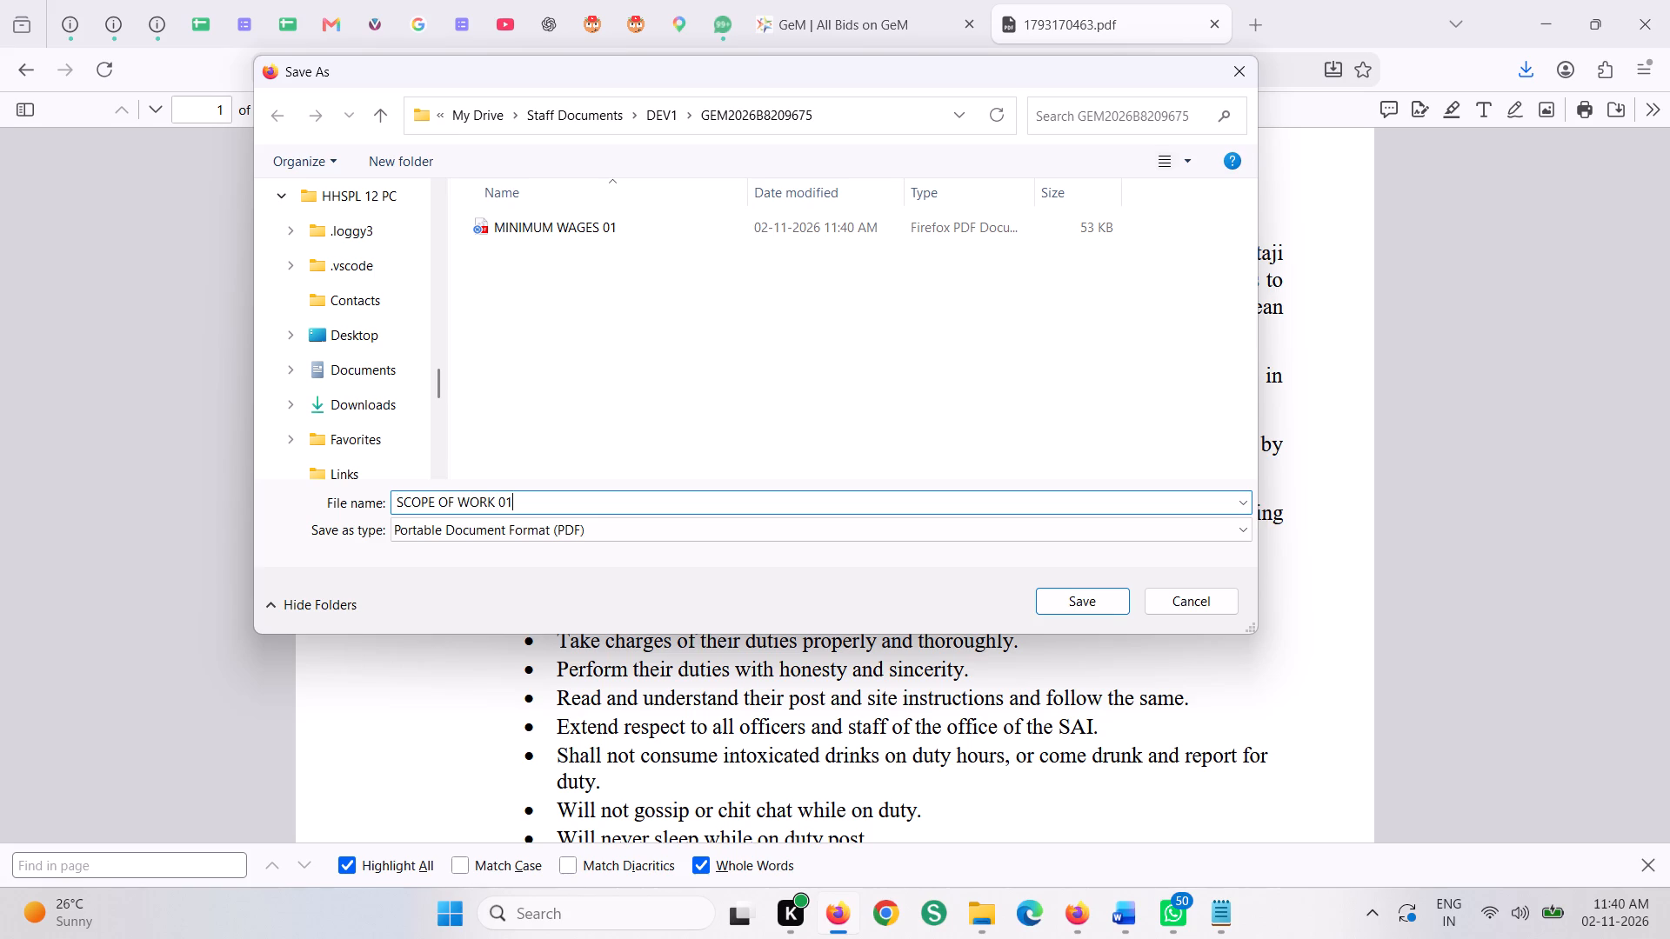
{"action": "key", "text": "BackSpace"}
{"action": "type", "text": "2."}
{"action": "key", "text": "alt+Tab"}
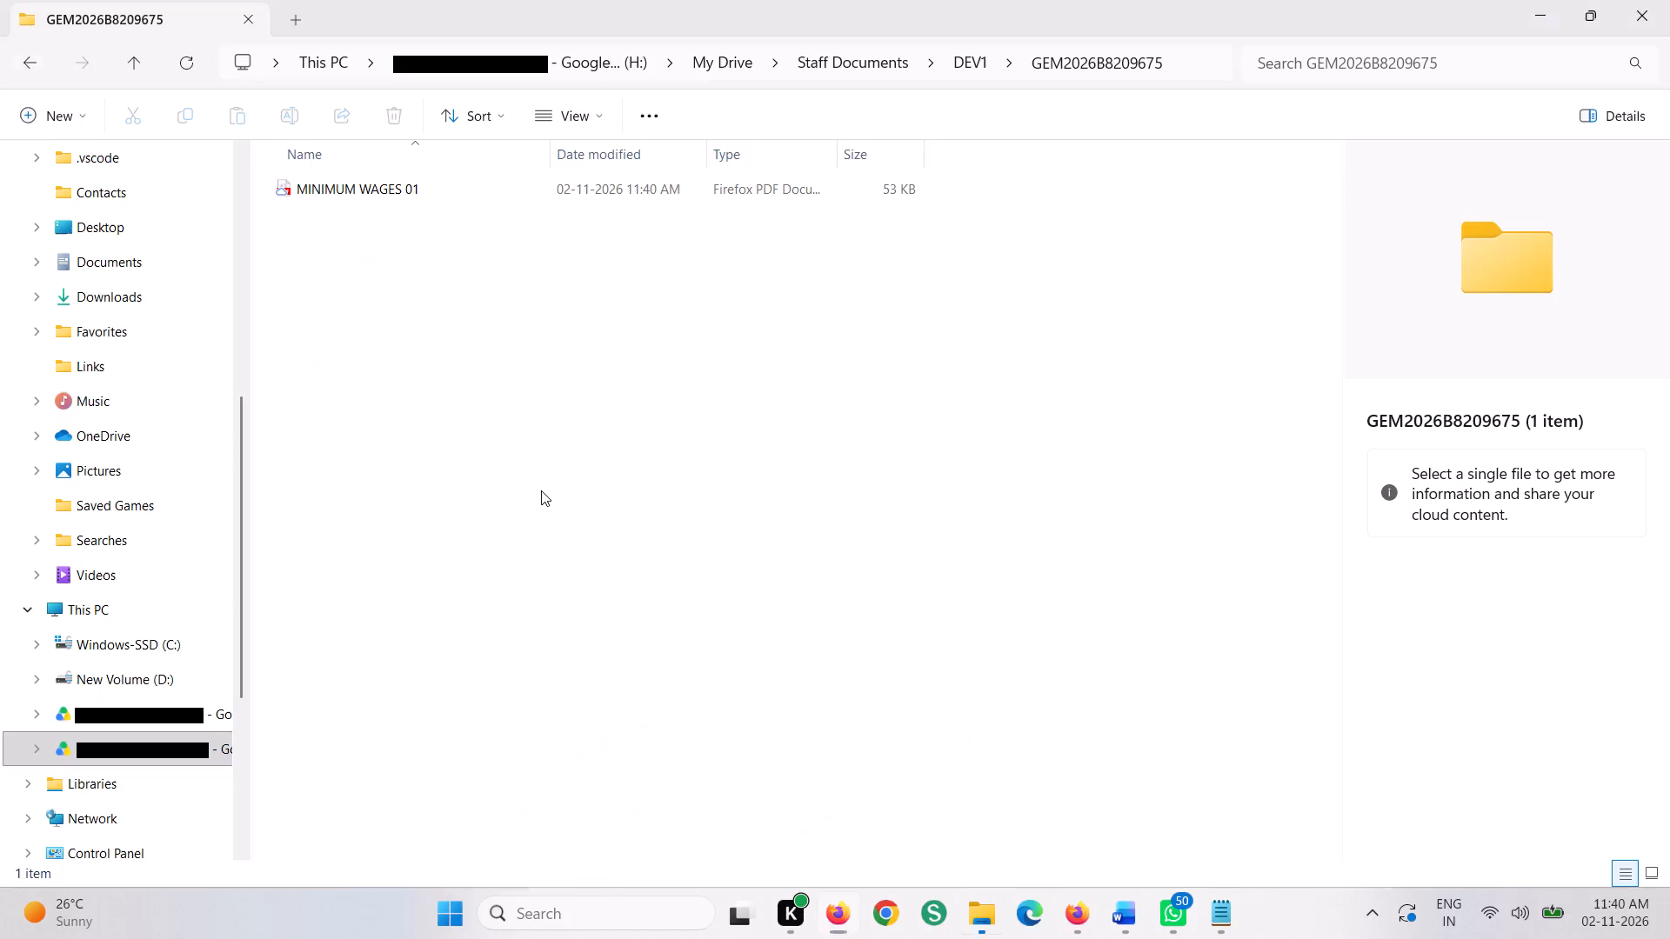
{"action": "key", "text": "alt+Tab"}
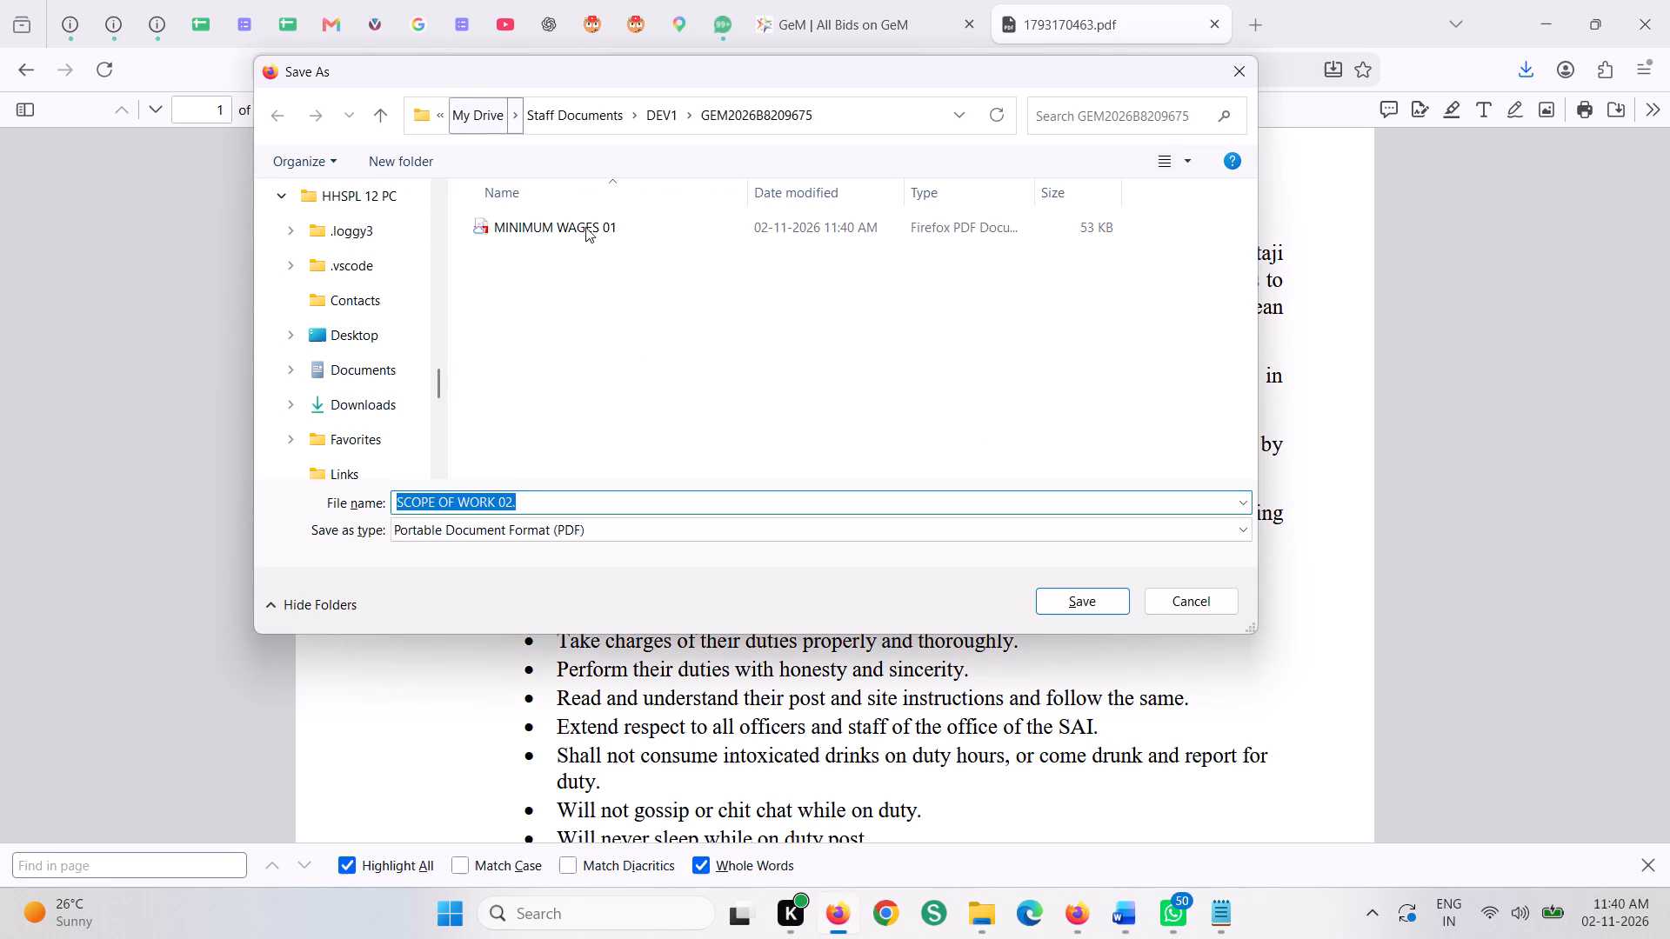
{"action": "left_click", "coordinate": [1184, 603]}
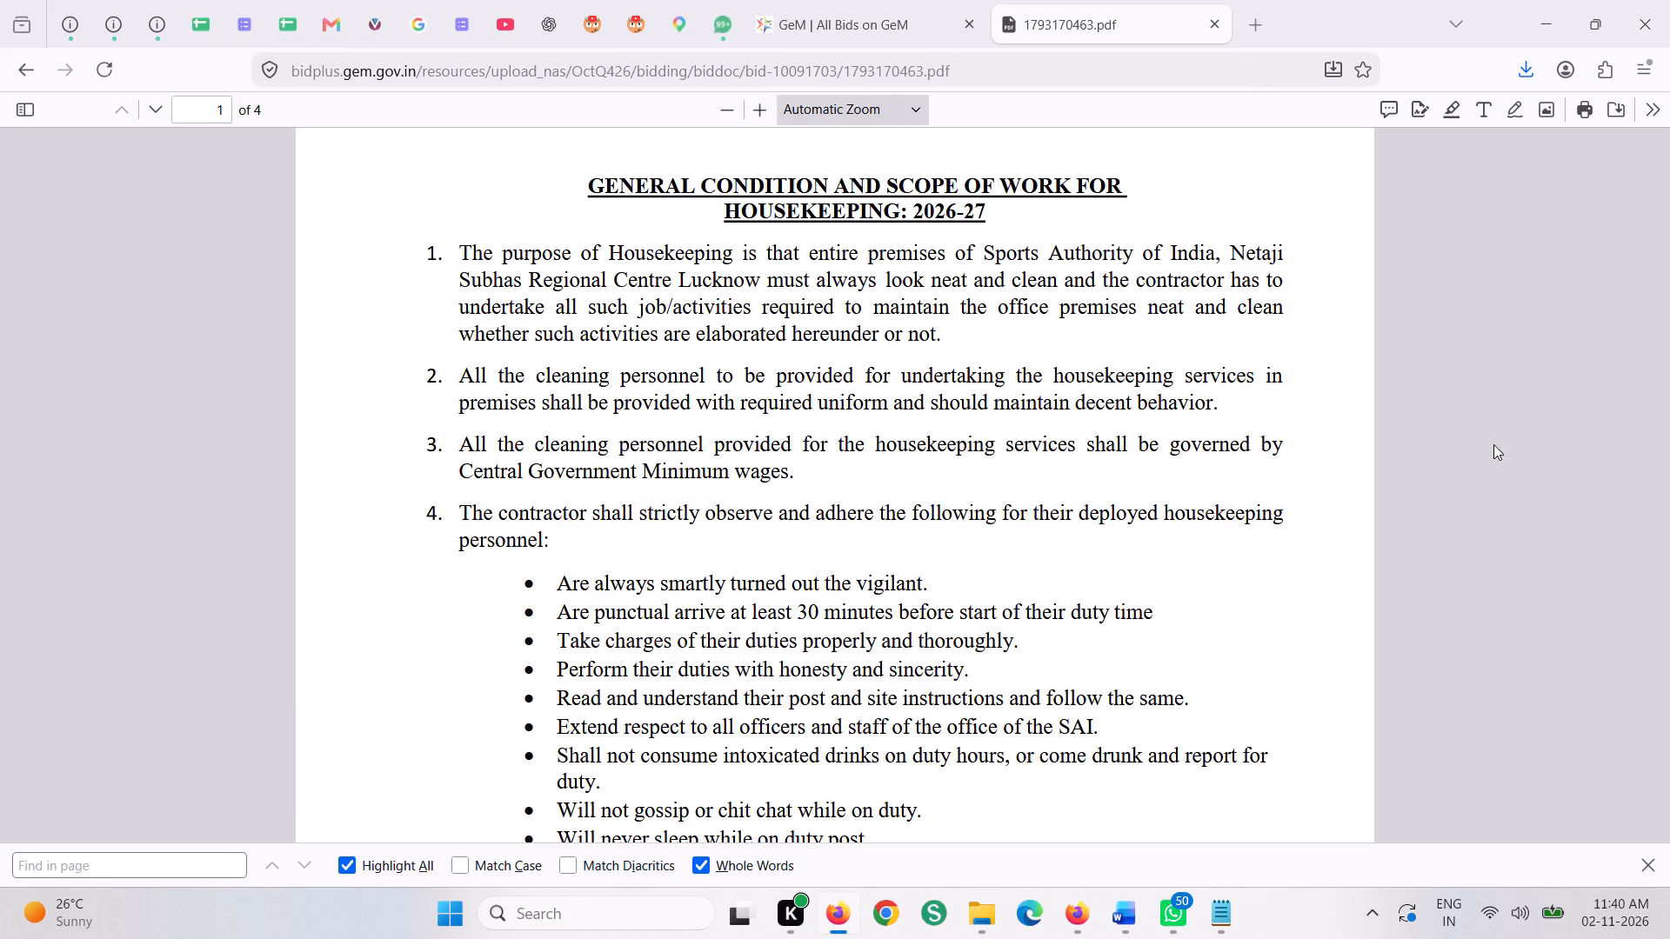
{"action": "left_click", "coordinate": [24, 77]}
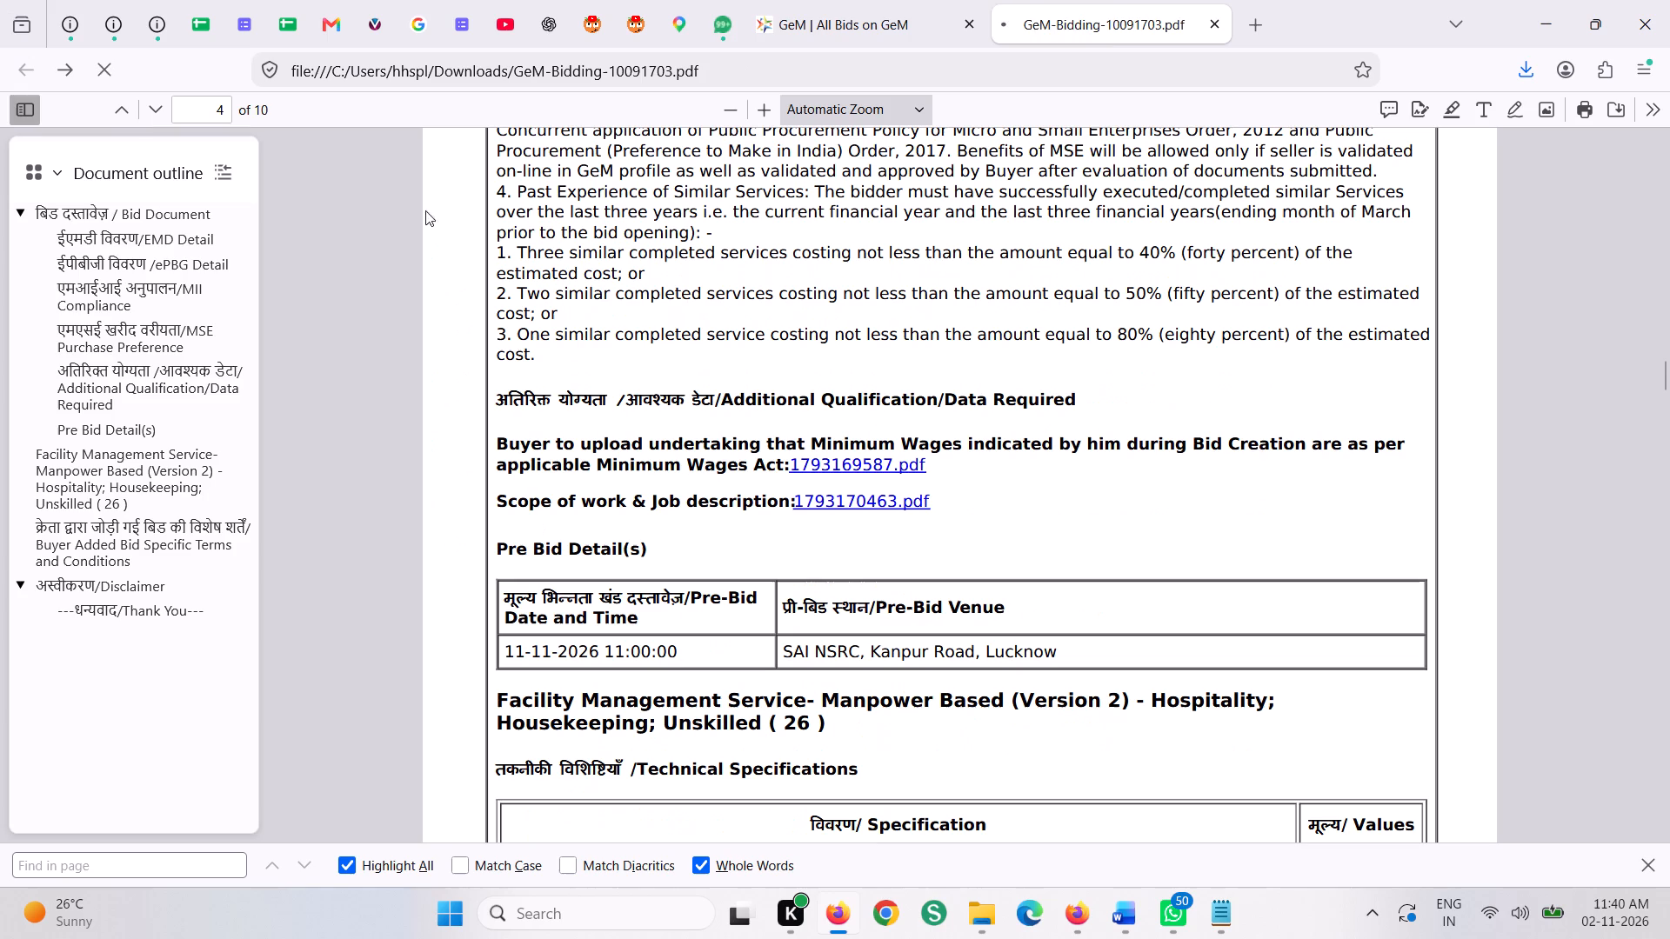
Save the Scope of work attachment 1793170463.pdf as SCOPE OF WORK 02 in the GEM2026B8209675 folder, skim it and return to the bid document.
{"action": "left_click", "coordinate": [878, 499]}
{"action": "scroll", "coordinate": [940, 304], "scroll_direction": "up", "scroll_amount": 2}
{"action": "left_click", "coordinate": [833, 0]}
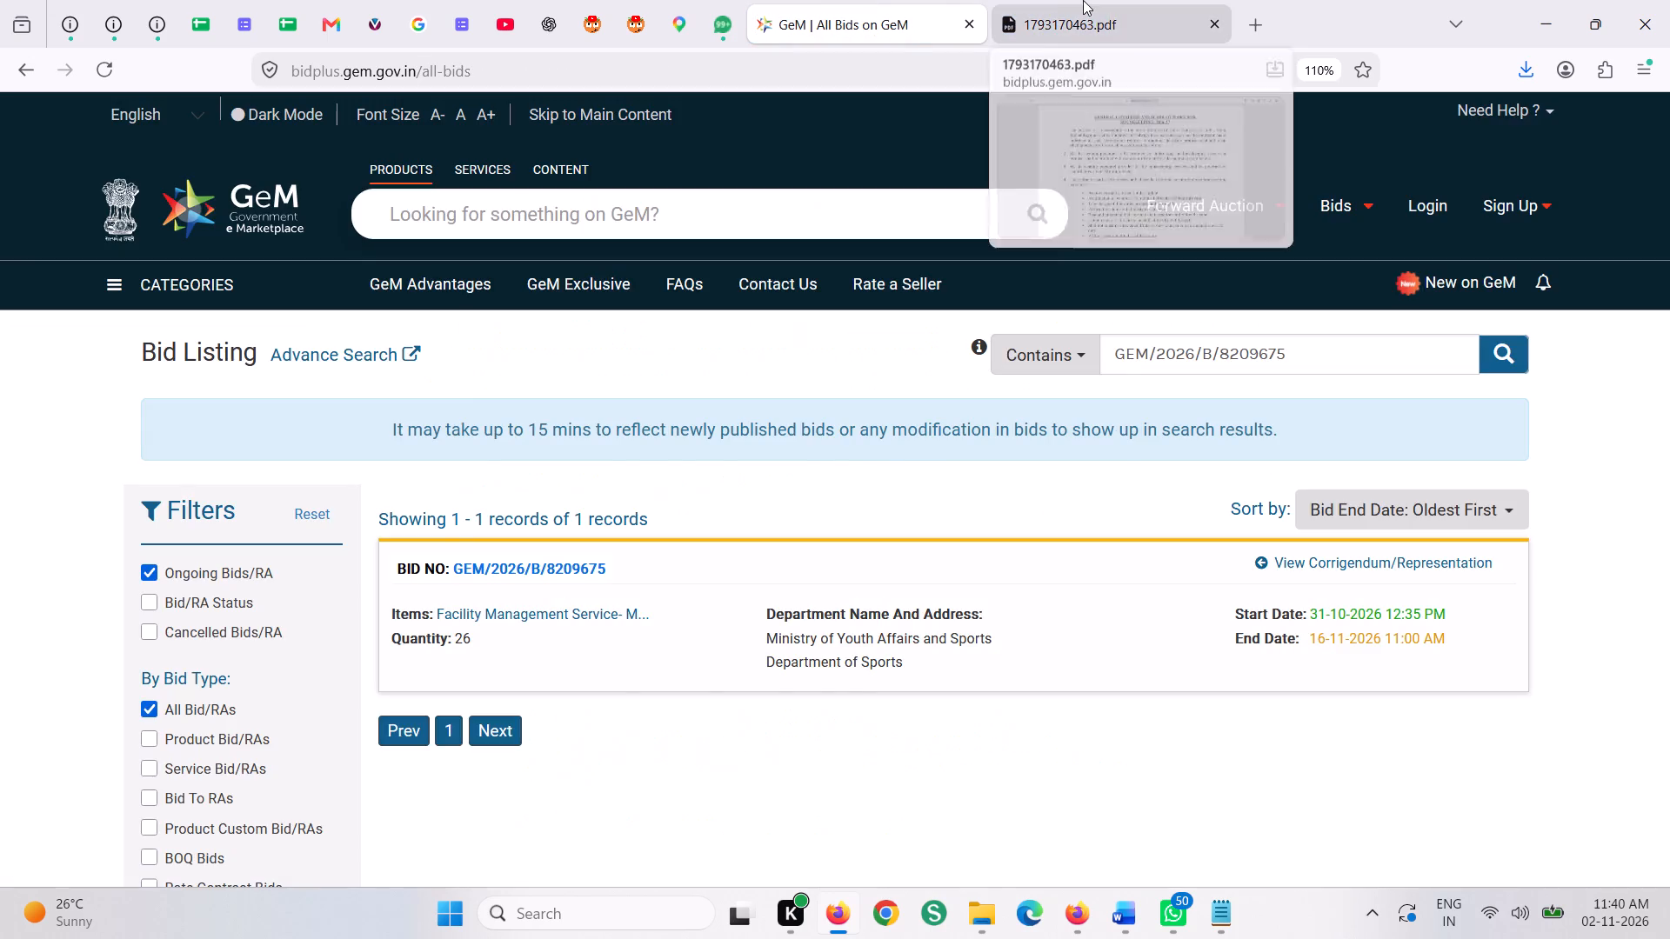
{"action": "left_click", "coordinate": [1084, 0]}
{"action": "left_click", "coordinate": [1616, 108]}
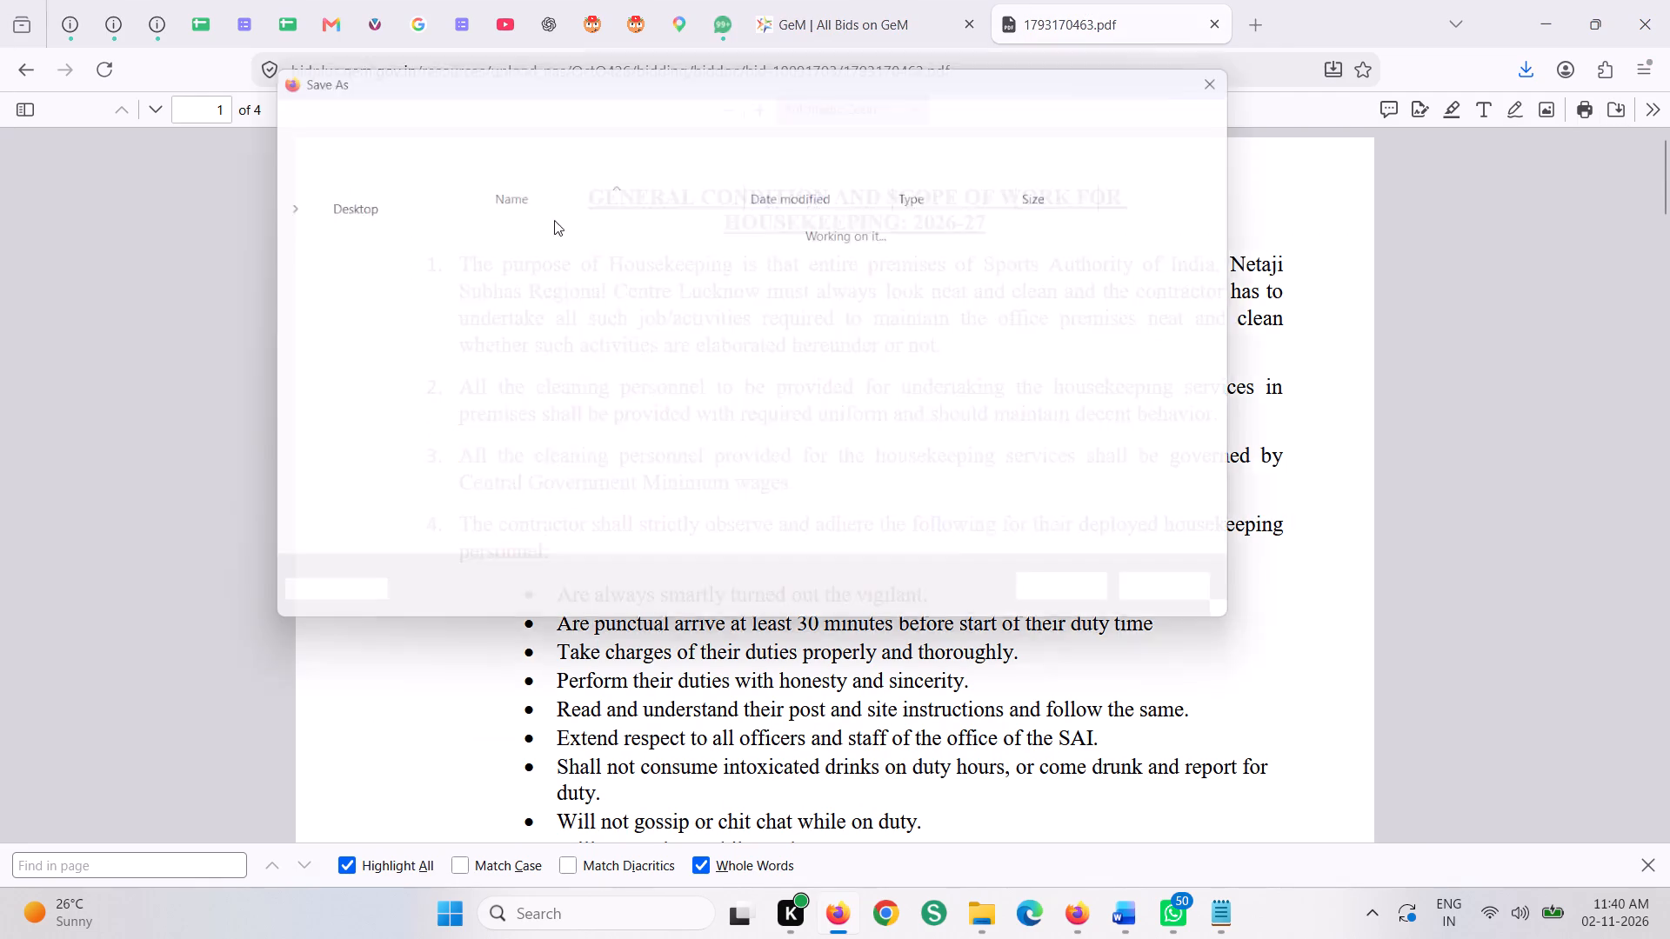
{"action": "type", "text": "SCOPE OF WORK 02"}
{"action": "key", "text": "Return"}
{"action": "scroll", "coordinate": [591, 512], "scroll_direction": "down", "scroll_amount": 20}
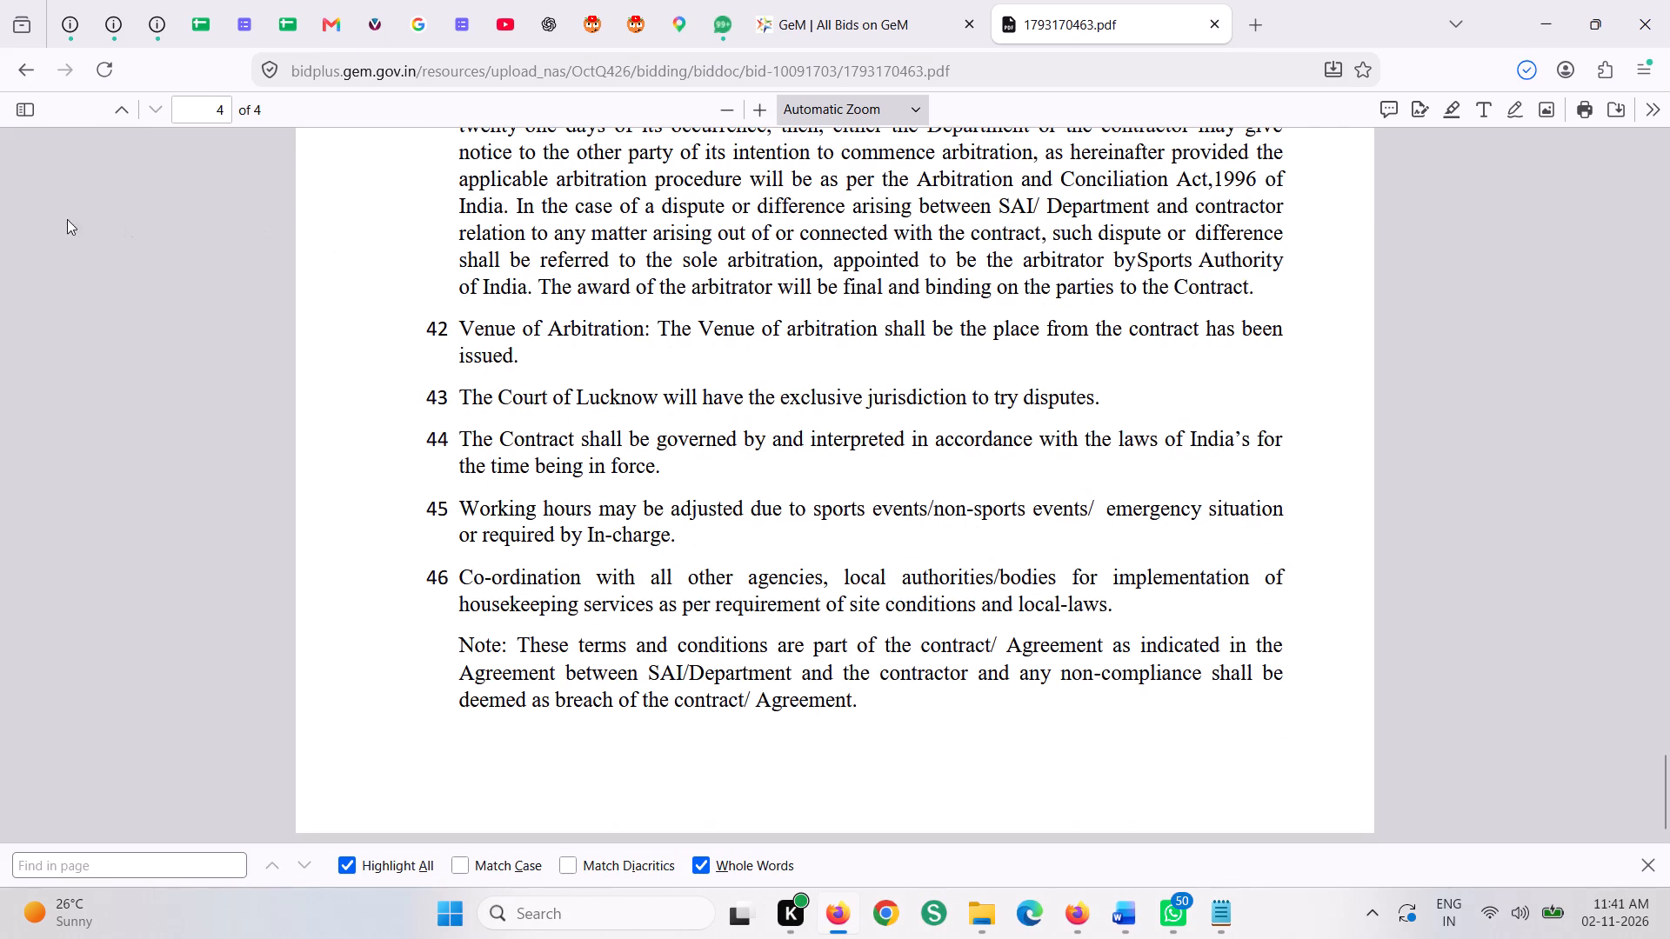
{"action": "scroll", "coordinate": [67, 219], "scroll_direction": "down", "scroll_amount": 6}
{"action": "left_click", "coordinate": [46, 82]}
{"action": "left_click", "coordinate": [37, 75]}
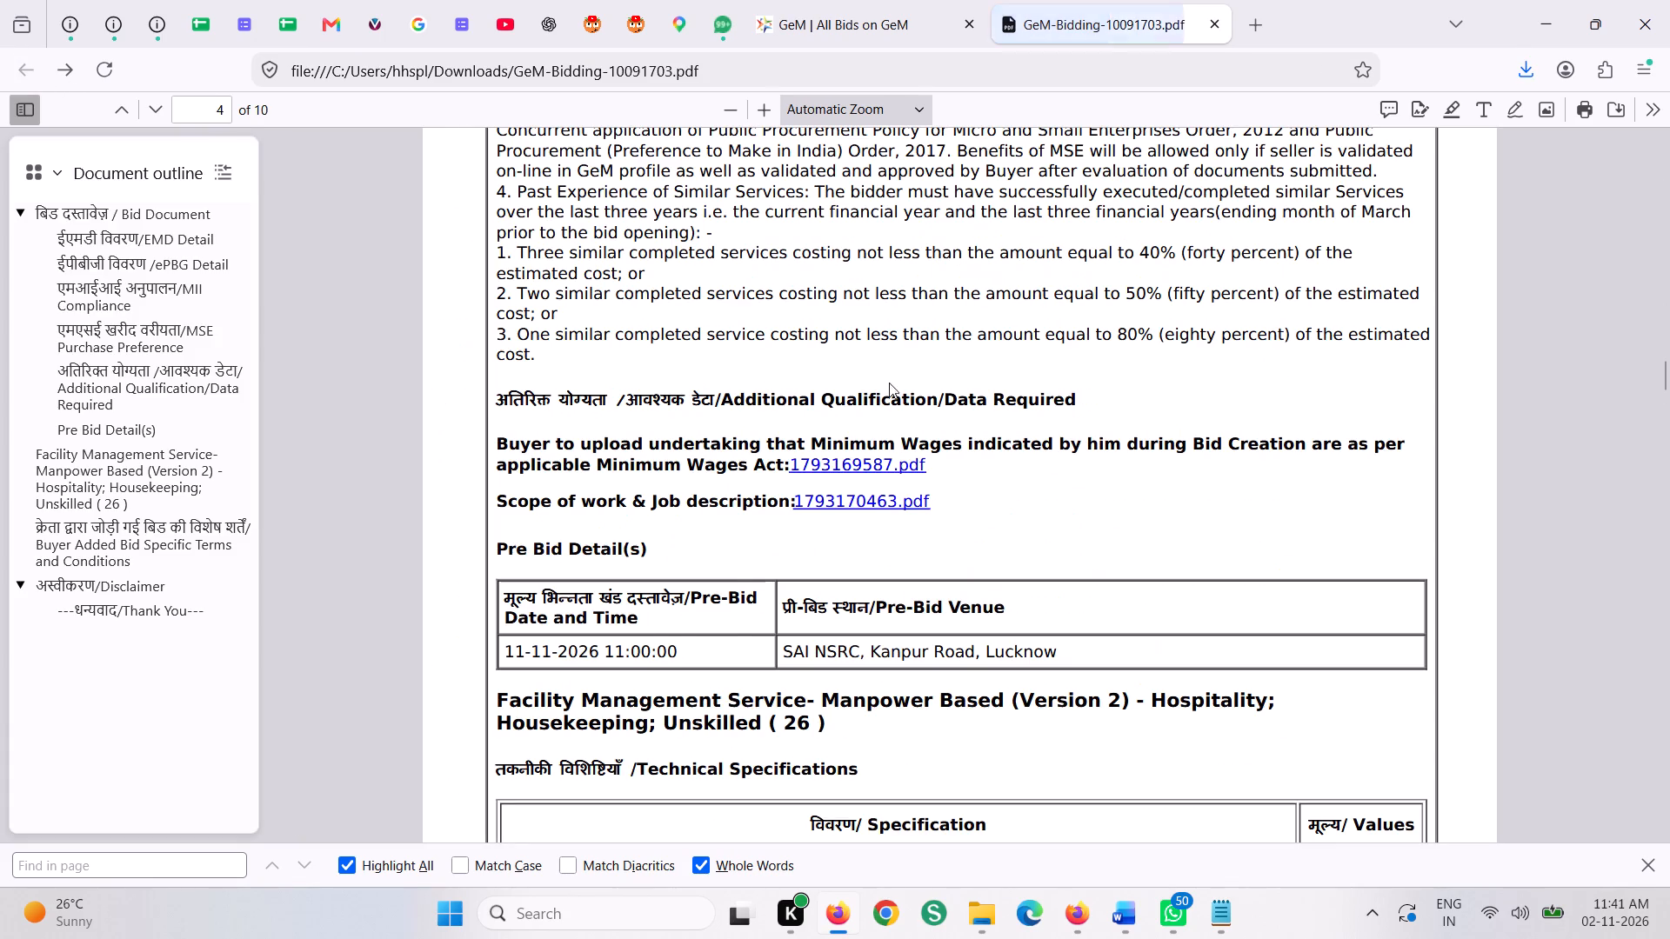
Copy the words Pre-Bid from the date column heading in the Pre Bid Detail(s) table.
{"action": "left_click", "coordinate": [691, 602]}
{"action": "left_click_drag", "start_coordinate": [691, 602], "coordinate": [750, 602]}
{"action": "key", "text": "ctrl+c"}
{"action": "key", "text": "ctrl+c"}
{"action": "key", "text": "ctrl+c"}
{"action": "key", "text": "ctrl+c"}
Switch to the REQUIRED DOCUMENTS file in Word and delete all previous requirements after "1.SHOPACT –".
{"action": "left_click", "coordinate": [1118, 915]}
{"action": "left_click", "coordinate": [905, 816]}
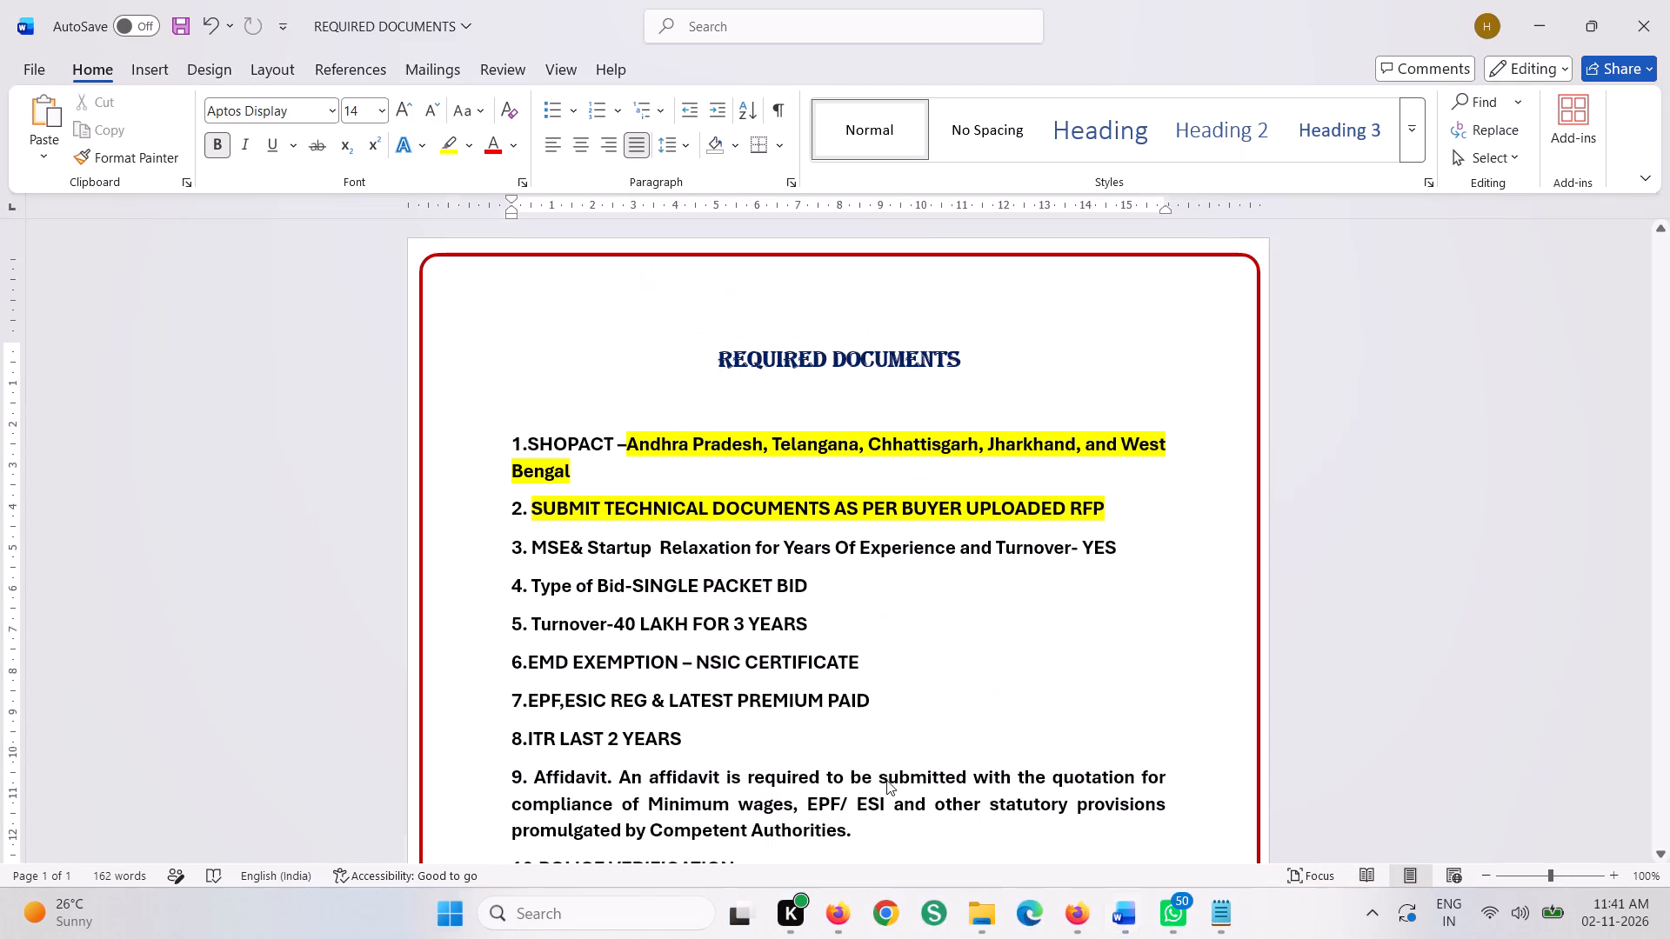
{"action": "left_click", "coordinate": [746, 612]}
{"action": "left_click_drag", "start_coordinate": [630, 444], "coordinate": [1163, 845]}
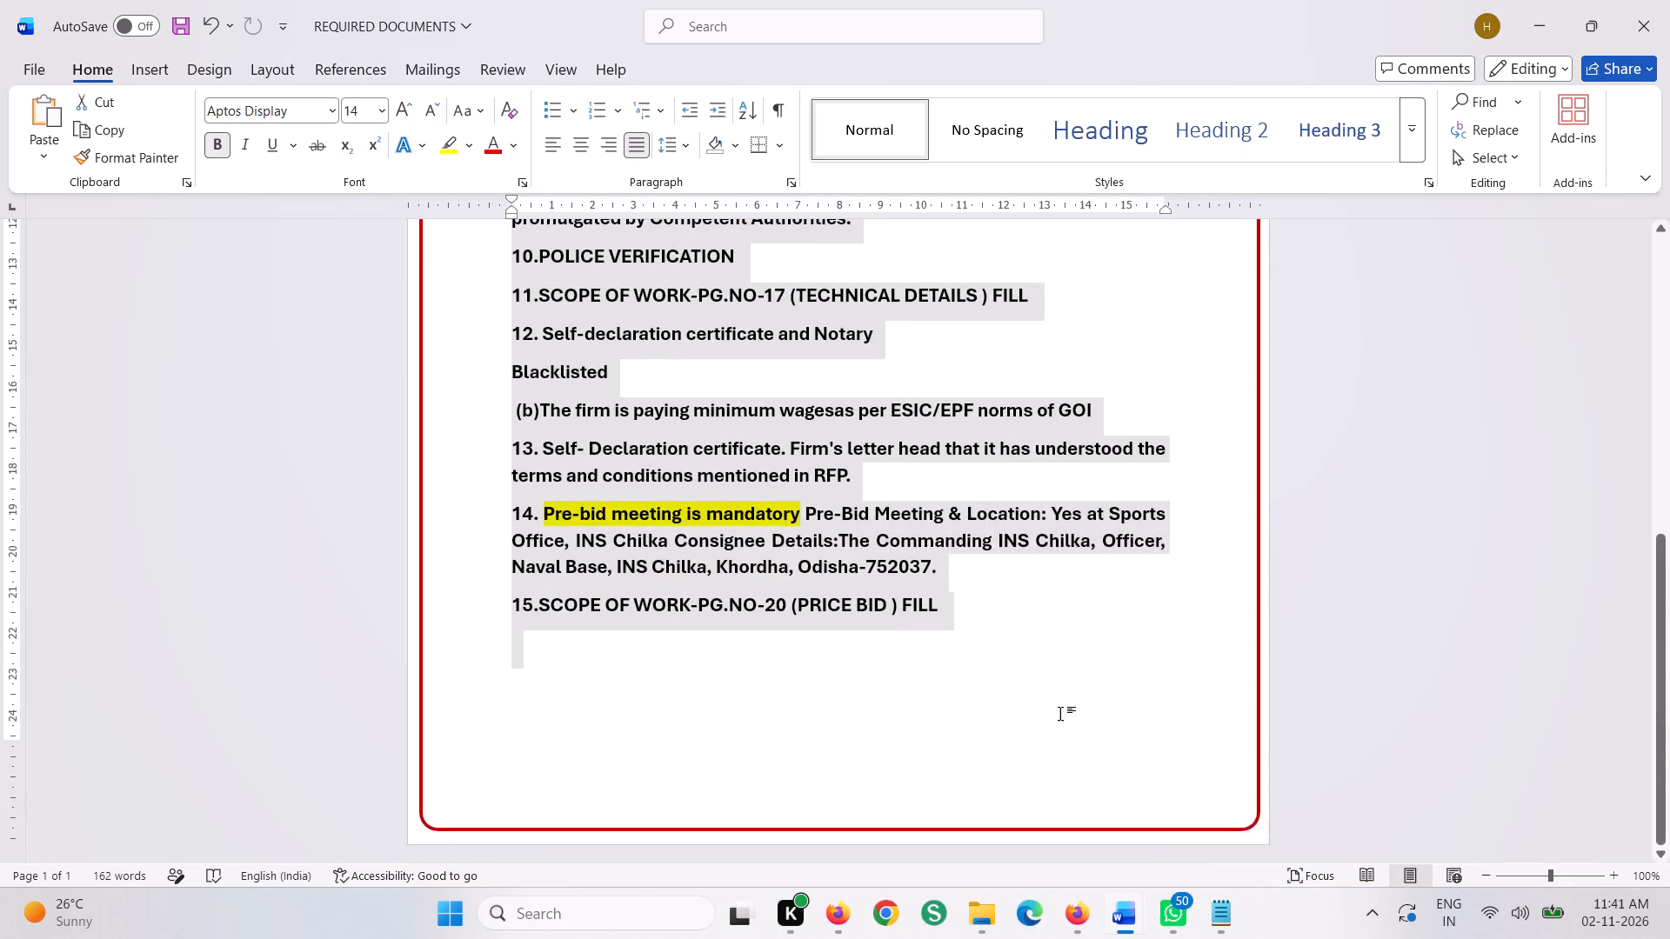
{"action": "key", "text": "ctrl+v"}
{"action": "key", "text": "ctrl+z"}
{"action": "key", "text": "BackSpace"}
Start item 2 on a new line of the requirements list with the copied Pre-Bid text.
{"action": "key", "text": "Return"}
{"action": "key", "text": "2"}
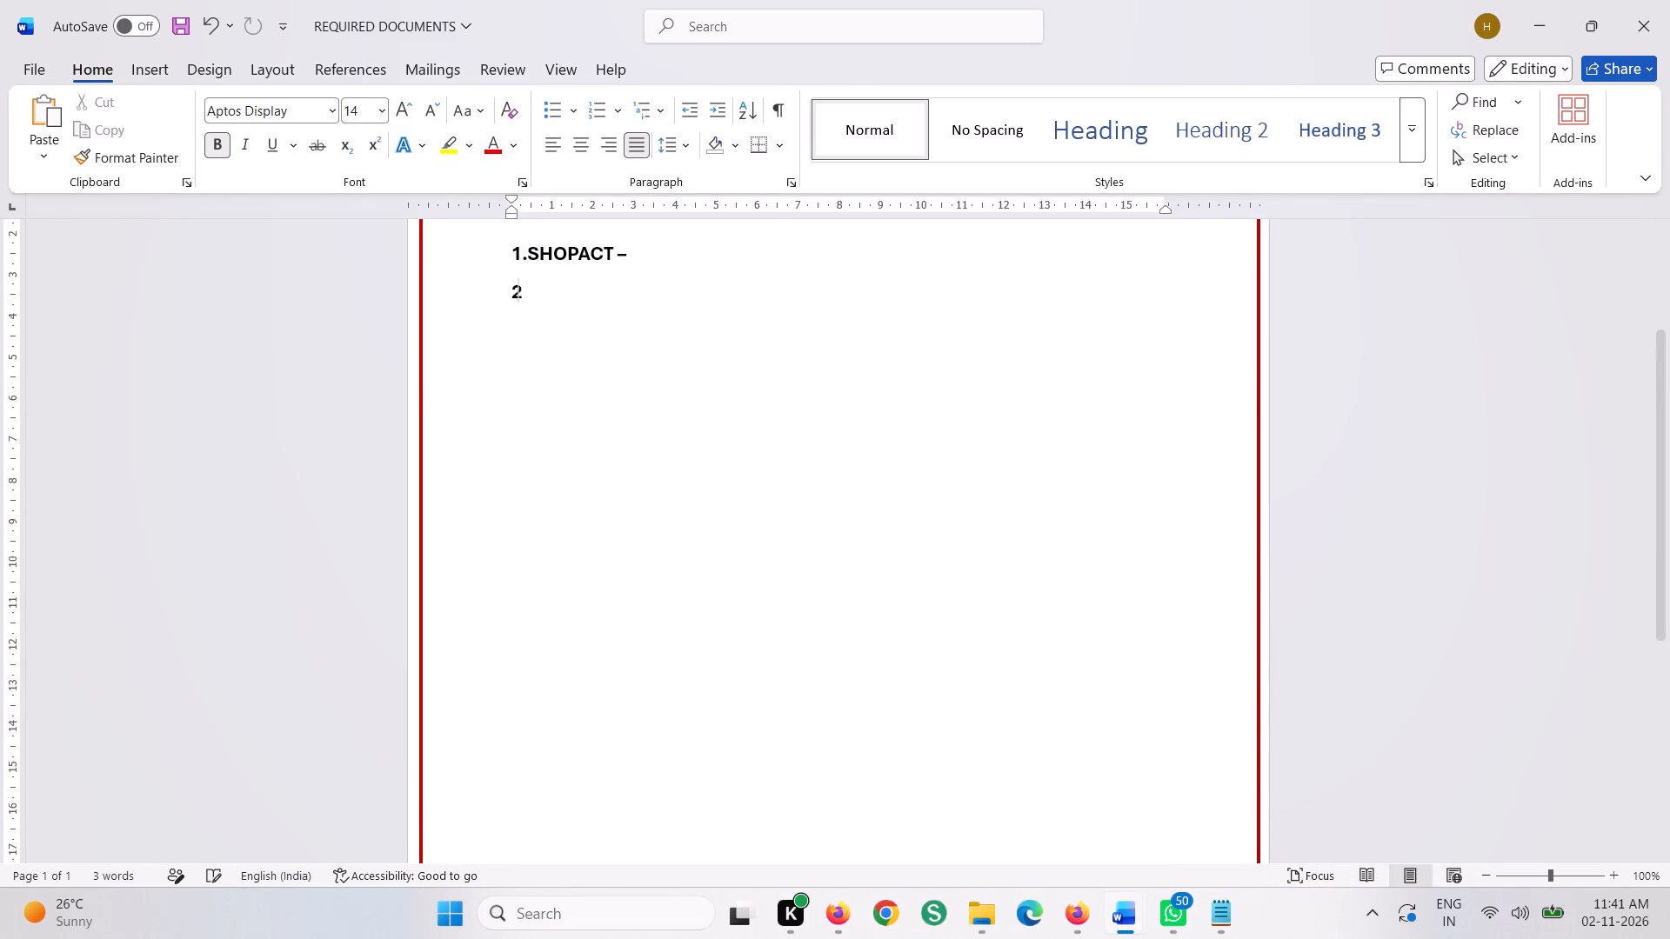
{"action": "key", "text": "ctrl+period"}
{"action": "key", "text": "ctrl+v"}
{"action": "type", "text": "L-"}
{"action": "key", "text": "alt+Tab"}
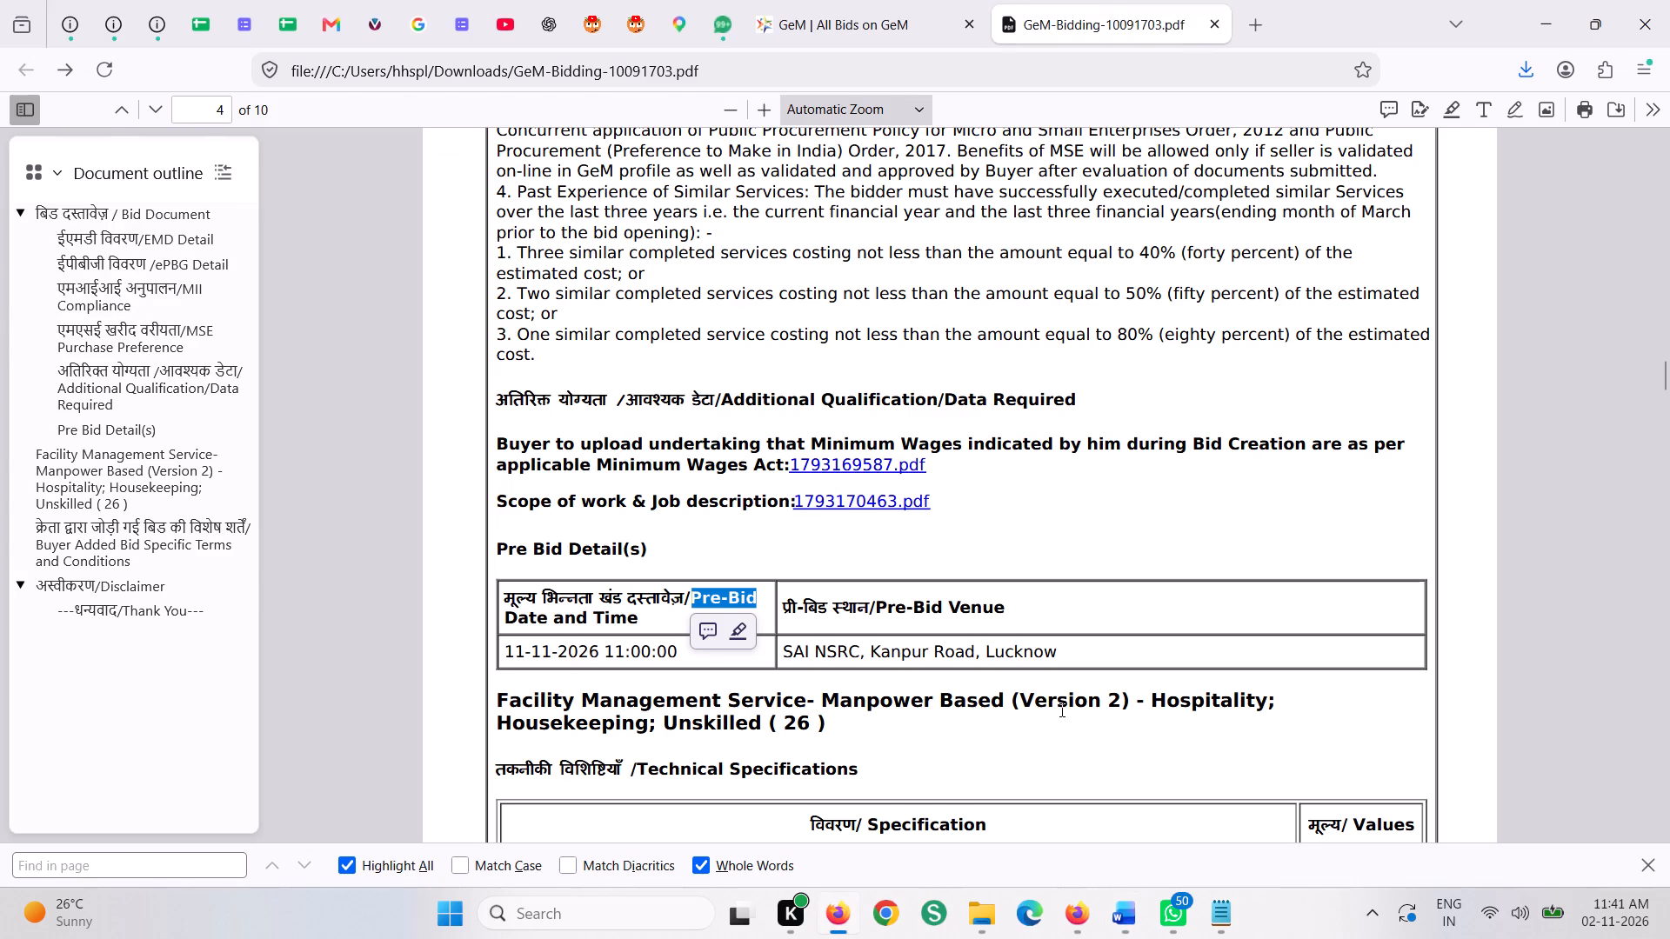
{"action": "key", "text": "alt+Tab"}
{"action": "key", "text": "BackSpace"}
{"action": "key", "text": "BackSpace"}
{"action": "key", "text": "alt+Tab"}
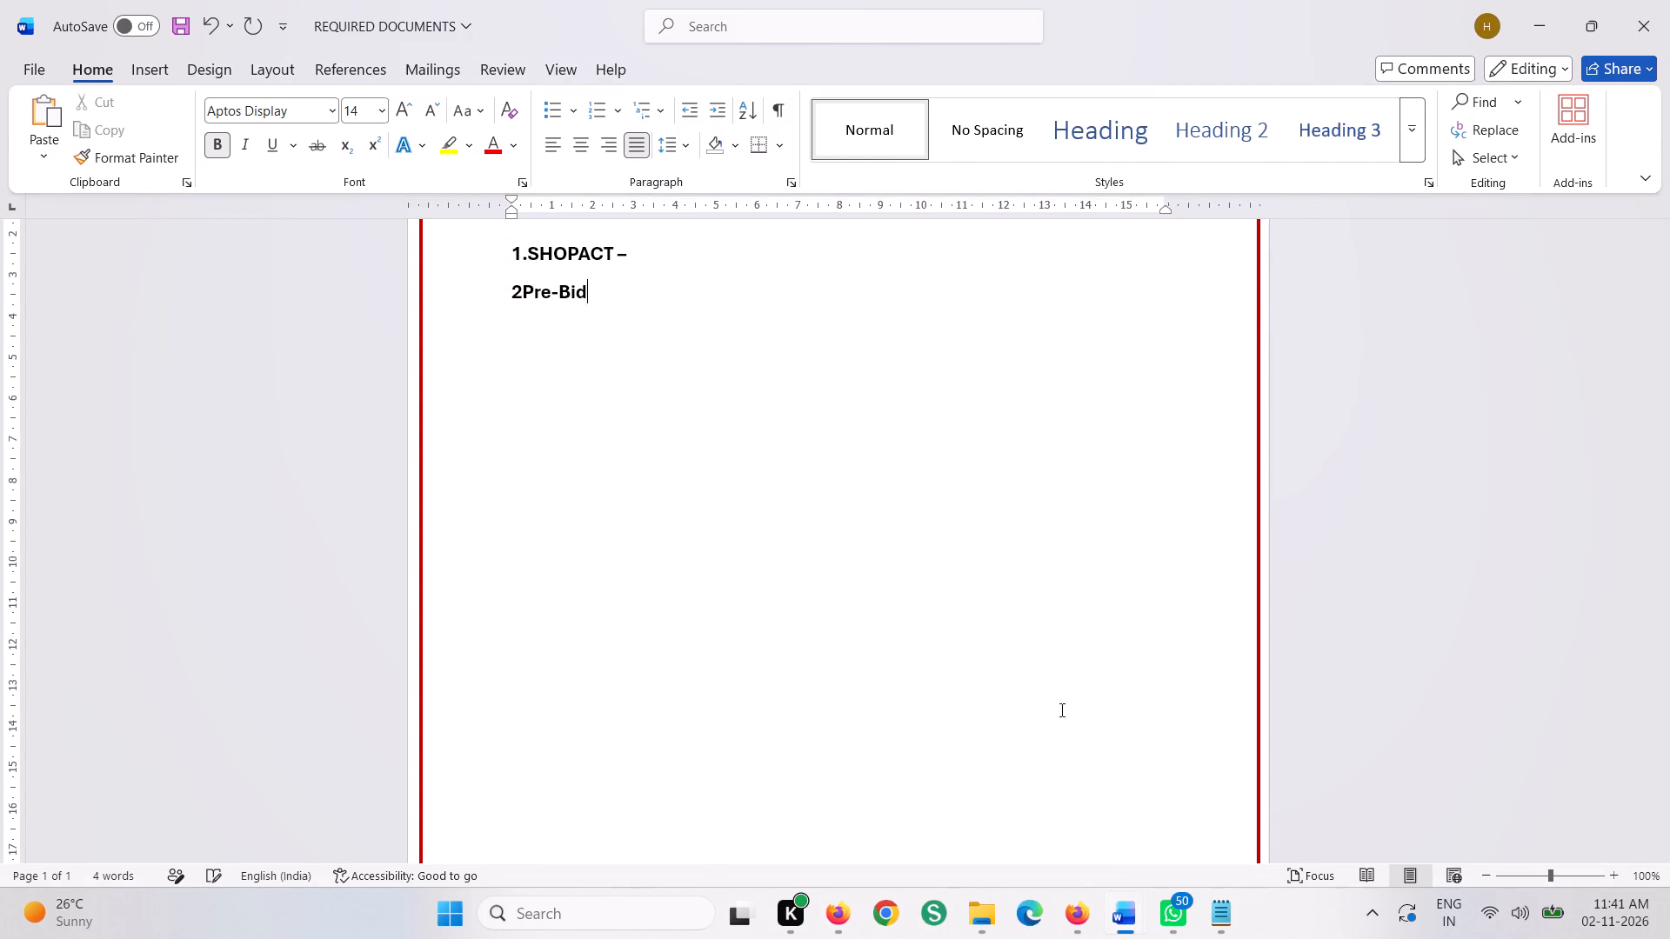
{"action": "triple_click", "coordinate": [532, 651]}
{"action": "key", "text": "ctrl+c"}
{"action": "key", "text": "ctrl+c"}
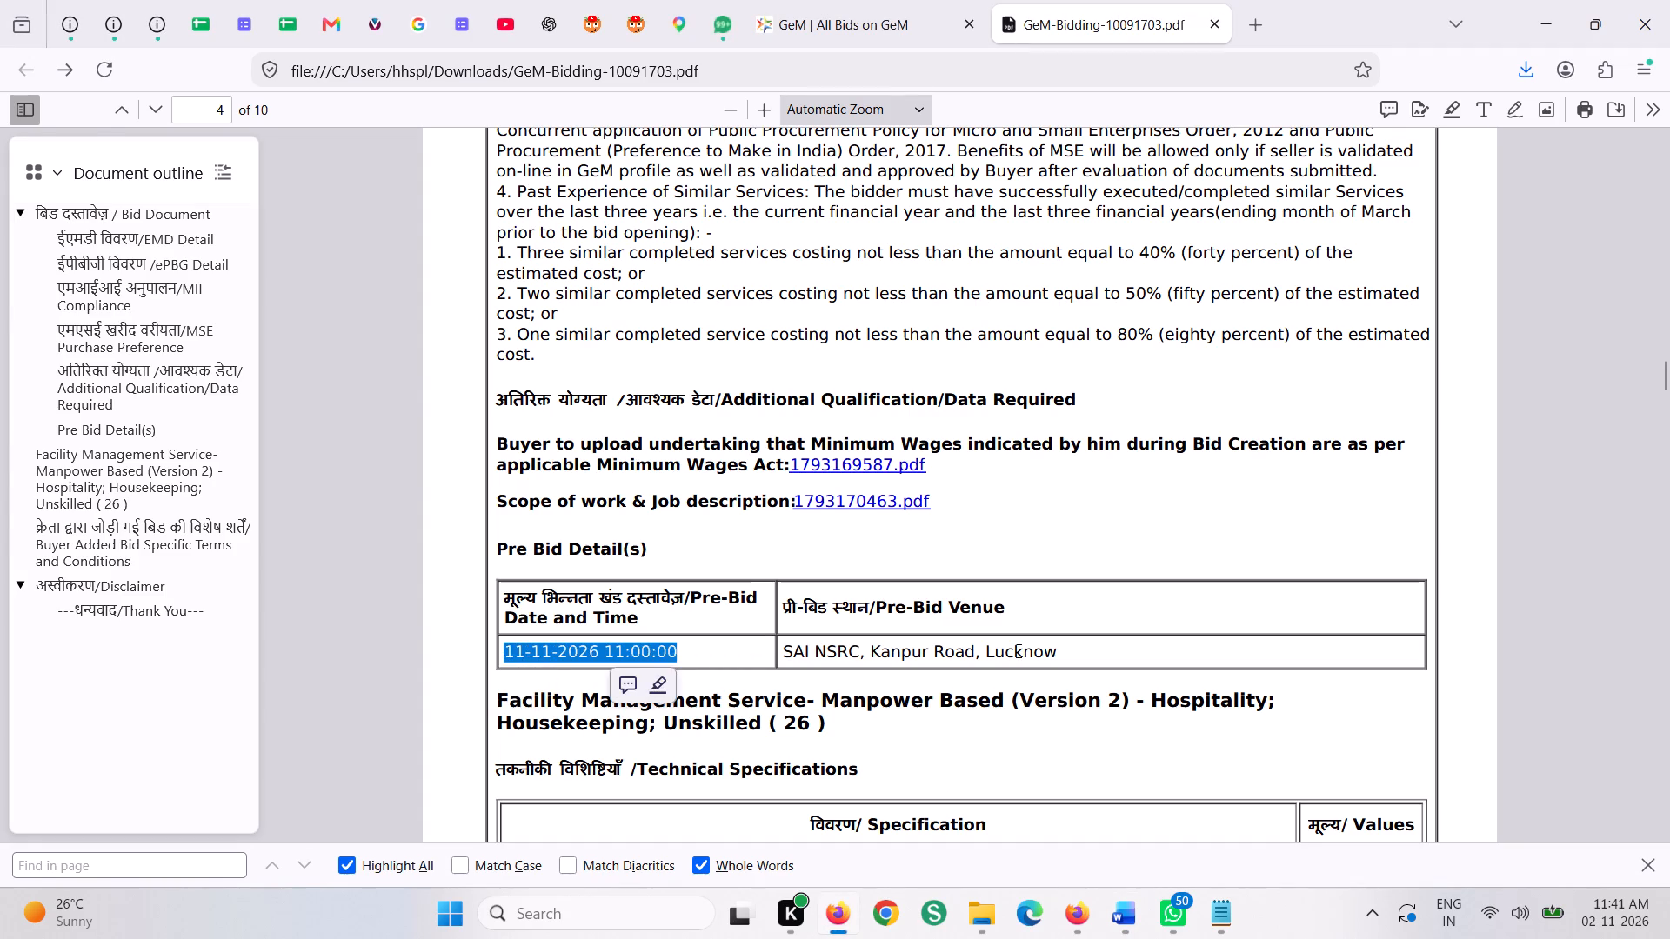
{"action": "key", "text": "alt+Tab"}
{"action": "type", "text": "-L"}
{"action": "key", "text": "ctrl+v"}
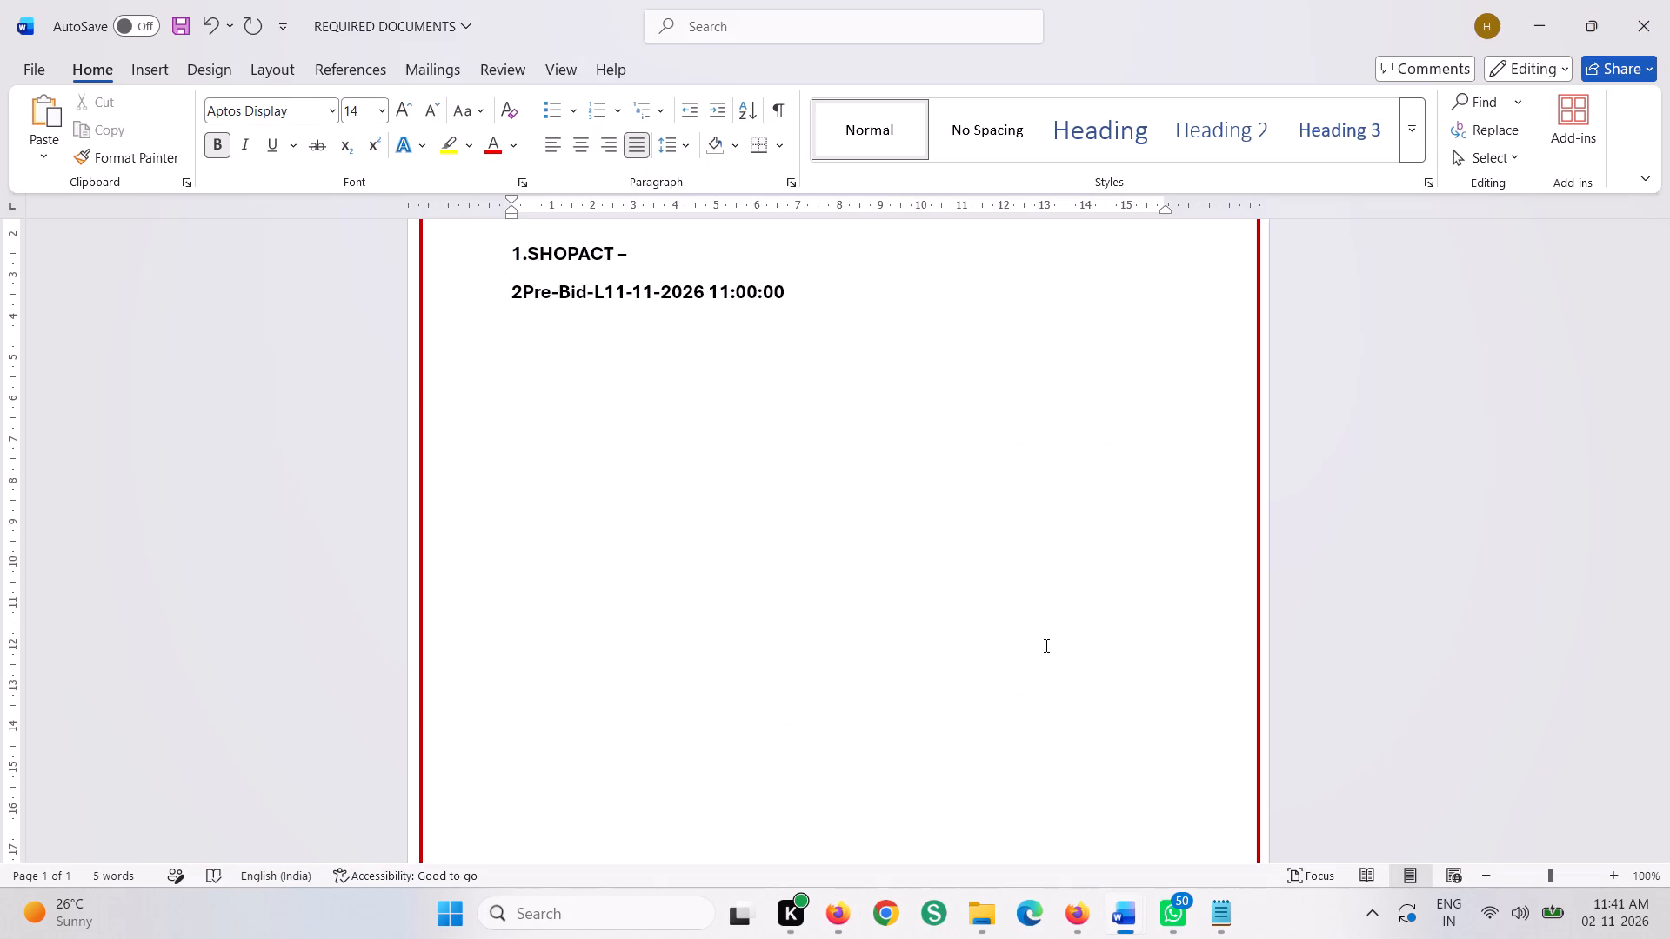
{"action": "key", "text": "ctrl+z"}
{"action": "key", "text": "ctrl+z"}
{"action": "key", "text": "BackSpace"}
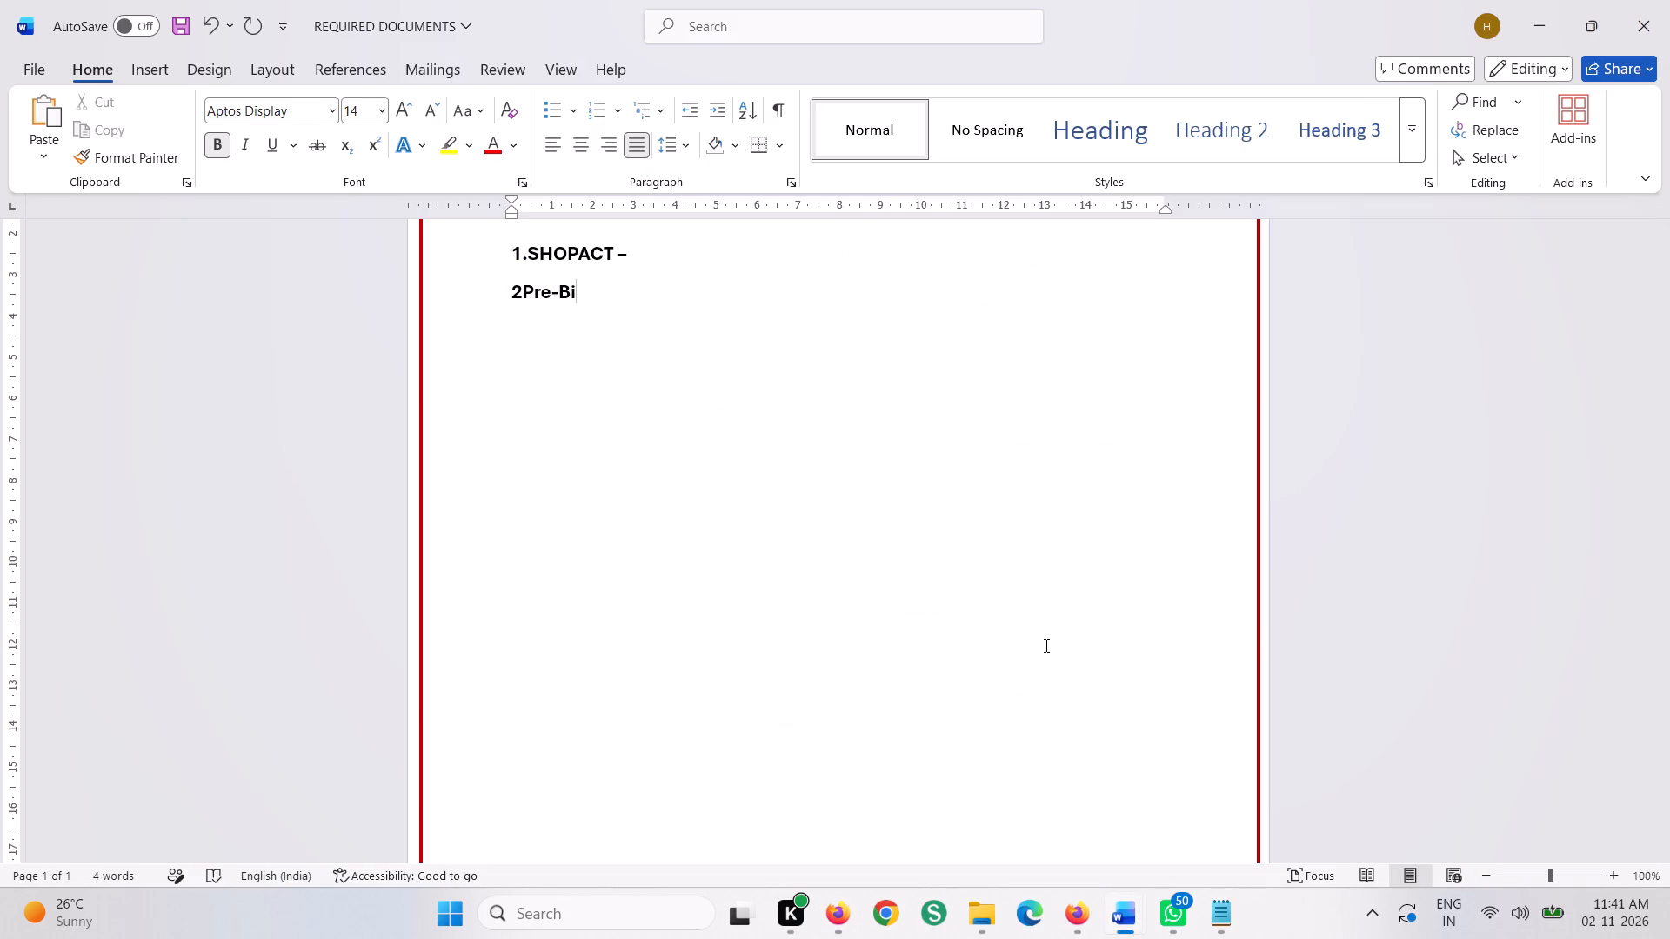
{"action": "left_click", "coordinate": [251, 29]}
Replace the partial item 2 text with "2. Pre-Bid", copying Pre-Bid again from the date column heading of the bid document.
{"action": "key", "text": "alt+Tab"}
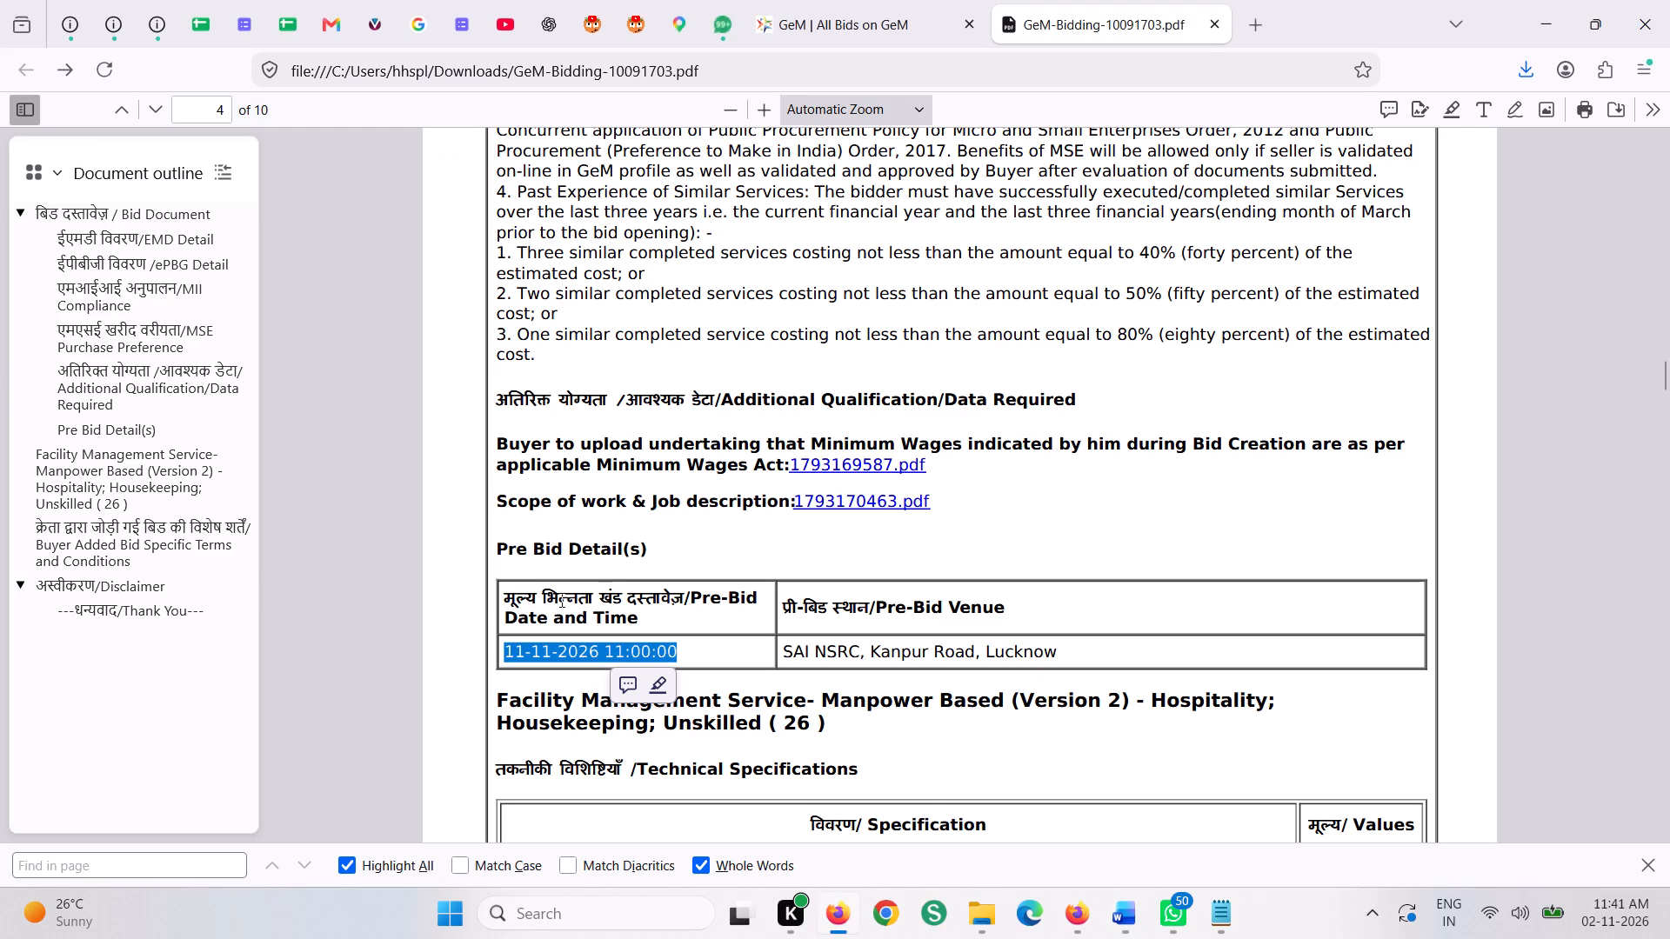
{"action": "left_click", "coordinate": [696, 600]}
{"action": "left_click_drag", "start_coordinate": [696, 600], "coordinate": [773, 600]}
{"action": "key", "text": "ctrl+c"}
{"action": "key", "text": "ctrl+c"}
{"action": "key", "text": "alt+Tab"}
{"action": "left_click", "coordinate": [645, 396]}
{"action": "left_click_drag", "start_coordinate": [526, 286], "coordinate": [572, 295]}
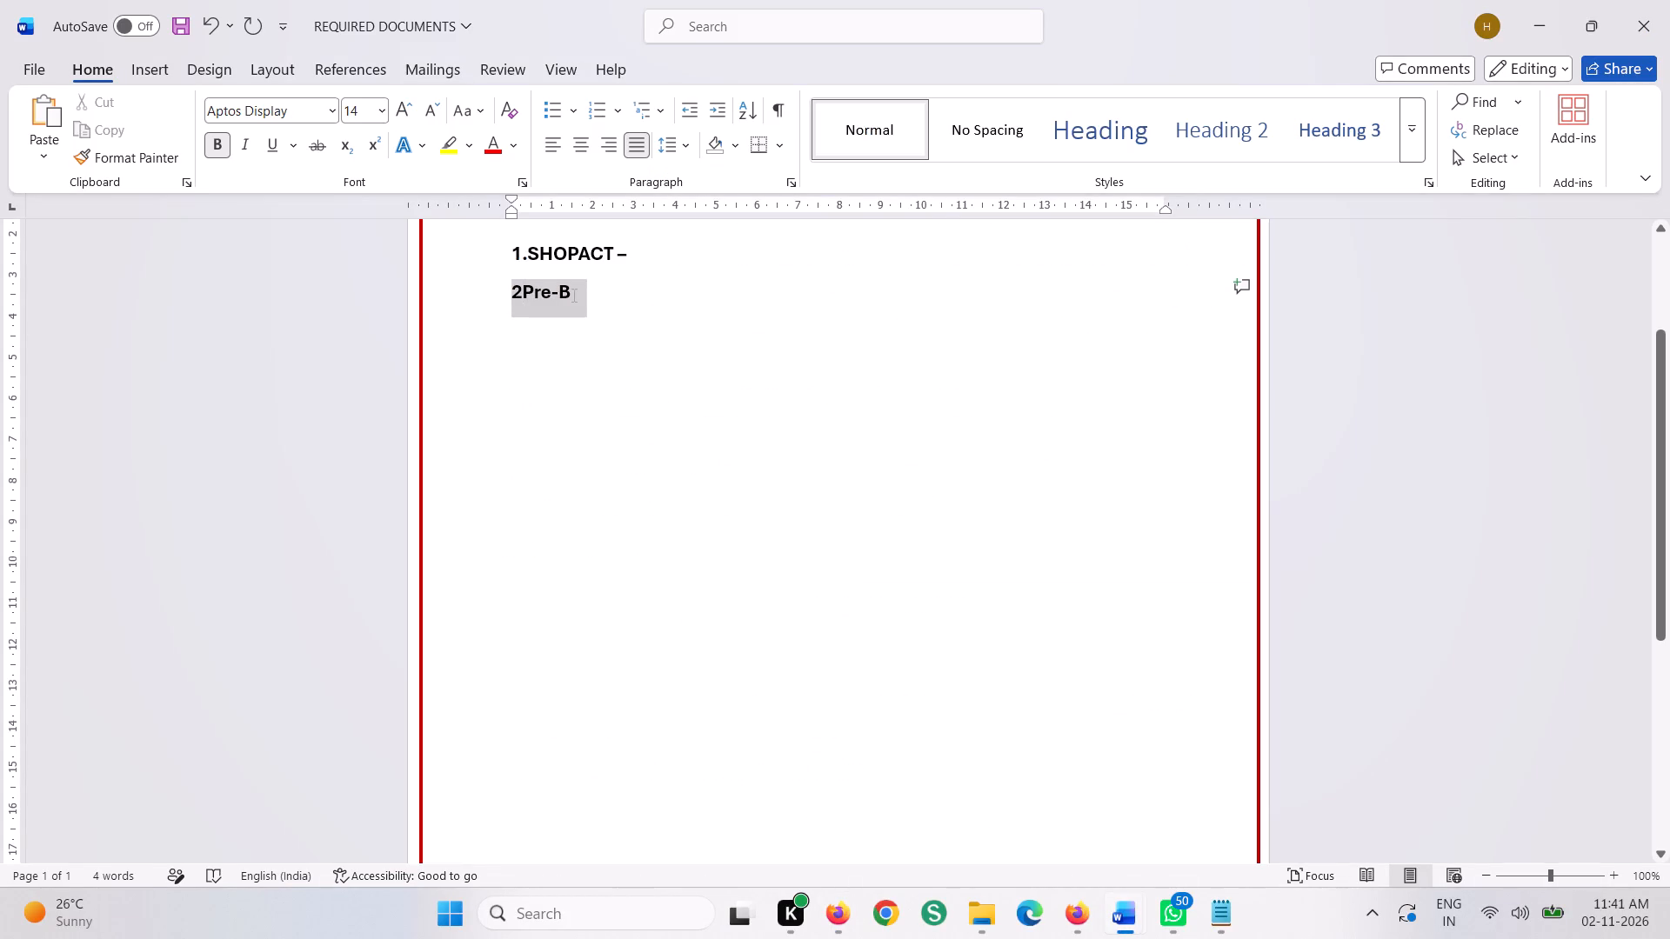
{"action": "left_click_drag", "start_coordinate": [572, 295], "coordinate": [573, 295]}
{"action": "key", "text": "BackSpace"}
{"action": "type", "text": "2."}
{"action": "key", "text": "ctrl+v"}
{"action": "type", "text": "L-"}
{"action": "key", "text": "alt+Tab"}
{"action": "key", "text": "alt+Tab"}
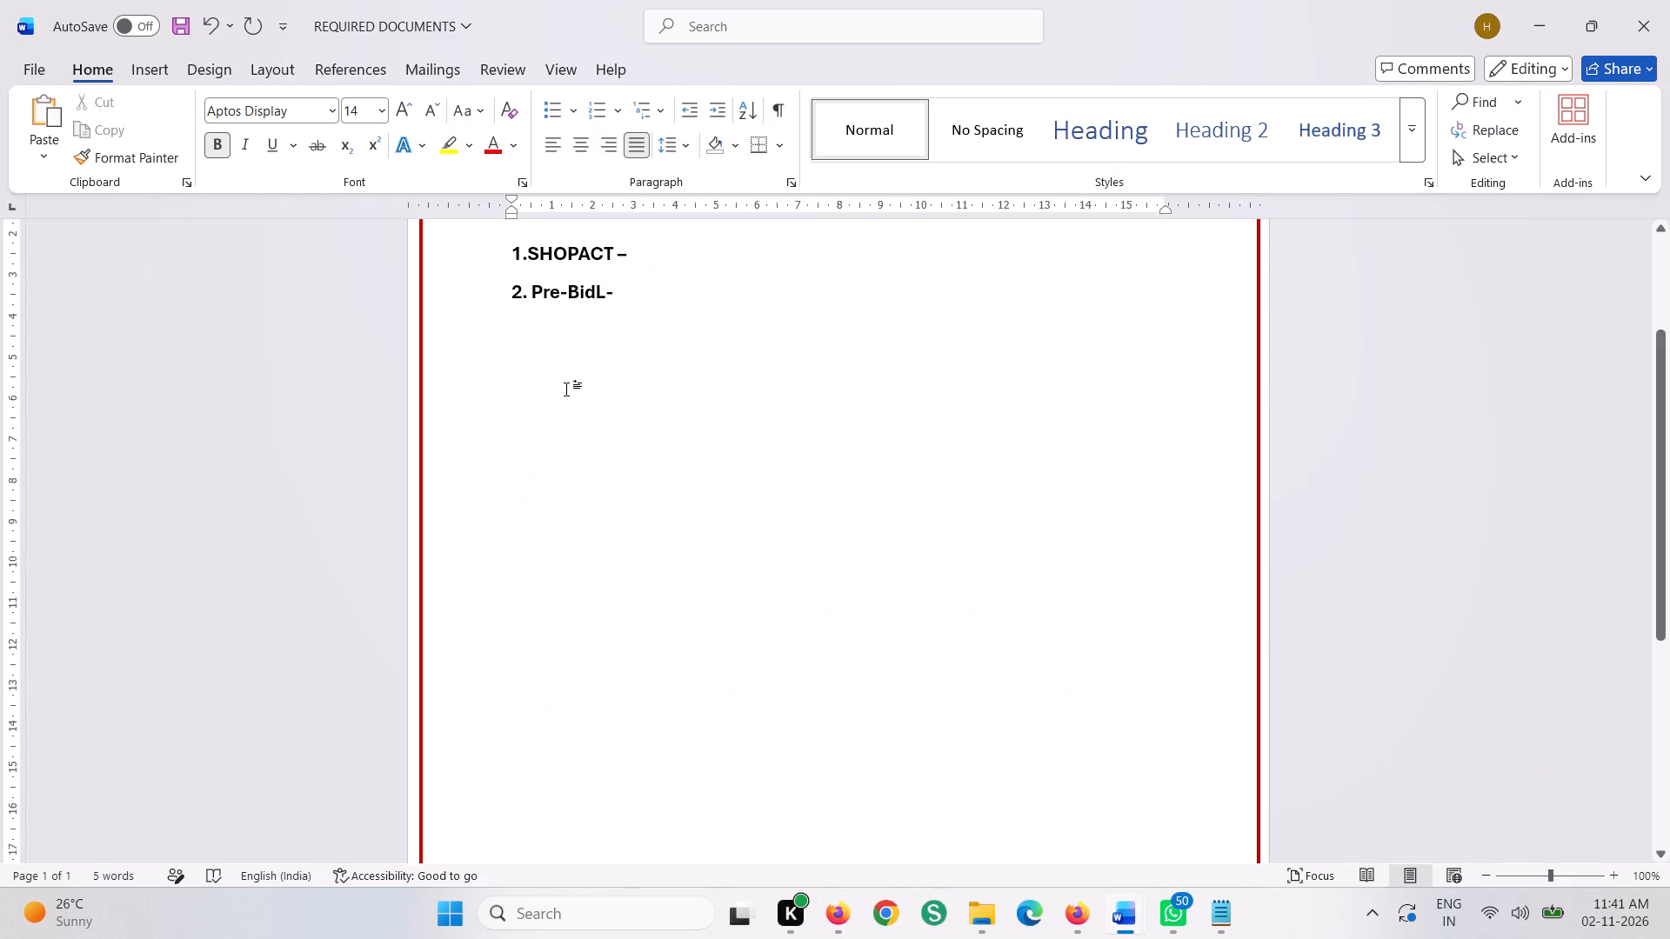
{"action": "key", "text": "Tab"}
{"action": "key", "text": "alt+Tab"}
{"action": "triple_click", "coordinate": [584, 642]}
{"action": "key", "text": "ctrl+c"}
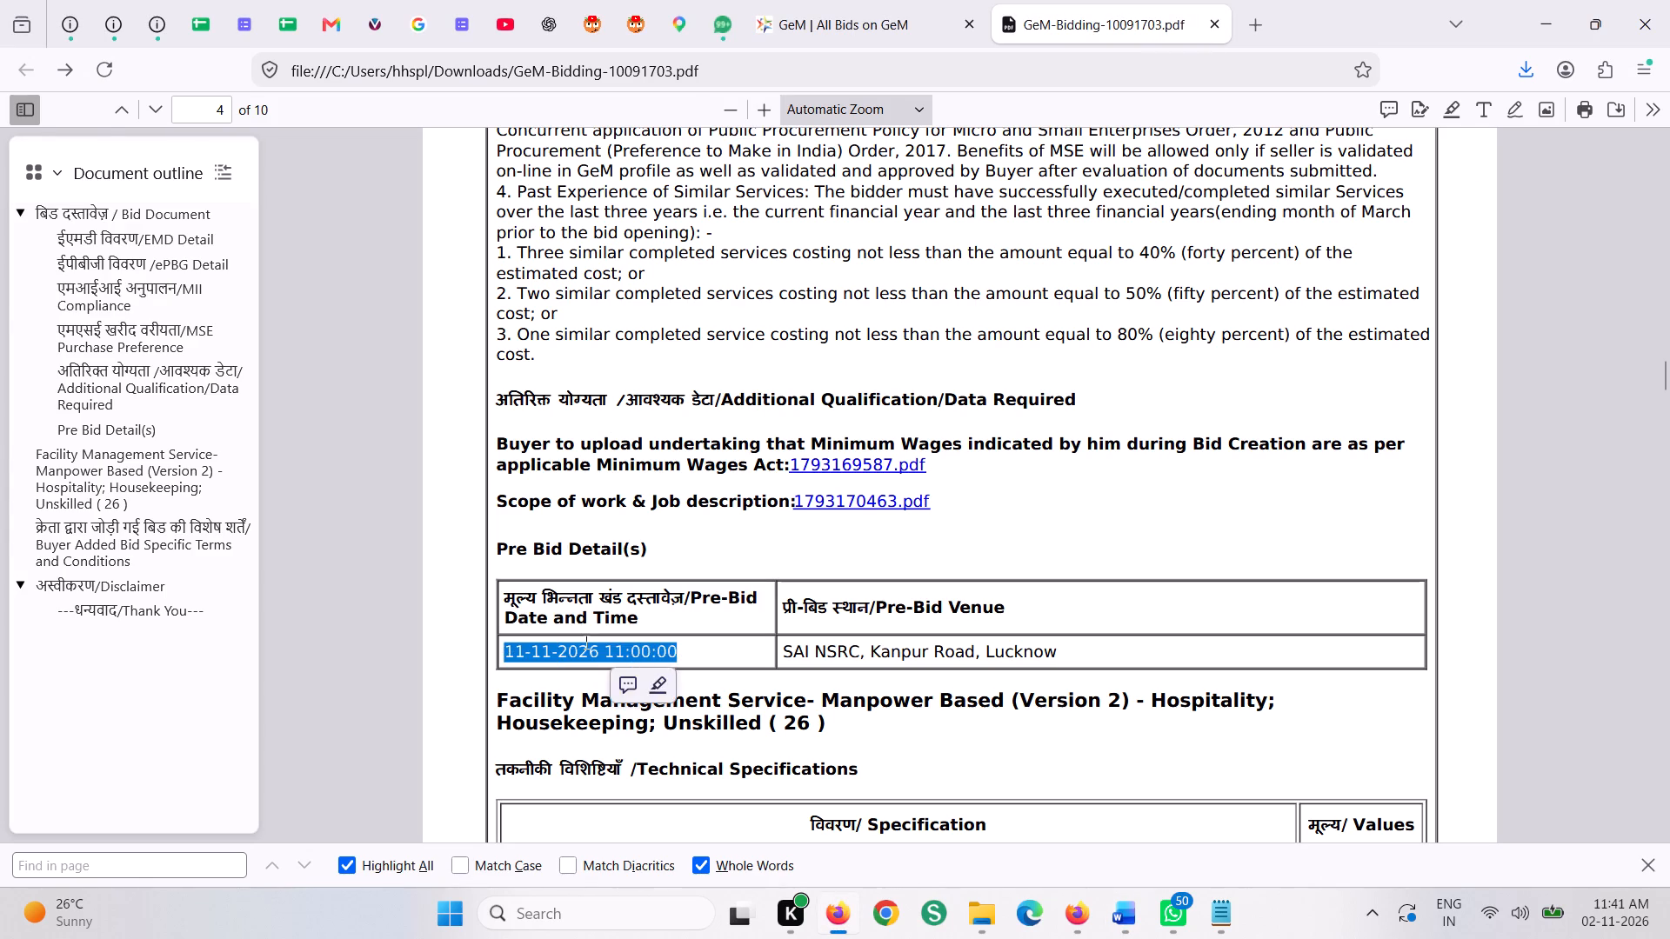
{"action": "key", "text": "ctrl+c"}
{"action": "key", "text": "alt+Tab"}
{"action": "key", "text": "BackSpace"}
{"action": "key", "text": "BackSpace"}
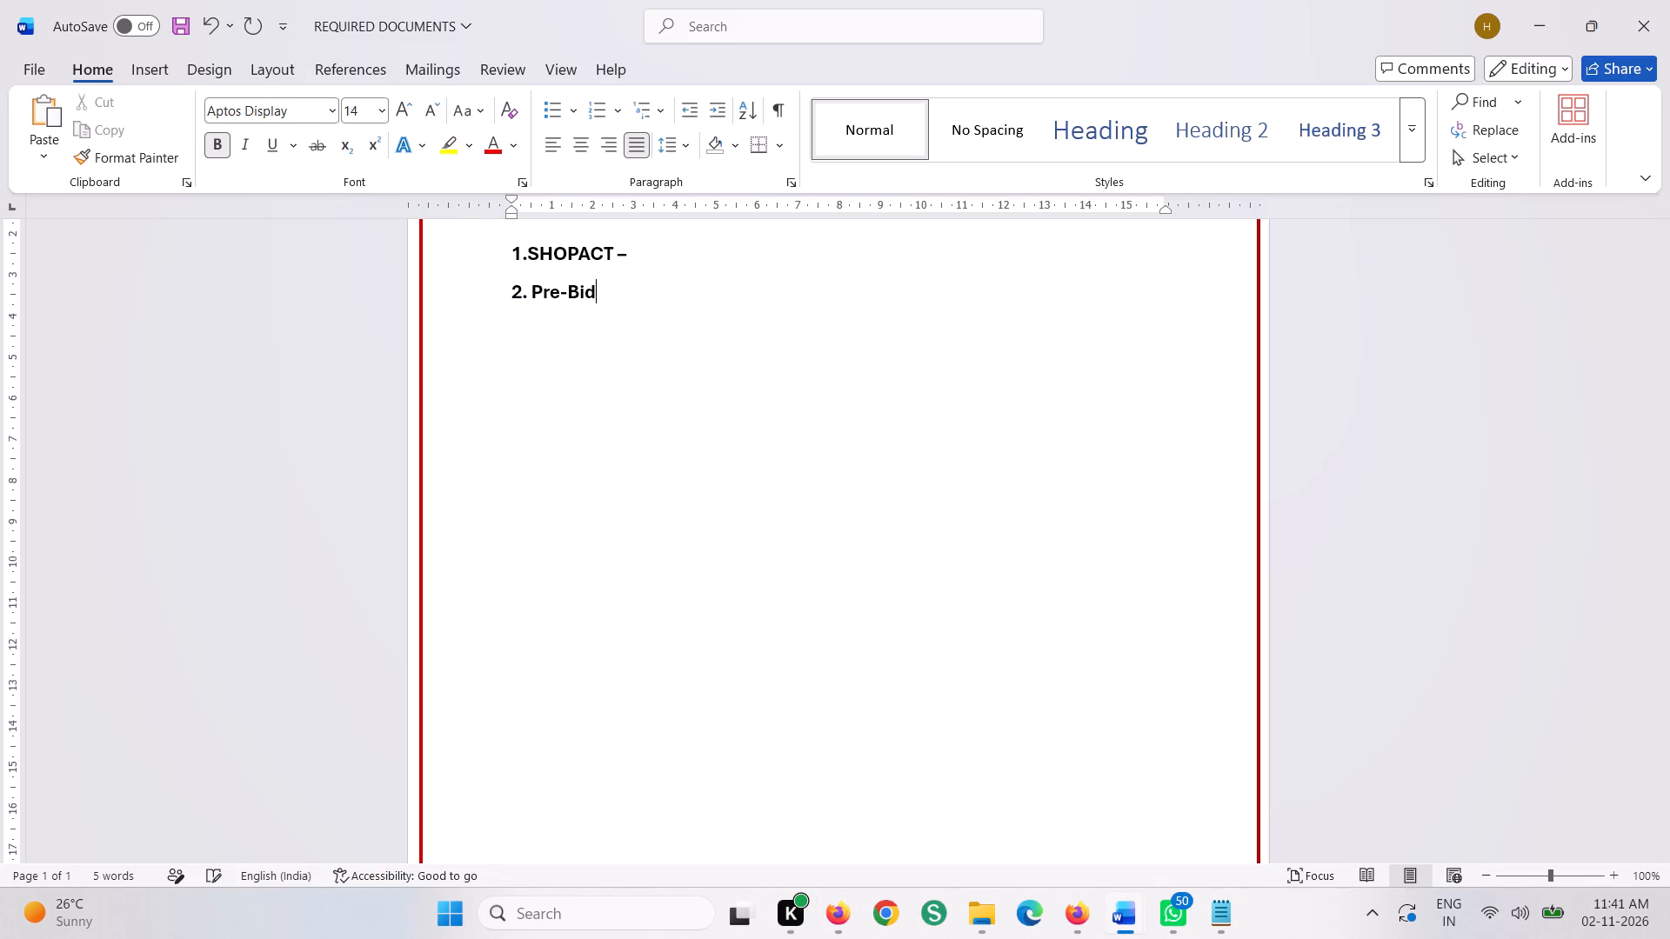
{"action": "key", "text": "minus"}
{"action": "key", "text": "ctrl+v"}
Copy the Pre-Bid Venue heading from the bid document and add it as a new line "Pre-Bid Venue-" under item 2.
{"action": "key", "text": "alt+Tab"}
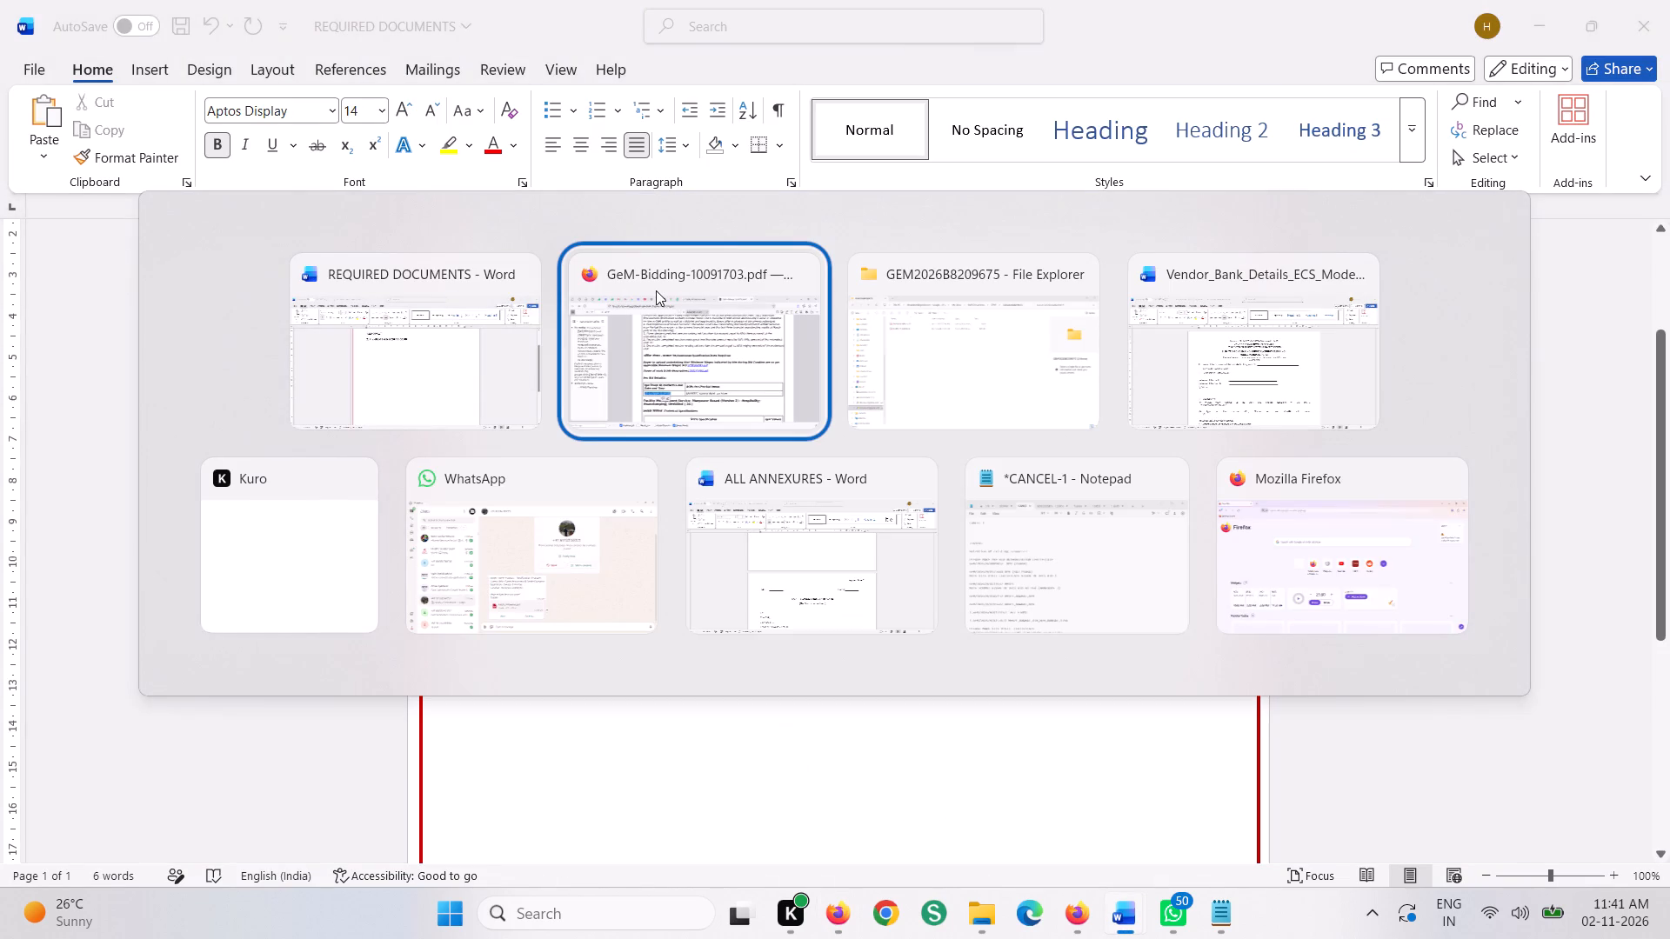
{"action": "left_click", "coordinate": [668, 329]}
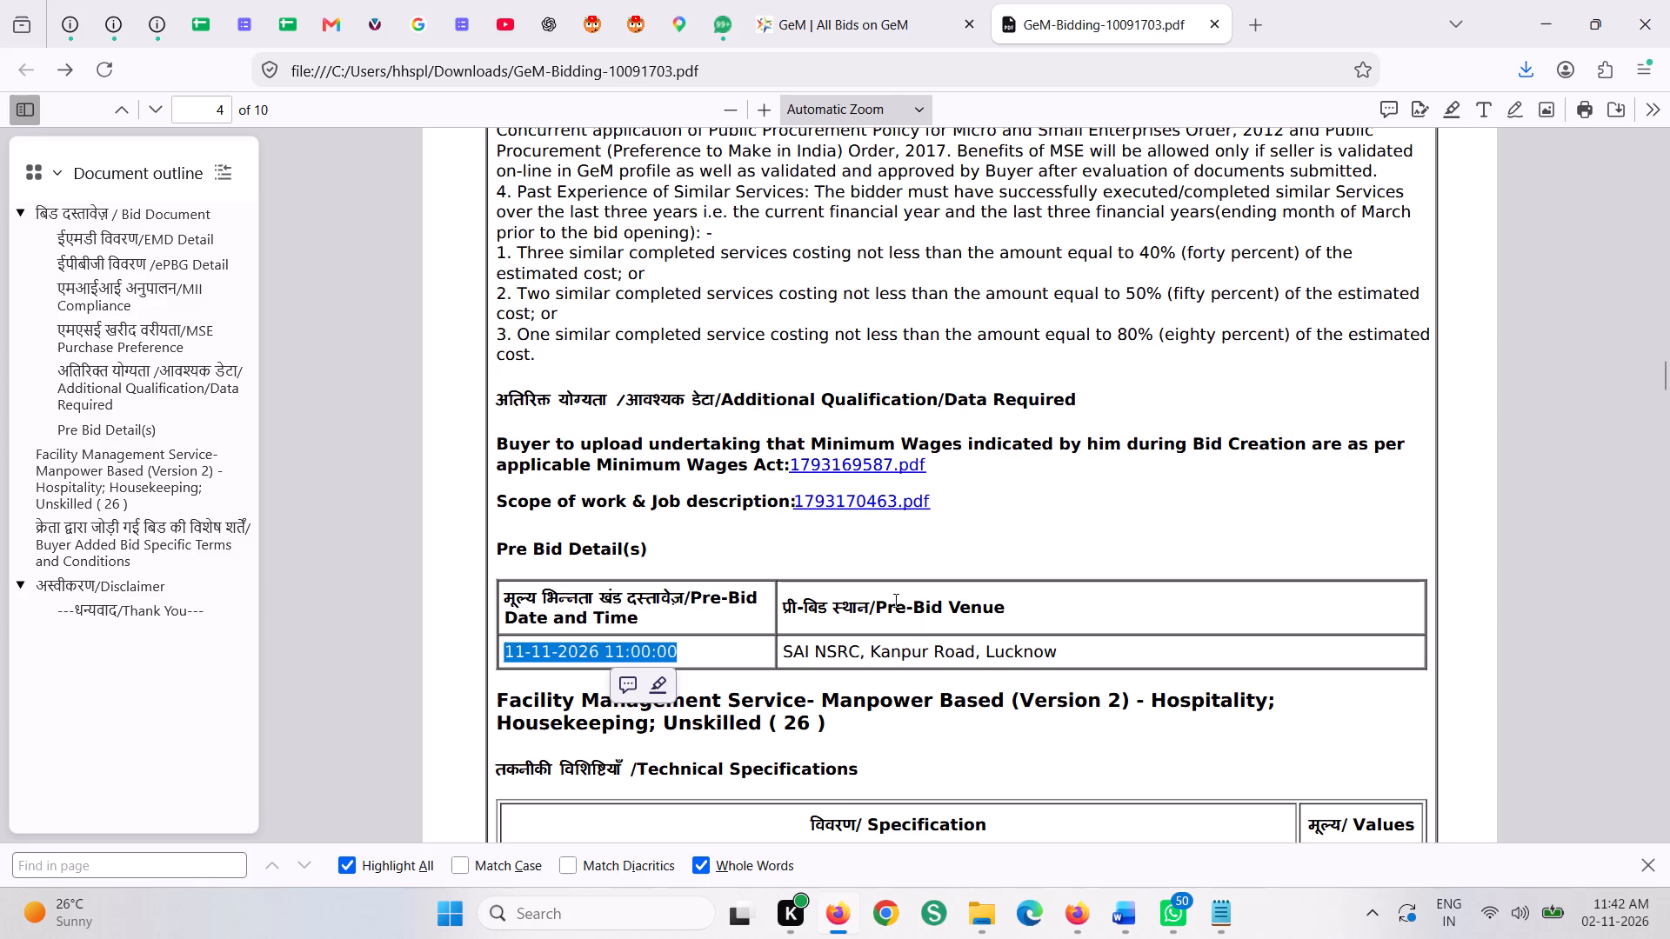
{"action": "left_click", "coordinate": [894, 605]}
{"action": "left_click_drag", "start_coordinate": [894, 605], "coordinate": [1064, 608]}
{"action": "key", "text": "ctrl+c"}
{"action": "key", "text": "ctrl+c"}
{"action": "key", "text": "alt+Tab"}
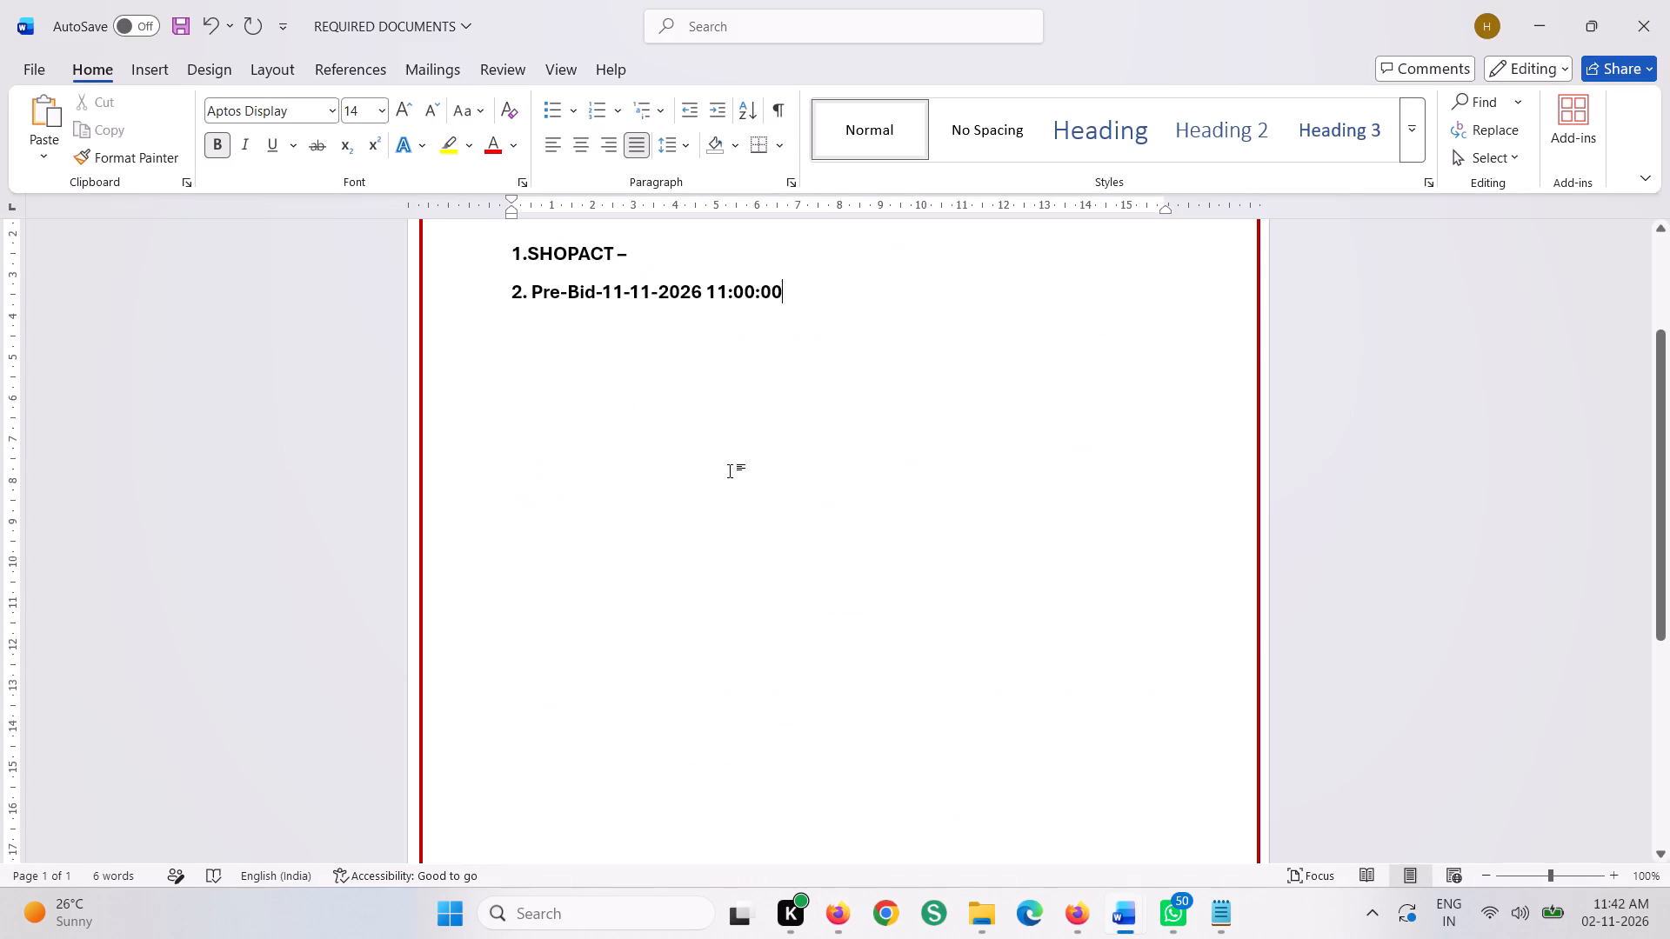
{"action": "key", "text": "Return"}
{"action": "key", "text": "ctrl+v"}
{"action": "key", "text": "minus"}
Complete the venue line with "SAI NSRC, Kanpur Road, Lucknow" copied from the Pre Bid Detail(s) table.
{"action": "key", "text": "alt+Tab"}
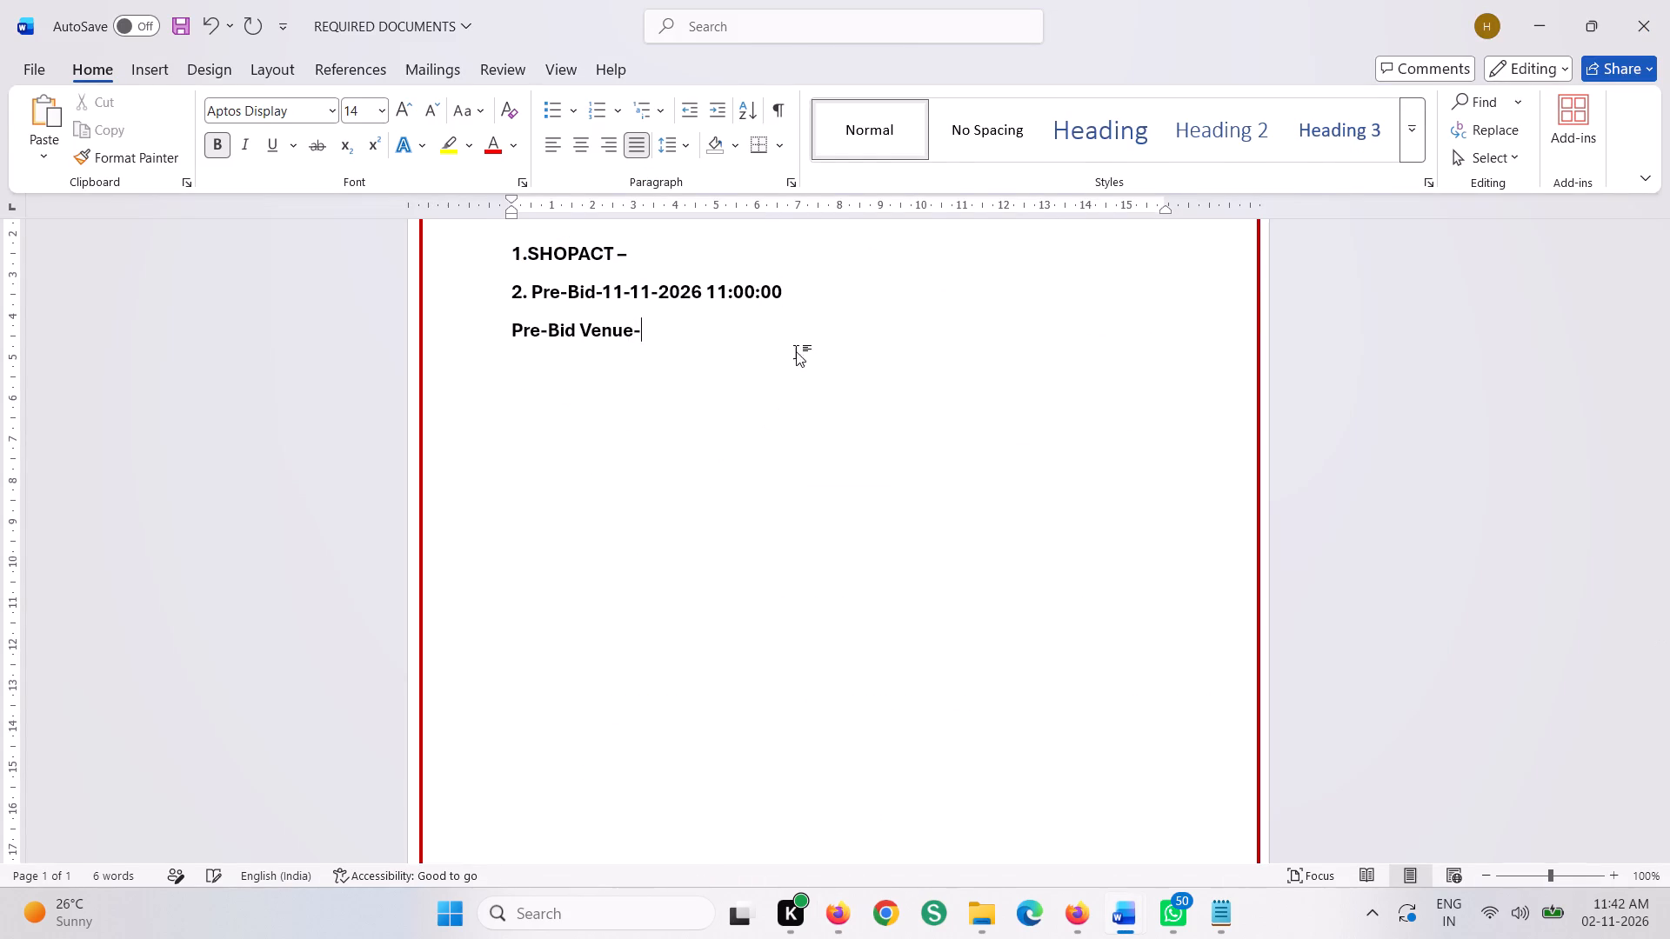
{"action": "double_click", "coordinate": [797, 638]}
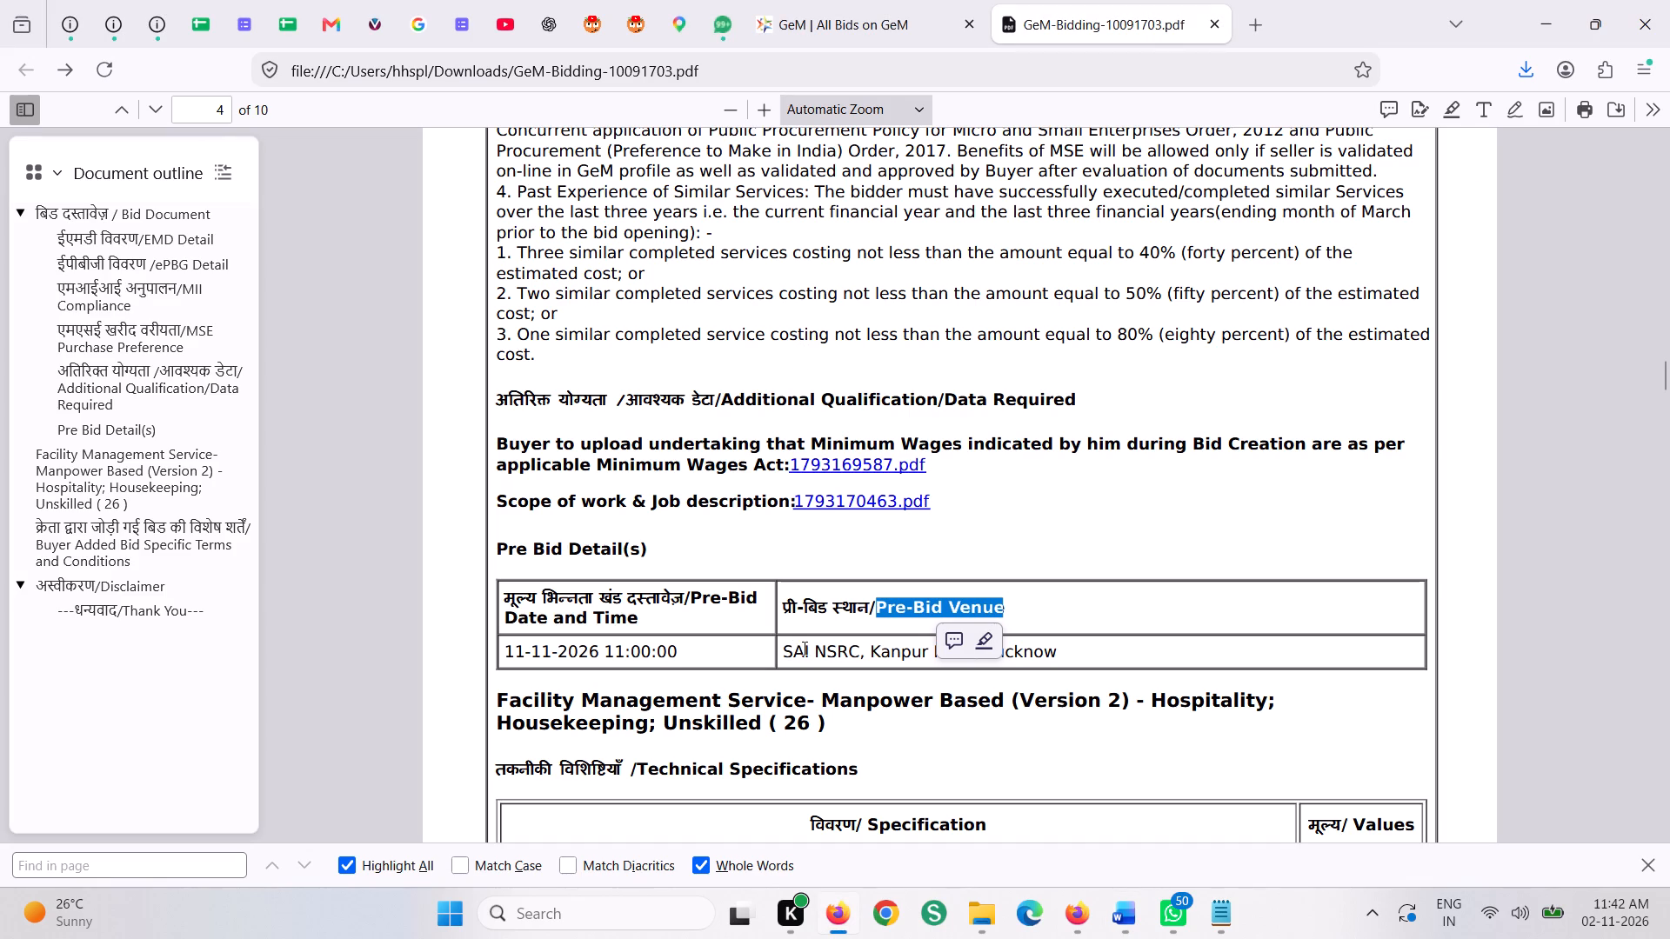
{"action": "triple_click", "coordinate": [806, 652]}
{"action": "key", "text": "ctrl+c"}
{"action": "key", "text": "ctrl+c"}
{"action": "key", "text": "alt+Tab"}
{"action": "key", "text": "ctrl+v"}
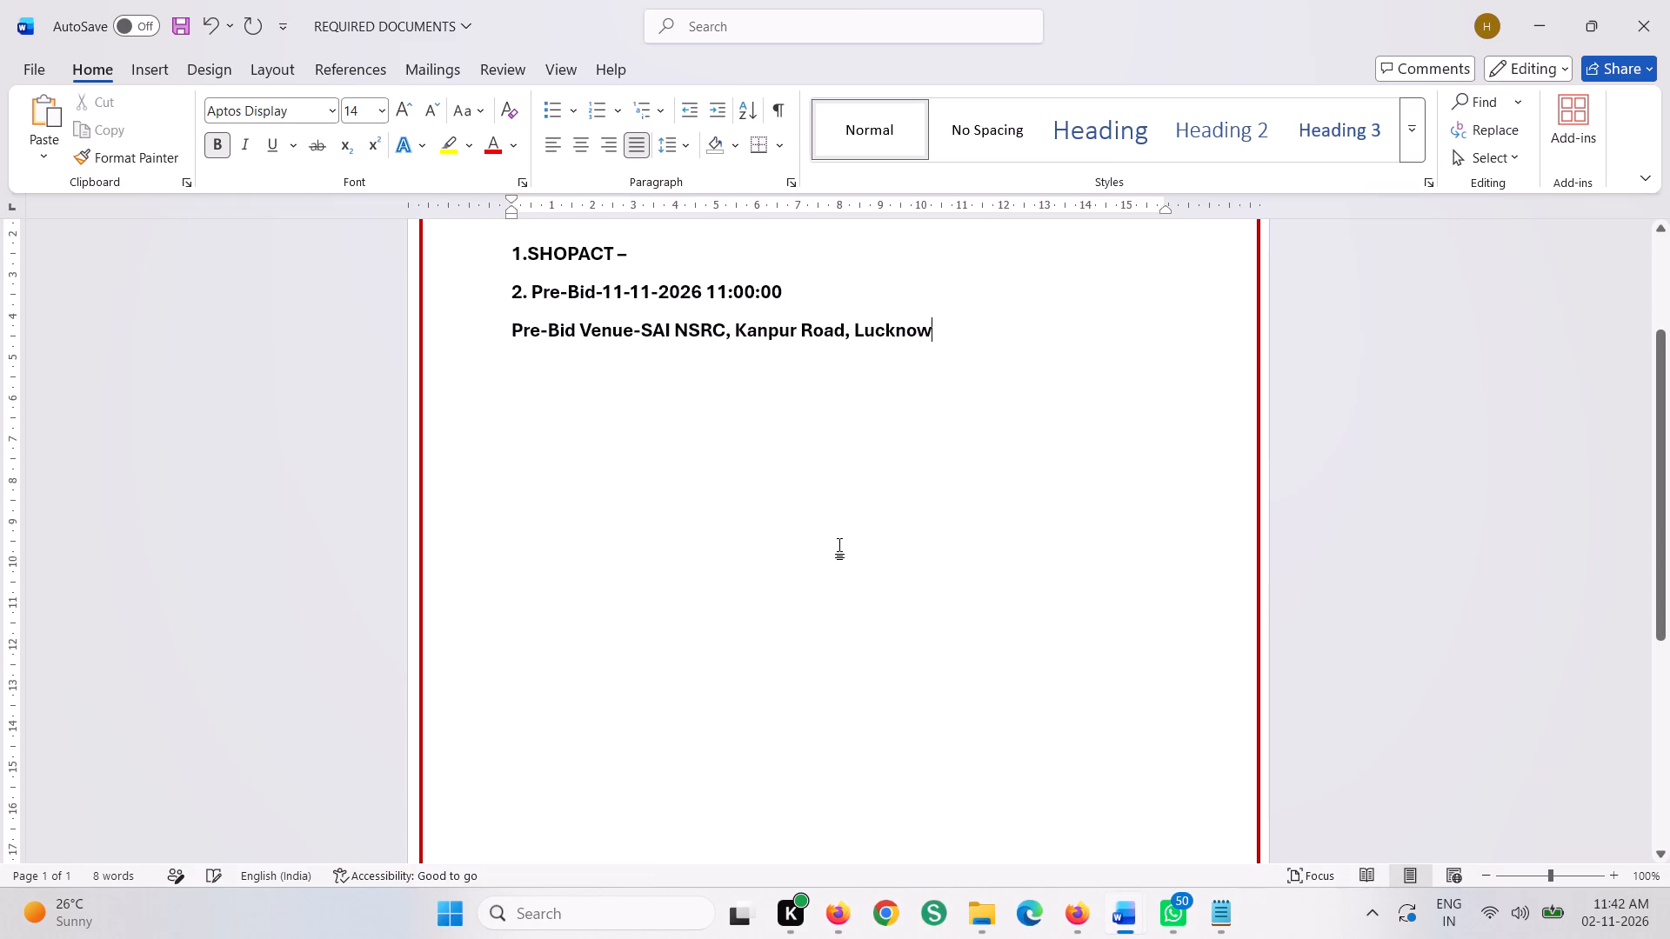
Complete item 1 after "SHOPACT –" with Lucknow, copied from the venue line, followed by ",UP".
{"action": "double_click", "coordinate": [903, 331]}
{"action": "key", "text": "ctrl+c"}
{"action": "key", "text": "ctrl+c"}
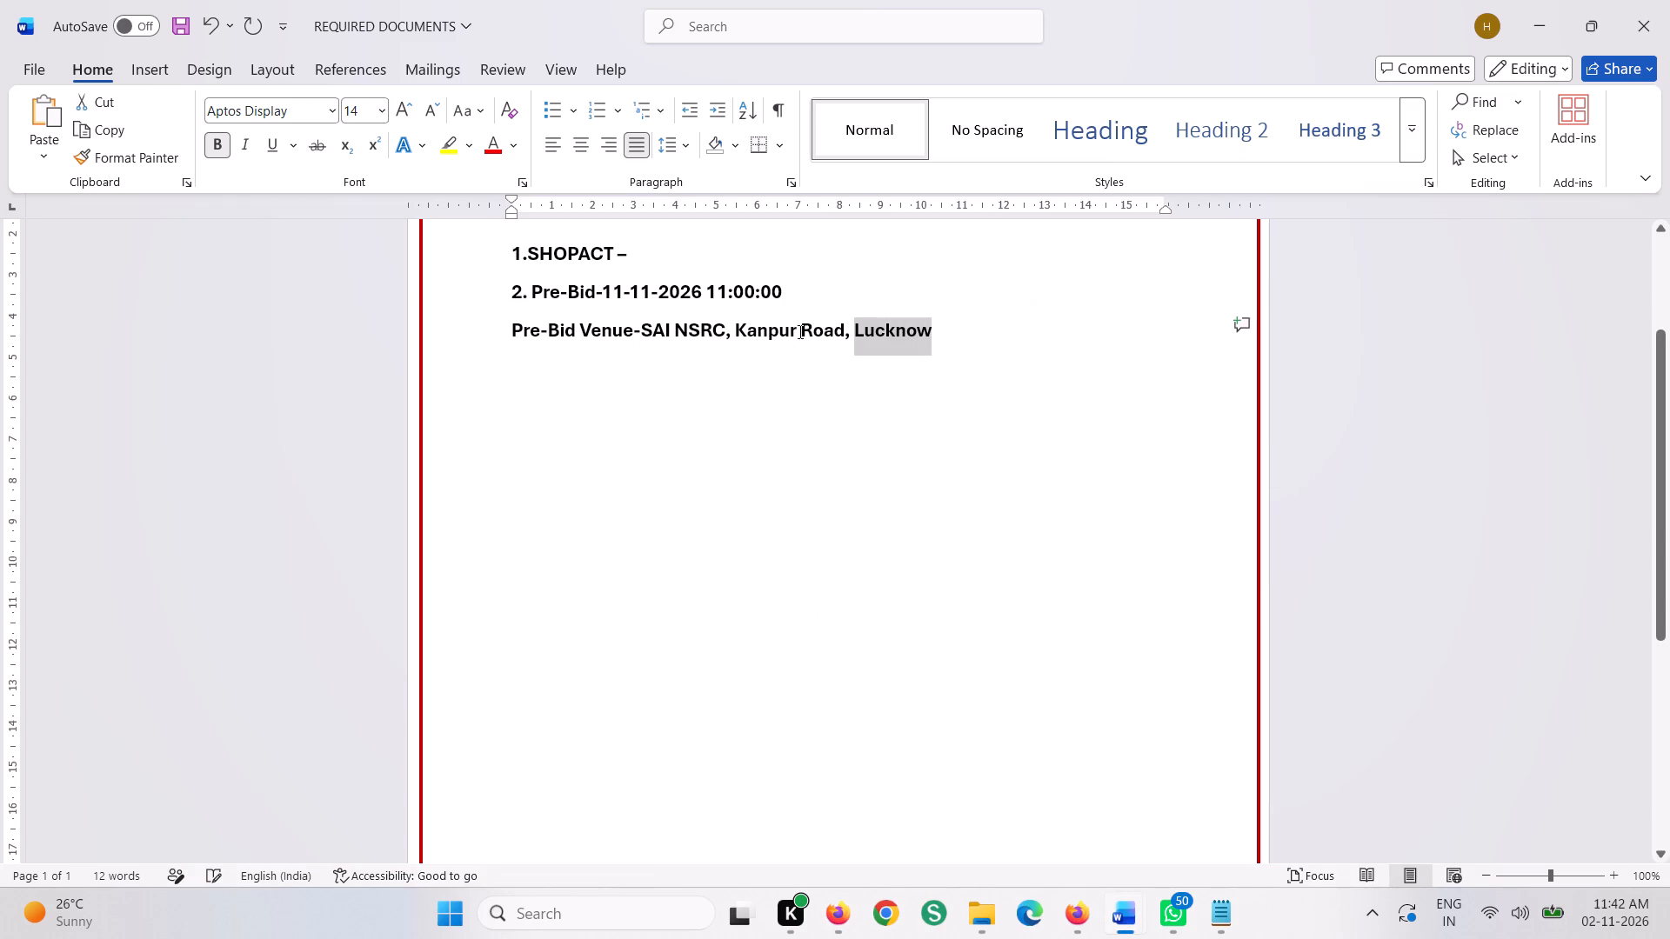
{"action": "left_click", "coordinate": [630, 250]}
{"action": "key", "text": "ctrl+v"}
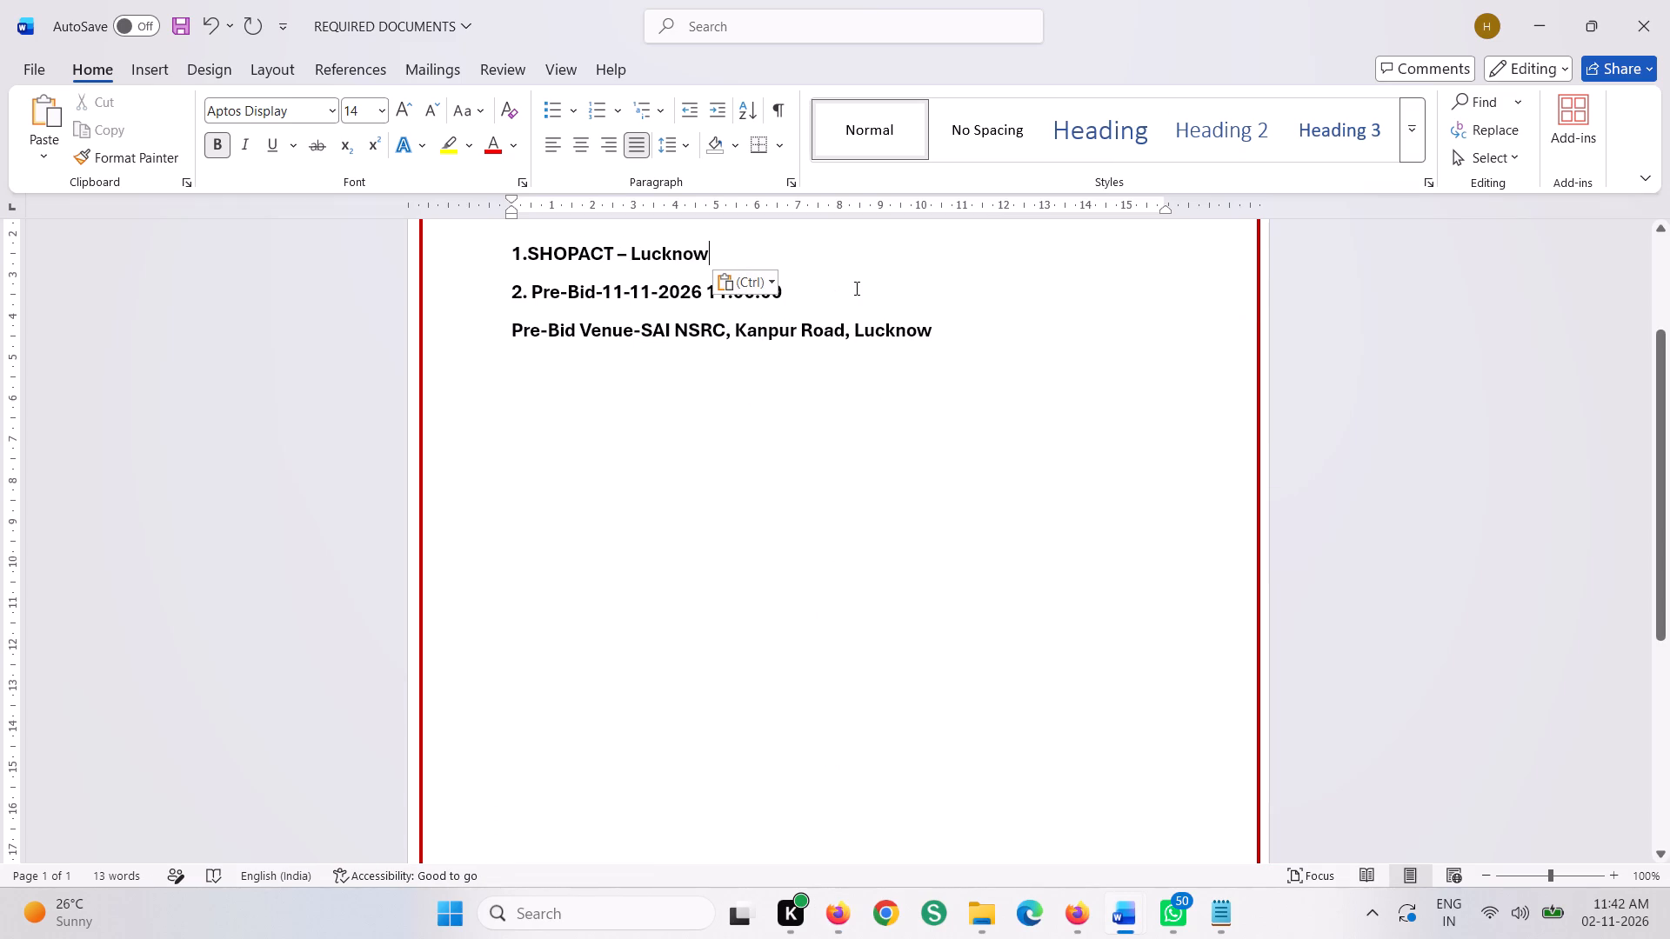
{"action": "type", "text": ",UP"}
Find the "Bidder financial standing" clause near the end of page 6 of the bid document and copy its heading.
{"action": "key", "text": "alt+Tab"}
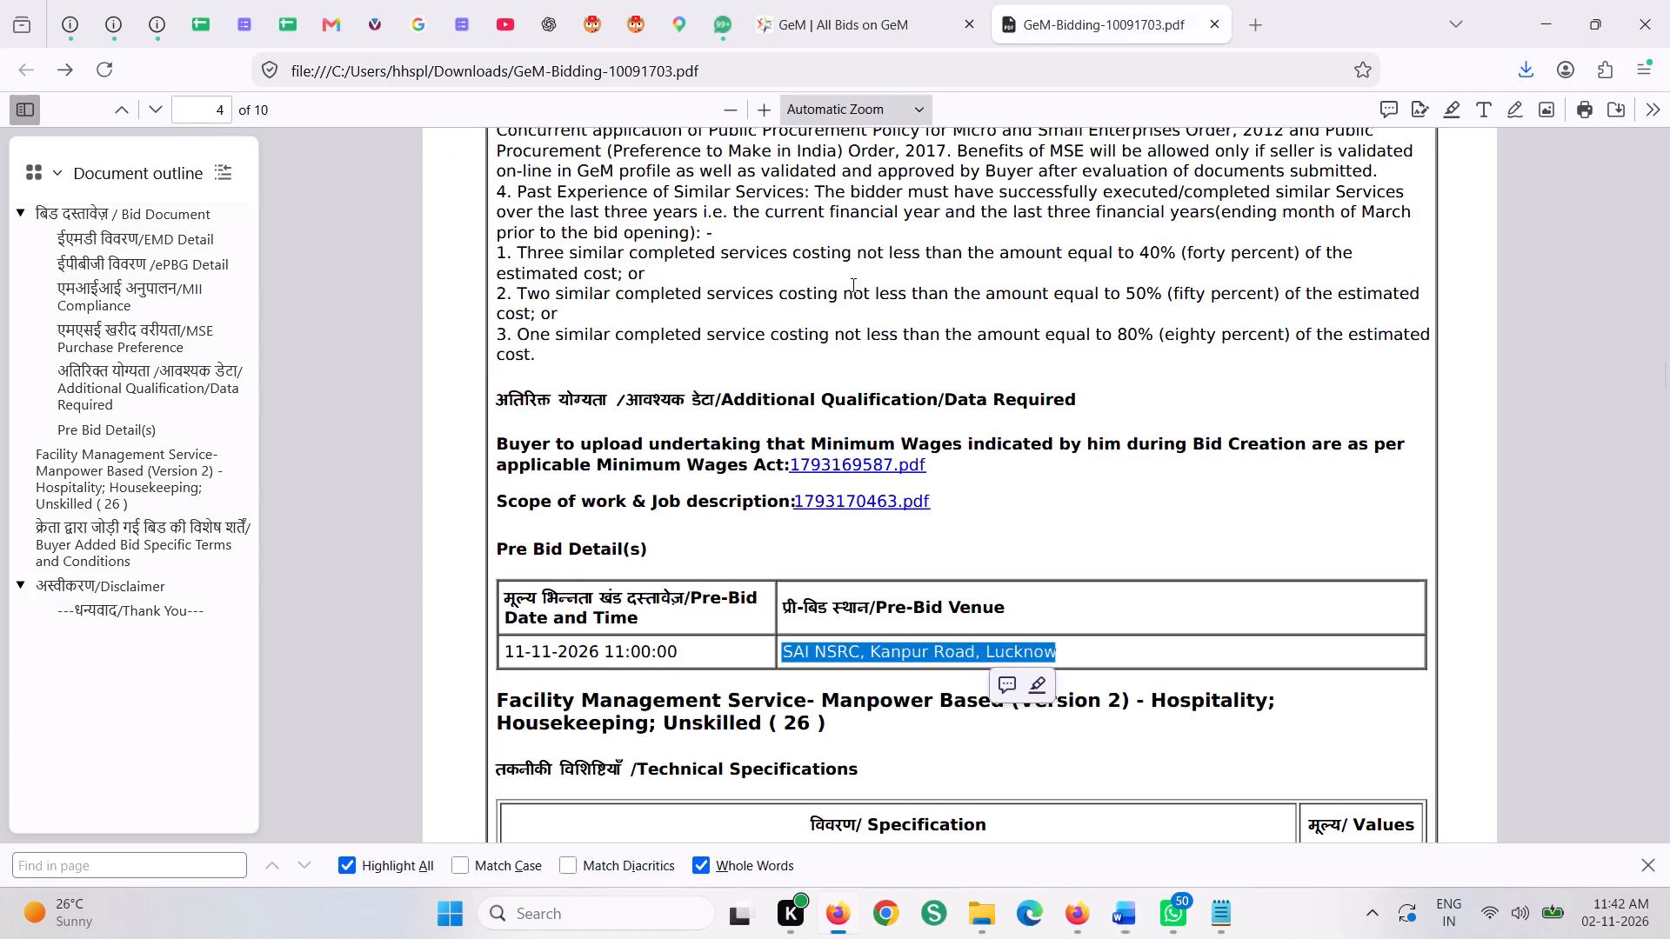
{"action": "scroll", "coordinate": [897, 206], "scroll_direction": "down", "scroll_amount": 4}
{"action": "scroll", "coordinate": [882, 310], "scroll_direction": "up", "scroll_amount": 1}
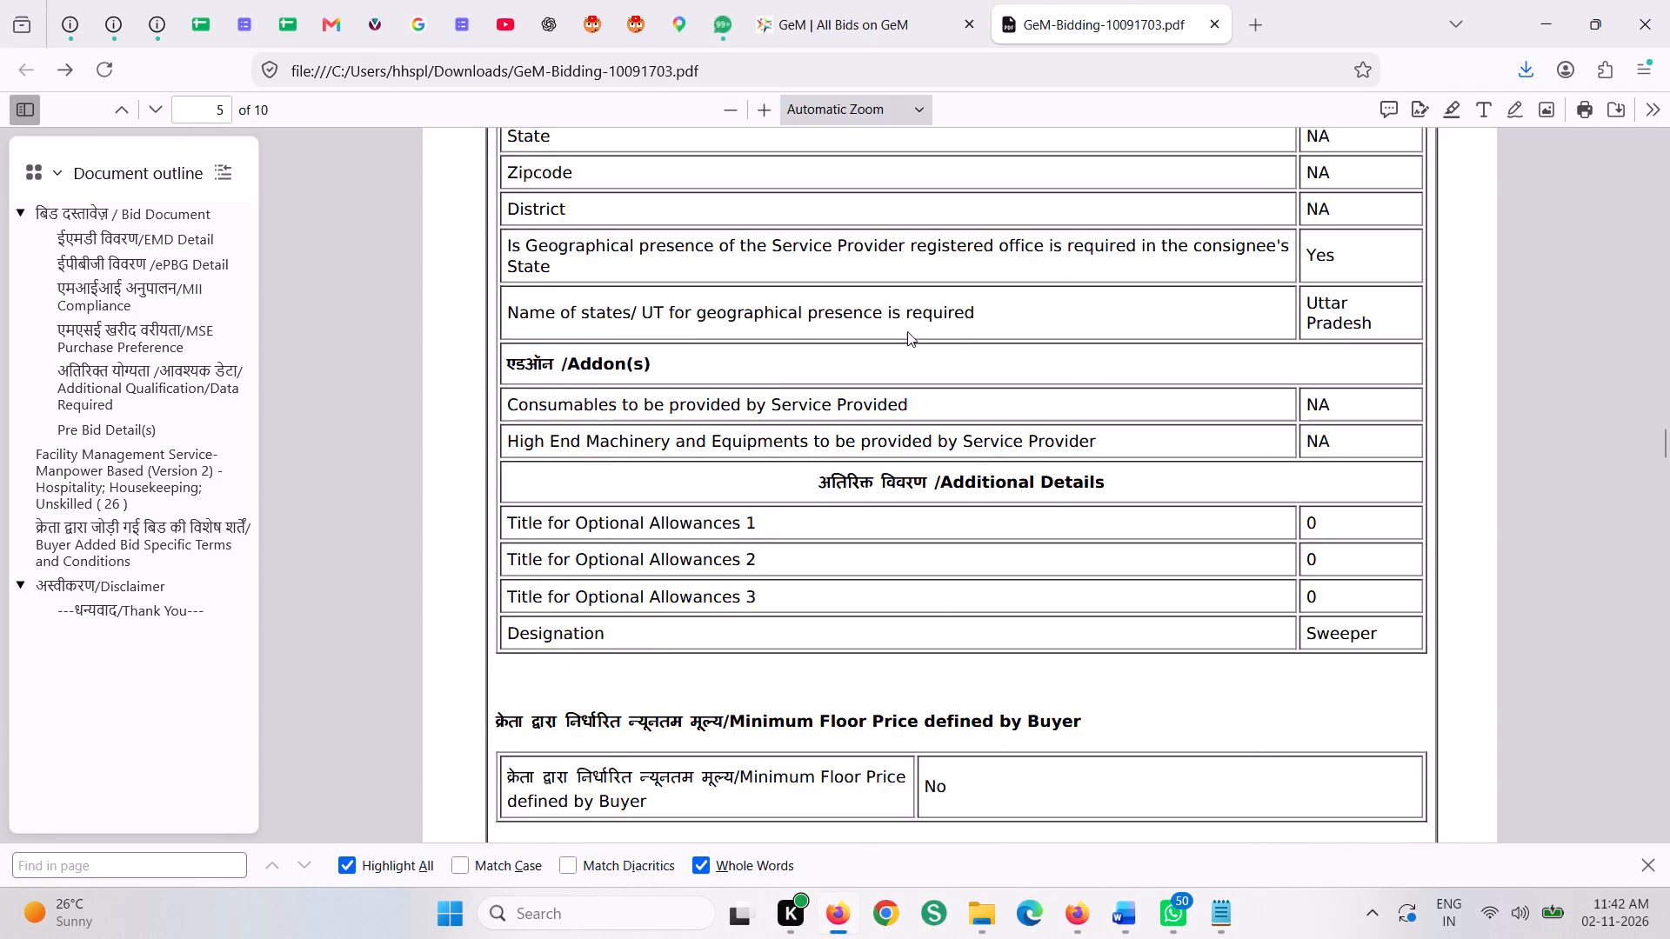
{"action": "scroll", "coordinate": [908, 333], "scroll_direction": "down", "scroll_amount": 5}
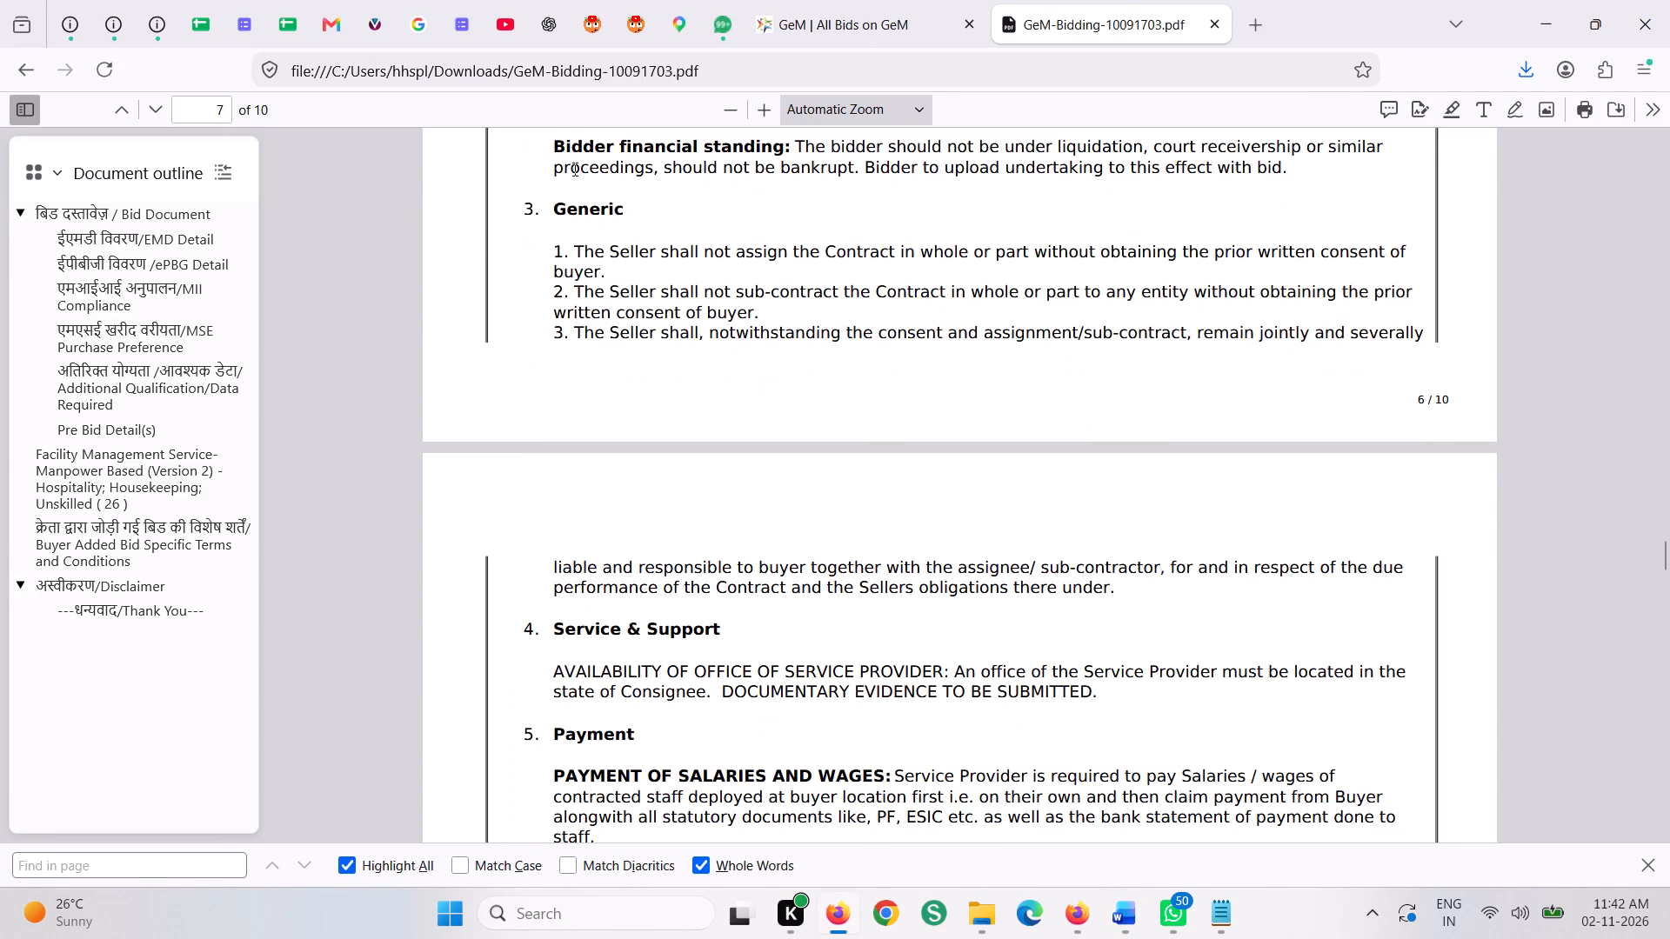
{"action": "left_click", "coordinate": [553, 147]}
{"action": "left_click_drag", "start_coordinate": [553, 147], "coordinate": [731, 145]}
{"action": "key", "text": "ctrl+c"}
{"action": "key", "text": "ctrl+c"}
{"action": "key", "text": "ctrl+c"}
{"action": "key", "text": "ctrl+c"}
Add item 3, "Bidder financial standing", on a new line below the venue in the requirements list.
{"action": "key", "text": "alt+Tab"}
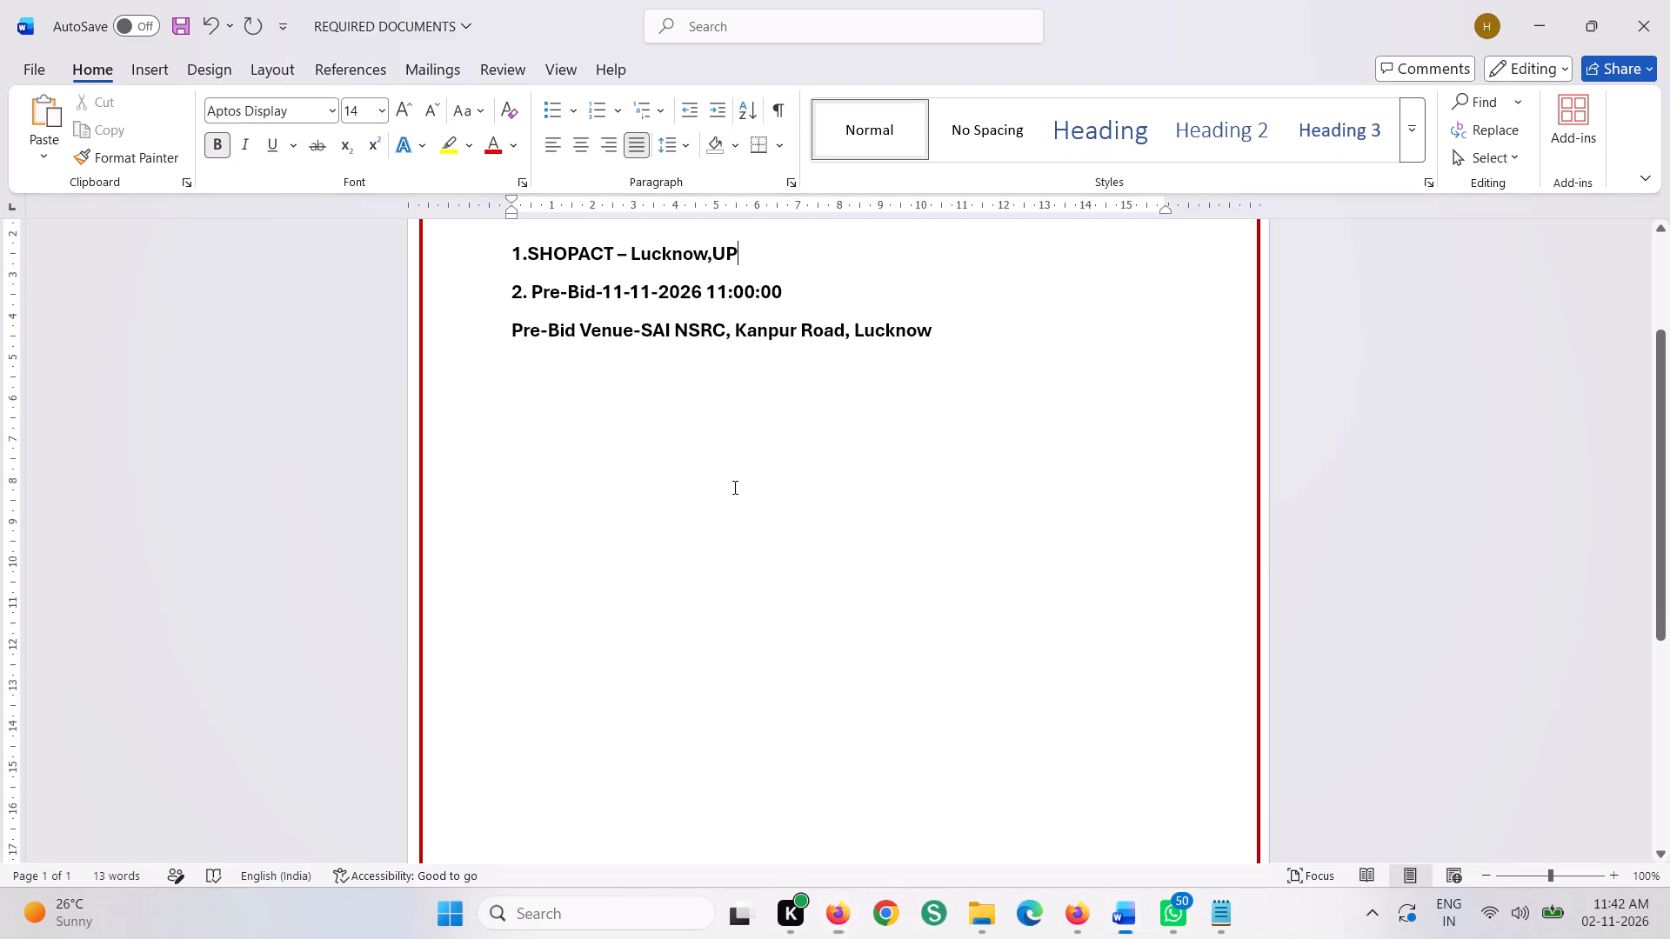
{"action": "left_click", "coordinate": [1025, 334]}
{"action": "key", "text": "Return"}
{"action": "key", "text": "6"}
{"action": "key", "text": "BackSpace"}
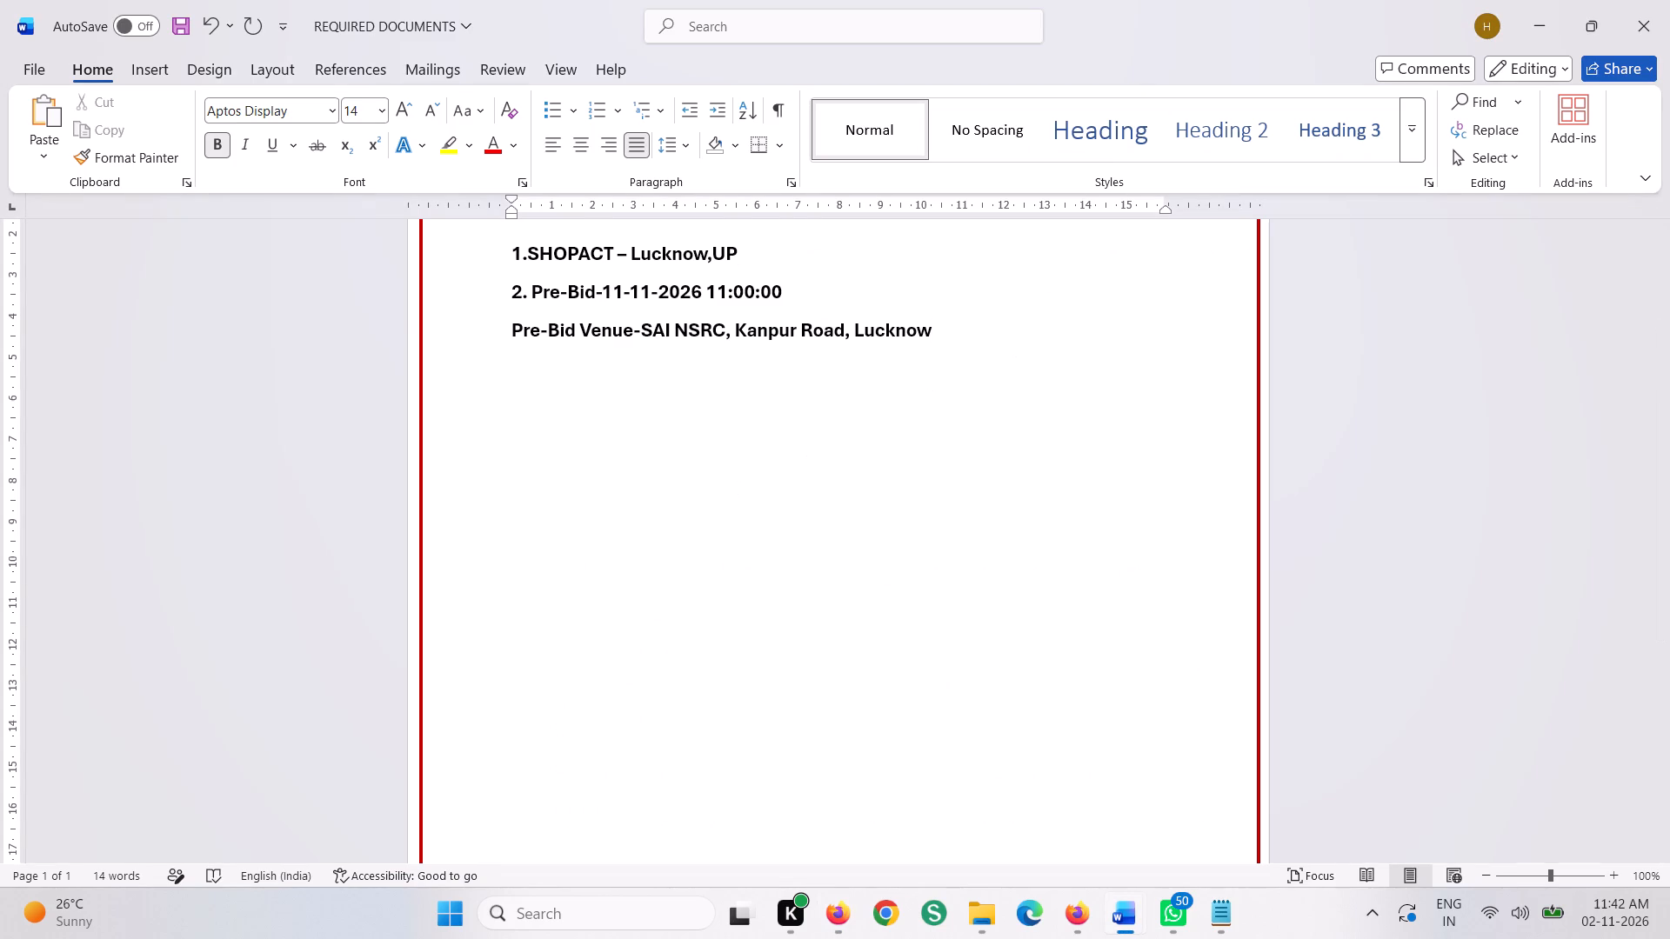
{"action": "type", "text": "3."}
{"action": "key", "text": "ctrl+v"}
Start item 4 with the word Turnover, copied from the Minimum Average Annual Turnover row on page 1 of the bid document.
{"action": "key", "text": "Return"}
{"action": "type", "text": "4."}
{"action": "key", "text": "alt+Tab"}
{"action": "scroll", "coordinate": [1025, 333], "scroll_direction": "up", "scroll_amount": 6}
{"action": "scroll", "coordinate": [876, 276], "scroll_direction": "up", "scroll_amount": 10}
{"action": "scroll", "coordinate": [714, 297], "scroll_direction": "up", "scroll_amount": 1}
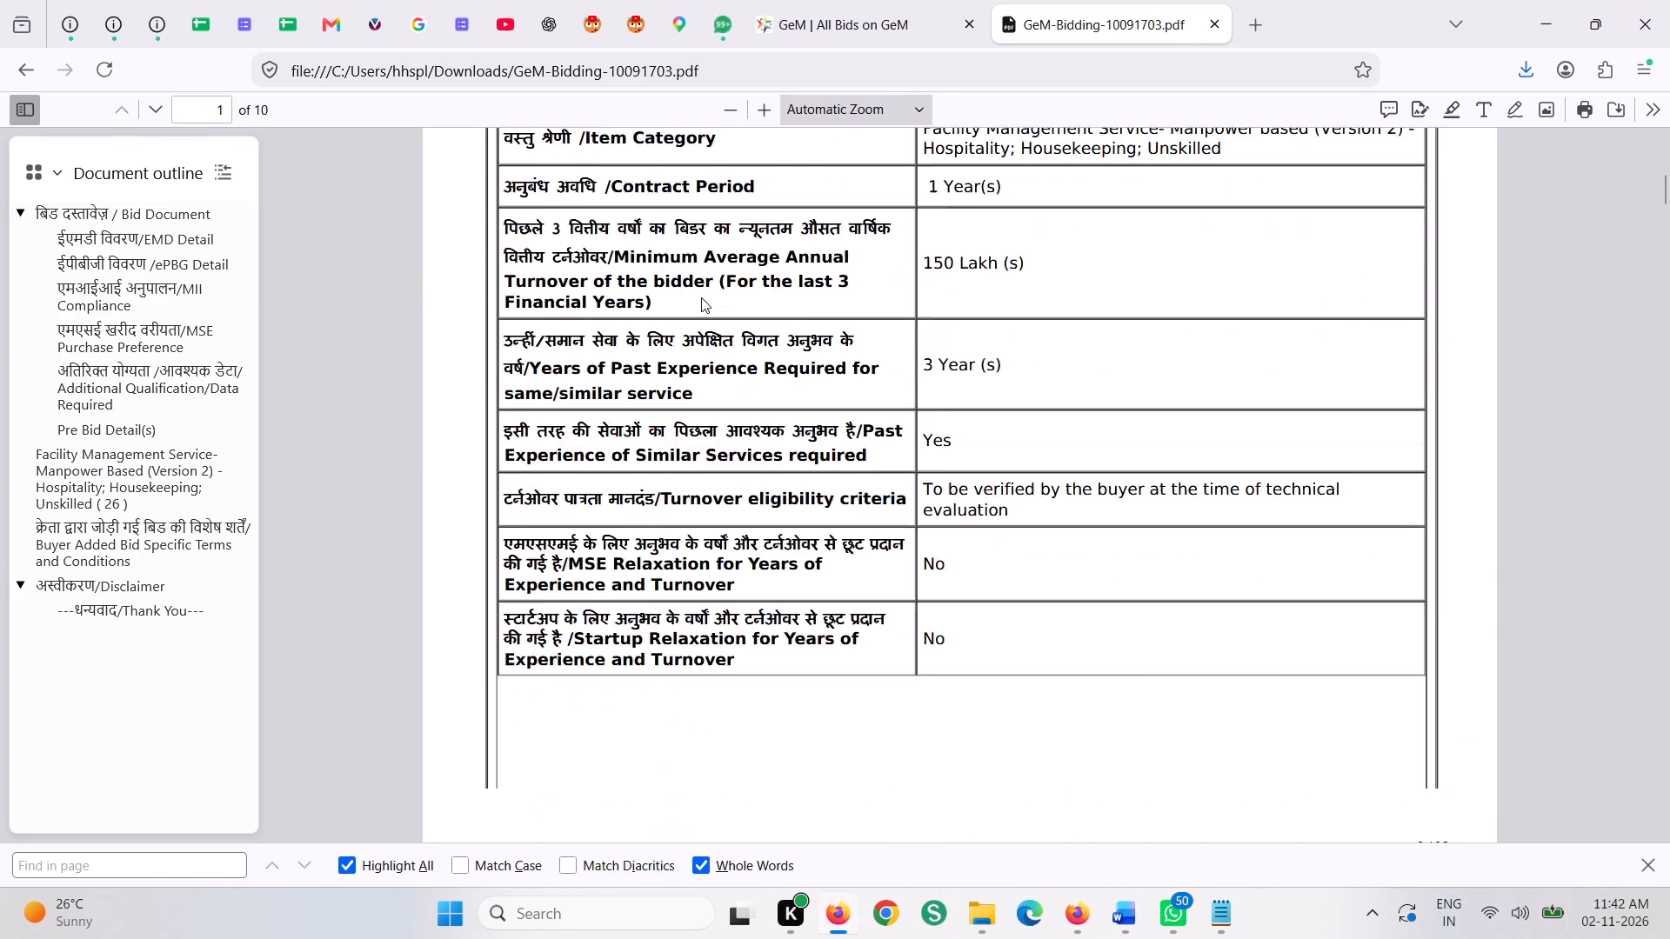
{"action": "double_click", "coordinate": [551, 628]}
{"action": "key", "text": "ctrl+c"}
{"action": "key", "text": "ctrl+c"}
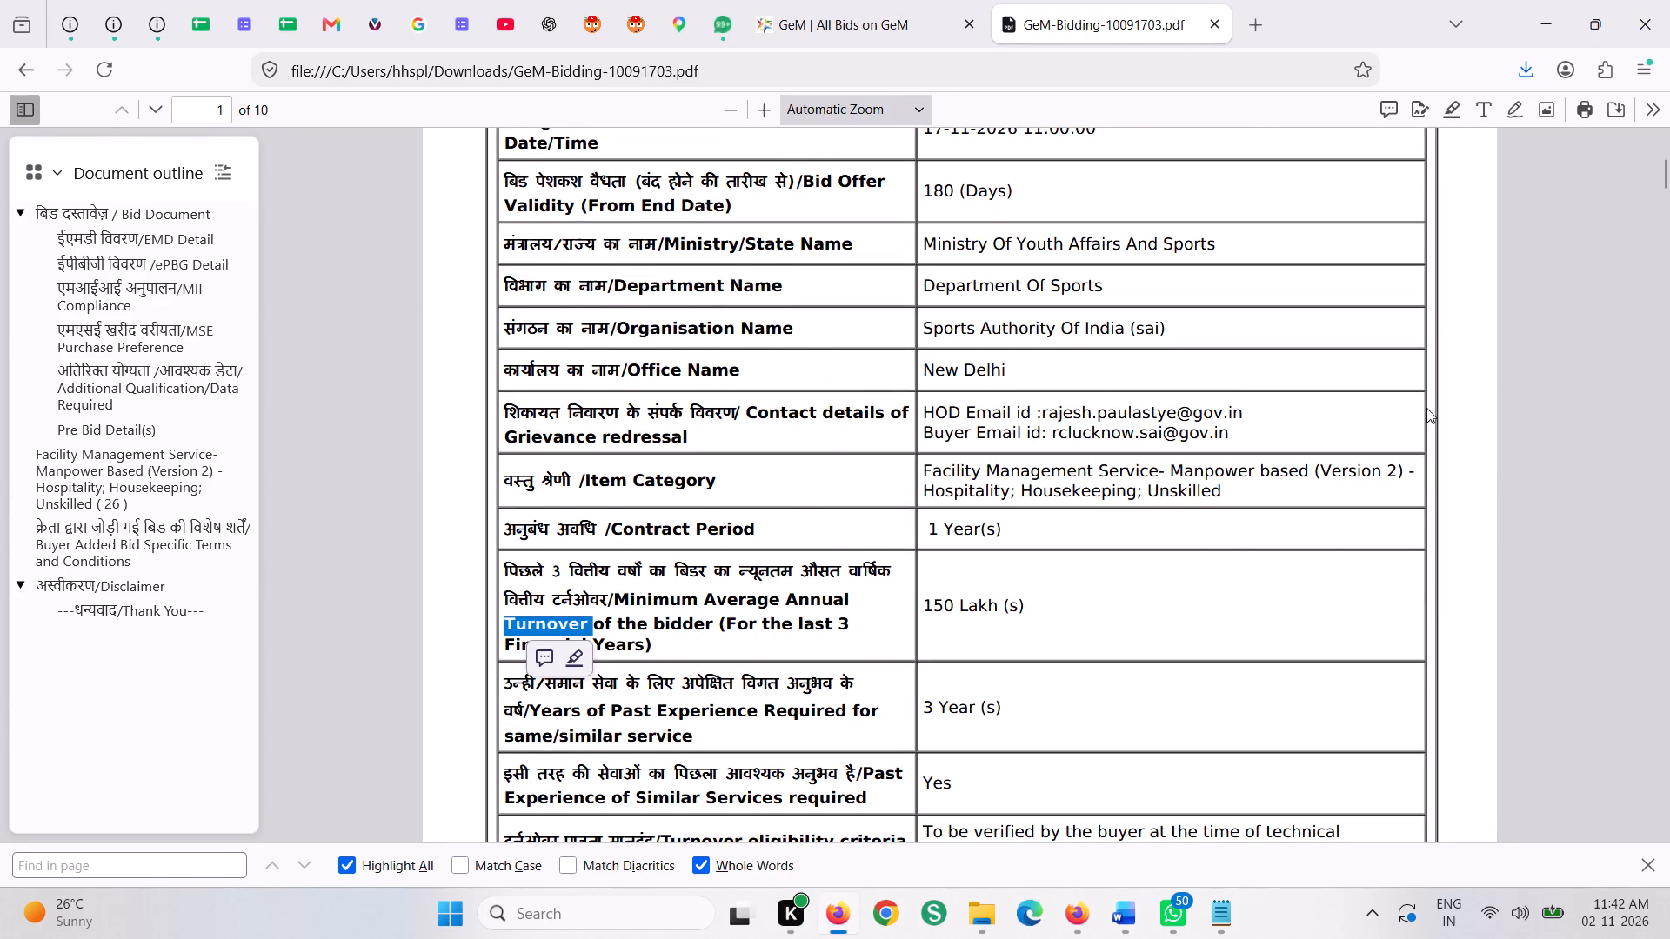
{"action": "key", "text": "alt+Tab"}
{"action": "key", "text": "ctrl+v"}
Append "-150 LAKH FOR 3 YEARS" to the Turnover item.
{"action": "type", "text": "-150"}
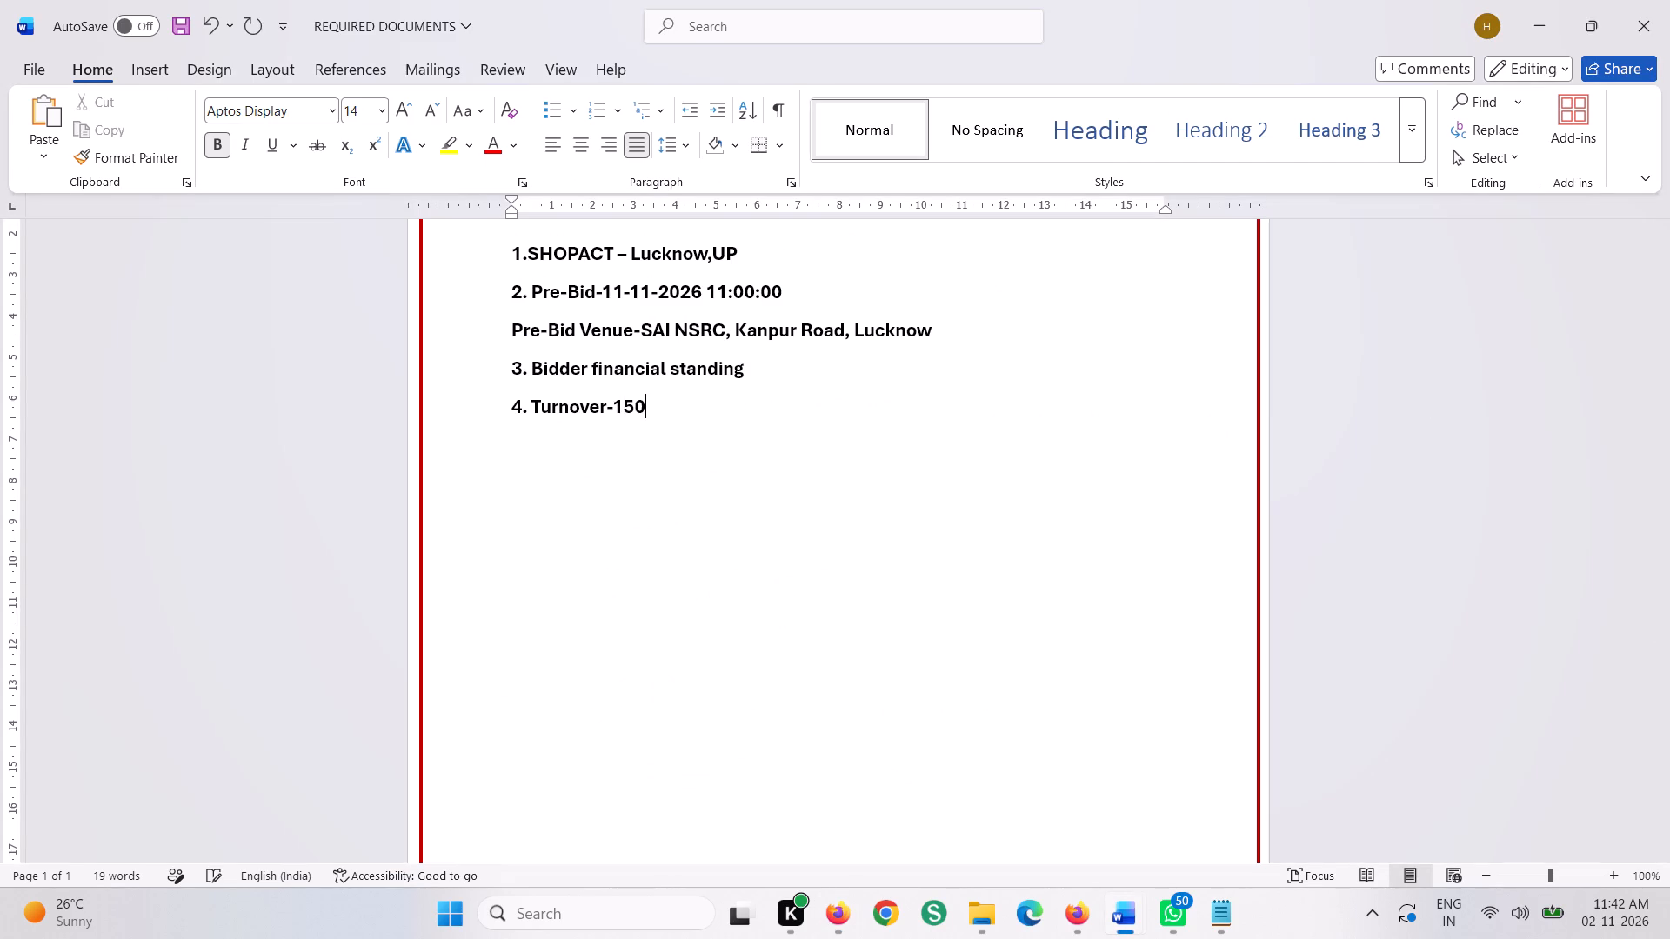
{"action": "key", "text": "space"}
{"action": "type", "text": "LAKJ"}
{"action": "key", "text": "BackSpace"}
{"action": "type", "text": "H FOR 3 YEARS"}
{"action": "key", "text": "space"}
Add item 5, "MSE Relaxation for Years of Experience and Turnover", copied from the bid document and joined onto one line.
{"action": "key", "text": "Return"}
{"action": "type", "text": "5."}
{"action": "key", "text": "alt+Tab"}
{"action": "scroll", "coordinate": [1428, 414], "scroll_direction": "down", "scroll_amount": 1}
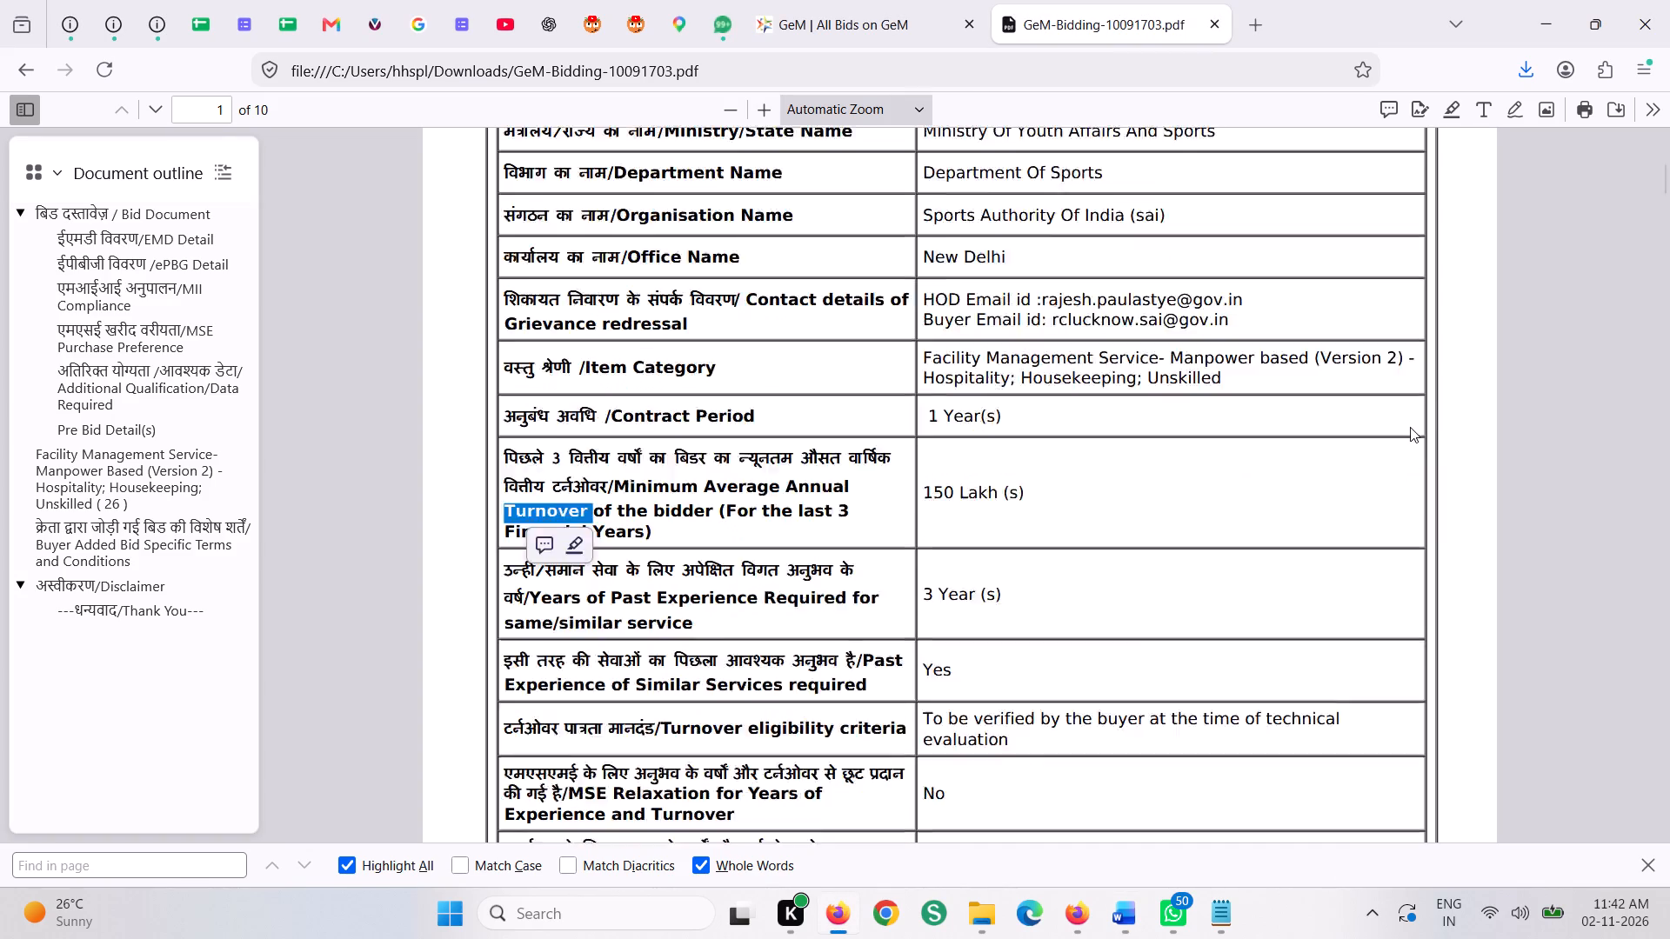
{"action": "left_click", "coordinate": [573, 410]}
{"action": "left_click_drag", "start_coordinate": [573, 410], "coordinate": [704, 423]}
{"action": "key", "text": "ctrl+c"}
{"action": "key", "text": "ctrl+c"}
{"action": "key", "text": "alt+Tab"}
{"action": "key", "text": "ctrl+v"}
{"action": "left_click", "coordinate": [505, 469]}
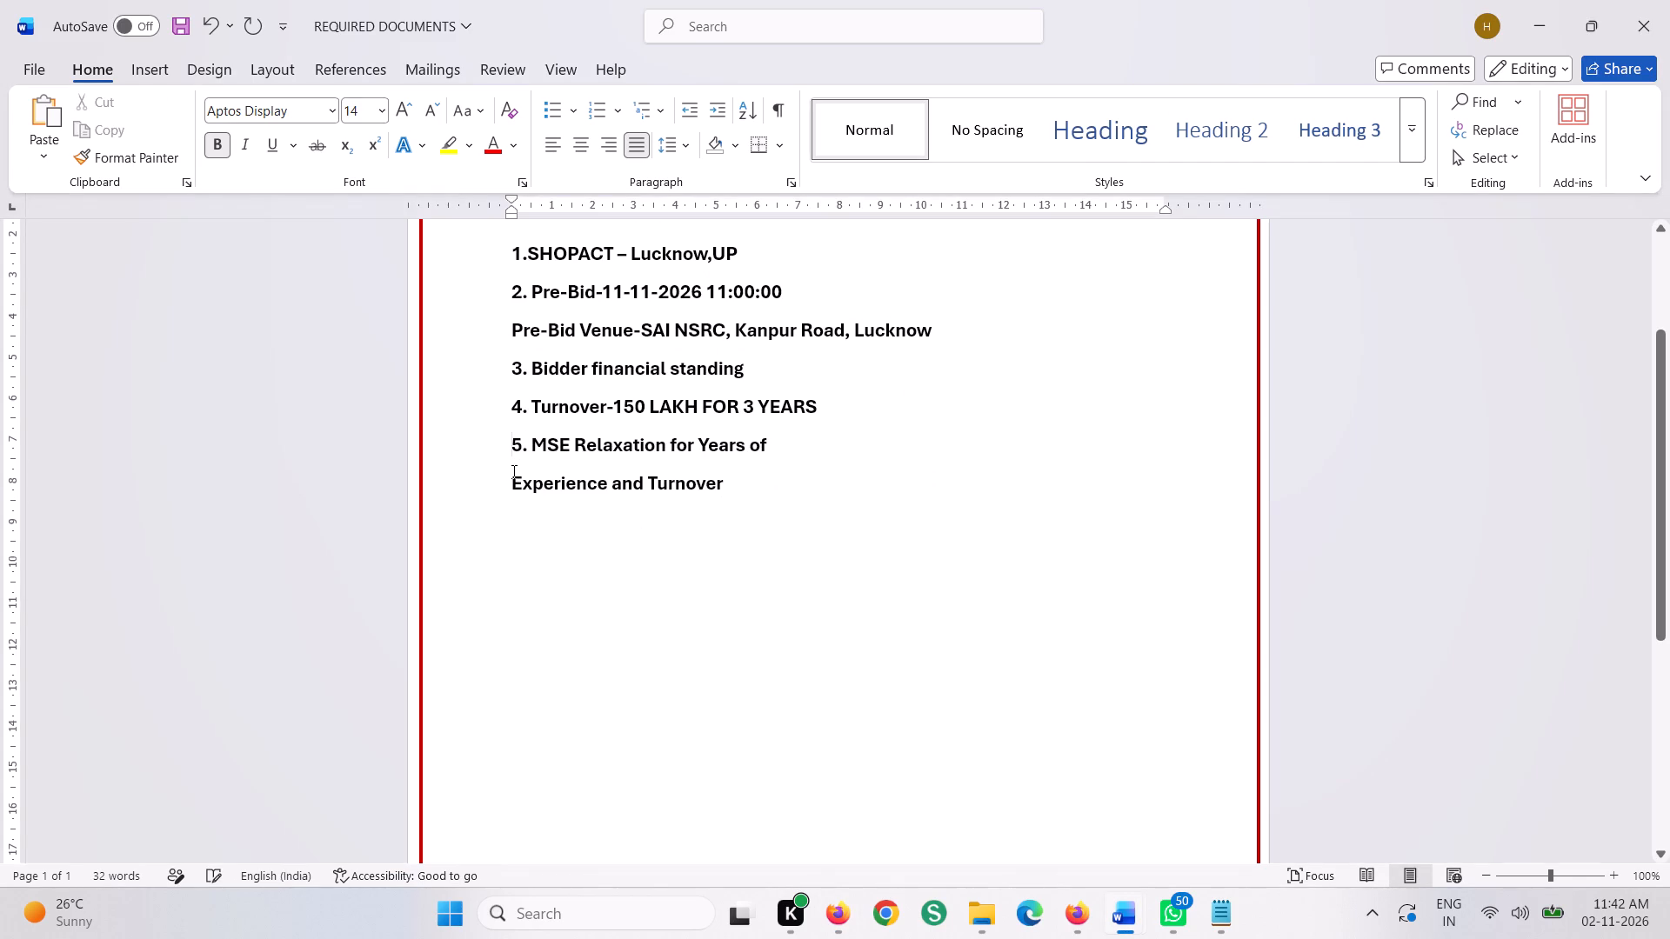
{"action": "left_click", "coordinate": [504, 470]}
{"action": "key", "text": "BackSpace"}
{"action": "key", "text": "space"}
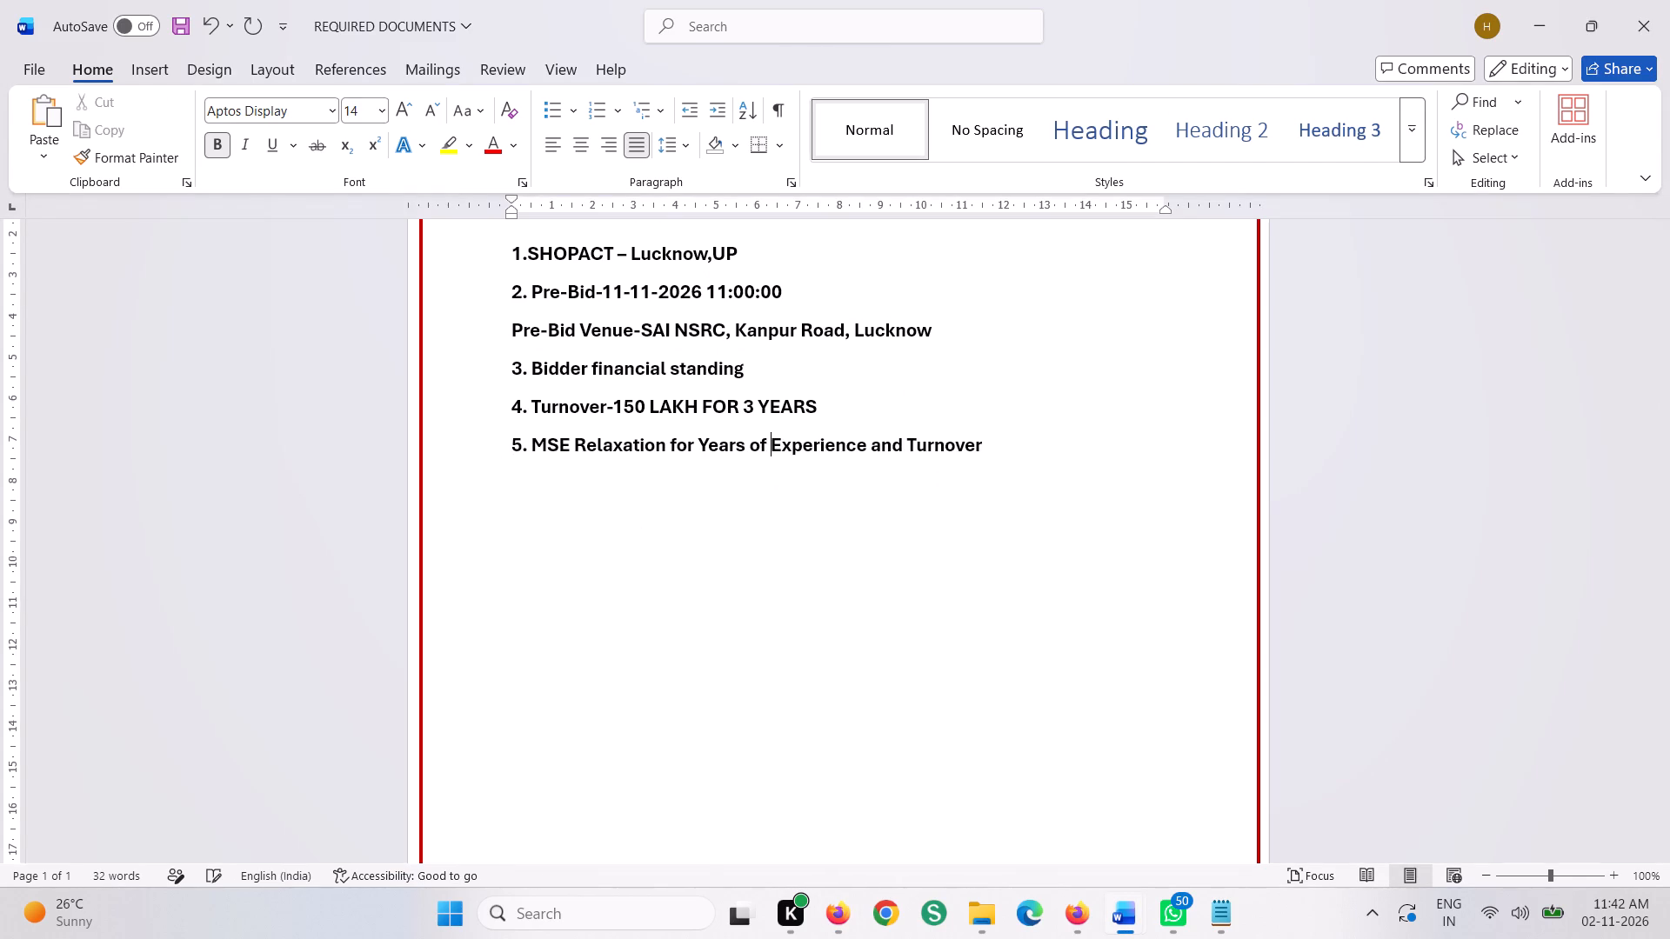
Insert "& Startup" after MSE in item 5, copying Startup from the Startup Relaxation row of the bid document.
{"action": "key", "text": "alt+Tab"}
{"action": "double_click", "coordinate": [609, 489]}
{"action": "key", "text": "ctrl+c"}
{"action": "key", "text": "ctrl+c"}
{"action": "key", "text": "alt+Tab"}
{"action": "left_click", "coordinate": [571, 443]}
{"action": "type", "text": "&"}
{"action": "key", "text": "space"}
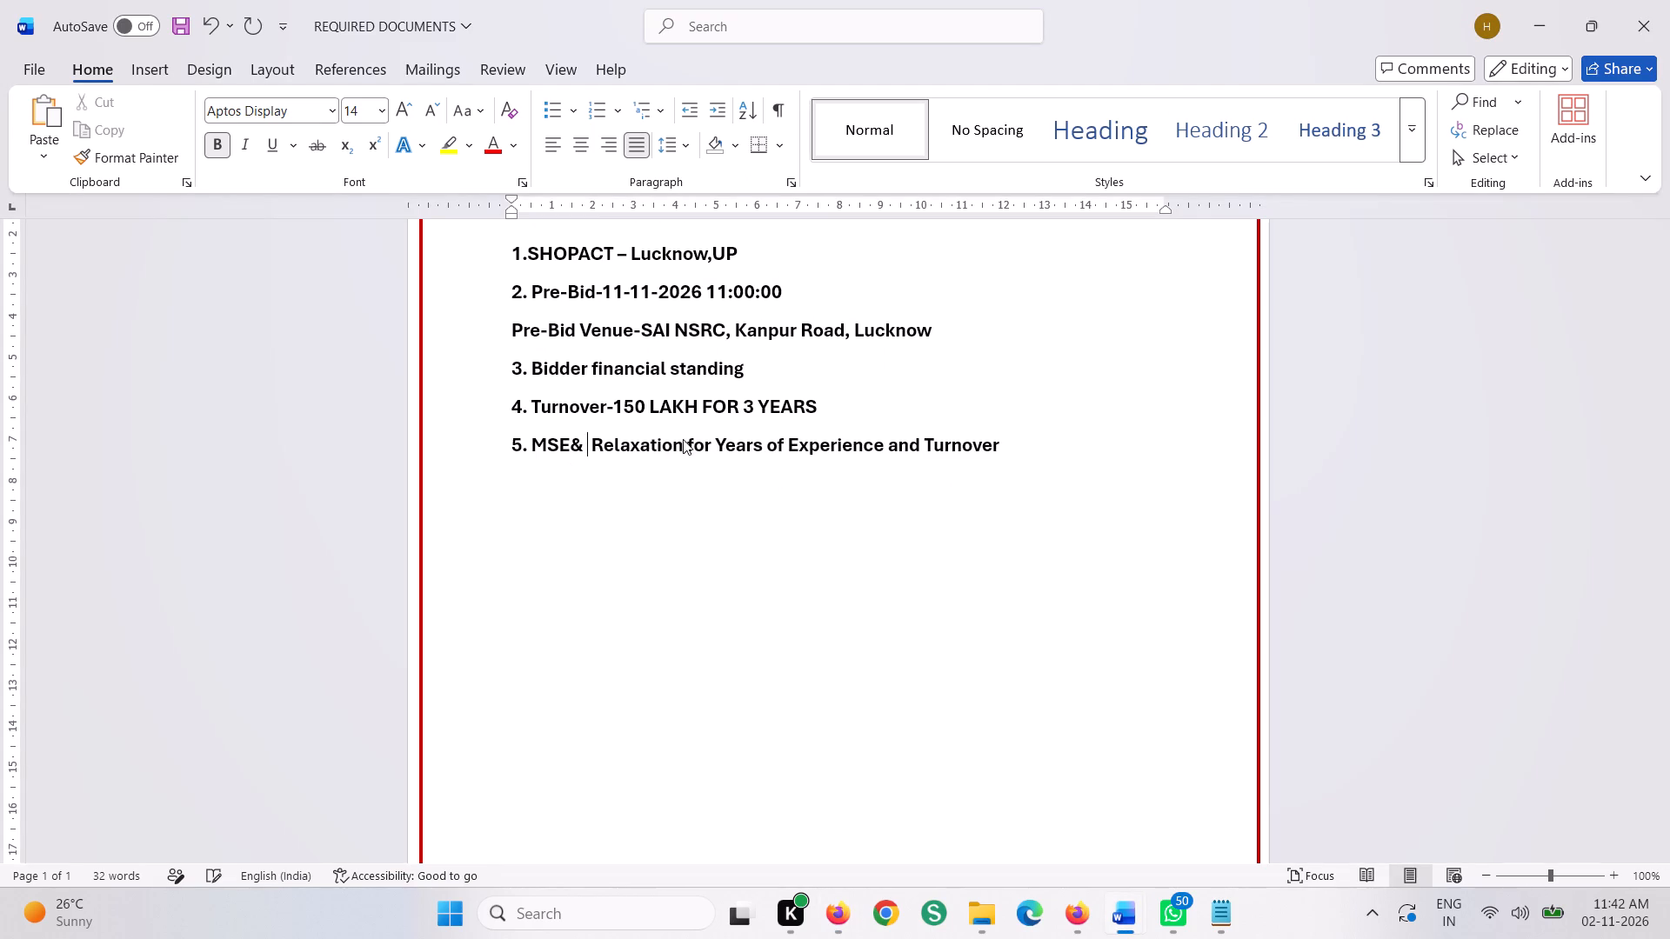
{"action": "key", "text": "ctrl+v"}
Append "- NO" to the end of item 5.
{"action": "left_click", "coordinate": [1075, 443]}
{"action": "type", "text": "- NO"}
{"action": "key", "text": "space"}
Copy the label "Type of Bid" from the bid details table on page 2 of the bid document.
{"action": "key", "text": "alt+Tab"}
{"action": "scroll", "coordinate": [1079, 410], "scroll_direction": "down", "scroll_amount": 2}
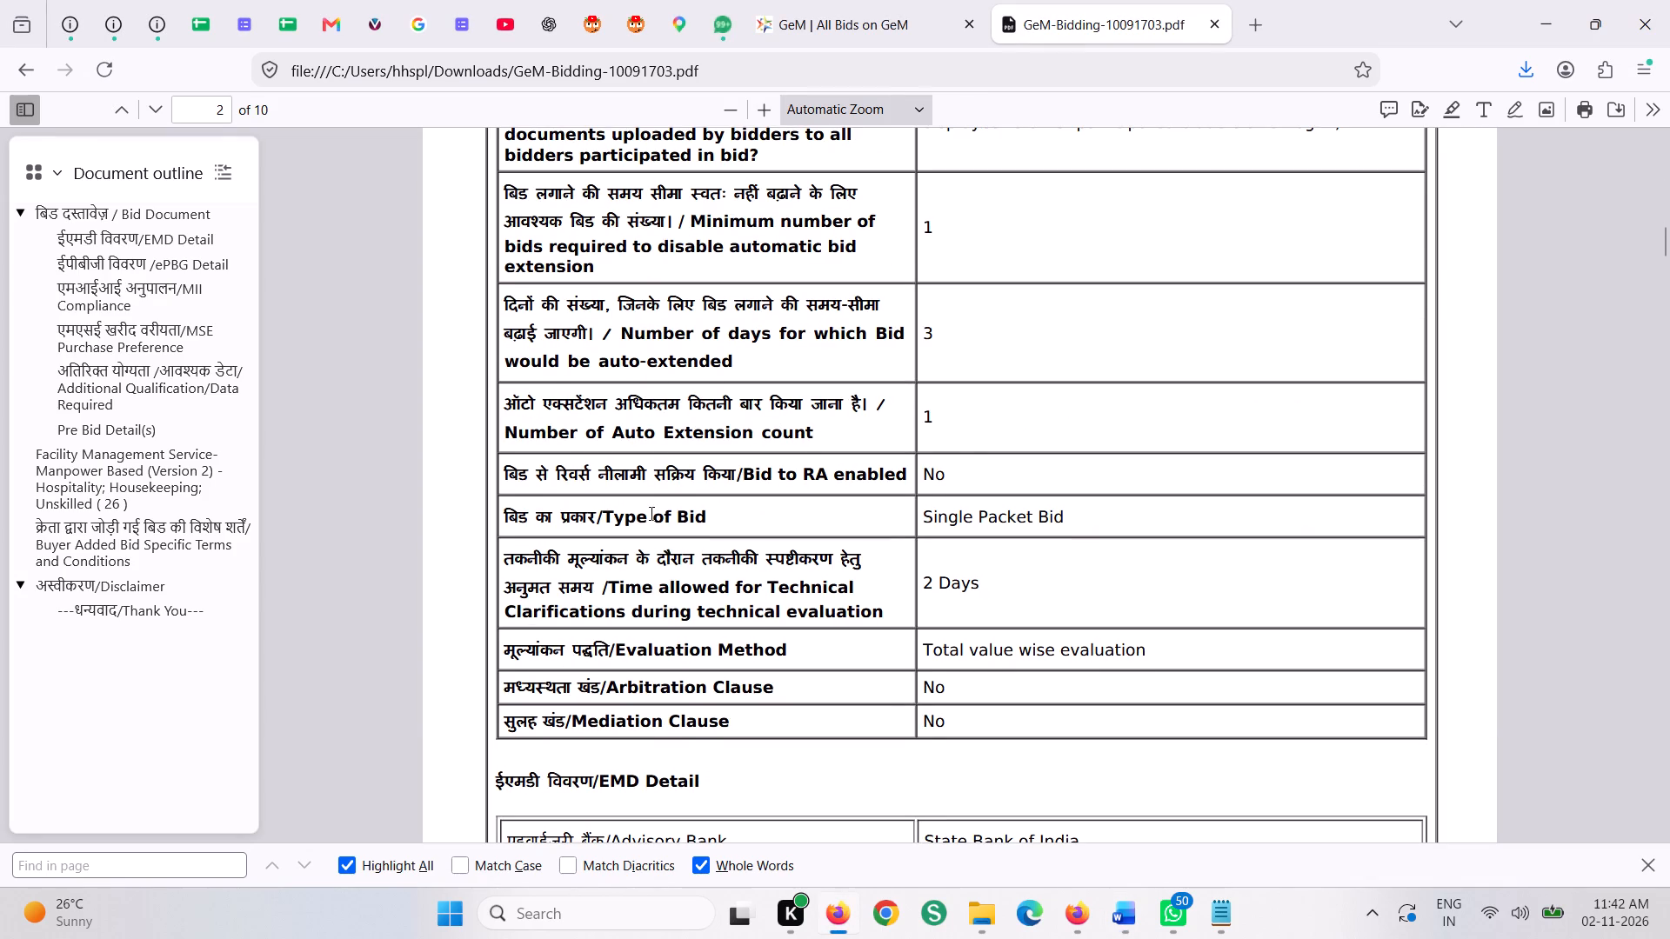
{"action": "left_click", "coordinate": [624, 520]}
{"action": "left_click_drag", "start_coordinate": [624, 520], "coordinate": [696, 501], "text": "ctrl"}
{"action": "key", "text": "ctrl+c"}
{"action": "key", "text": "ctrl+c"}
{"action": "key", "text": "alt+Tab"}
{"action": "key", "text": "alt+Tab"}
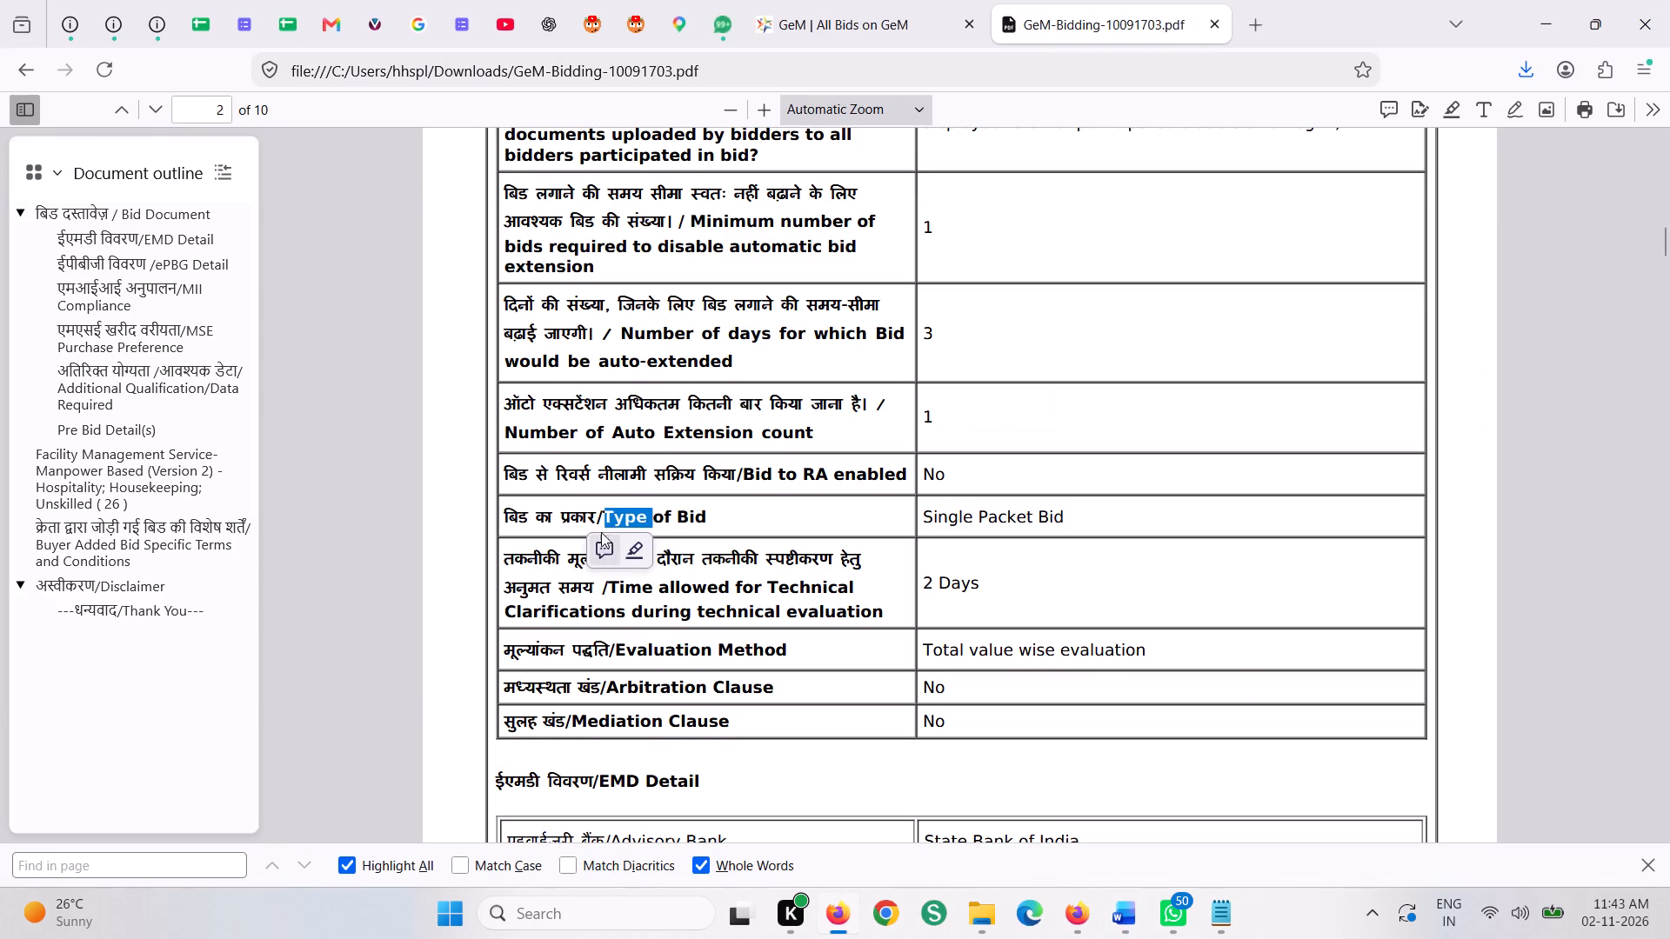
{"action": "left_click", "coordinate": [608, 521]}
{"action": "left_click_drag", "start_coordinate": [608, 521], "coordinate": [711, 502]}
{"action": "key", "text": "ctrl+c"}
{"action": "key", "text": "ctrl+c"}
Add item 6, "Type of Bid-", on a new line after item 5 in the requirements list.
{"action": "key", "text": "alt+Tab"}
{"action": "left_click", "coordinate": [736, 529]}
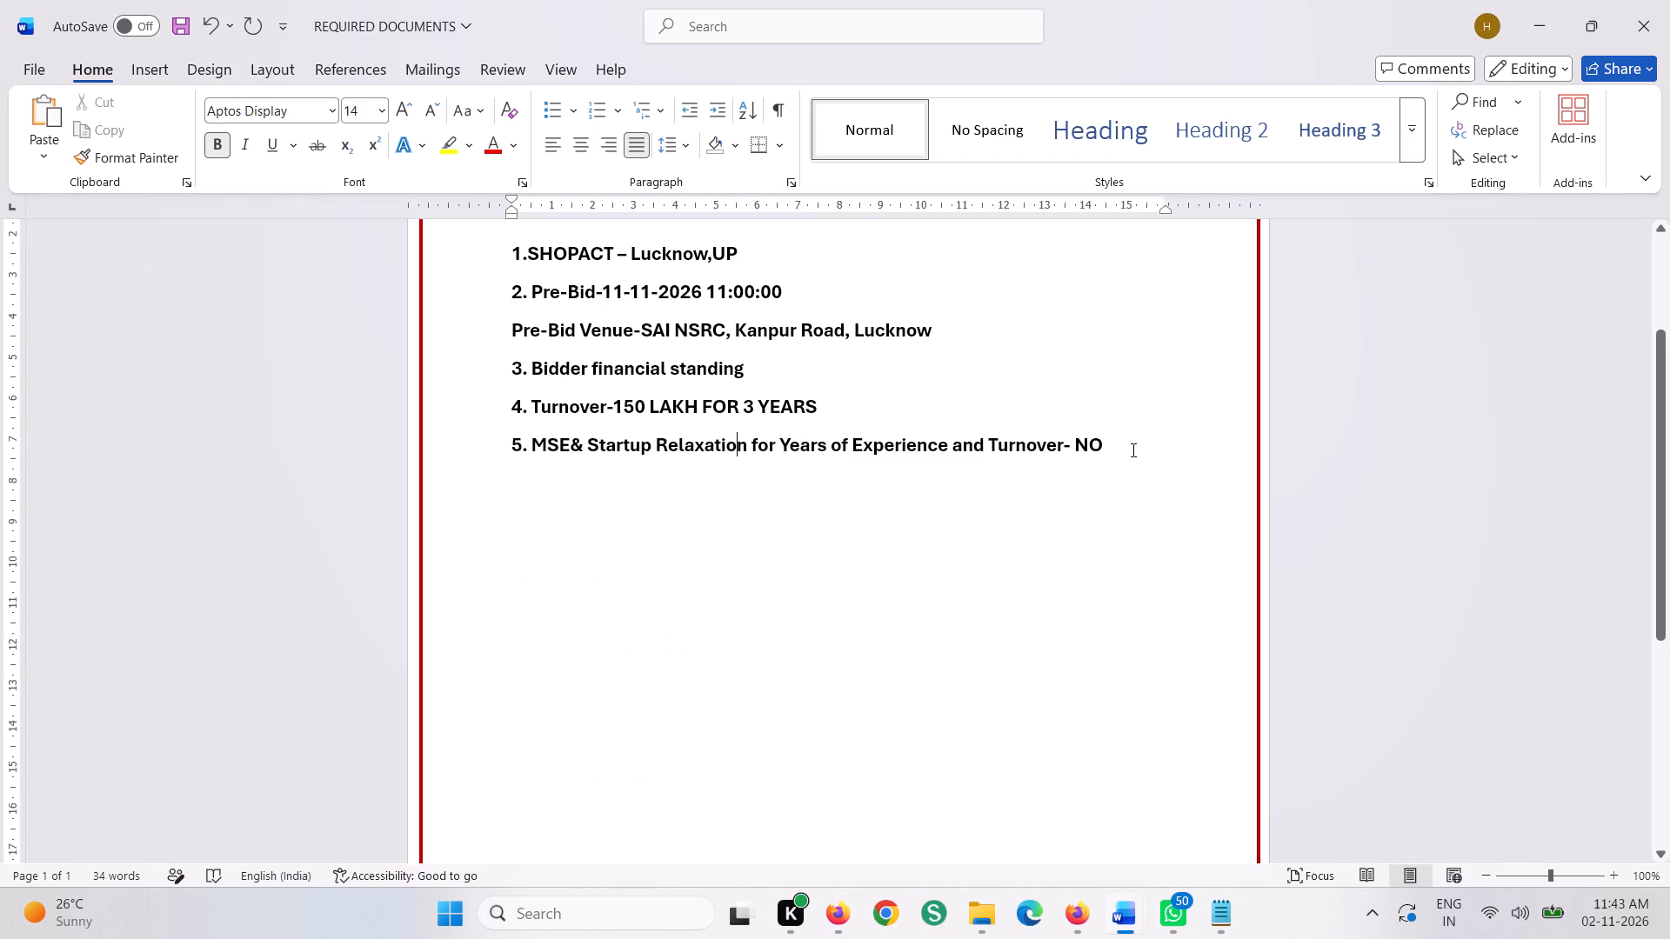
{"action": "left_click", "coordinate": [1172, 430]}
{"action": "left_click", "coordinate": [1196, 438]}
{"action": "key", "text": "Return"}
{"action": "type", "text": "6."}
{"action": "key", "text": "ctrl+v"}
{"action": "key", "text": "minus"}
Copy the bid type value Single Packet Bid from the bid document and paste it at the end of item 6.
{"action": "key", "text": "alt+Tab"}
{"action": "triple_click", "coordinate": [1007, 509]}
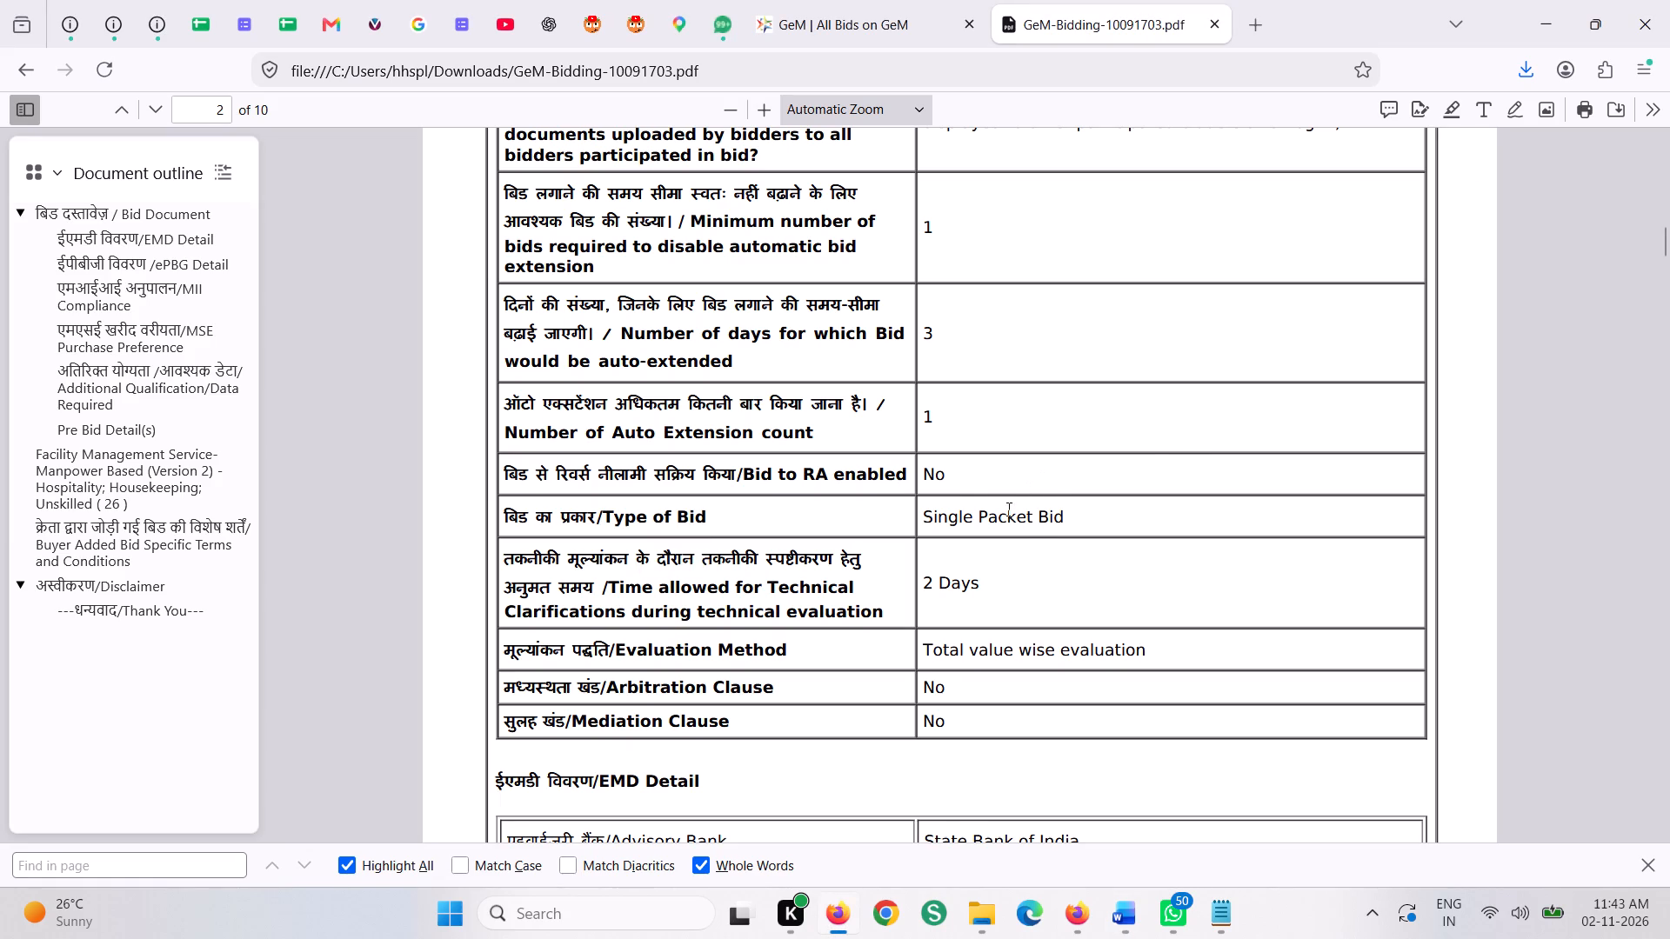
{"action": "left_click", "coordinate": [1007, 509], "text": "ctrl"}
{"action": "key", "text": "ctrl+c"}
{"action": "key", "text": "ctrl+c"}
{"action": "left_click", "coordinate": [1007, 509], "text": "ctrl"}
{"action": "key", "text": "ctrl+c"}
{"action": "key", "text": "ctrl+c"}
{"action": "key", "text": "alt+Tab"}
{"action": "key", "text": "ctrl+v"}
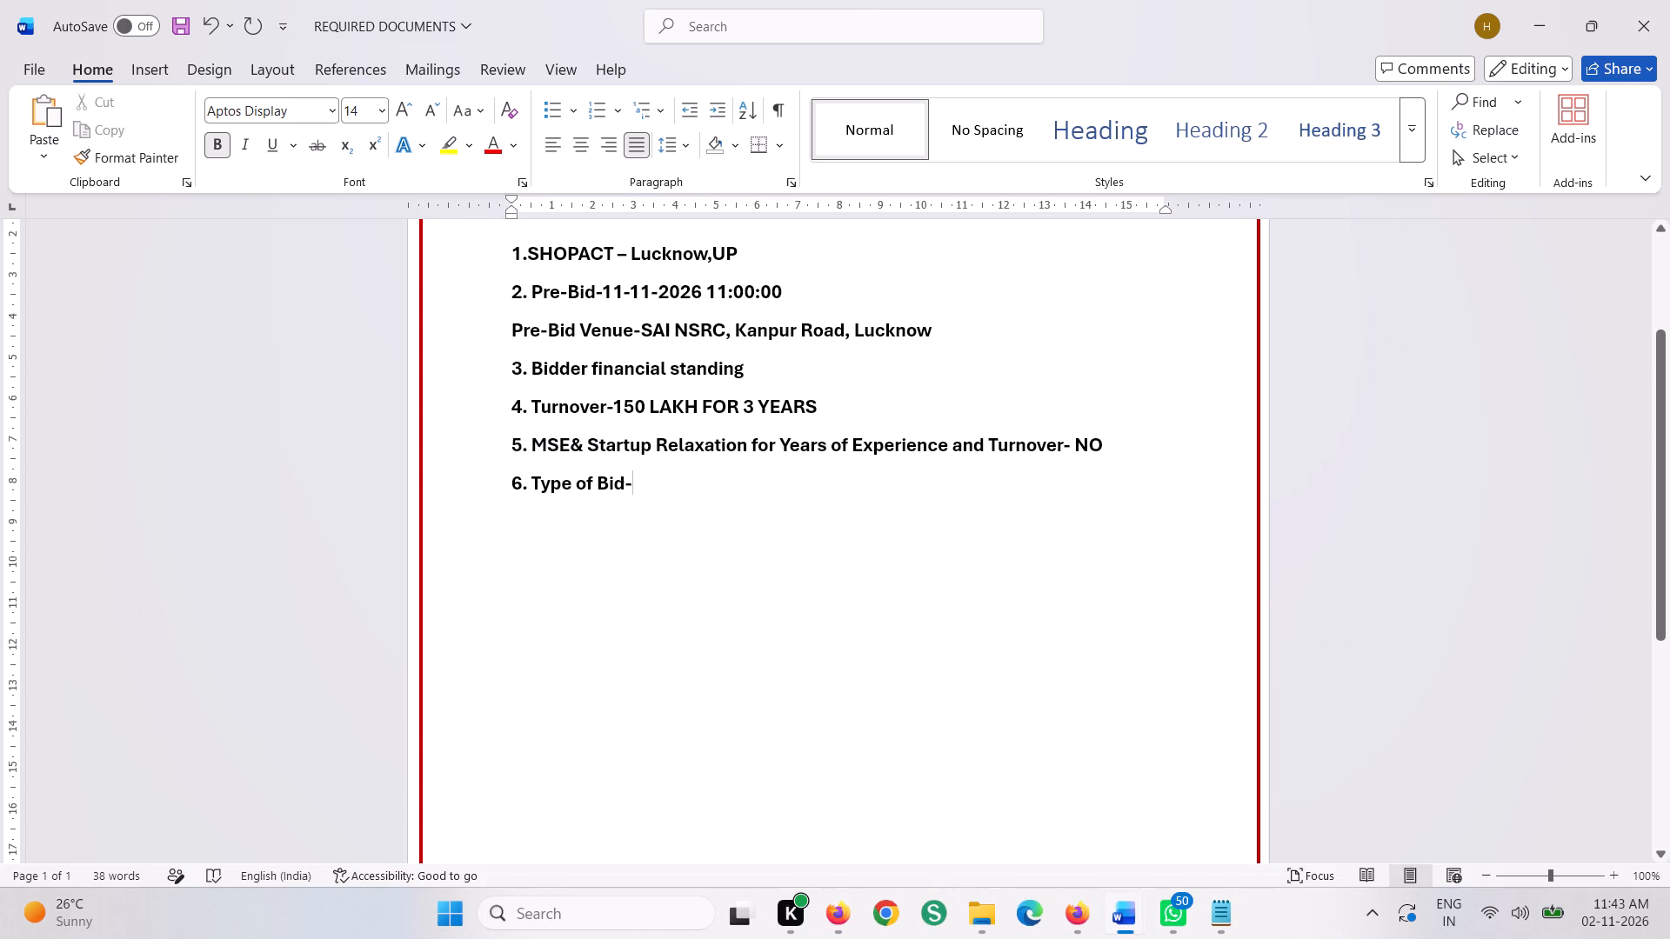
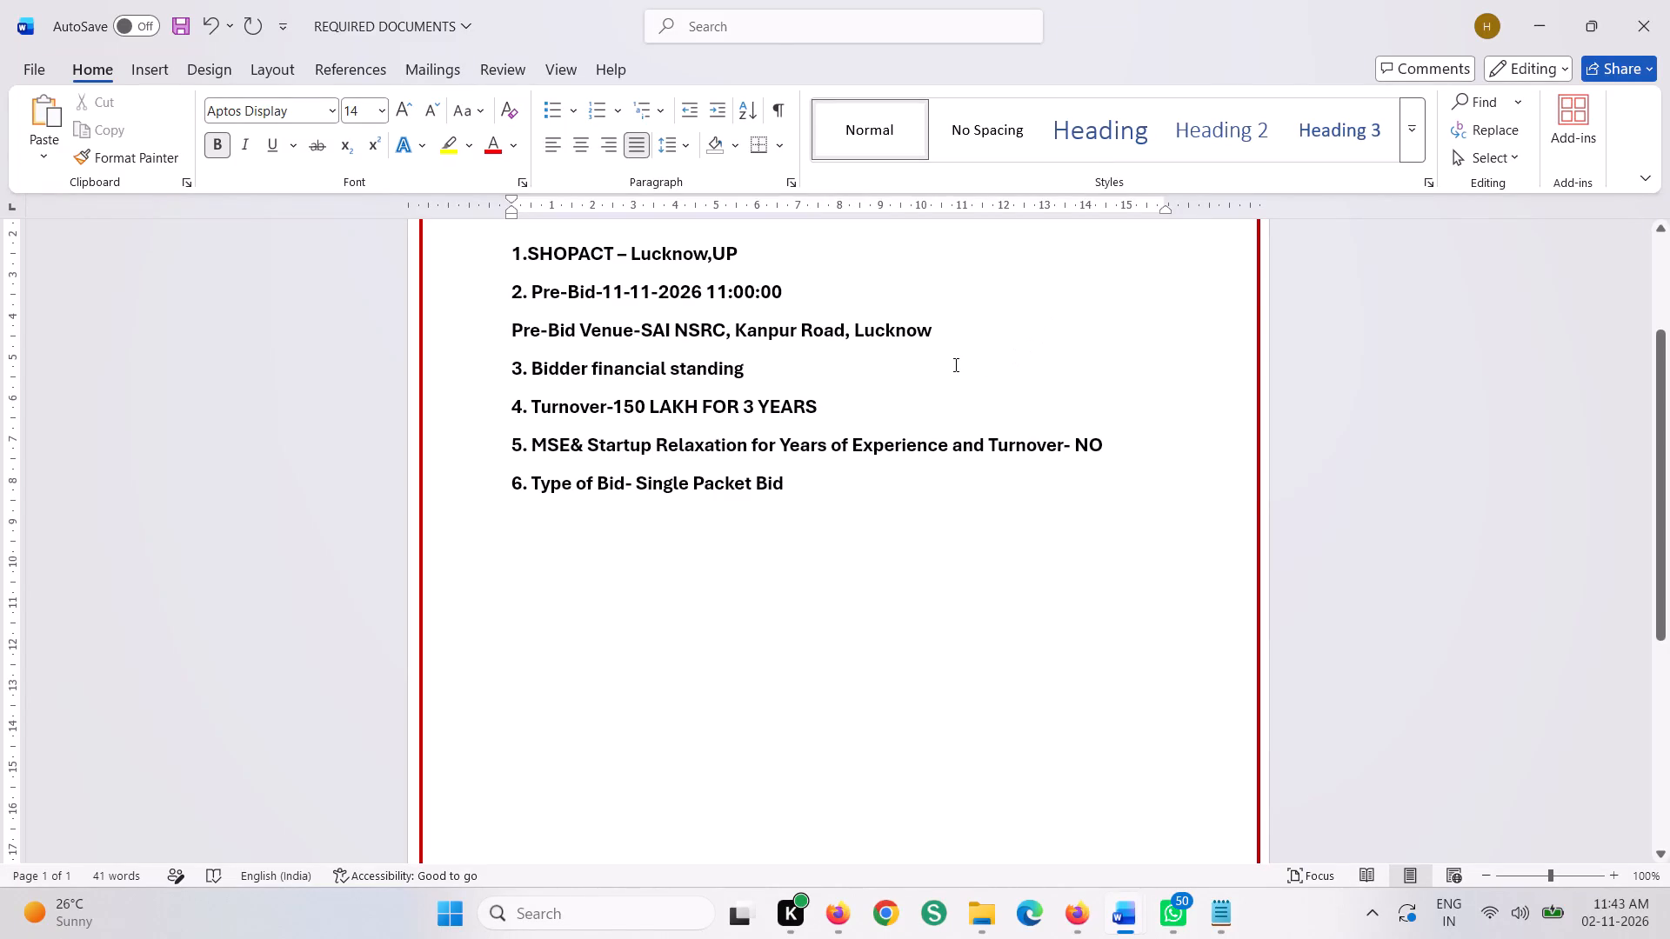
Review pages 2 to 7 of the bid document for further requirements to add to the list.
{"action": "key", "text": "alt+Tab"}
{"action": "scroll", "coordinate": [918, 494], "scroll_direction": "down", "scroll_amount": 2}
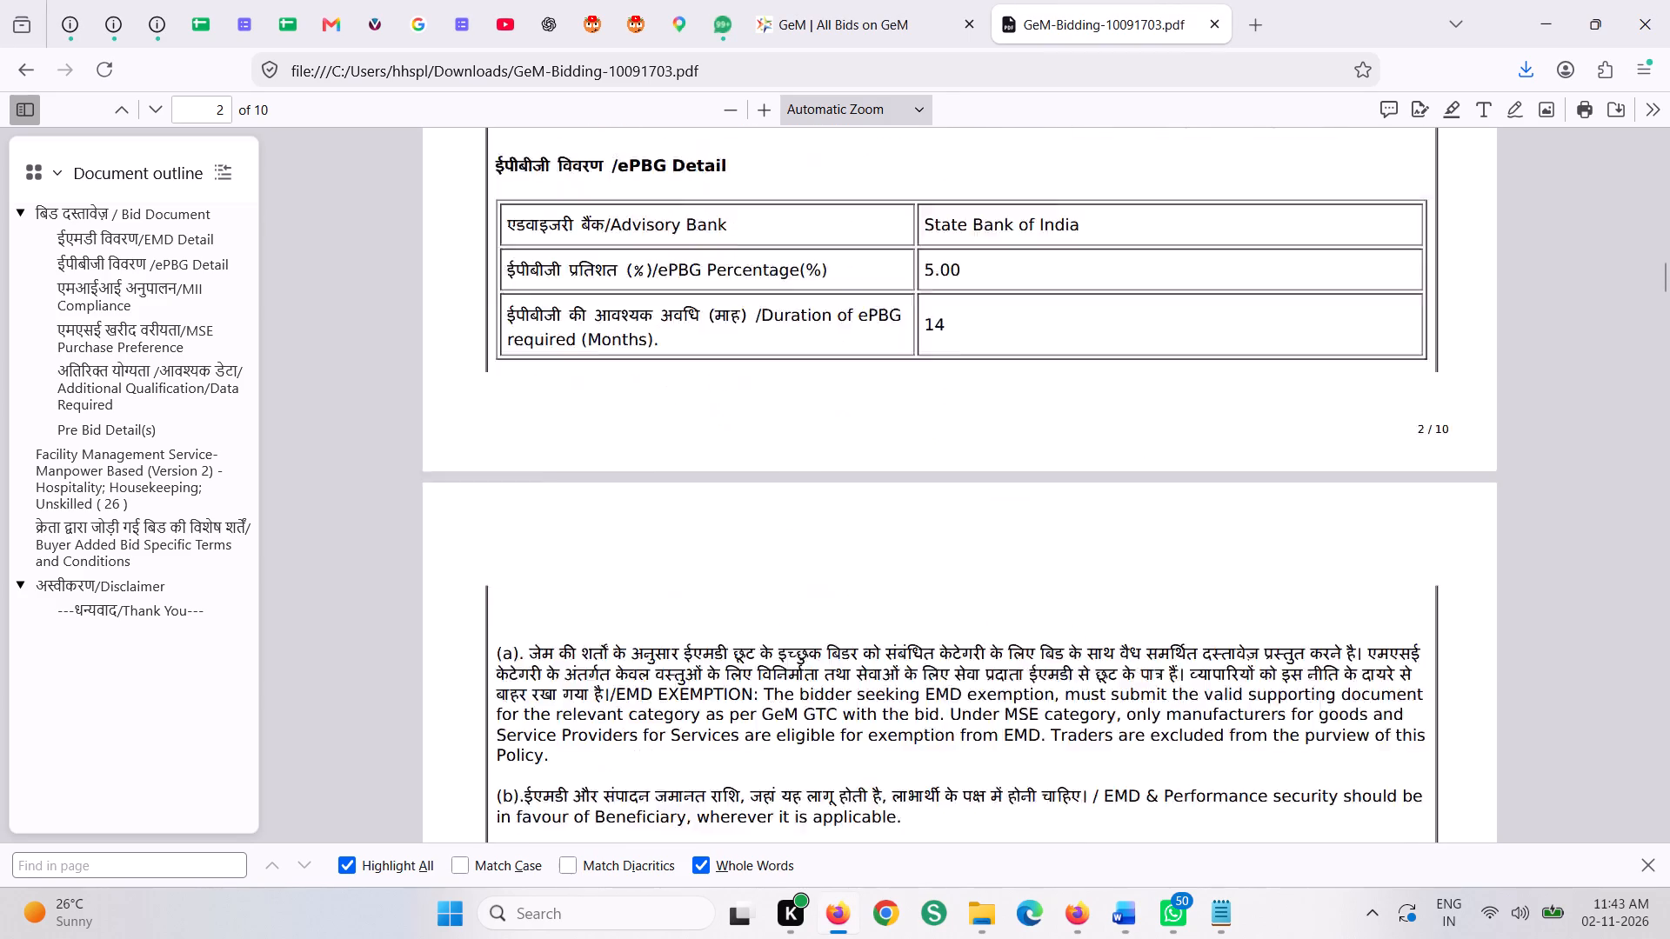
{"action": "scroll", "coordinate": [992, 479], "scroll_direction": "down", "scroll_amount": 4}
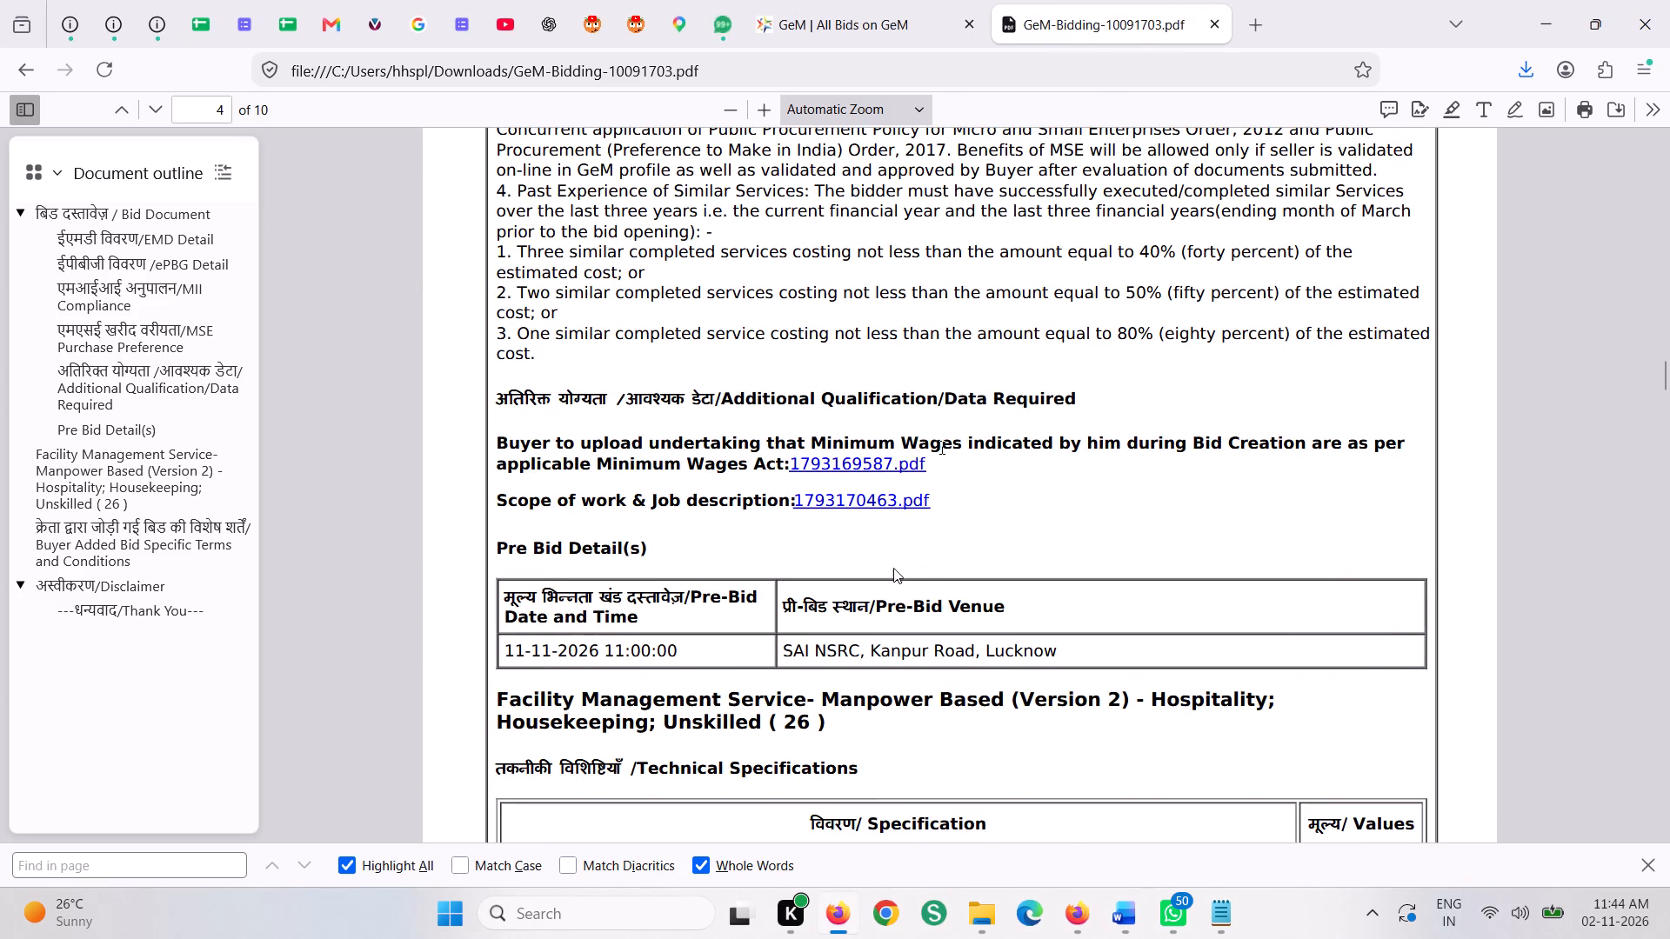
{"action": "key", "text": "alt+Tab"}
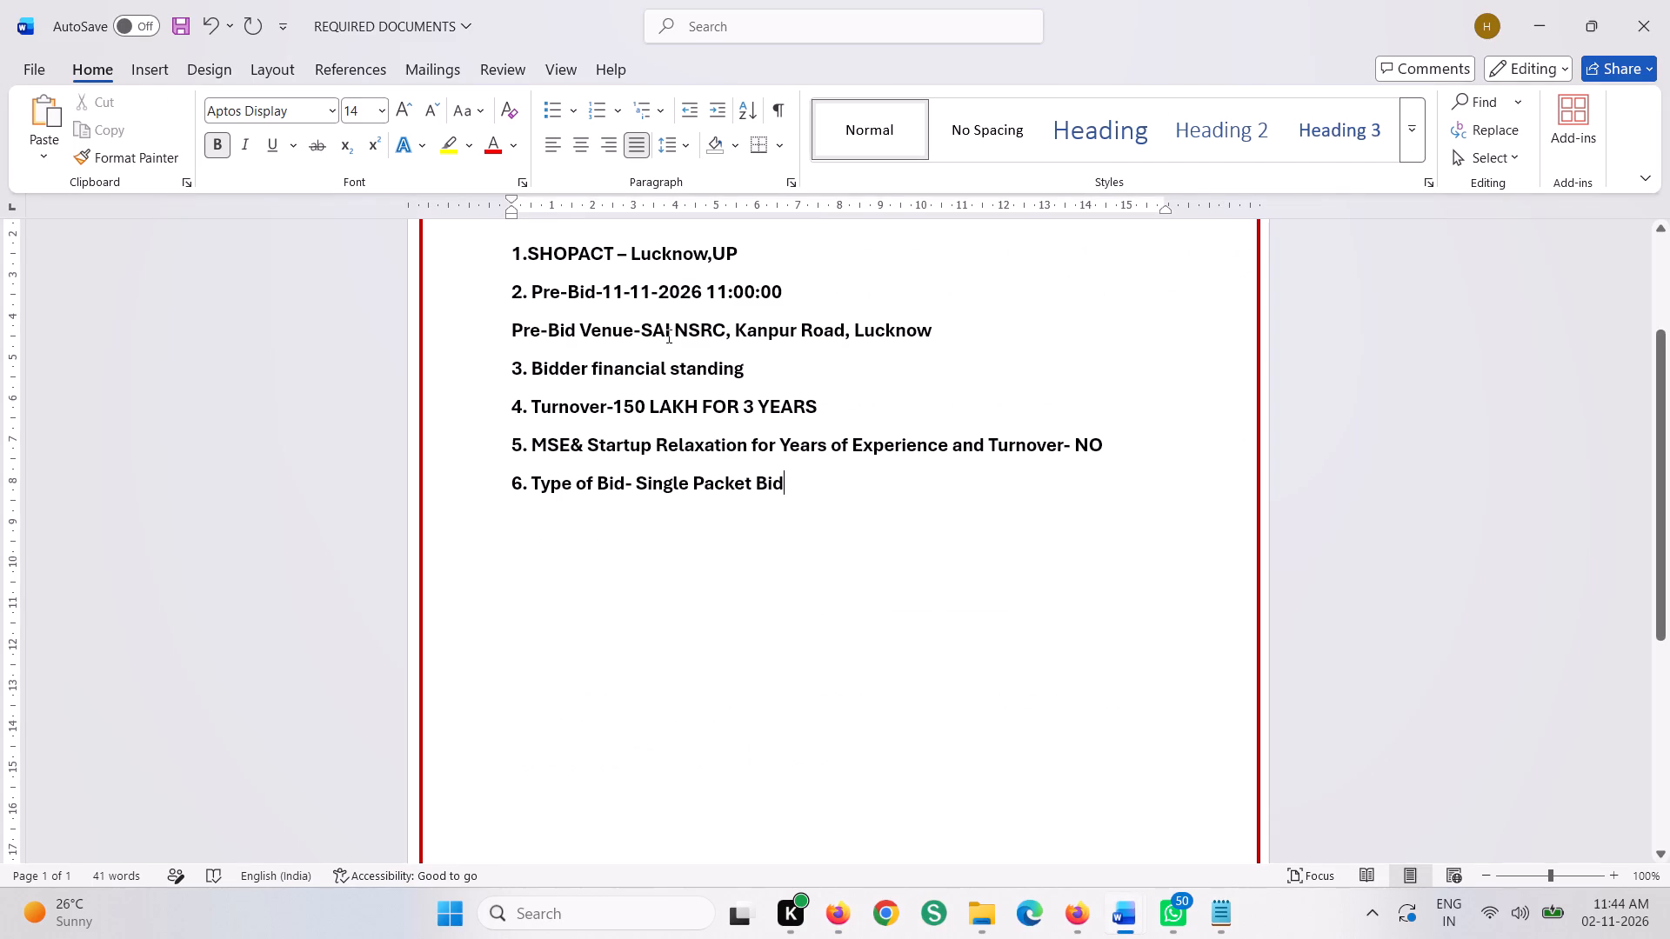
{"action": "key", "text": "alt+Tab"}
{"action": "scroll", "coordinate": [1013, 609], "scroll_direction": "down", "scroll_amount": 6}
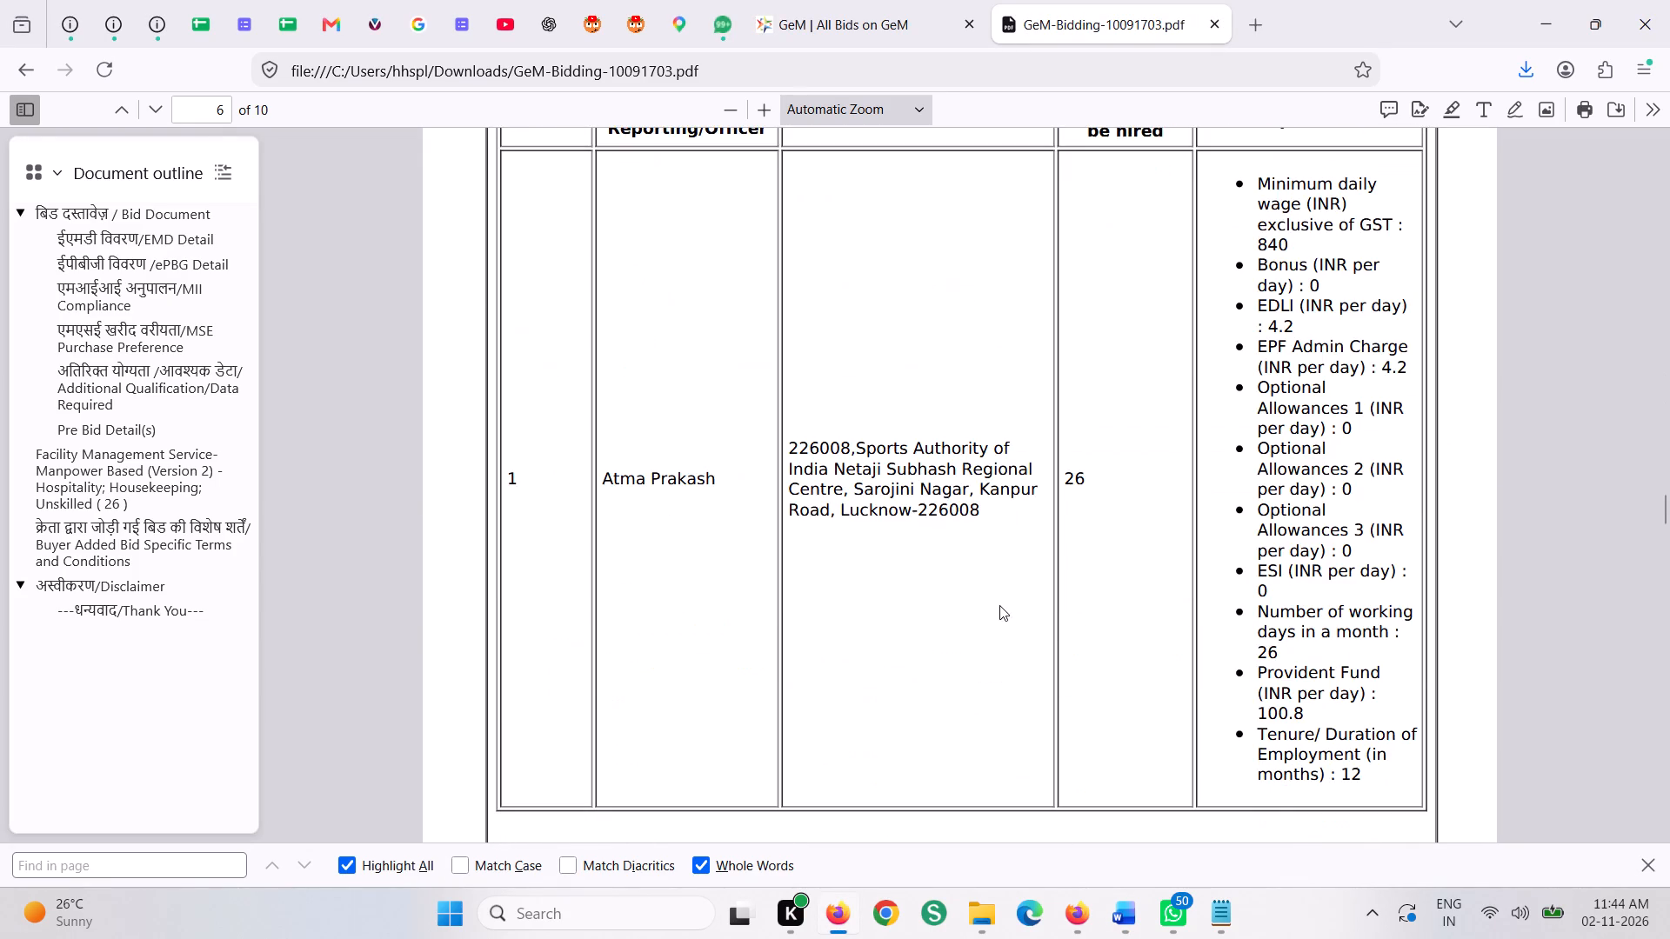
{"action": "scroll", "coordinate": [998, 603], "scroll_direction": "up", "scroll_amount": 4}
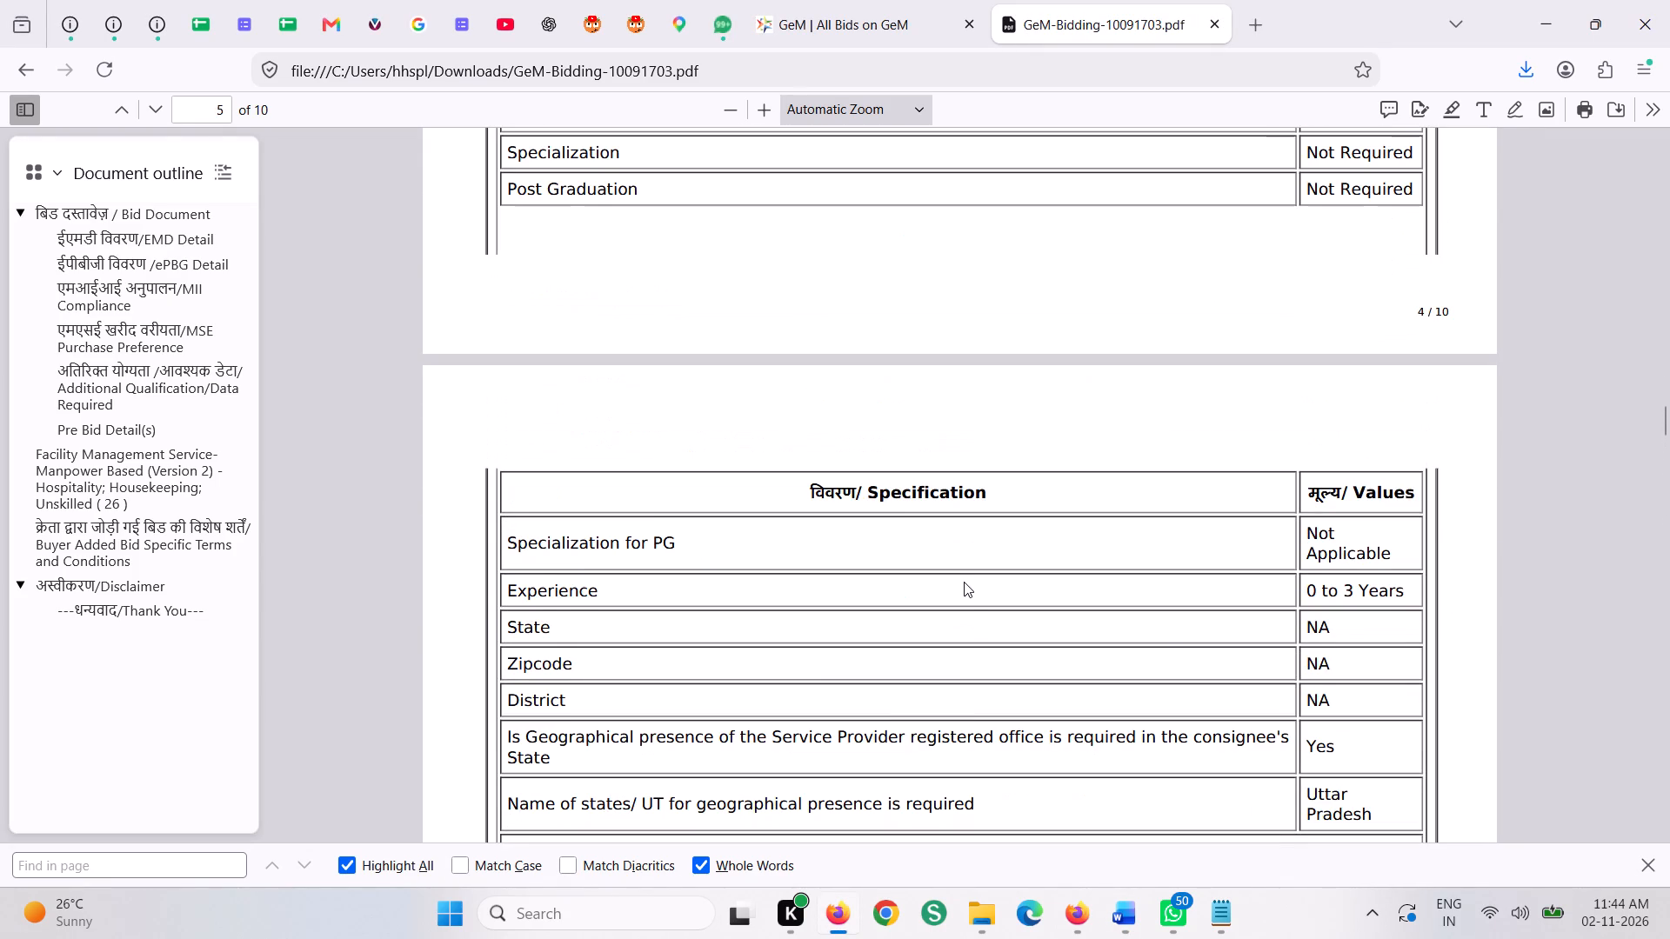
{"action": "scroll", "coordinate": [964, 583], "scroll_direction": "down", "scroll_amount": 5}
{"action": "scroll", "coordinate": [964, 583], "scroll_direction": "up", "scroll_amount": 2}
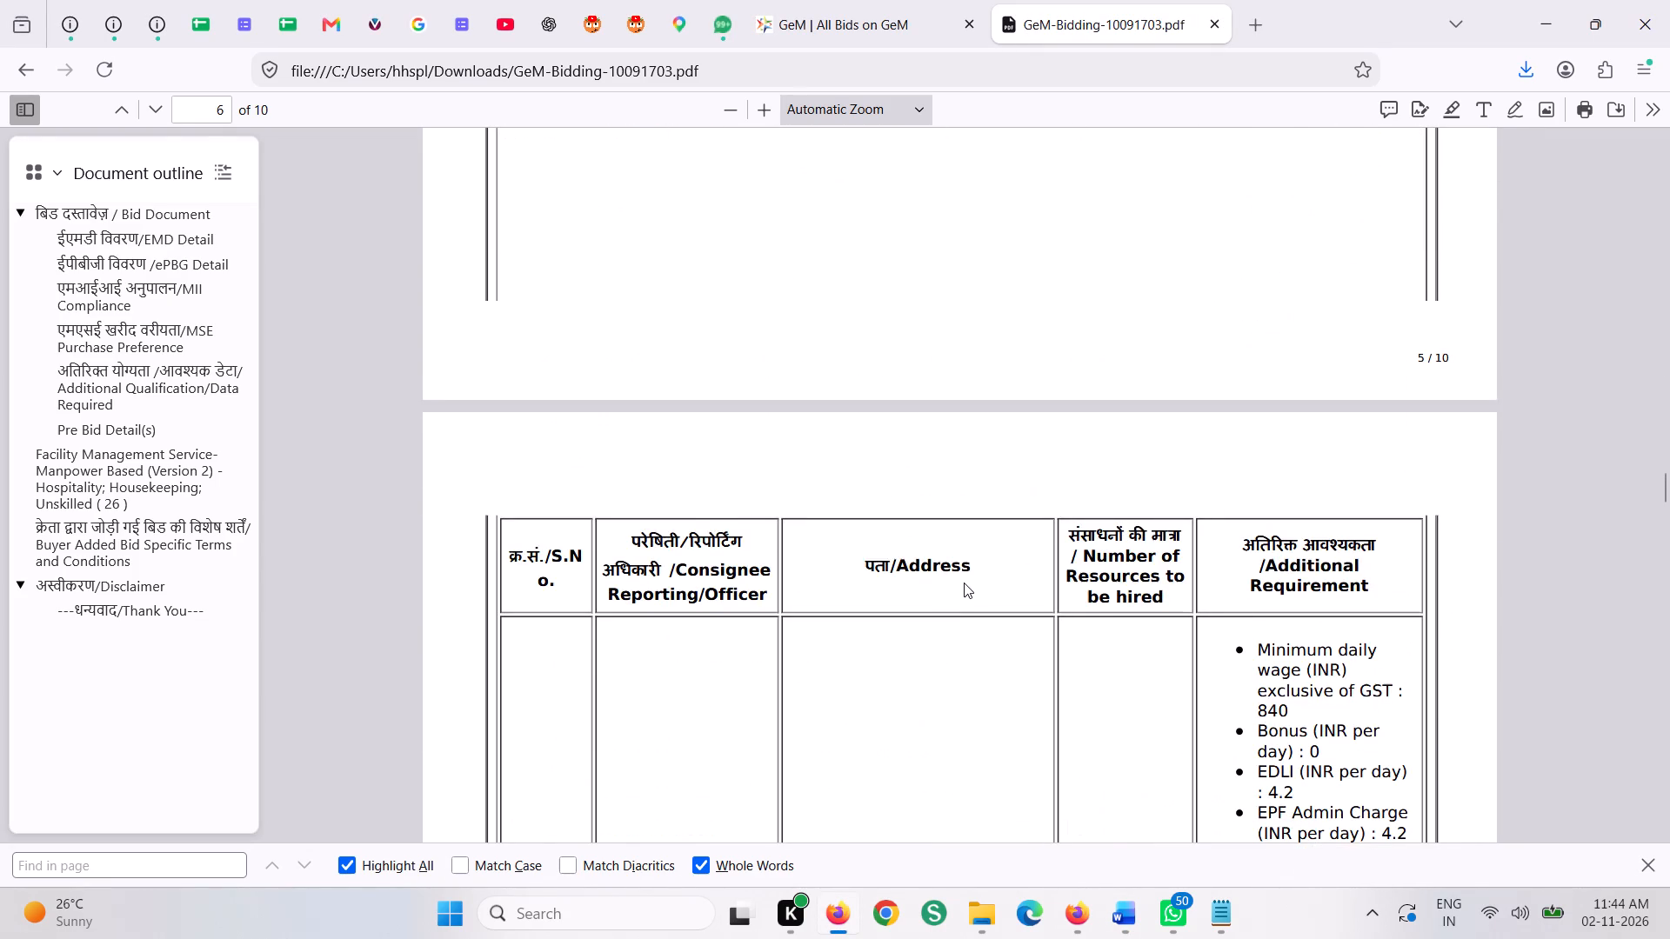
{"action": "scroll", "coordinate": [952, 591], "scroll_direction": "down", "scroll_amount": 5}
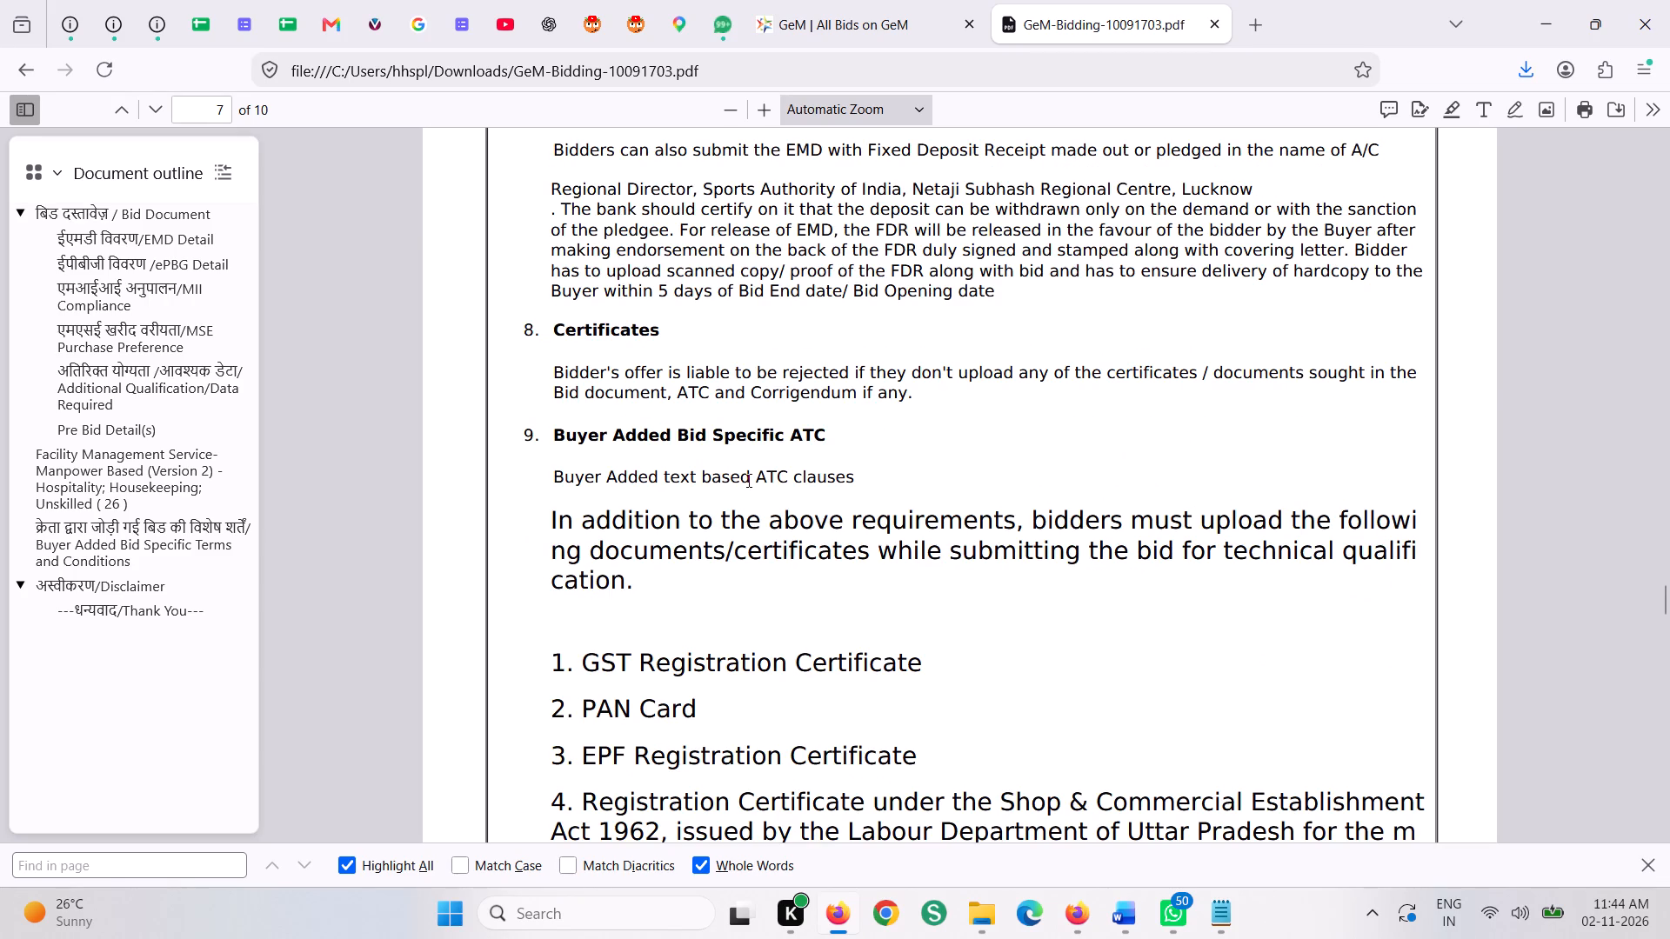
{"action": "scroll", "coordinate": [750, 472], "scroll_direction": "up", "scroll_amount": 2}
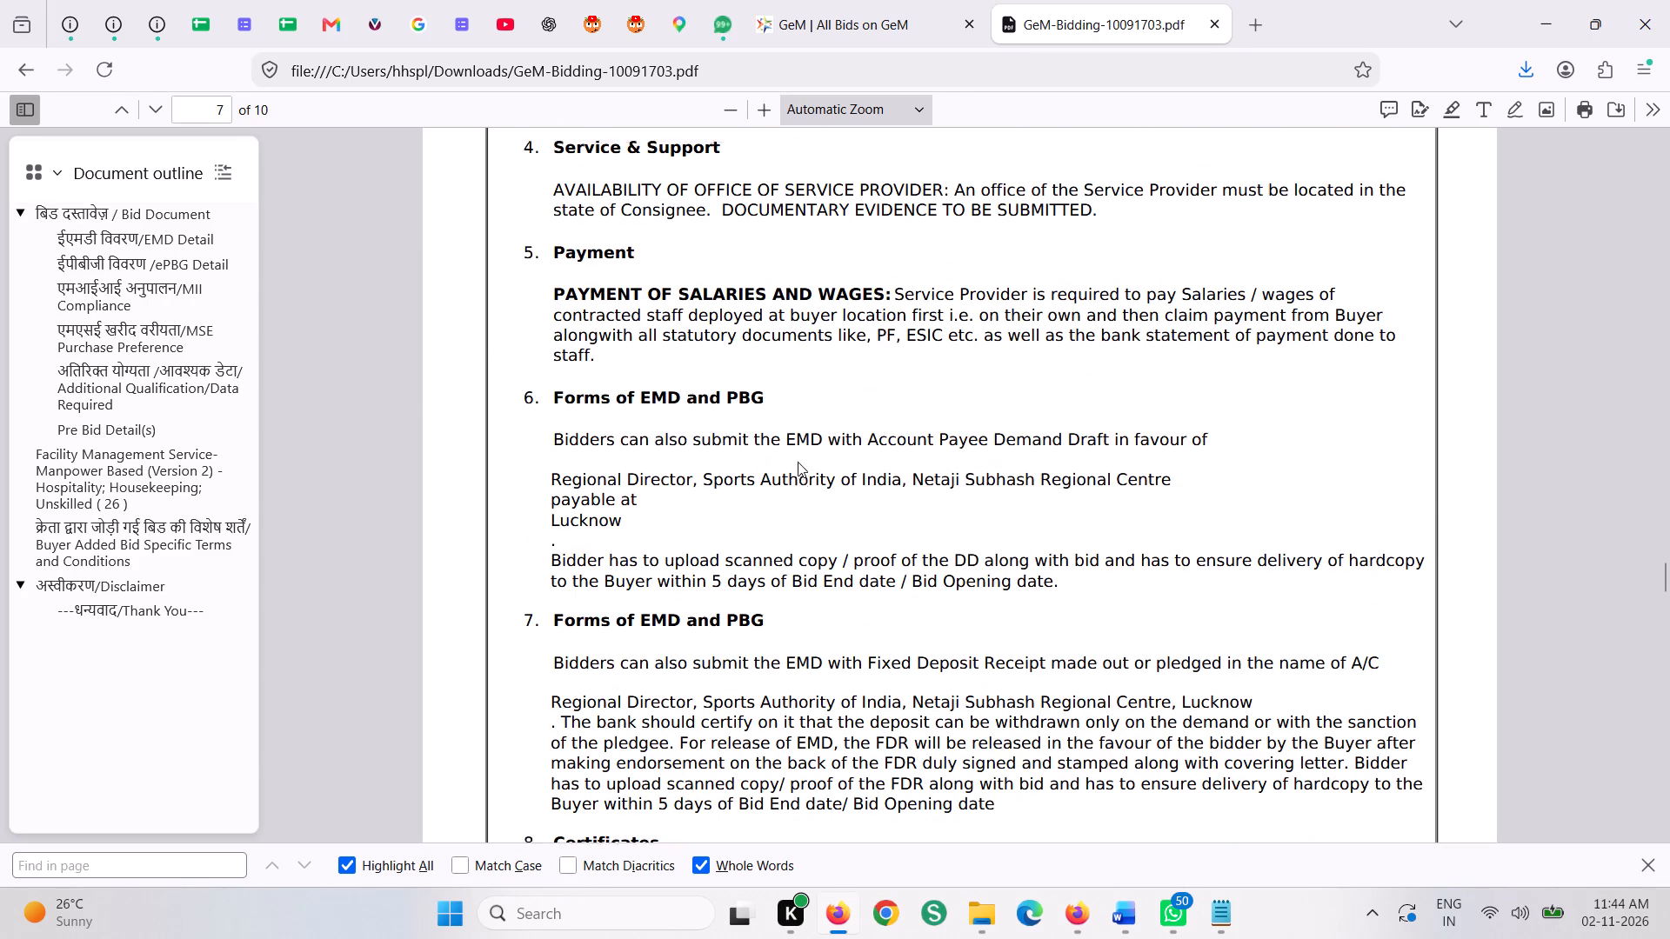
{"action": "scroll", "coordinate": [756, 469], "scroll_direction": "up", "scroll_amount": 1}
{"action": "key", "text": "alt+Tab"}
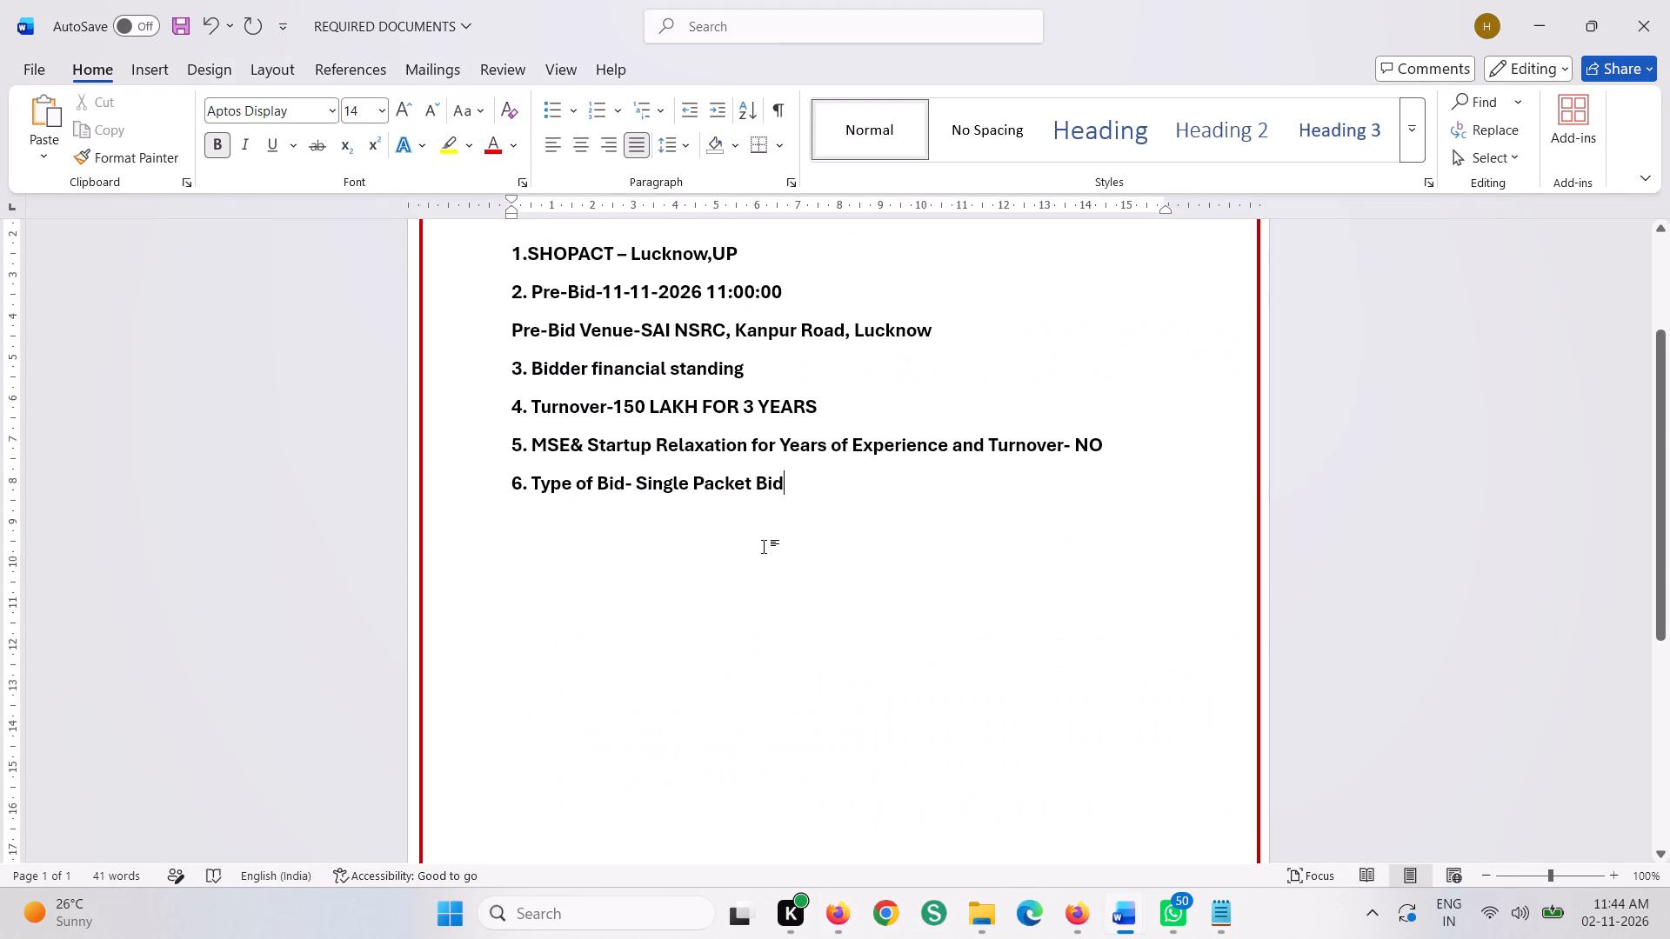
{"action": "key", "text": "alt+Tab"}
{"action": "scroll", "coordinate": [811, 513], "scroll_direction": "down", "scroll_amount": 1}
{"action": "scroll", "coordinate": [976, 512], "scroll_direction": "down", "scroll_amount": 2}
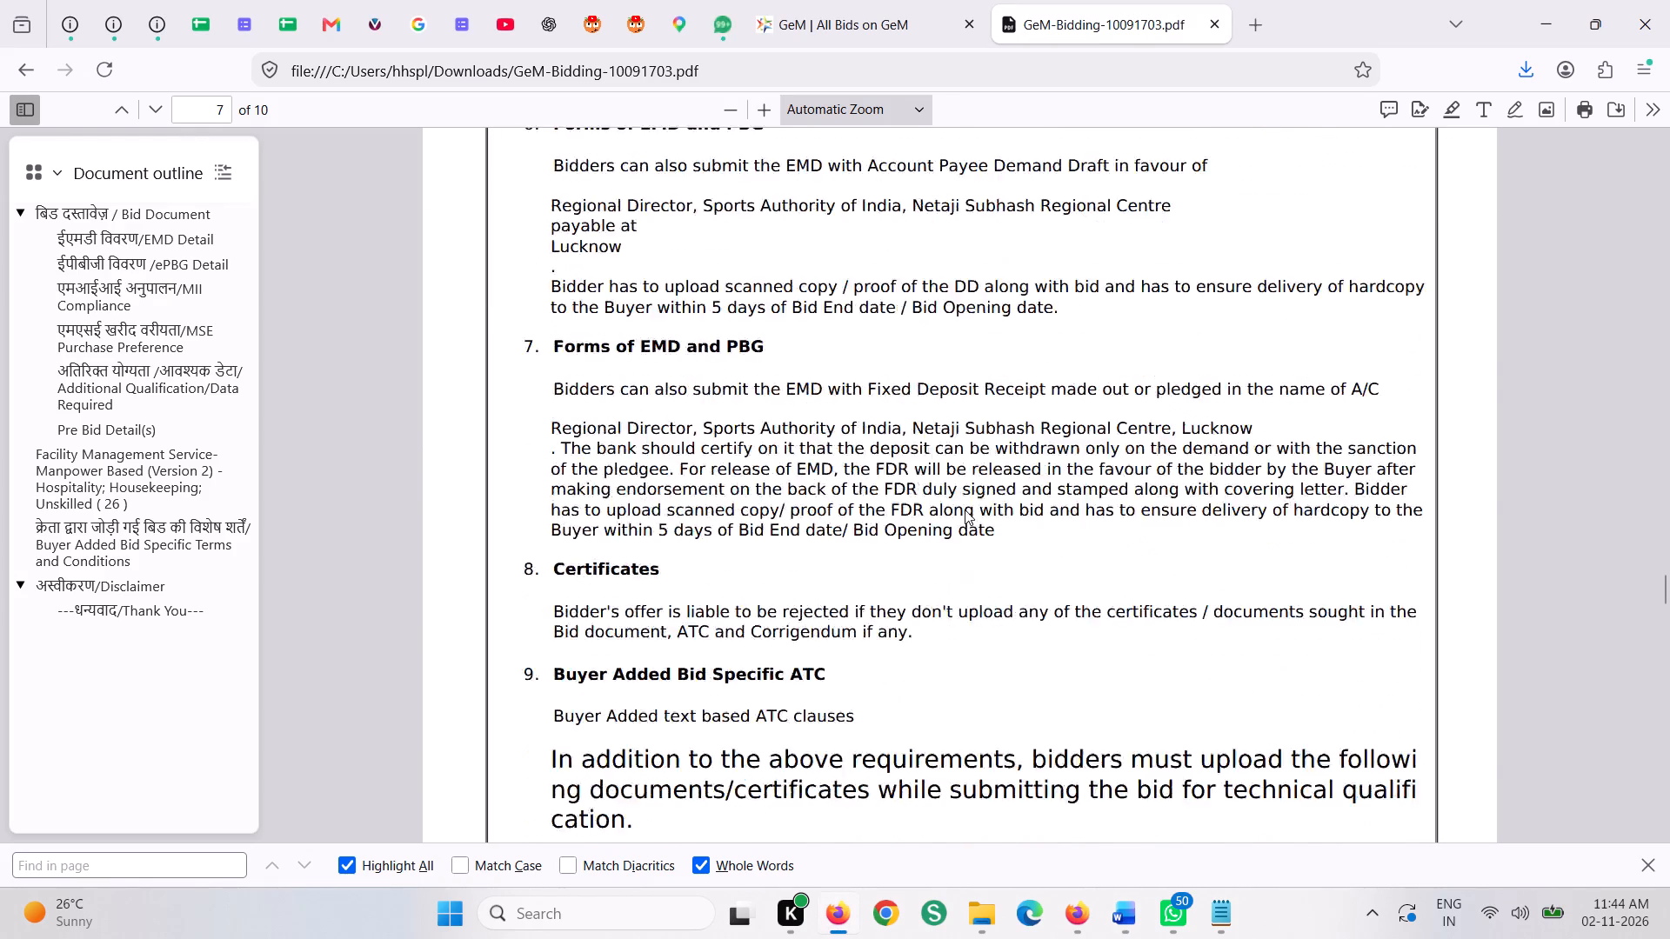
Copy "GST Registration Certificate" from the buyer-added ATC clauses and add it as item 7 of the requirements list.
{"action": "scroll", "coordinate": [953, 514], "scroll_direction": "down", "scroll_amount": 1}
{"action": "left_click", "coordinate": [599, 170]}
{"action": "left_click_drag", "start_coordinate": [599, 170], "coordinate": [601, 170]}
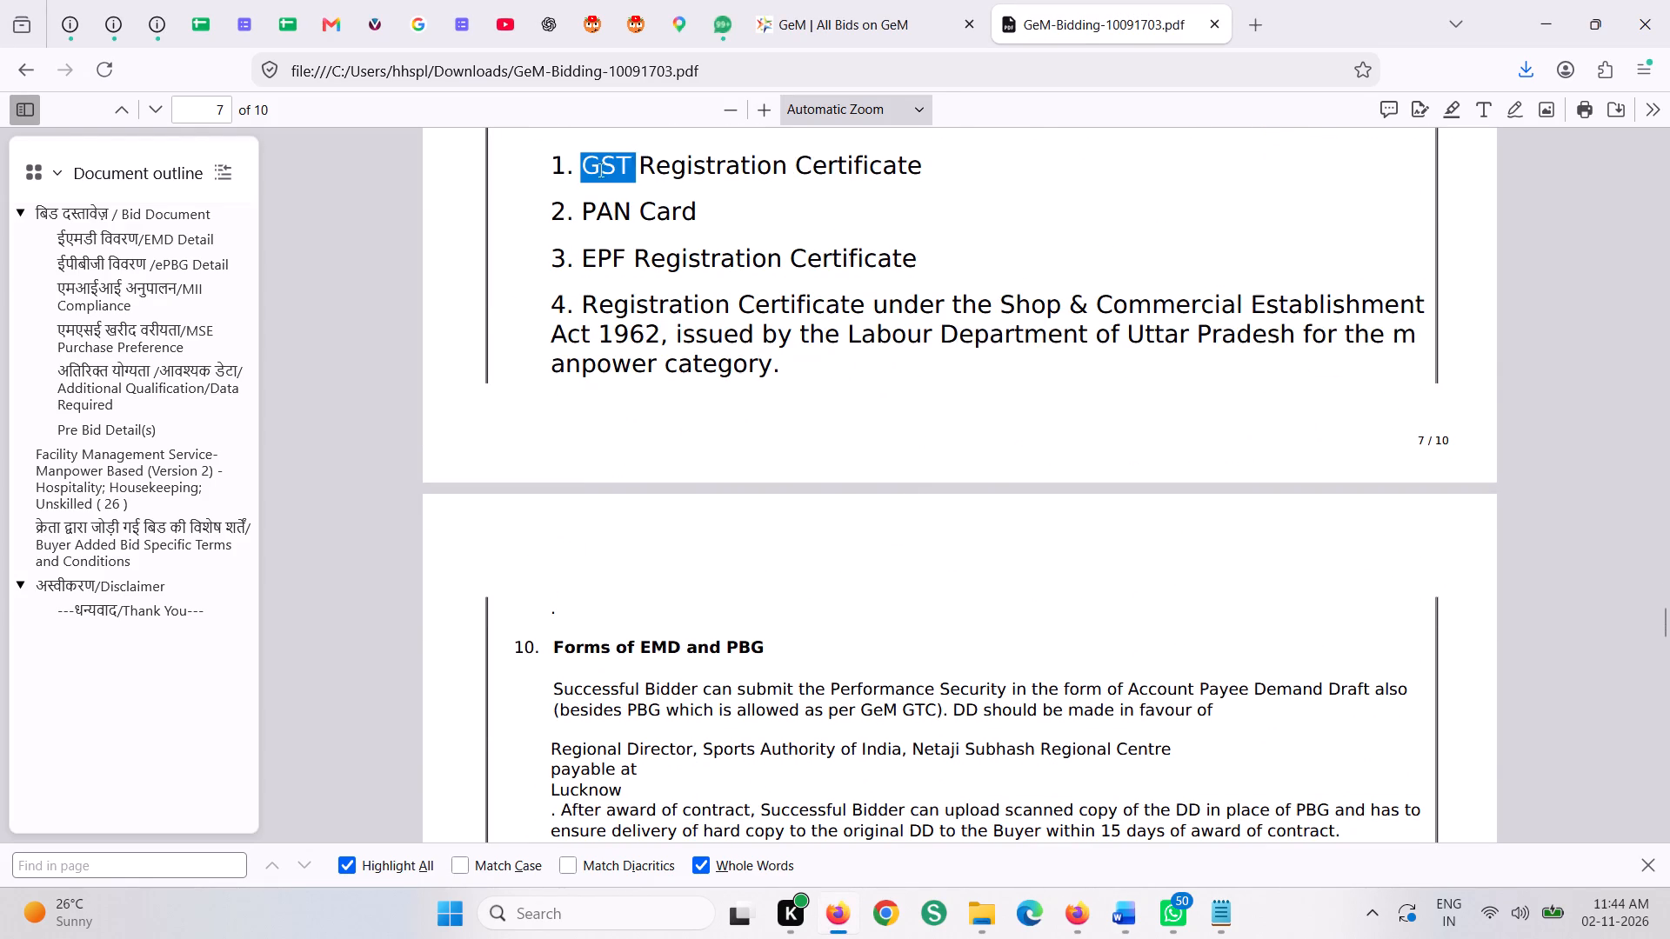
{"action": "left_click_drag", "start_coordinate": [601, 170], "coordinate": [981, 163]}
{"action": "key", "text": "ctrl+c"}
{"action": "key", "text": "ctrl+c"}
{"action": "key", "text": "alt+Tab"}
{"action": "left_click", "coordinate": [804, 487]}
{"action": "key", "text": "Return"}
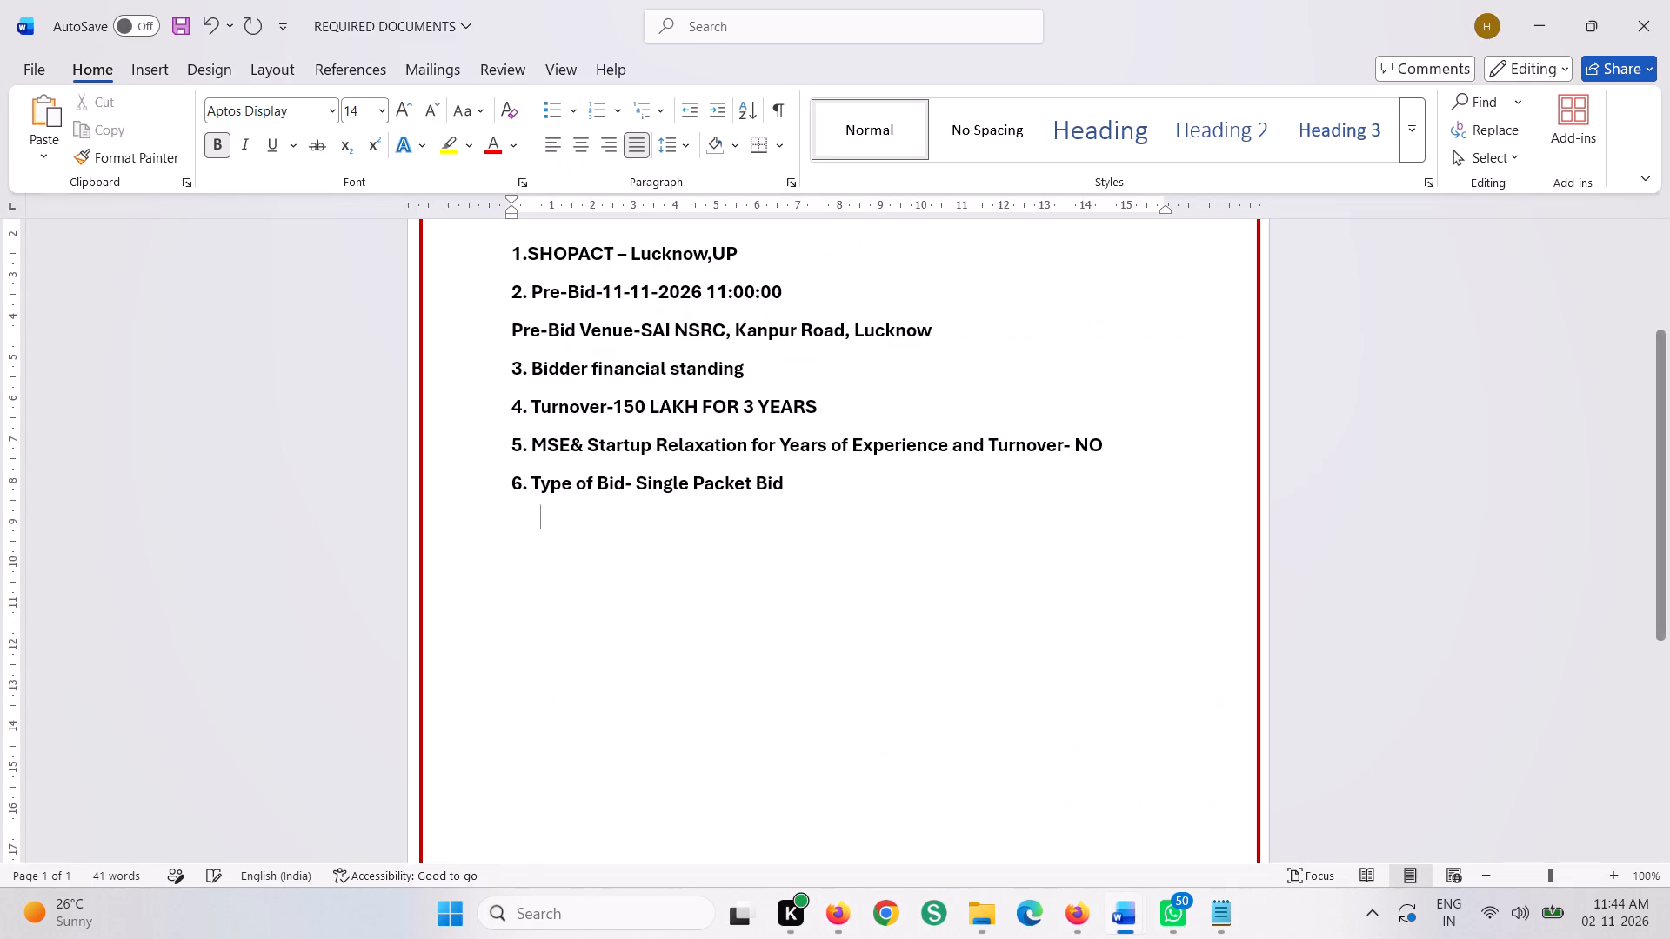
{"action": "type", "text": "7."}
{"action": "key", "text": "ctrl+v"}
Add item 8 to the requirements list with "PAN Card" copied from the bid document's ATC clauses.
{"action": "key", "text": "Return"}
{"action": "type", "text": "8."}
{"action": "key", "text": "alt+Tab"}
{"action": "left_click", "coordinate": [599, 205]}
{"action": "left_click_drag", "start_coordinate": [599, 205], "coordinate": [698, 216]}
{"action": "key", "text": "ctrl+c"}
{"action": "key", "text": "ctrl+c"}
{"action": "key", "text": "alt+Tab"}
{"action": "key", "text": "ctrl+v"}
{"action": "key", "text": "Return"}
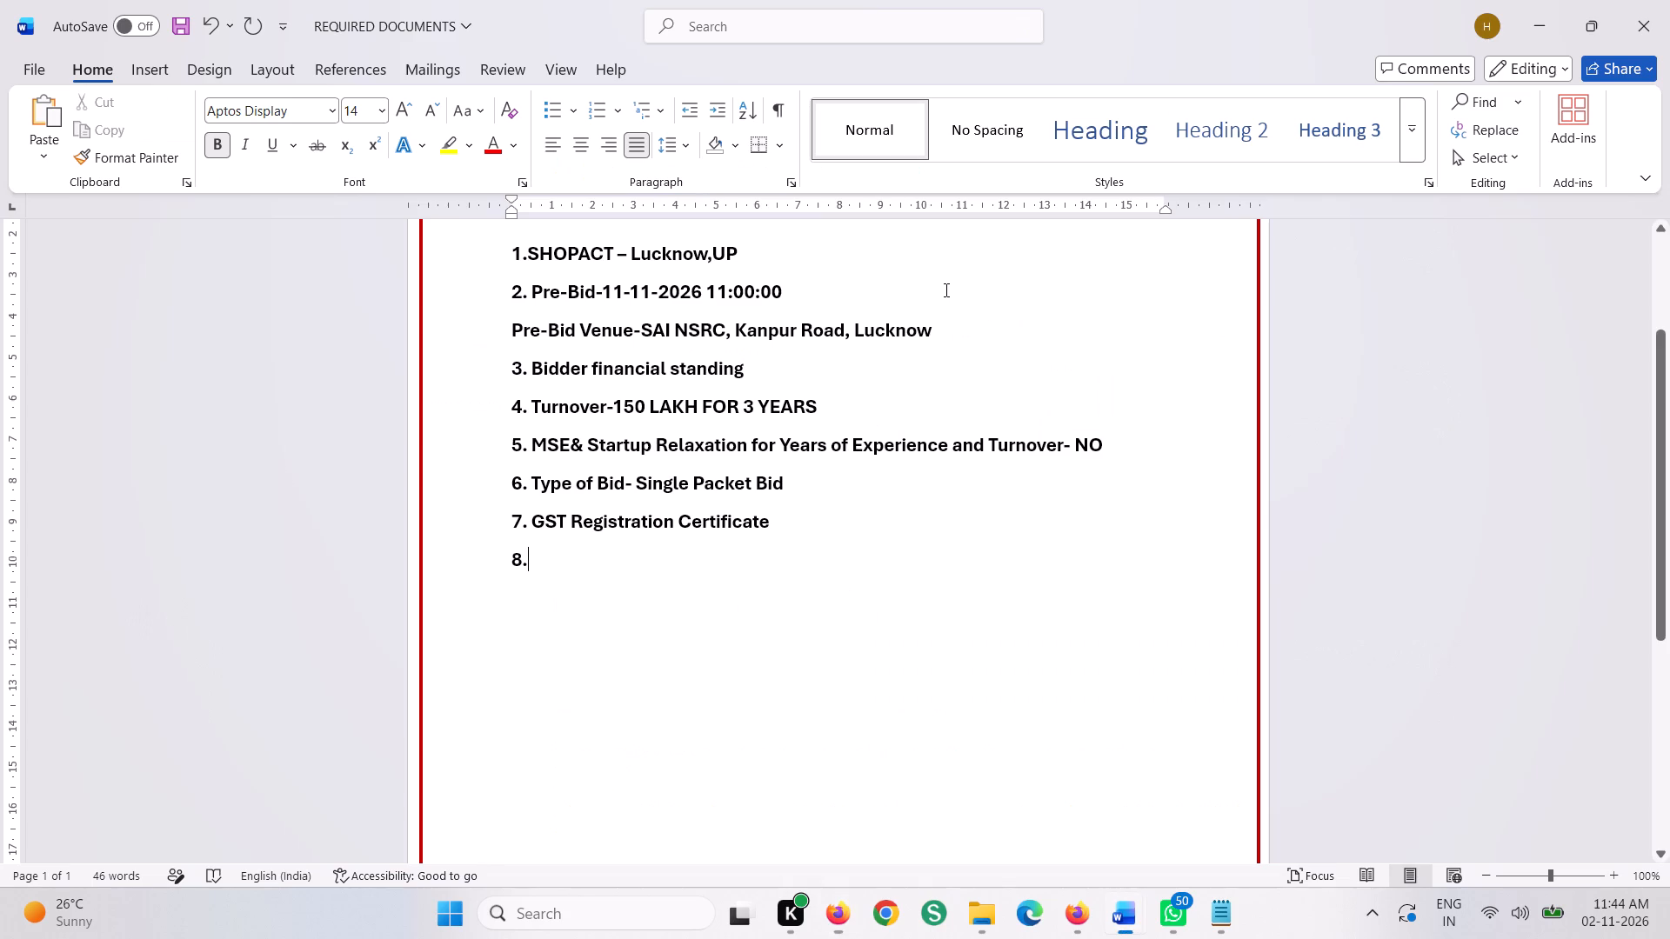
{"action": "key", "text": "ctrl+v"}
Add item 9, "COPY OF EPF,ESIC REG CERTIFICATE", on a new line after item 8.
{"action": "key", "text": "Return"}
{"action": "type", "text": "9."}
{"action": "type", "text": "COPY OF EPF,ESIC REG CERTIFICATE"}
{"action": "key", "text": "space"}
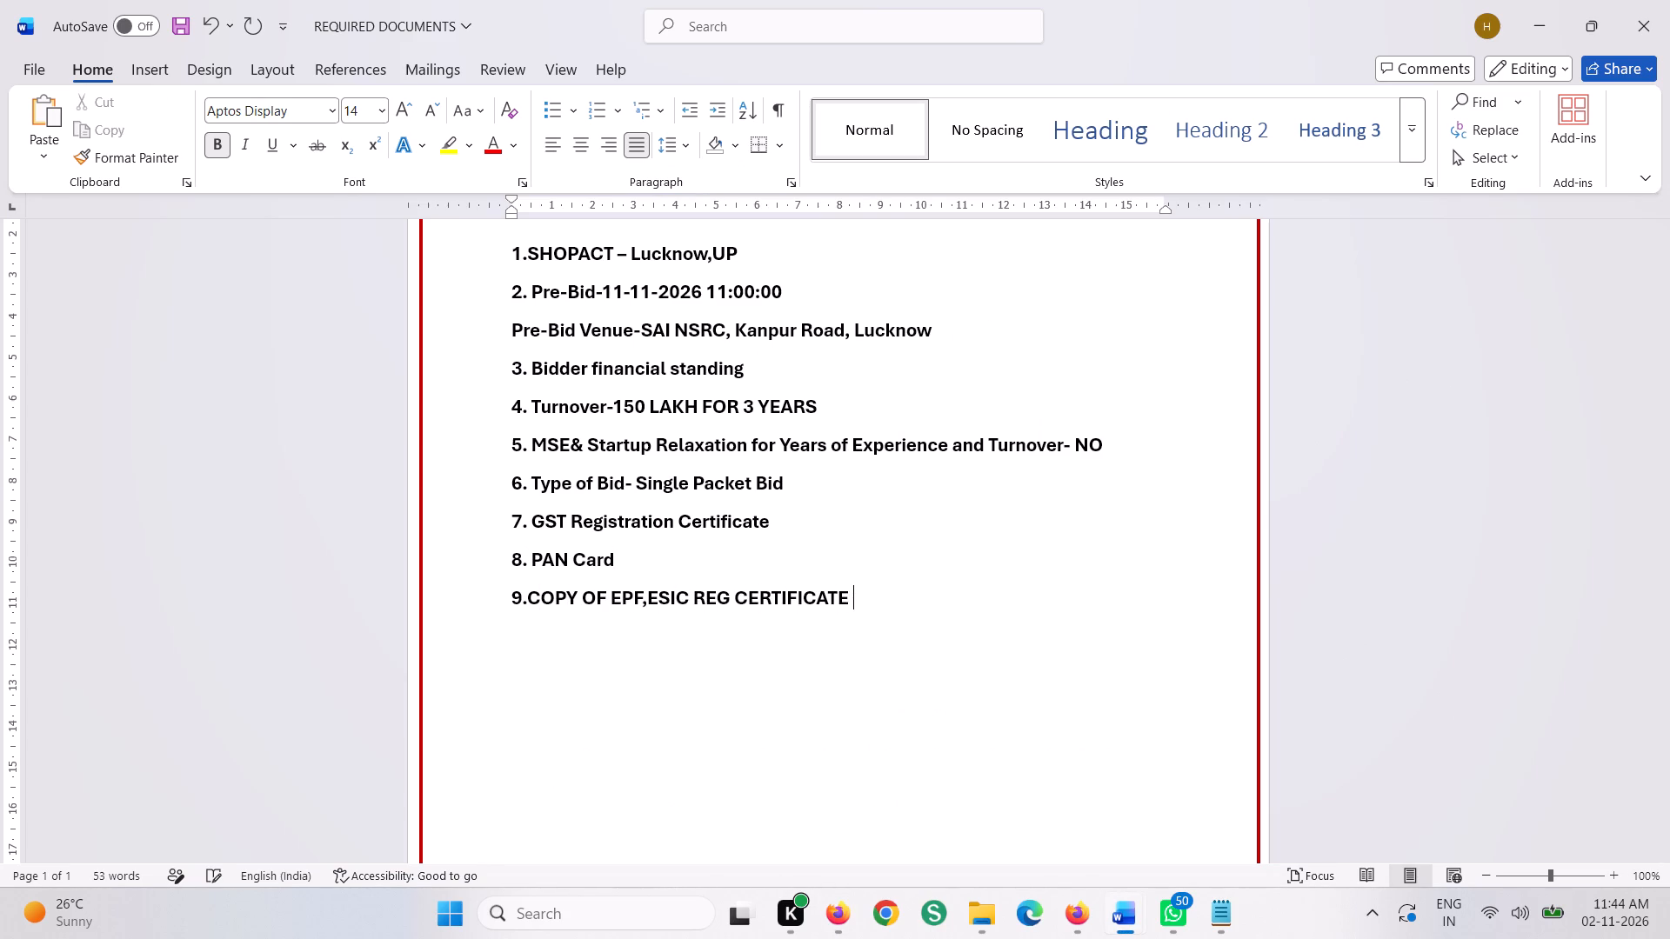
Add item 10, "LABOUR LICENCE", on a new line after item 9.
{"action": "key", "text": "Return"}
{"action": "type", "text": "100."}
{"action": "key", "text": "alt+Tab"}
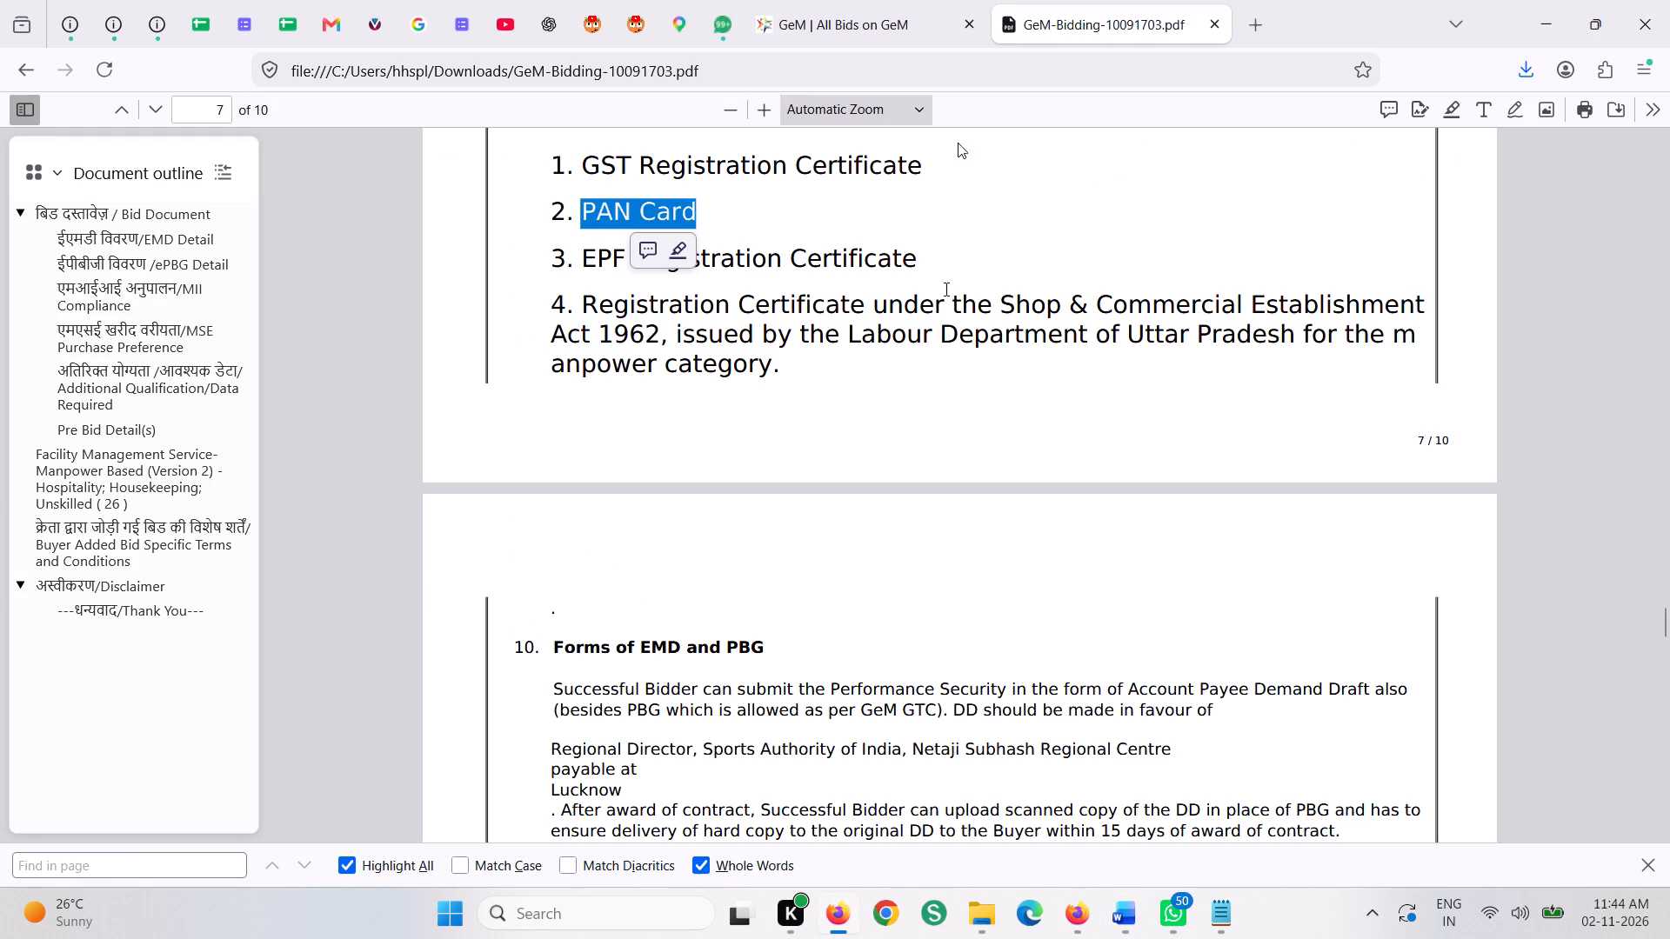
{"action": "key", "text": "alt+Tab"}
{"action": "key", "text": "BackSpace"}
{"action": "key", "text": "BackSpace"}
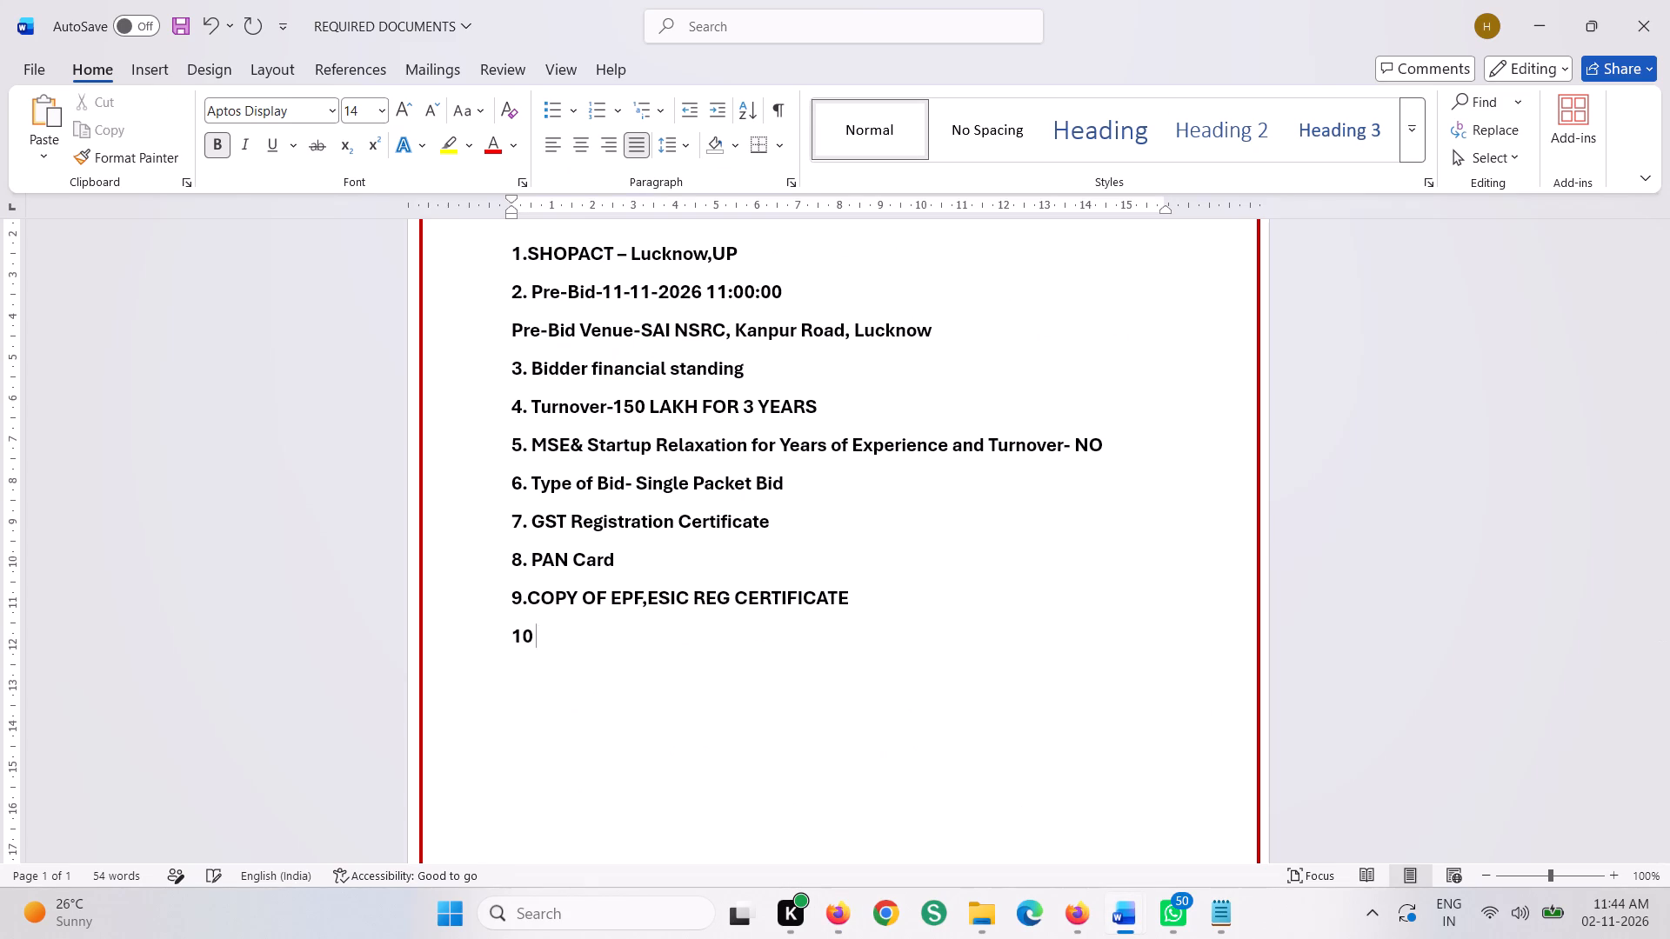
{"action": "key", "text": "period"}
{"action": "key", "text": "space"}
{"action": "key", "text": "l"}
{"action": "key", "text": "a"}
{"action": "key", "text": "b"}
{"action": "key", "text": "o"}
{"action": "key", "text": "u"}
{"action": "key", "text": "r"}
{"action": "key", "text": "space"}
{"action": "key", "text": "l"}
{"action": "key", "text": "i"}
{"action": "key", "text": "c"}
{"action": "key", "text": "e"}
{"action": "key", "text": "n"}
{"action": "key", "text": "c"}
{"action": "key", "text": "e"}
{"action": "key", "text": "space"}
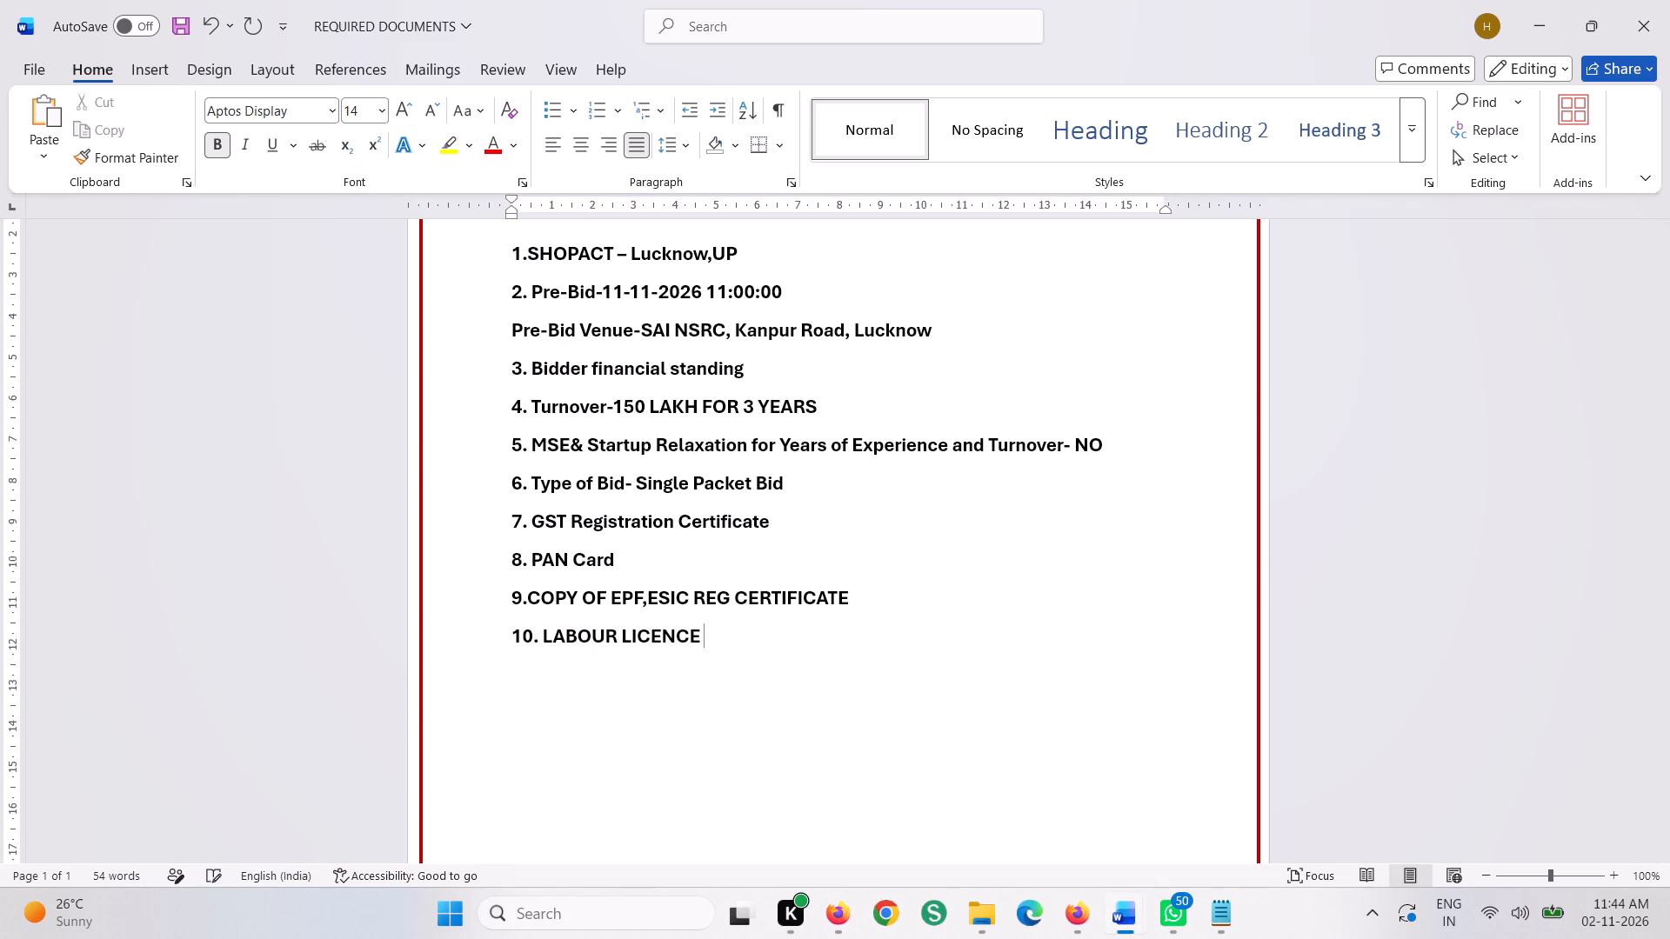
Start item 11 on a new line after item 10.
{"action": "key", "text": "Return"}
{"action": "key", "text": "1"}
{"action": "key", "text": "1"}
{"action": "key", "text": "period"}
Look back through the bid document, from the ATC certificate list to page 1, for any remaining requirement.
{"action": "key", "text": "alt+Tab"}
{"action": "scroll", "coordinate": [702, 426], "scroll_direction": "down", "scroll_amount": 1}
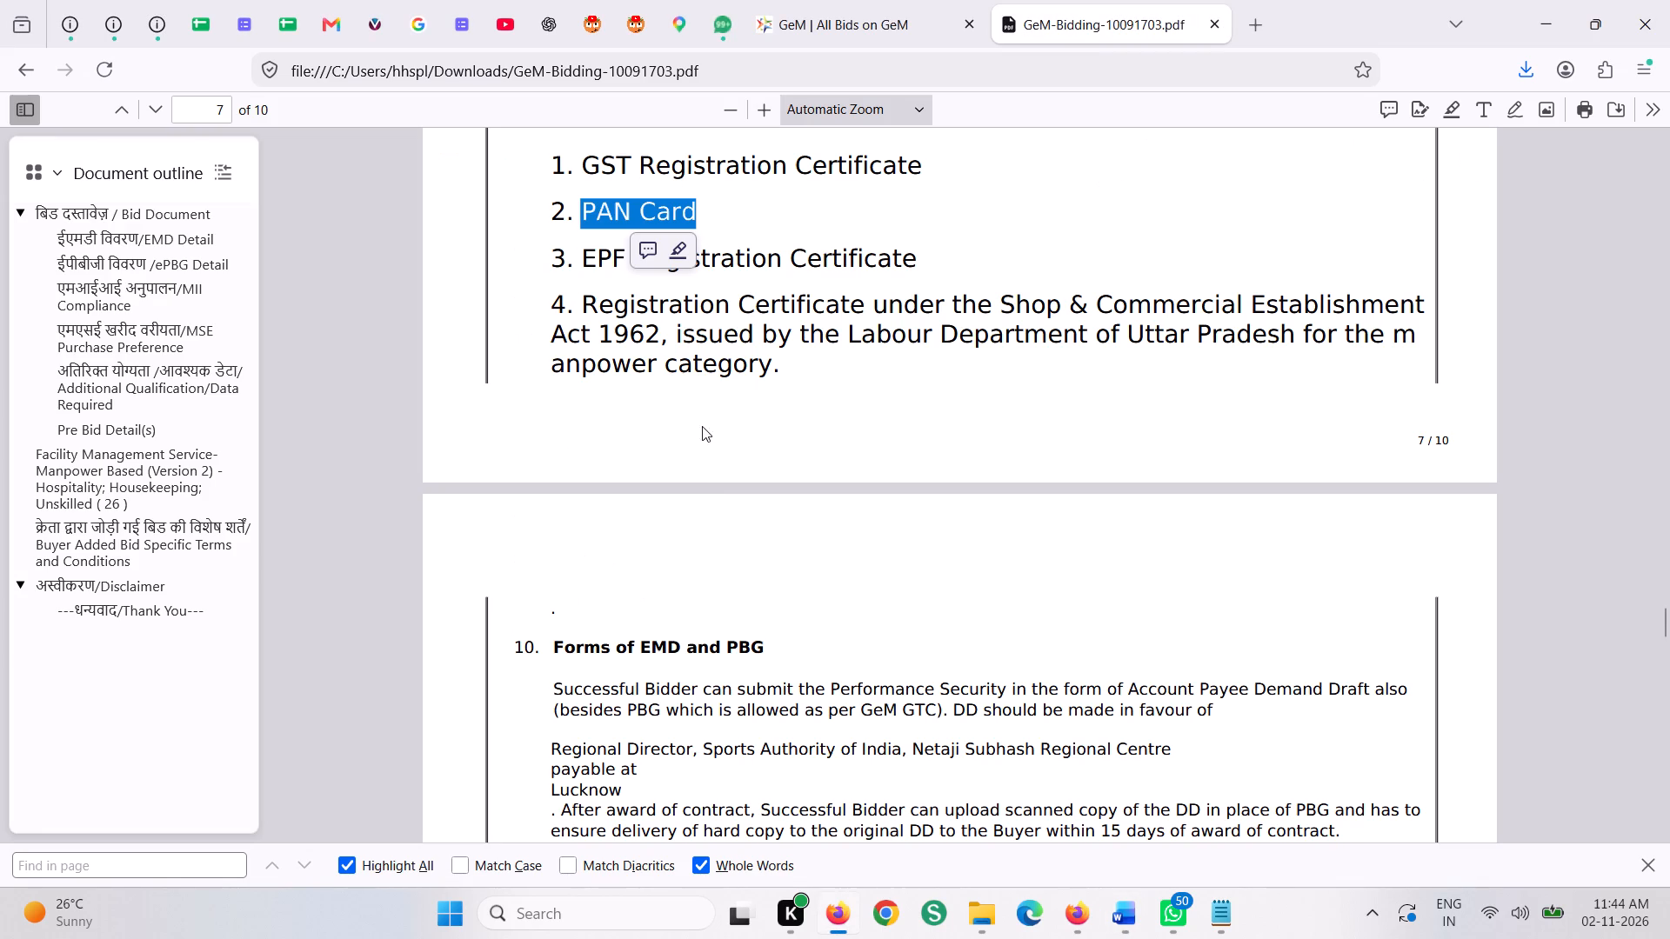
{"action": "scroll", "coordinate": [702, 426], "scroll_direction": "down", "scroll_amount": 1}
{"action": "scroll", "coordinate": [804, 396], "scroll_direction": "up", "scroll_amount": 5}
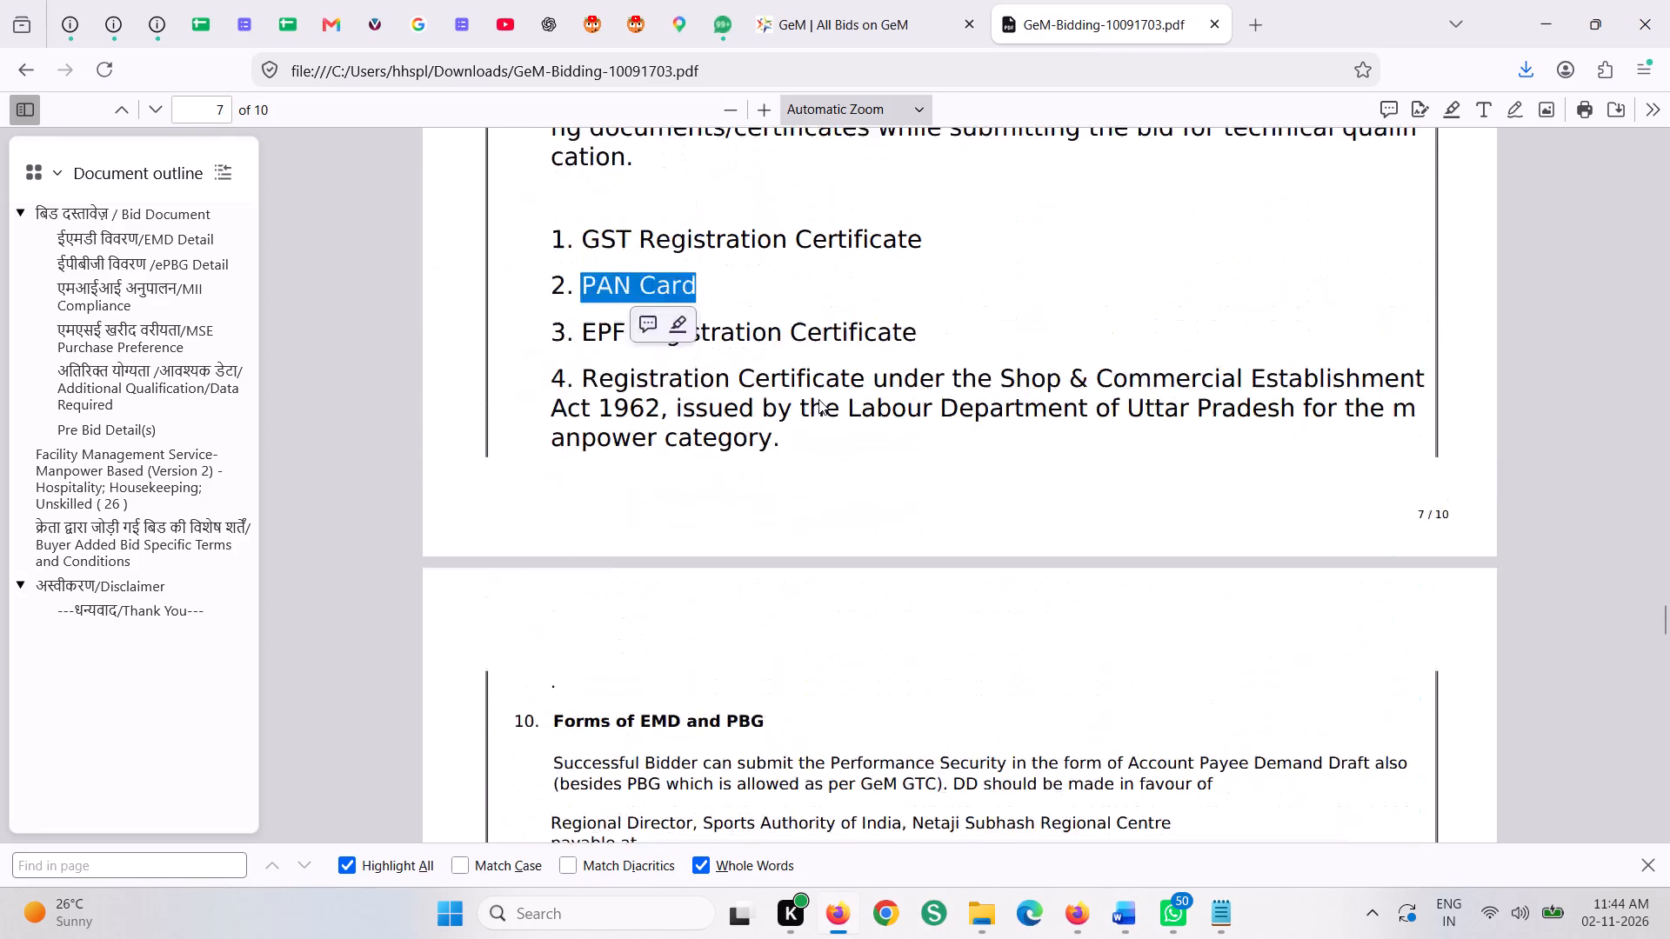
{"action": "scroll", "coordinate": [818, 399], "scroll_direction": "up", "scroll_amount": 16}
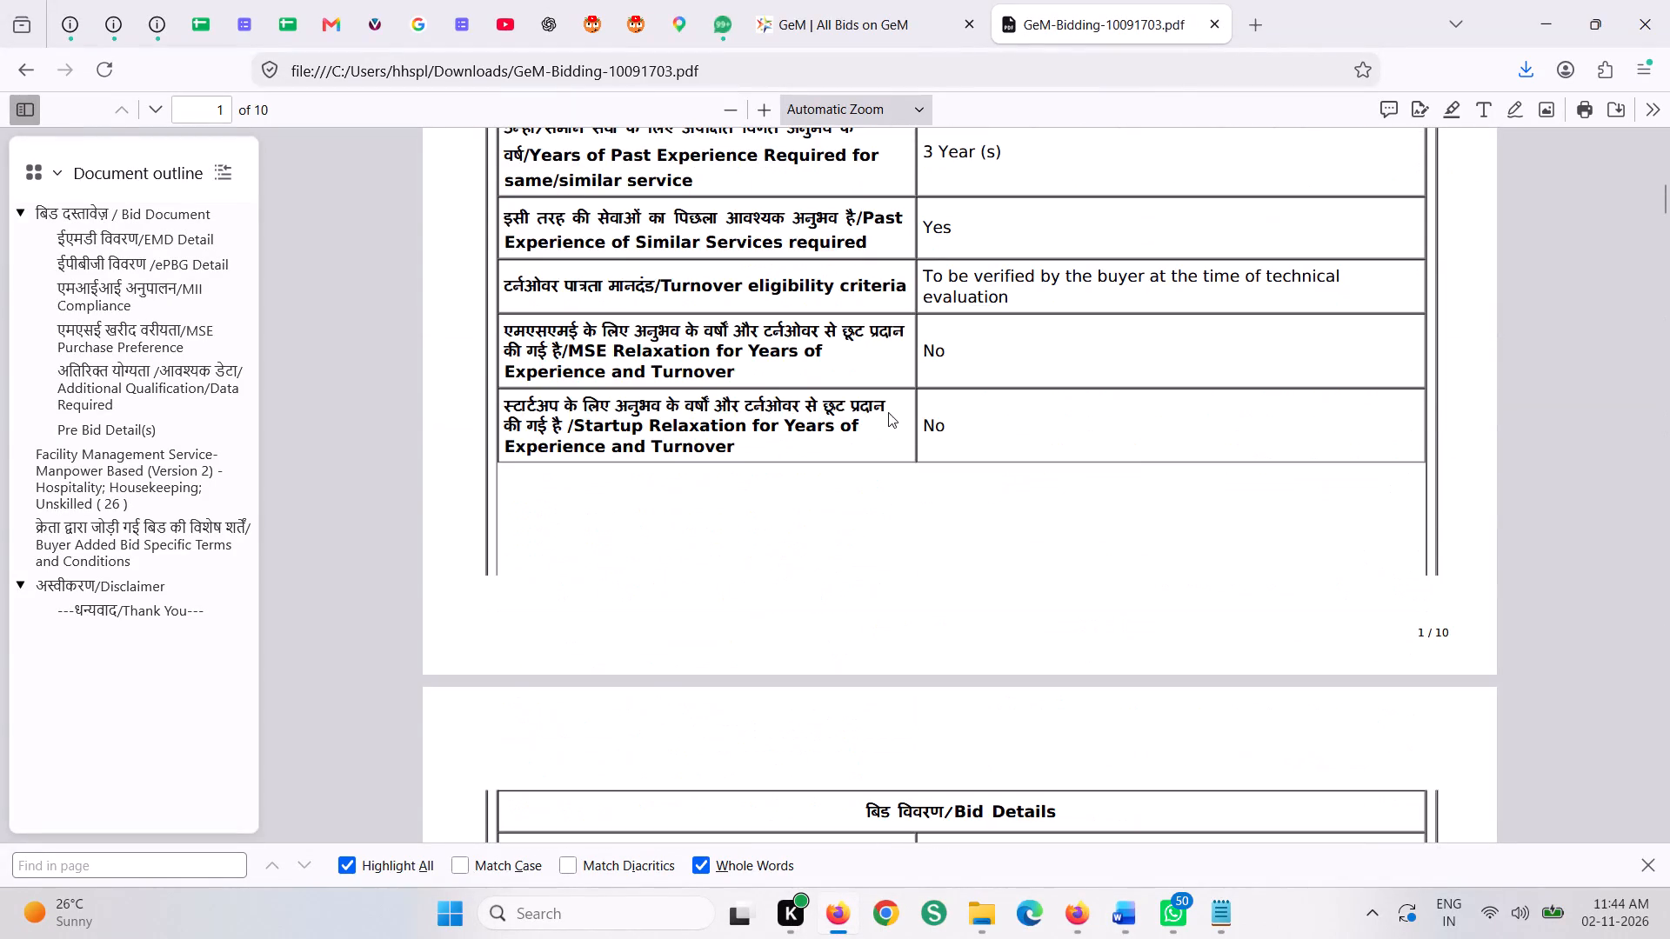
{"action": "scroll", "coordinate": [888, 412], "scroll_direction": "up", "scroll_amount": 1}
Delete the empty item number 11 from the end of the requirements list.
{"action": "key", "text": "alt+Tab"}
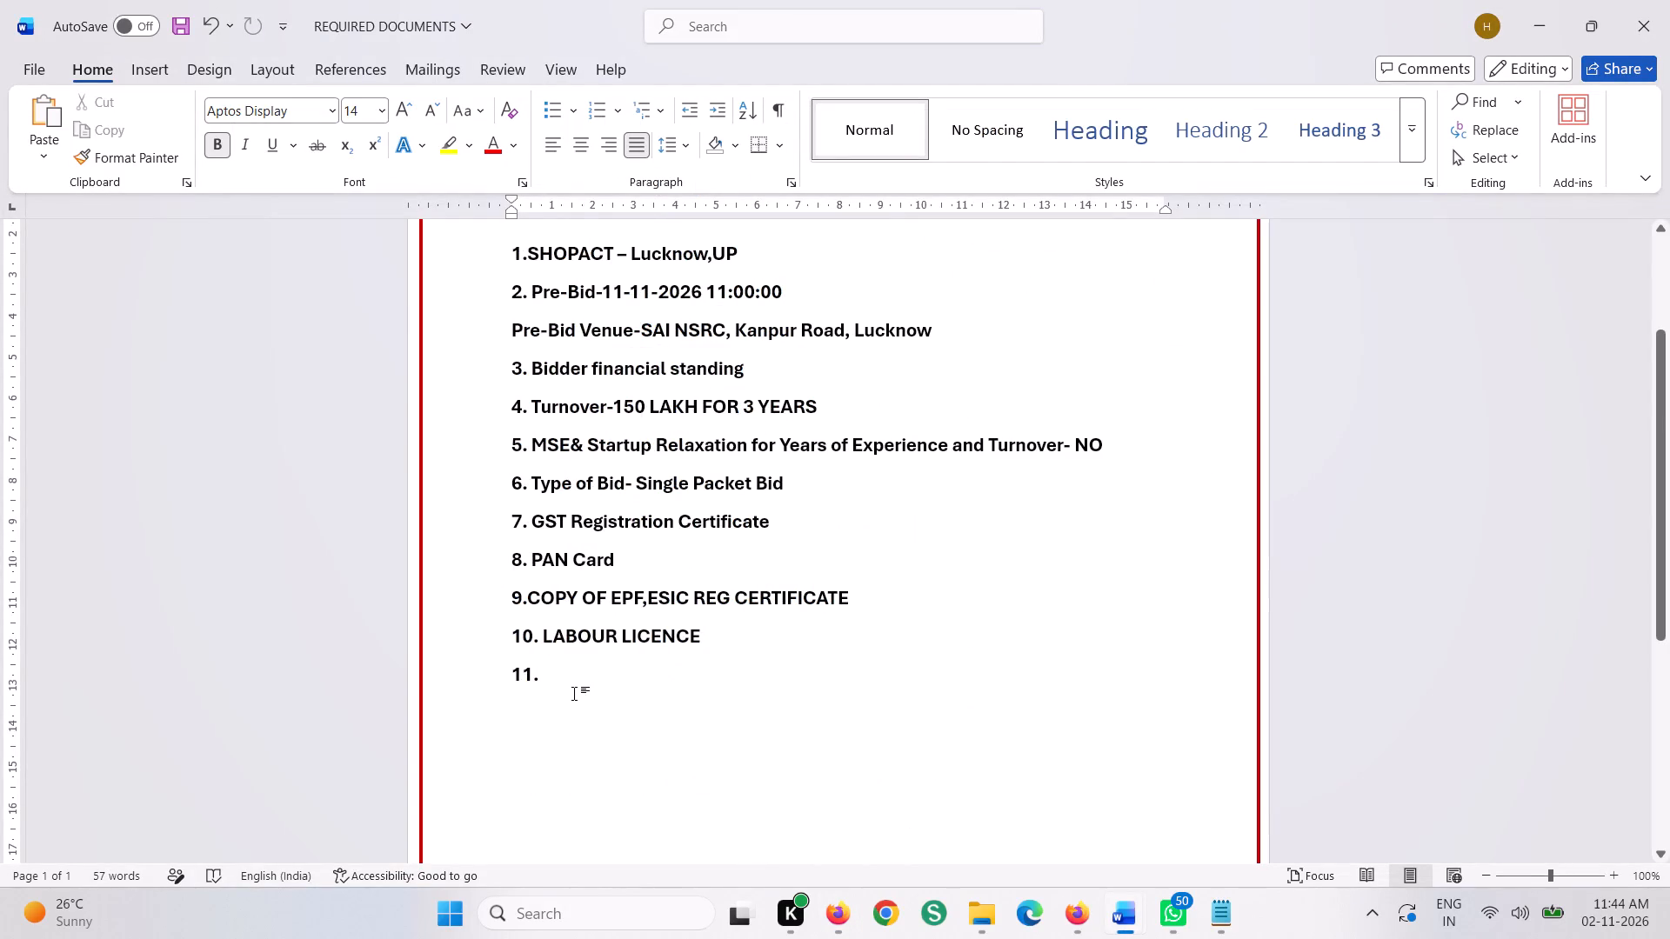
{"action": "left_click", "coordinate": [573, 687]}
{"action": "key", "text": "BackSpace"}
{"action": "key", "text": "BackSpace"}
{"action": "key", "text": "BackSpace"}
Open the Scope of work & Job description attachment from the bid document, examine its conditions, and return to the bid document.
{"action": "key", "text": "alt+Tab"}
{"action": "scroll", "coordinate": [573, 687], "scroll_direction": "up", "scroll_amount": 2}
{"action": "scroll", "coordinate": [573, 683], "scroll_direction": "down", "scroll_amount": 3}
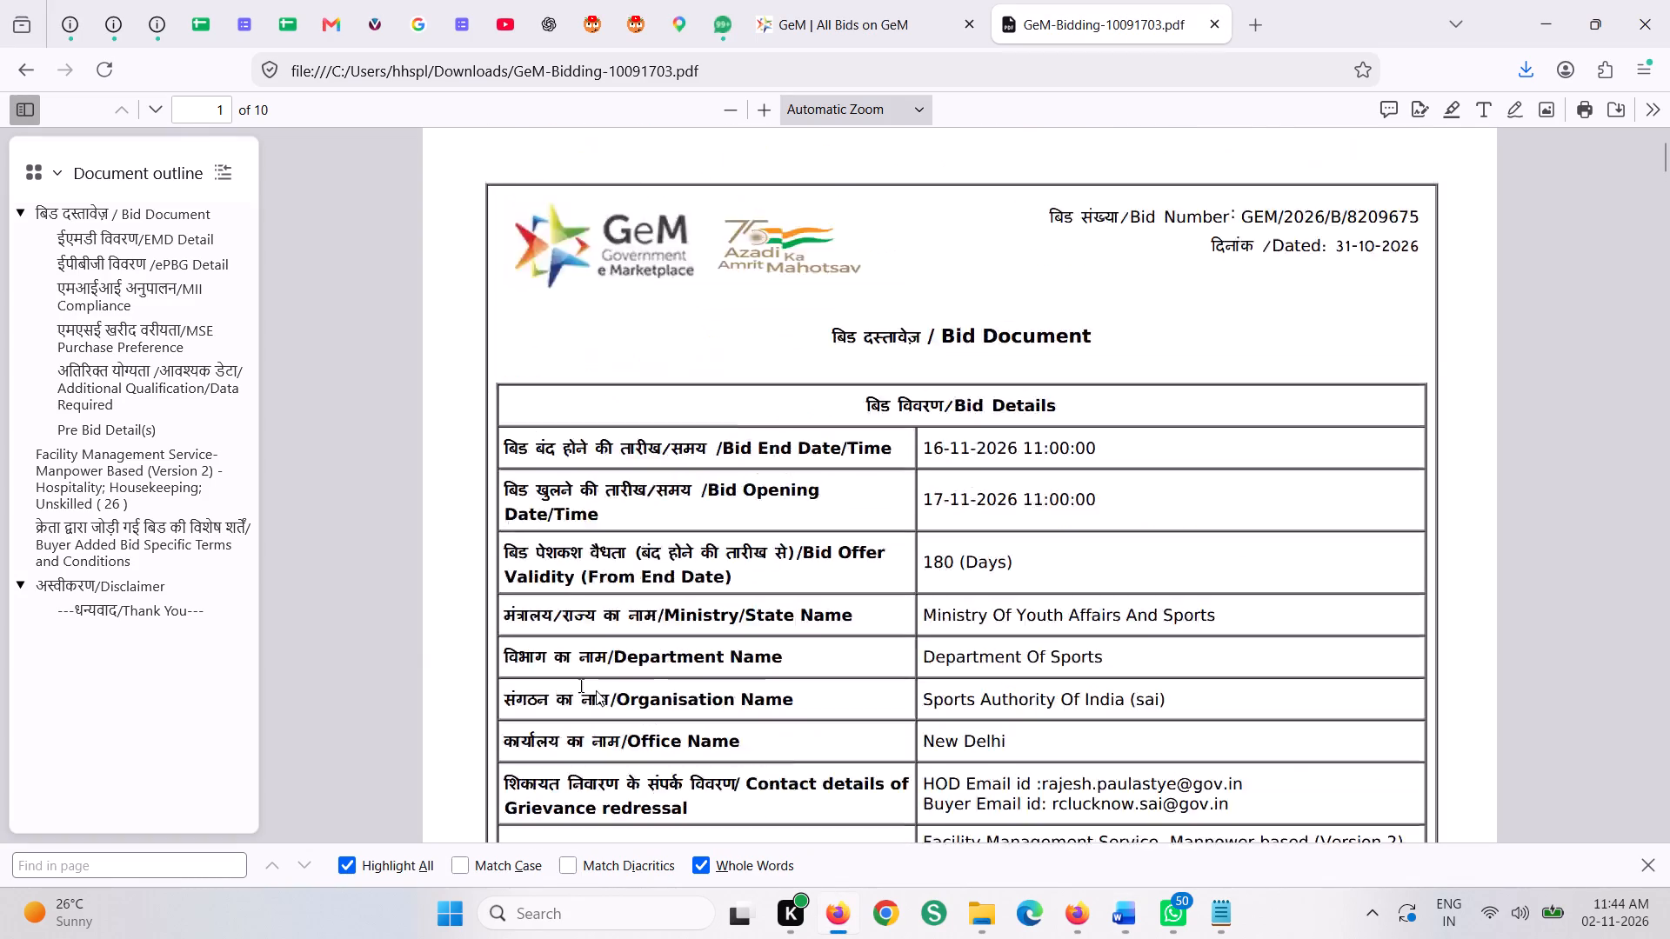
{"action": "scroll", "coordinate": [596, 690], "scroll_direction": "down", "scroll_amount": 6}
{"action": "scroll", "coordinate": [595, 594], "scroll_direction": "down", "scroll_amount": 1}
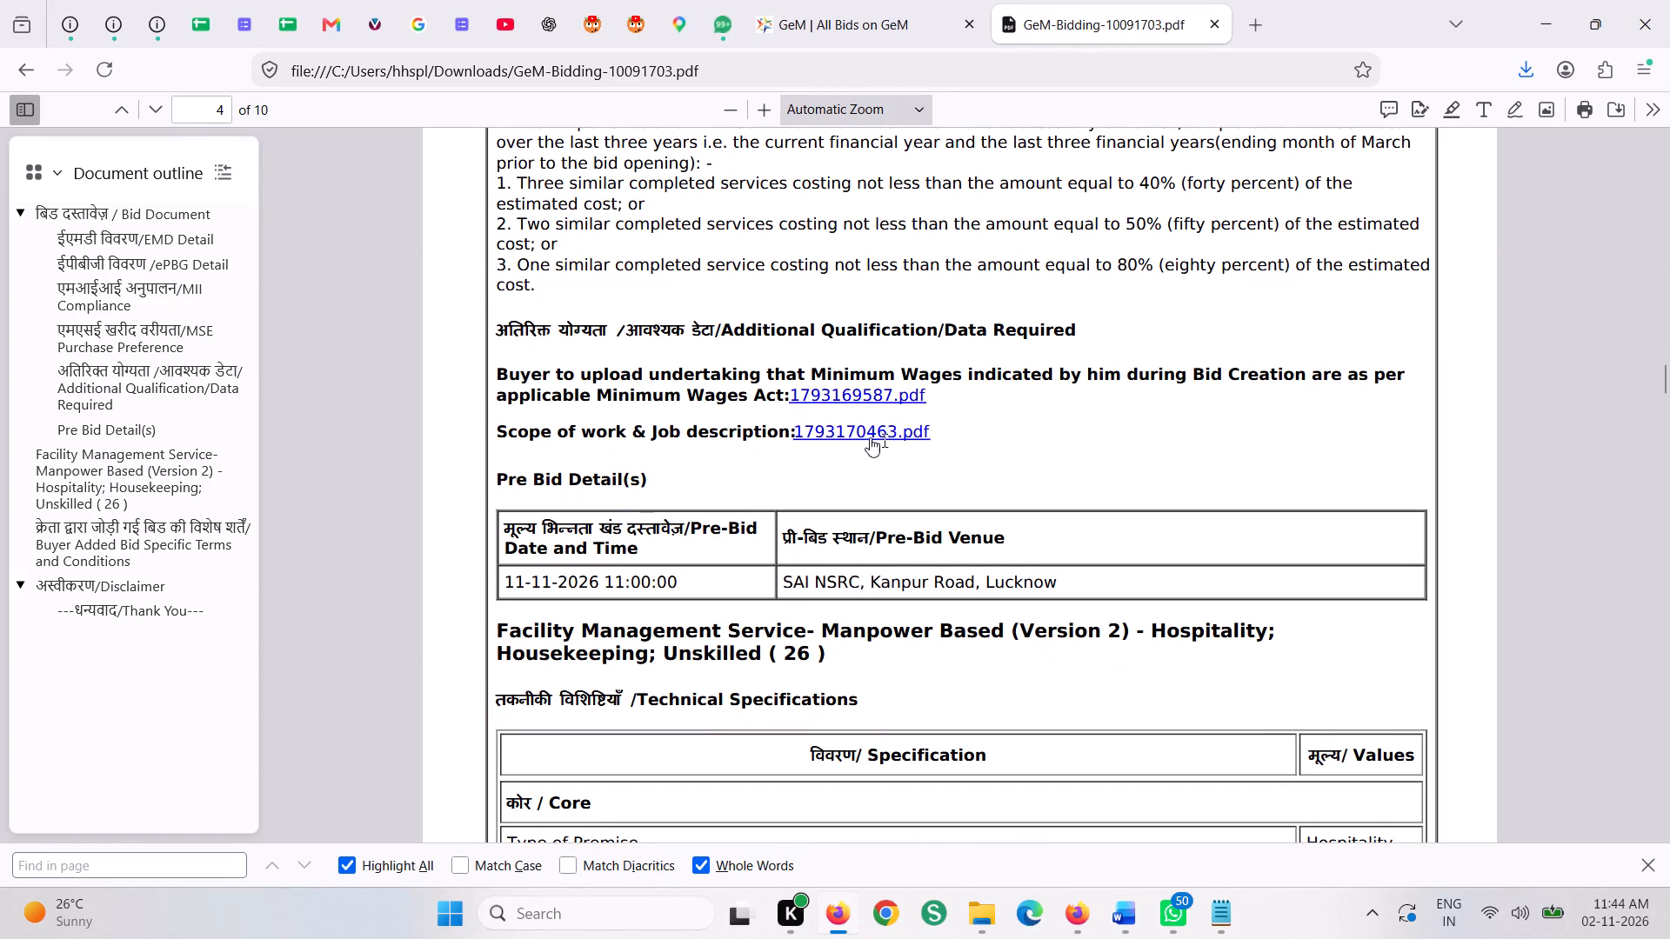
{"action": "left_click", "coordinate": [870, 436]}
{"action": "scroll", "coordinate": [831, 460], "scroll_direction": "up", "scroll_amount": 10}
{"action": "scroll", "coordinate": [844, 484], "scroll_direction": "down", "scroll_amount": 14}
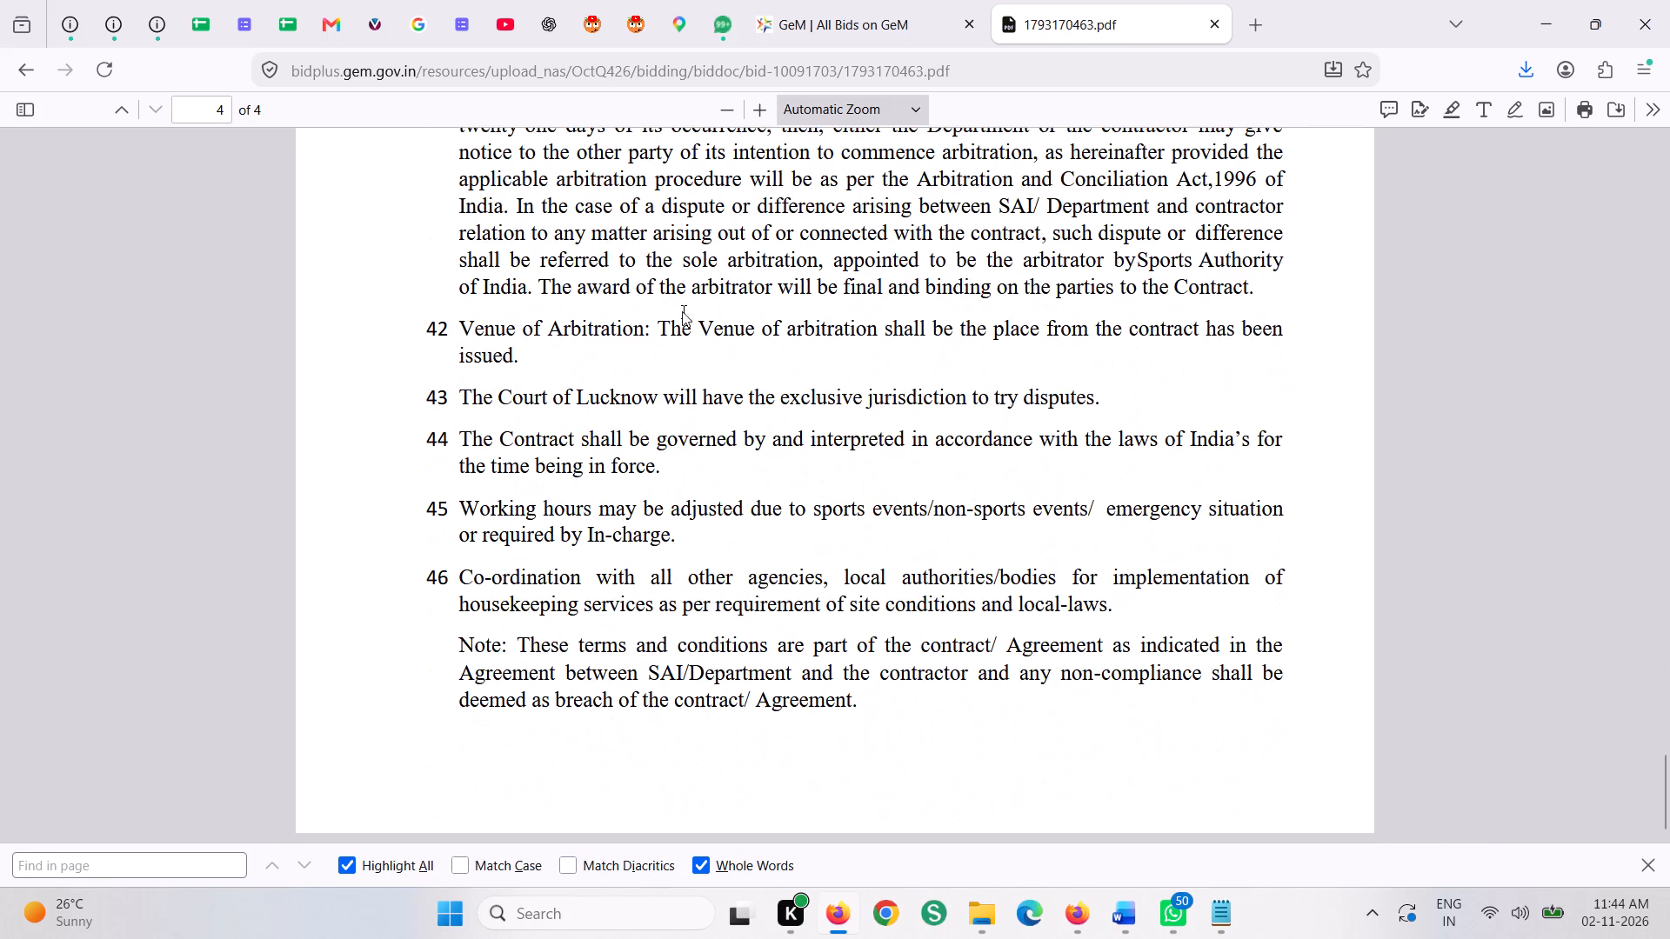
{"action": "scroll", "coordinate": [682, 311], "scroll_direction": "down", "scroll_amount": 6}
{"action": "scroll", "coordinate": [792, 319], "scroll_direction": "up", "scroll_amount": 5}
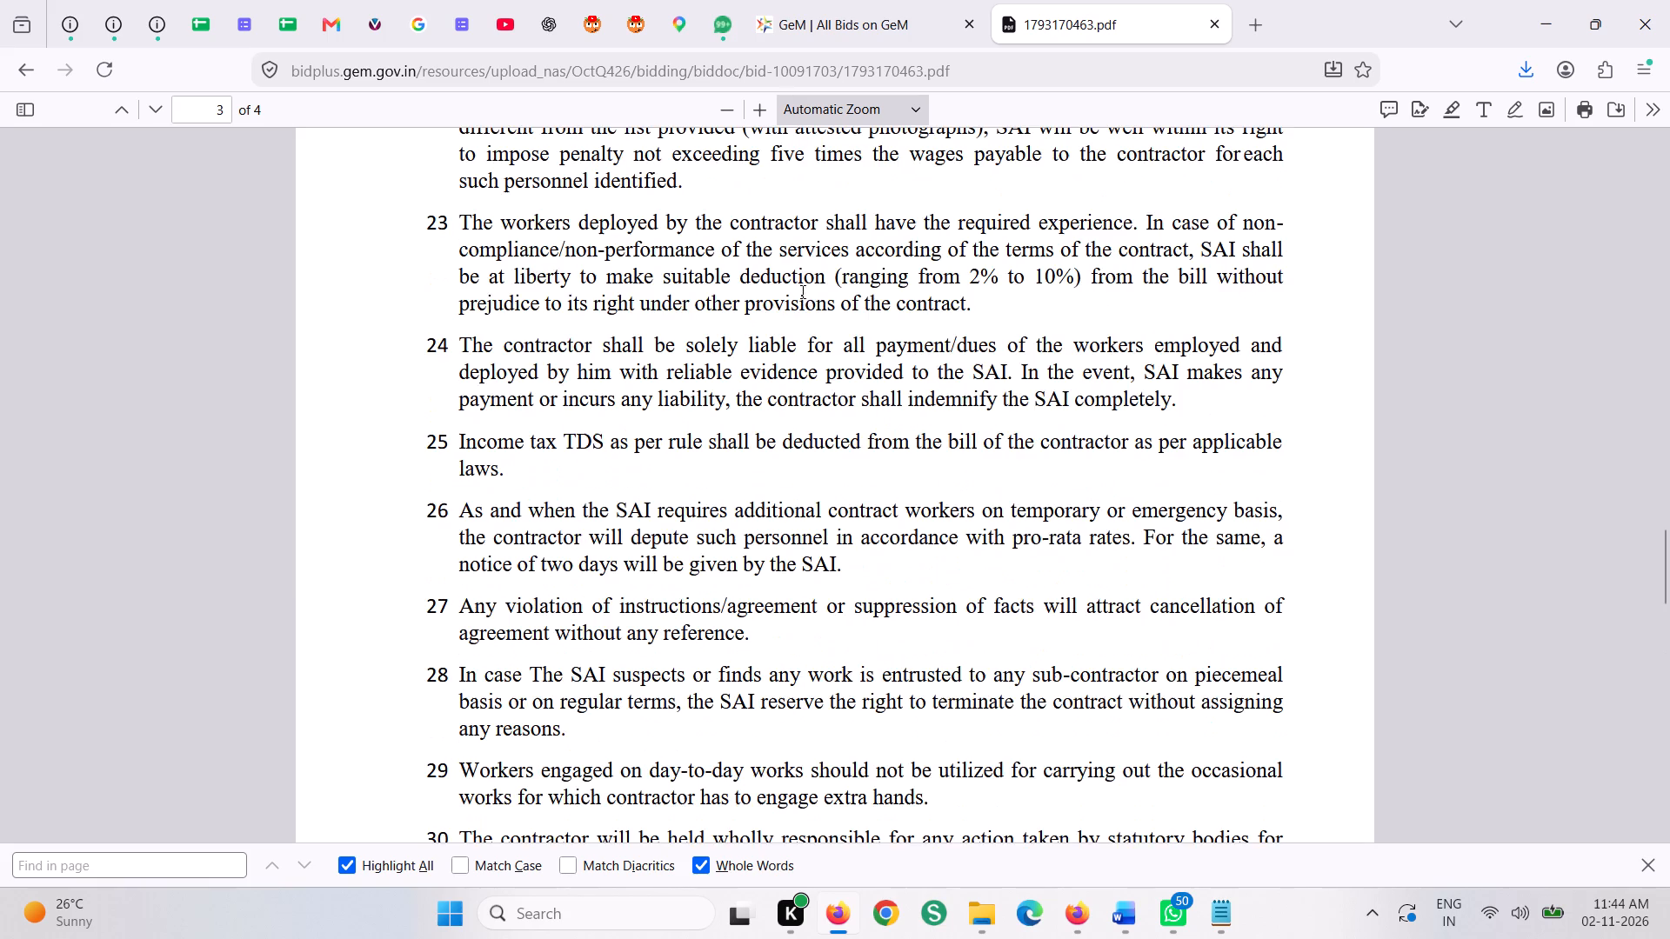
{"action": "scroll", "coordinate": [801, 291], "scroll_direction": "up", "scroll_amount": 7}
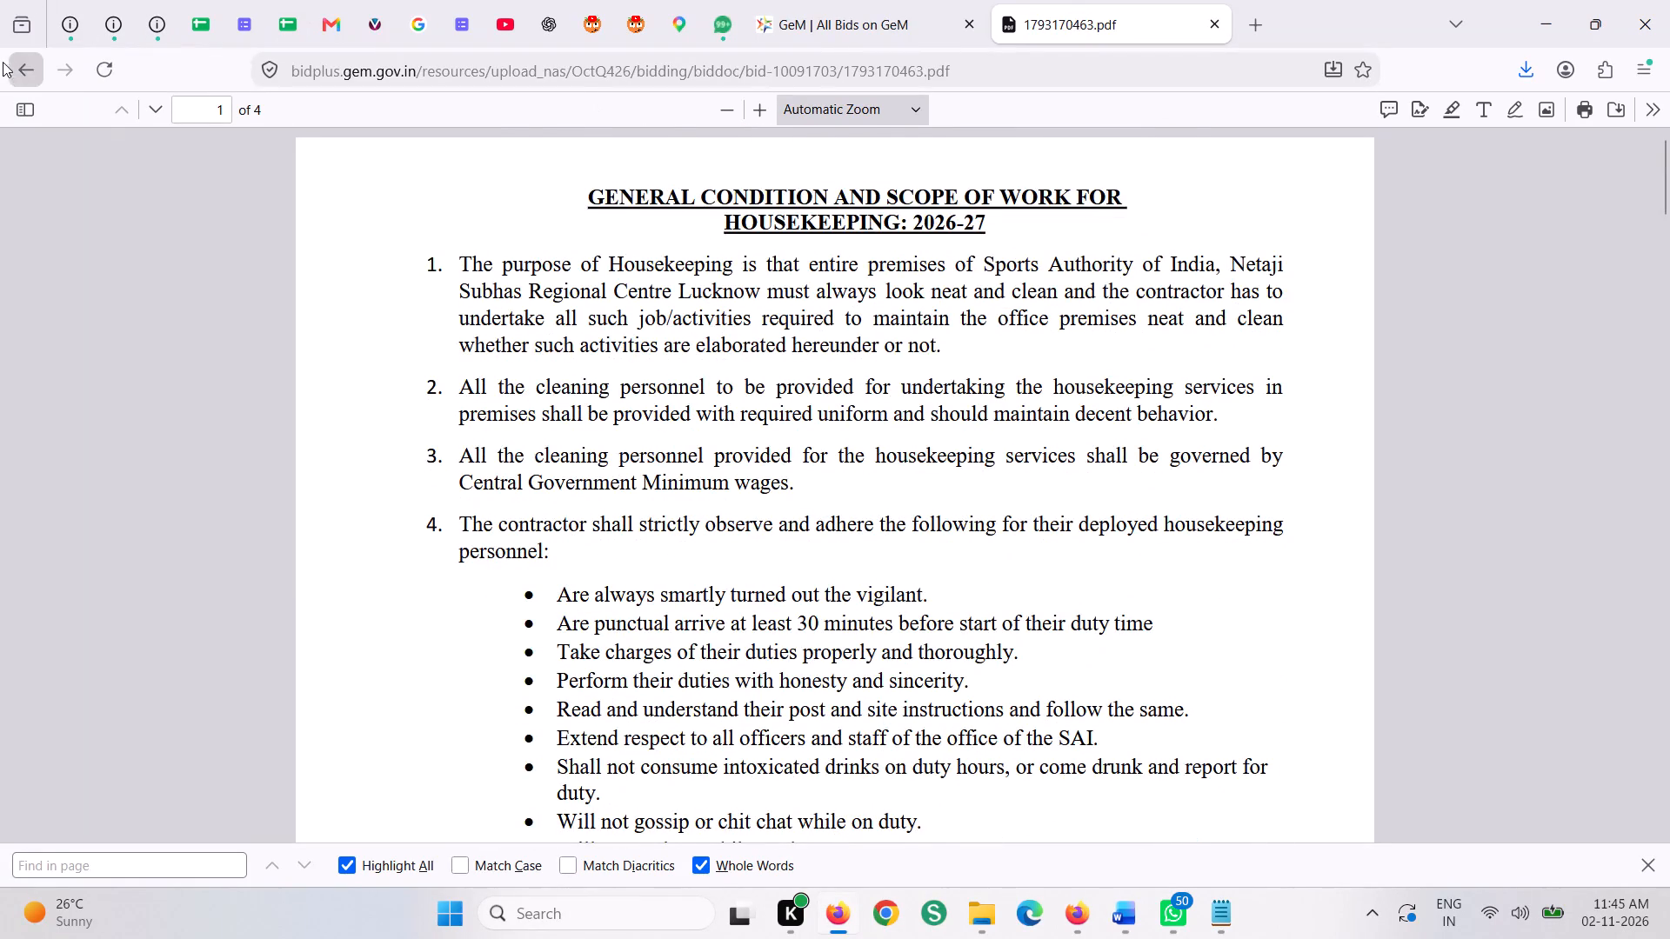
{"action": "left_click", "coordinate": [16, 68]}
{"action": "left_click", "coordinate": [882, 0]}
{"action": "left_click", "coordinate": [1102, 0]}
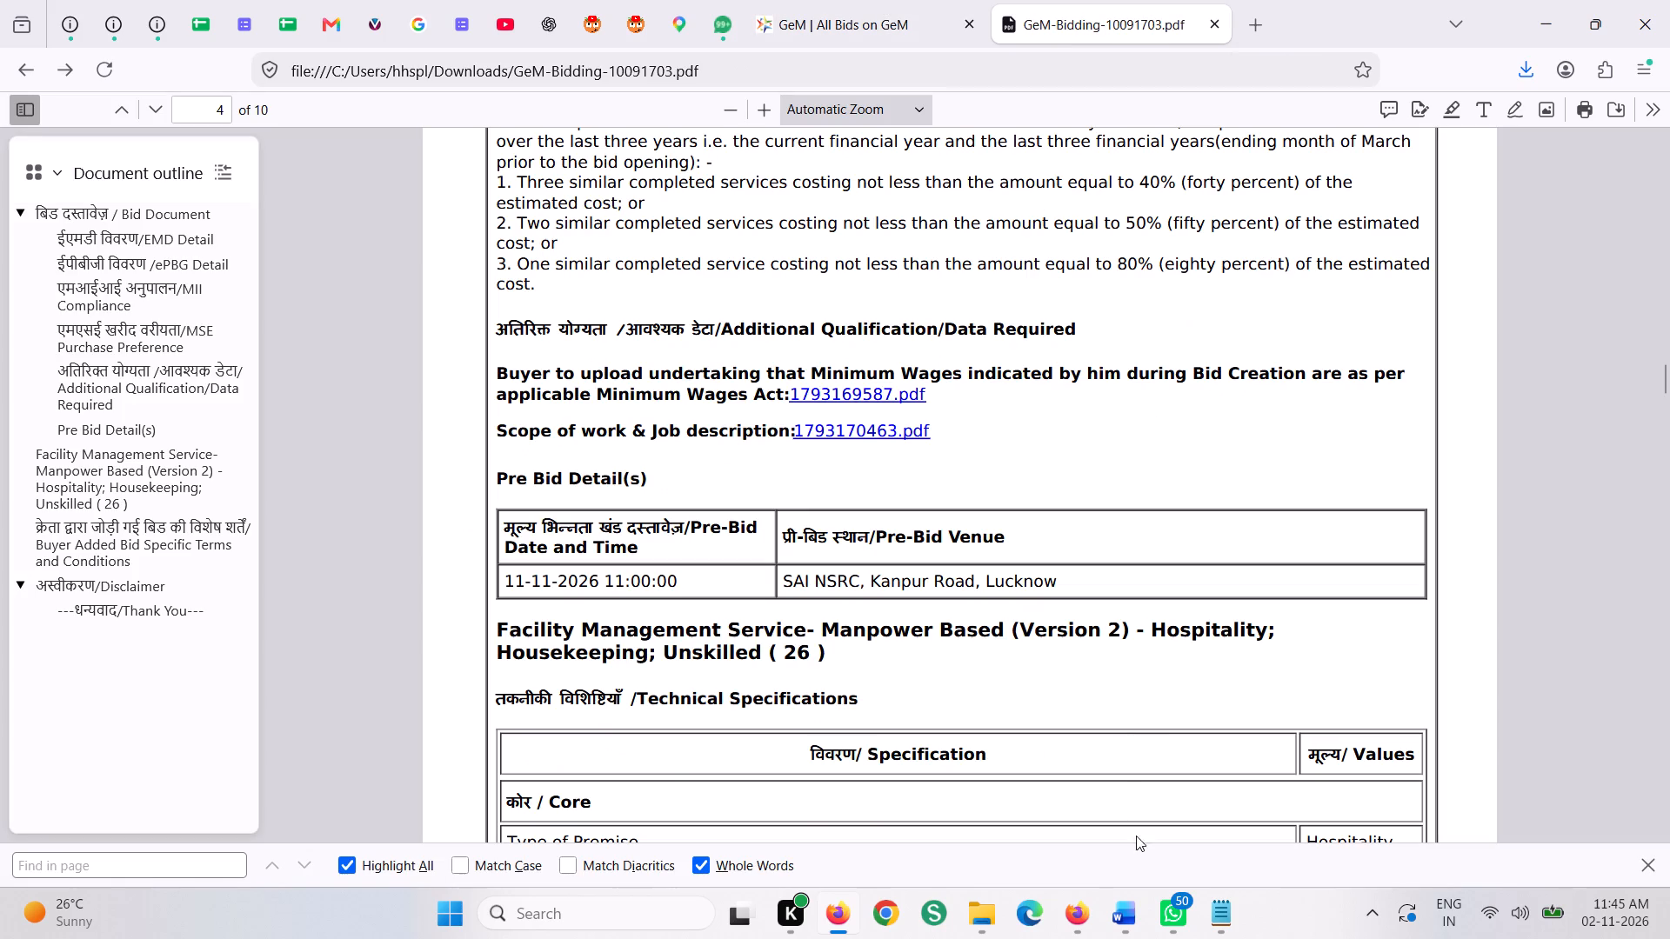
Export the Word requirements list as a PDF named REQUIRED DOCUMENTS into the GEM2026B8209675 folder under DEV1.
{"action": "left_click", "coordinate": [1137, 909]}
{"action": "left_click", "coordinate": [912, 814]}
{"action": "scroll", "coordinate": [679, 651], "scroll_direction": "up", "scroll_amount": 2}
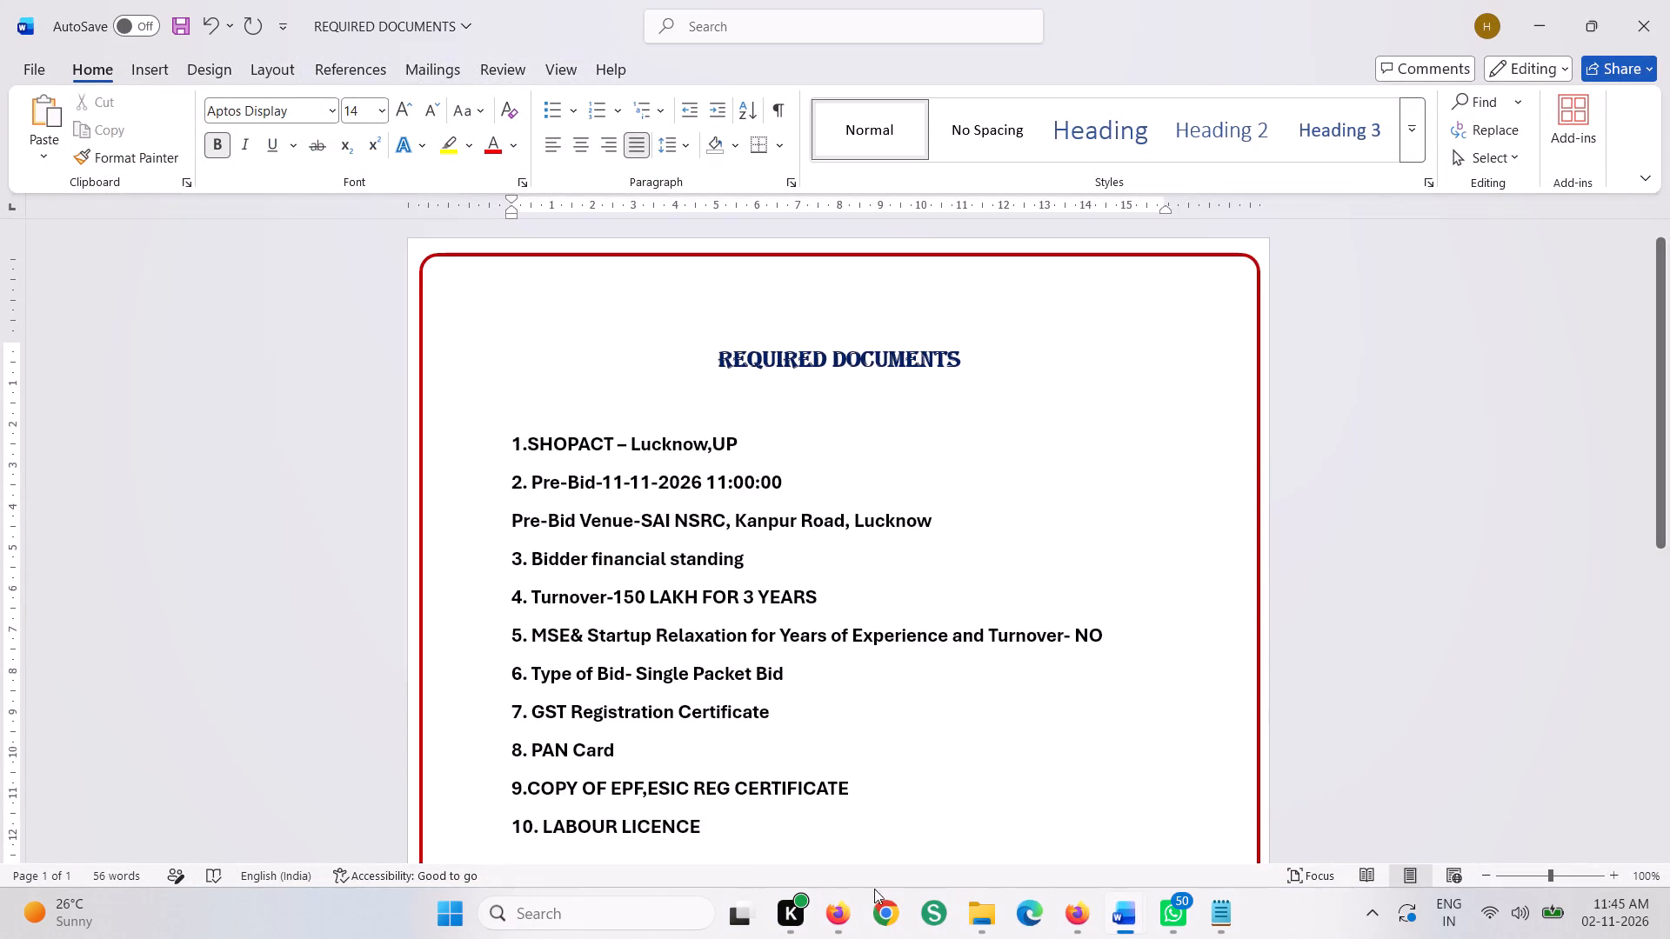
{"action": "left_click", "coordinate": [973, 912]}
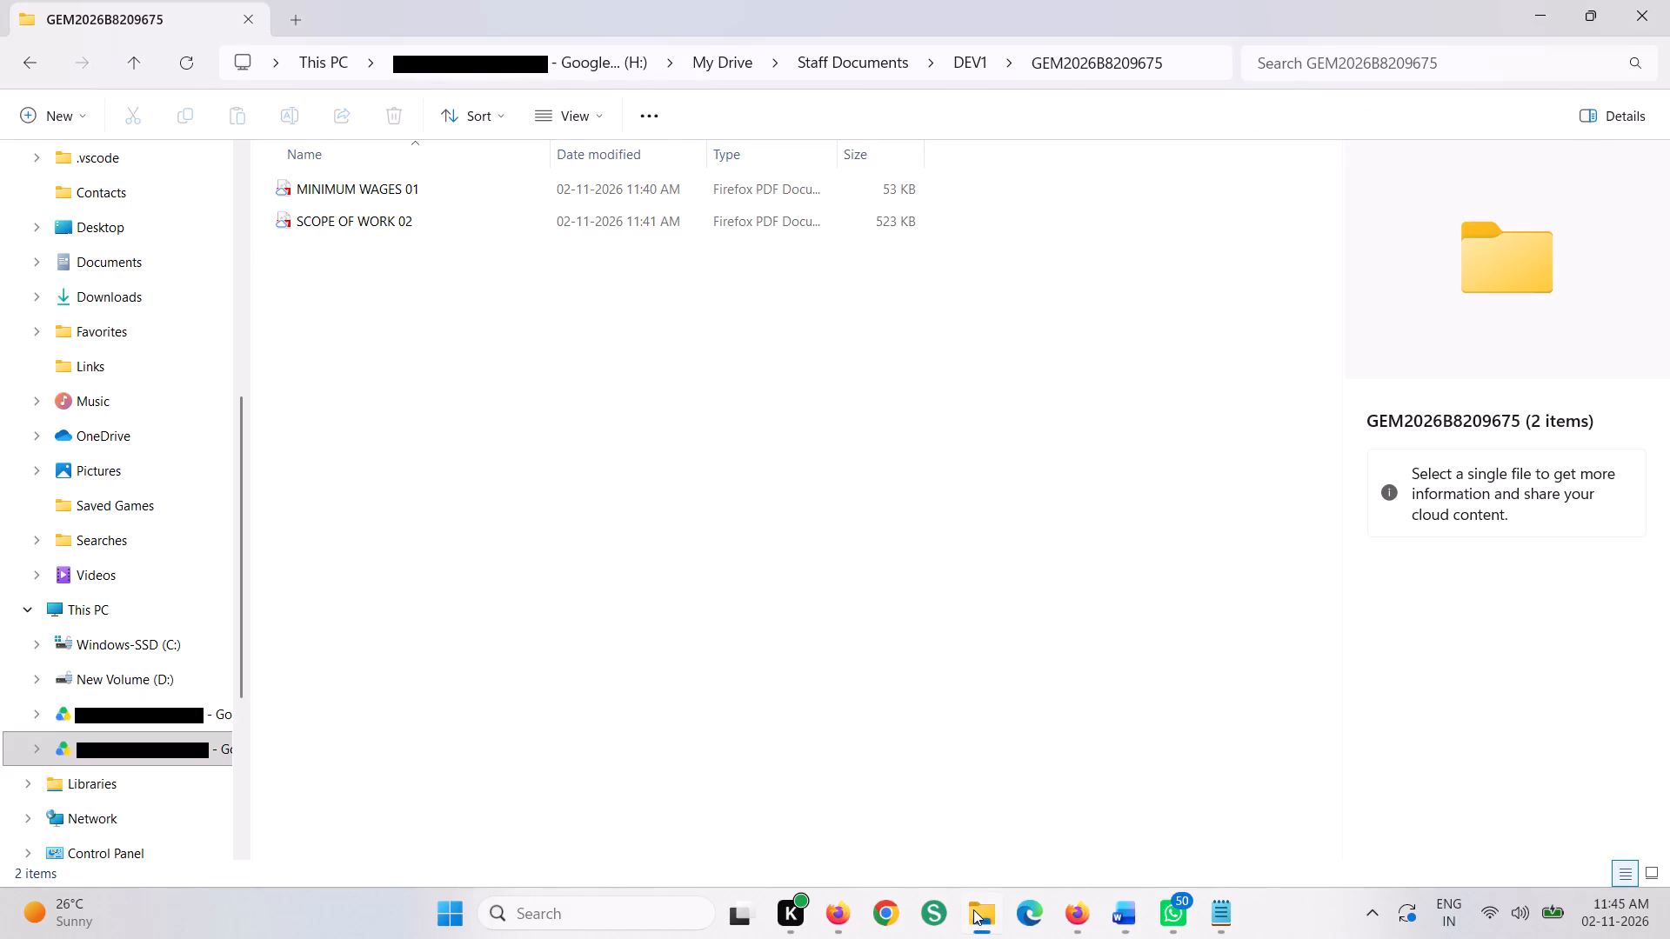
{"action": "left_click", "coordinate": [973, 909]}
{"action": "left_click", "coordinate": [26, 64]}
{"action": "left_click", "coordinate": [85, 472]}
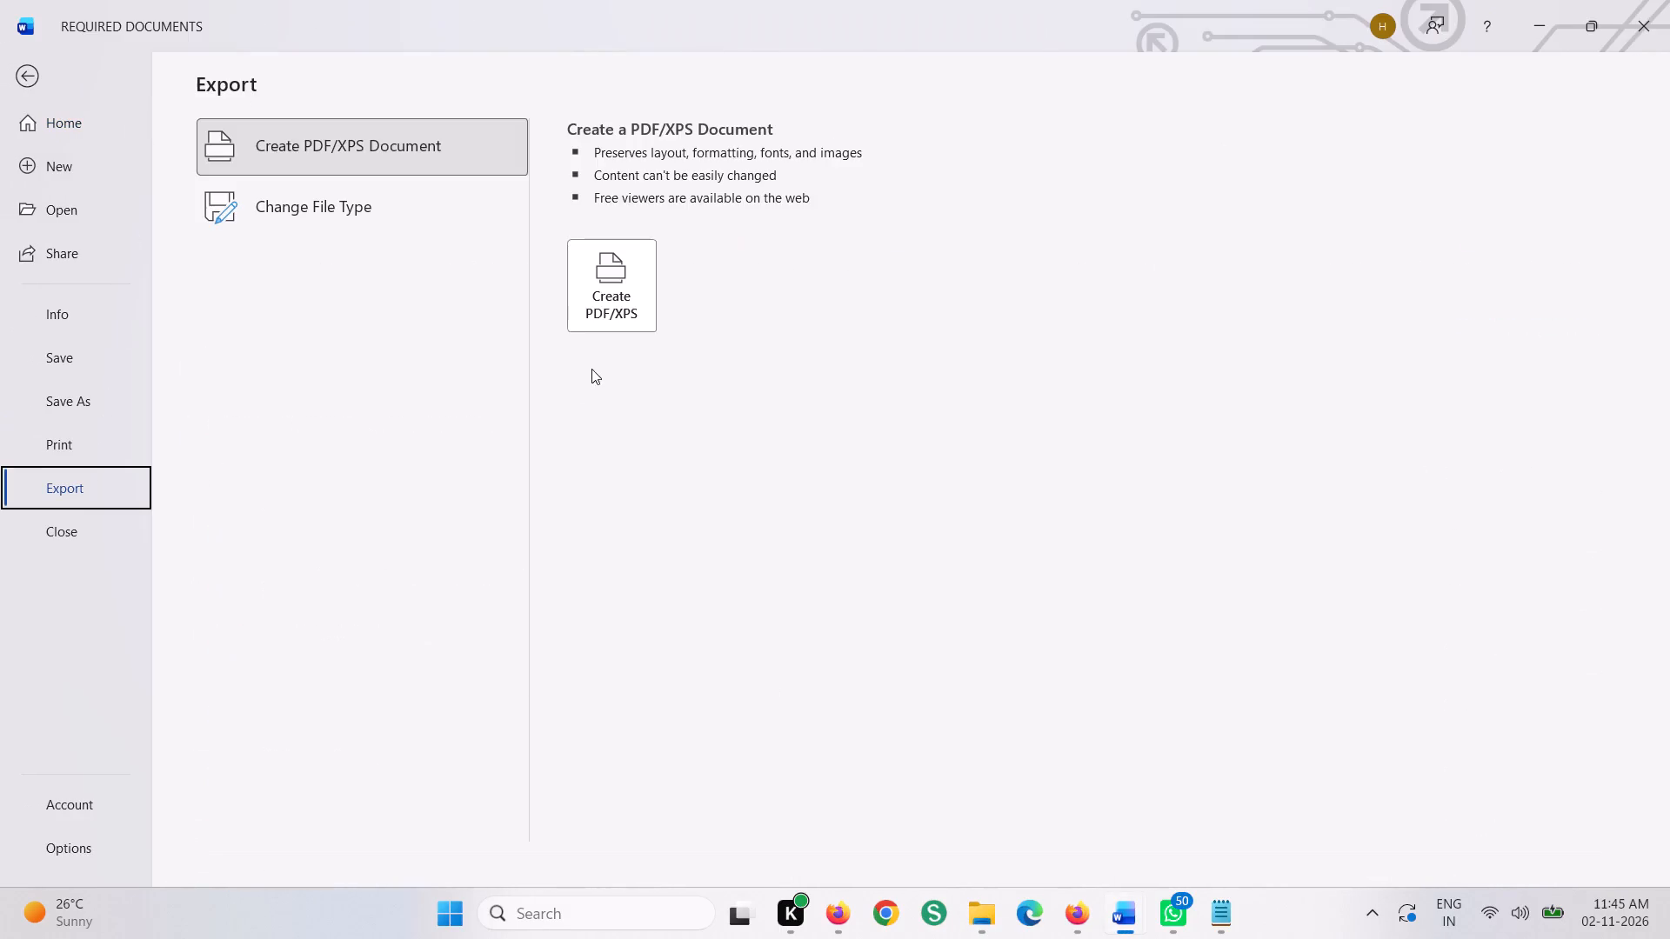
{"action": "left_click", "coordinate": [611, 313]}
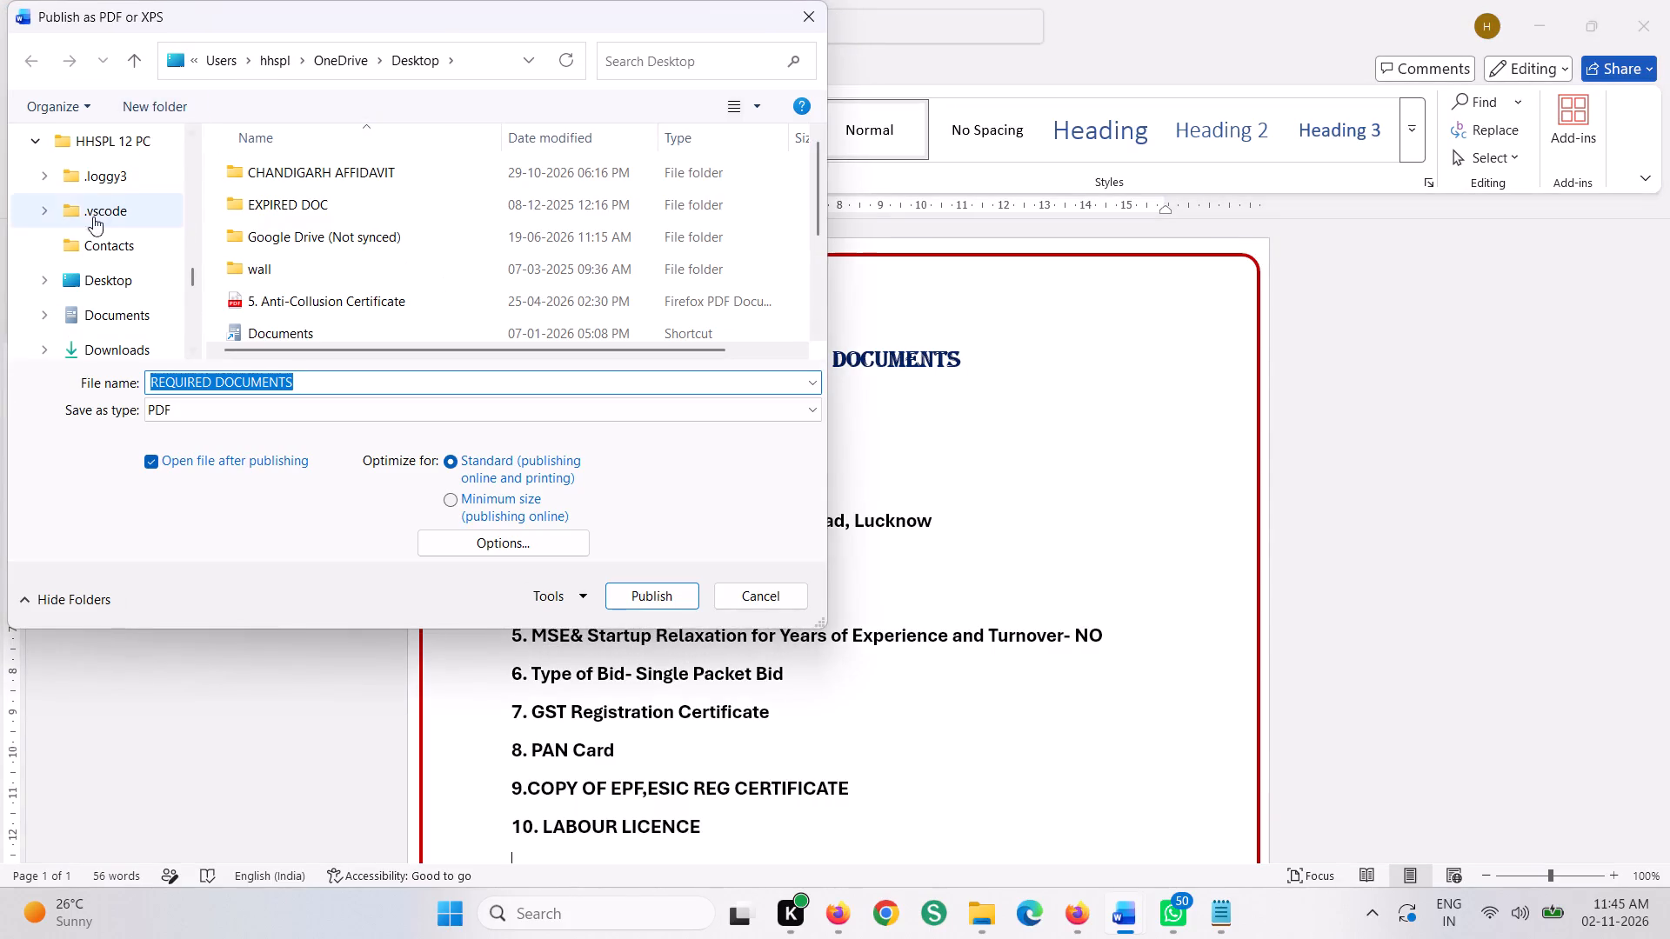
{"action": "scroll", "coordinate": [100, 233], "scroll_direction": "up", "scroll_amount": 12}
{"action": "left_click", "coordinate": [124, 317]}
{"action": "scroll", "coordinate": [367, 212], "scroll_direction": "up", "scroll_amount": 4}
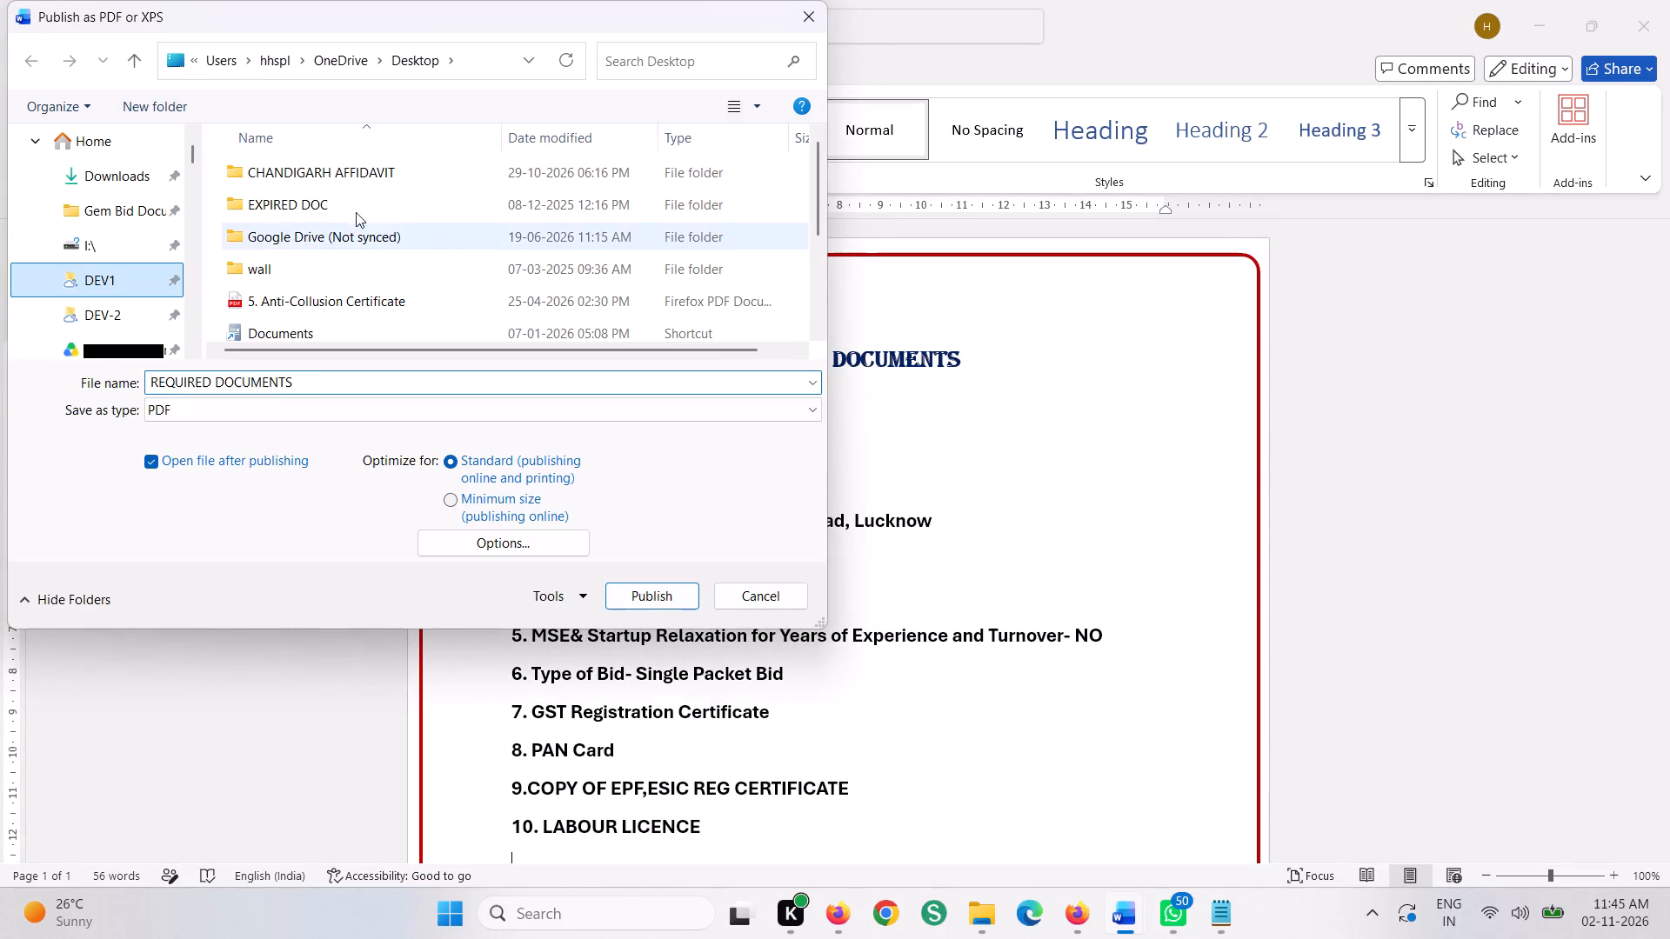
{"action": "scroll", "coordinate": [356, 212], "scroll_direction": "up", "scroll_amount": 7}
{"action": "double_click", "coordinate": [351, 175]}
{"action": "left_click", "coordinate": [351, 376]}
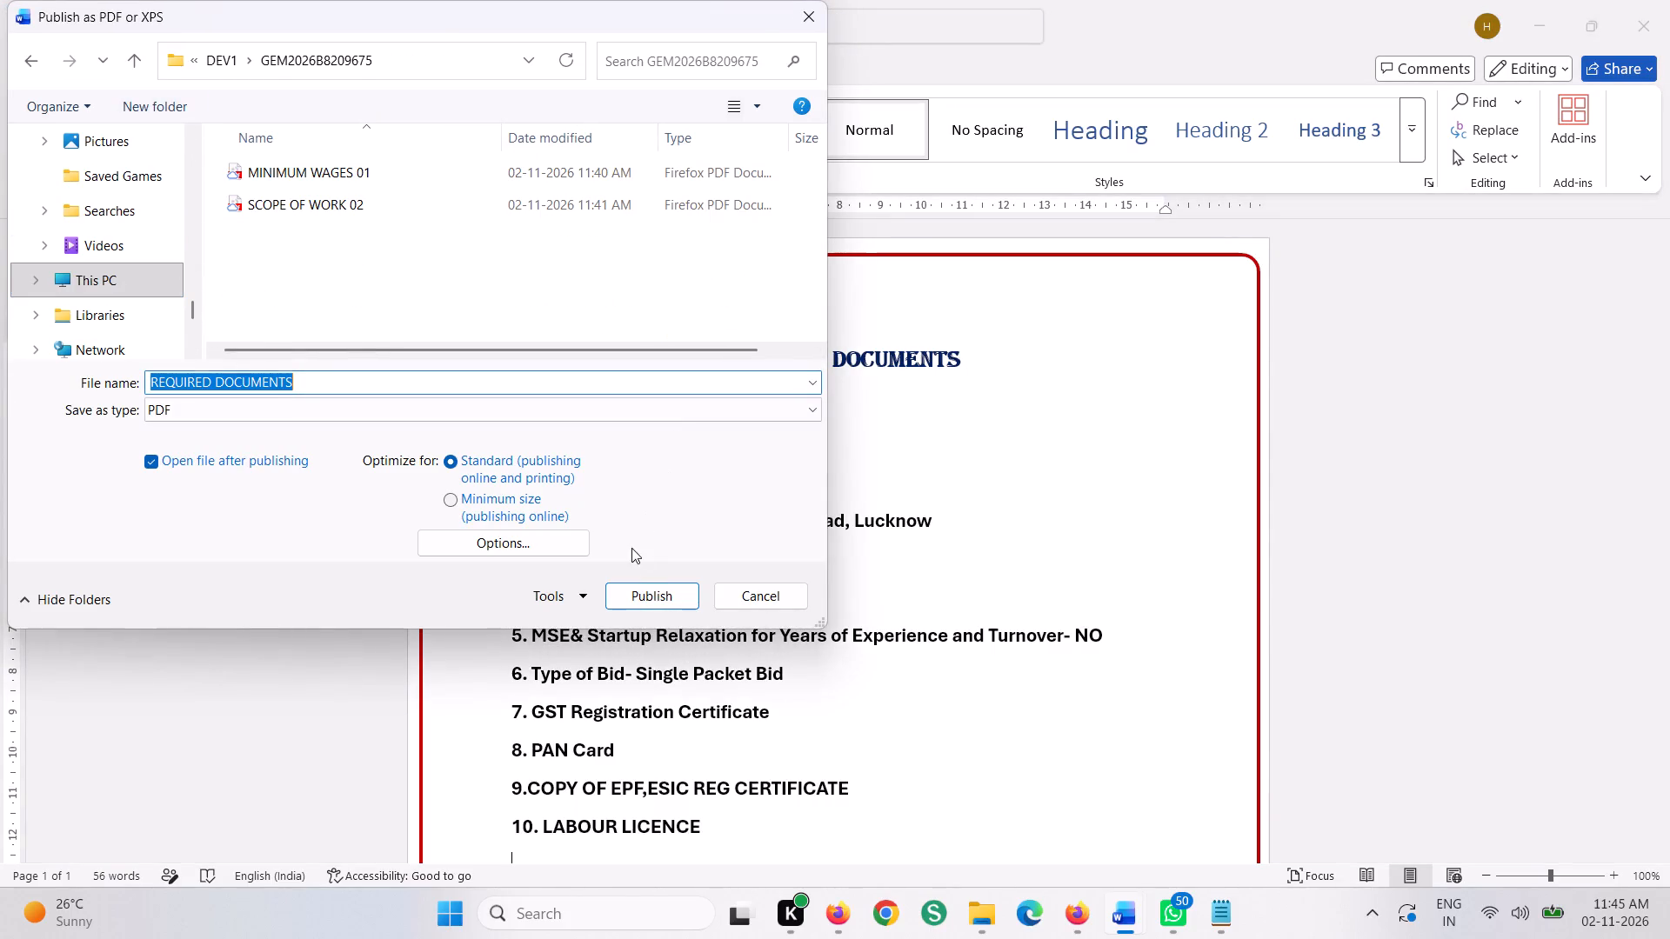
{"action": "left_click", "coordinate": [638, 587]}
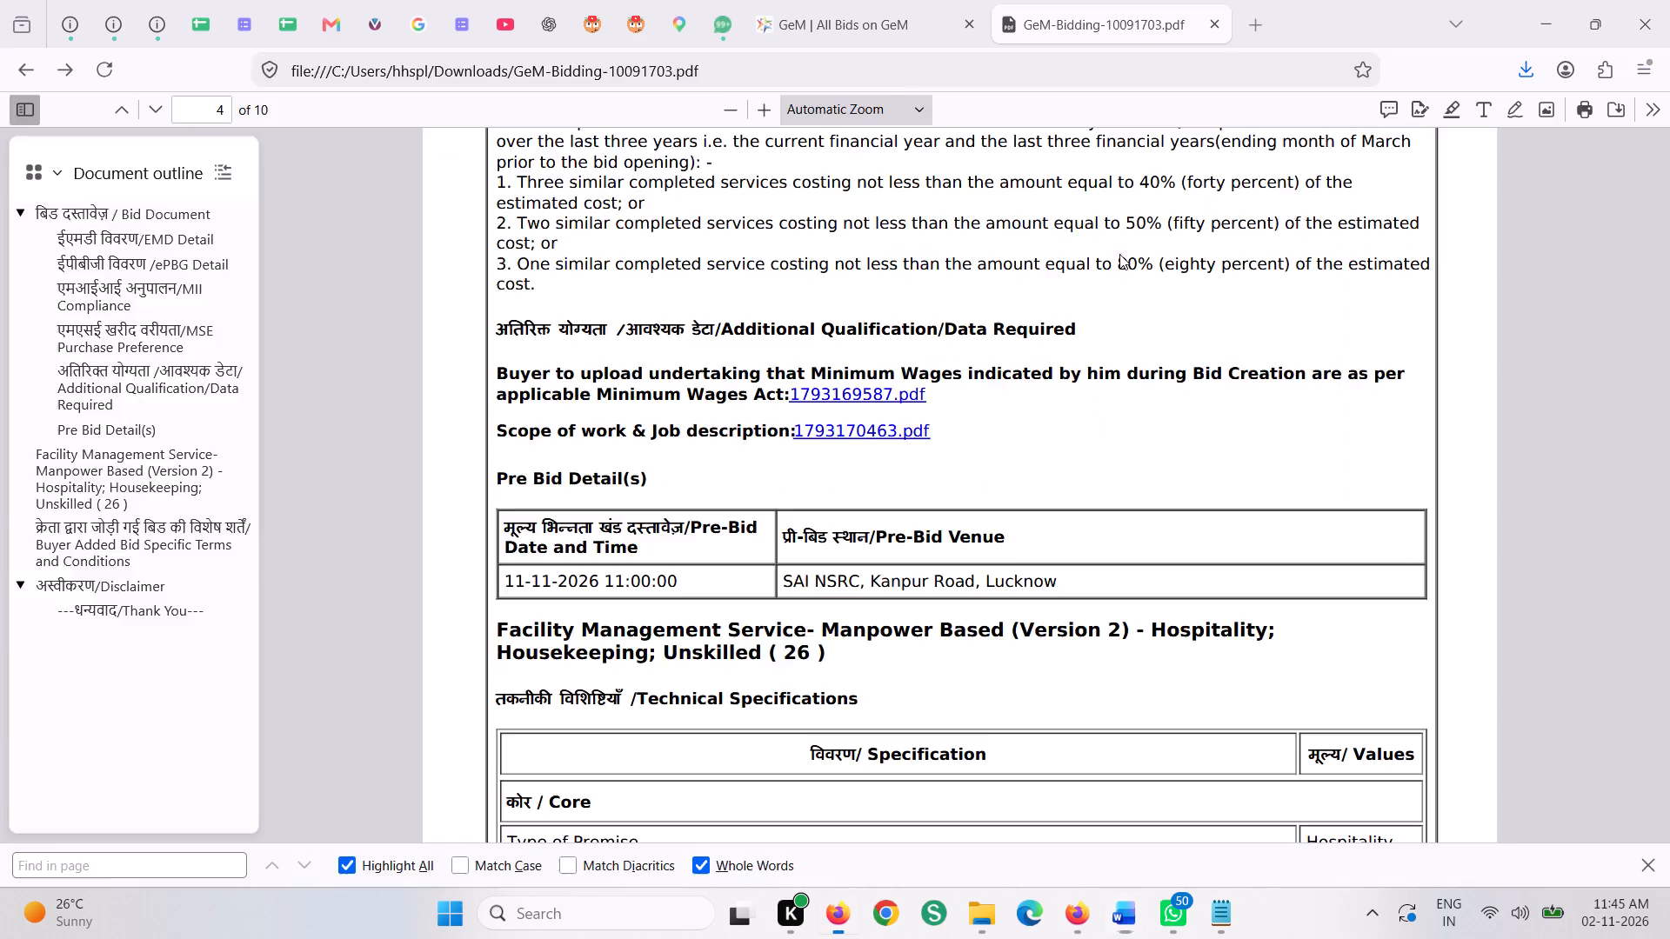
Review the finished REQUIRED DOCUMENTS list in Word and check the contents of the GEM2026B8209675 folder.
{"action": "left_click", "coordinate": [1304, 0]}
{"action": "left_click", "coordinate": [1368, 17]}
{"action": "left_click", "coordinate": [896, 0]}
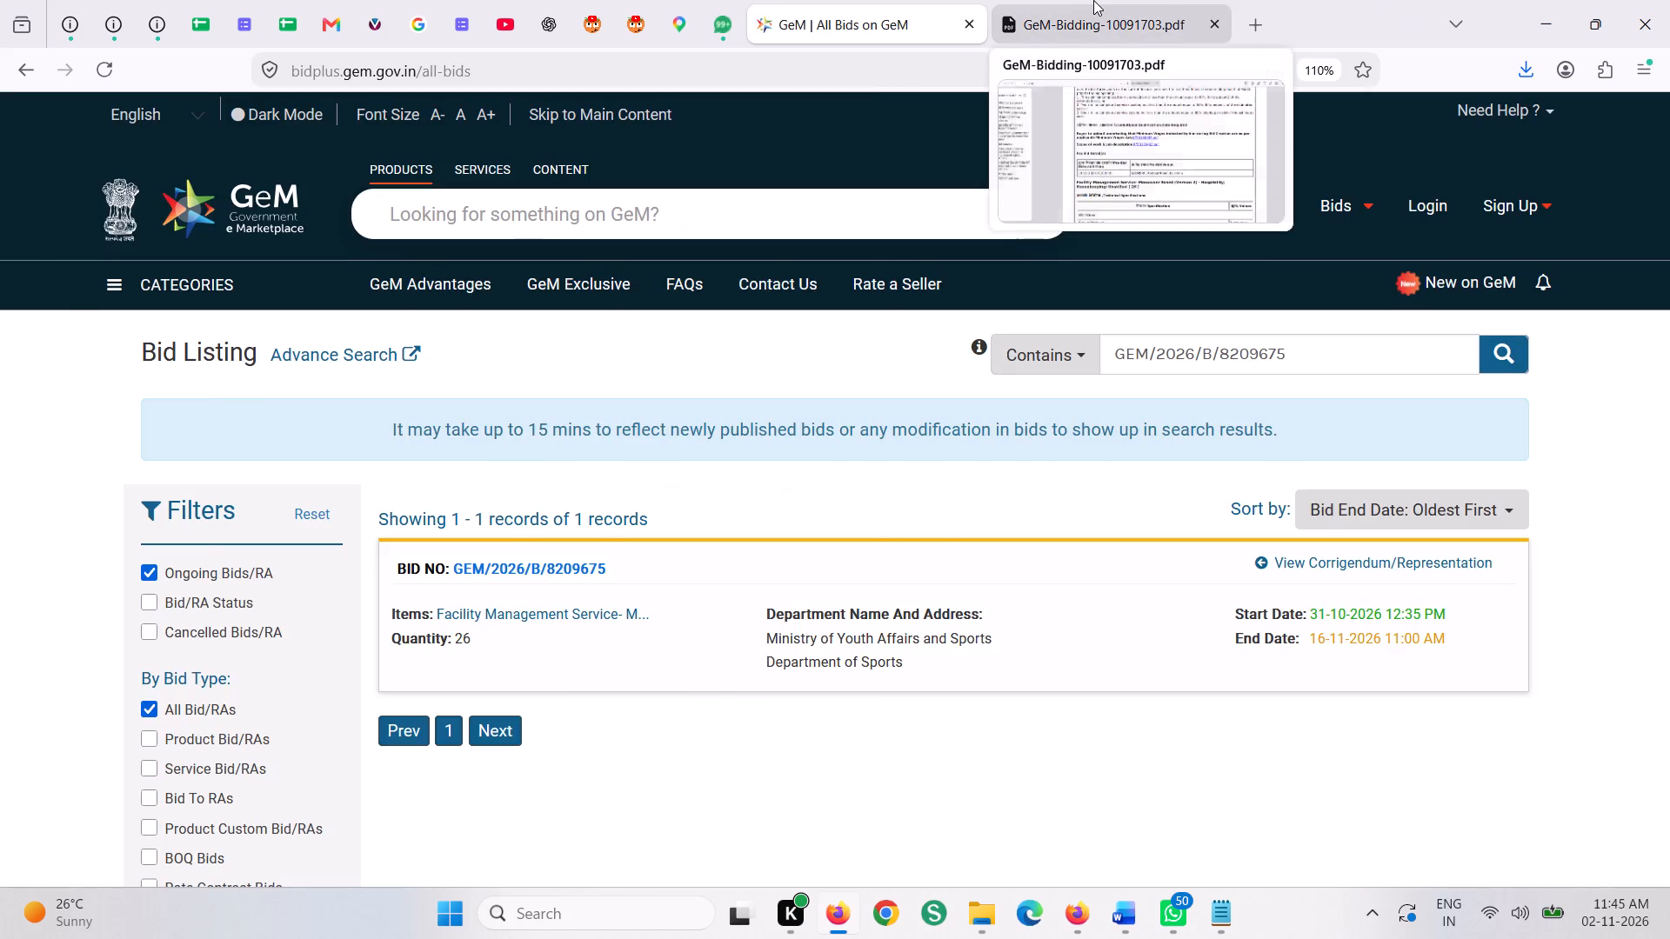
{"action": "left_click", "coordinate": [1094, 0]}
{"action": "left_click", "coordinate": [1123, 908]}
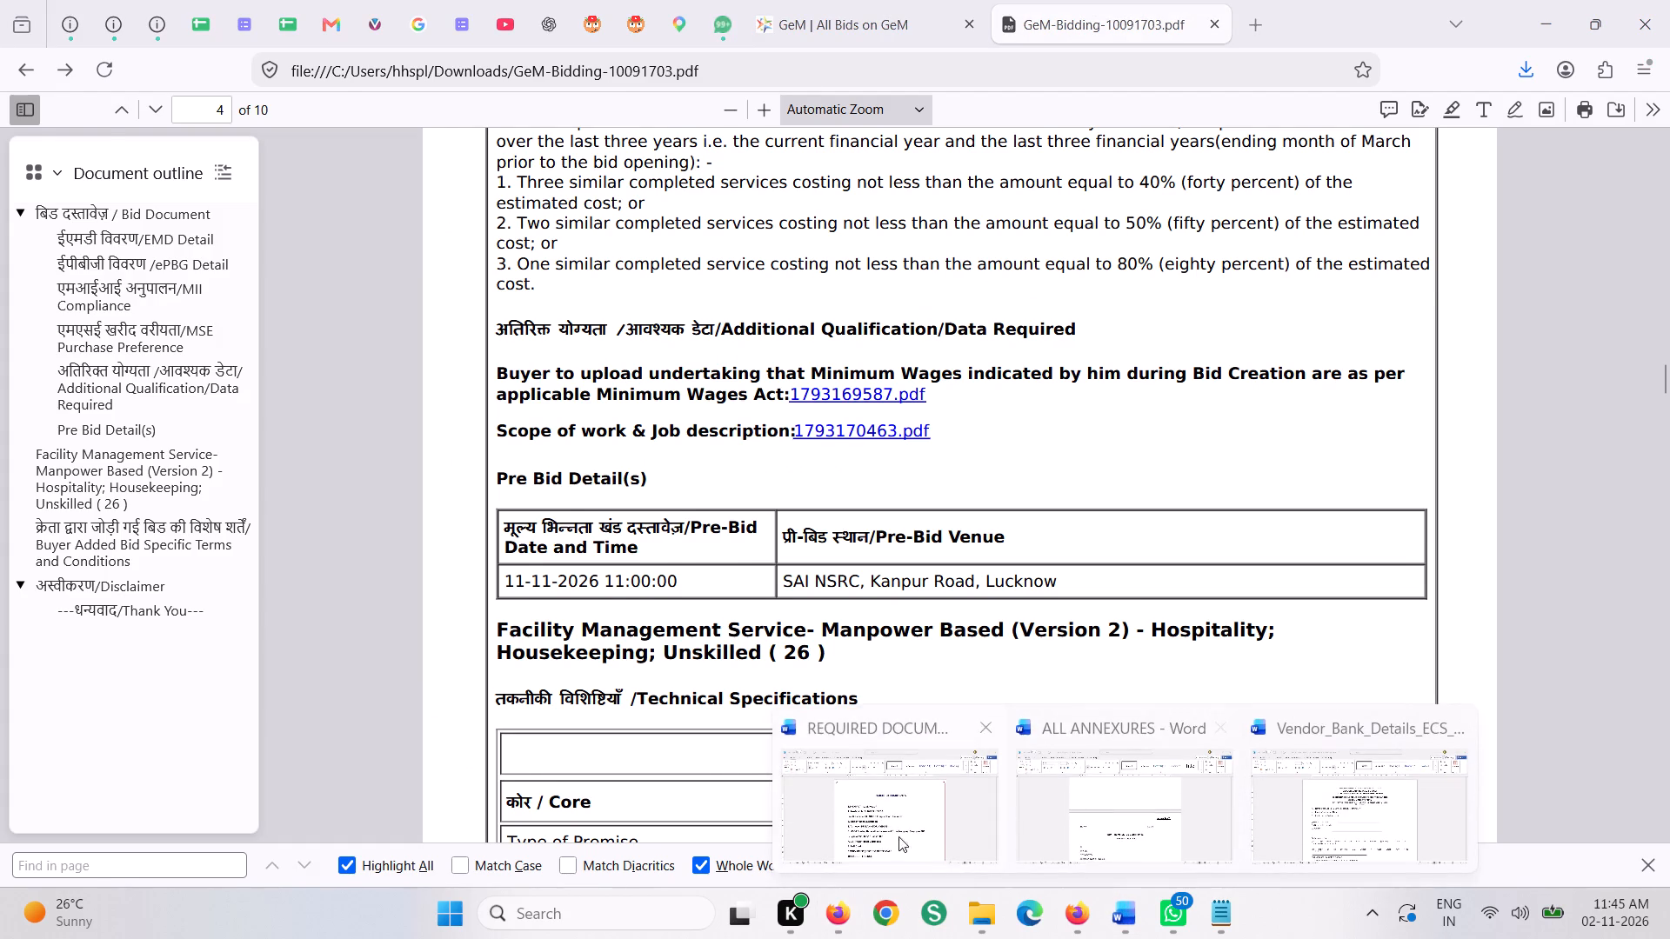
{"action": "left_click", "coordinate": [864, 833]}
{"action": "scroll", "coordinate": [723, 788], "scroll_direction": "down", "scroll_amount": 1}
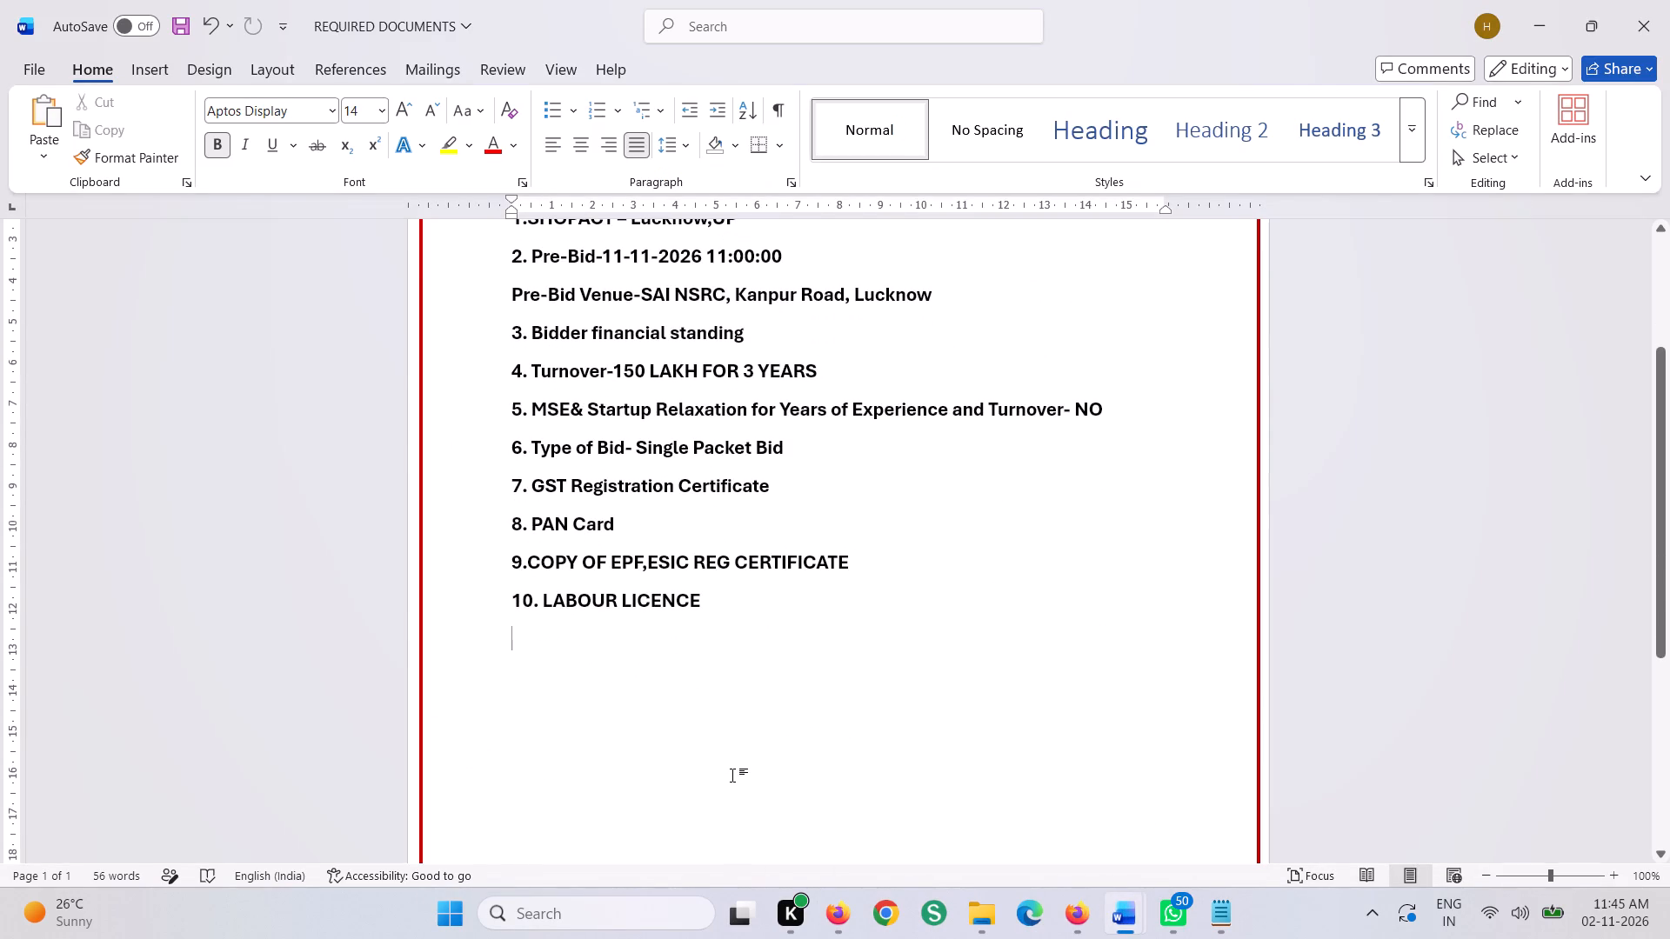
{"action": "scroll", "coordinate": [795, 754], "scroll_direction": "up", "scroll_amount": 2}
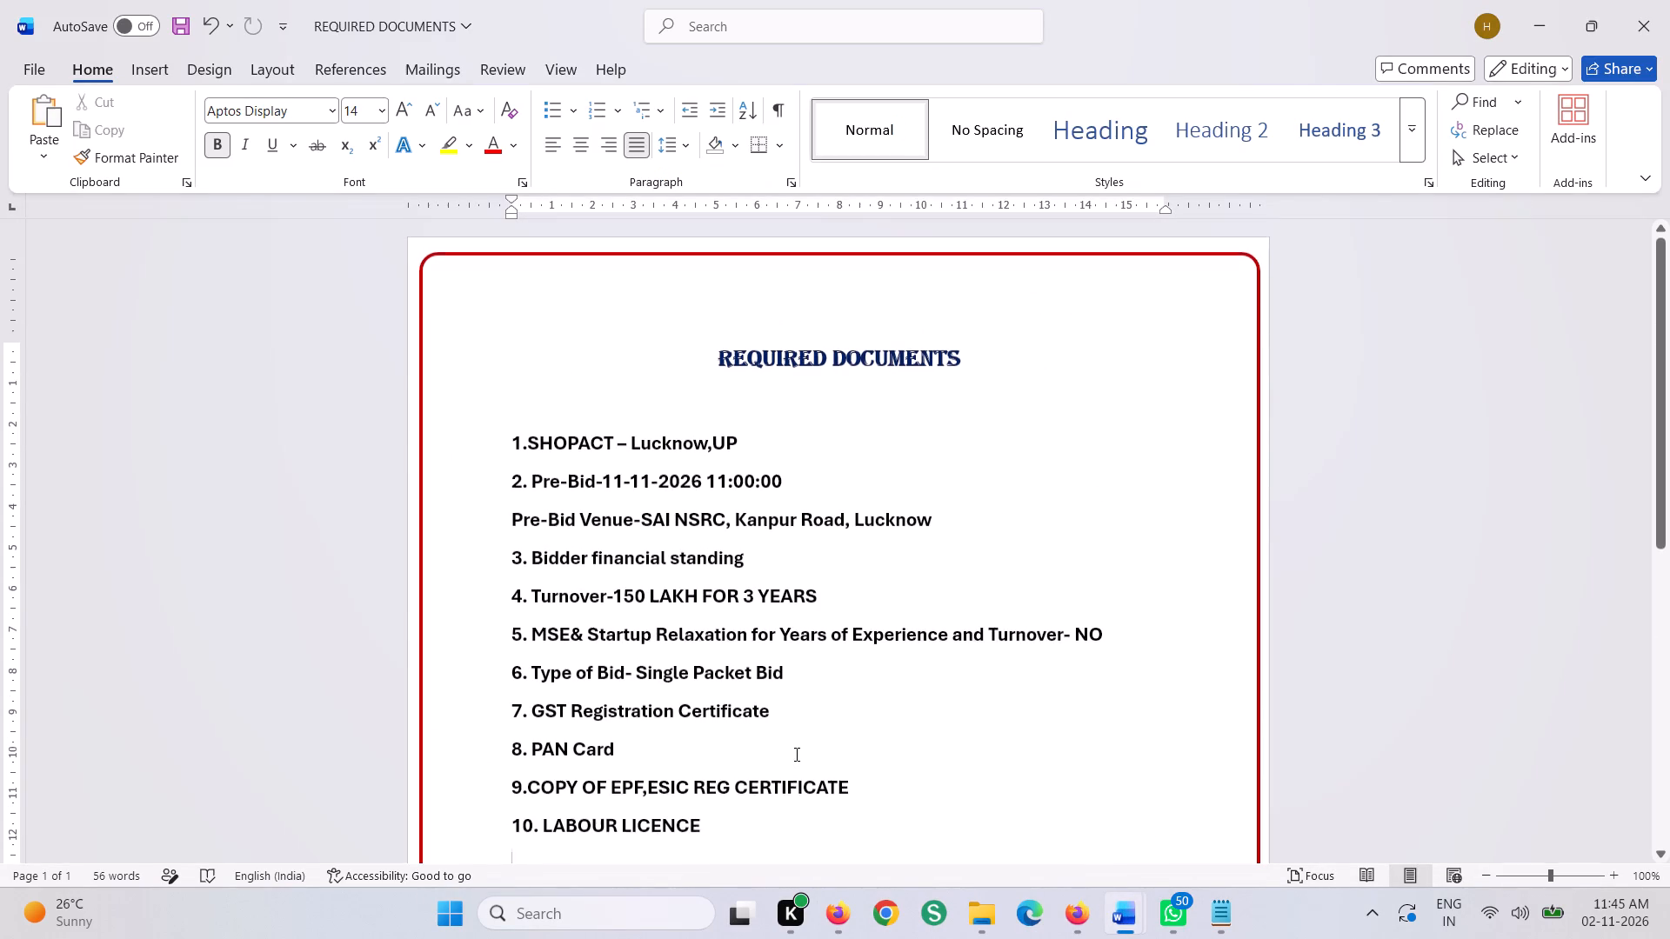
{"action": "left_click", "coordinate": [985, 921]}
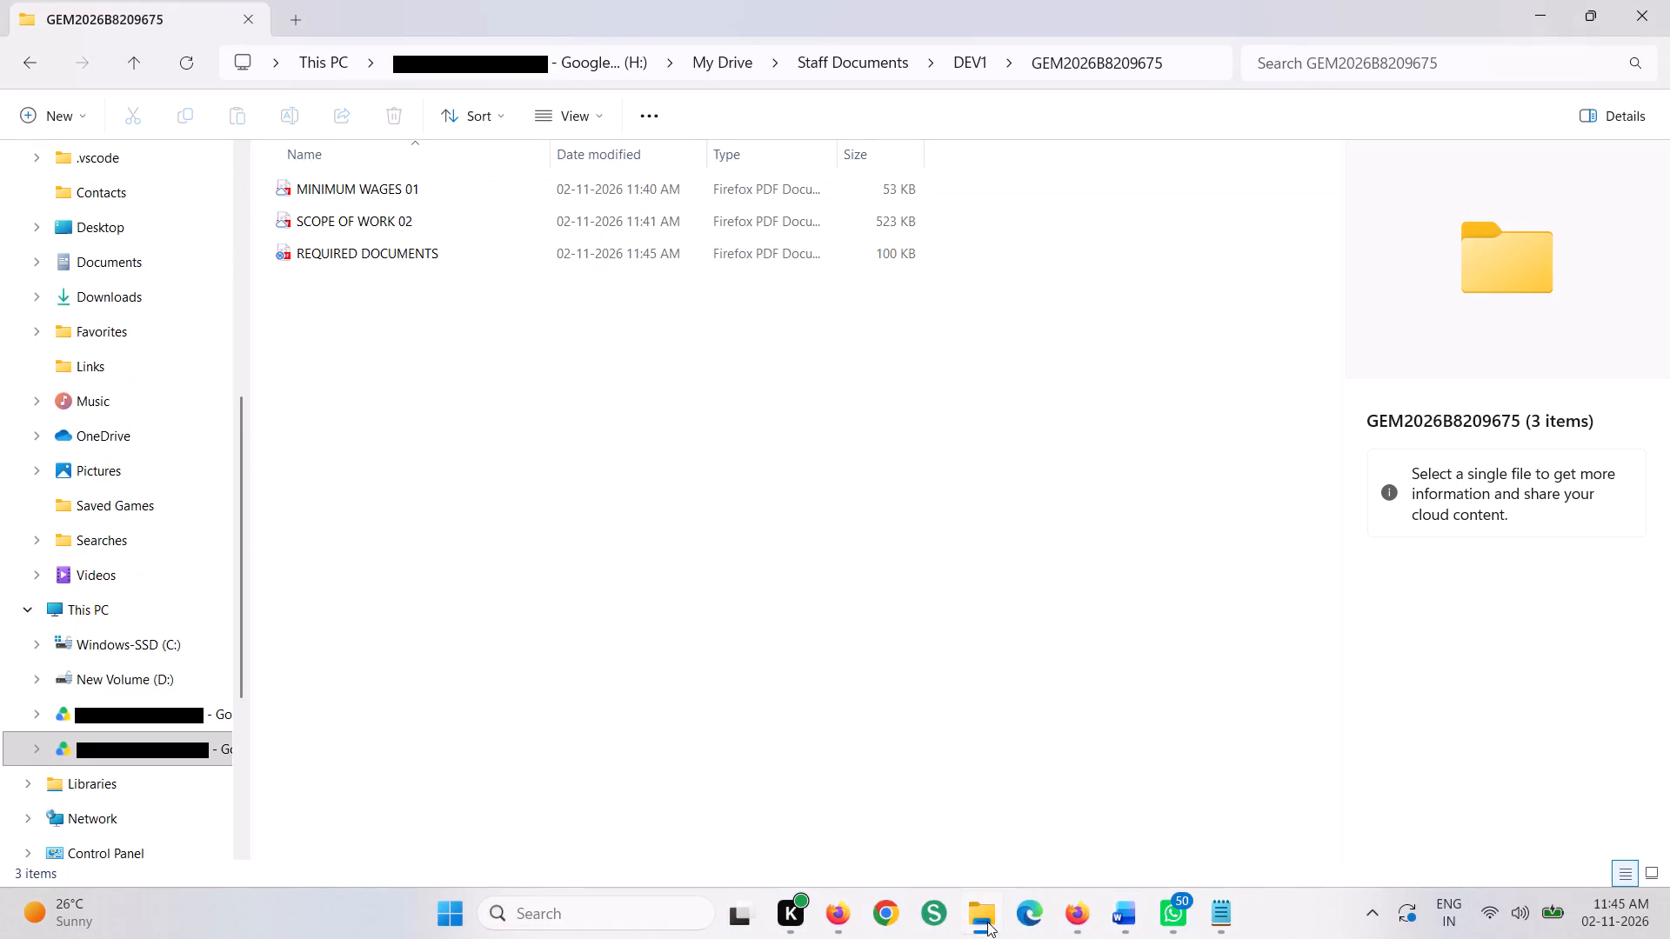
{"action": "left_click", "coordinate": [987, 922]}
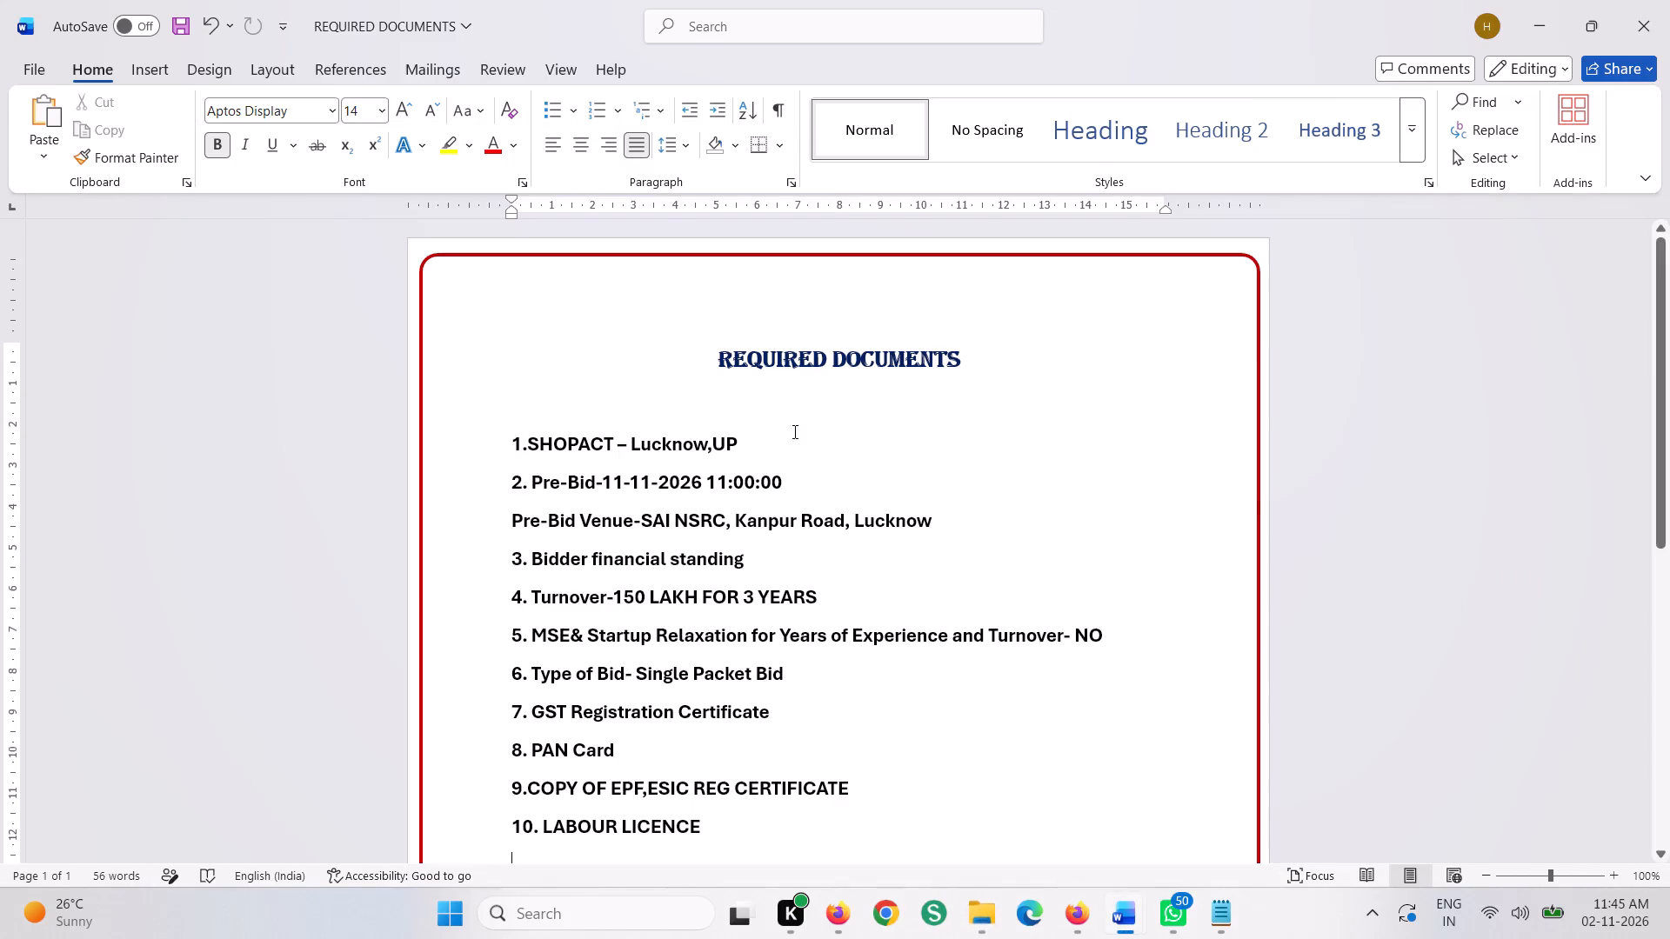
{"action": "scroll", "coordinate": [794, 446], "scroll_direction": "up", "scroll_amount": 1}
{"action": "left_click", "coordinate": [24, 66]}
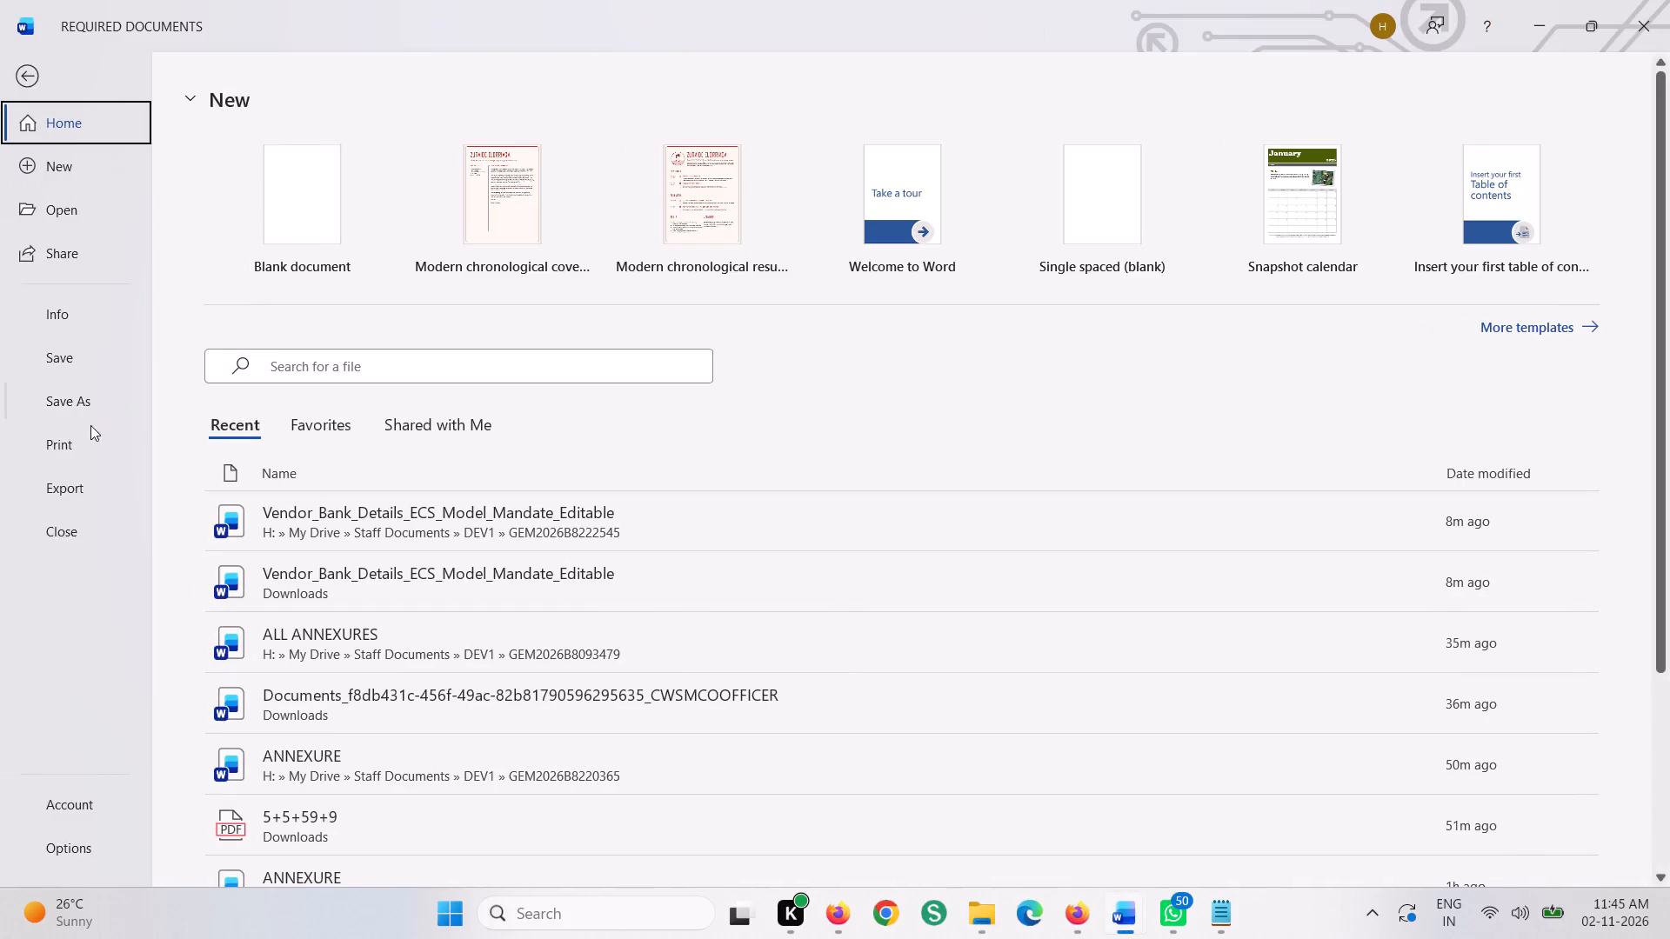
{"action": "left_click", "coordinate": [25, 66]}
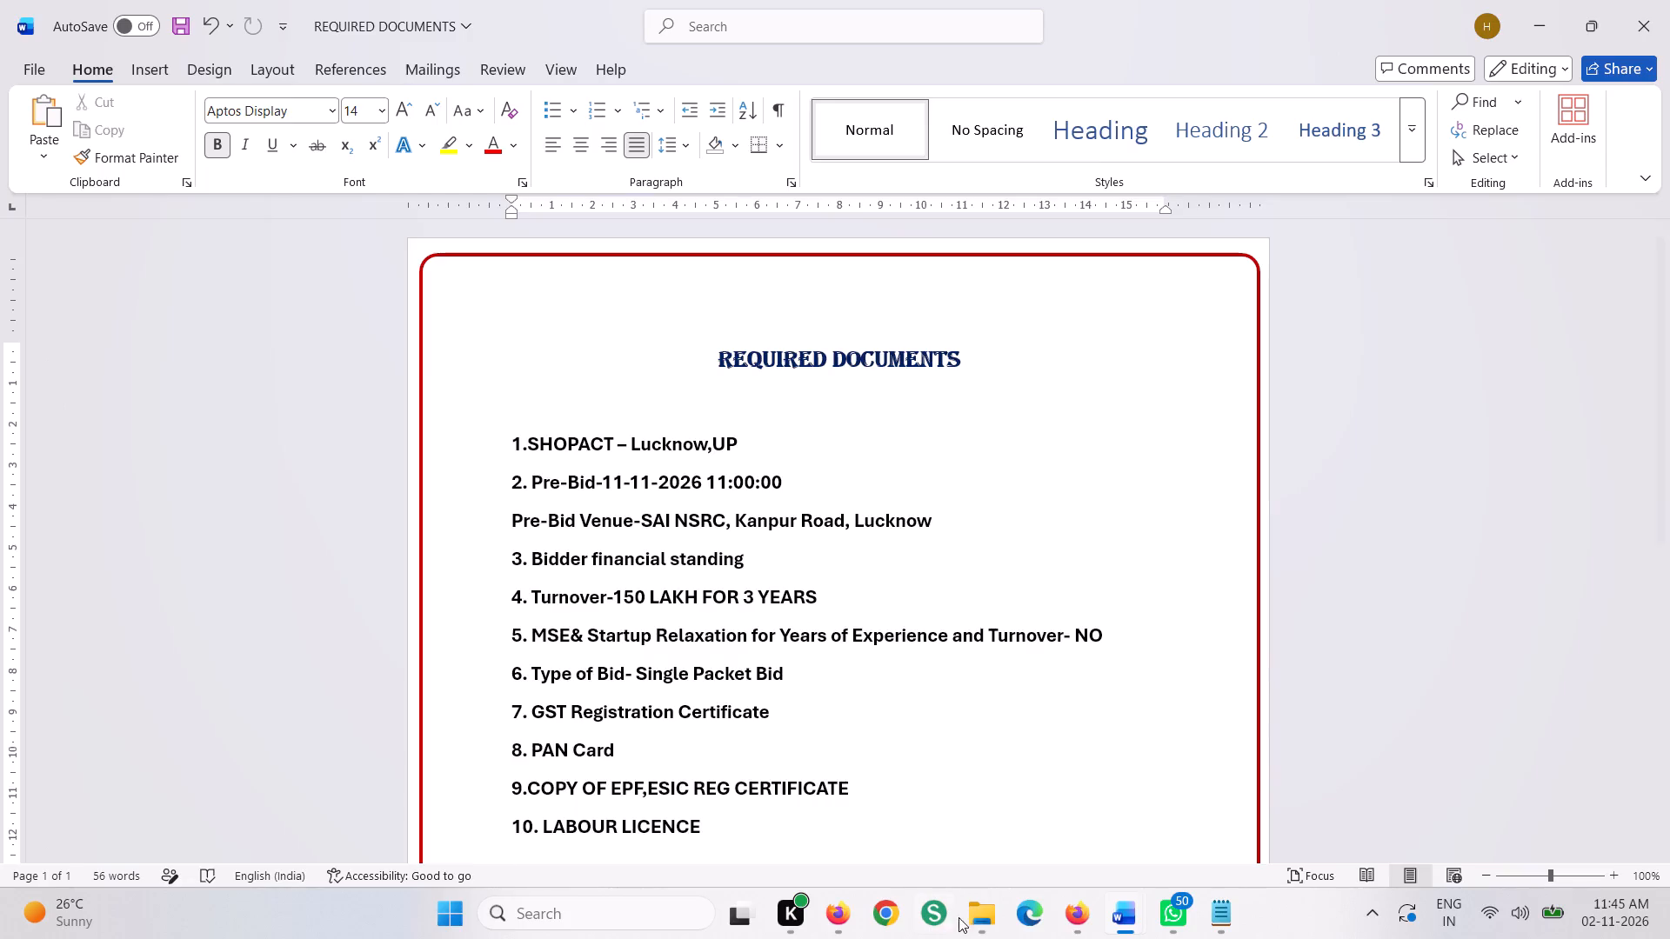
{"action": "left_click", "coordinate": [985, 910]}
{"action": "left_click", "coordinate": [980, 909]}
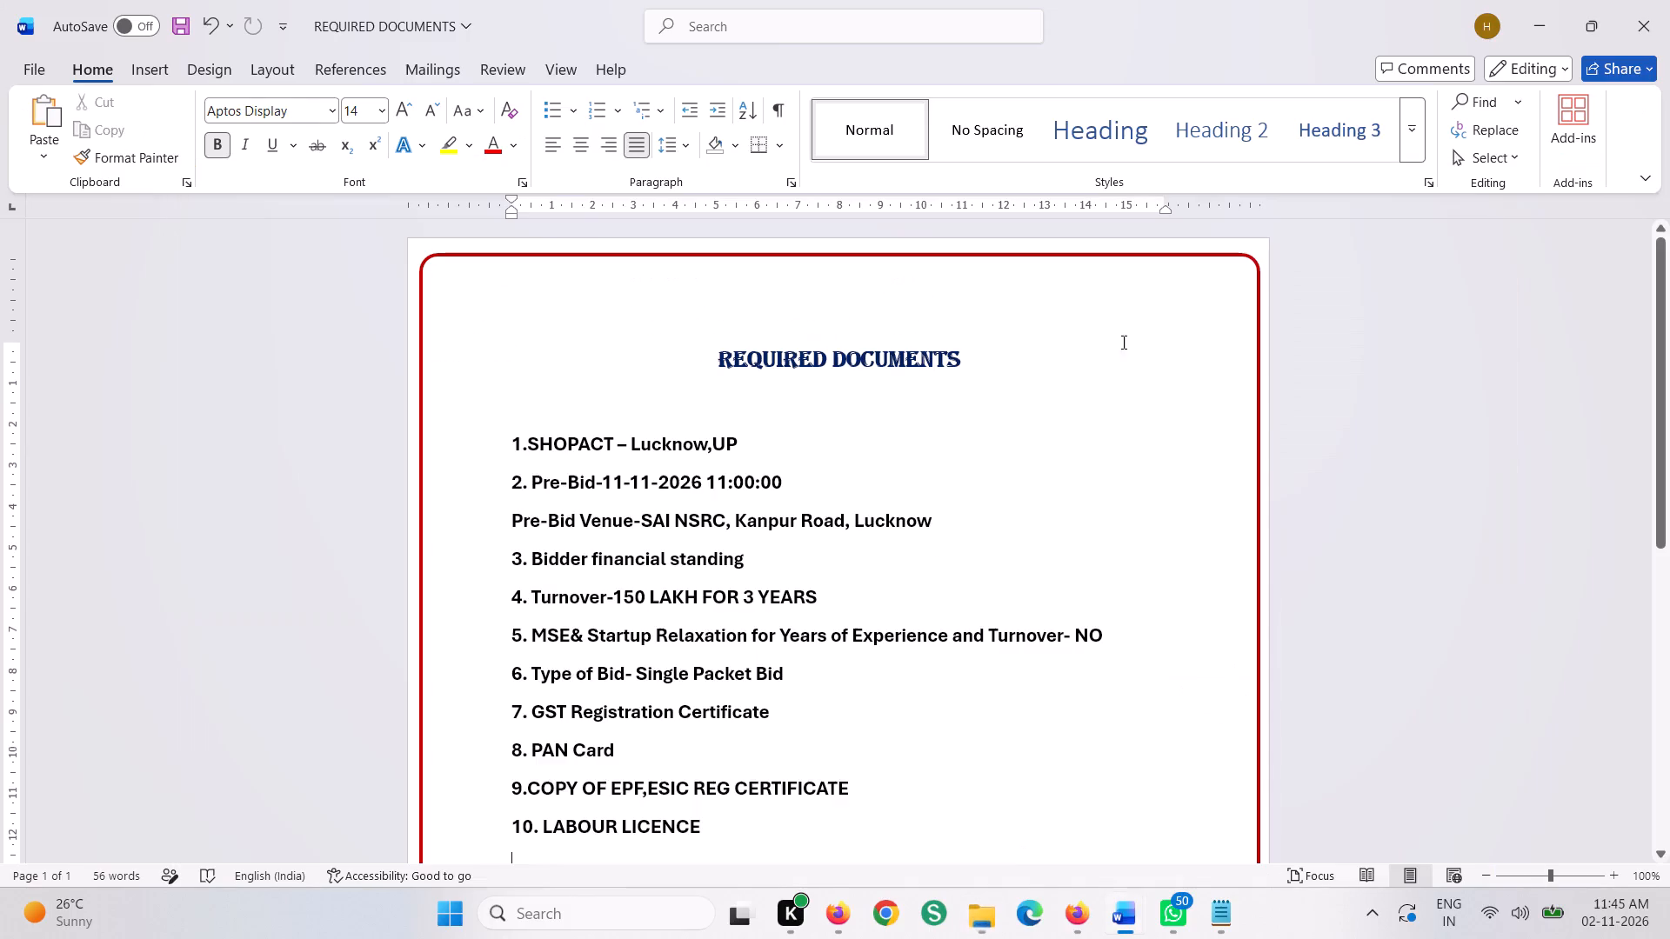
Save the bid document from Firefox as GeM-Bidding-10091703 into the GEM2026B8209675 folder under DEV1.
{"action": "left_click", "coordinate": [838, 910]}
{"action": "scroll", "coordinate": [1001, 552], "scroll_direction": "up", "scroll_amount": 1}
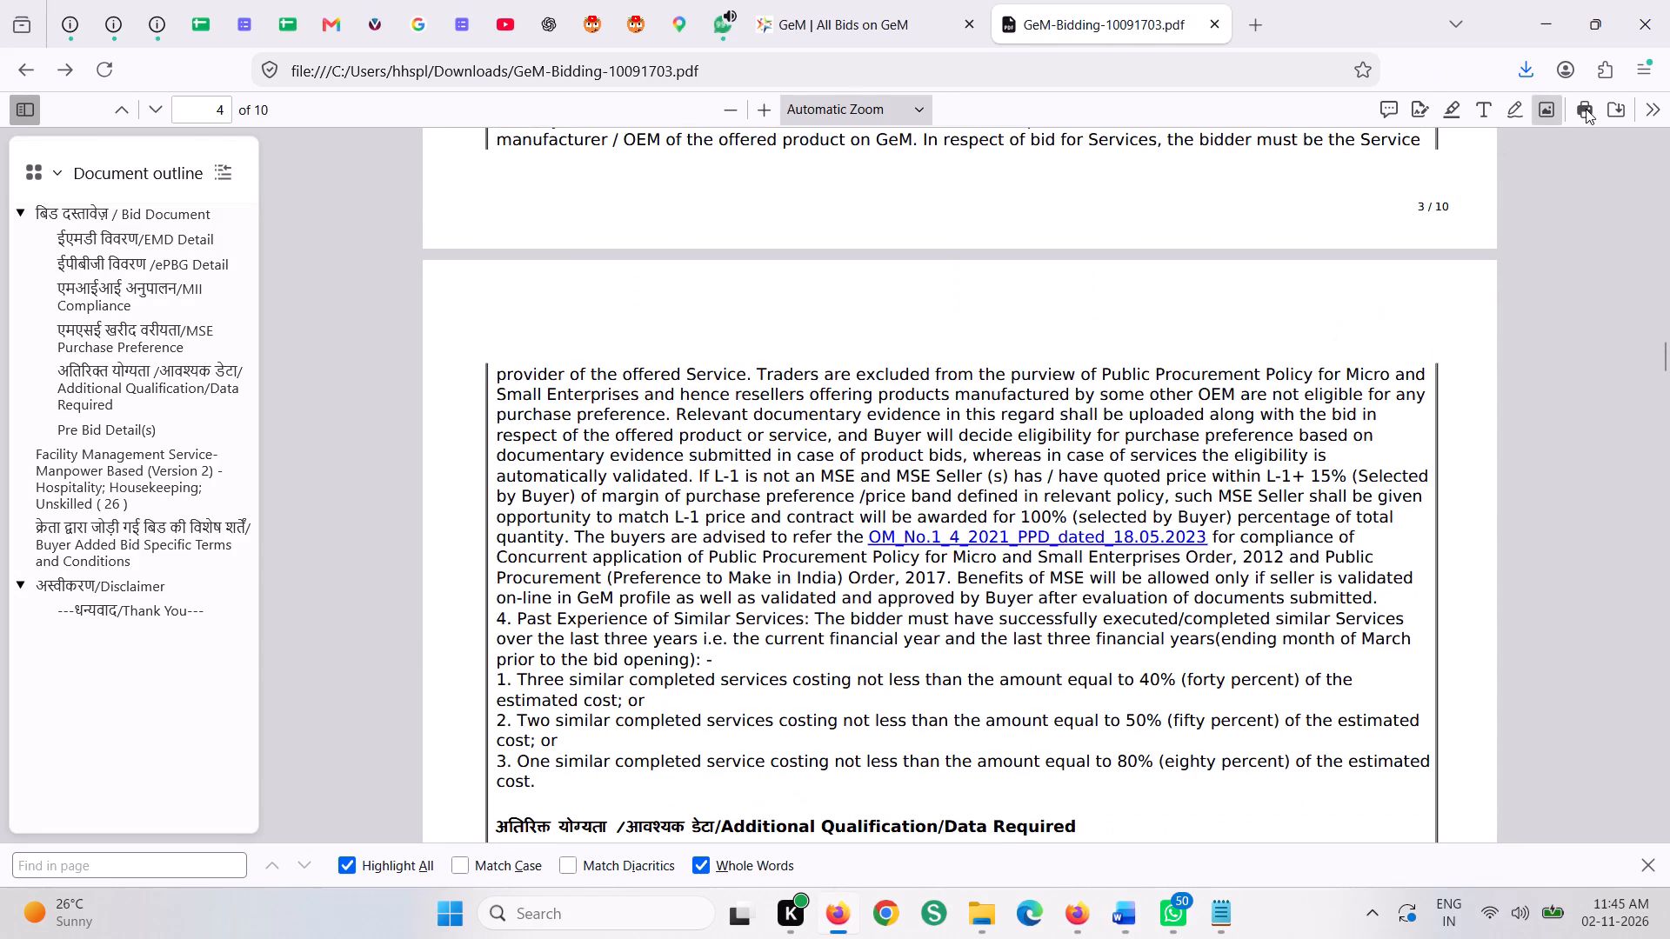
{"action": "left_click", "coordinate": [1620, 117]}
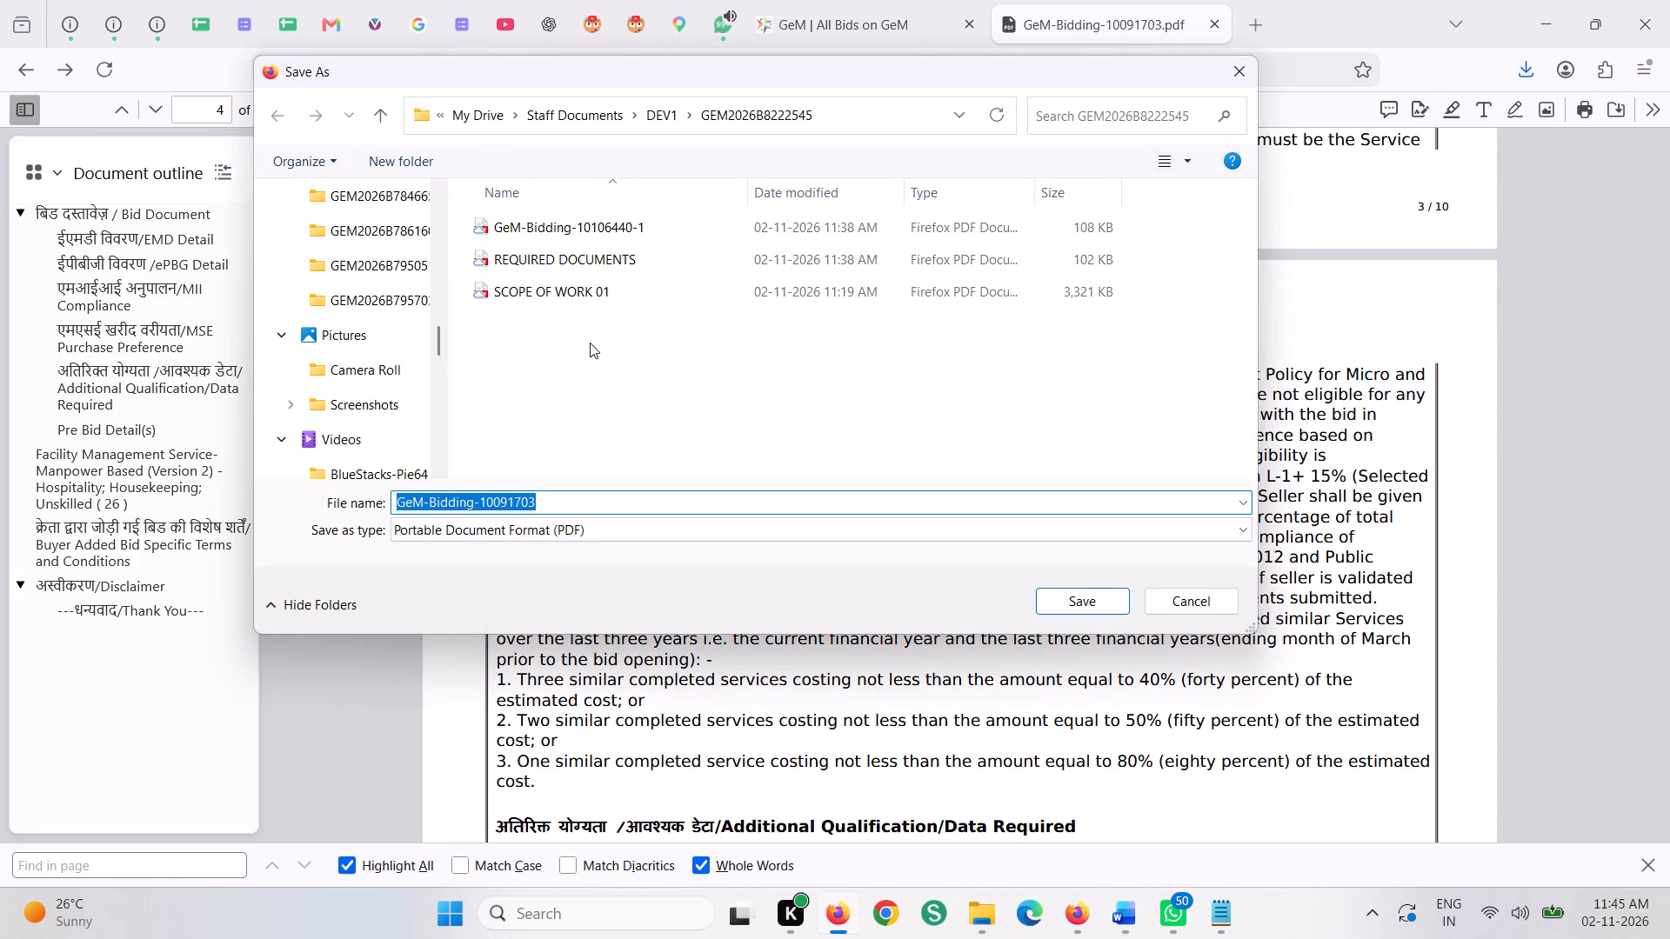
{"action": "left_click", "coordinate": [374, 108]}
{"action": "scroll", "coordinate": [540, 256], "scroll_direction": "up", "scroll_amount": 7}
{"action": "double_click", "coordinate": [576, 225]}
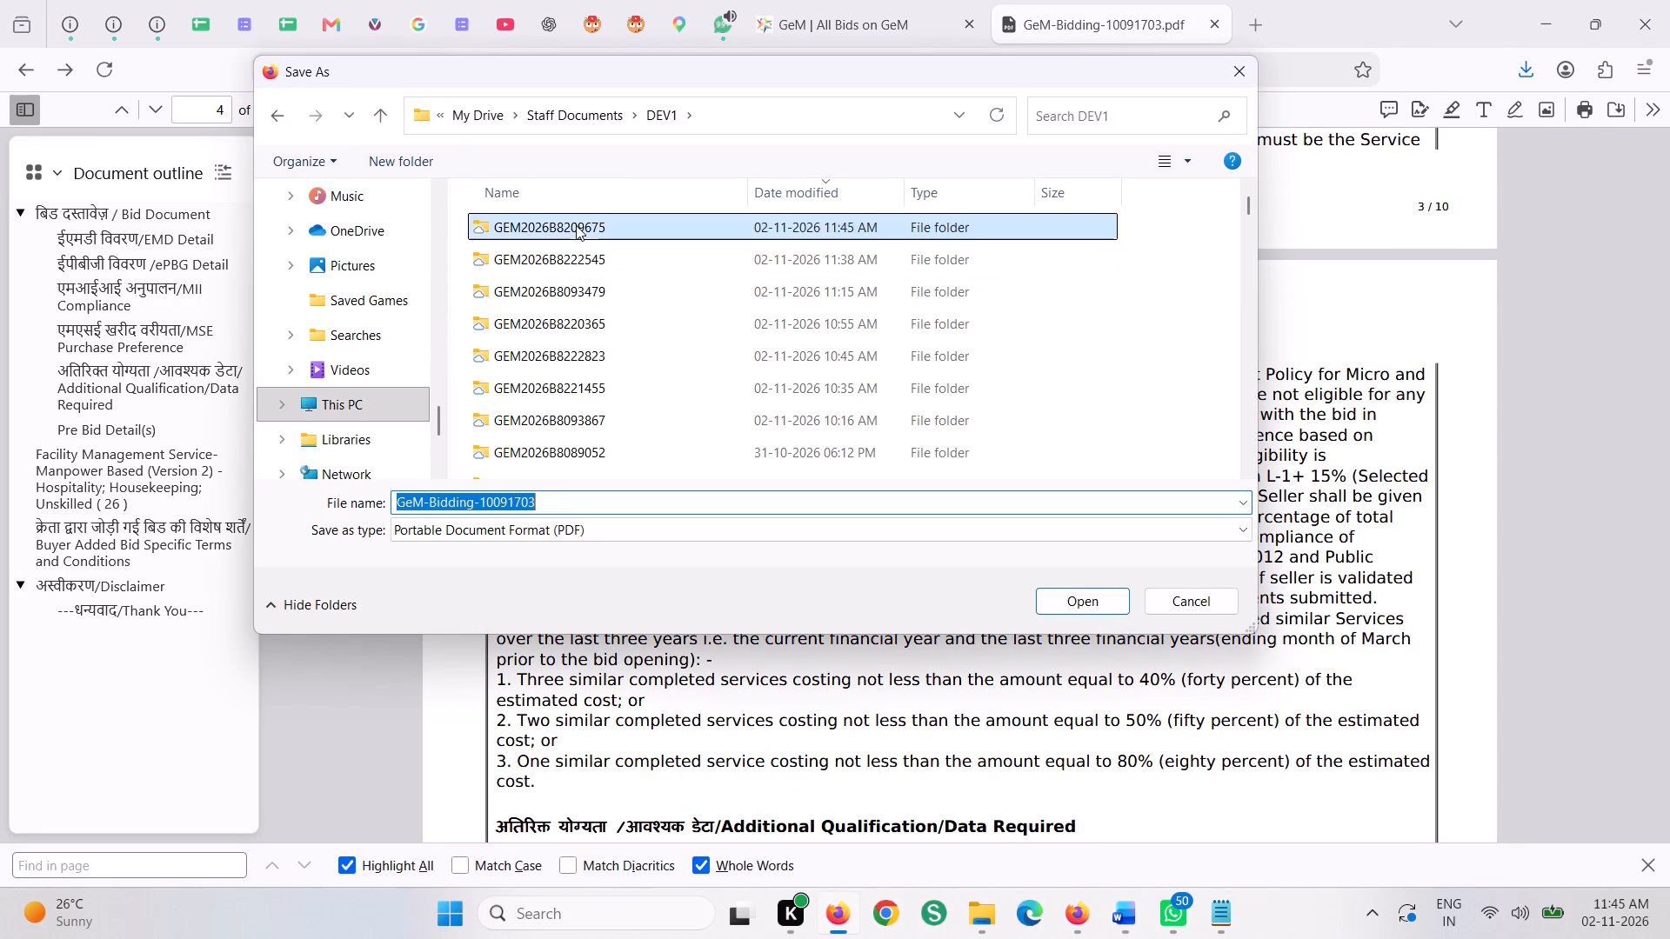
{"action": "left_click", "coordinate": [590, 503]}
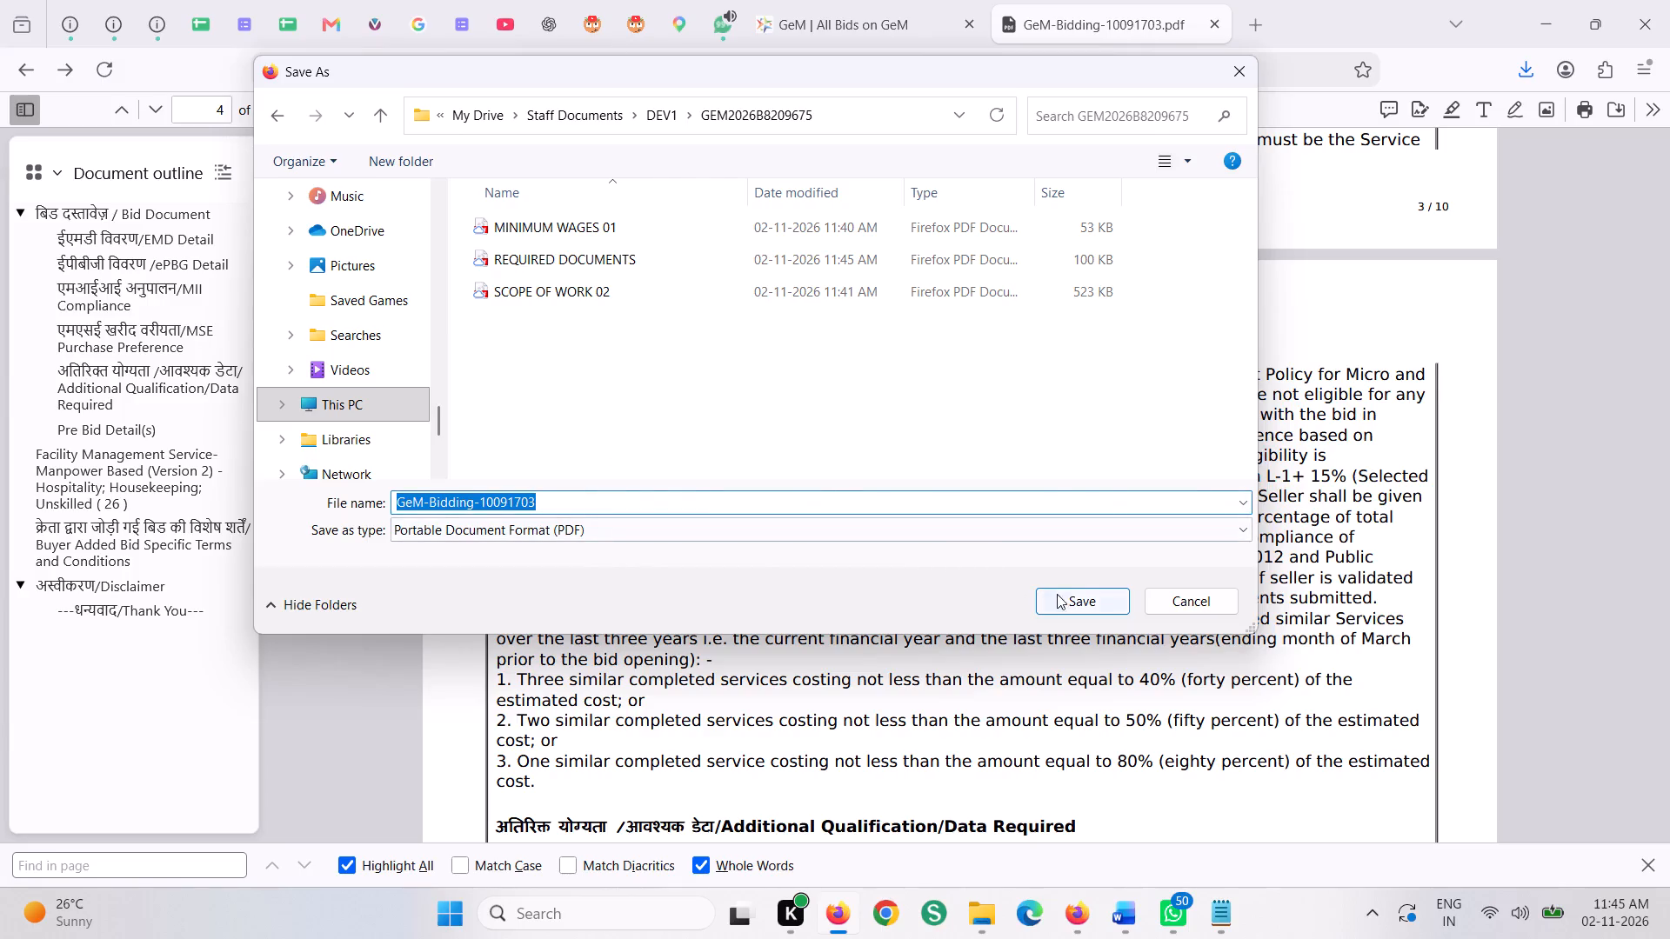
{"action": "left_click", "coordinate": [1058, 594]}
Check the saved bid document, scope of work and requirements PDFs in the GEM2026B8209675 folder.
{"action": "left_click", "coordinate": [976, 903]}
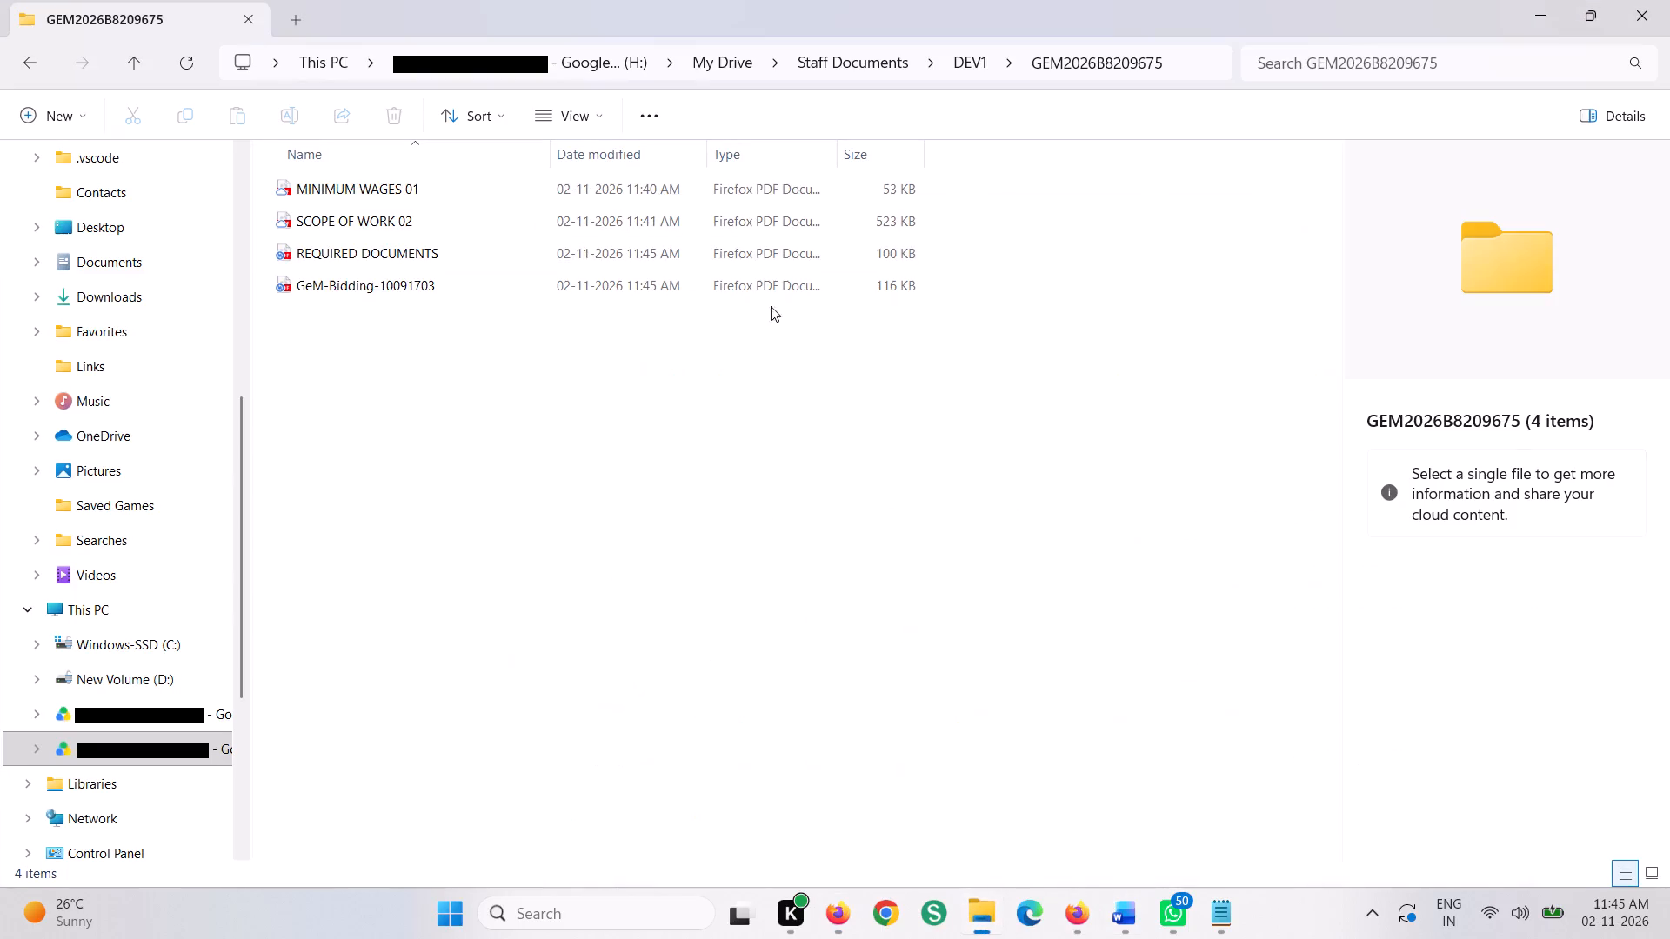
{"action": "left_click", "coordinate": [354, 216]}
{"action": "left_click", "coordinate": [340, 263]}
{"action": "left_click", "coordinate": [341, 285]}
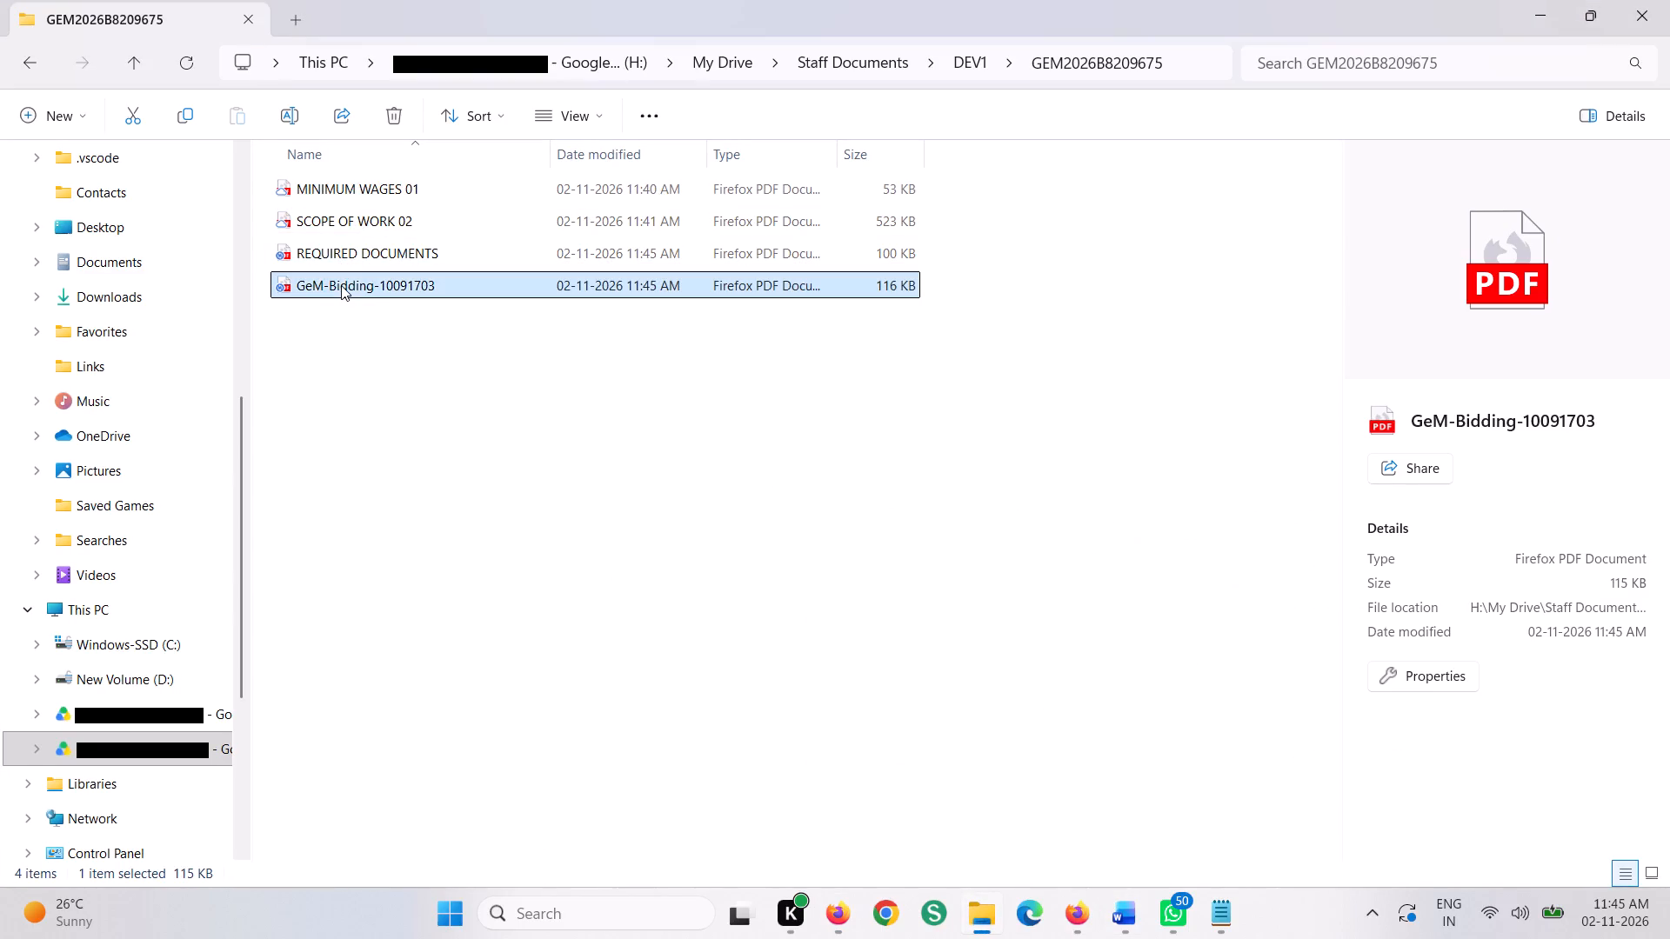
{"action": "left_click", "coordinate": [371, 241]}
{"action": "left_click", "coordinate": [375, 220]}
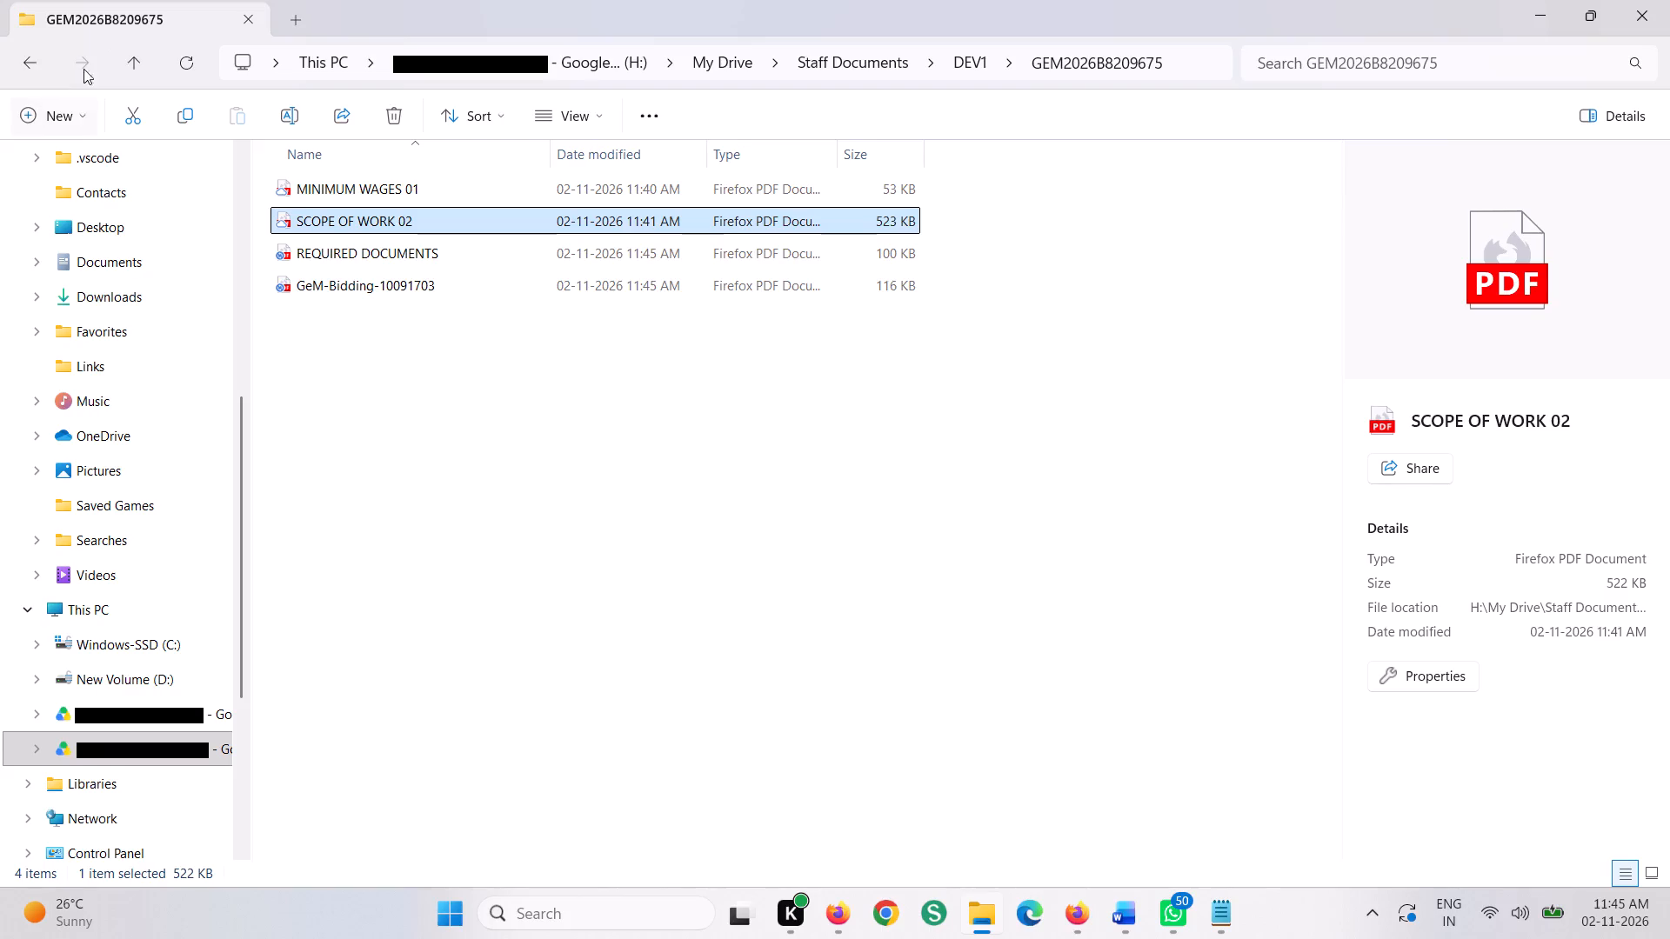
Copy the GEM2026B8209675 folder's Google Drive link and paste it into bid GEM/2026/B/8209675's Other Comment cell in the Daily Tender Sheet.
{"action": "left_click", "coordinate": [131, 63]}
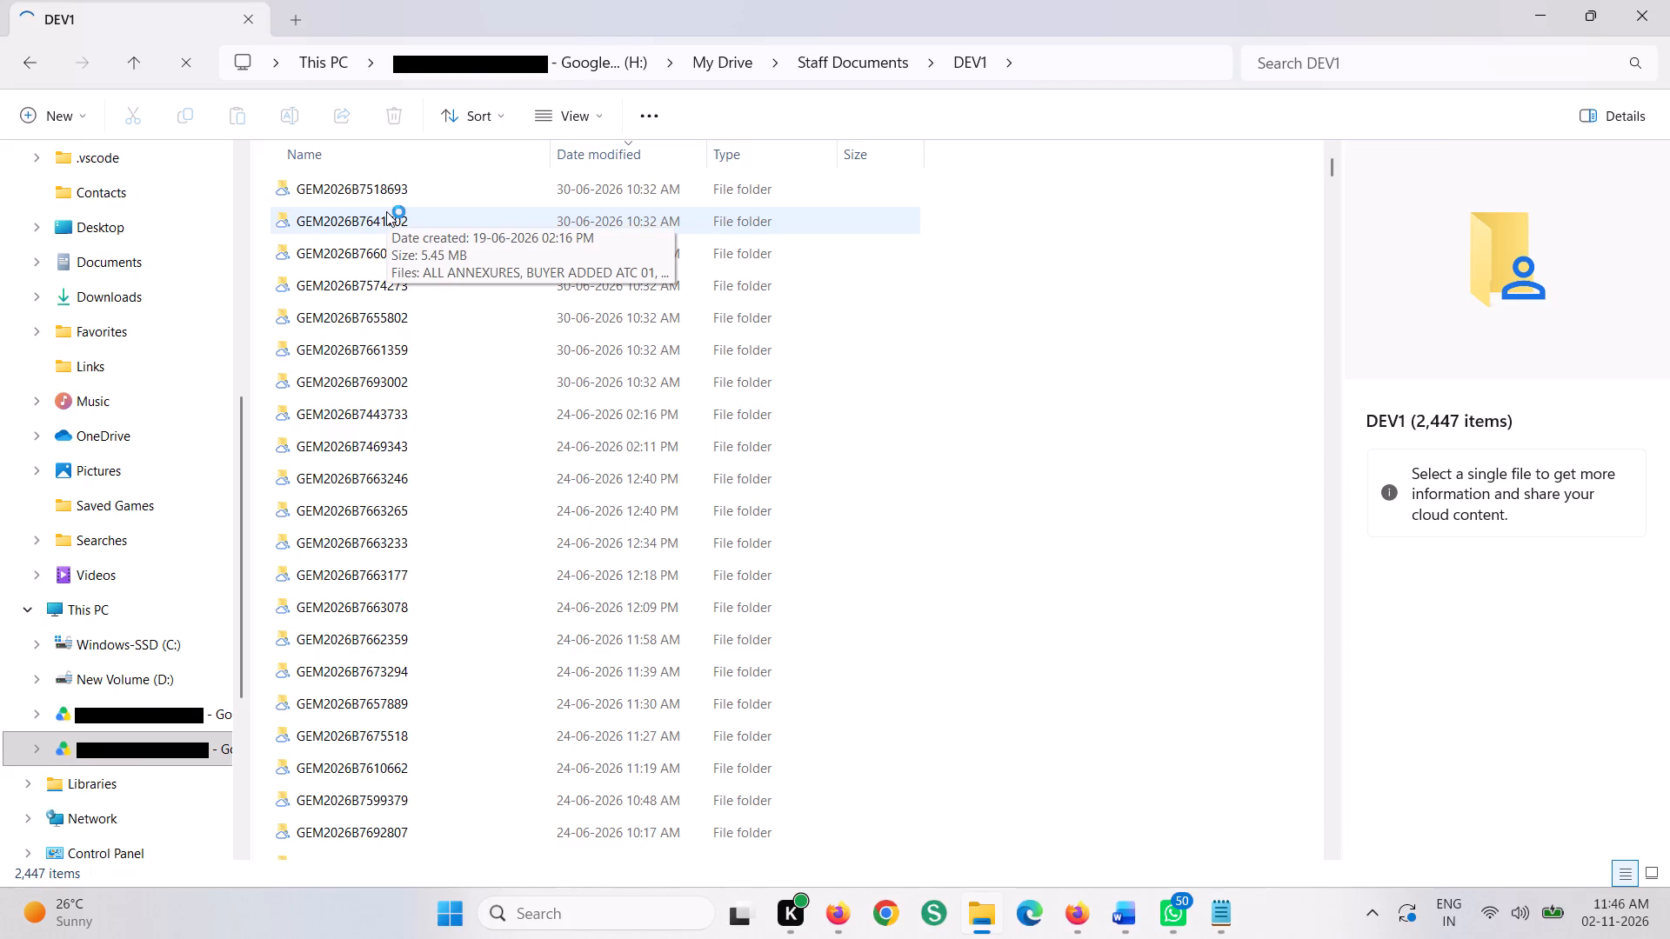
{"action": "right_click", "coordinate": [387, 187]}
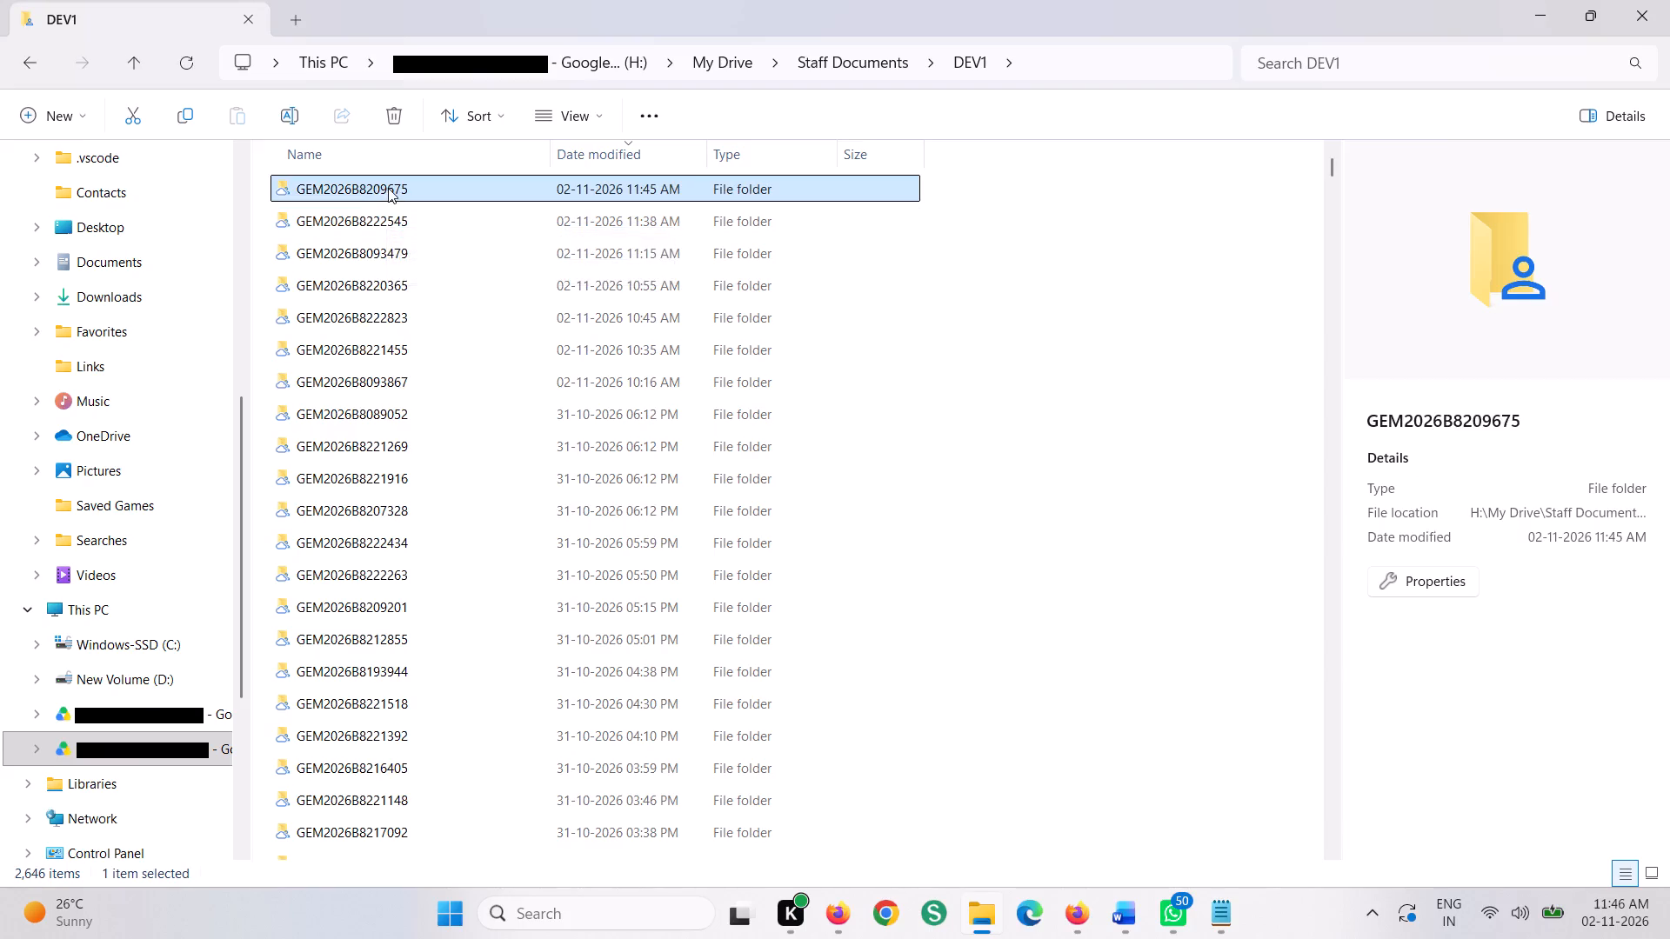
{"action": "left_click", "coordinate": [443, 610]}
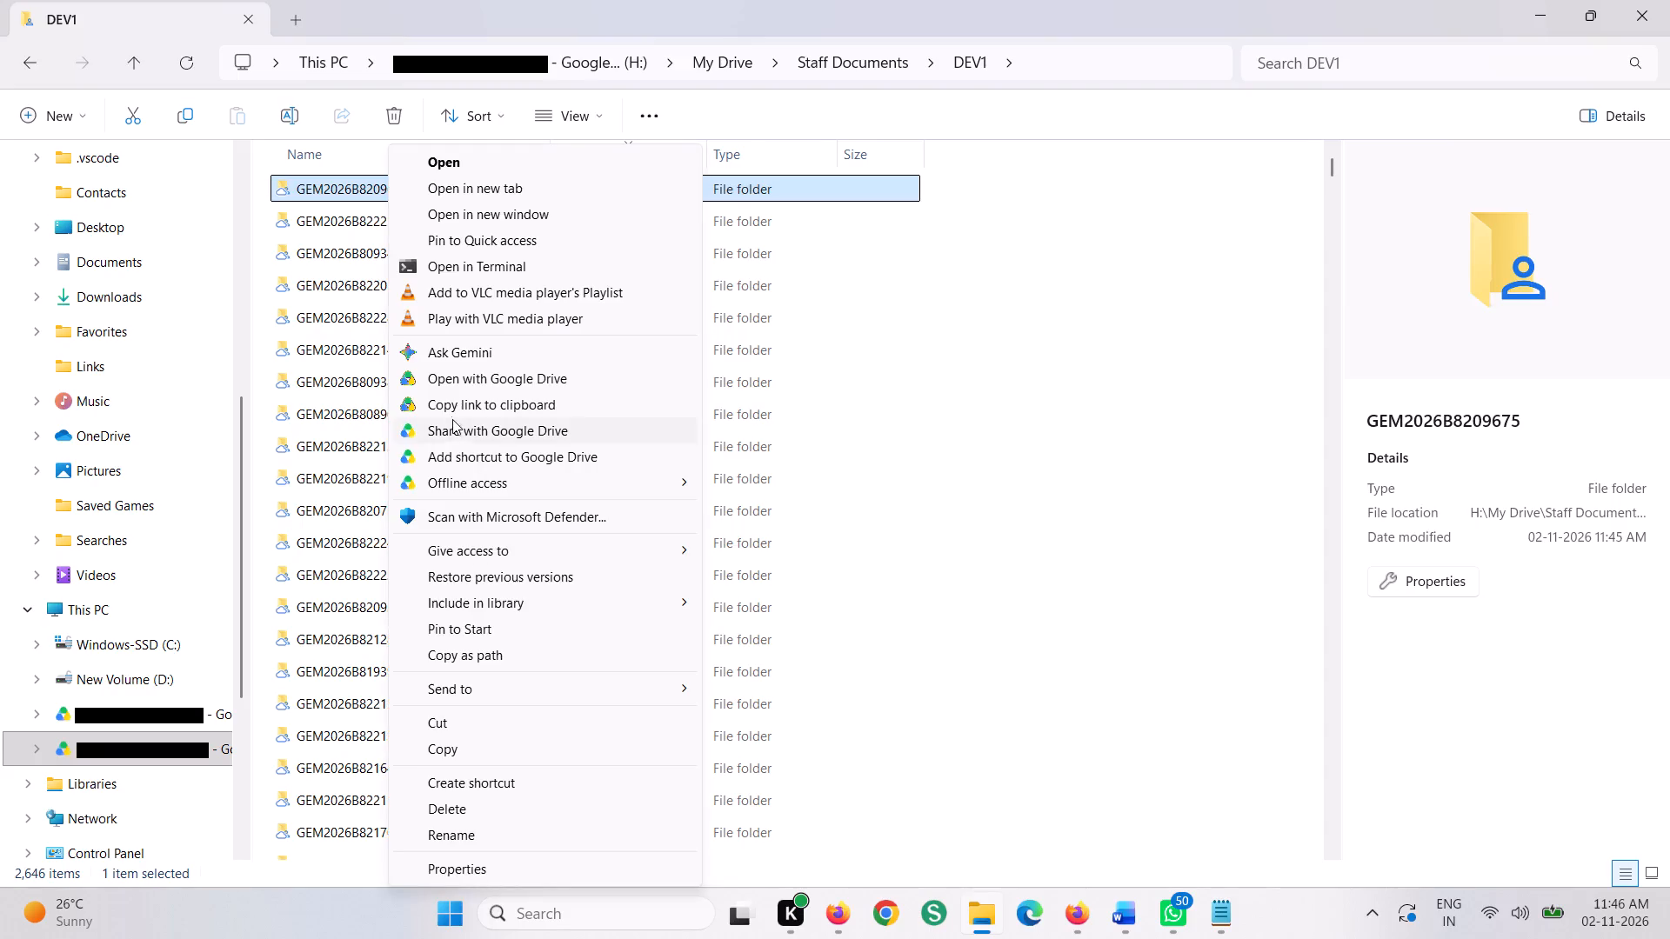
{"action": "left_click", "coordinate": [450, 404]}
{"action": "left_click", "coordinate": [852, 905]}
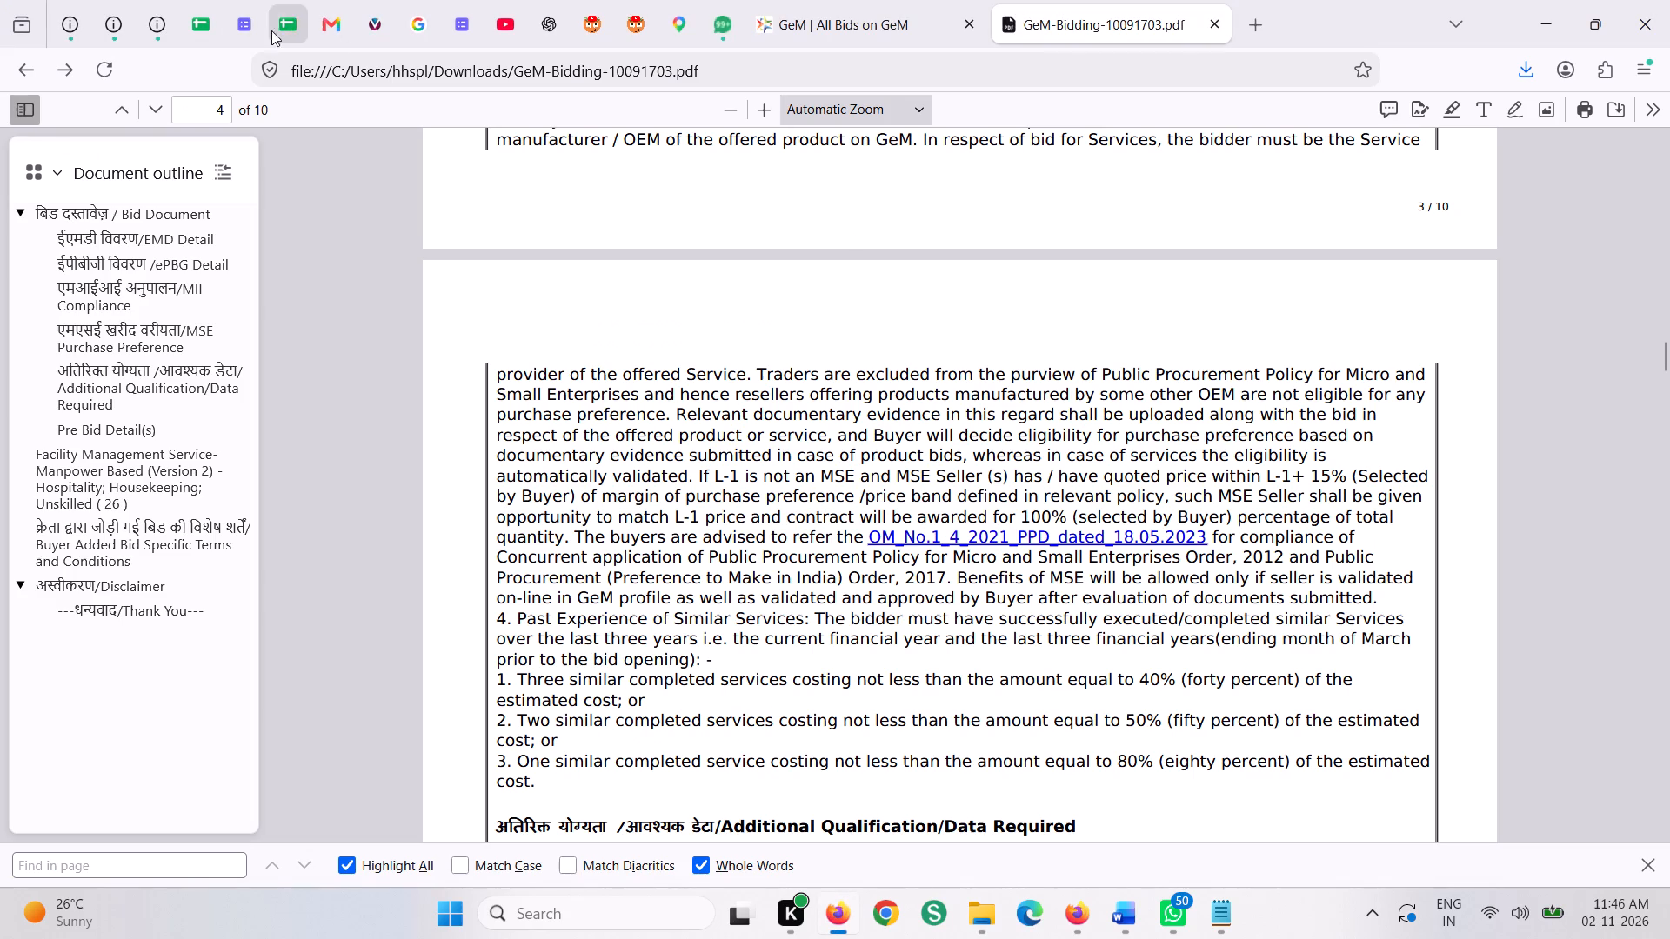
{"action": "left_click", "coordinate": [278, 23]}
{"action": "double_click", "coordinate": [1073, 522]}
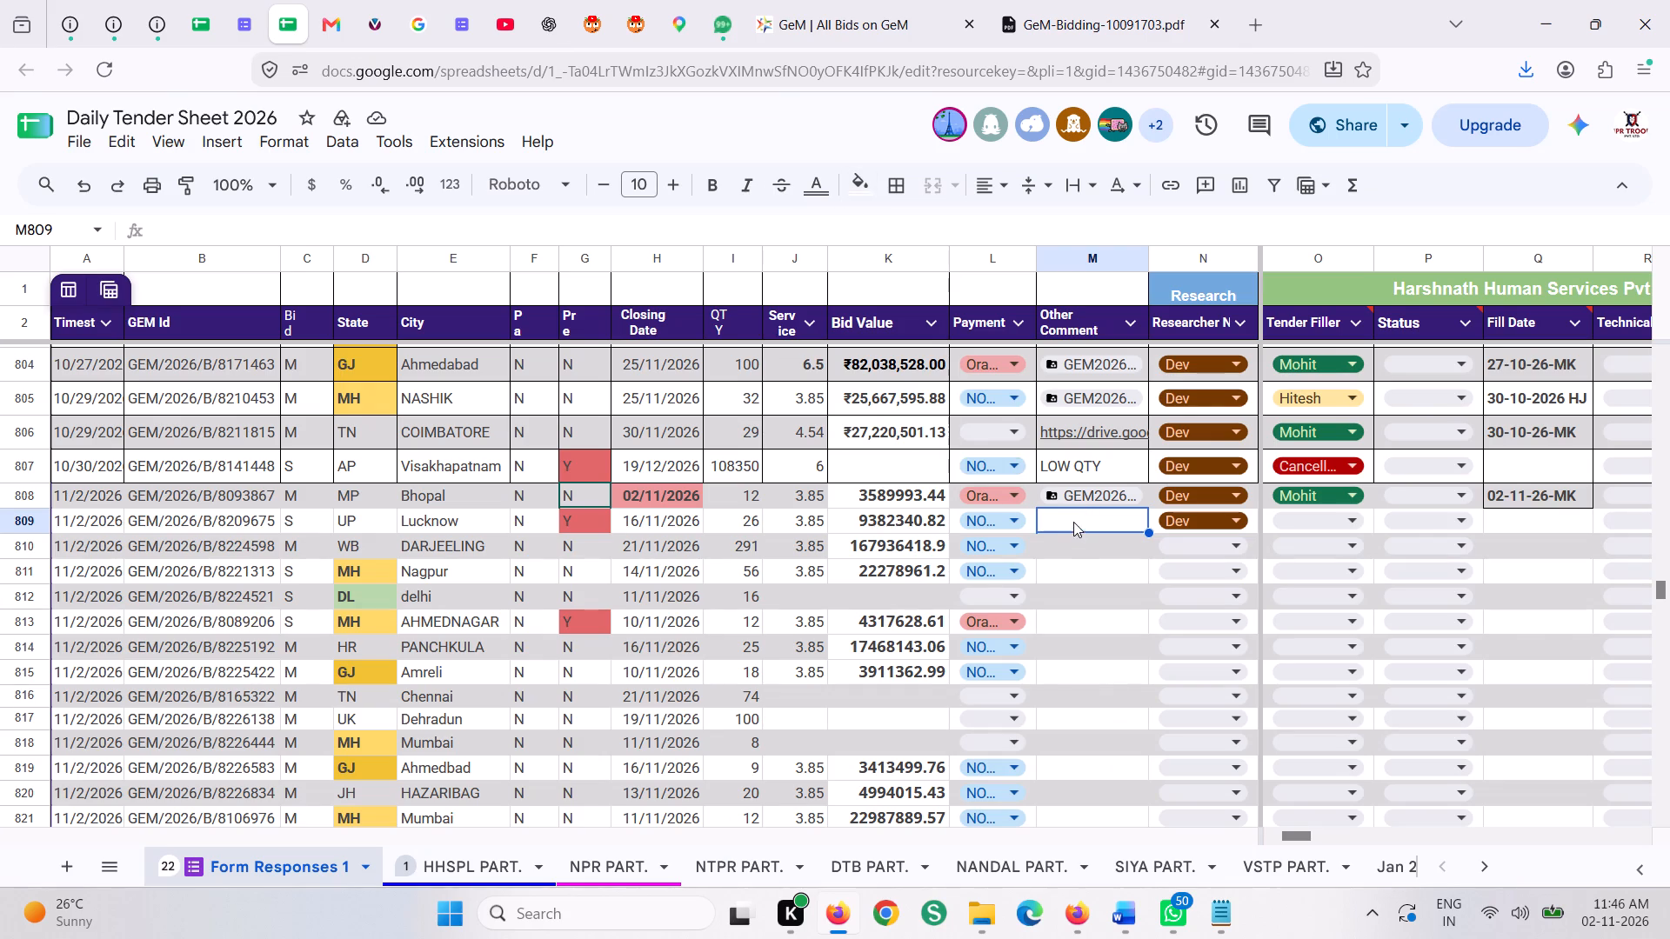
{"action": "key", "text": "ctrl+v"}
{"action": "key", "text": "Tab"}
{"action": "left_click", "coordinate": [630, 583]}
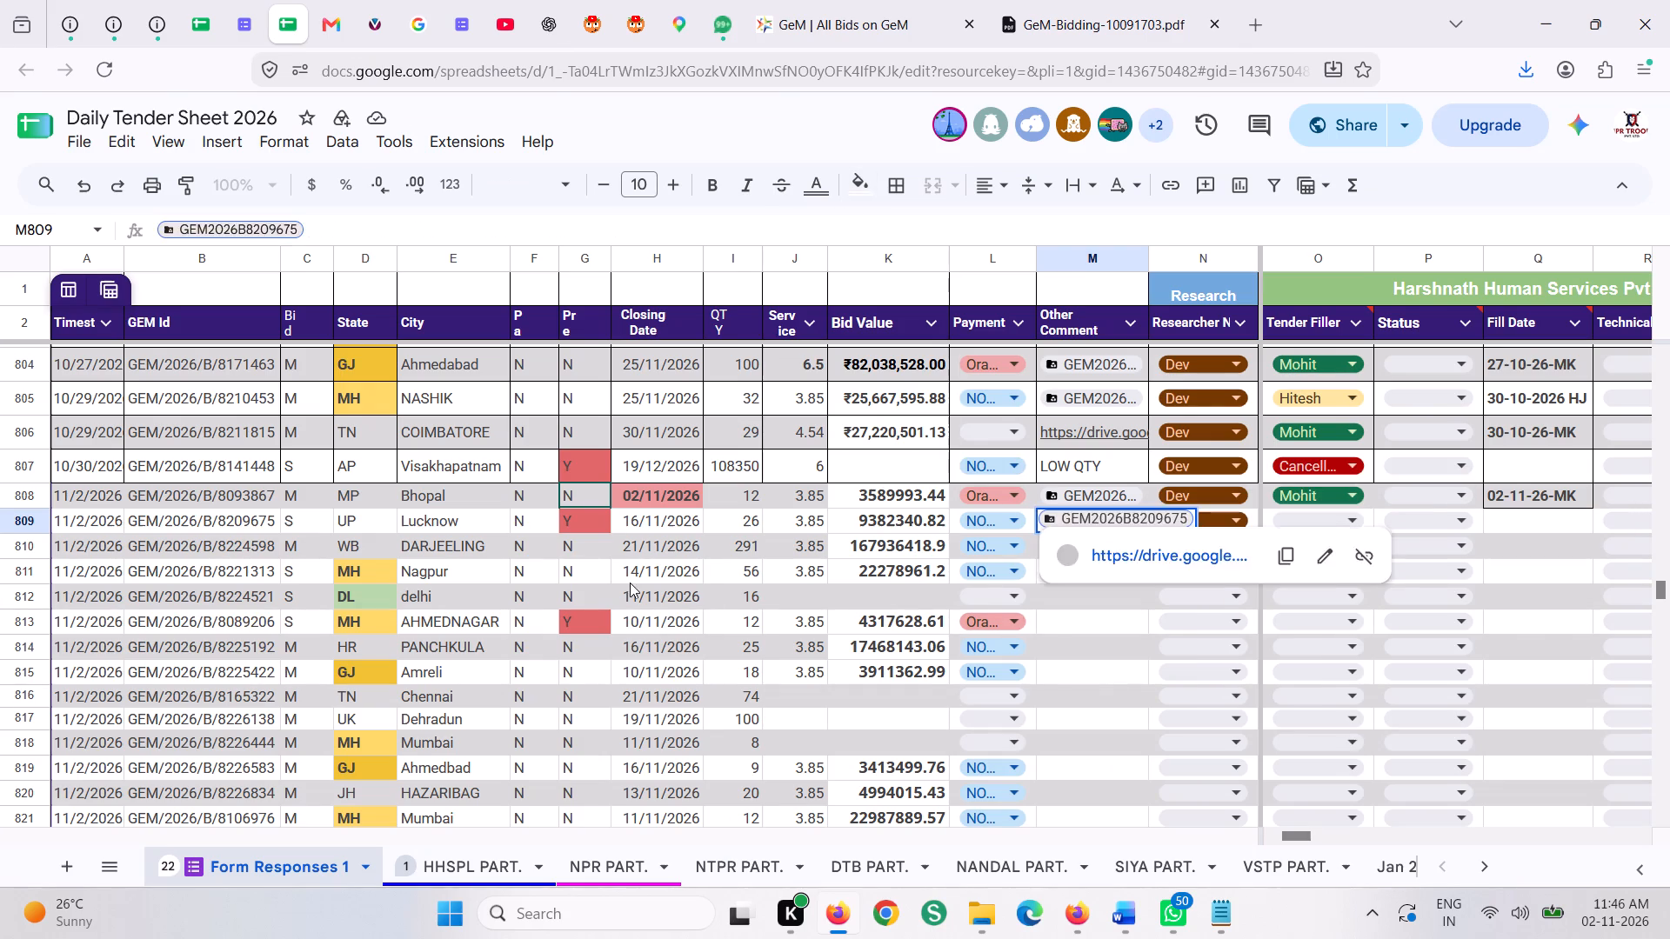
Set the researcher for bid GEM/2026/B/8224598 to Dev.
{"action": "left_click", "coordinate": [1171, 543]}
{"action": "left_click", "coordinate": [1174, 568]}
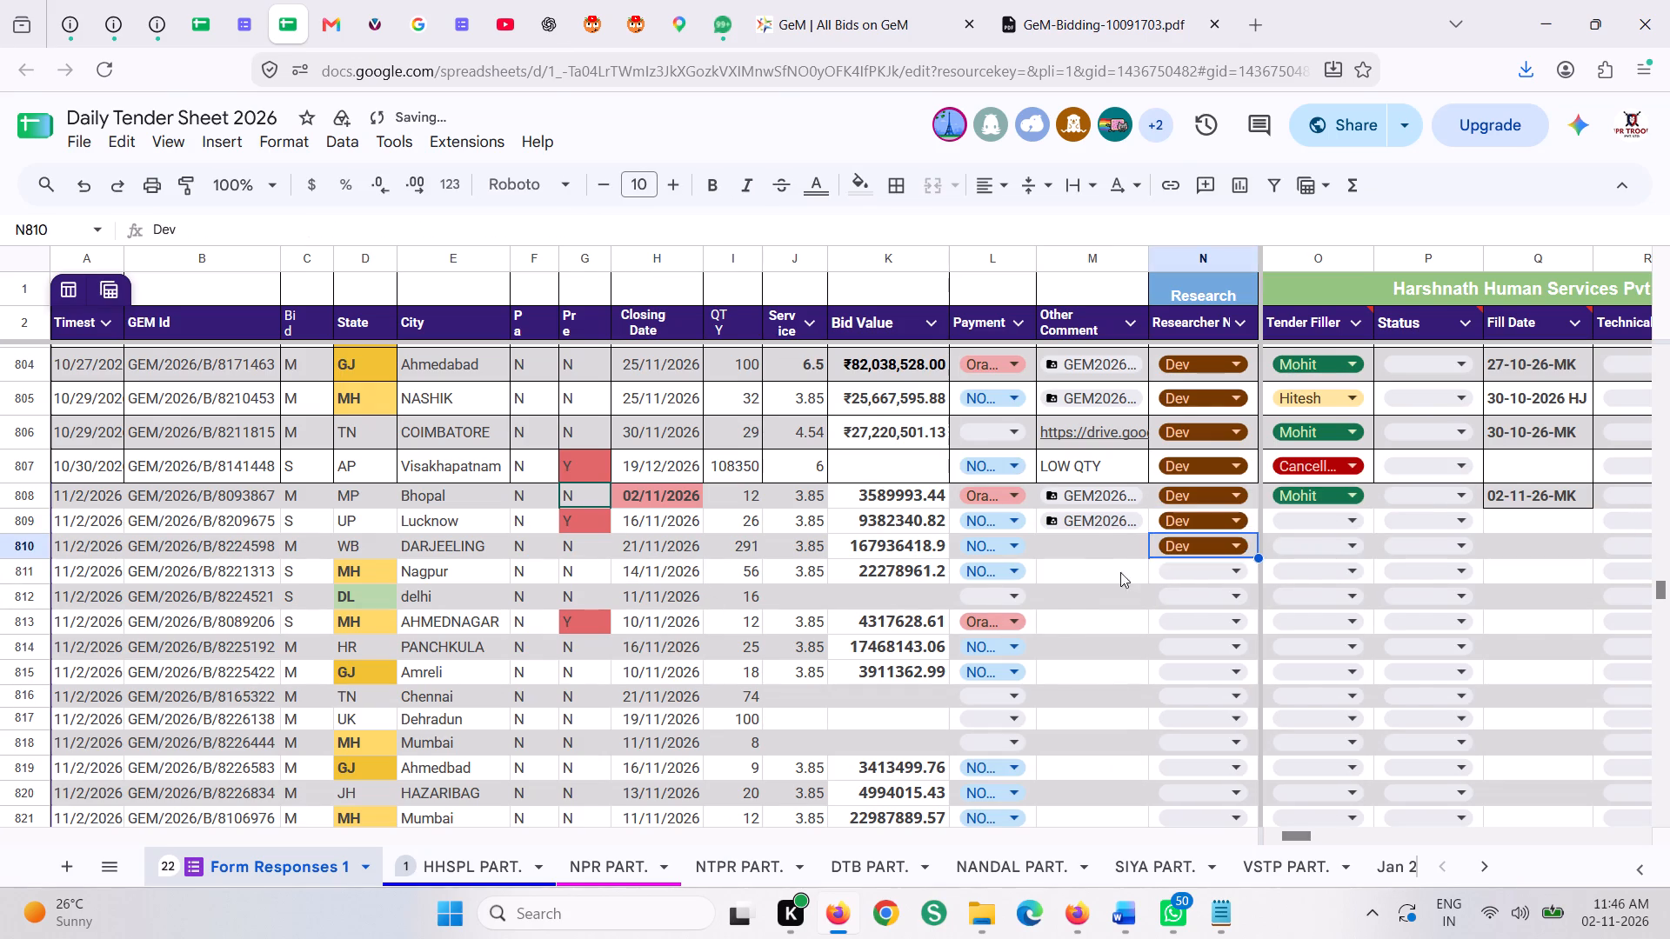
Copy the GeM ID GEM/2026/B/8224598 from row 810 and return to that row's empty Other Comment cell.
{"action": "left_click", "coordinate": [1103, 550]}
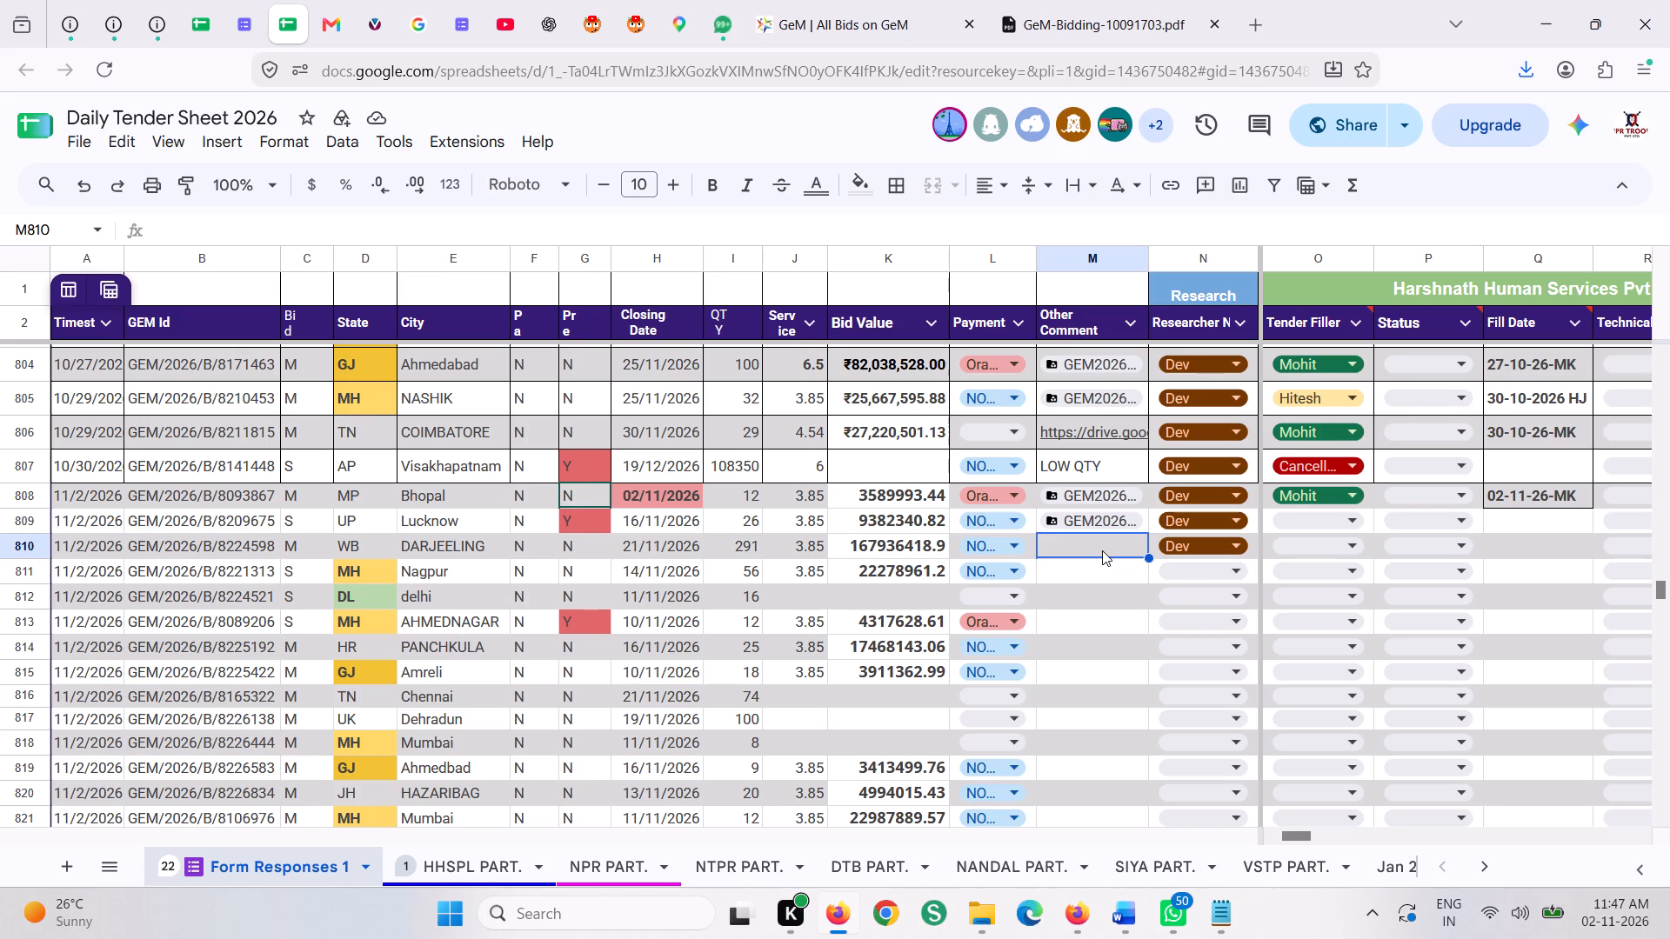
{"action": "scroll", "coordinate": [1102, 551], "scroll_direction": "down", "scroll_amount": 1}
{"action": "scroll", "coordinate": [1102, 552], "scroll_direction": "up", "scroll_amount": 1}
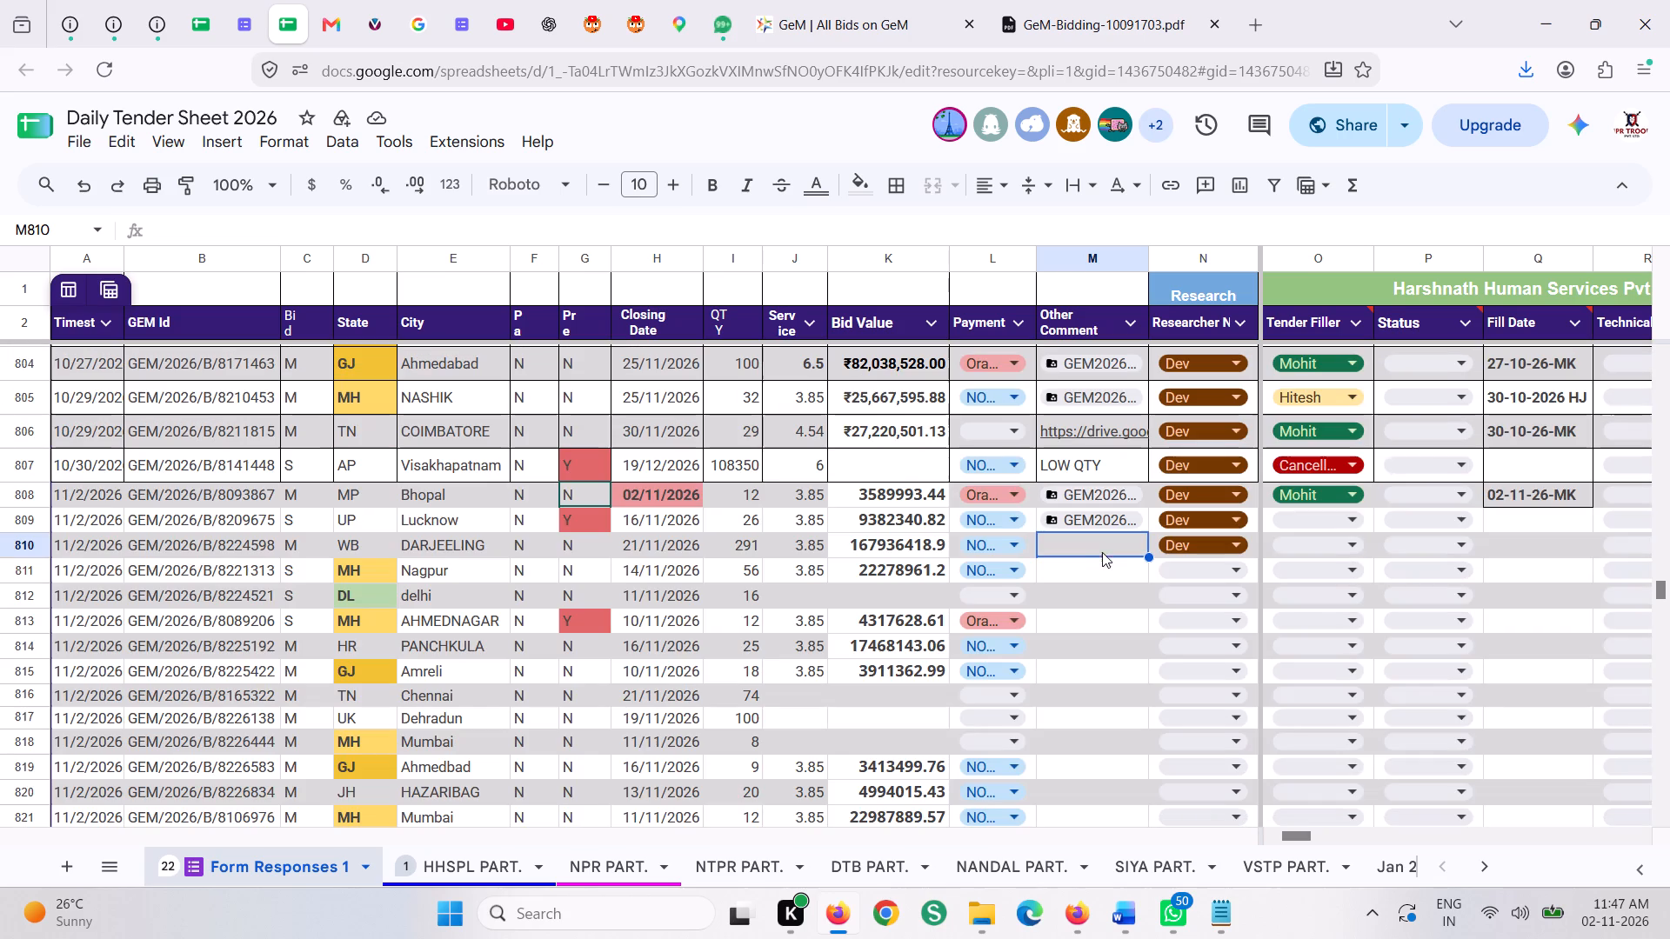
{"action": "key", "text": "Left"}
{"action": "key", "text": "Left"}
{"action": "key", "text": "Left"}
{"action": "key", "text": "Left"}
{"action": "key", "text": "Left"}
{"action": "key", "text": "Left"}
{"action": "key", "text": "Left"}
{"action": "key", "text": "Left"}
{"action": "key", "text": "Left"}
{"action": "key", "text": "Left"}
{"action": "key", "text": "Left"}
{"action": "key", "text": "Left"}
{"action": "key", "text": "Left"}
{"action": "key", "text": "Left"}
{"action": "key", "text": "Left"}
{"action": "key", "text": "Left"}
{"action": "key", "text": "Right"}
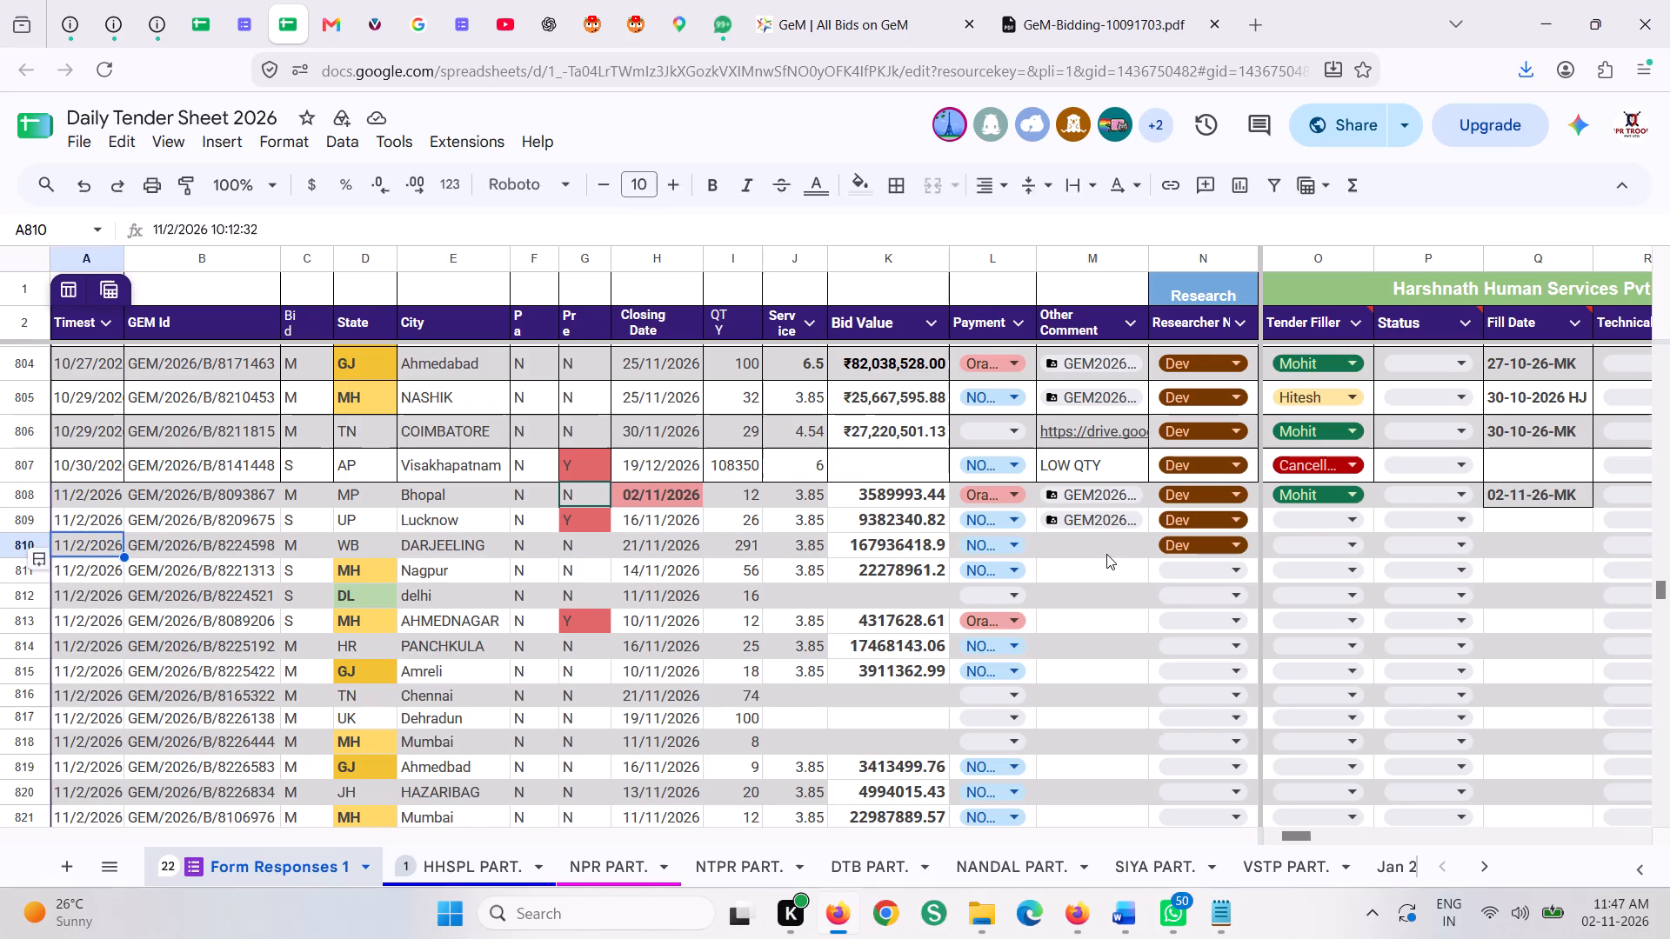
{"action": "key", "text": "ctrl+c"}
{"action": "key", "text": "Right"}
{"action": "key", "text": "Right"}
{"action": "key", "text": "Right"}
{"action": "key", "text": "Right"}
{"action": "key", "text": "Right"}
{"action": "key", "text": "Right"}
{"action": "key", "text": "Right"}
{"action": "key", "text": "Right"}
{"action": "key", "text": "Right"}
{"action": "key", "text": "Right"}
{"action": "key", "text": "Right"}
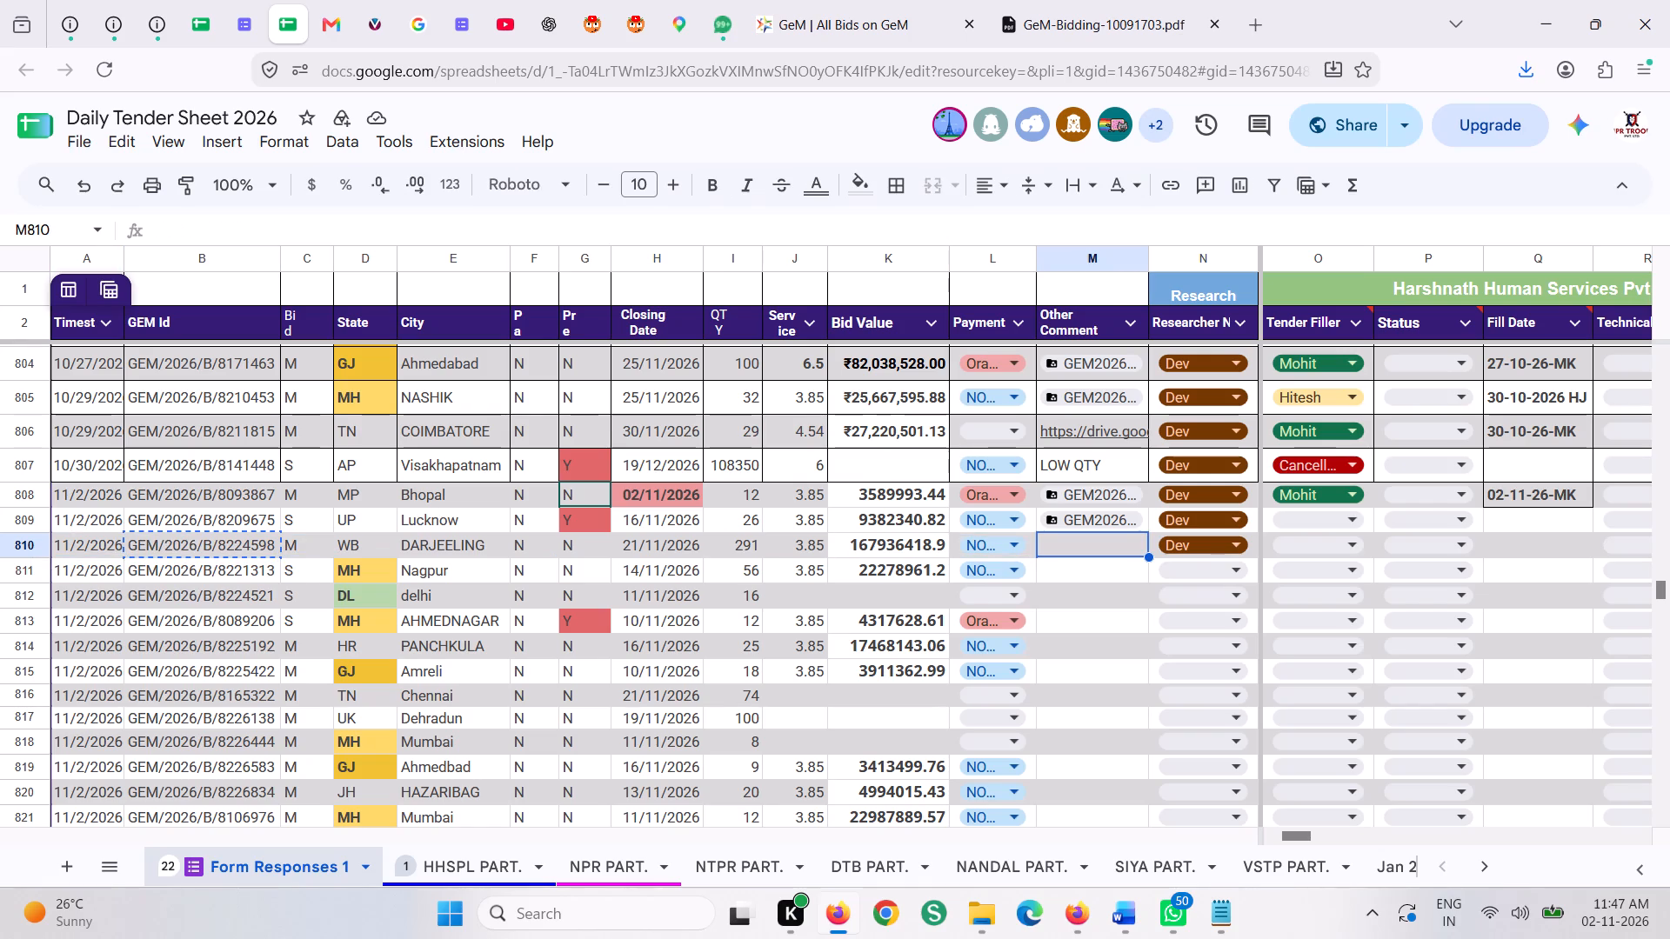
{"action": "key", "text": "Left"}
{"action": "key", "text": "Right"}
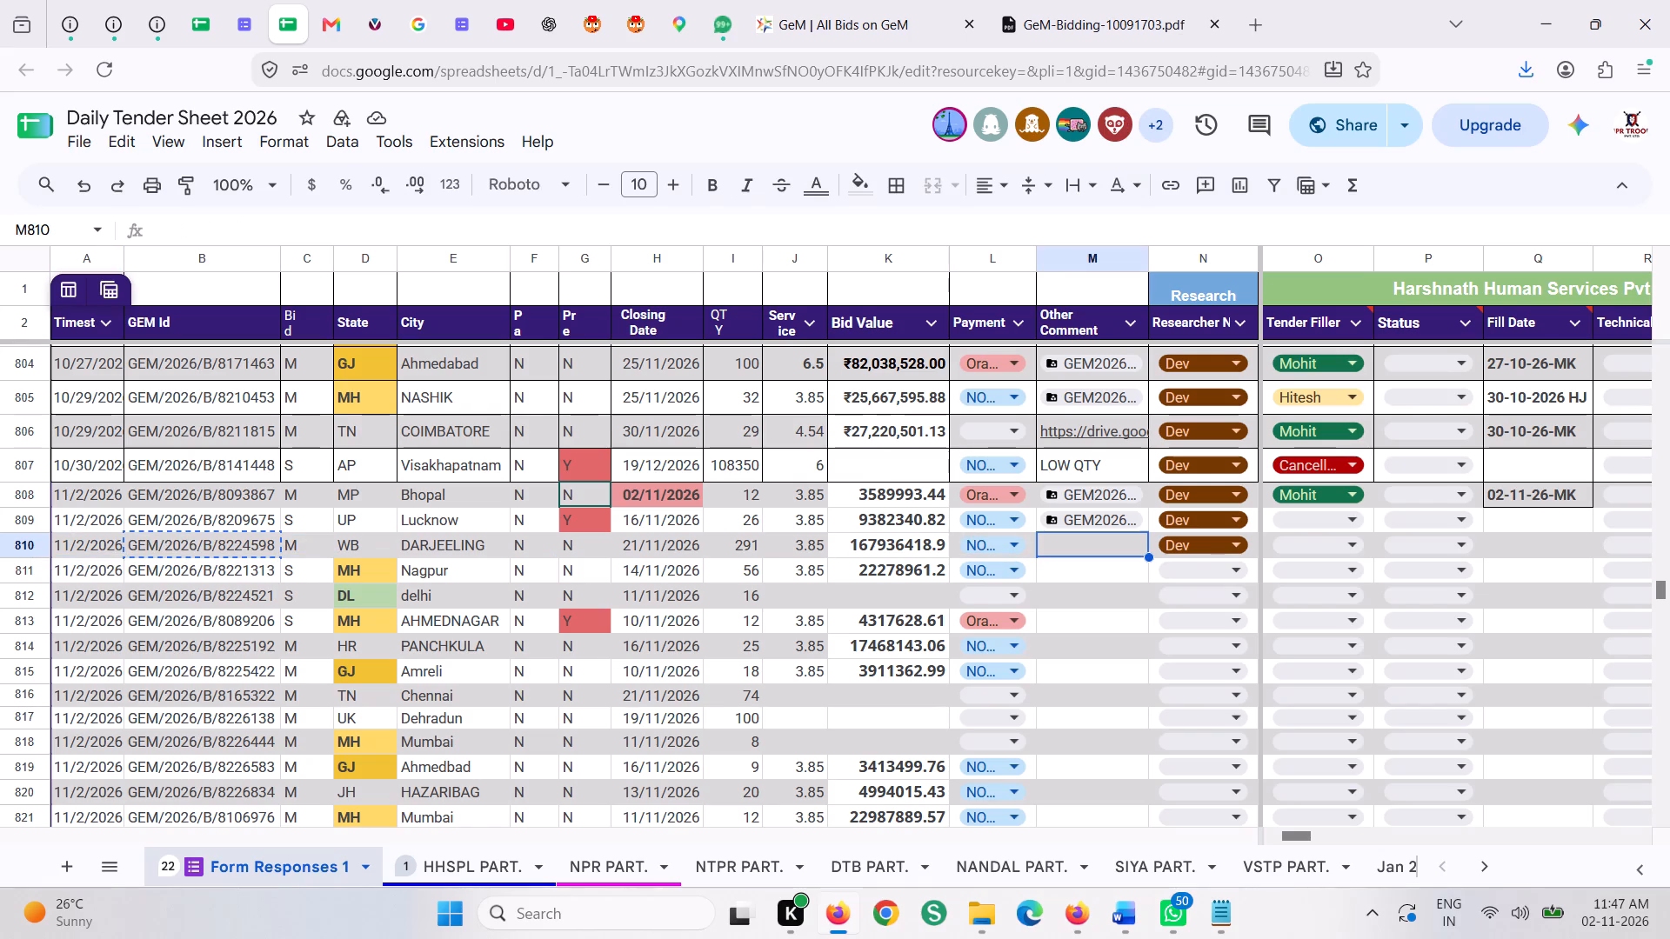
{"action": "left_click", "coordinate": [1259, 26]}
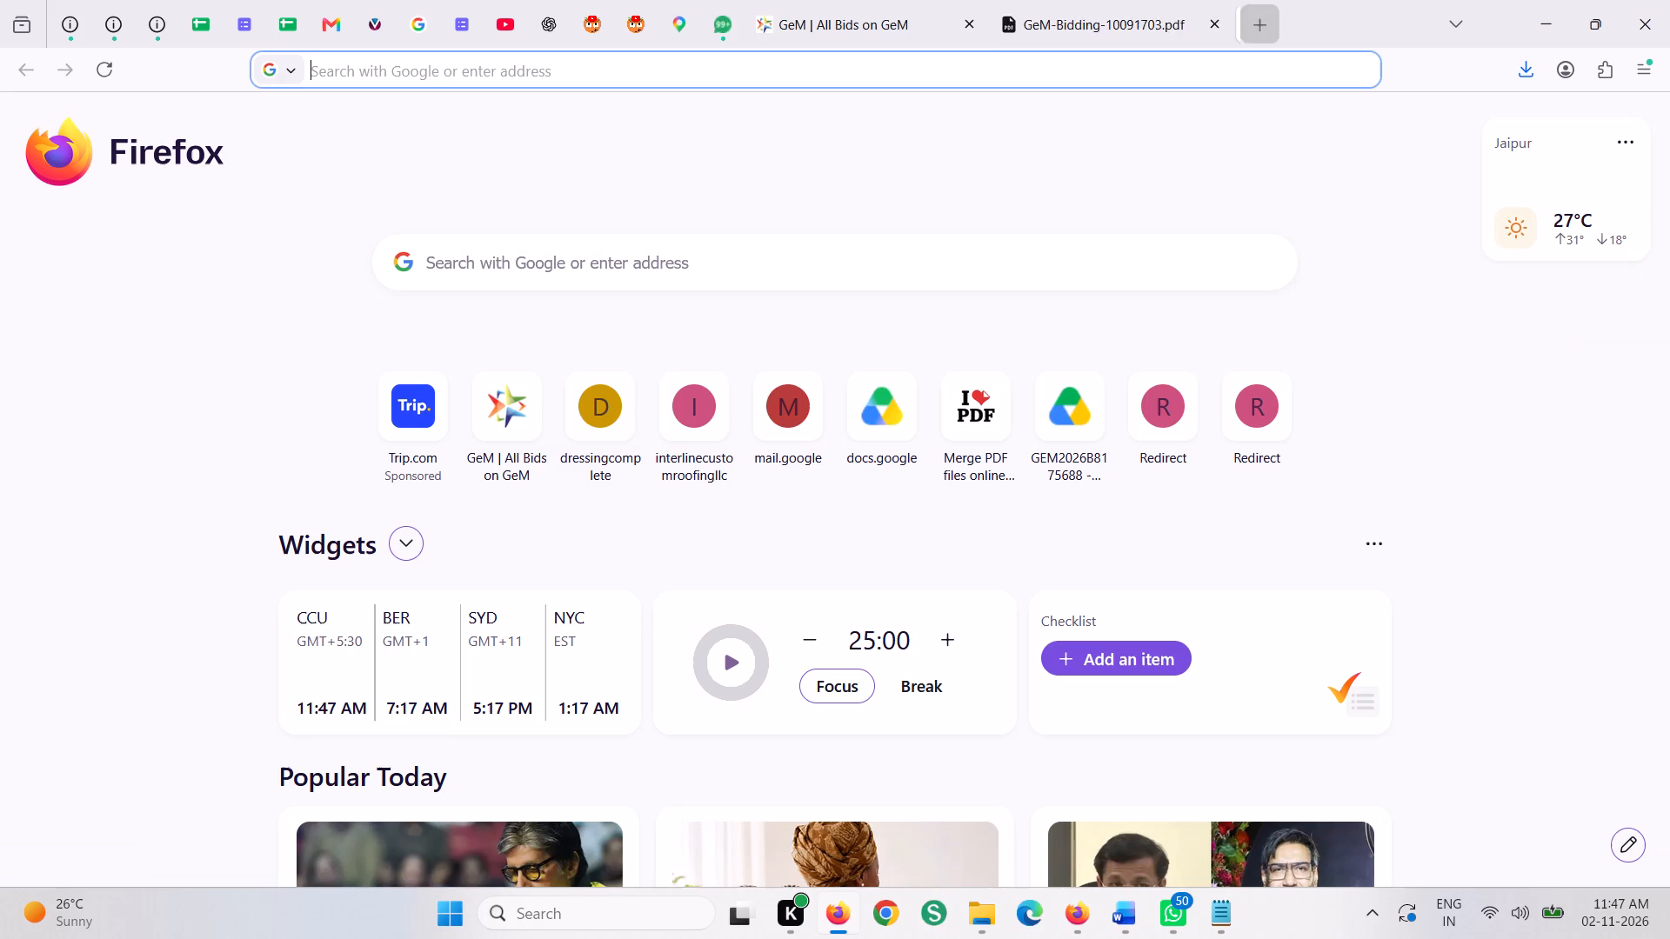
{"action": "left_click", "coordinate": [775, 255]}
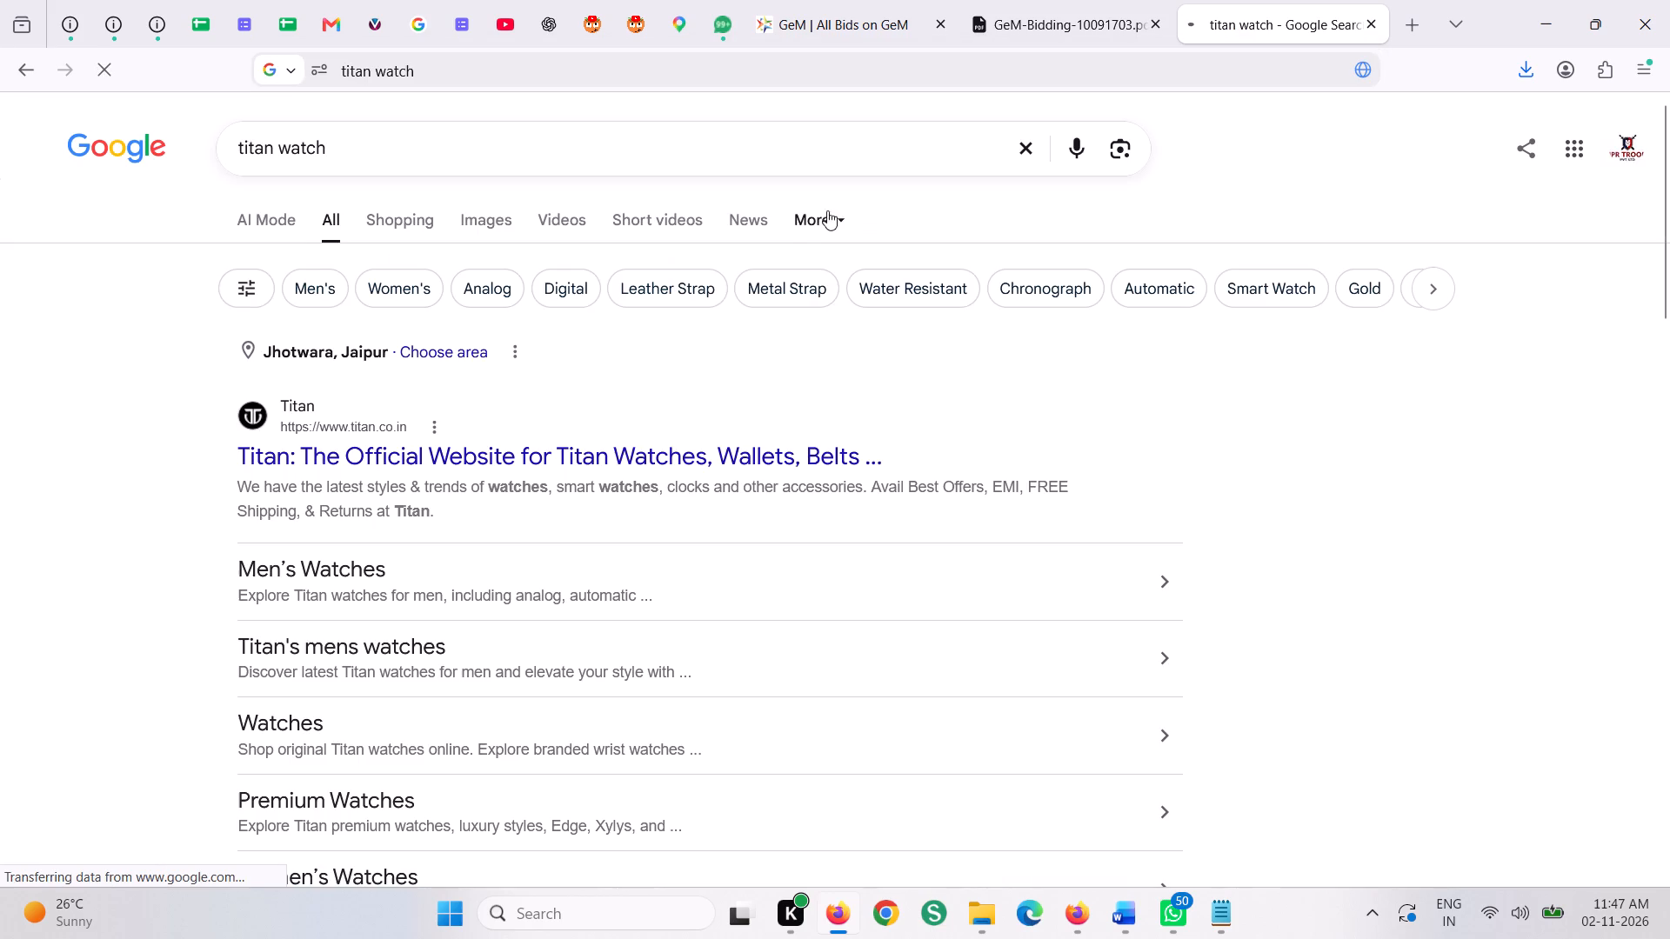
{"action": "left_click", "coordinate": [420, 450]}
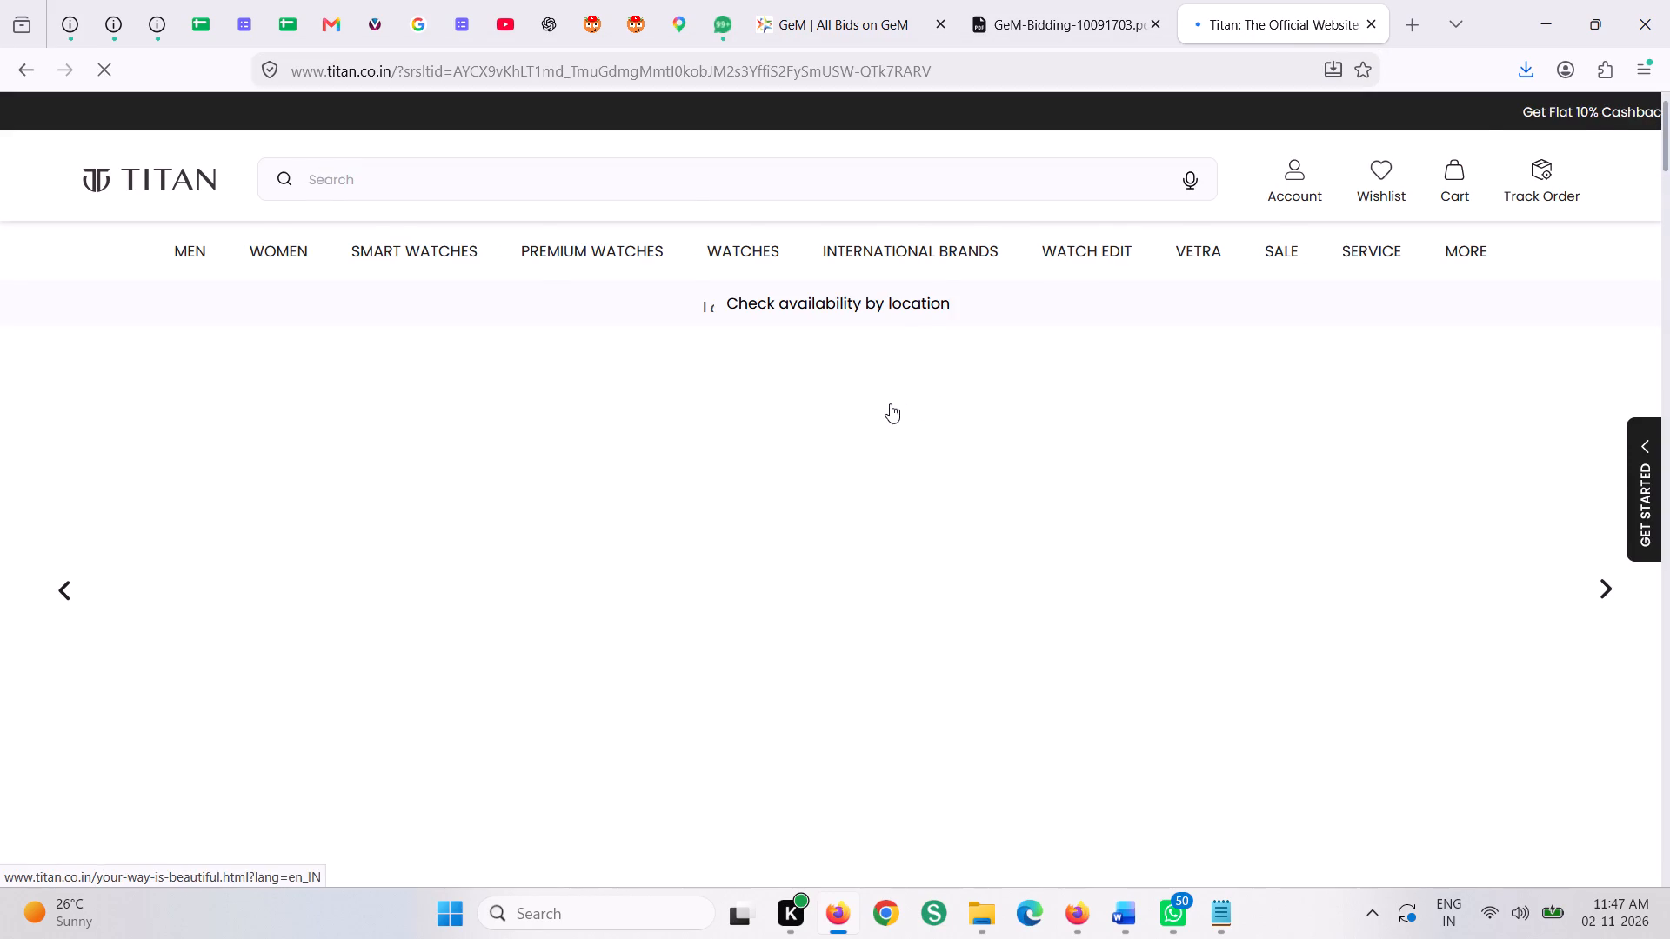
Look through the Titan homepage's new arrivals, collections and watch brands down to the footer.
{"action": "scroll", "coordinate": [972, 528], "scroll_direction": "down", "scroll_amount": 2}
{"action": "scroll", "coordinate": [1082, 499], "scroll_direction": "down", "scroll_amount": 1}
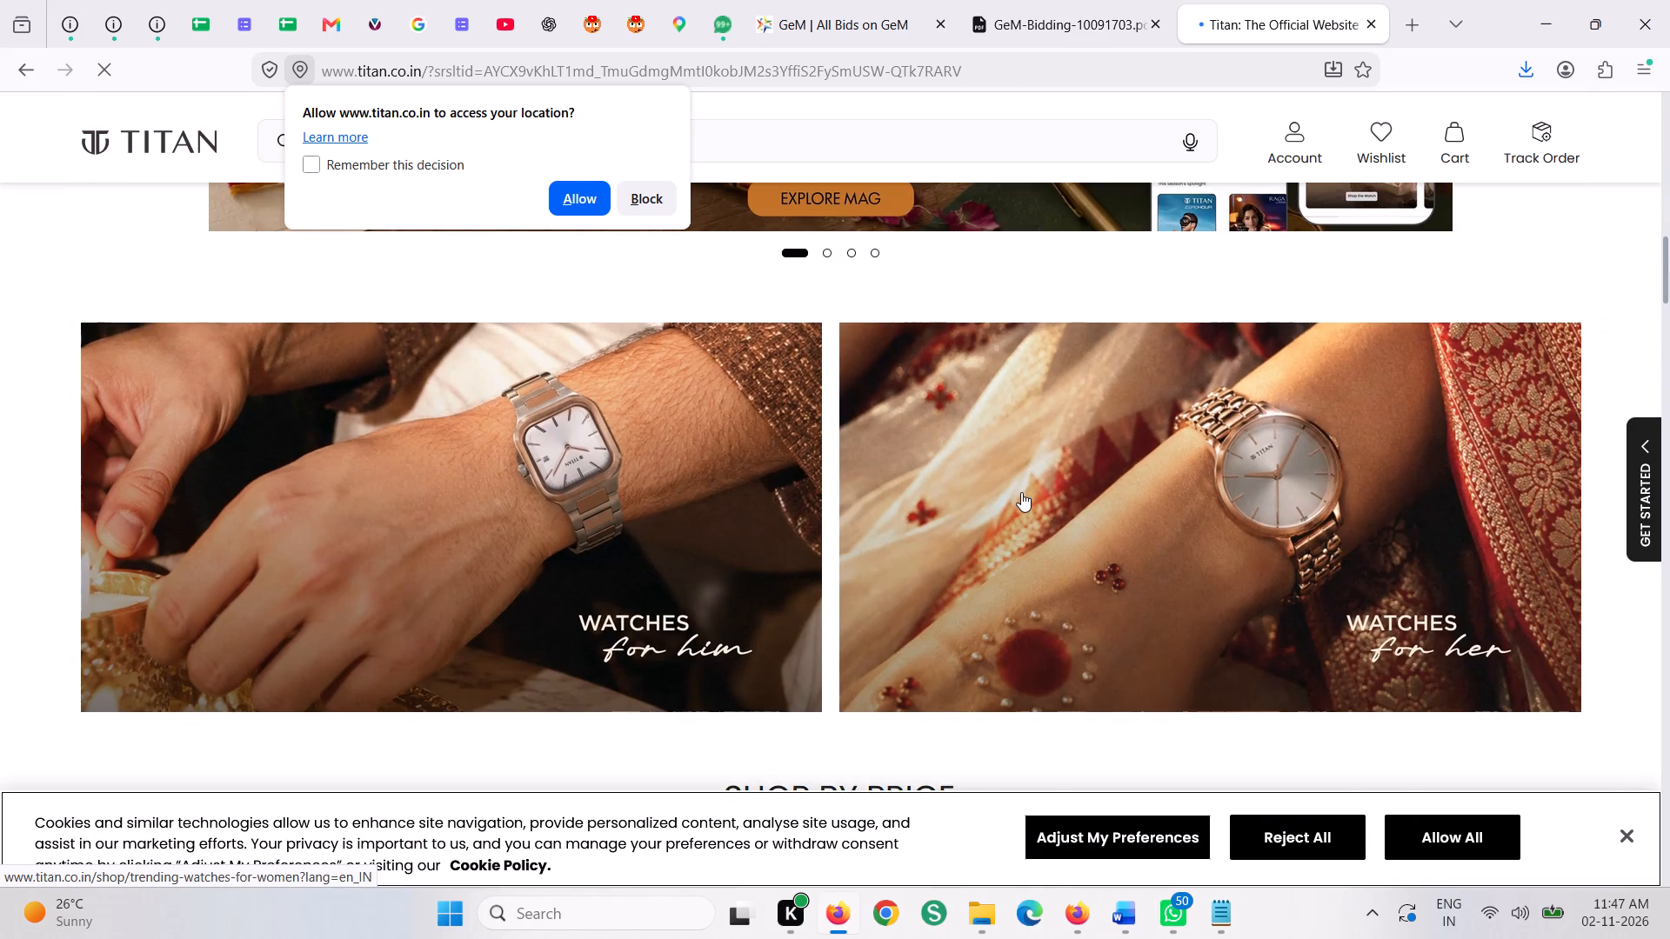
{"action": "scroll", "coordinate": [1021, 492], "scroll_direction": "down", "scroll_amount": 2}
{"action": "scroll", "coordinate": [753, 453], "scroll_direction": "down", "scroll_amount": 3}
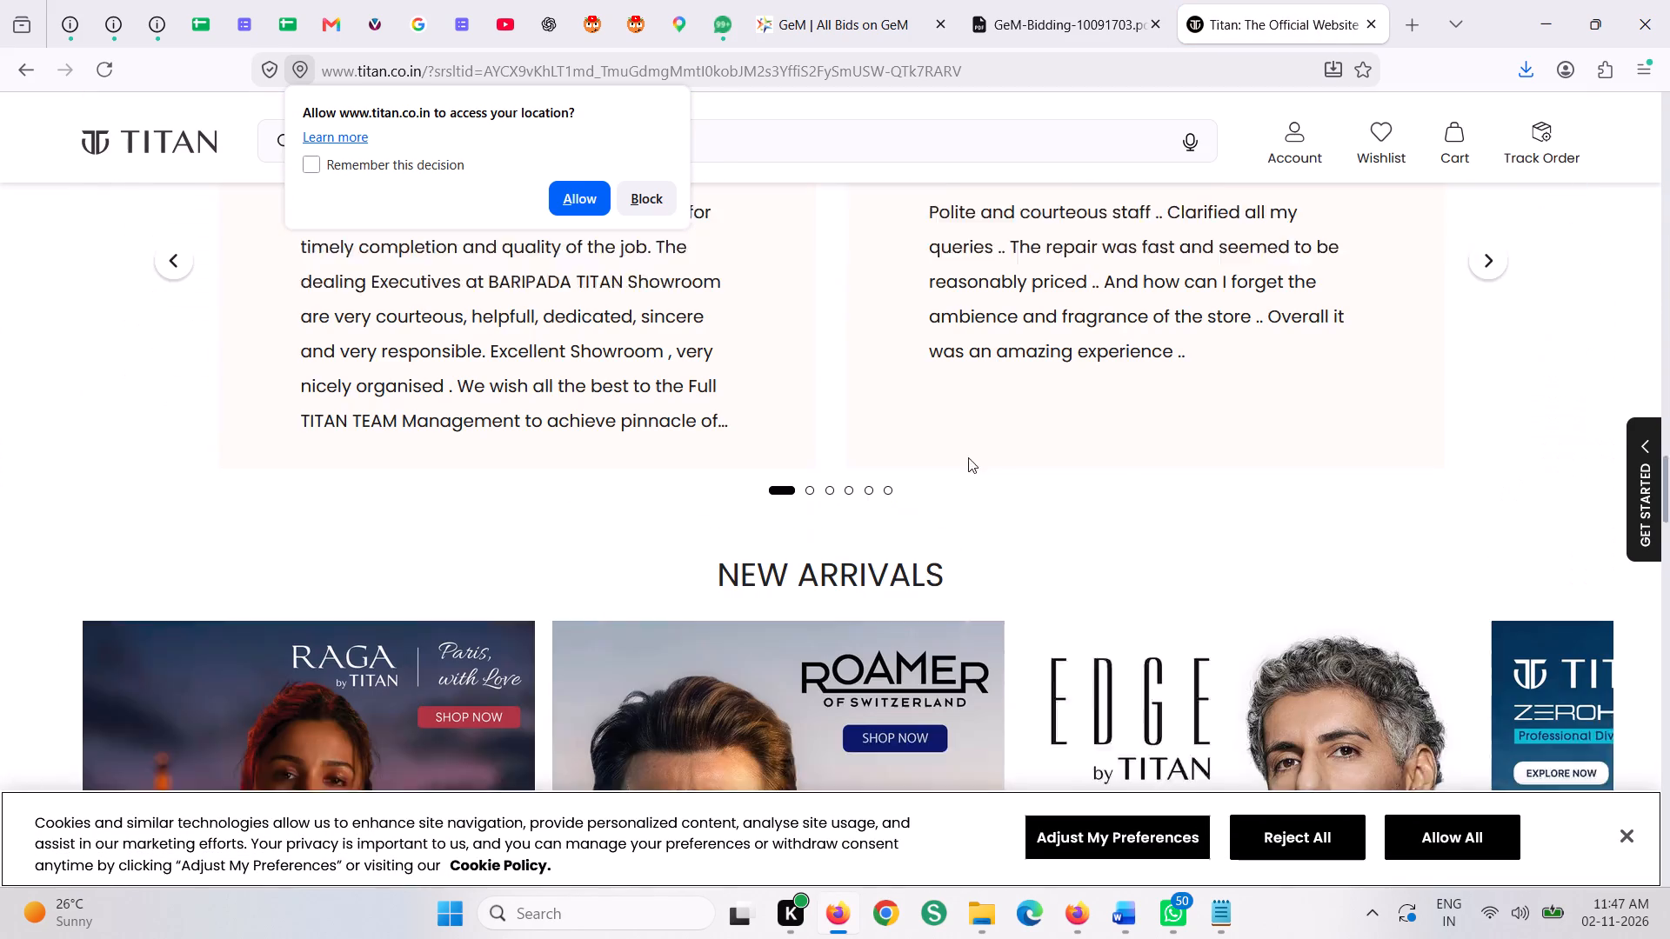
{"action": "scroll", "coordinate": [933, 474], "scroll_direction": "down", "scroll_amount": 4}
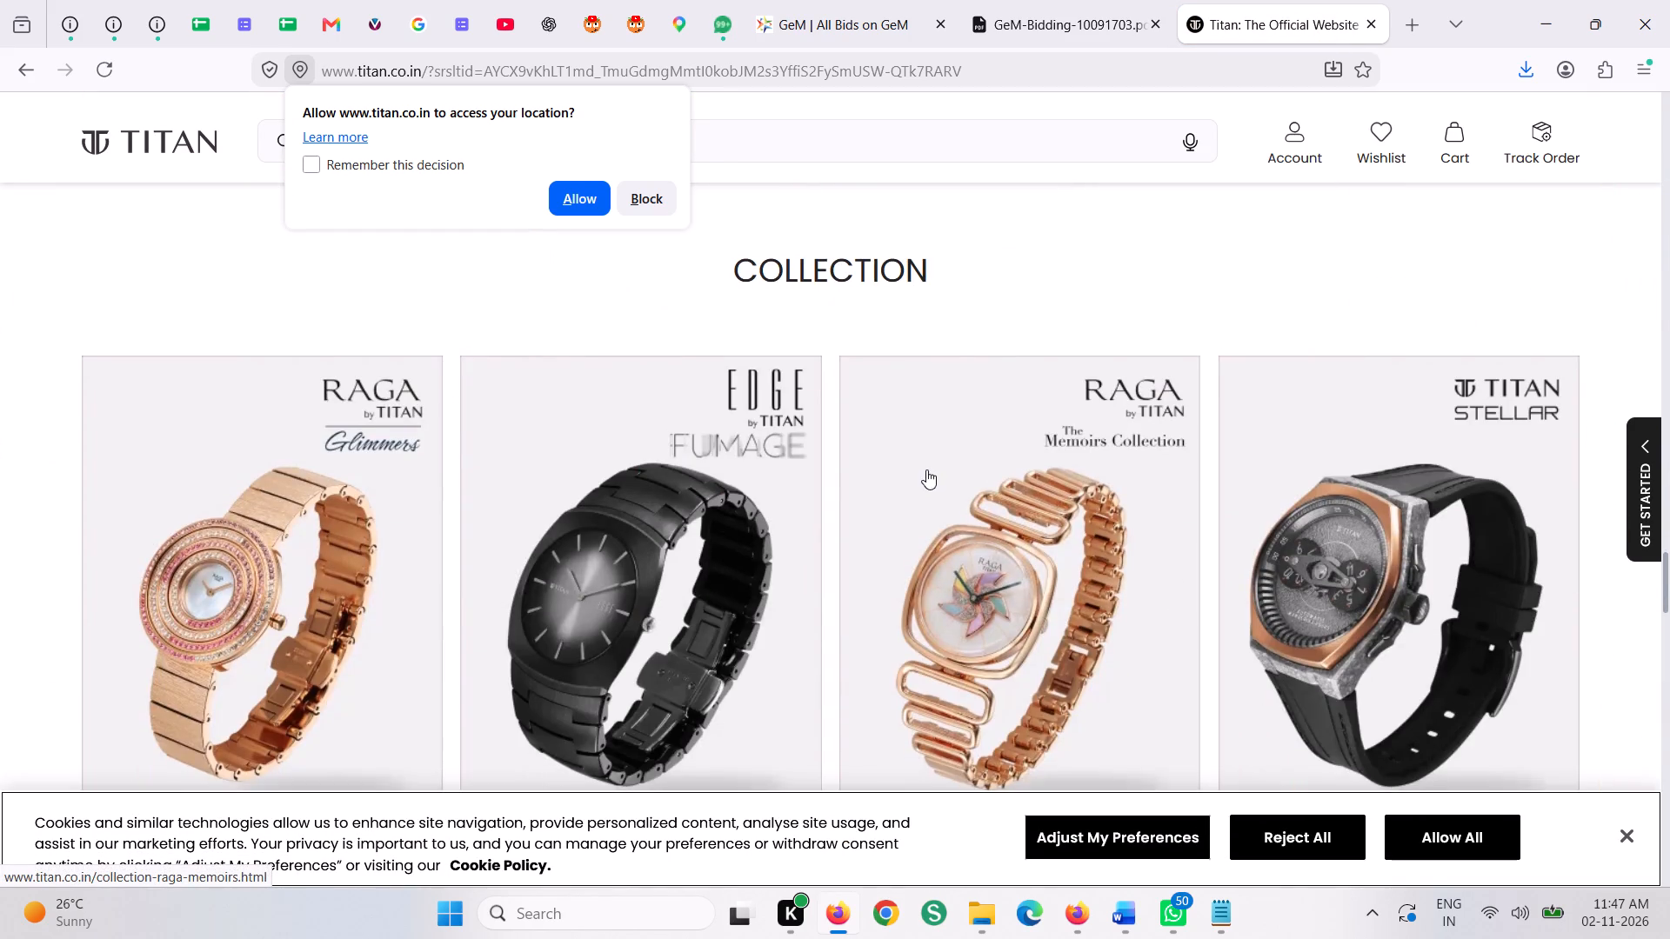
{"action": "scroll", "coordinate": [978, 479], "scroll_direction": "down", "scroll_amount": 4}
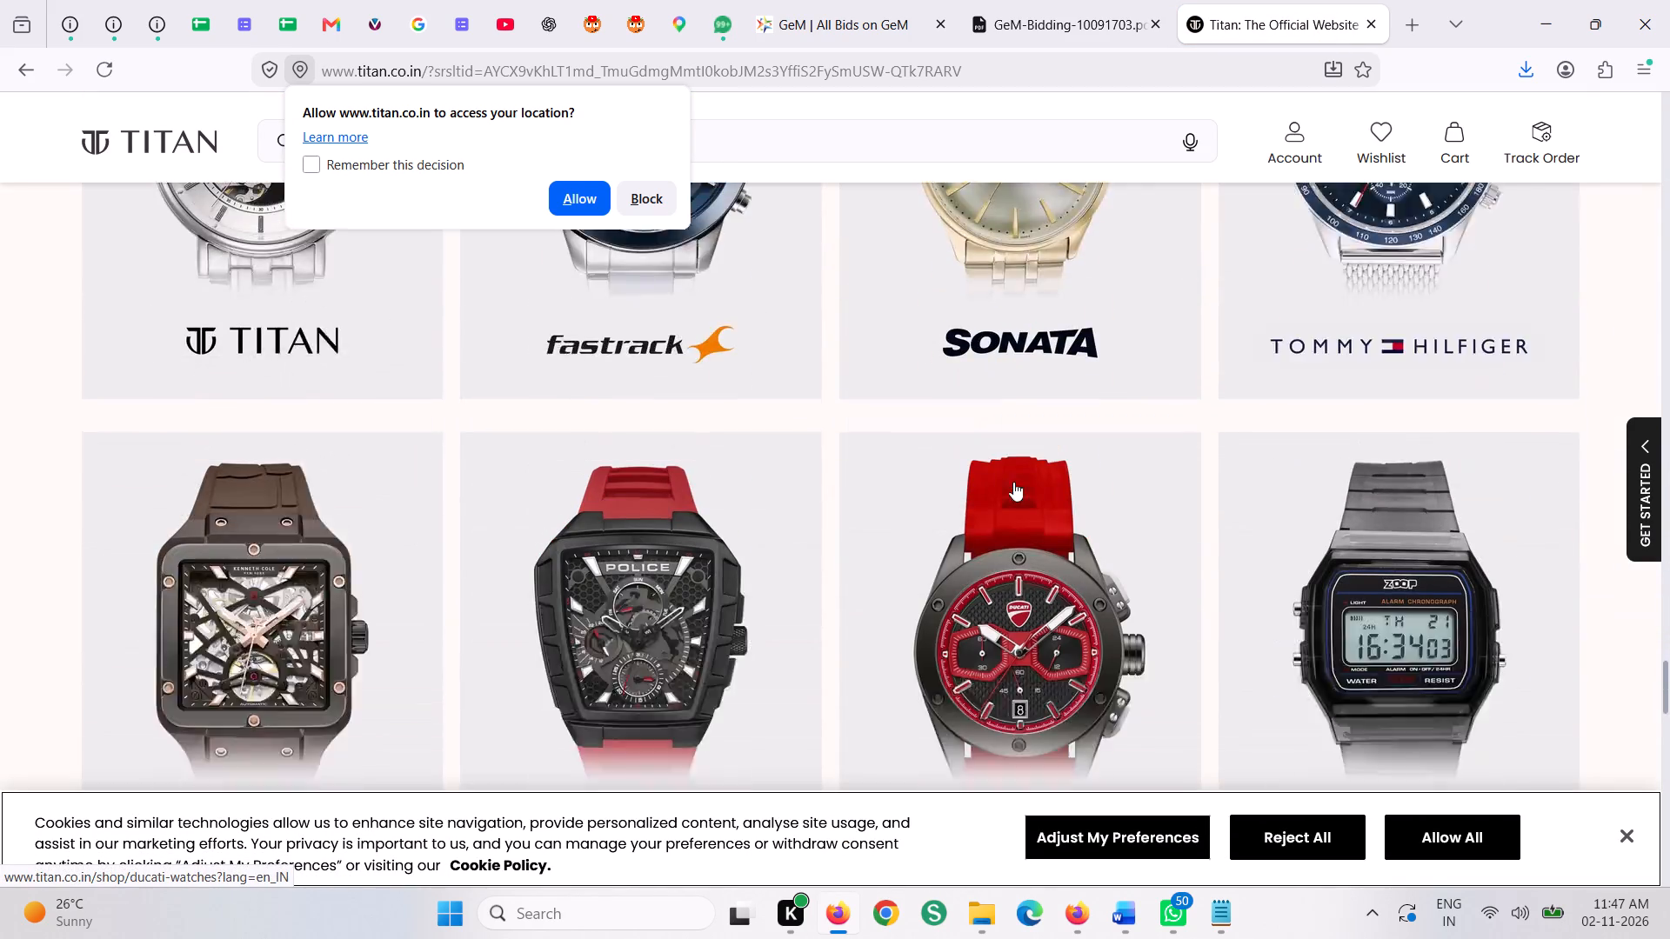
{"action": "scroll", "coordinate": [902, 496], "scroll_direction": "down", "scroll_amount": 1}
{"action": "scroll", "coordinate": [896, 496], "scroll_direction": "up", "scroll_amount": 1}
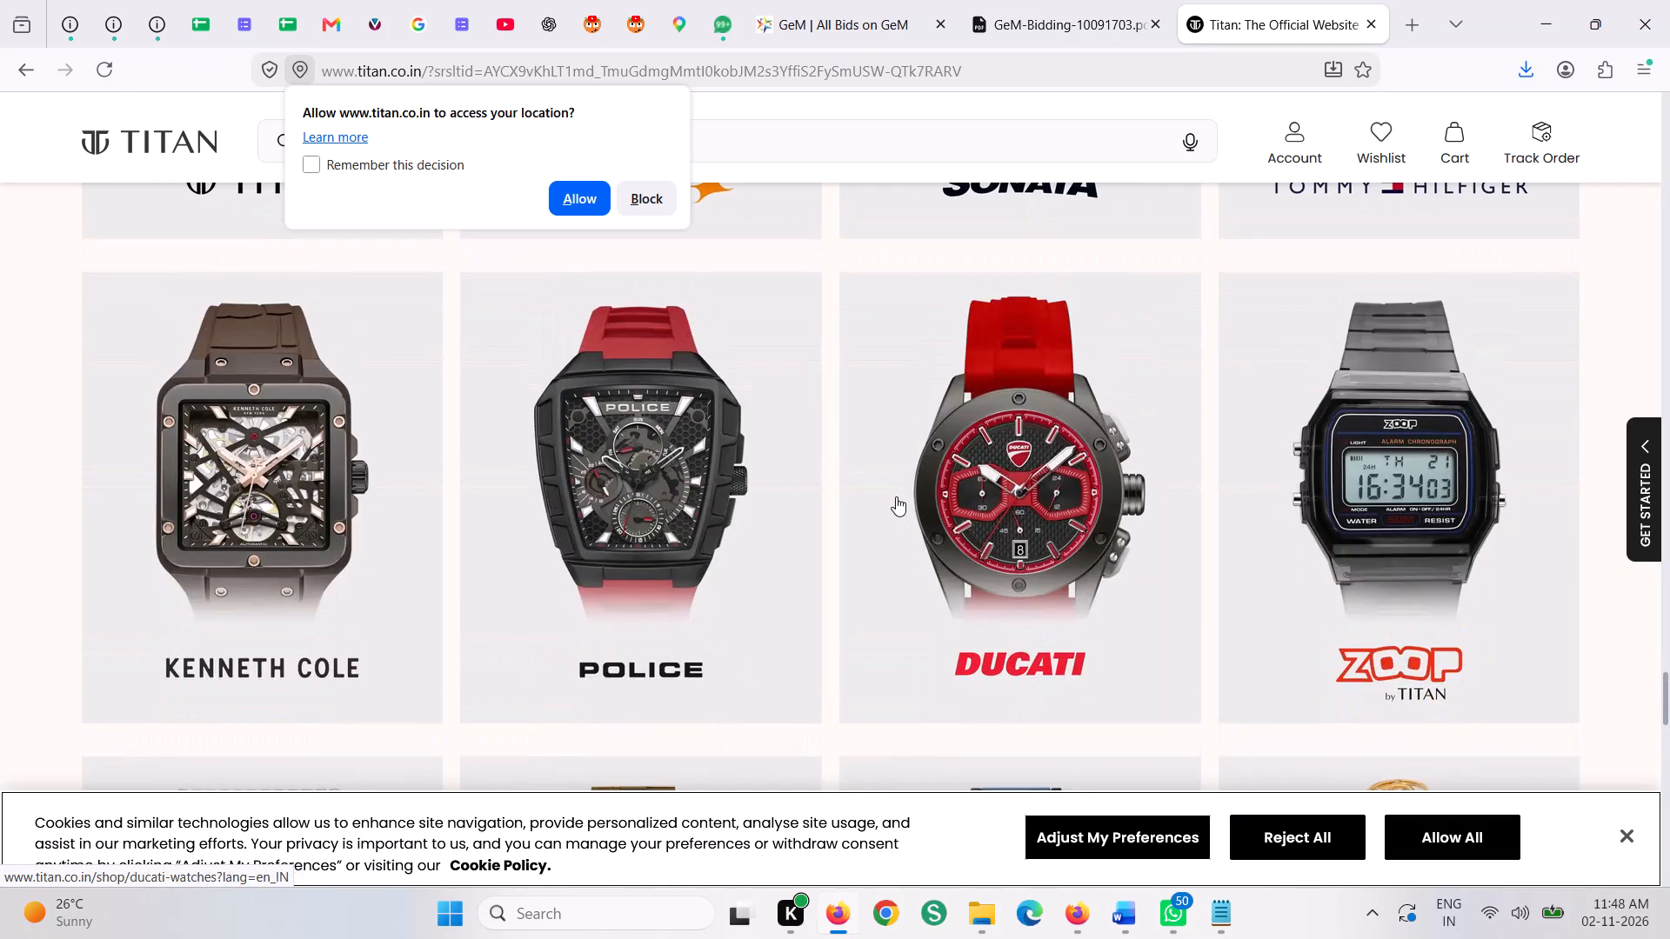
{"action": "scroll", "coordinate": [896, 496], "scroll_direction": "down", "scroll_amount": 4}
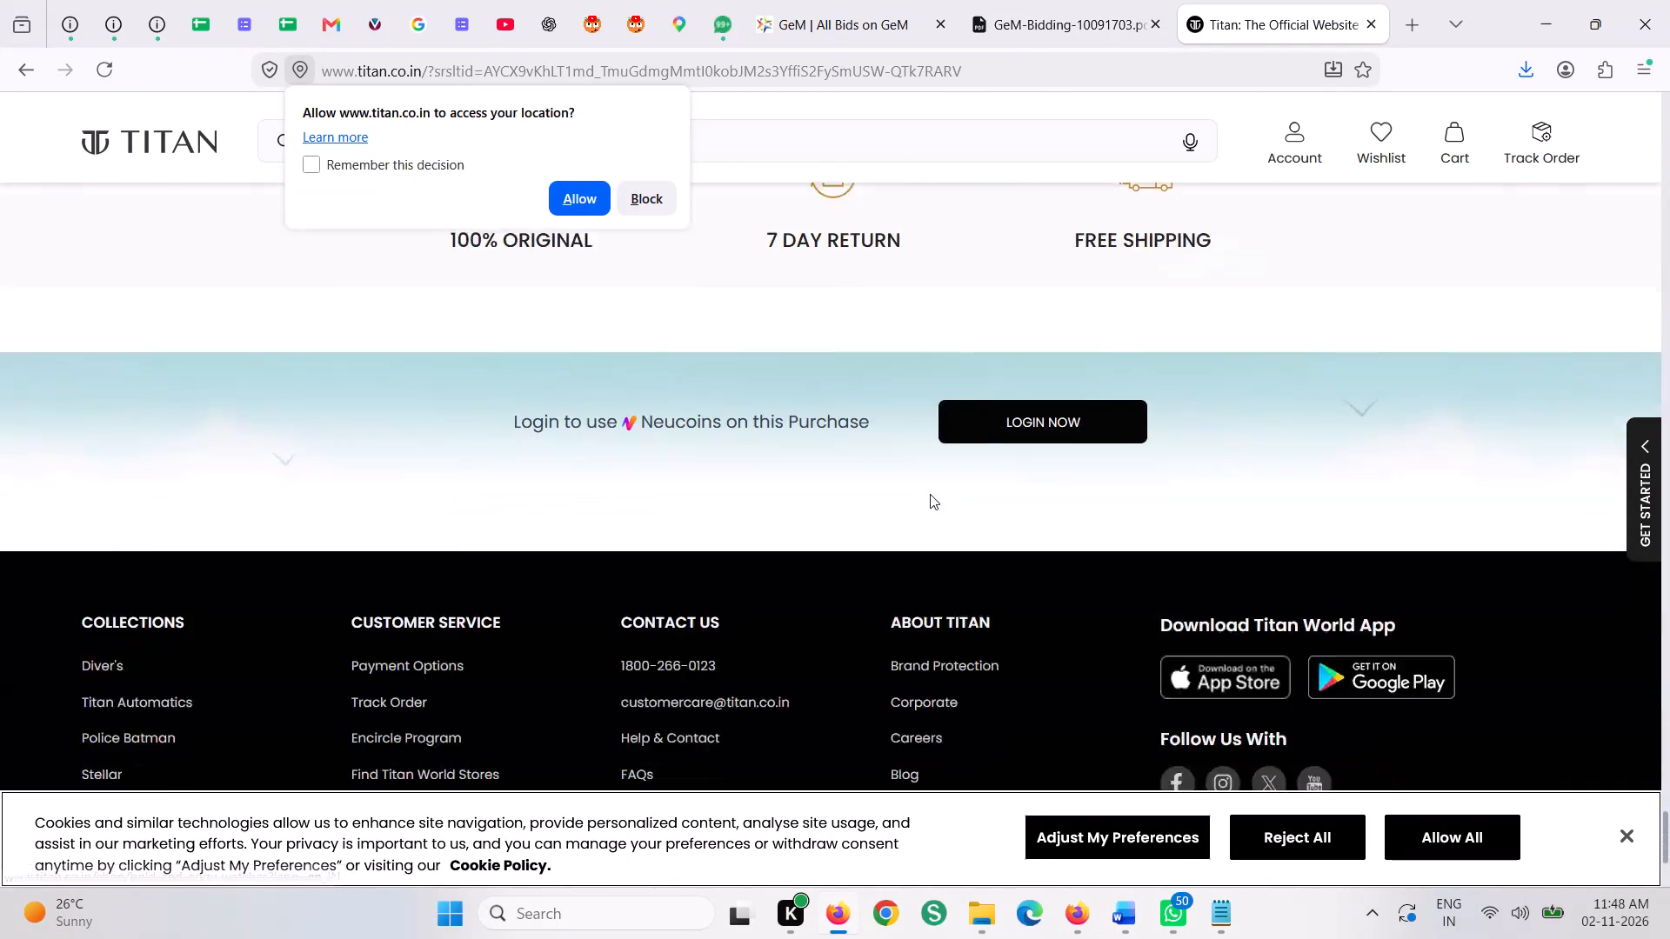
{"action": "scroll", "coordinate": [930, 494], "scroll_direction": "down", "scroll_amount": 2}
Return to the "titan watch" search results and look through the short videos and watch images.
{"action": "left_click", "coordinate": [35, 75]}
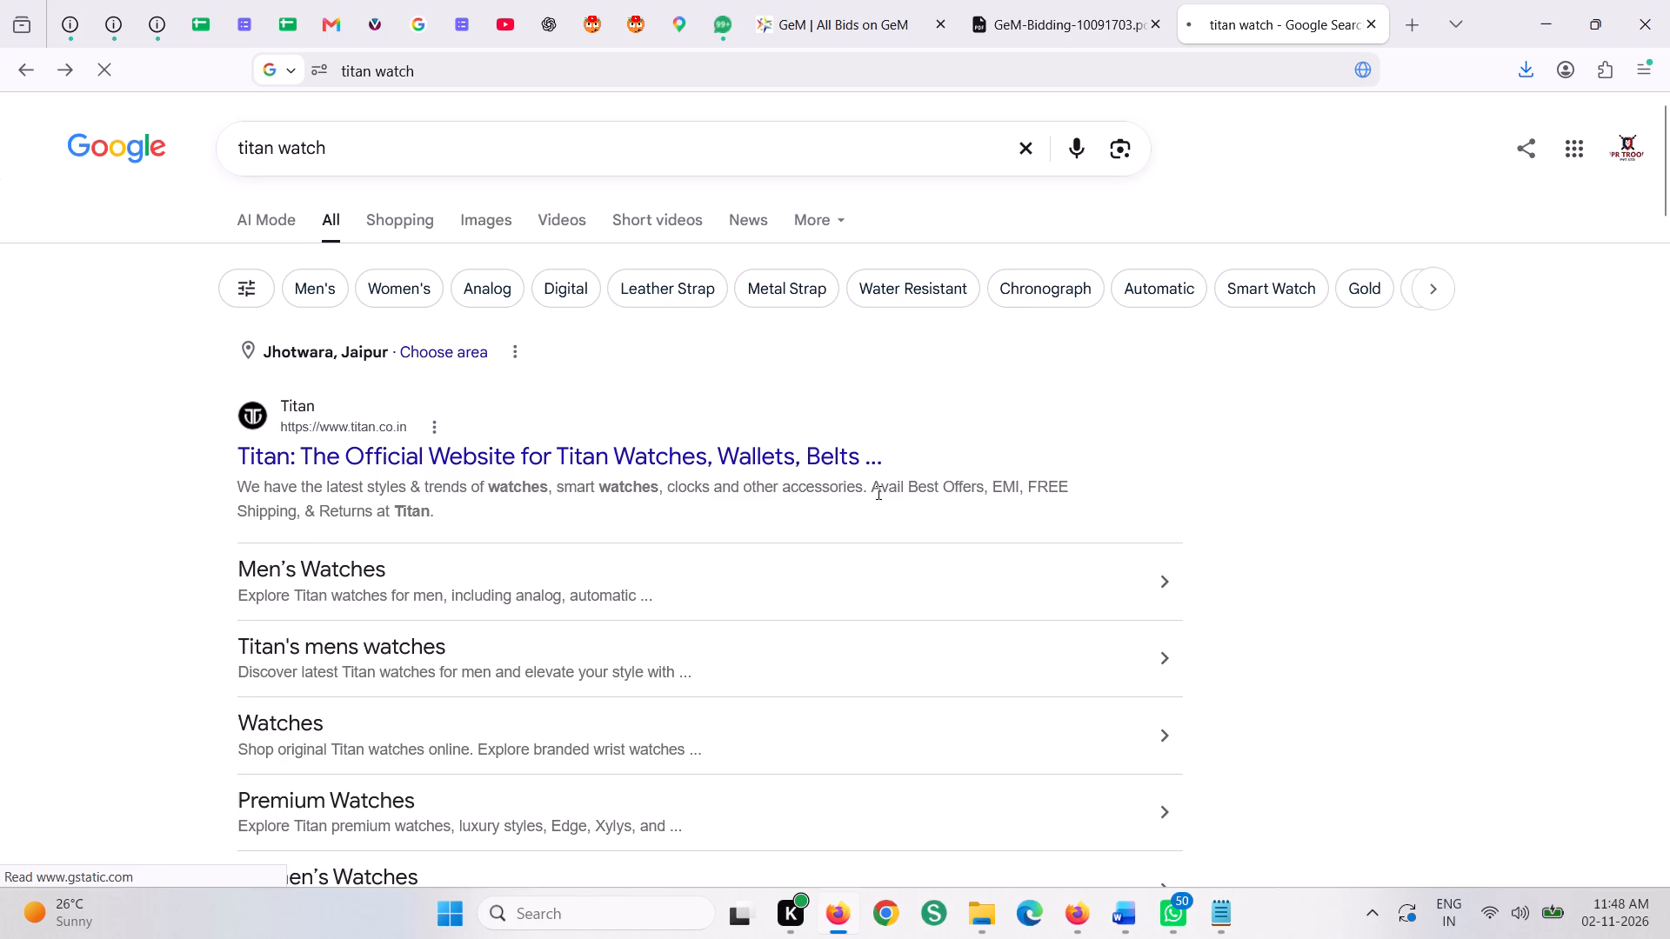
{"action": "scroll", "coordinate": [799, 489], "scroll_direction": "down", "scroll_amount": 1}
{"action": "scroll", "coordinate": [555, 473], "scroll_direction": "down", "scroll_amount": 1}
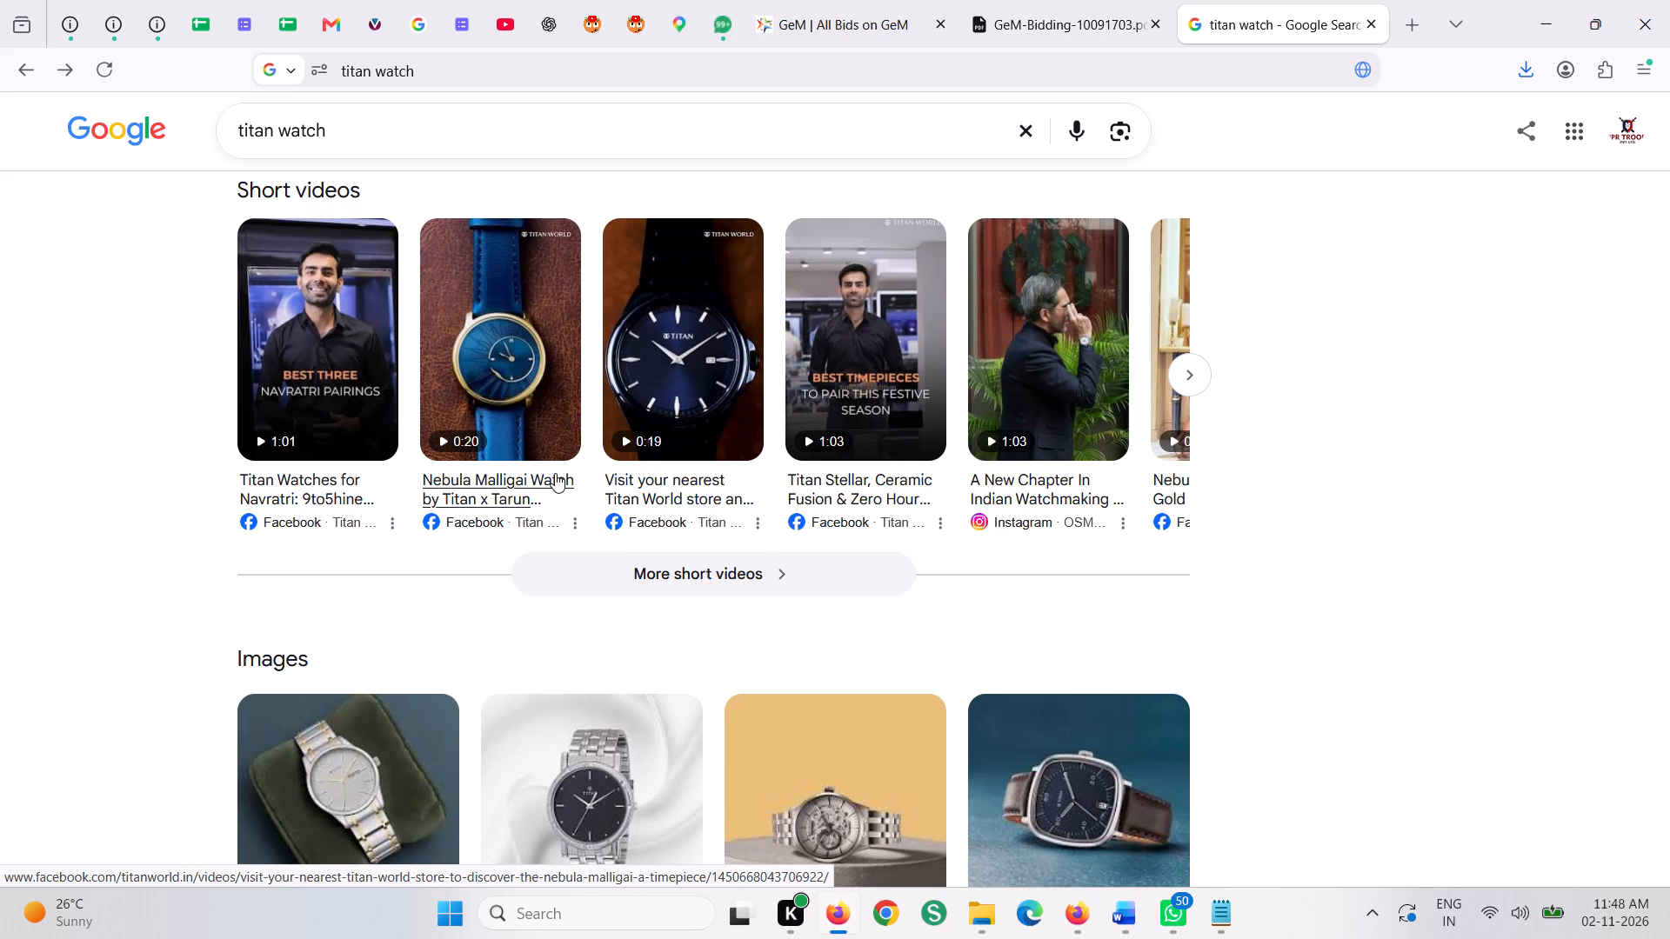
{"action": "scroll", "coordinate": [556, 473], "scroll_direction": "down", "scroll_amount": 1}
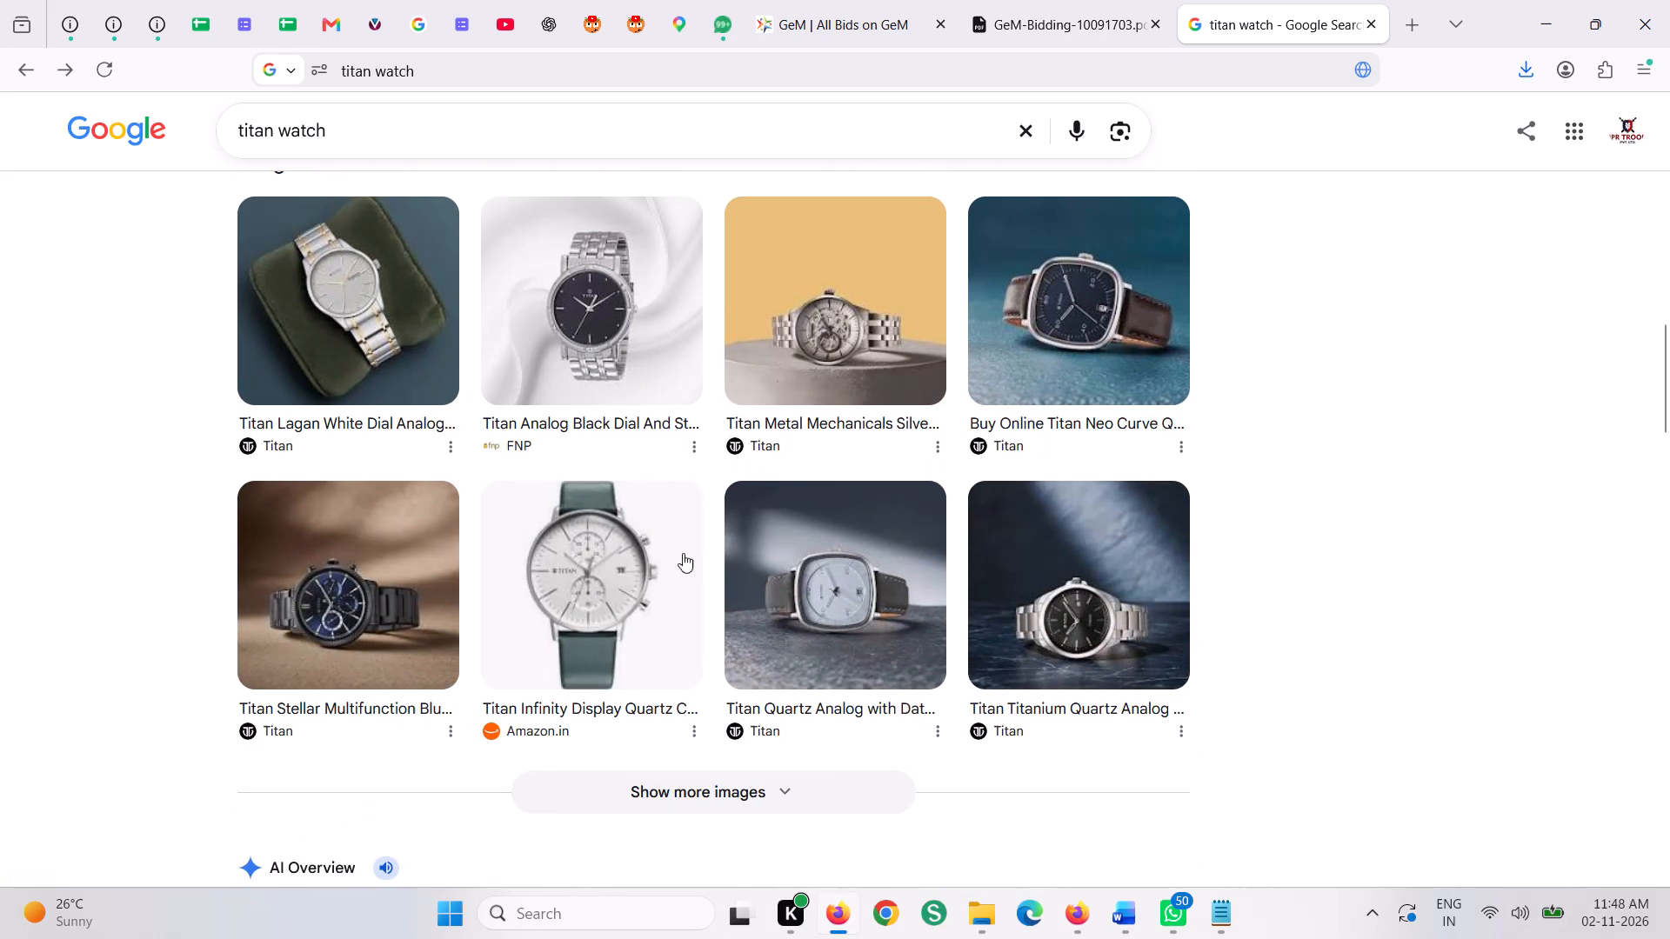